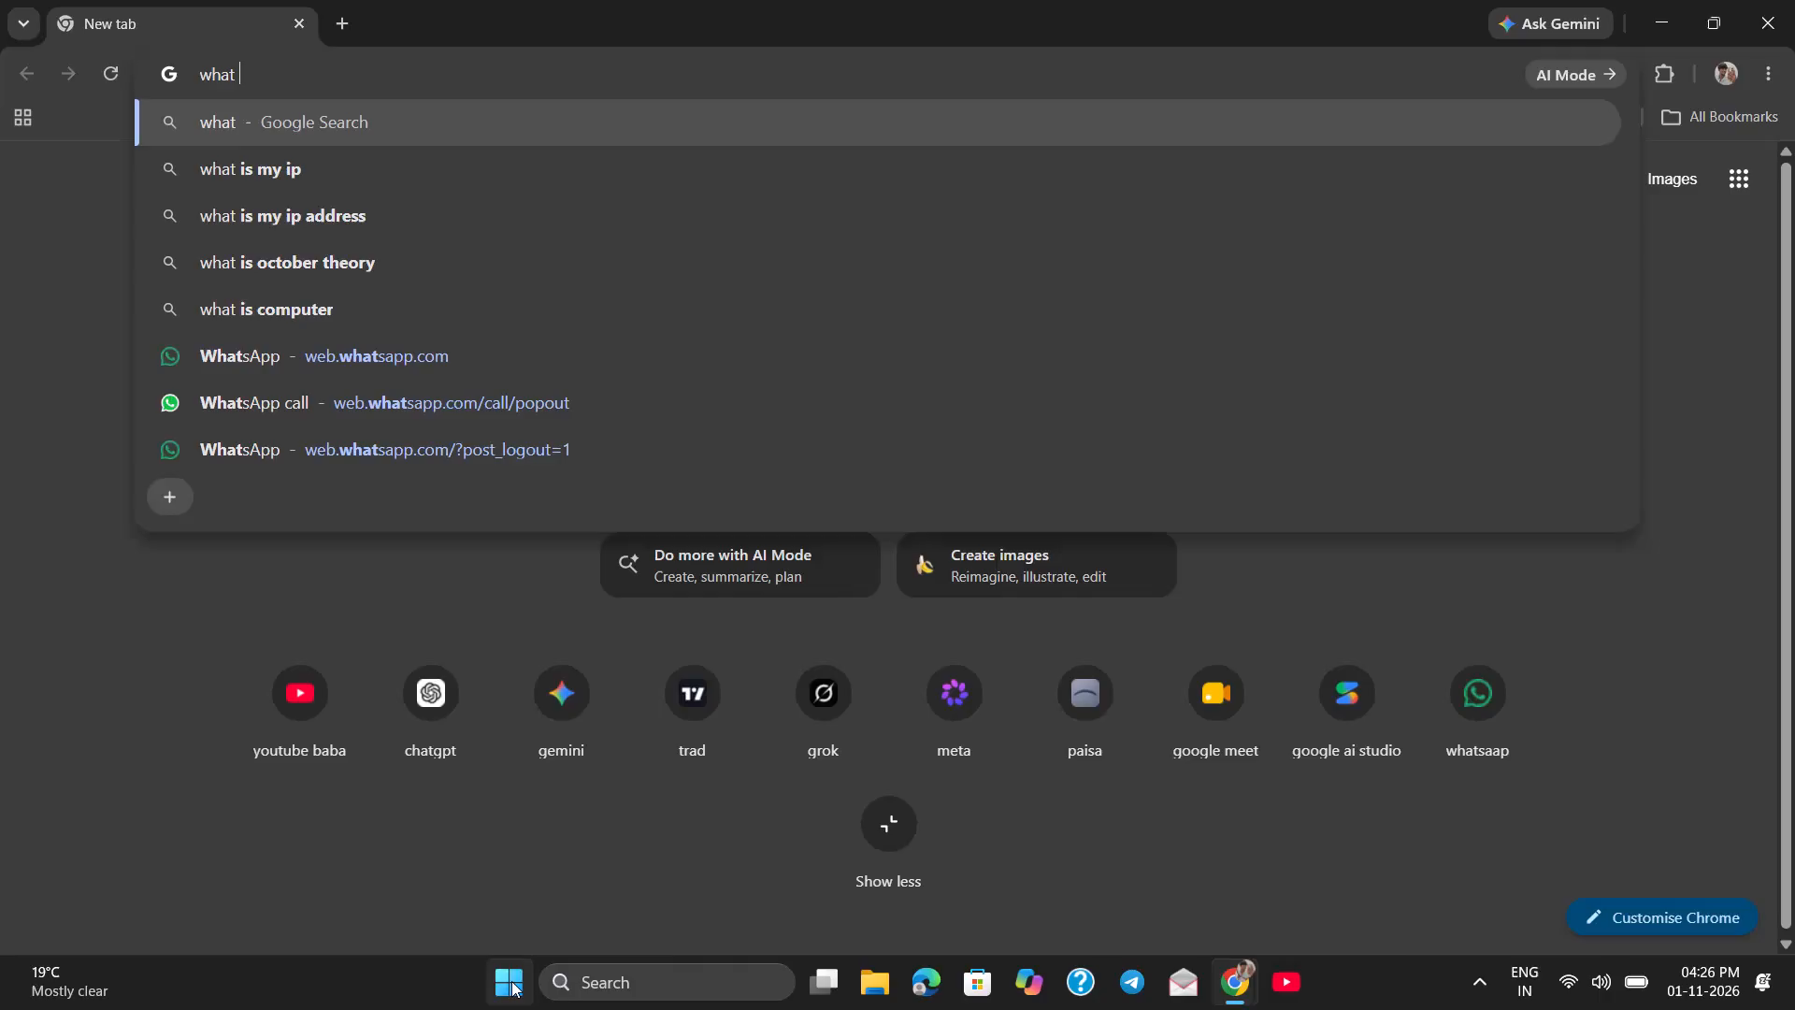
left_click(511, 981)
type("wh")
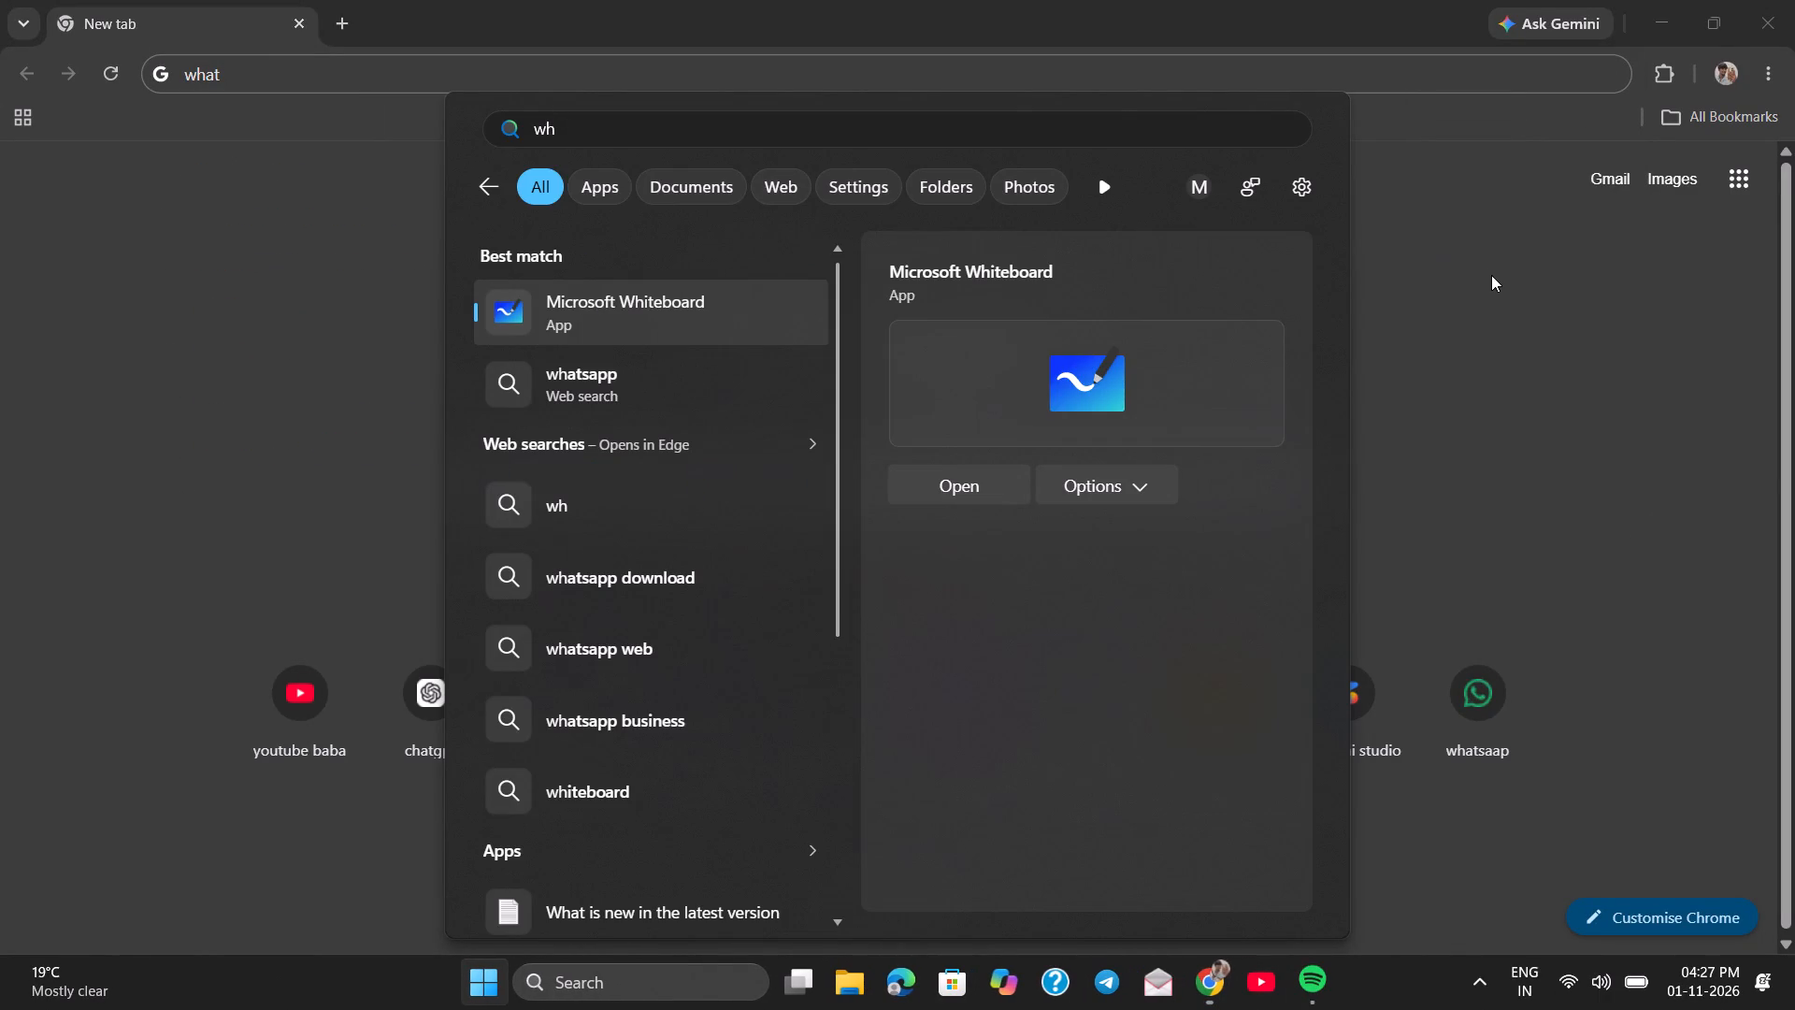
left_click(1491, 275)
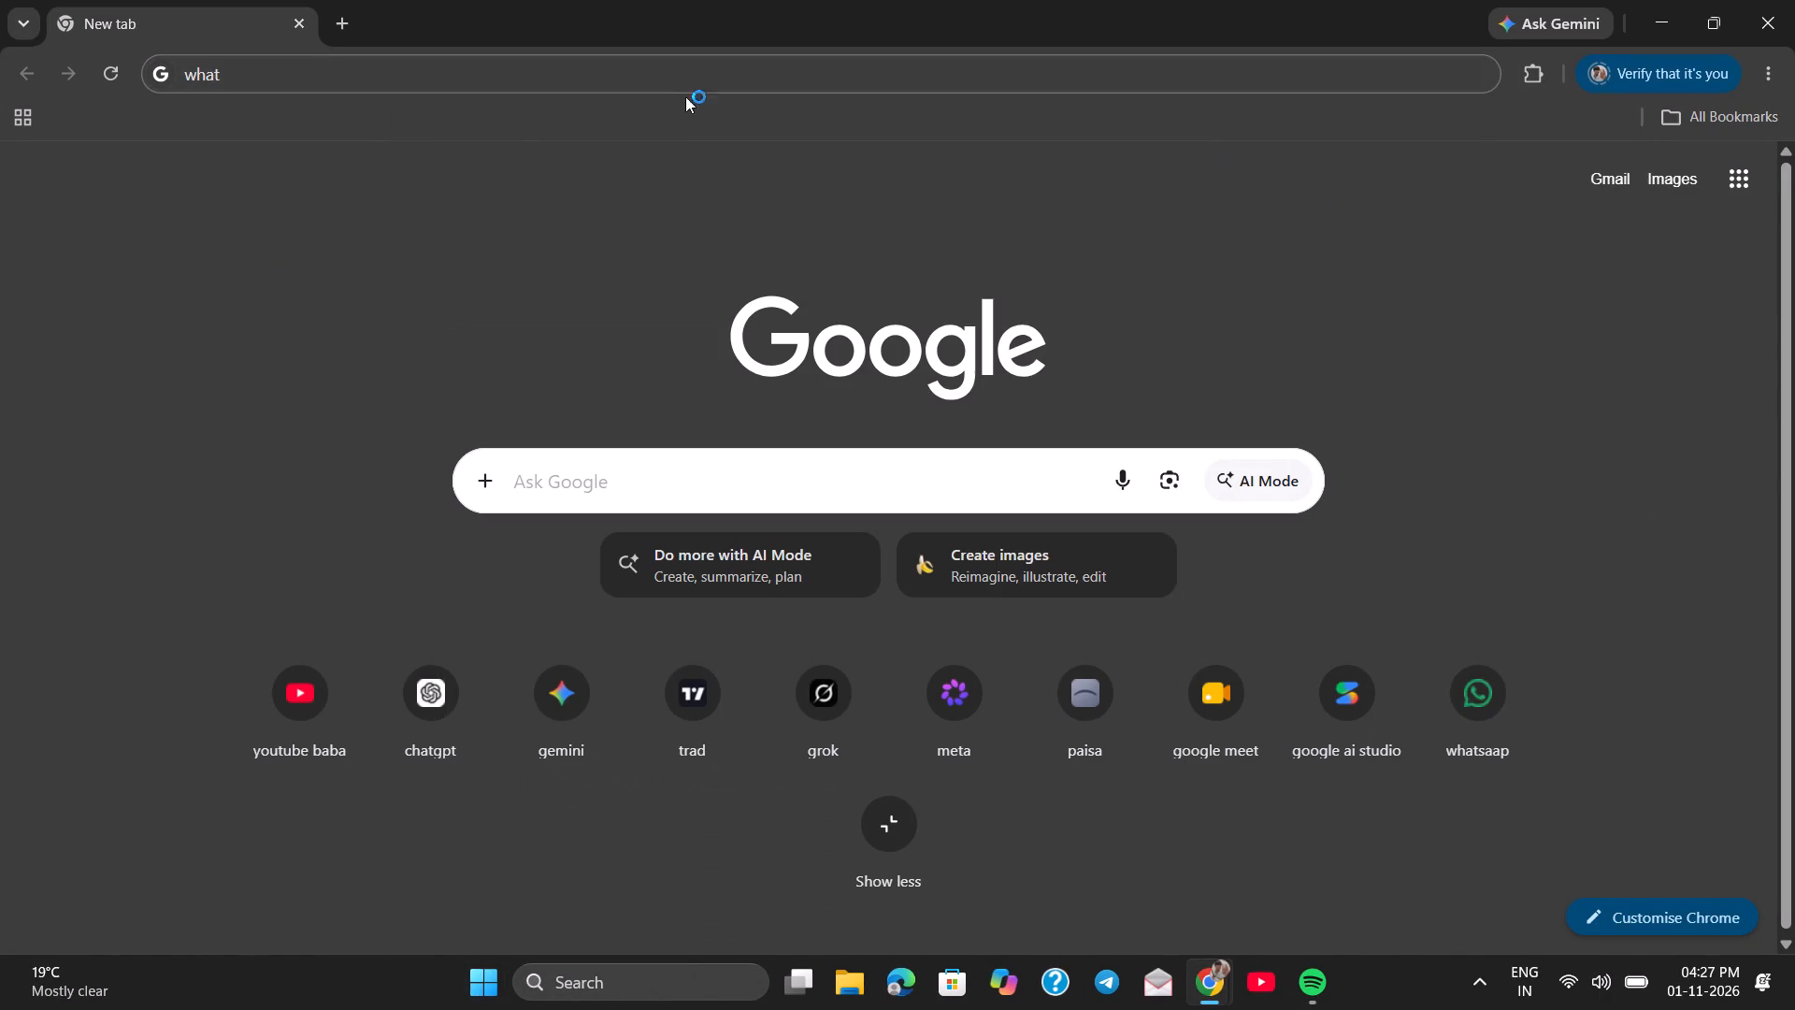
Return to the browser's address bar to continue editing the query "what".
left_click(665, 79)
left_click(665, 79)
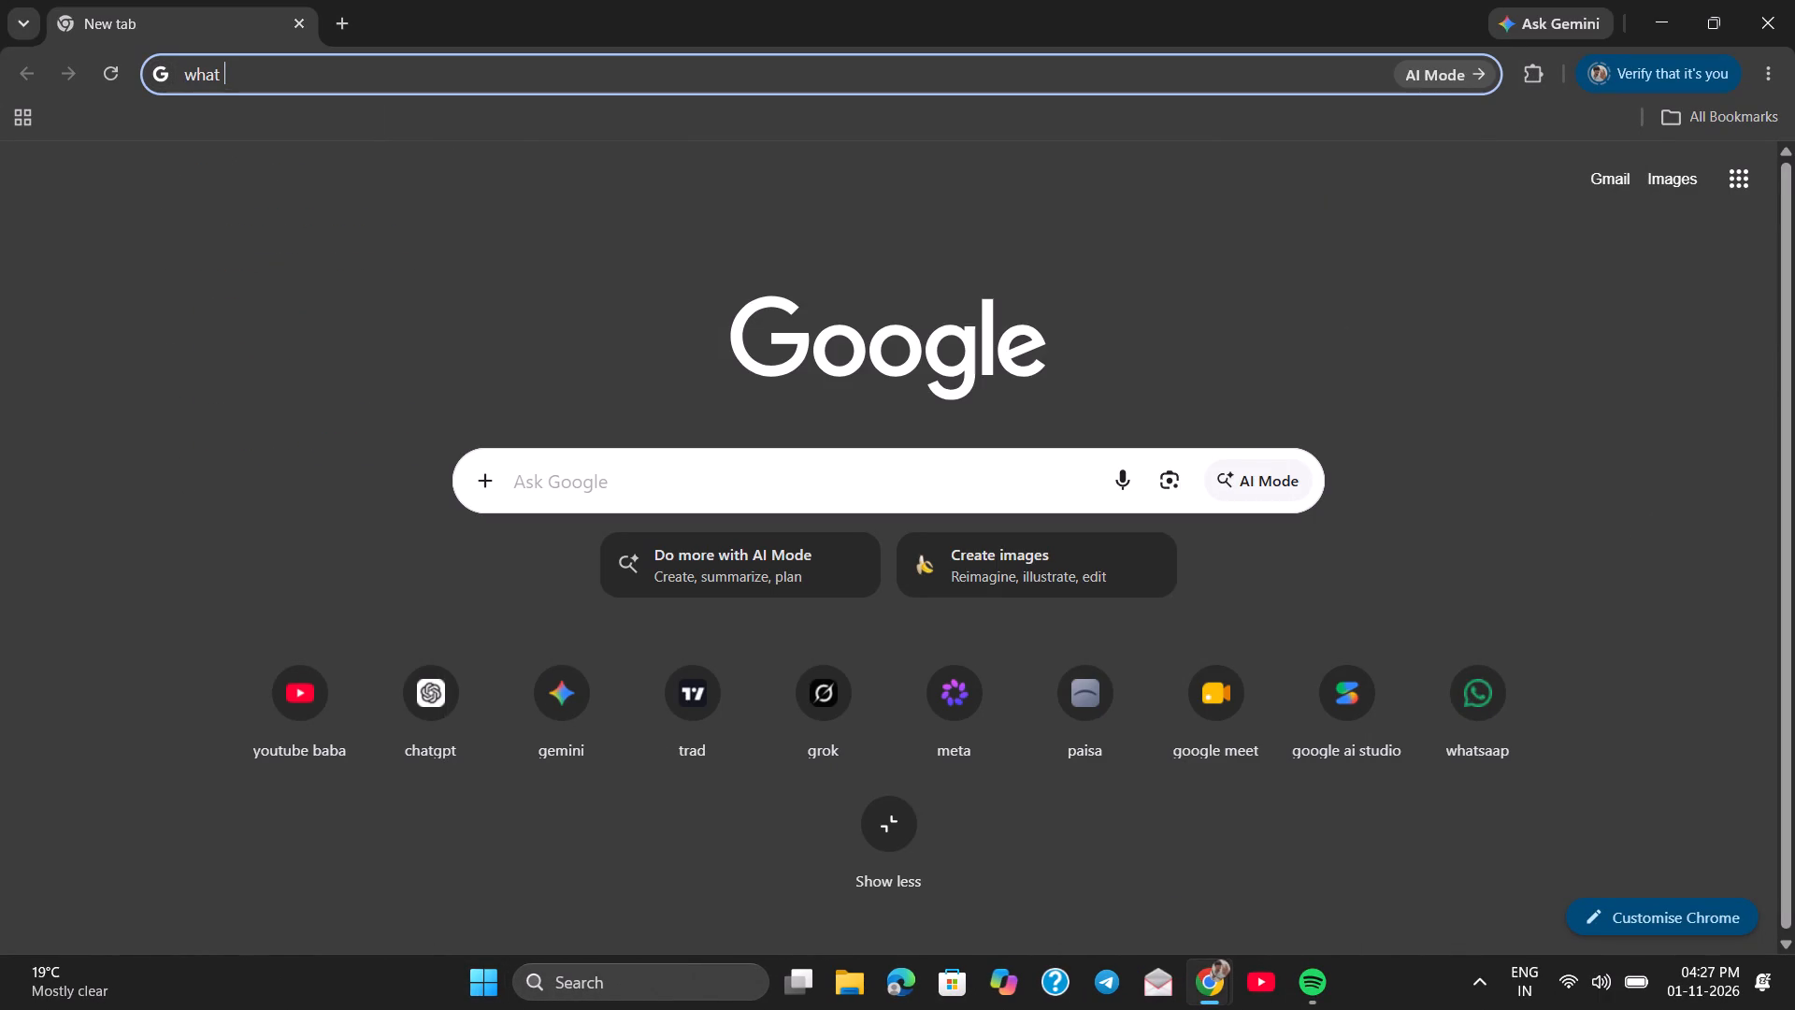
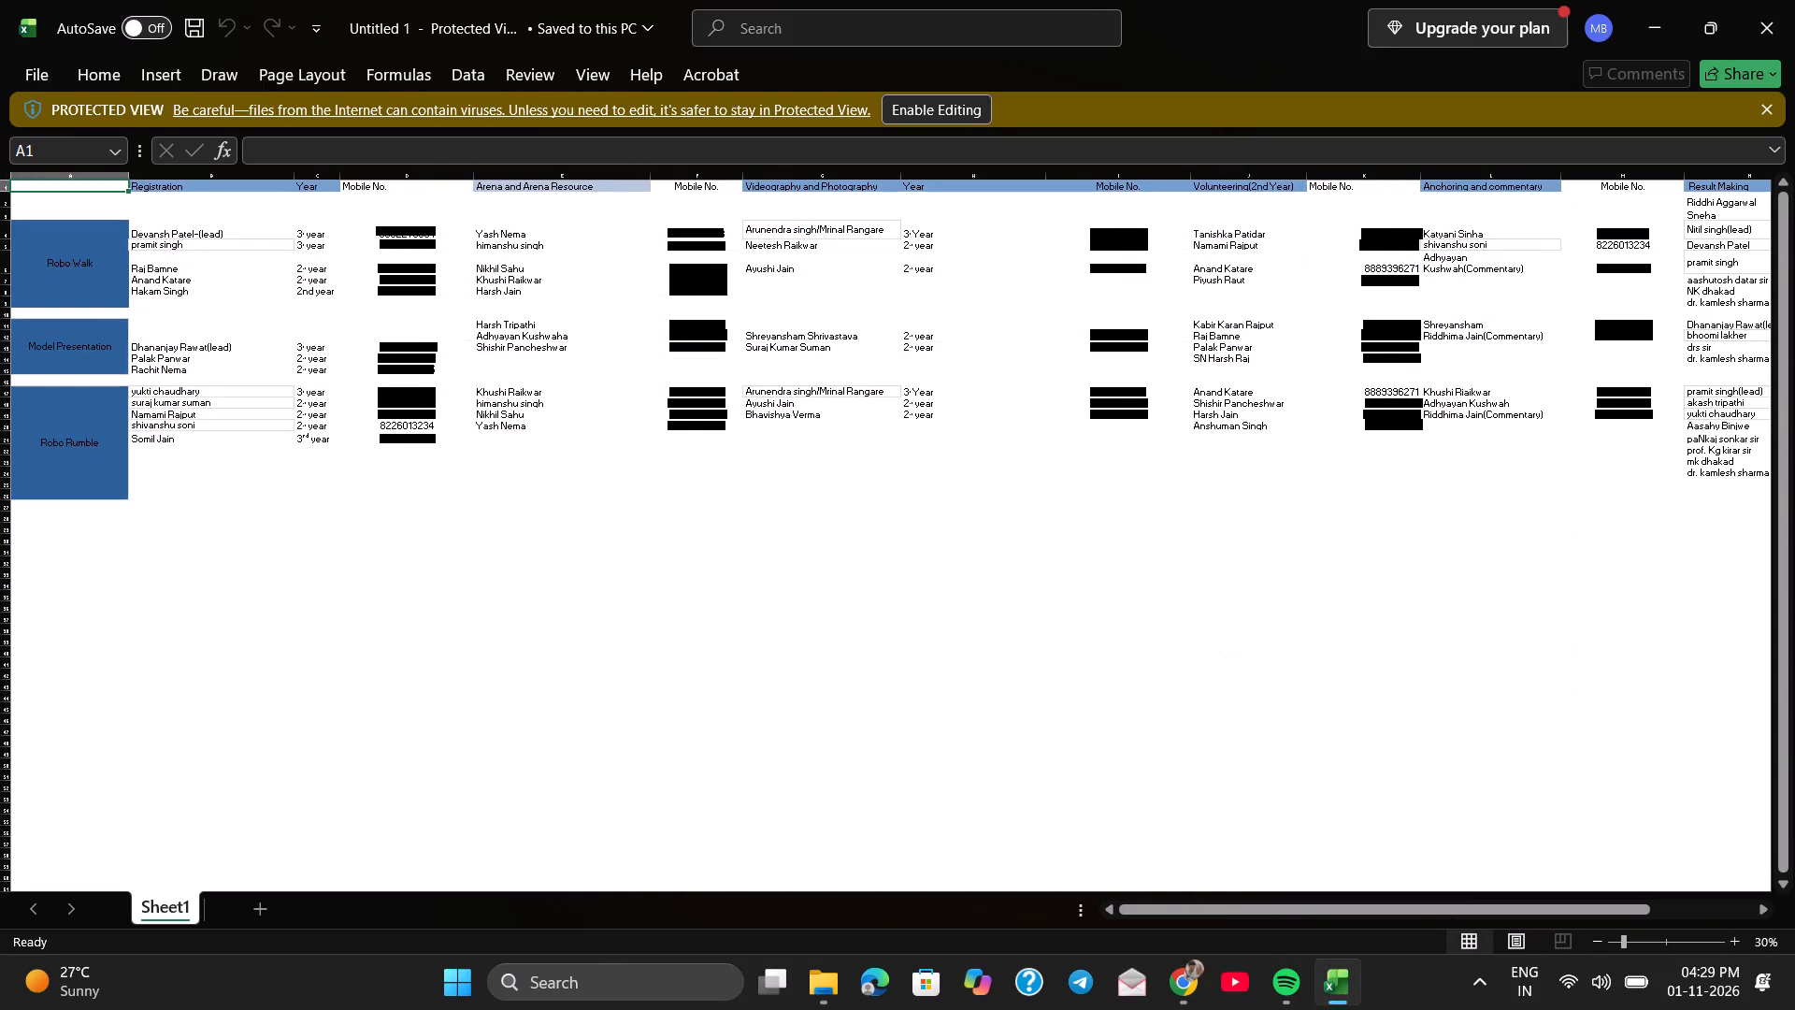
Examine the event duty roster on Sheet1 across all columns, from Registration to Result Making and its Mobile No. column.
scroll(888, 461, "left", 1)
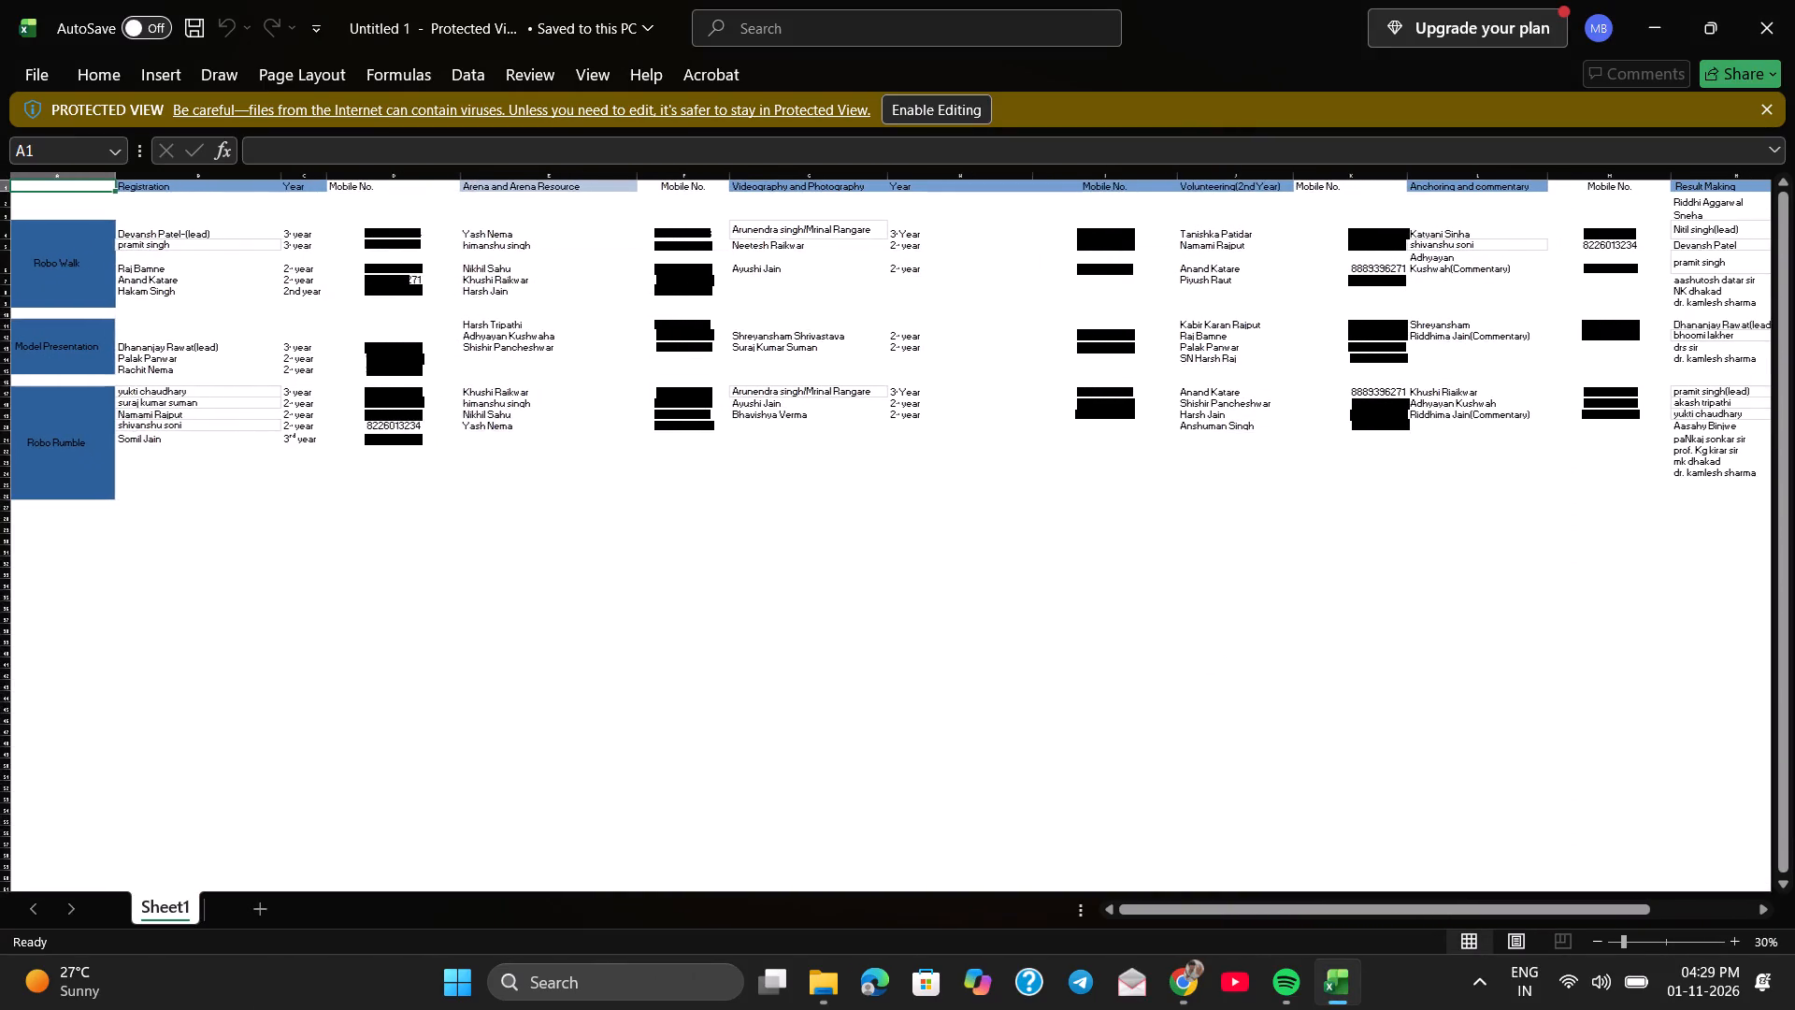
scroll(888, 461, "left", 1)
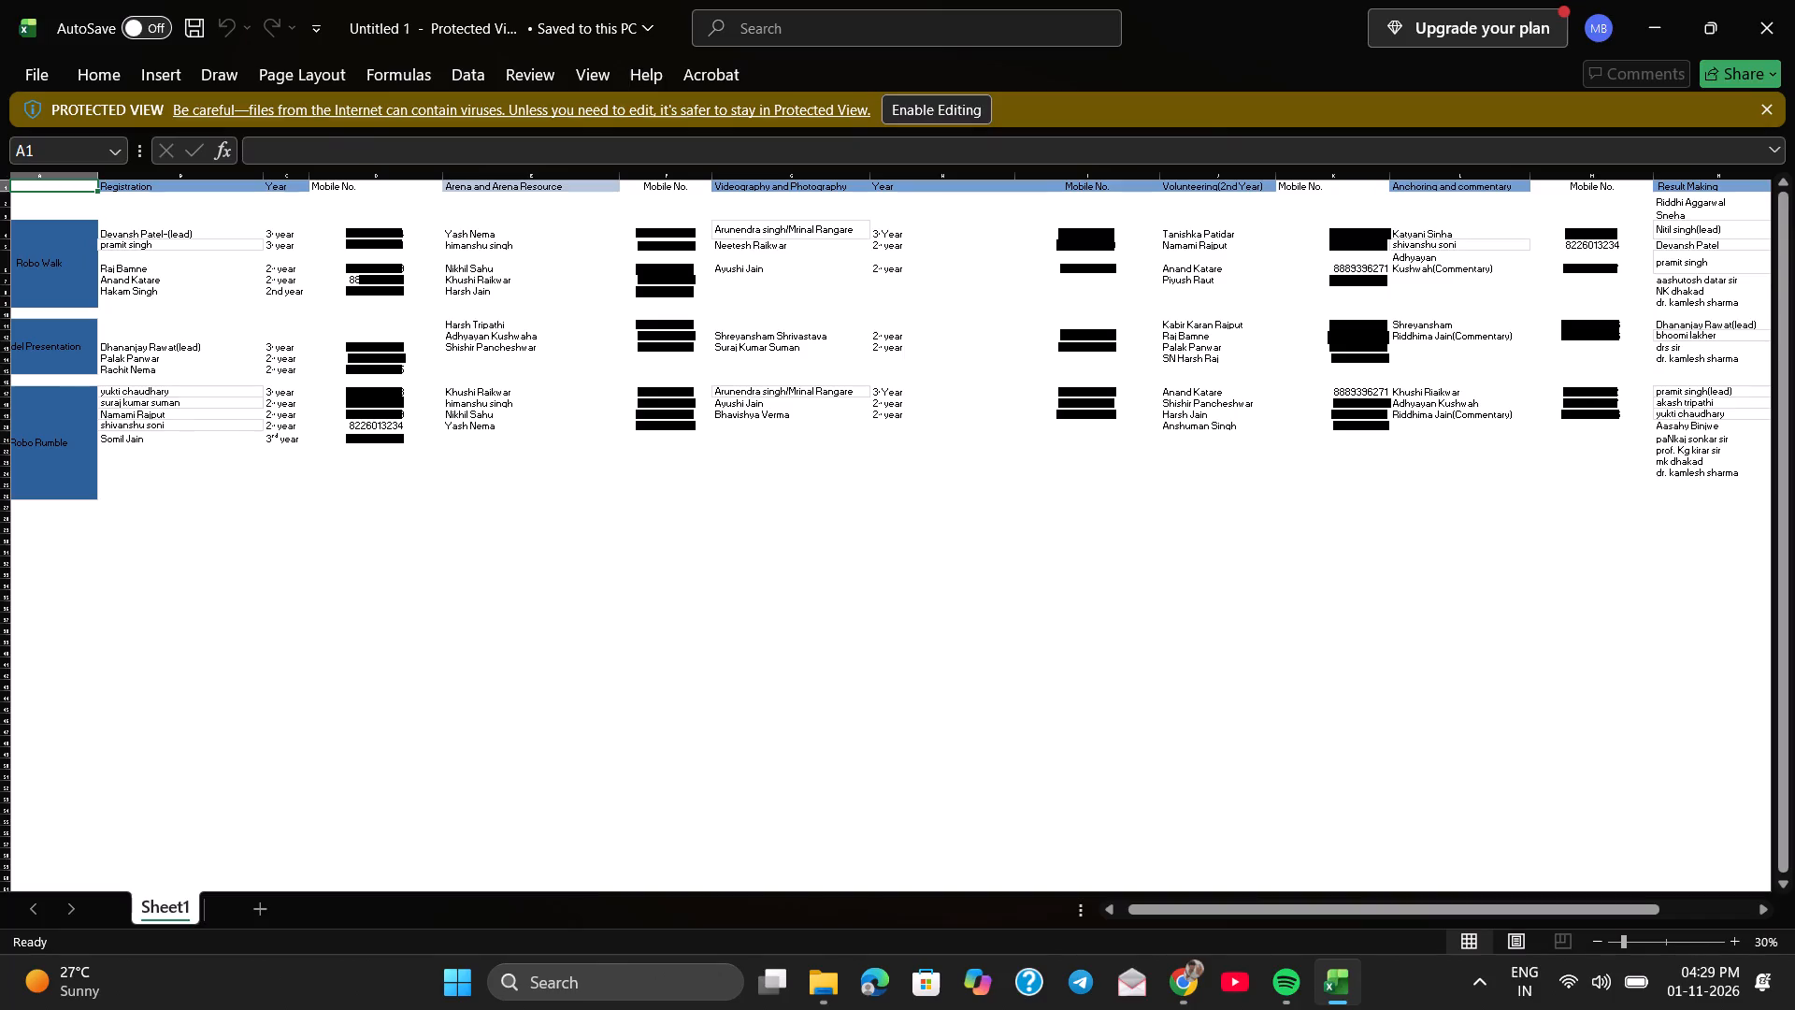
scroll(445, 323, "right", 1)
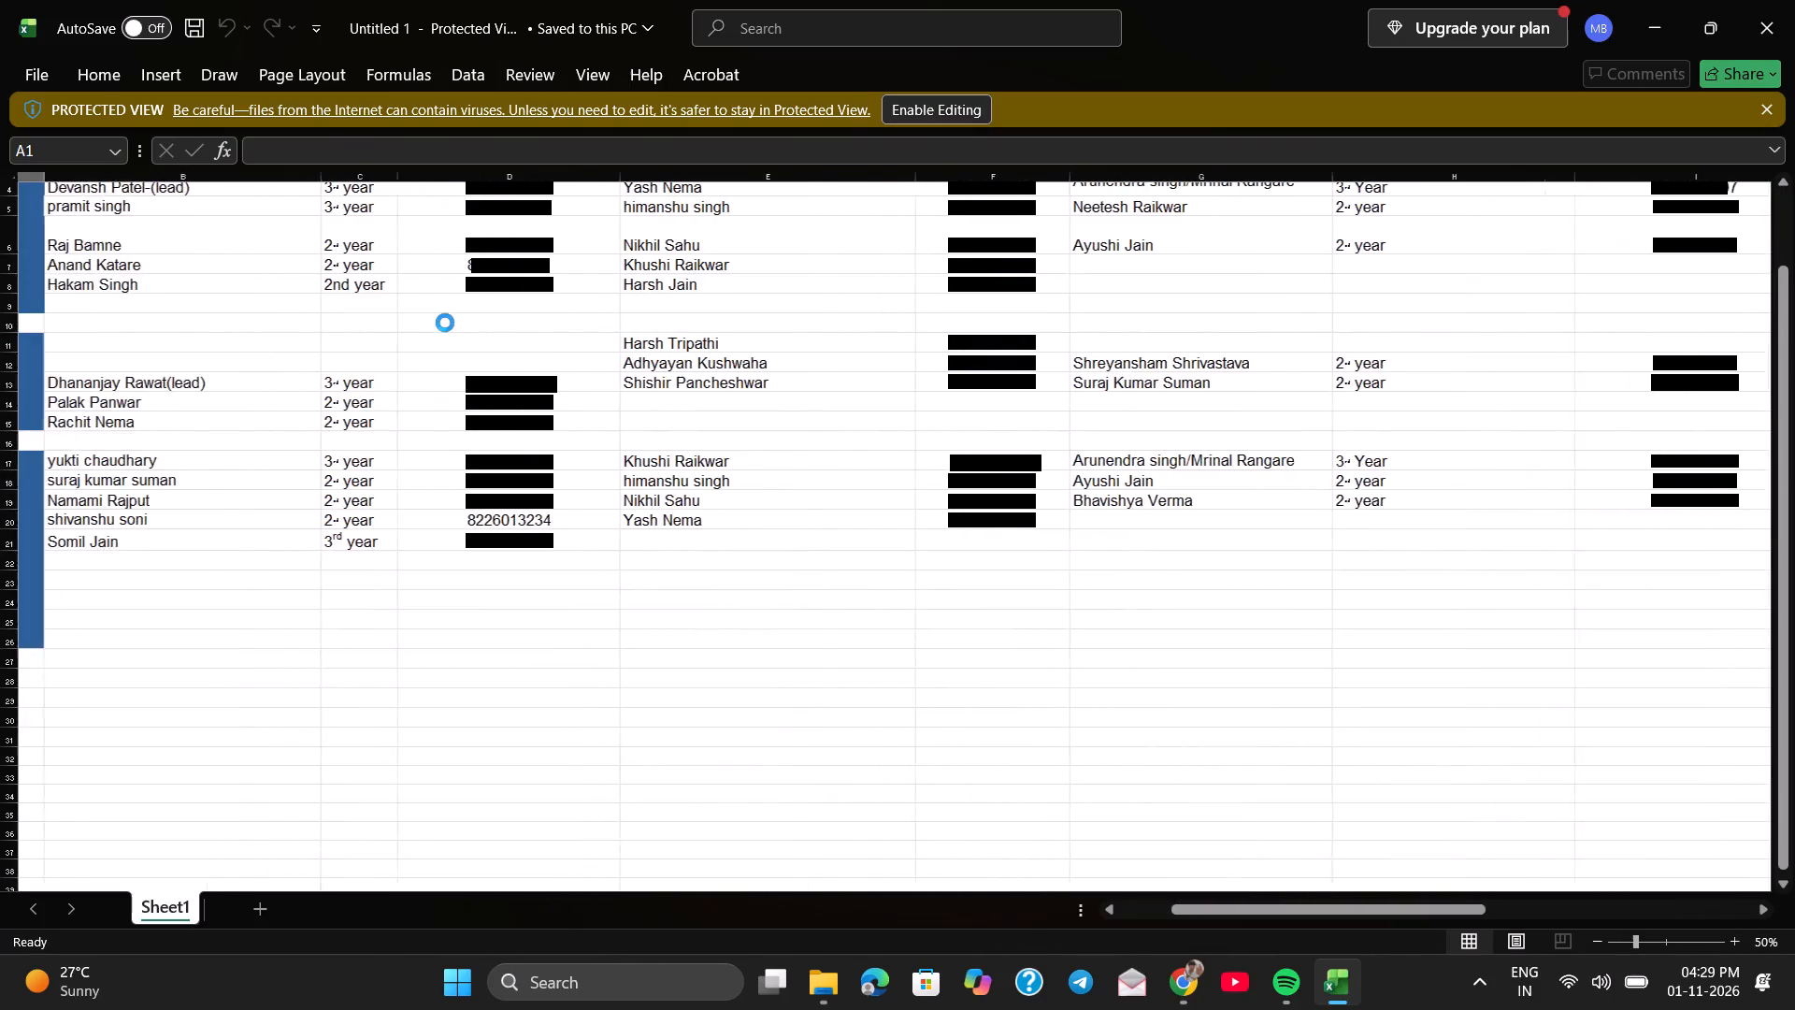
scroll(445, 323, "right", 1)
scroll(445, 323, "up", 1)
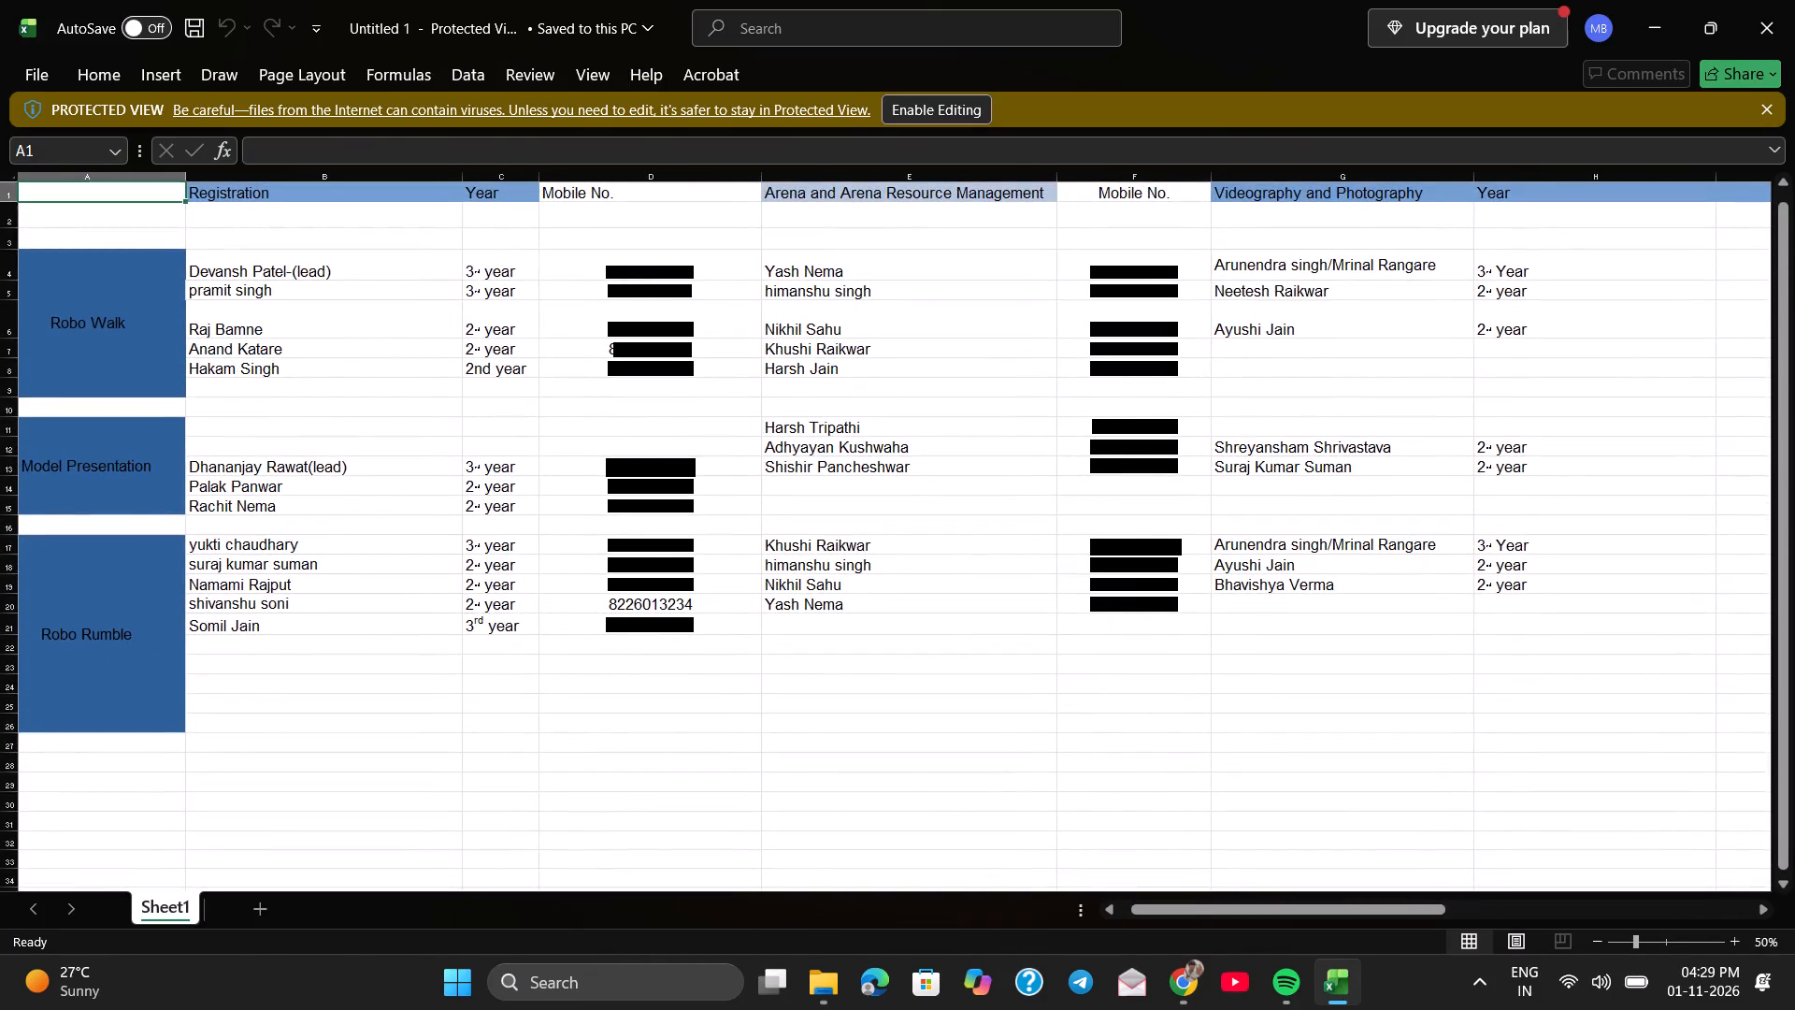
scroll(653, 354, "left", 1)
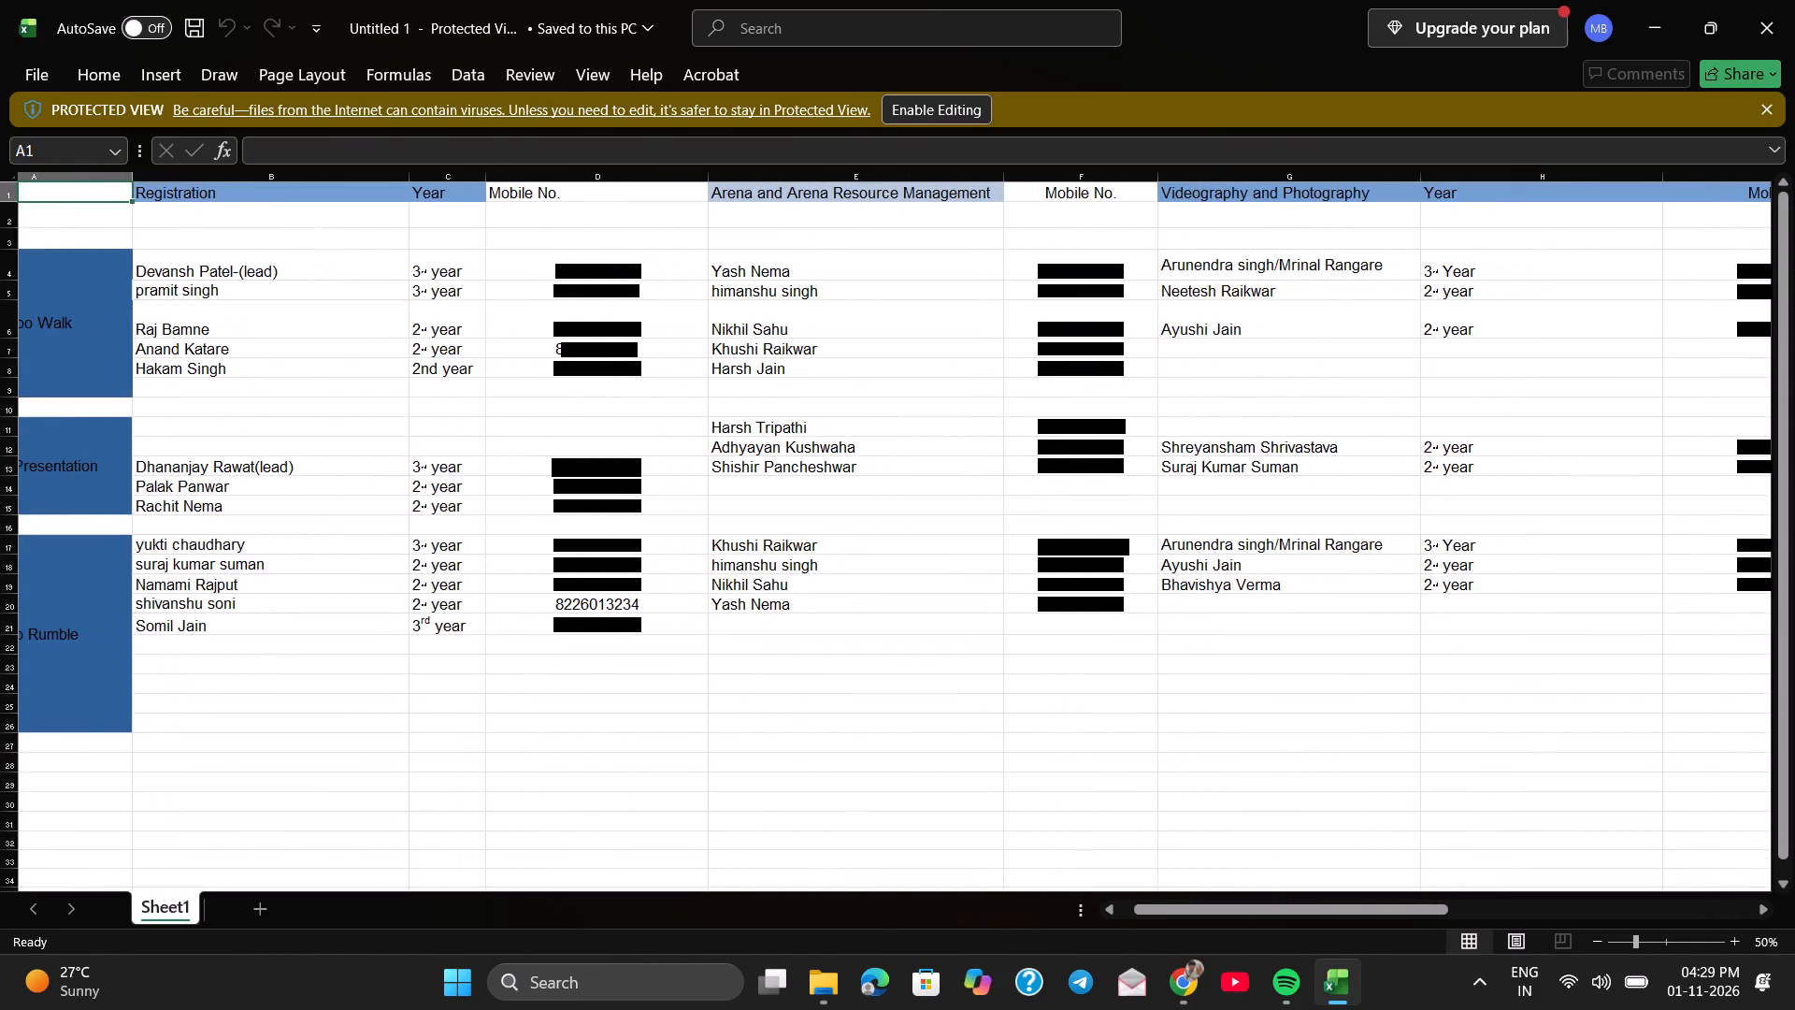
scroll(653, 354, "left", 1)
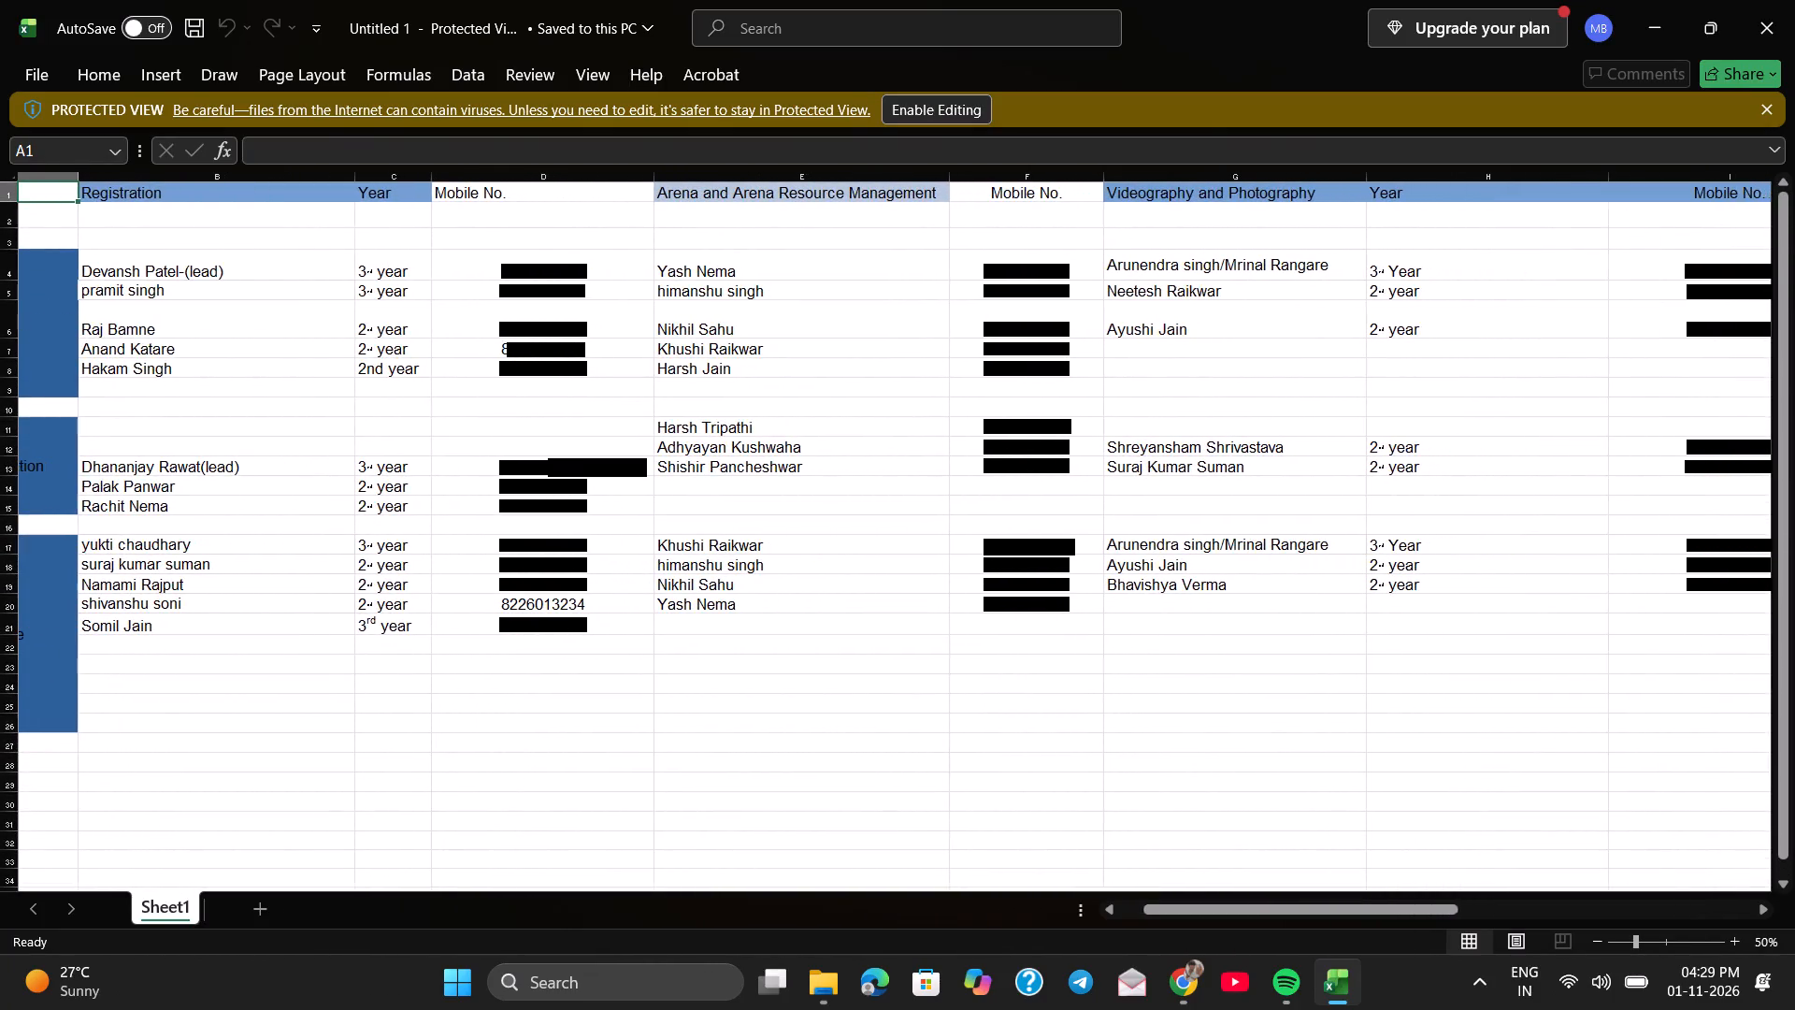
scroll(653, 354, "left", 6)
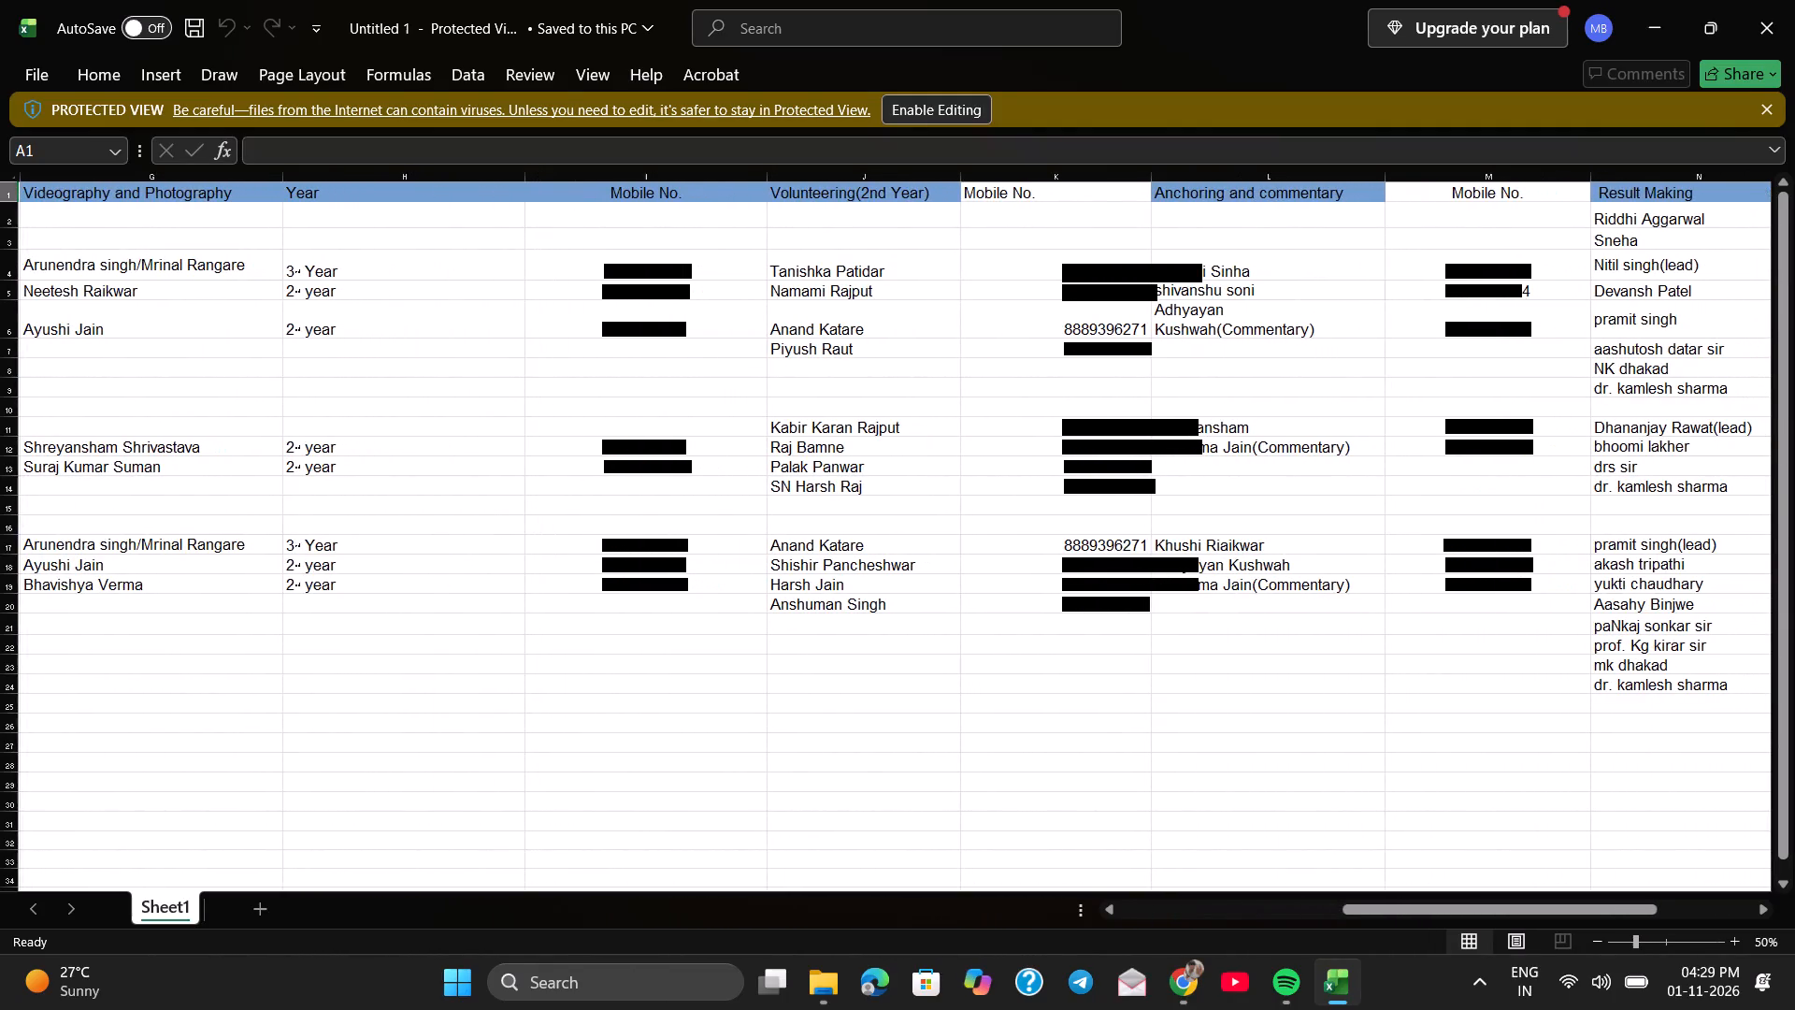
scroll(967, 498, "left", 3)
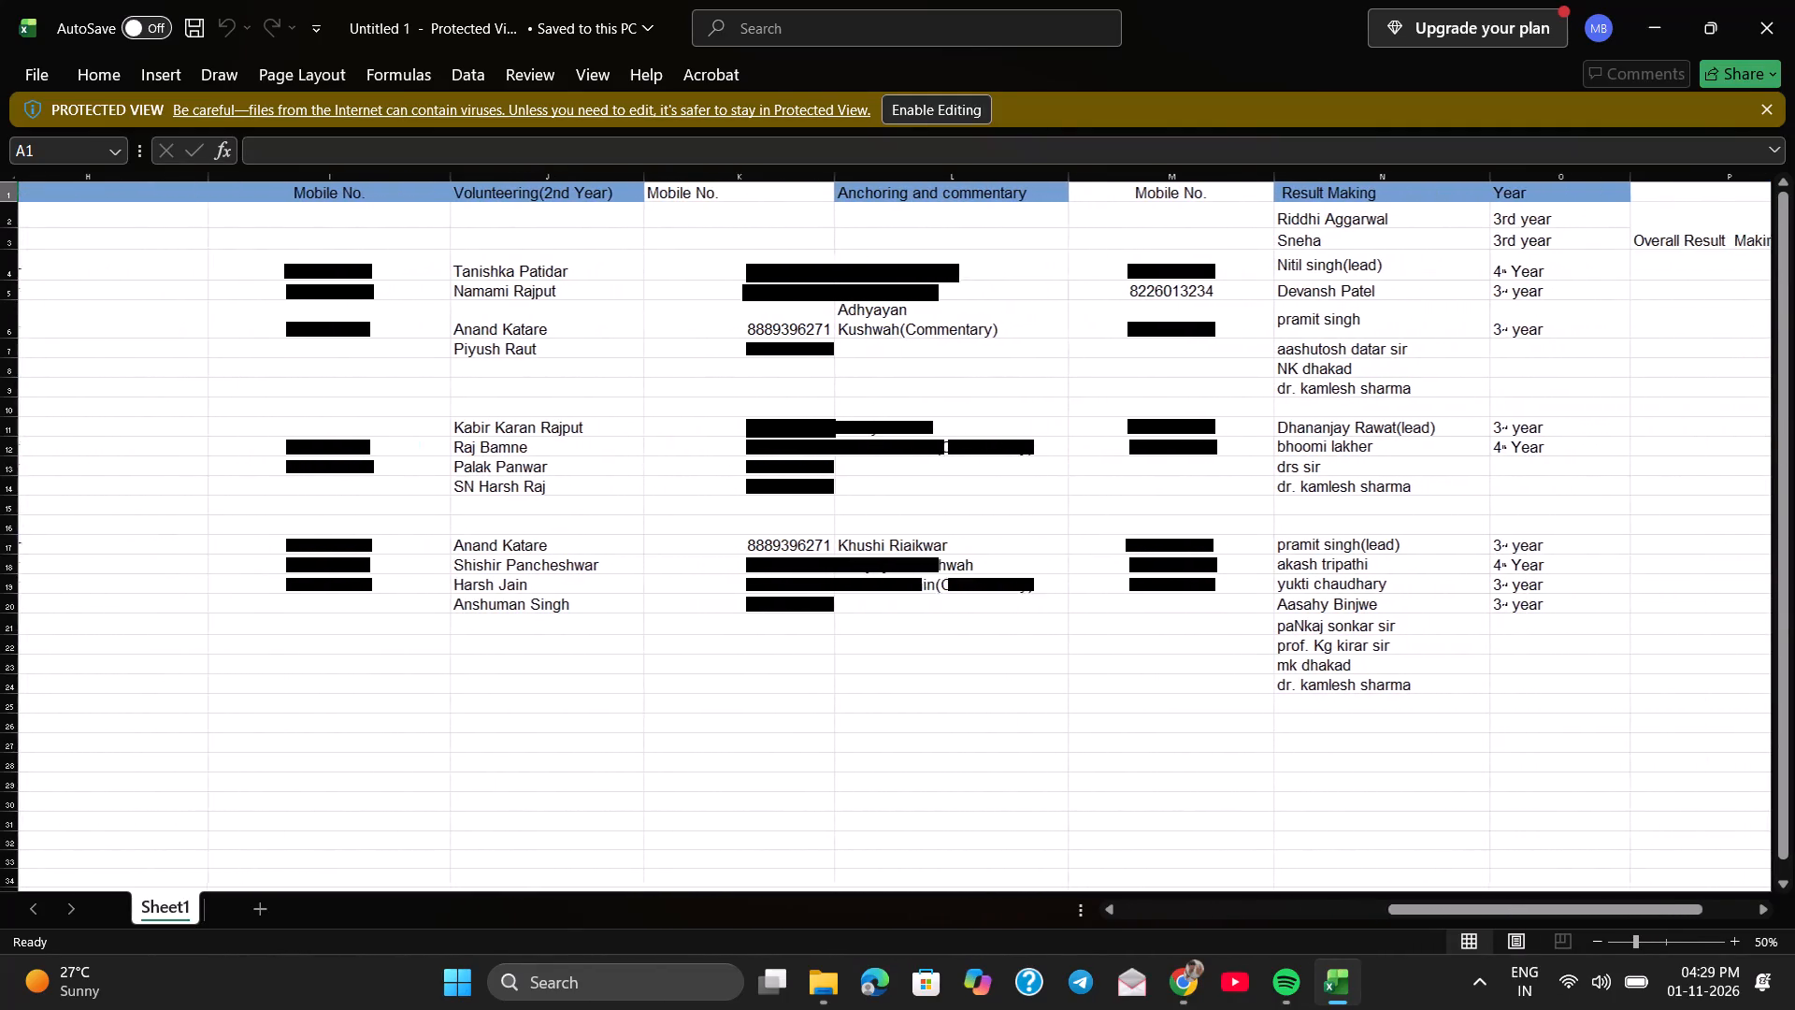
scroll(967, 498, "left", 6)
scroll(967, 498, "up", 1)
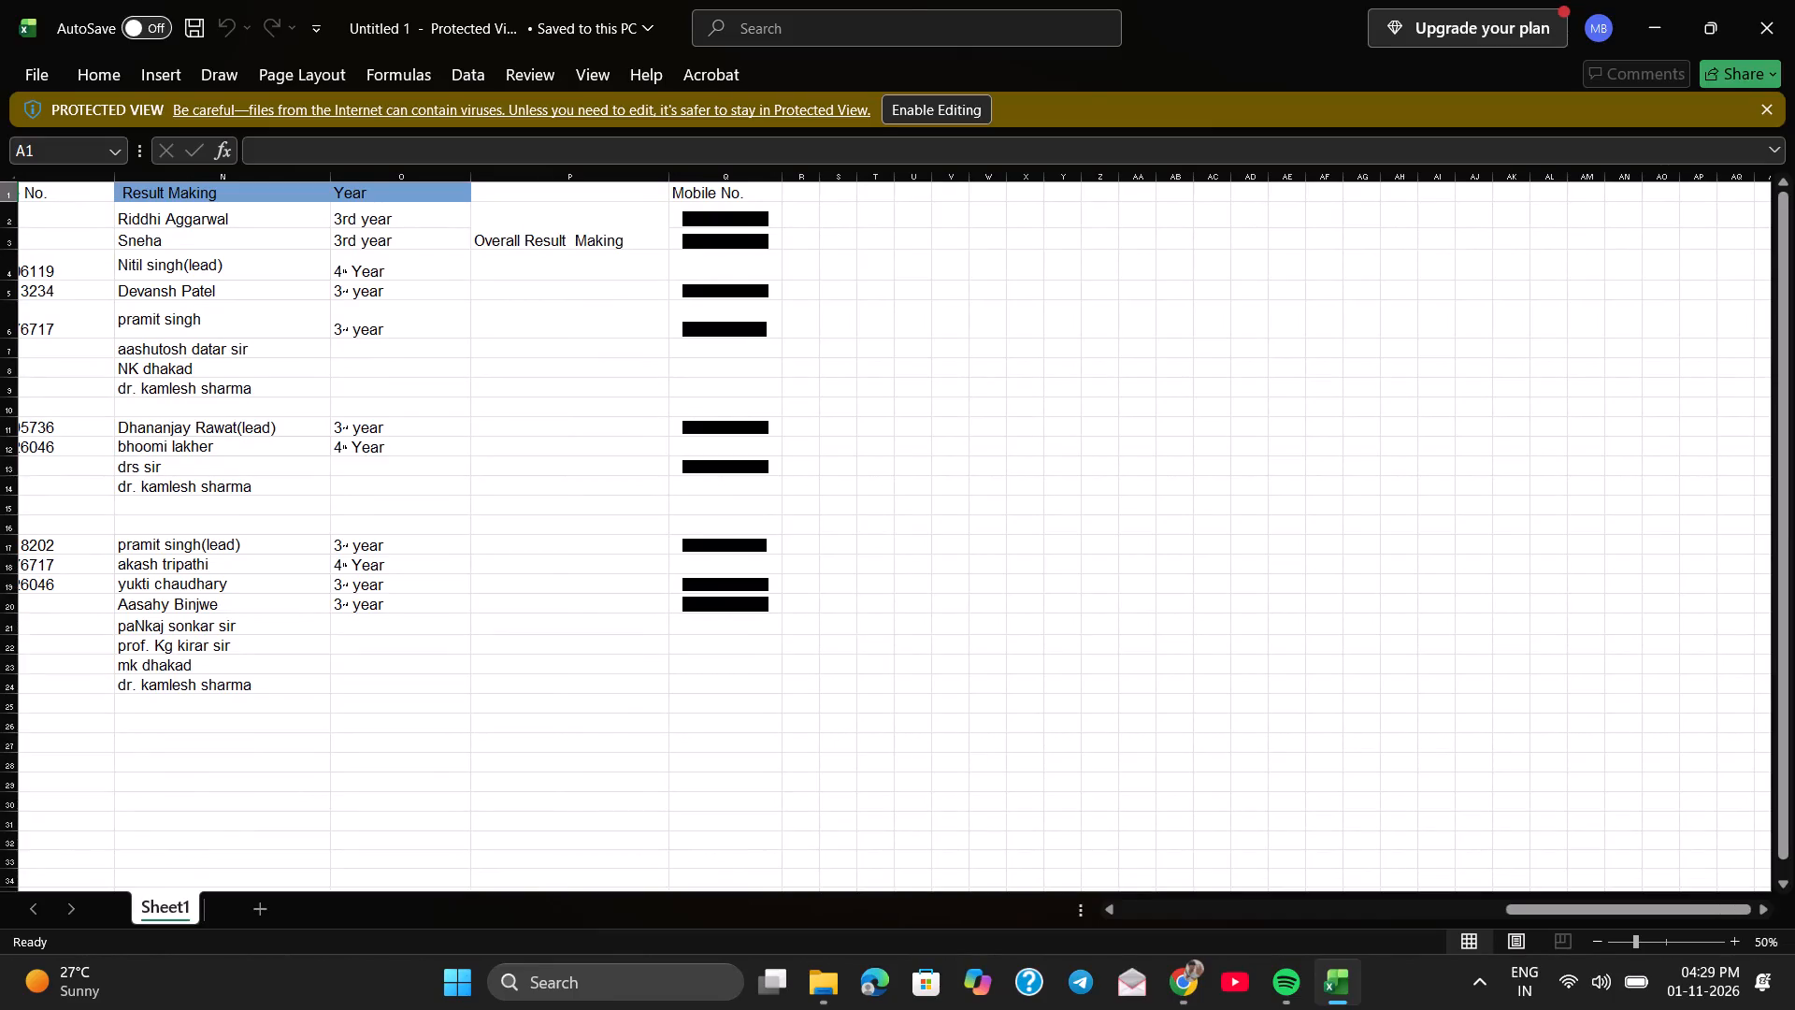
scroll(627, 351, "right", 1)
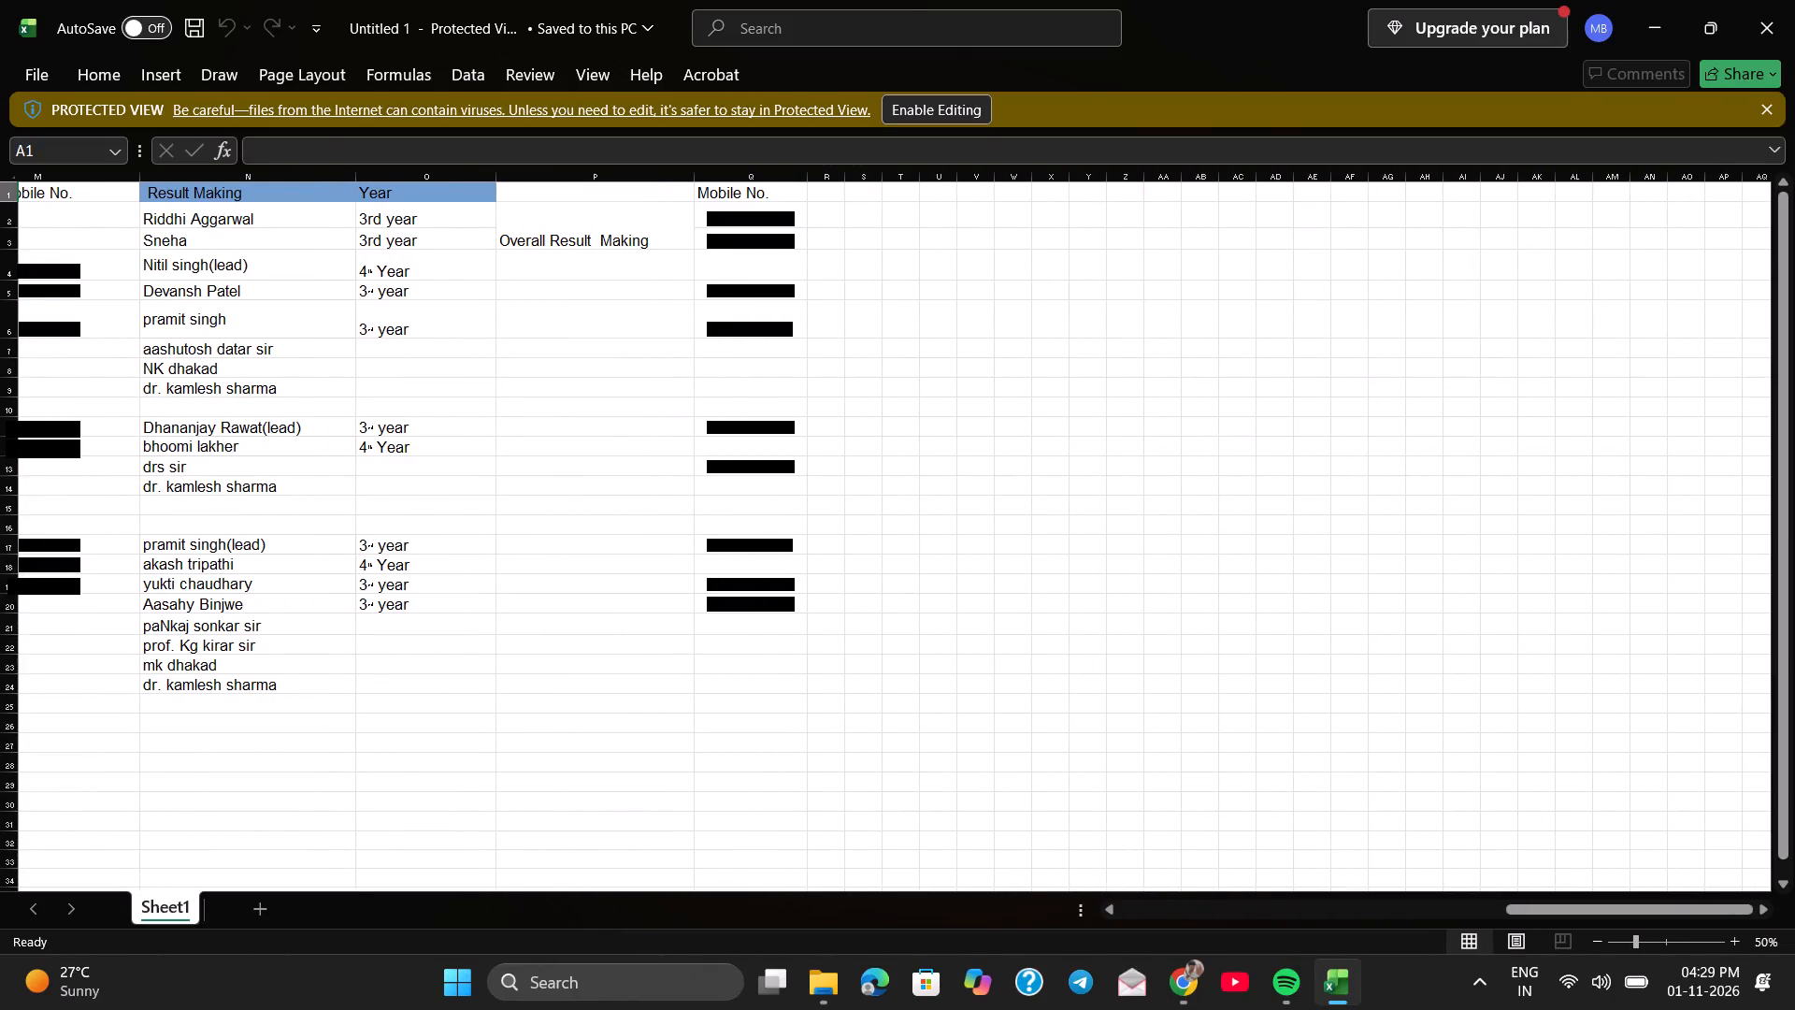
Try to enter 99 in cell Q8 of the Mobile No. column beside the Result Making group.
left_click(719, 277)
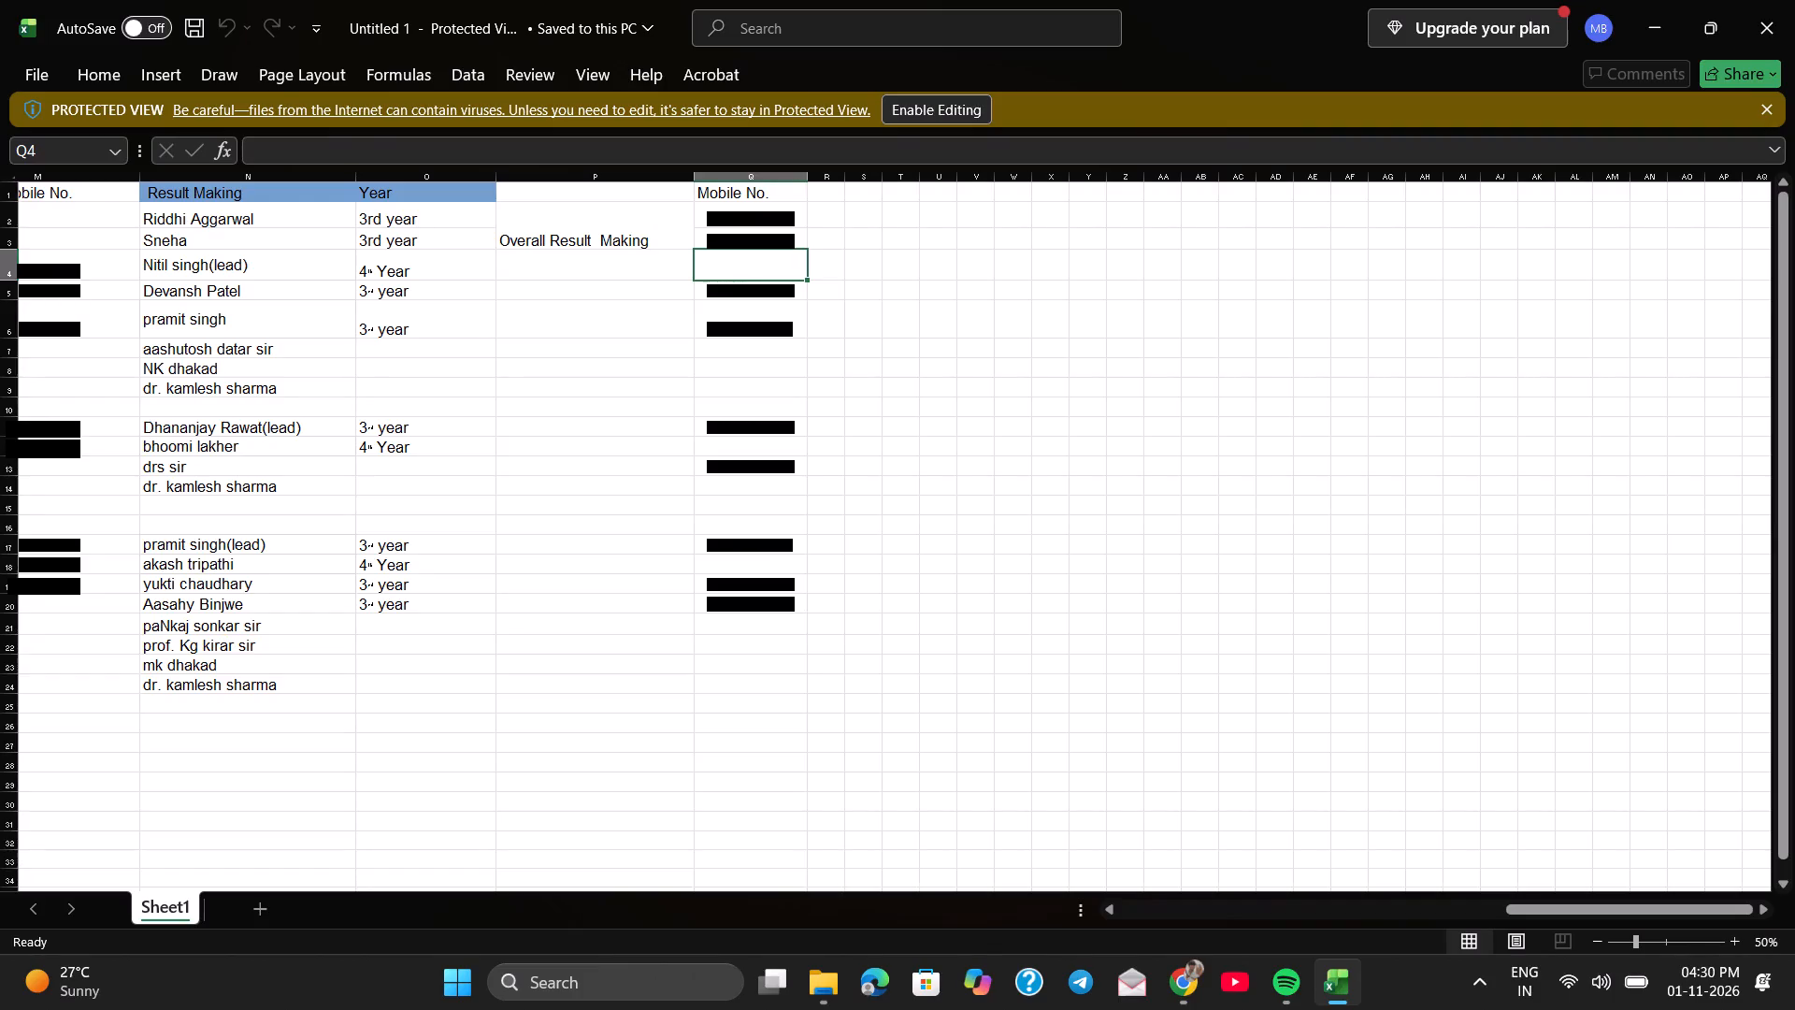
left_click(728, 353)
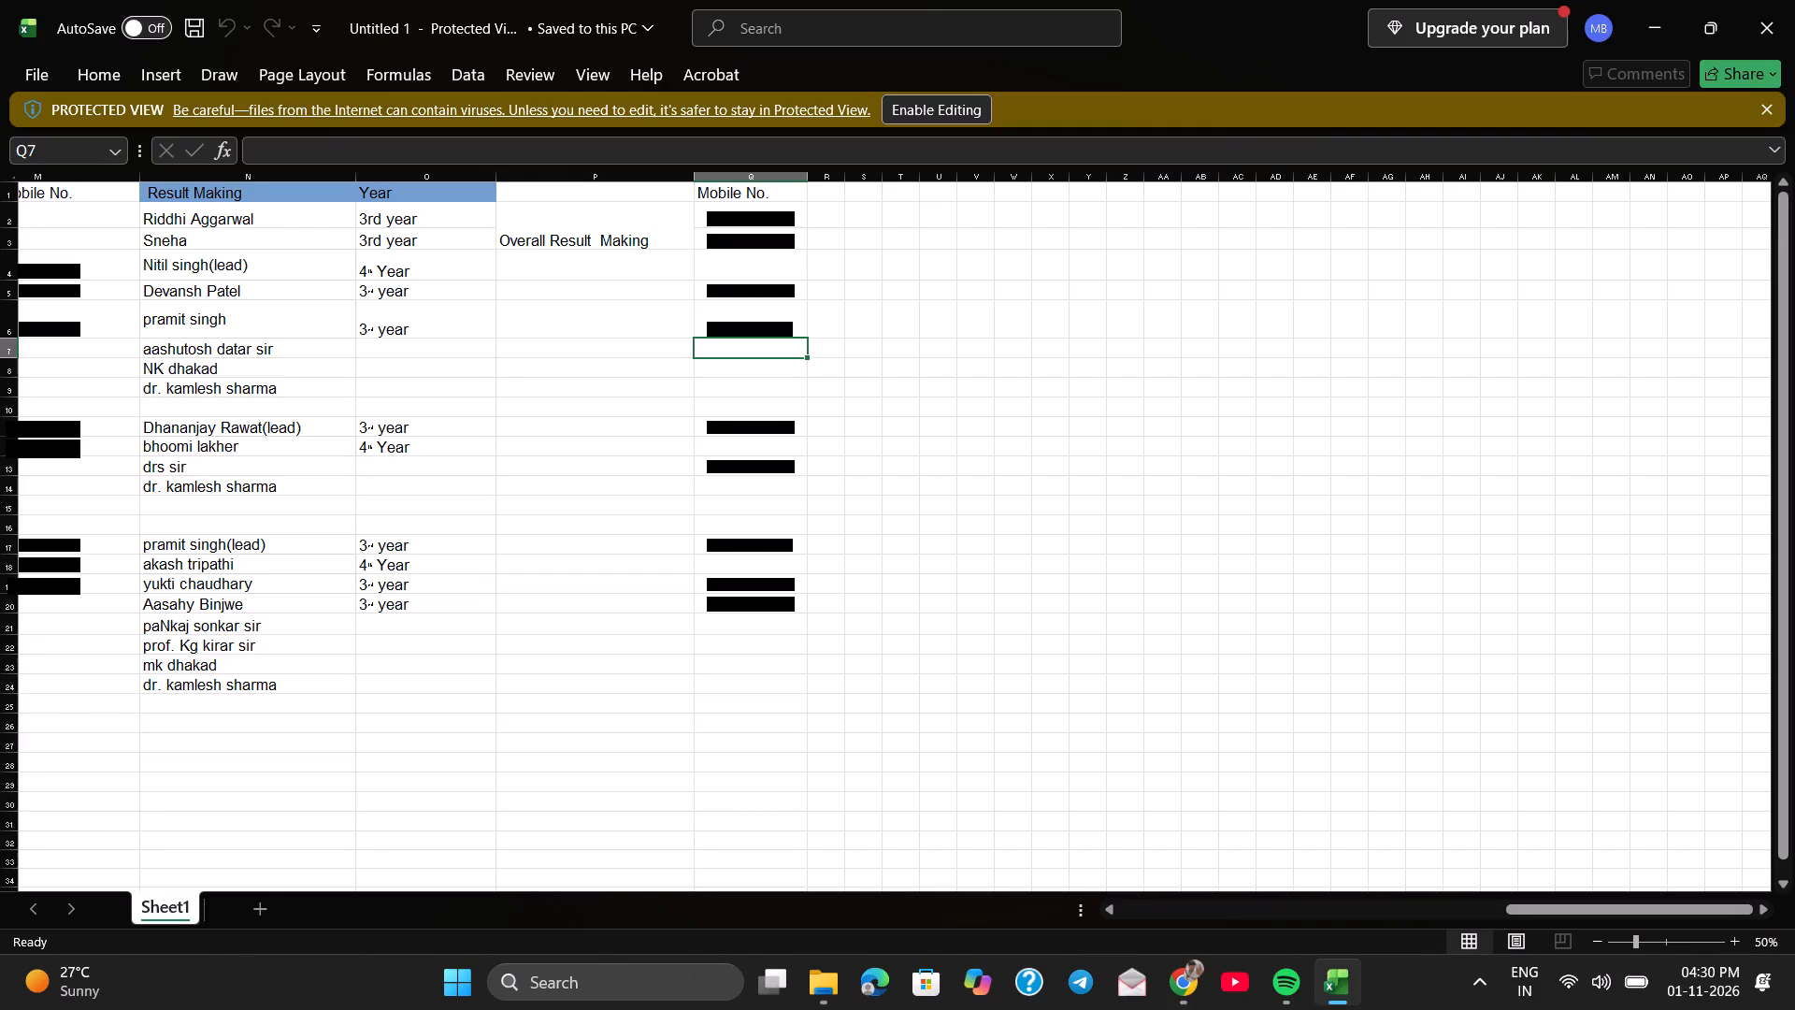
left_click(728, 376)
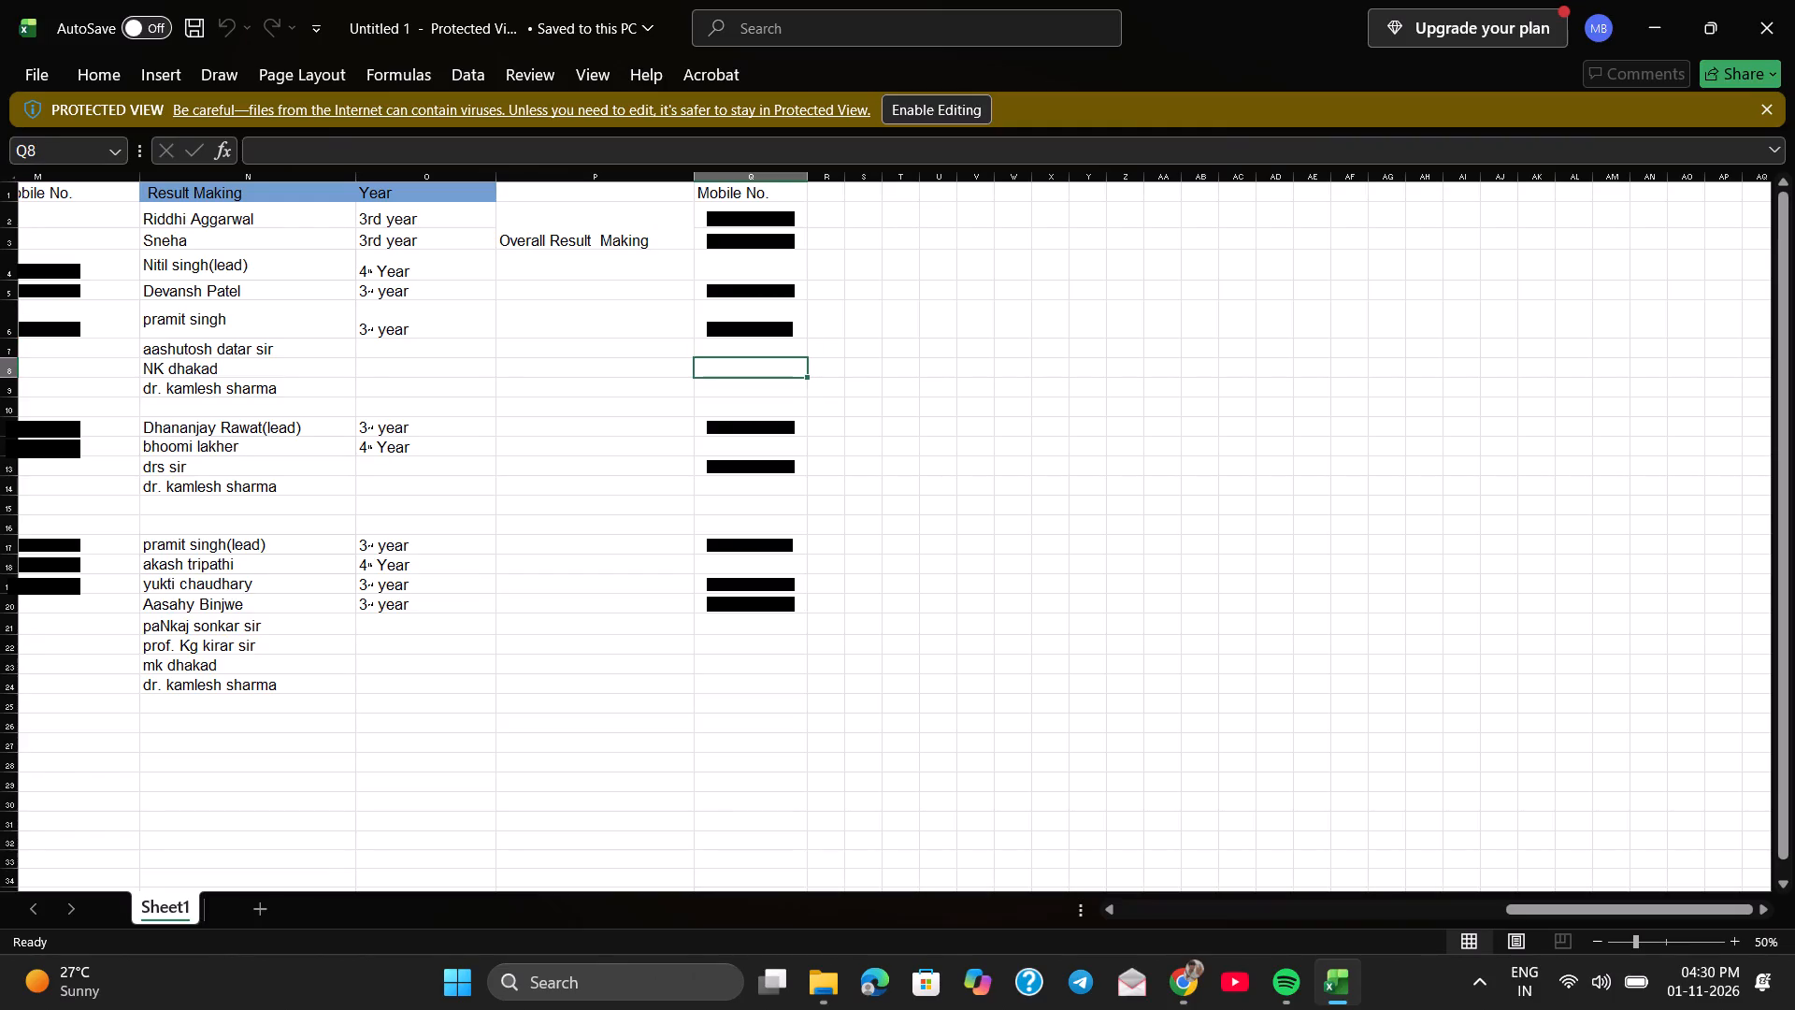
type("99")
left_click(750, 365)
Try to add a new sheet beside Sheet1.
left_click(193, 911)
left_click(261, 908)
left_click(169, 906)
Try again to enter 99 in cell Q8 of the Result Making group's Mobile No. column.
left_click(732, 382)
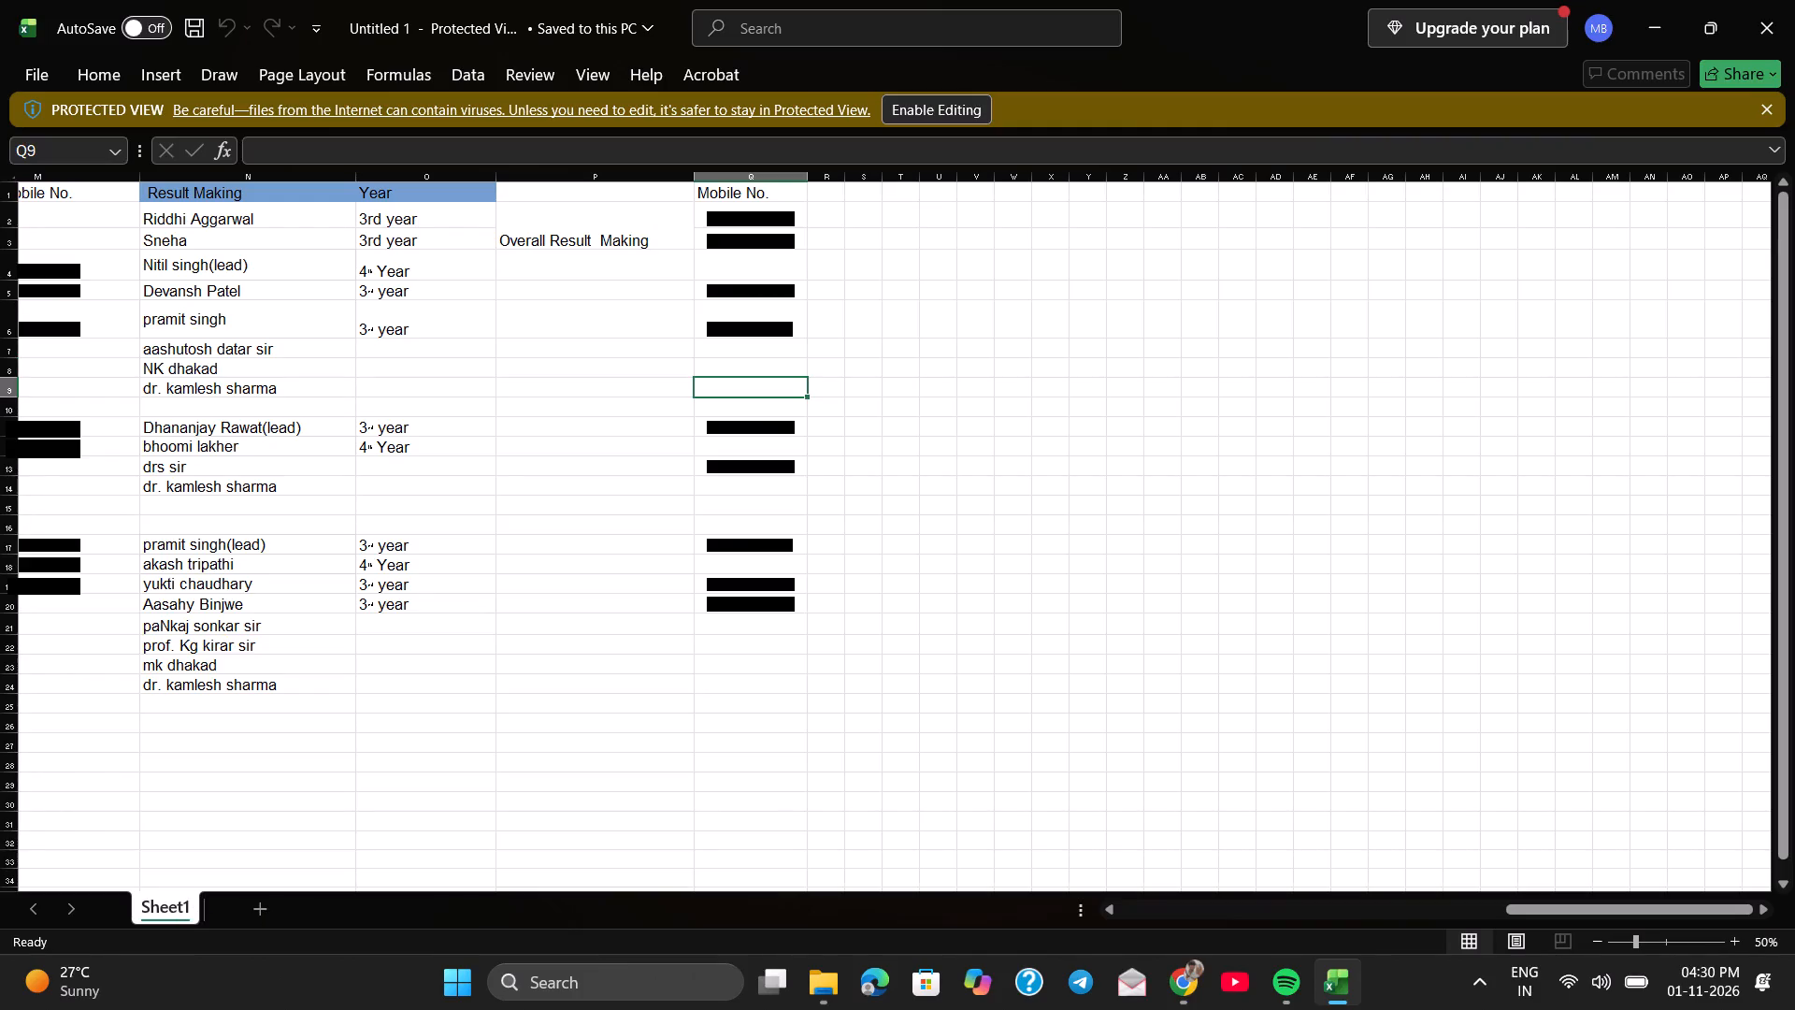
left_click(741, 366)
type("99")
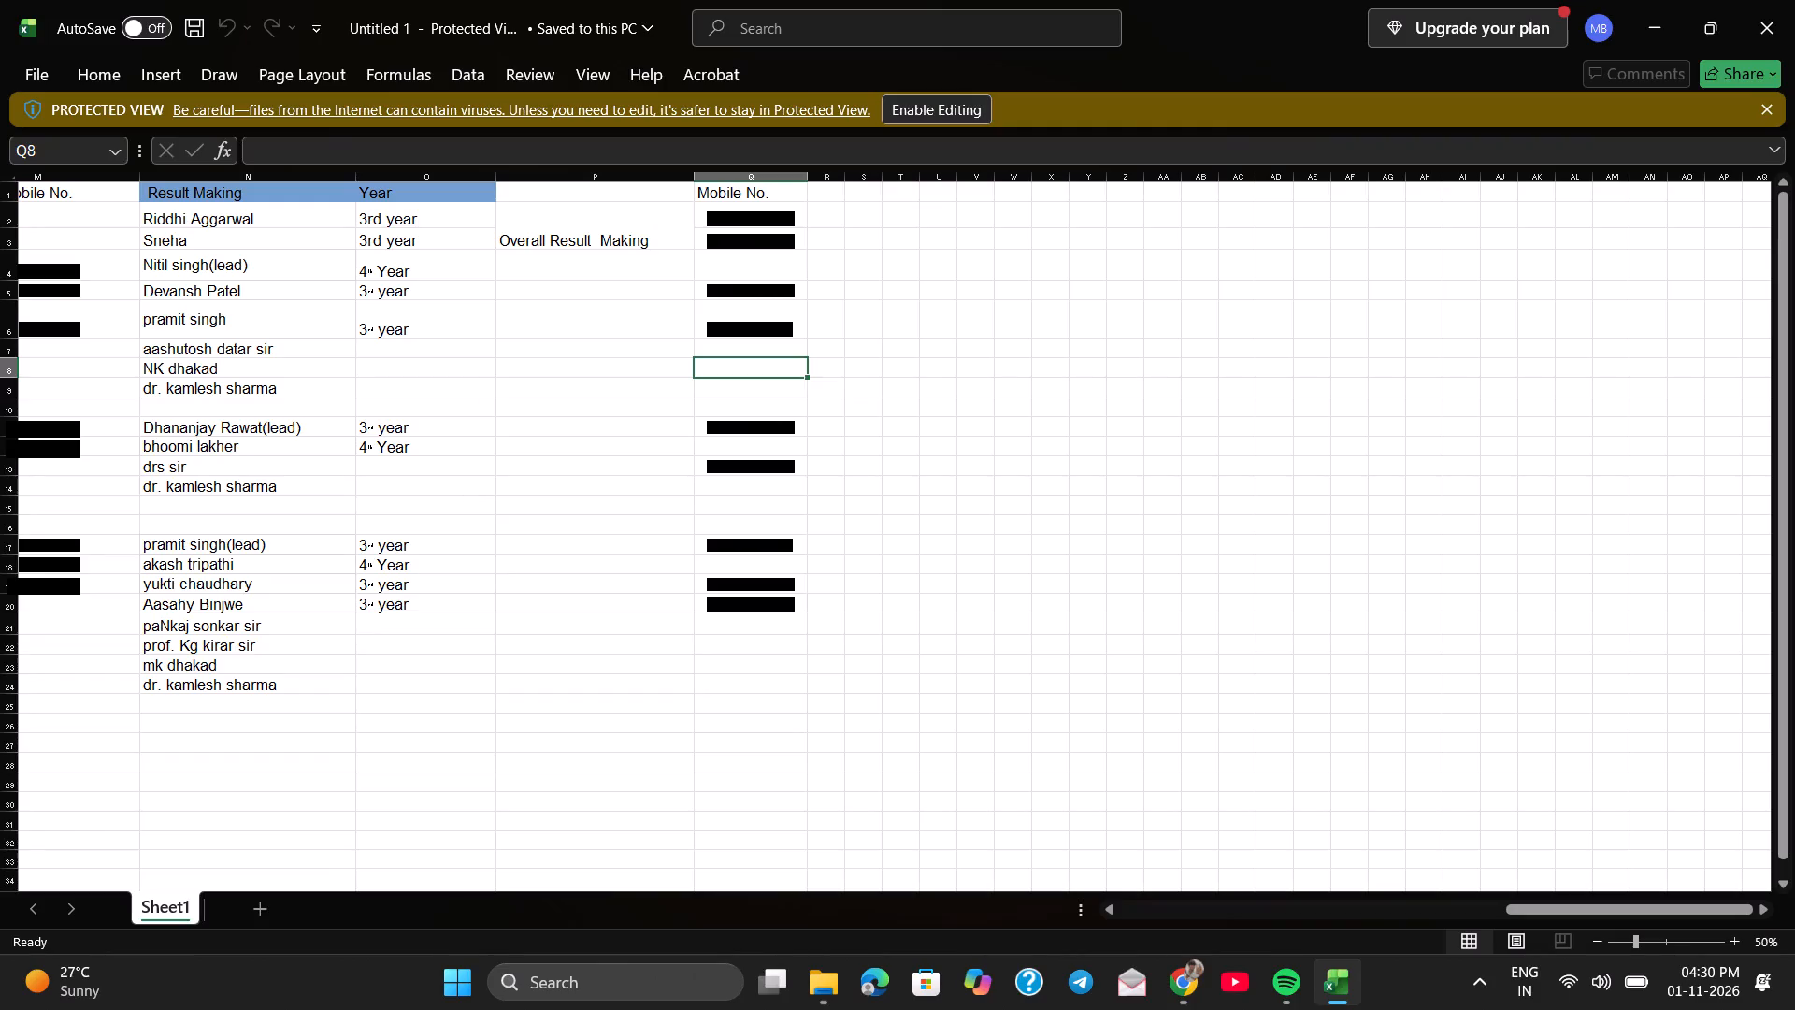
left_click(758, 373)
Enable editing of the workbook opened in Protected View.
left_click(939, 105)
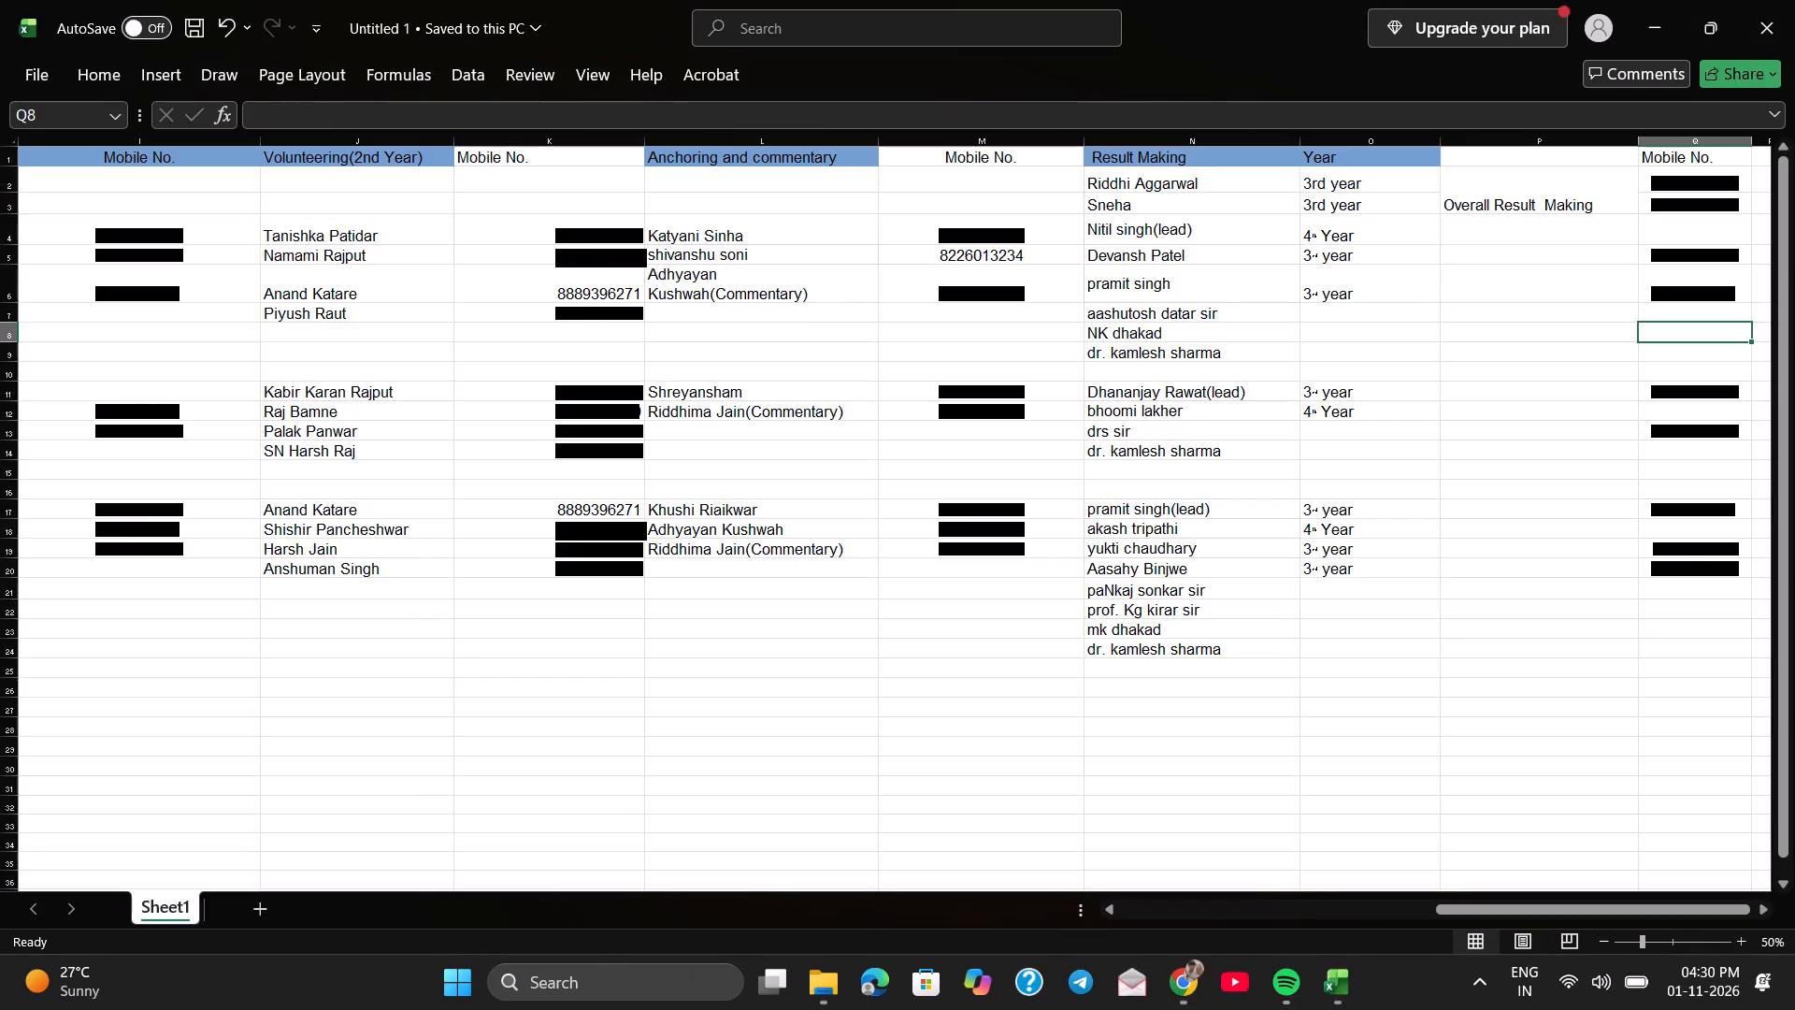
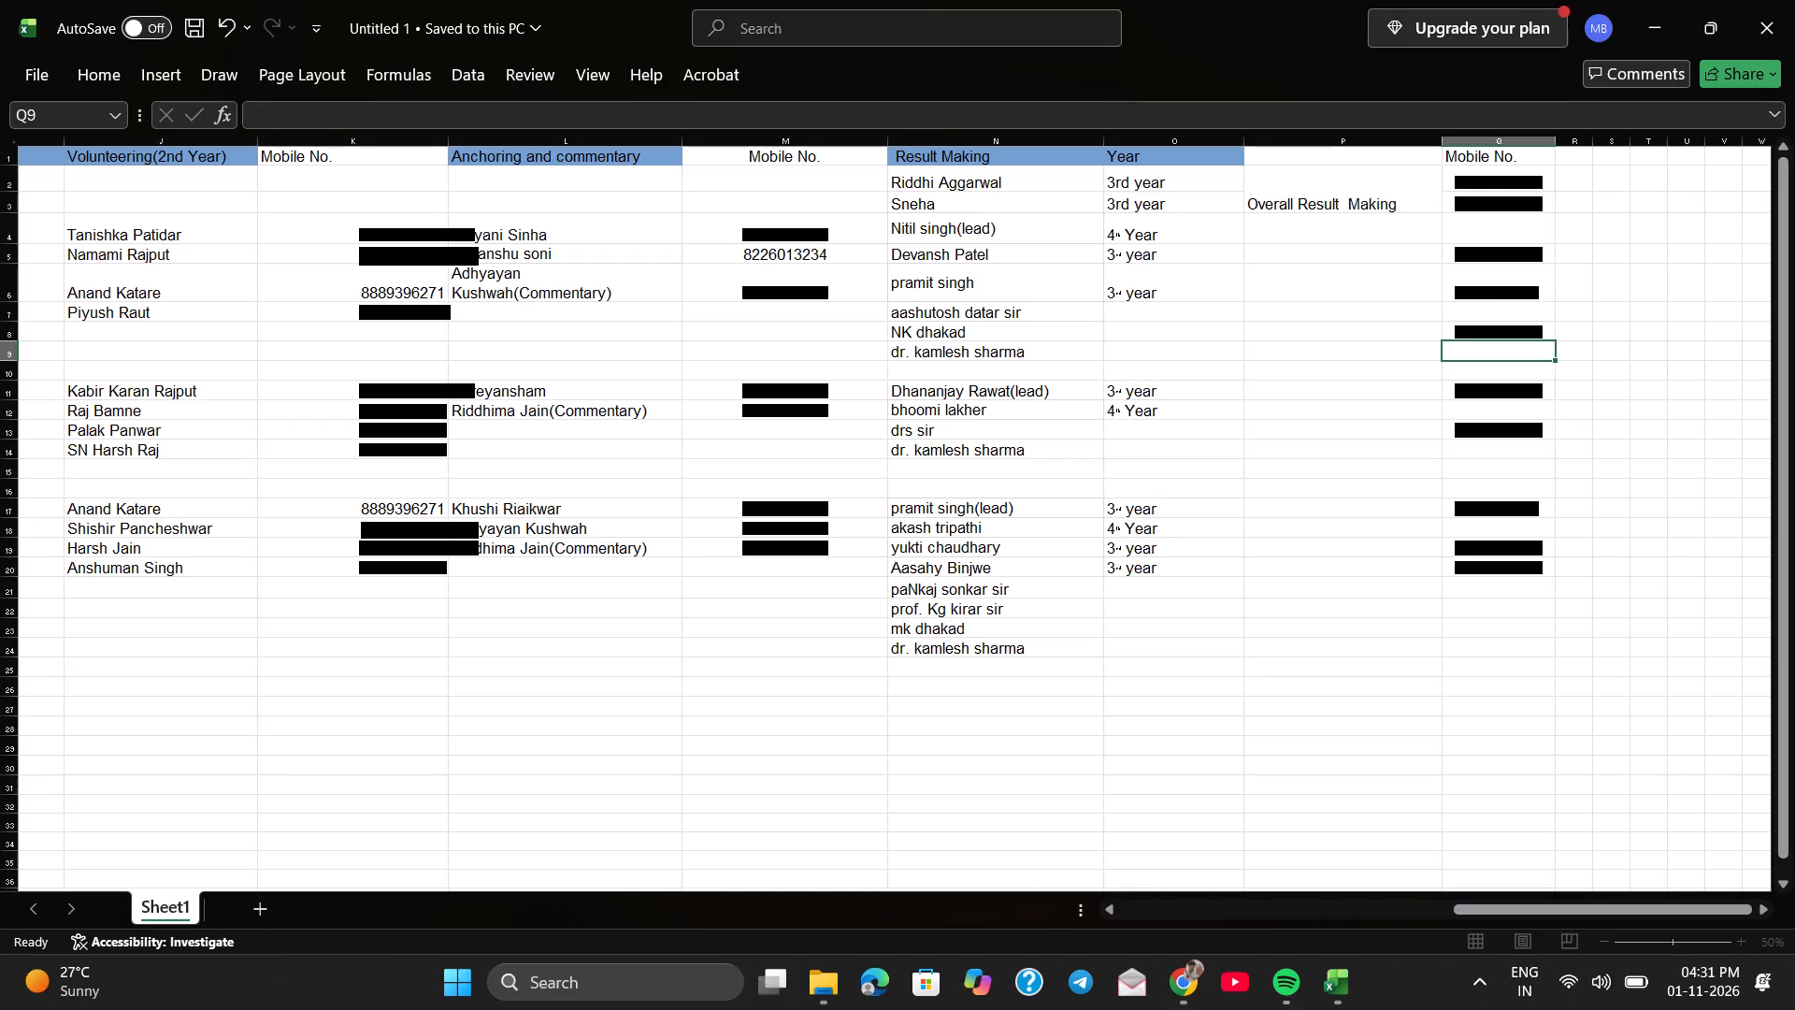
Switch to the New tab window in Chrome and enter the title and first name from cell N9 as a query.
left_click(1183, 972)
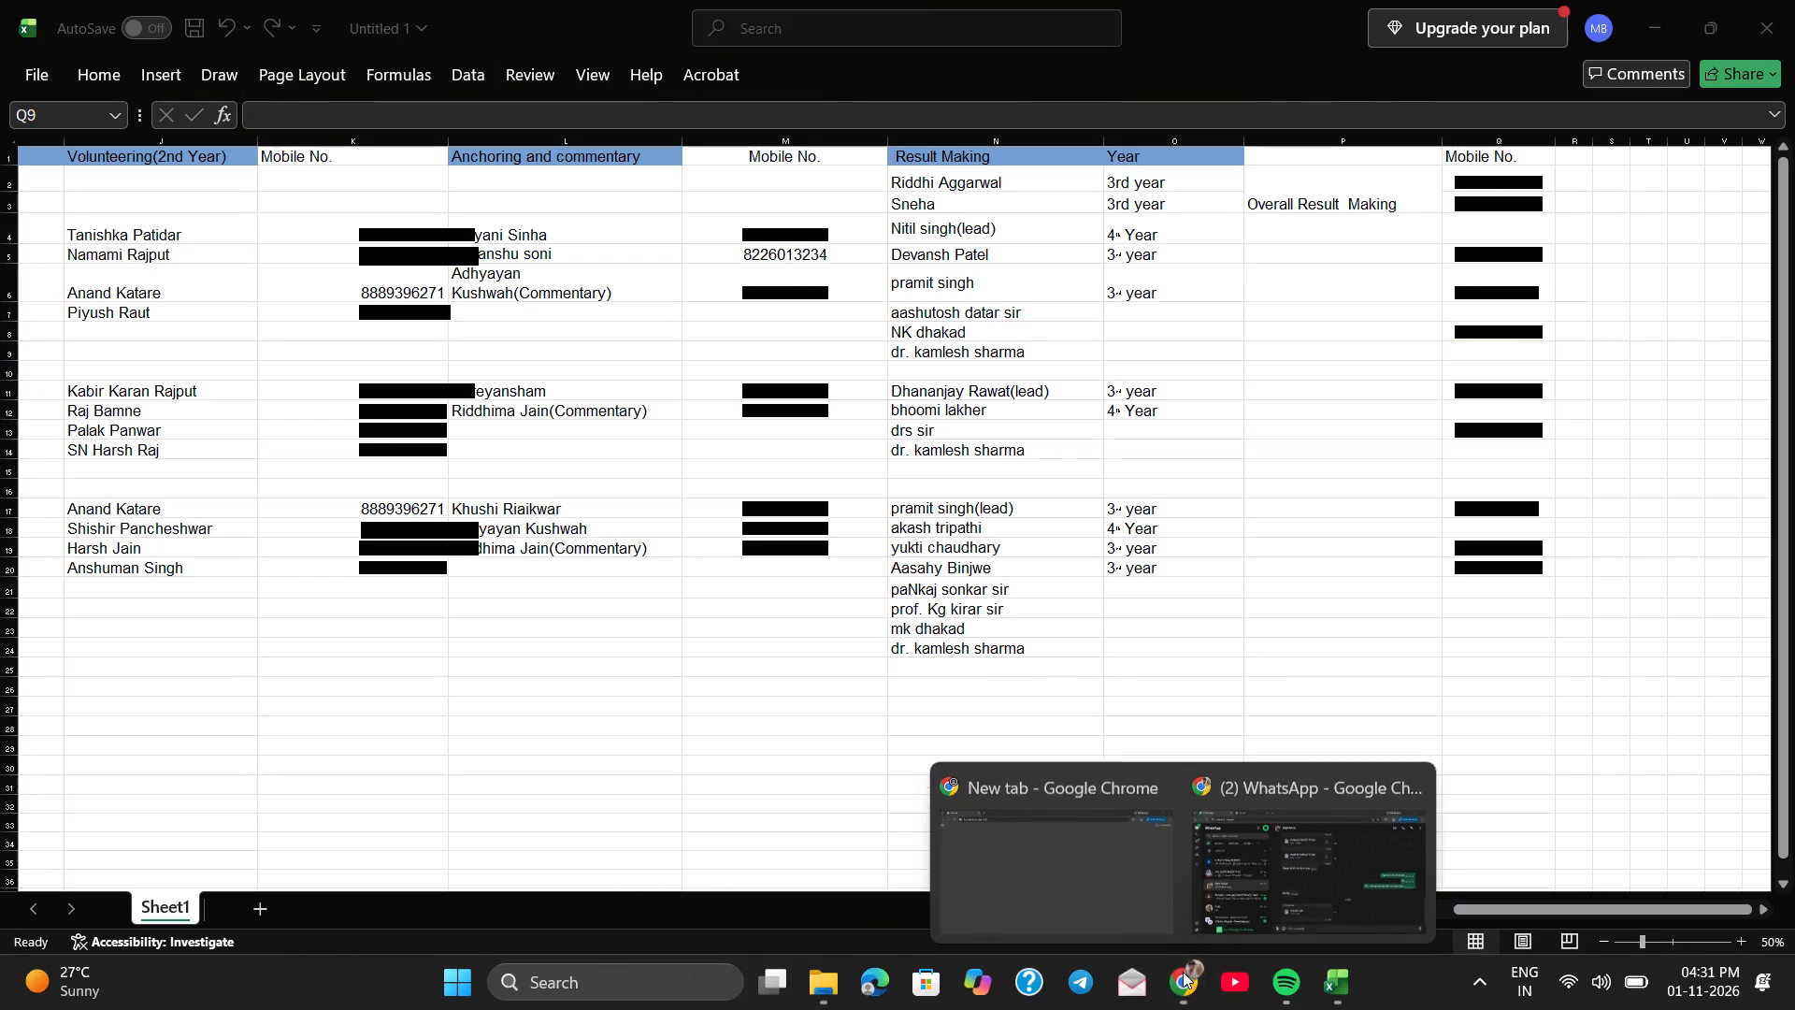
left_click(1127, 887)
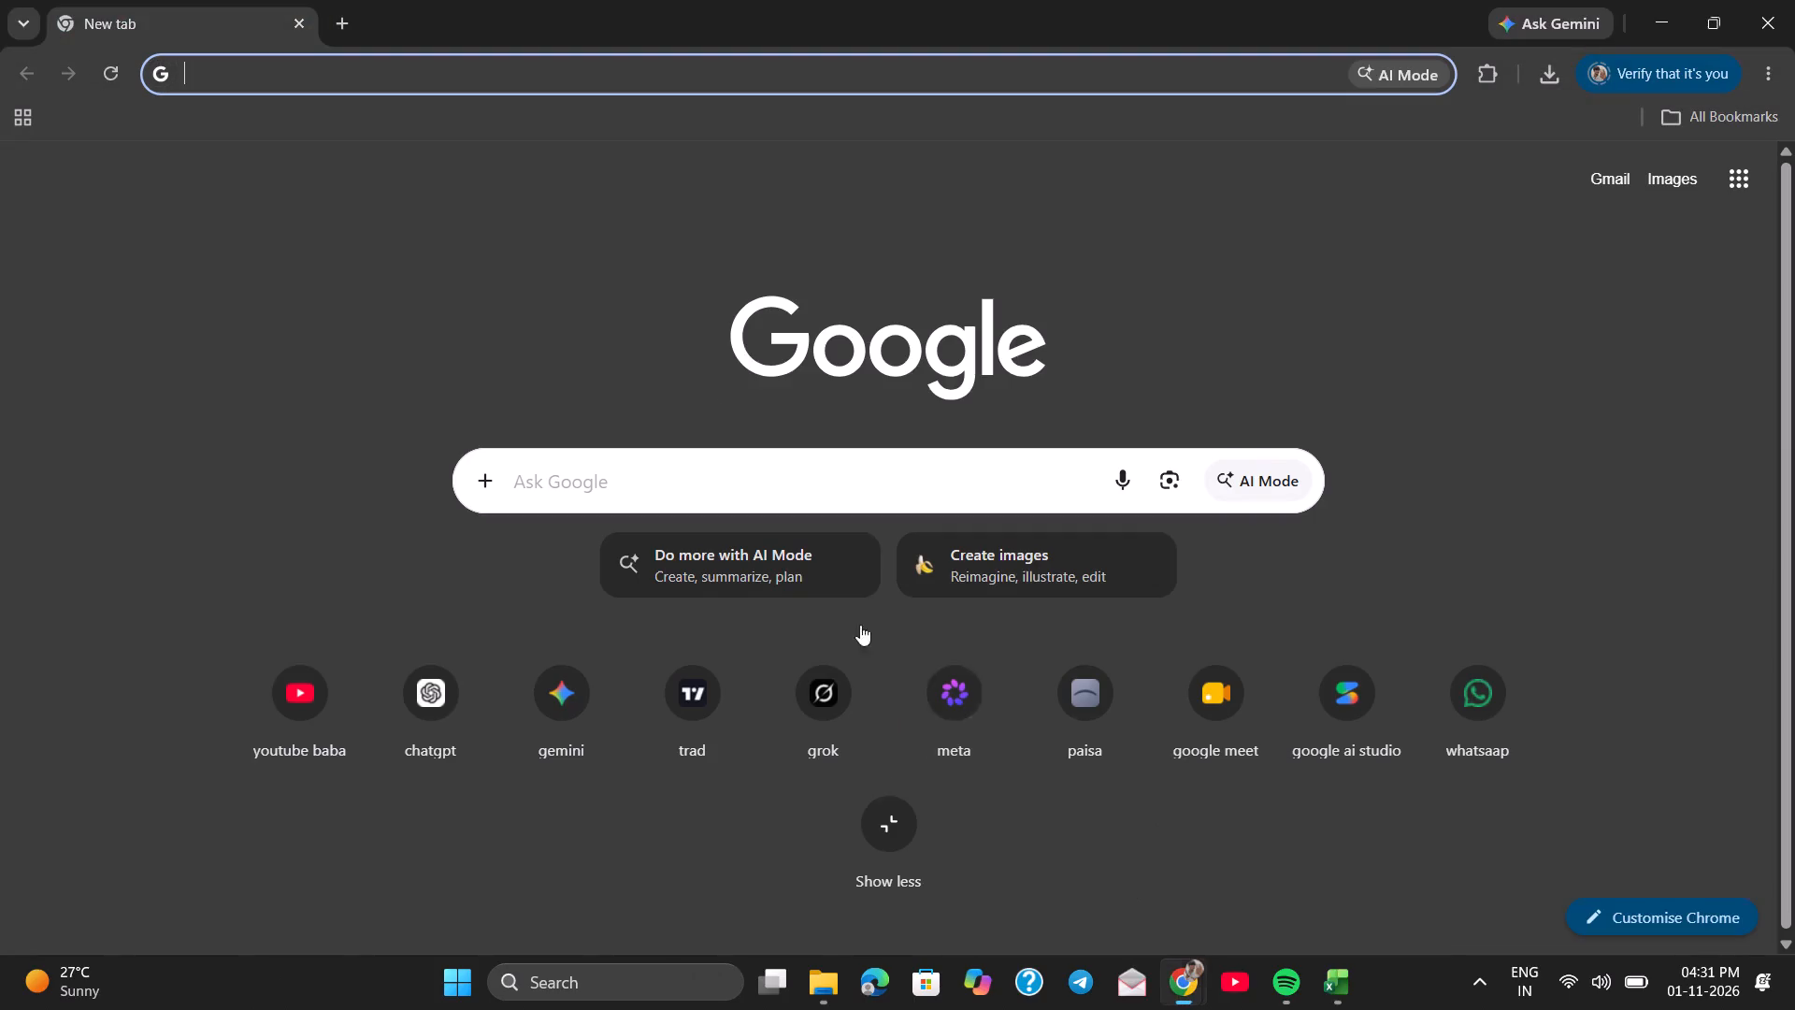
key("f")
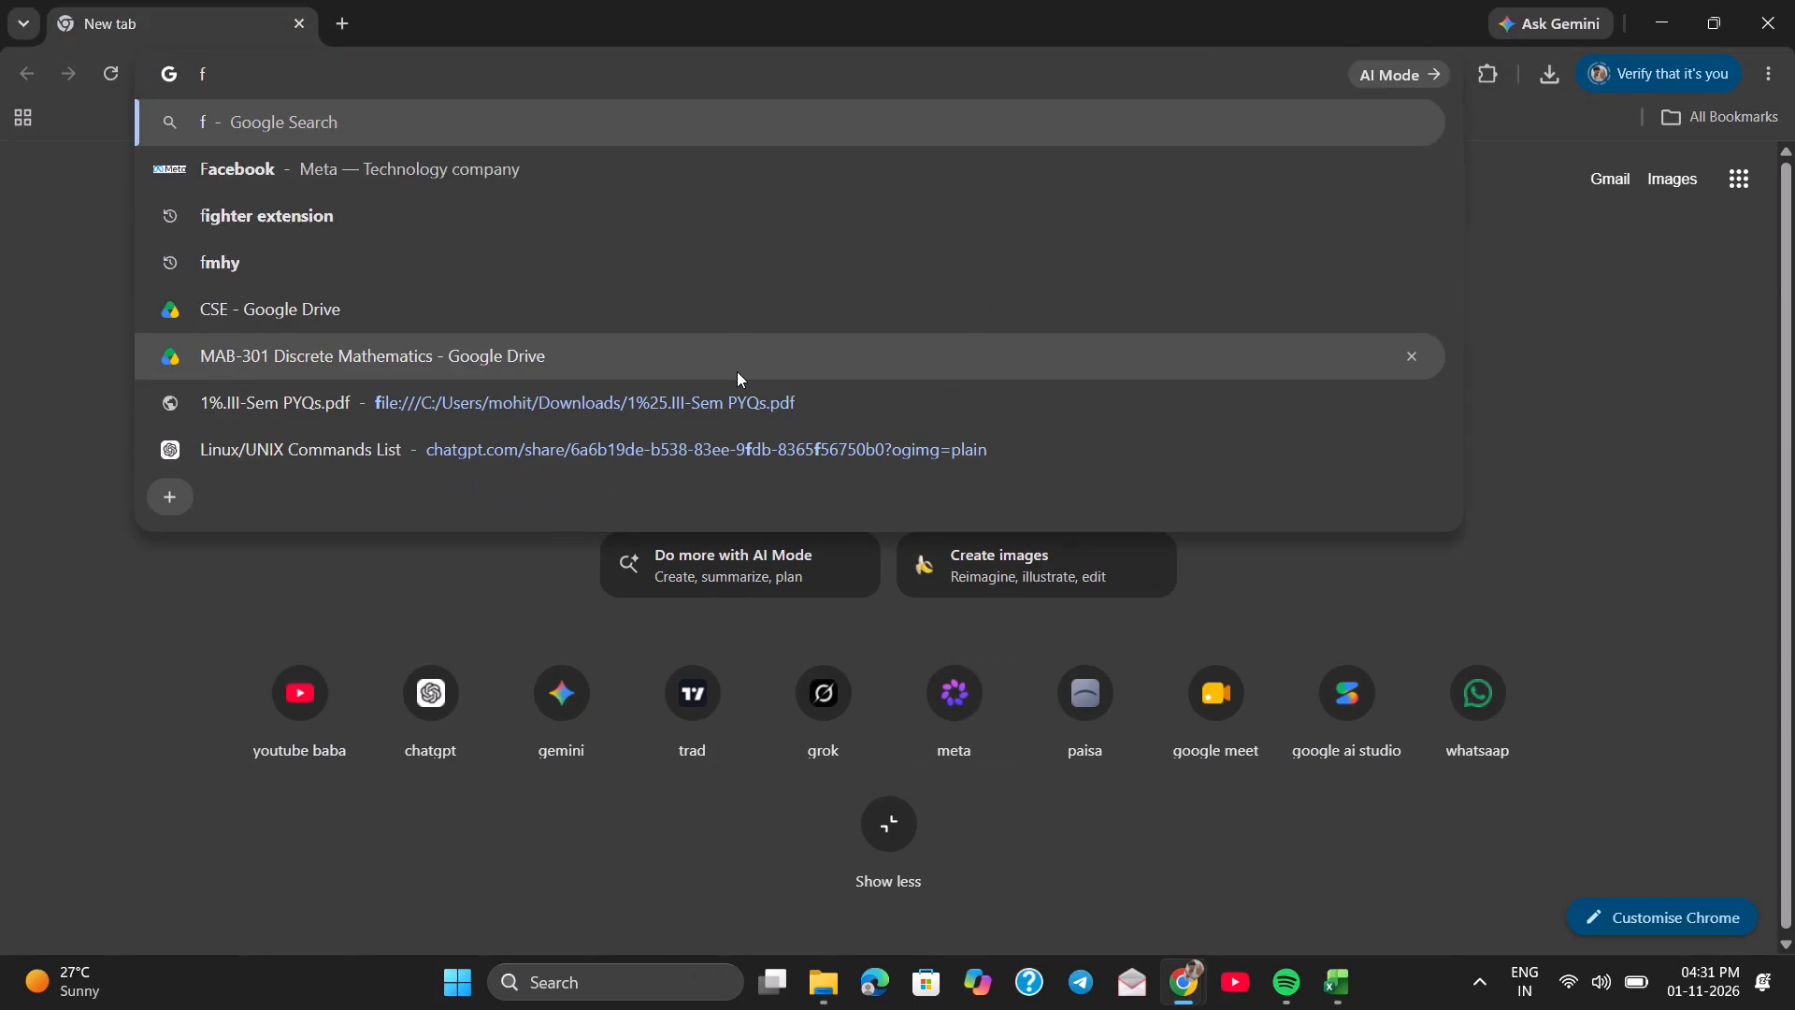
key("BackSpace")
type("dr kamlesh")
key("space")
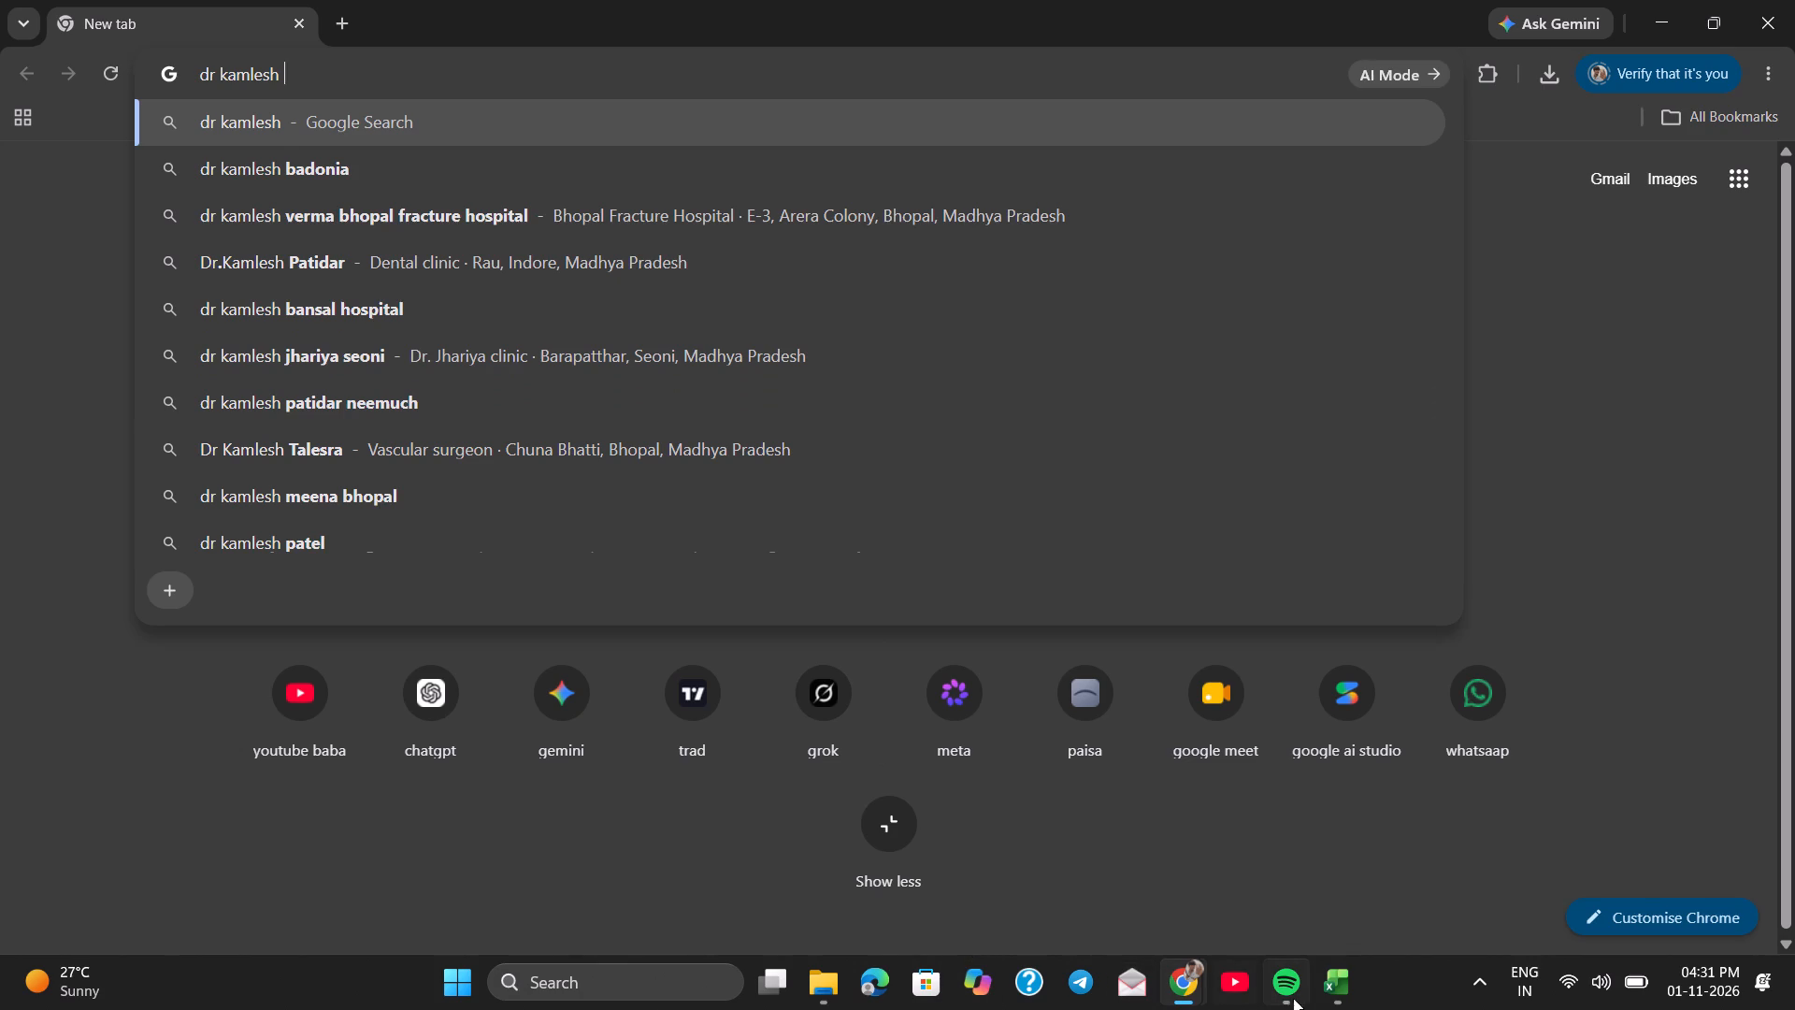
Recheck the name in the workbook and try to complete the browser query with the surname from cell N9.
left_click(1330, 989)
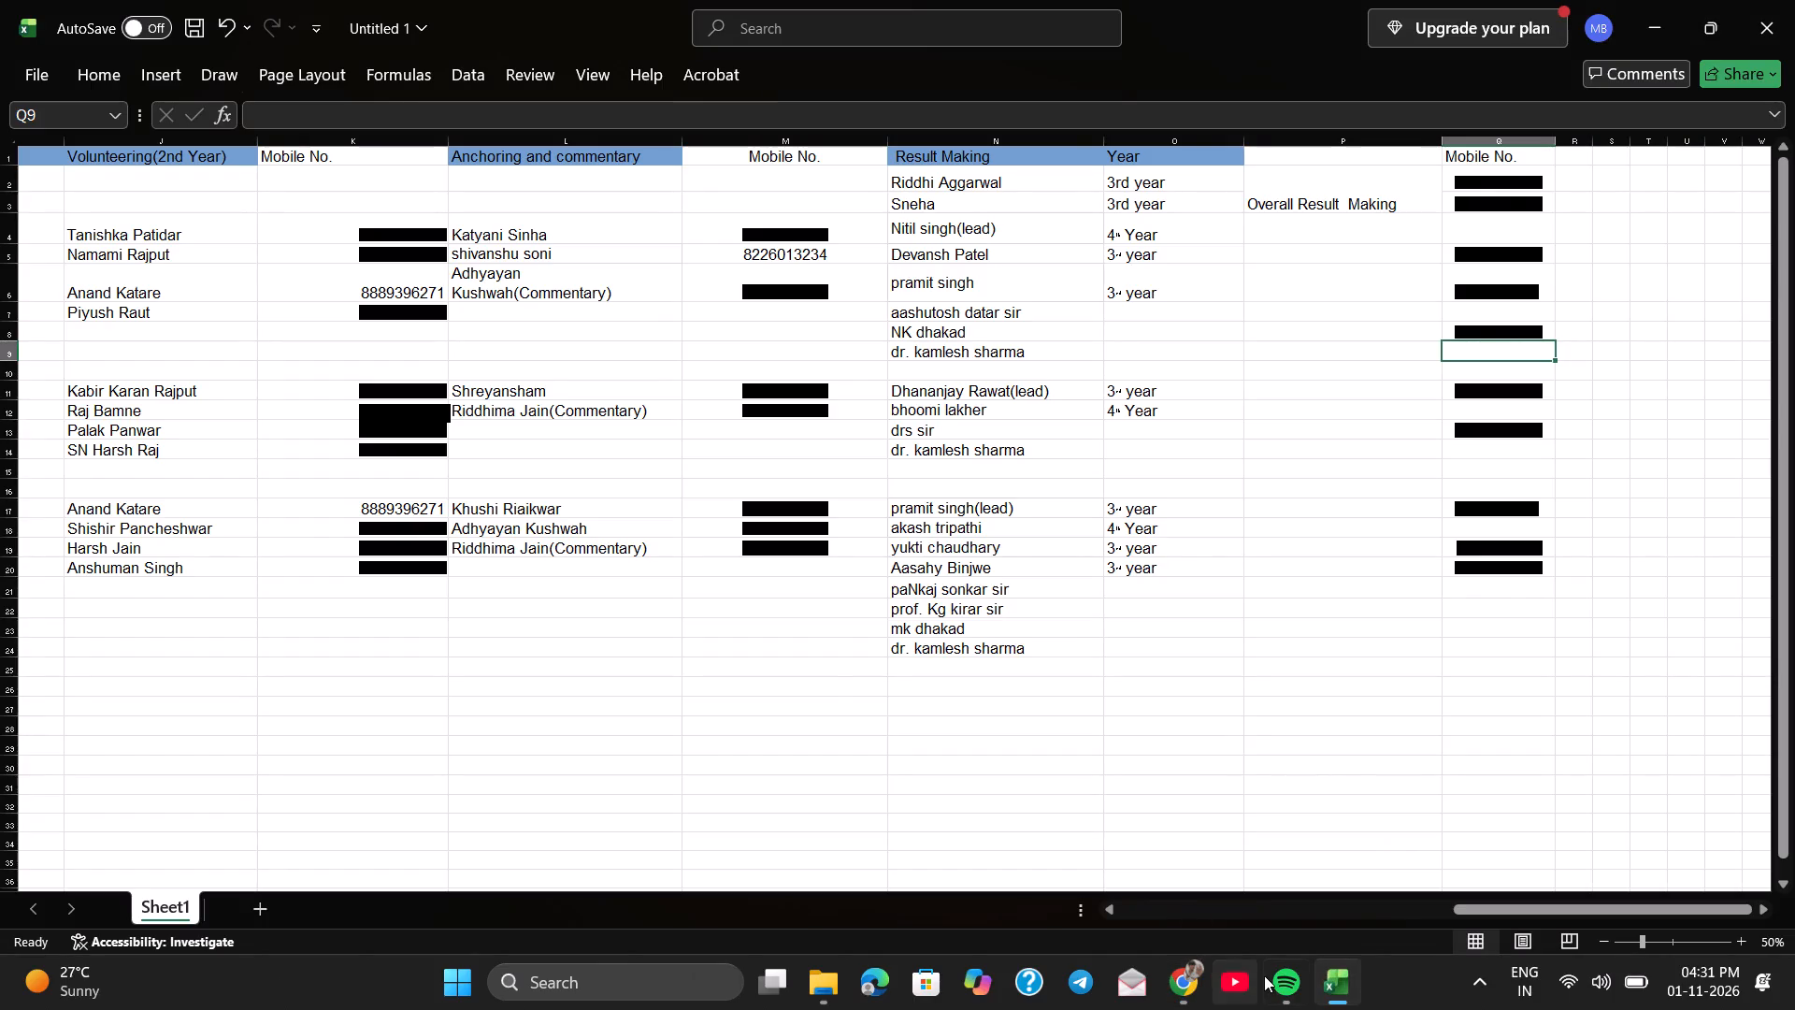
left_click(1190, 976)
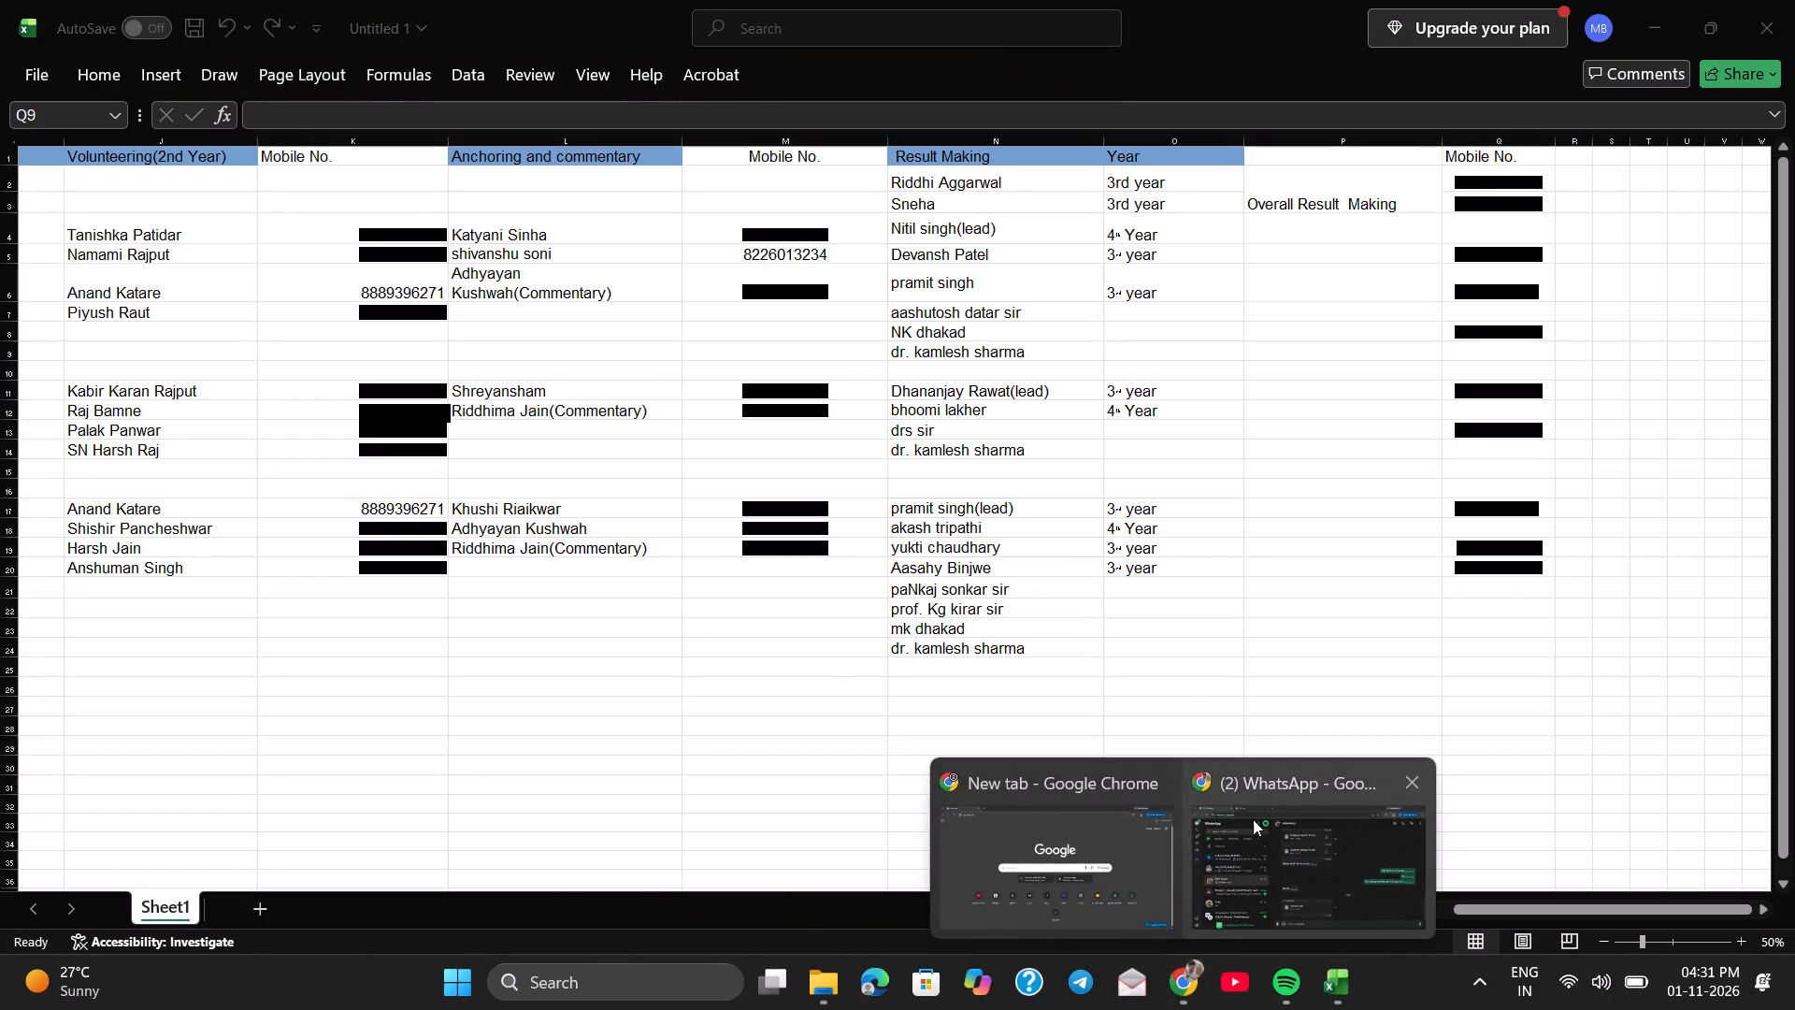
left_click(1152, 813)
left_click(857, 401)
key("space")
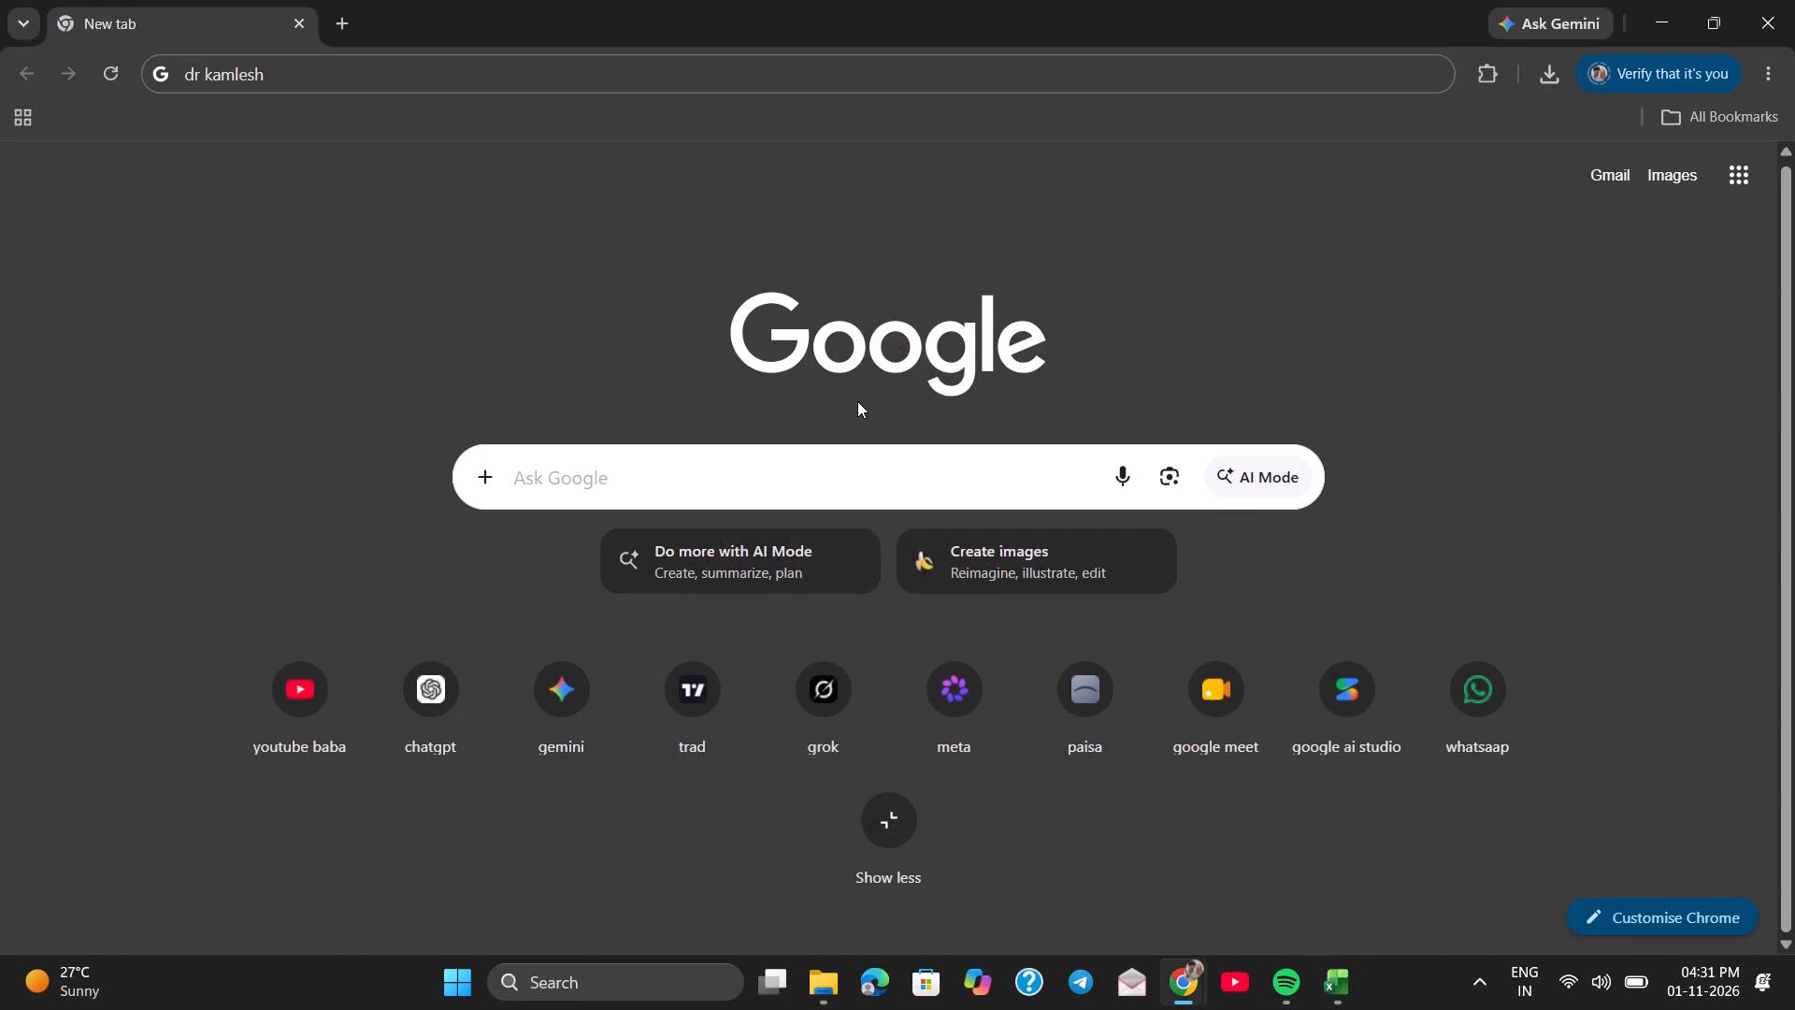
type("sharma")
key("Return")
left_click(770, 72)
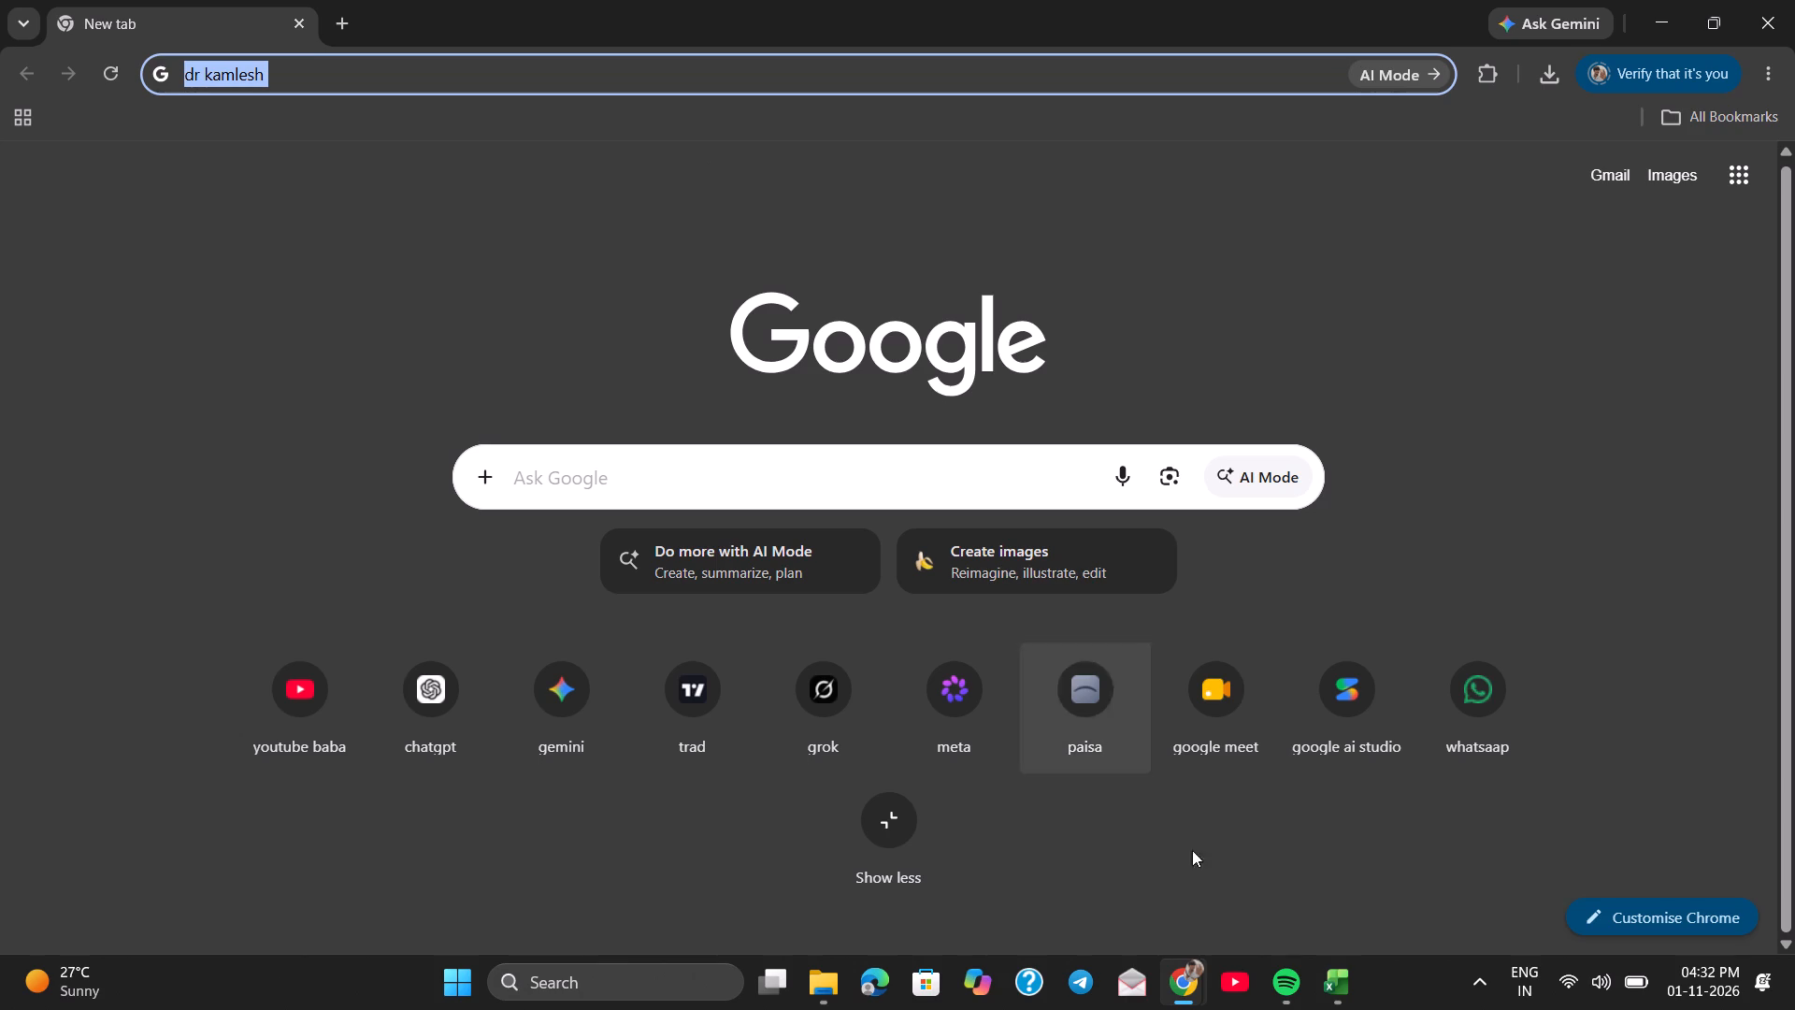
Select cell Q7 in the workbook, return to the browser query, add the N9 person's surname and "sati", and run the search.
left_click(1316, 988)
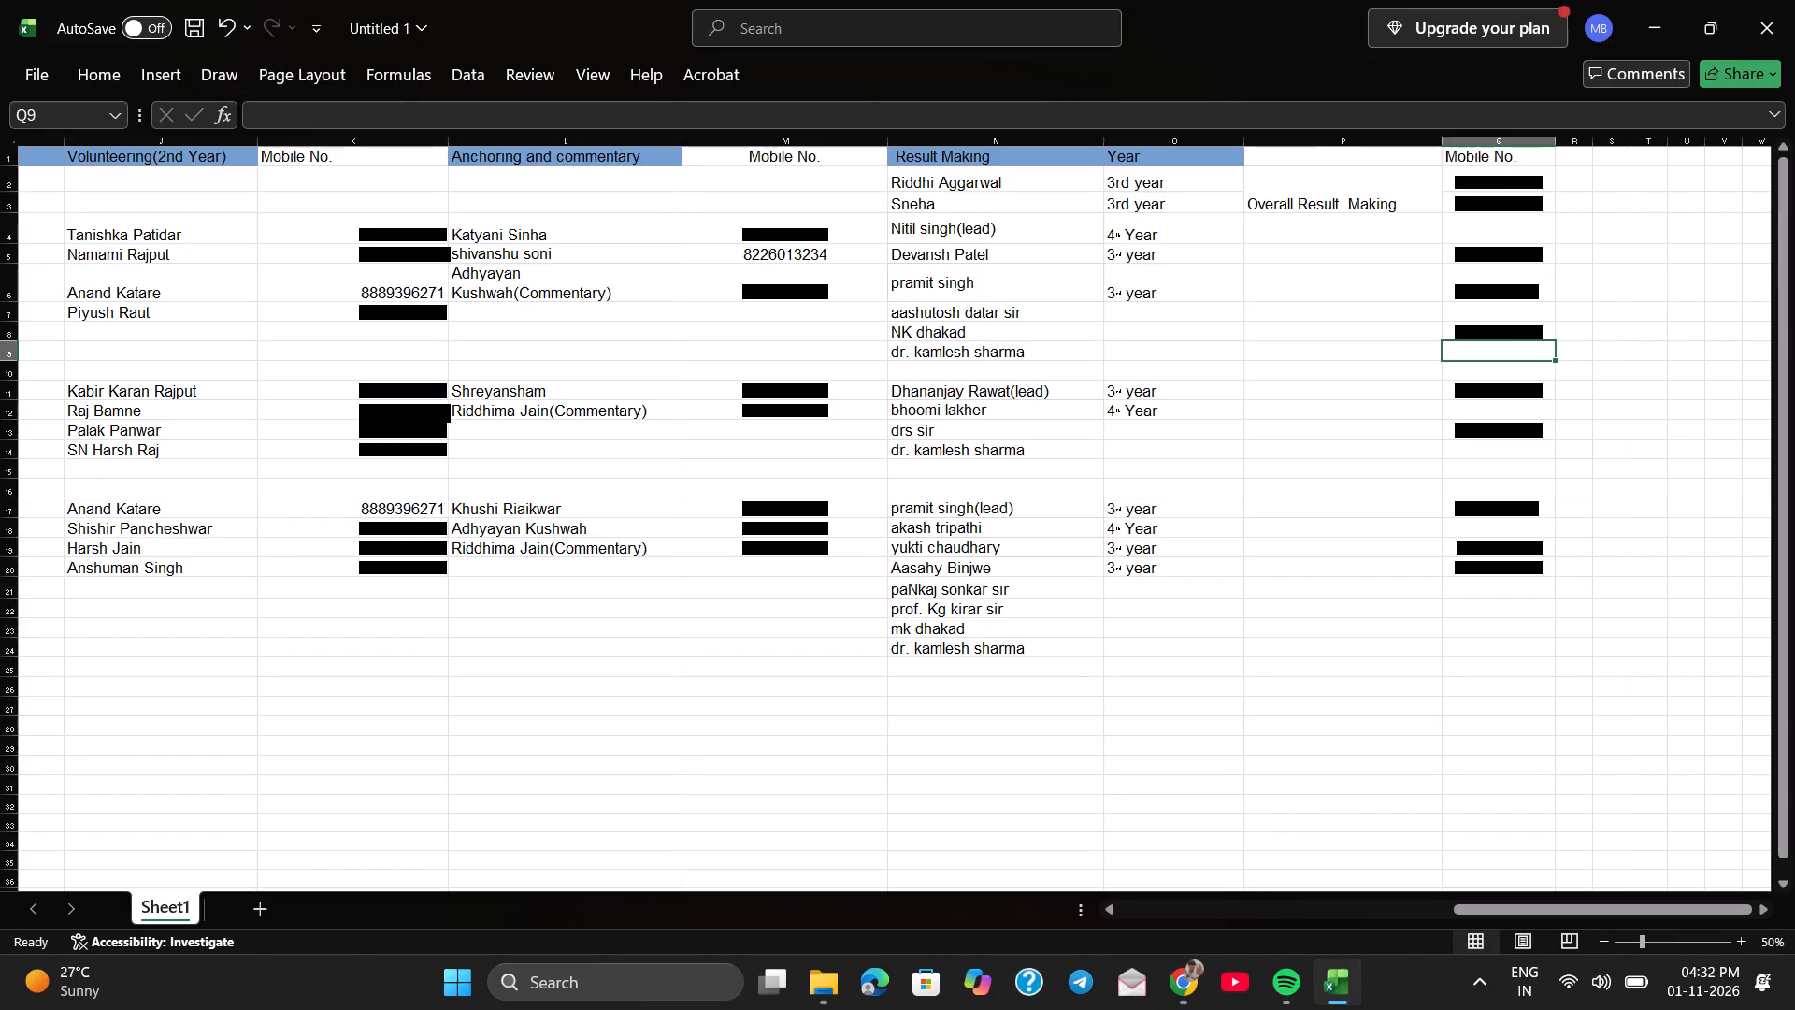
left_click(1468, 318)
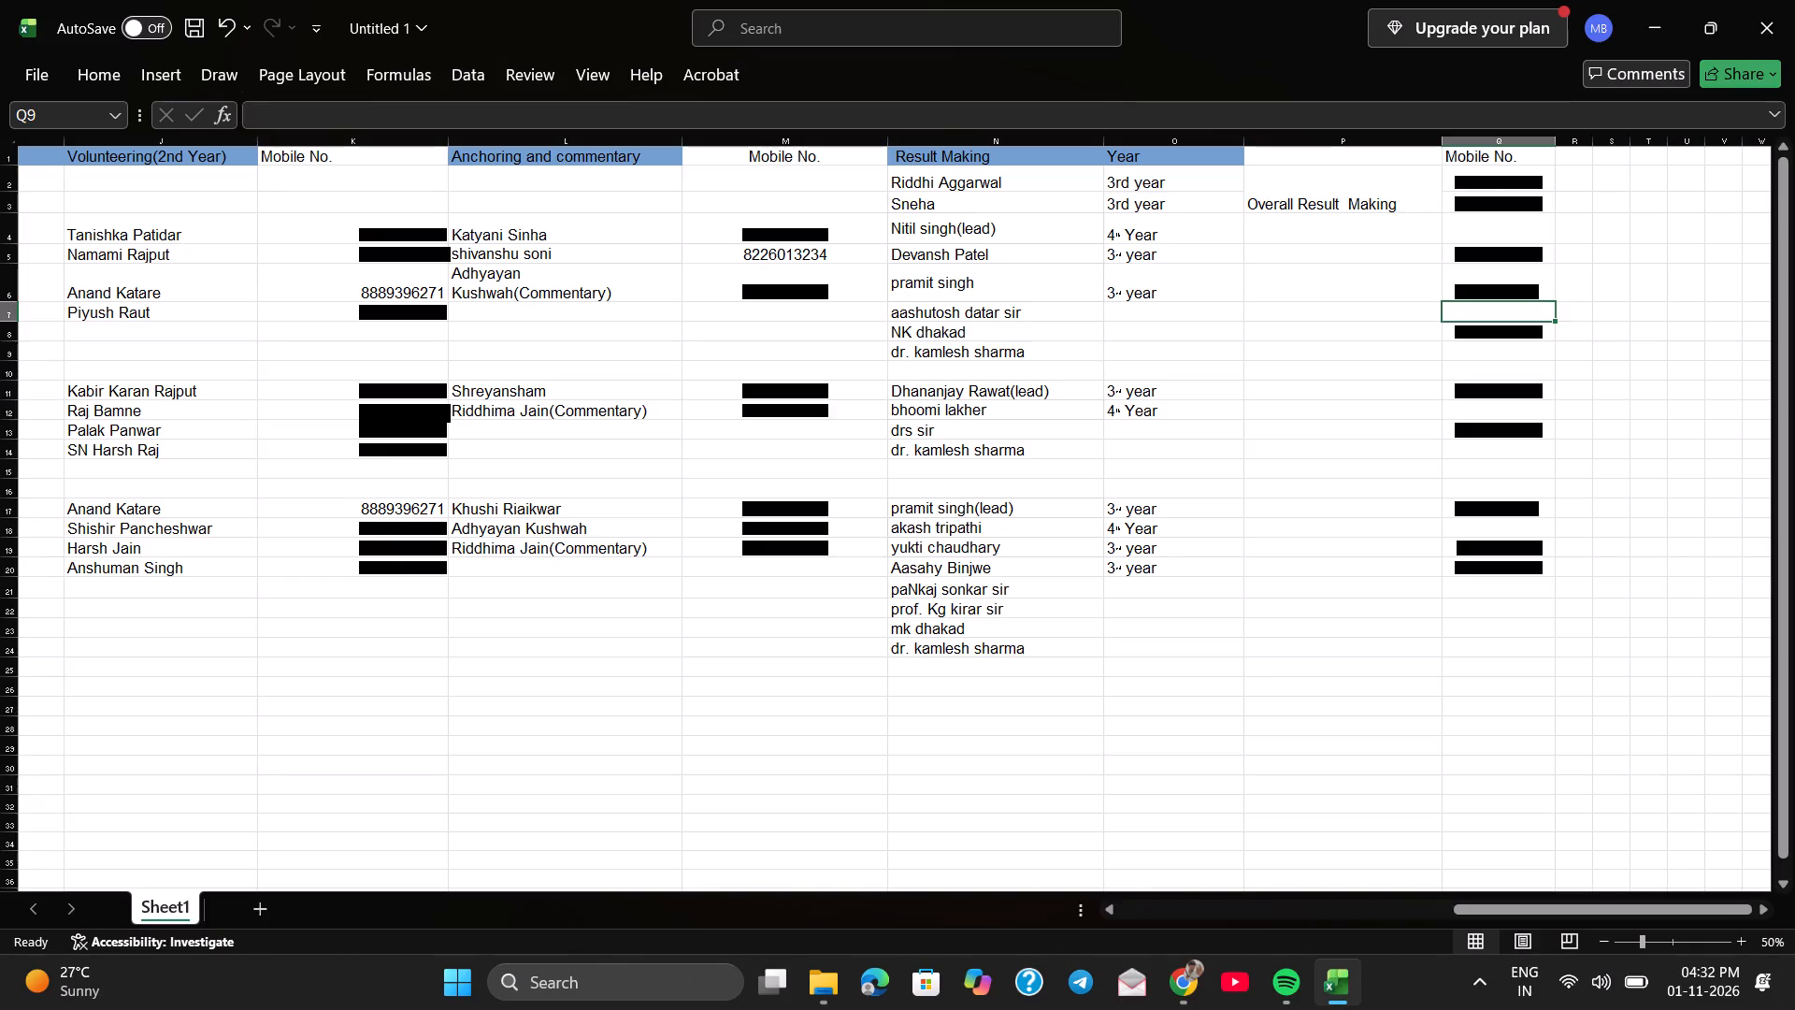
left_click(1195, 988)
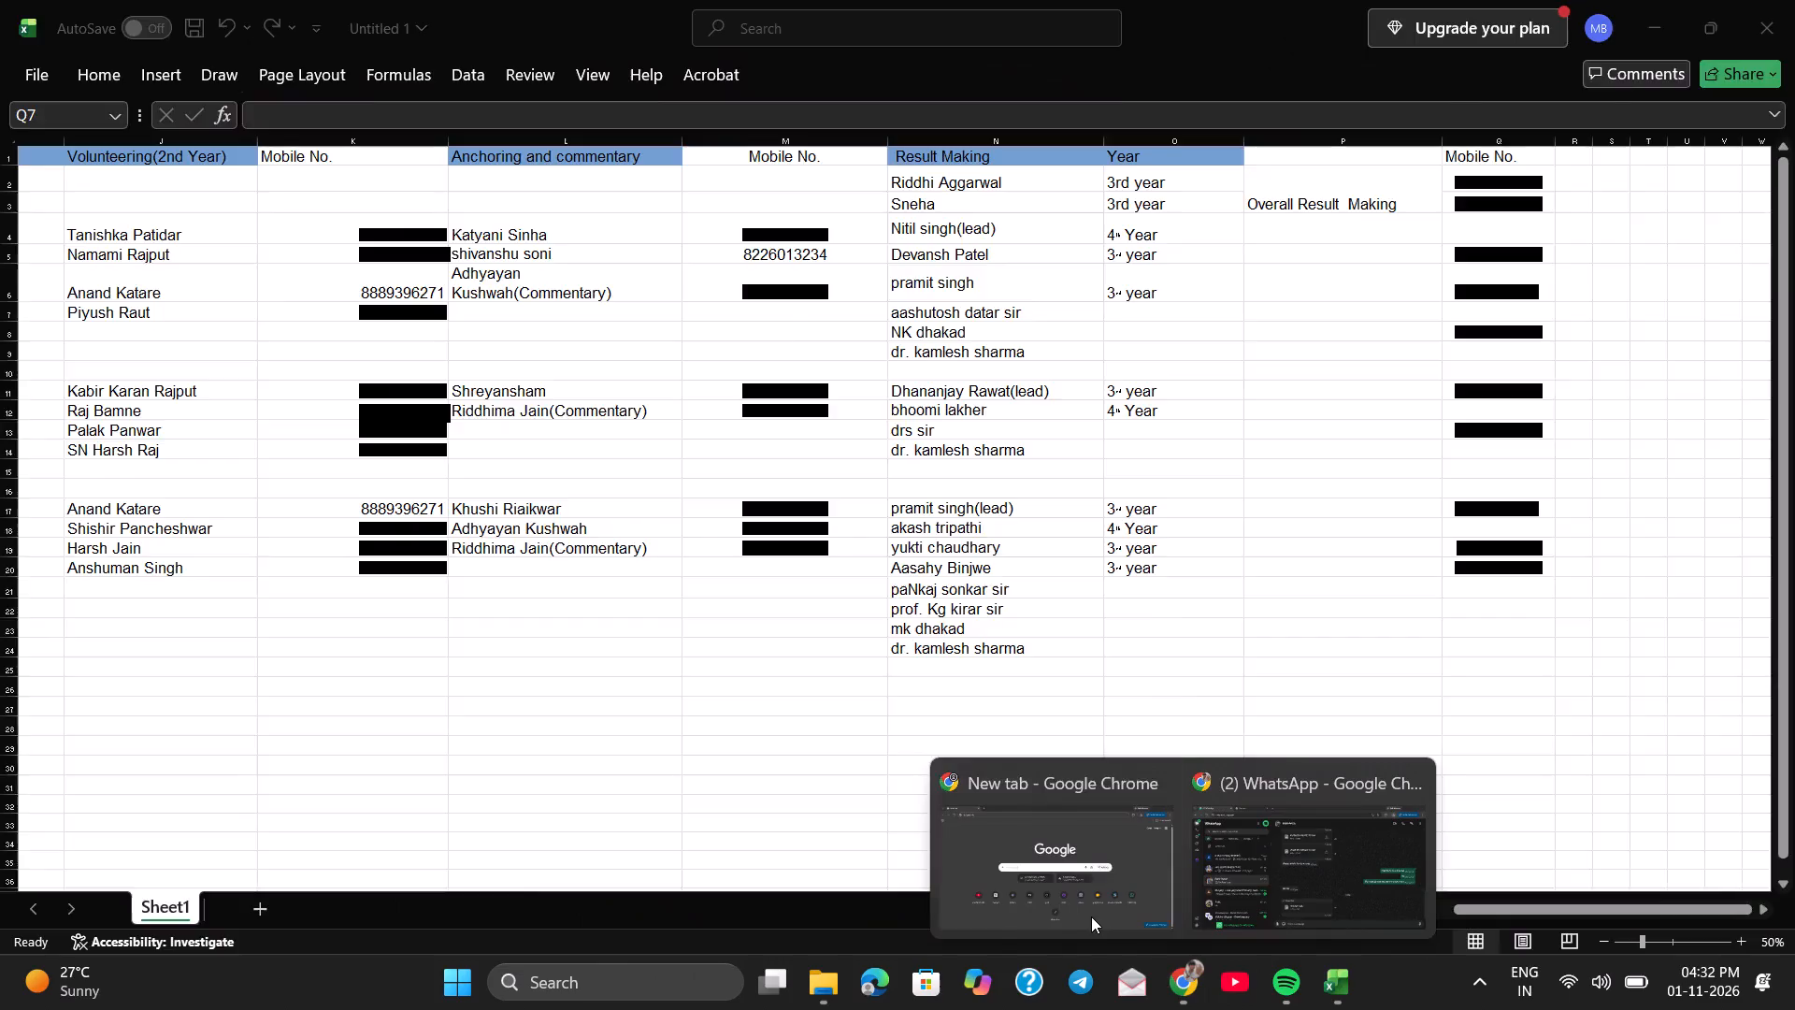
left_click(1090, 916)
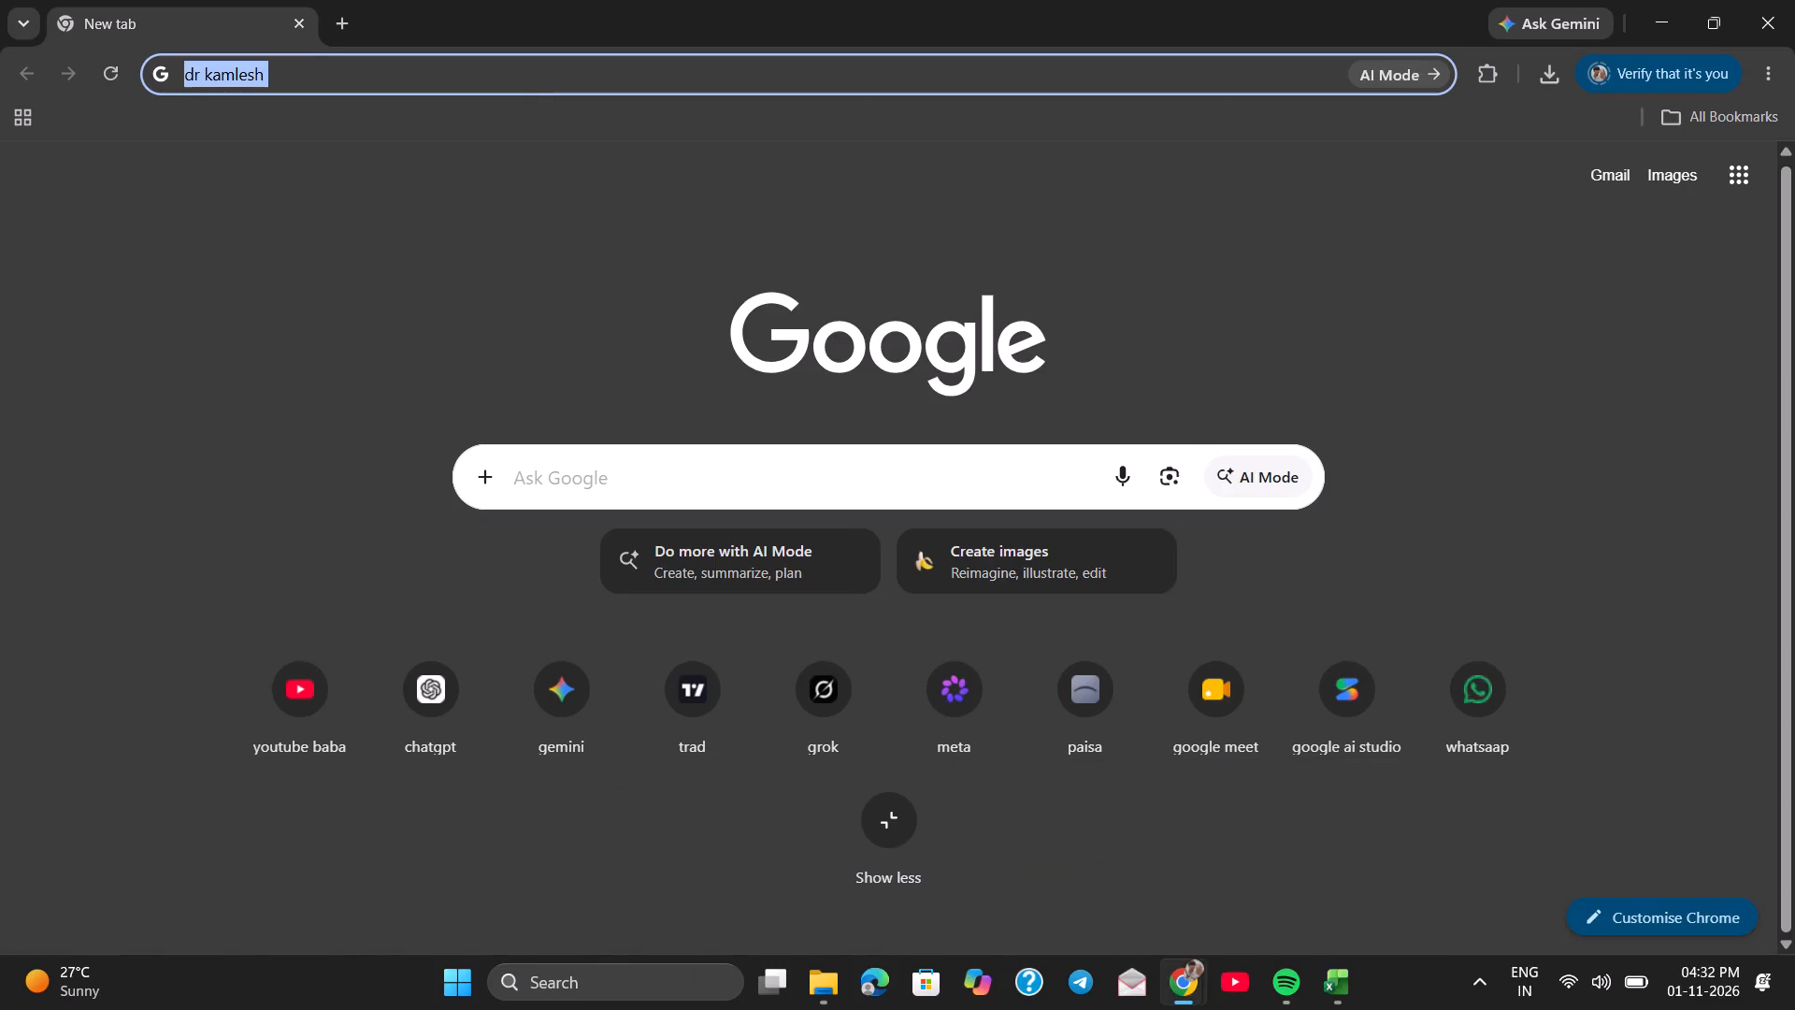
left_click(540, 82)
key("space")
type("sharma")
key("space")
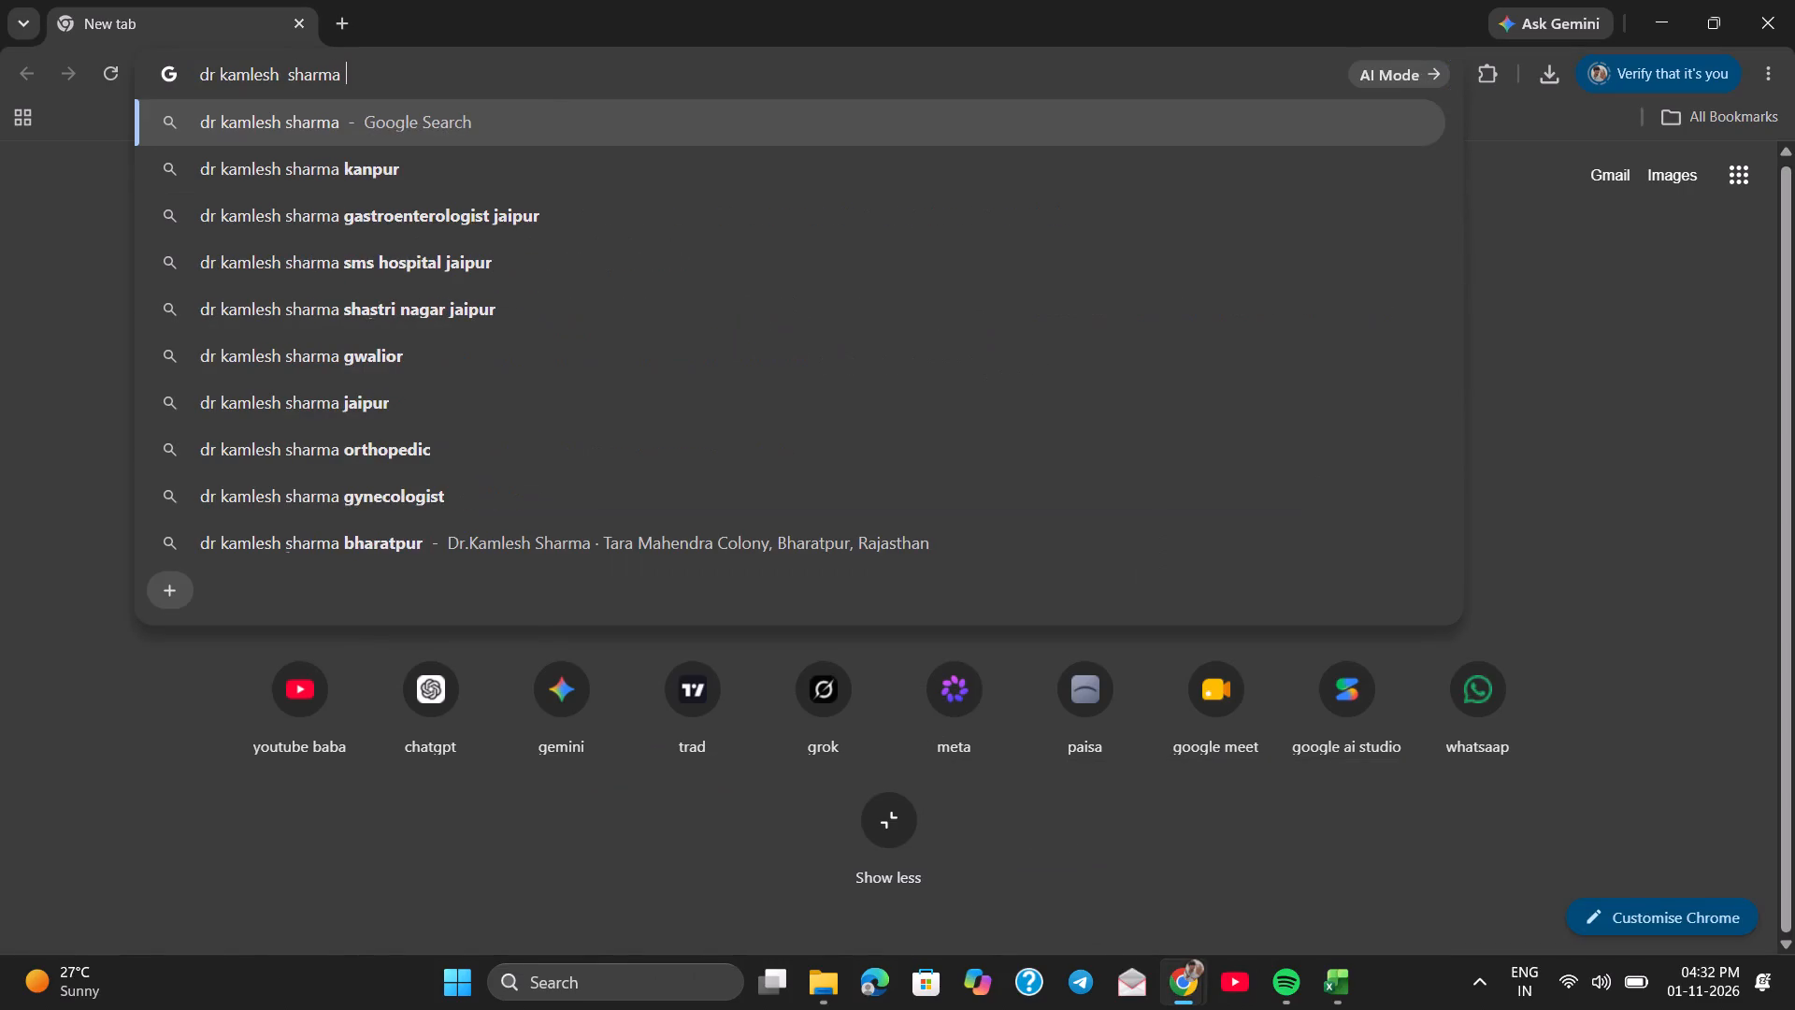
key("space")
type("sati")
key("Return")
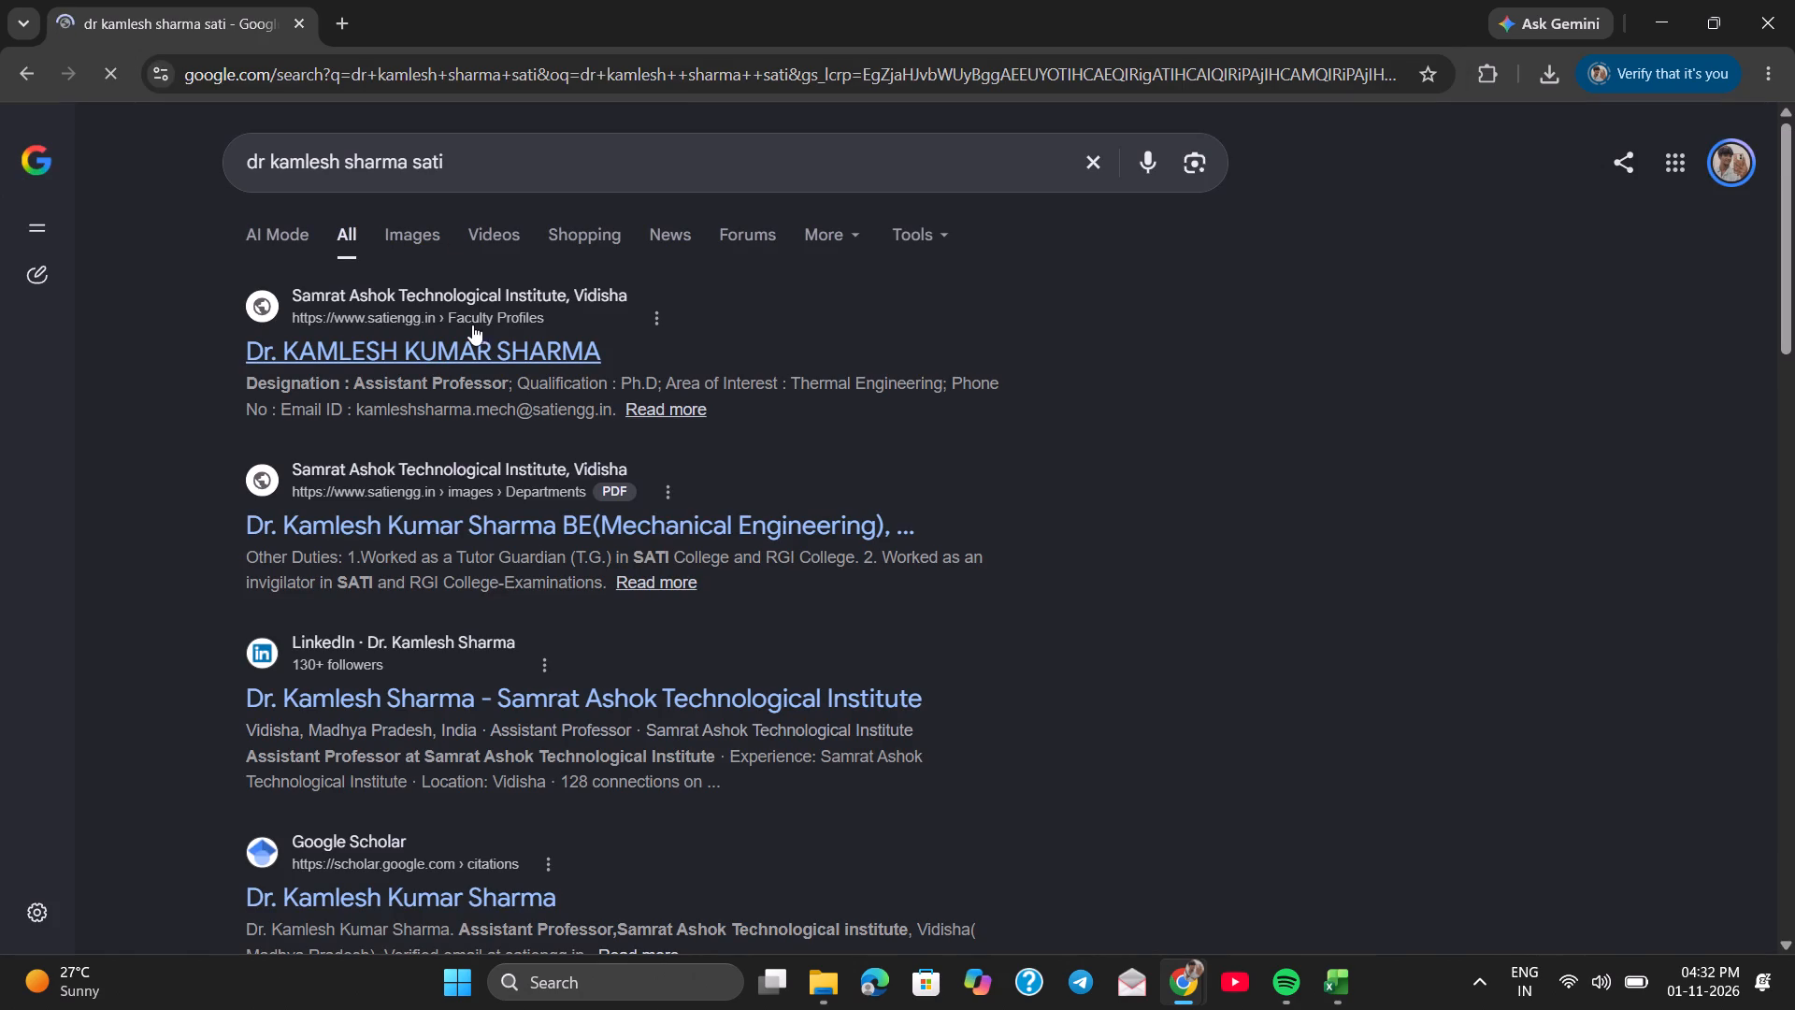
Open the faculty member's profile on the satiengg.in site, look for contact details, and open the CV Download document.
left_click(472, 331)
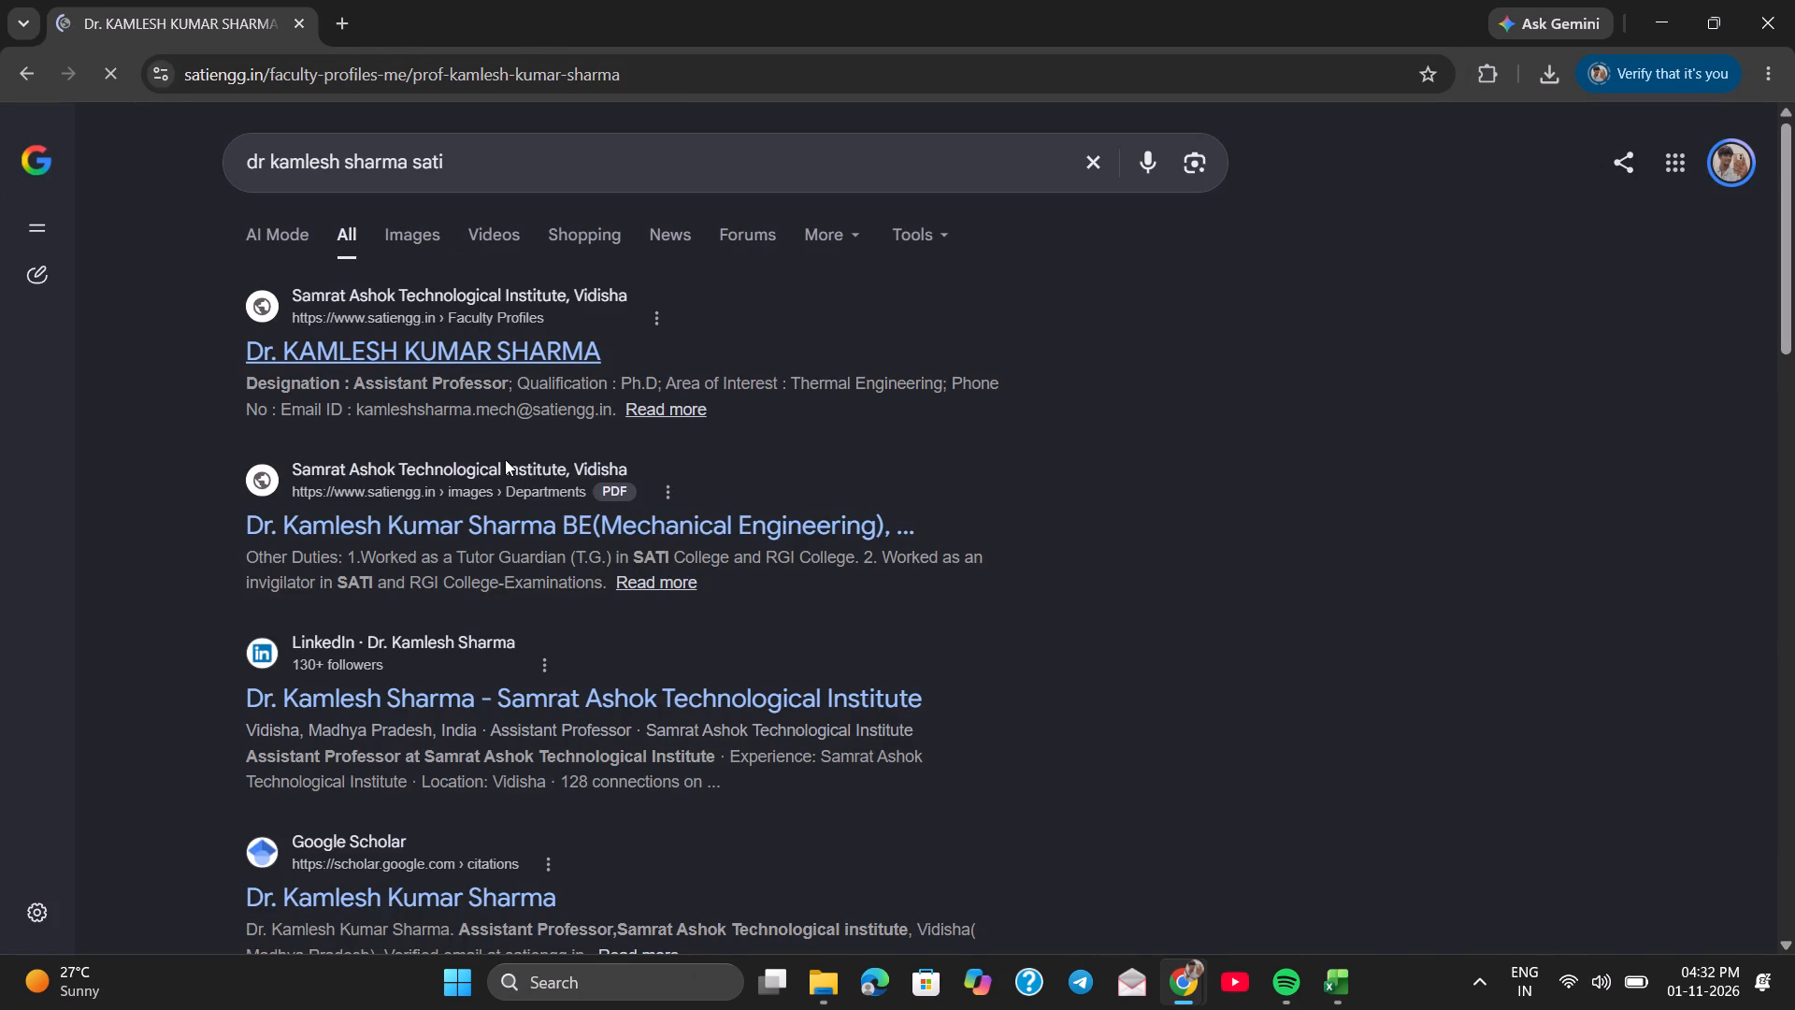
scroll(732, 642, "down", 2)
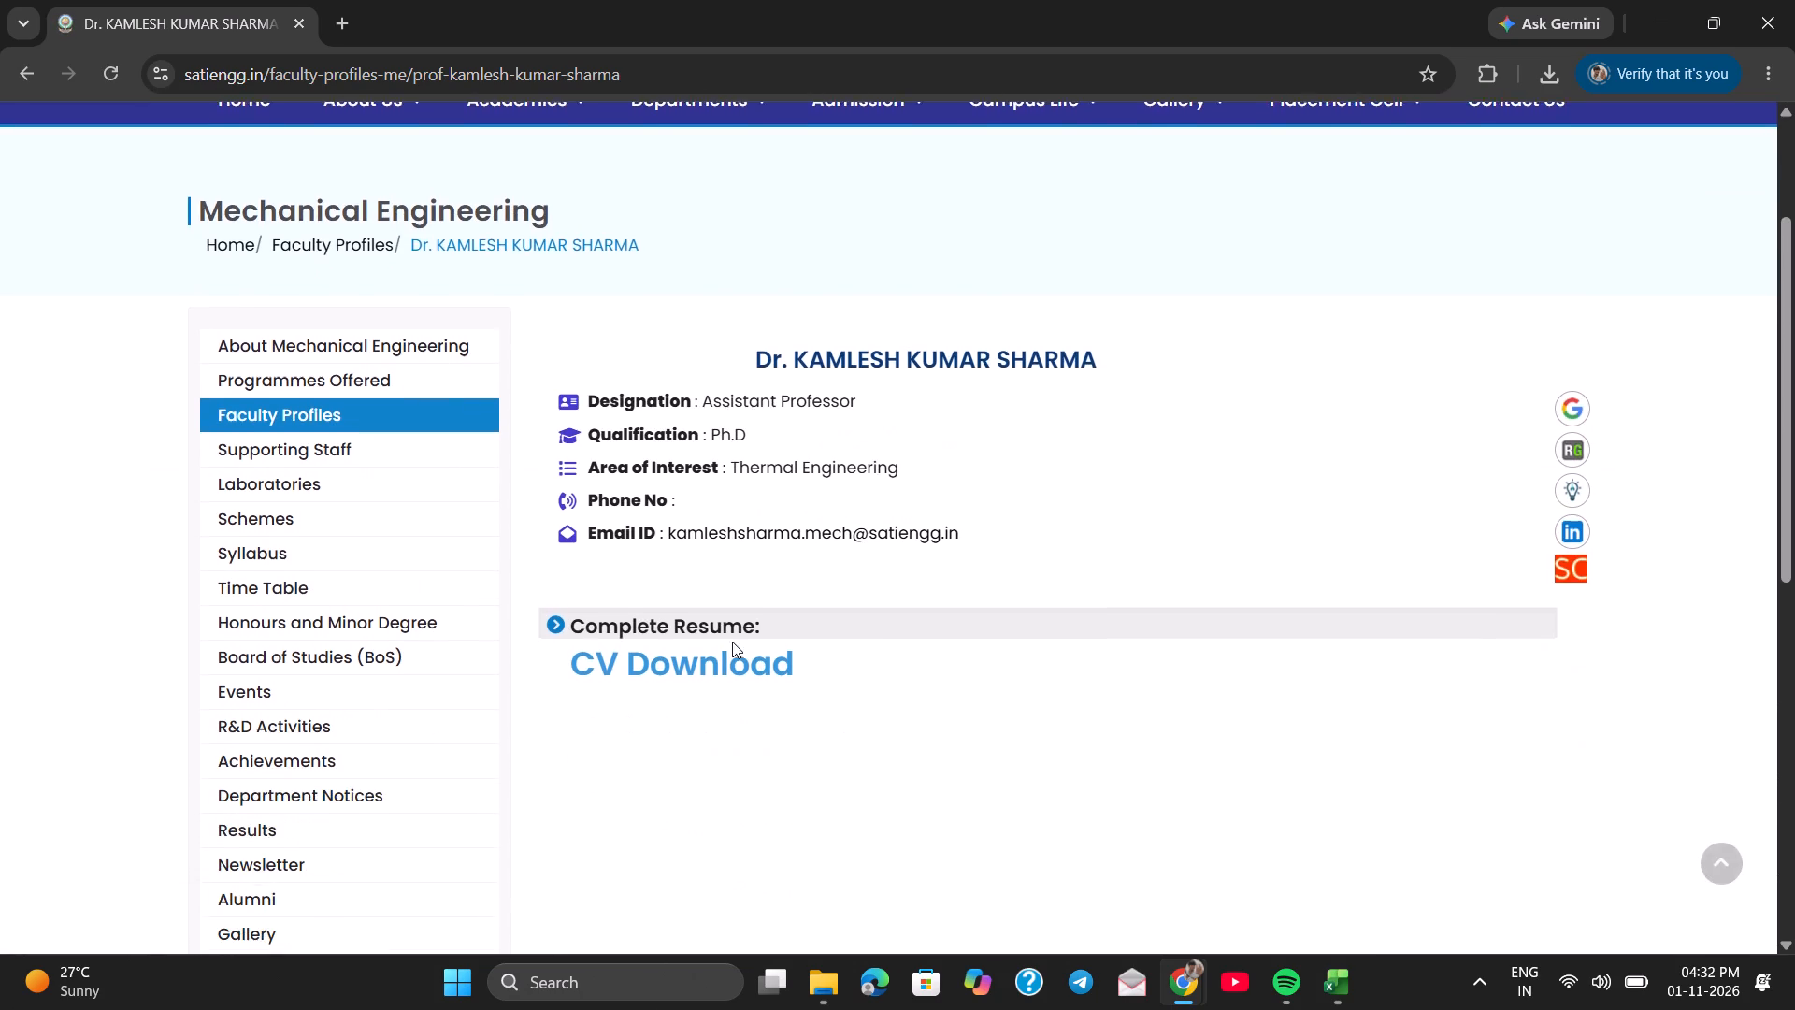
scroll(732, 642, "down", 3)
scroll(732, 642, "up", 2)
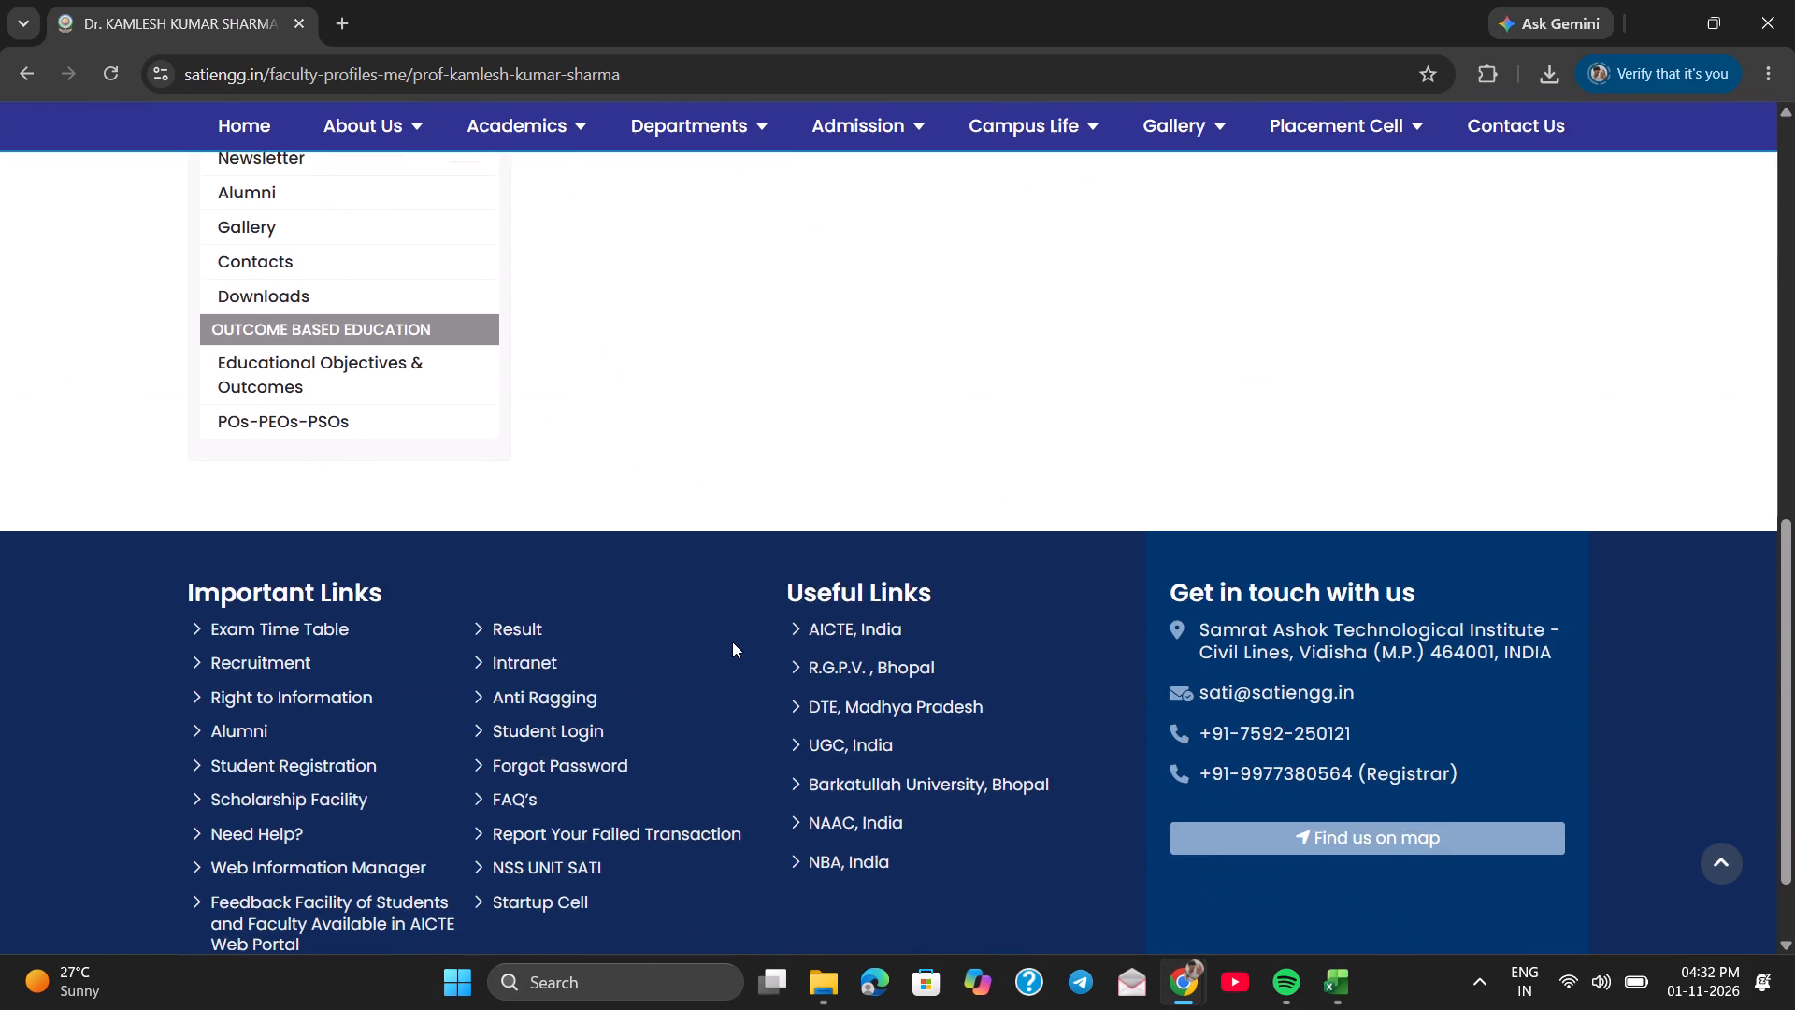
scroll(732, 642, "up", 1)
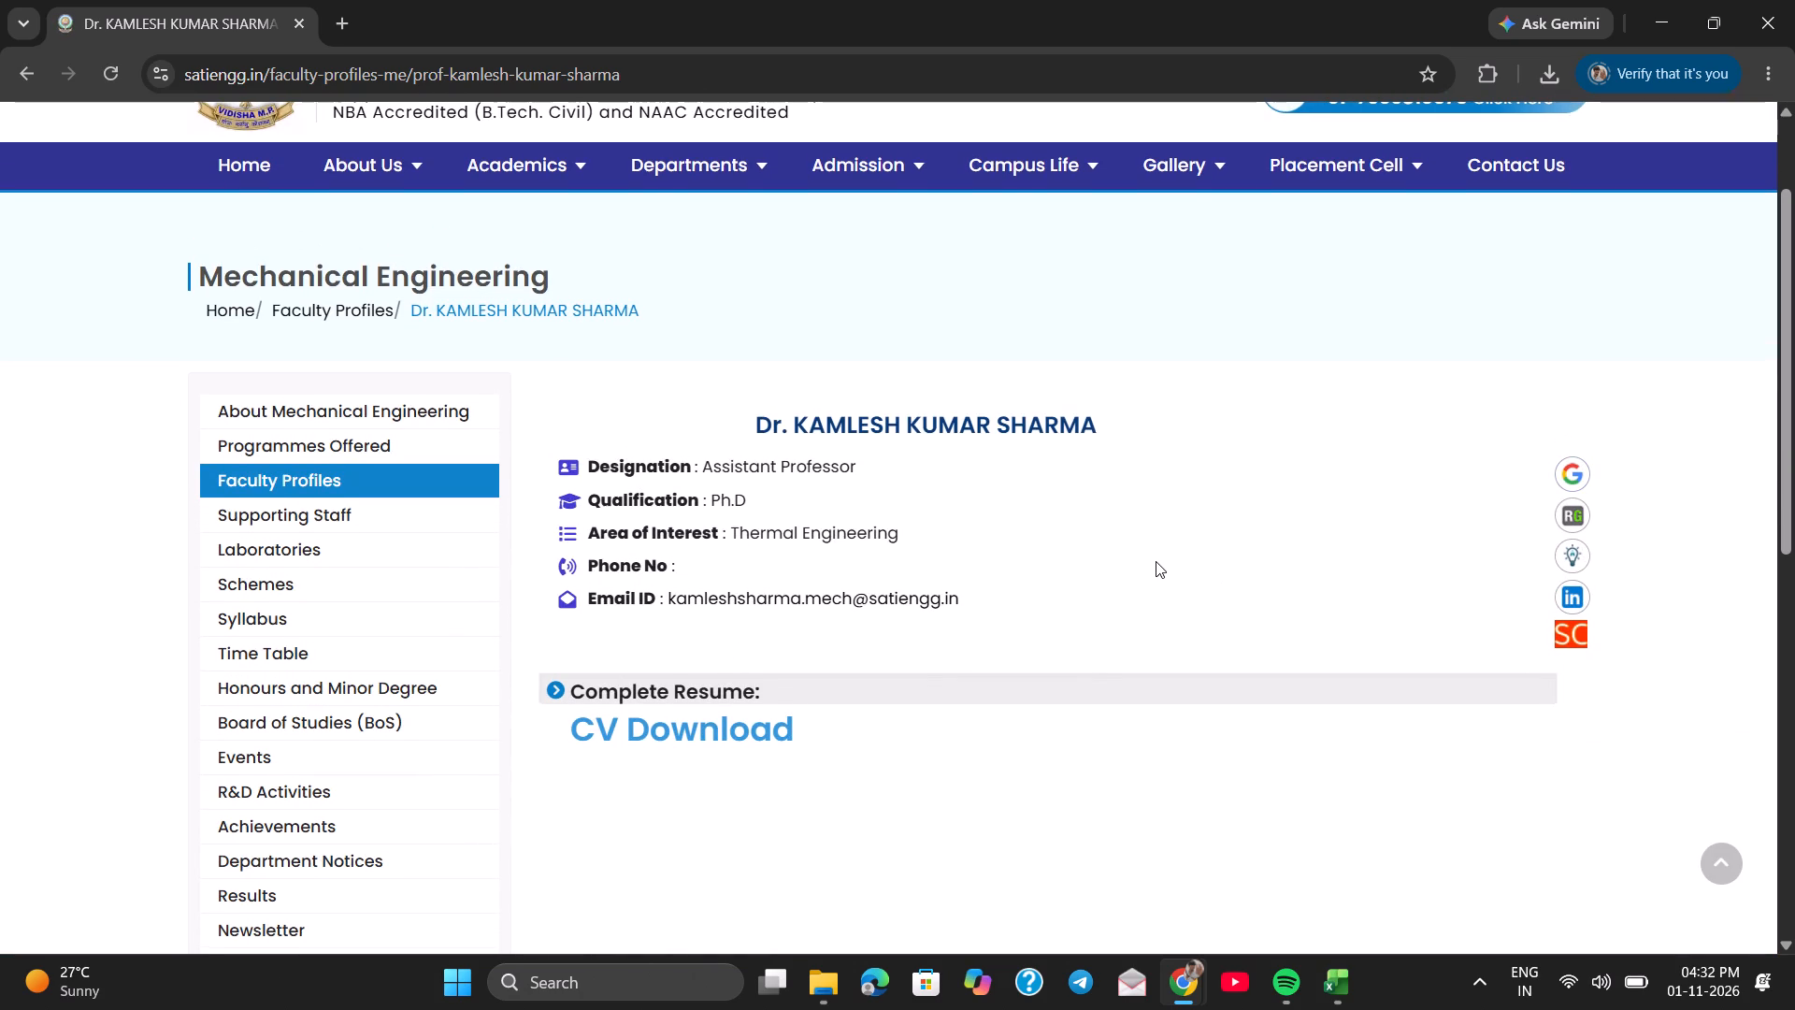
scroll(1156, 561, "down", 1)
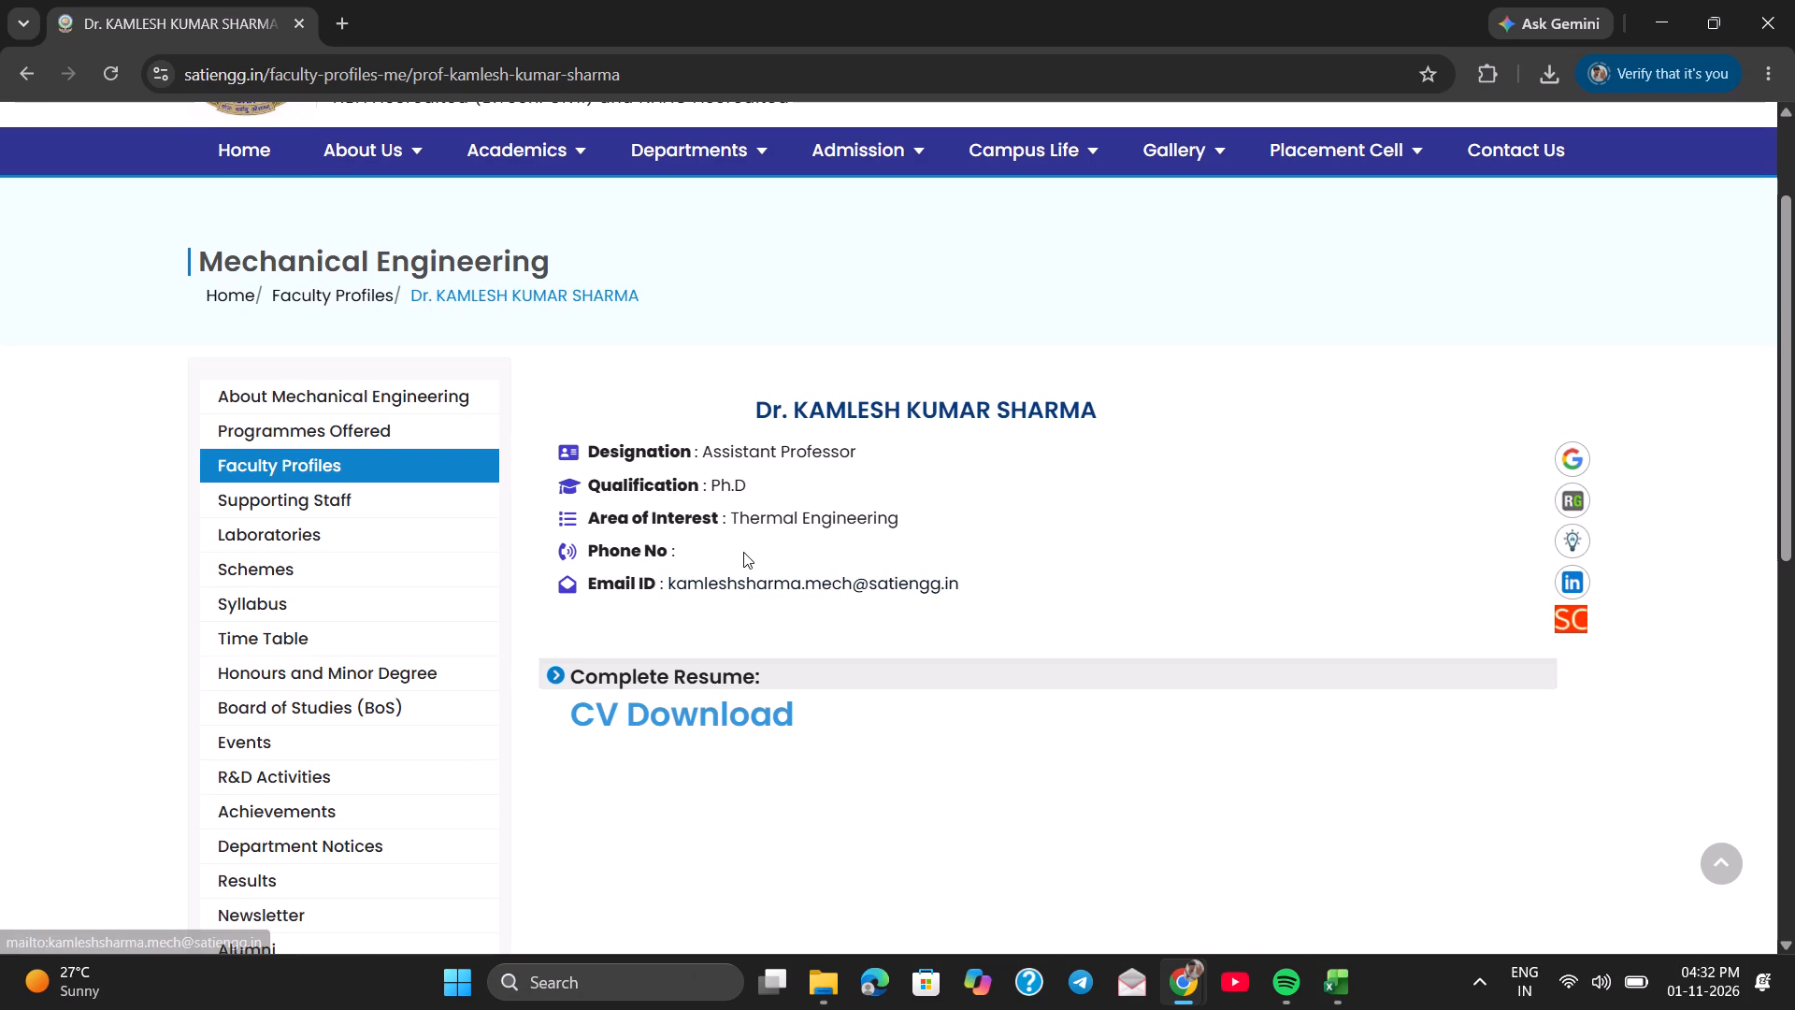
left_click_drag(722, 687, 734, 714)
left_click(734, 714)
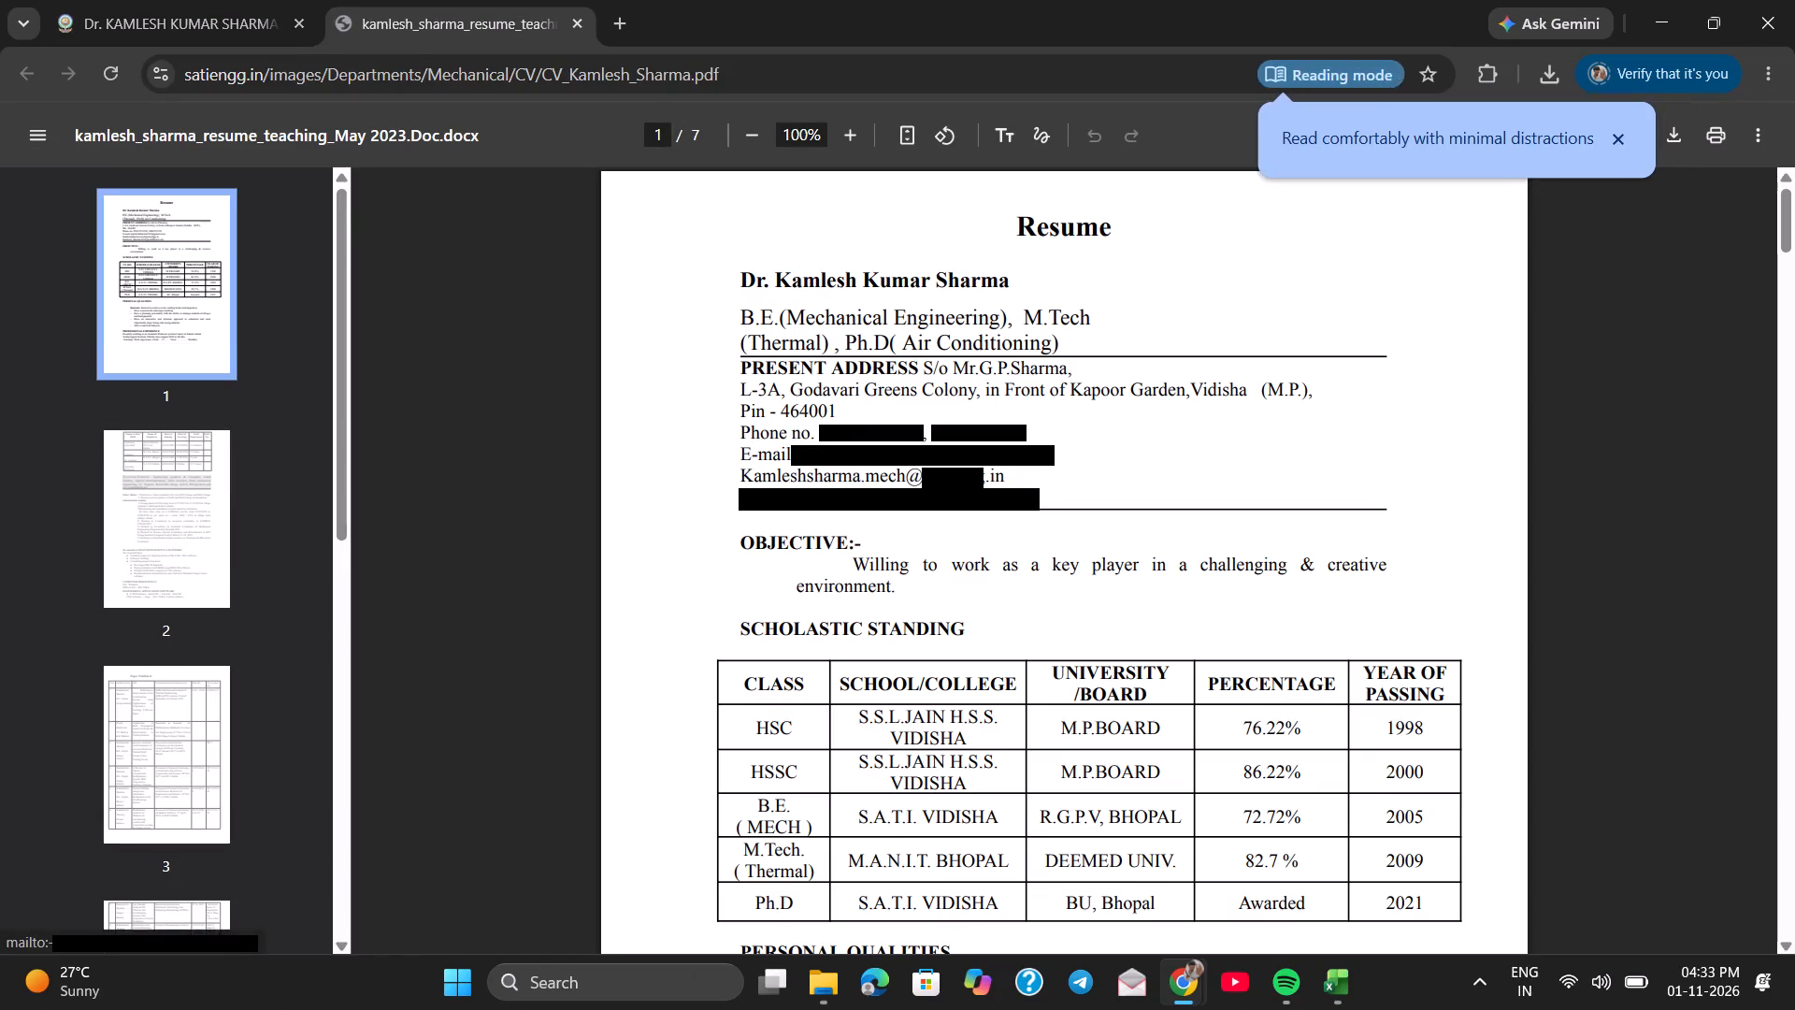
Copy the first phone number from the resume's Present Address block and switch back to the Excel workbook.
left_click_drag(828, 433, 874, 433)
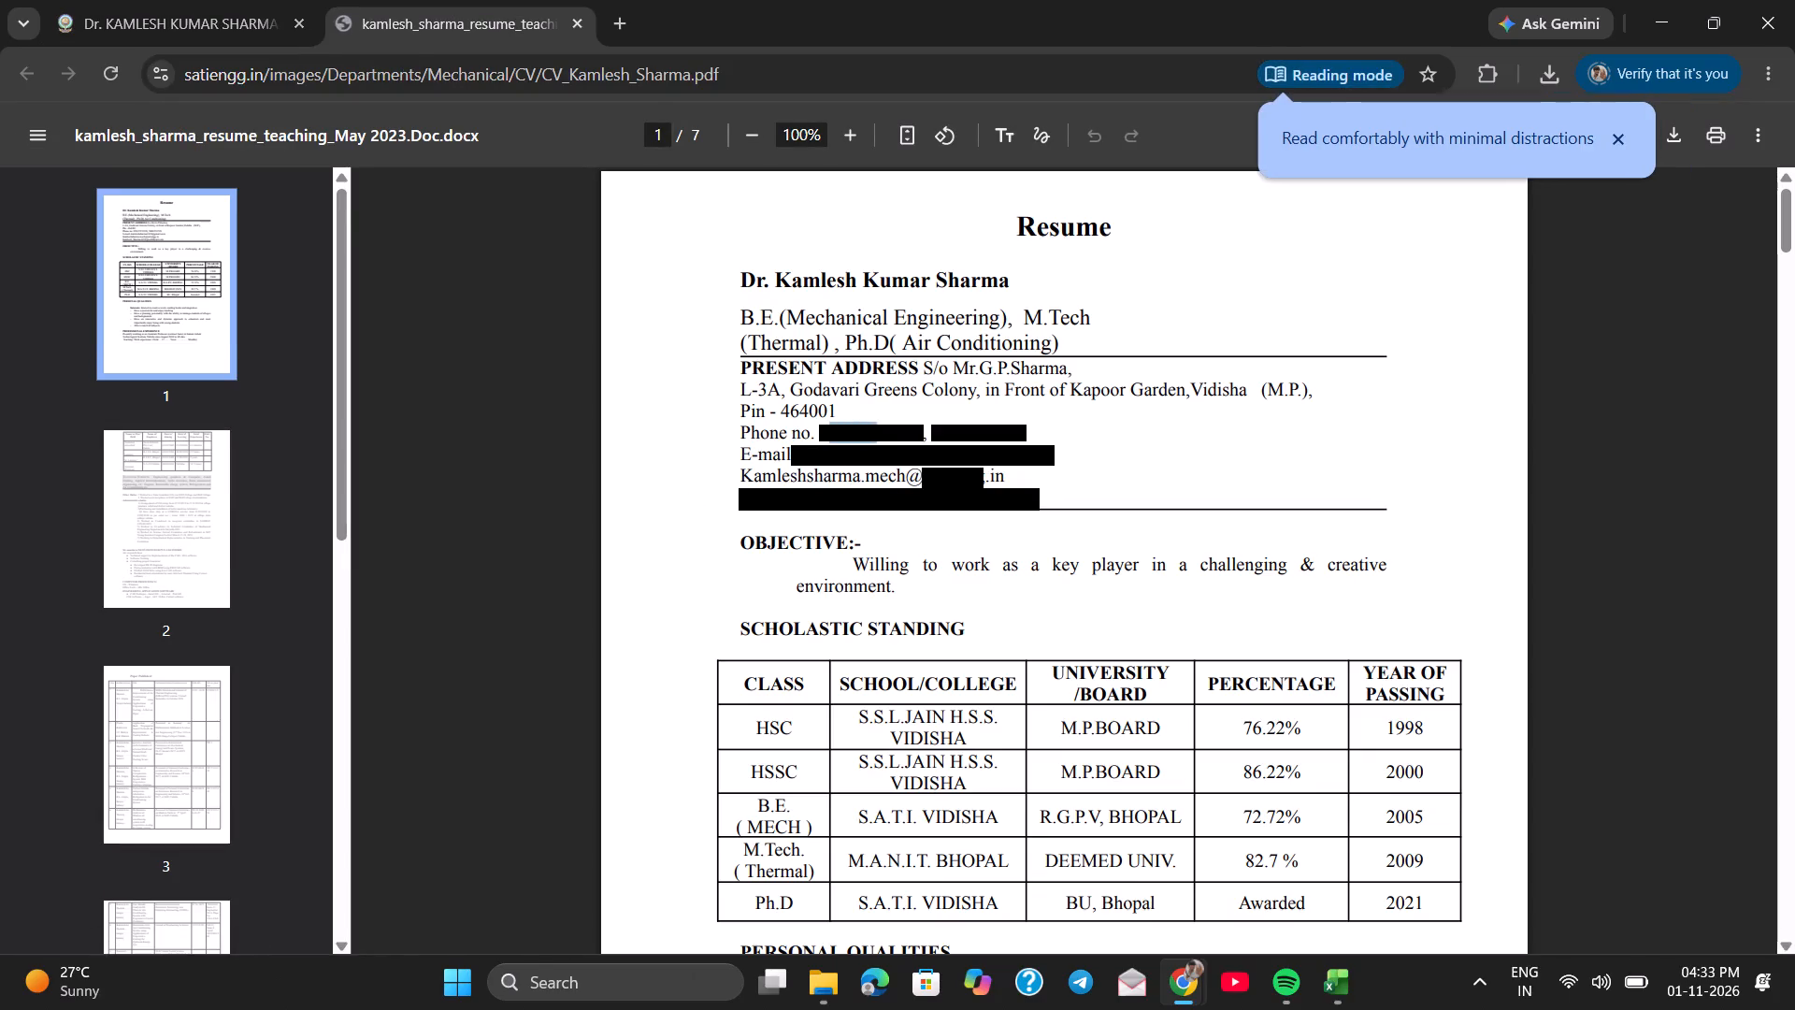
left_click_drag(874, 433, 919, 434)
left_click_drag(919, 434, 916, 434)
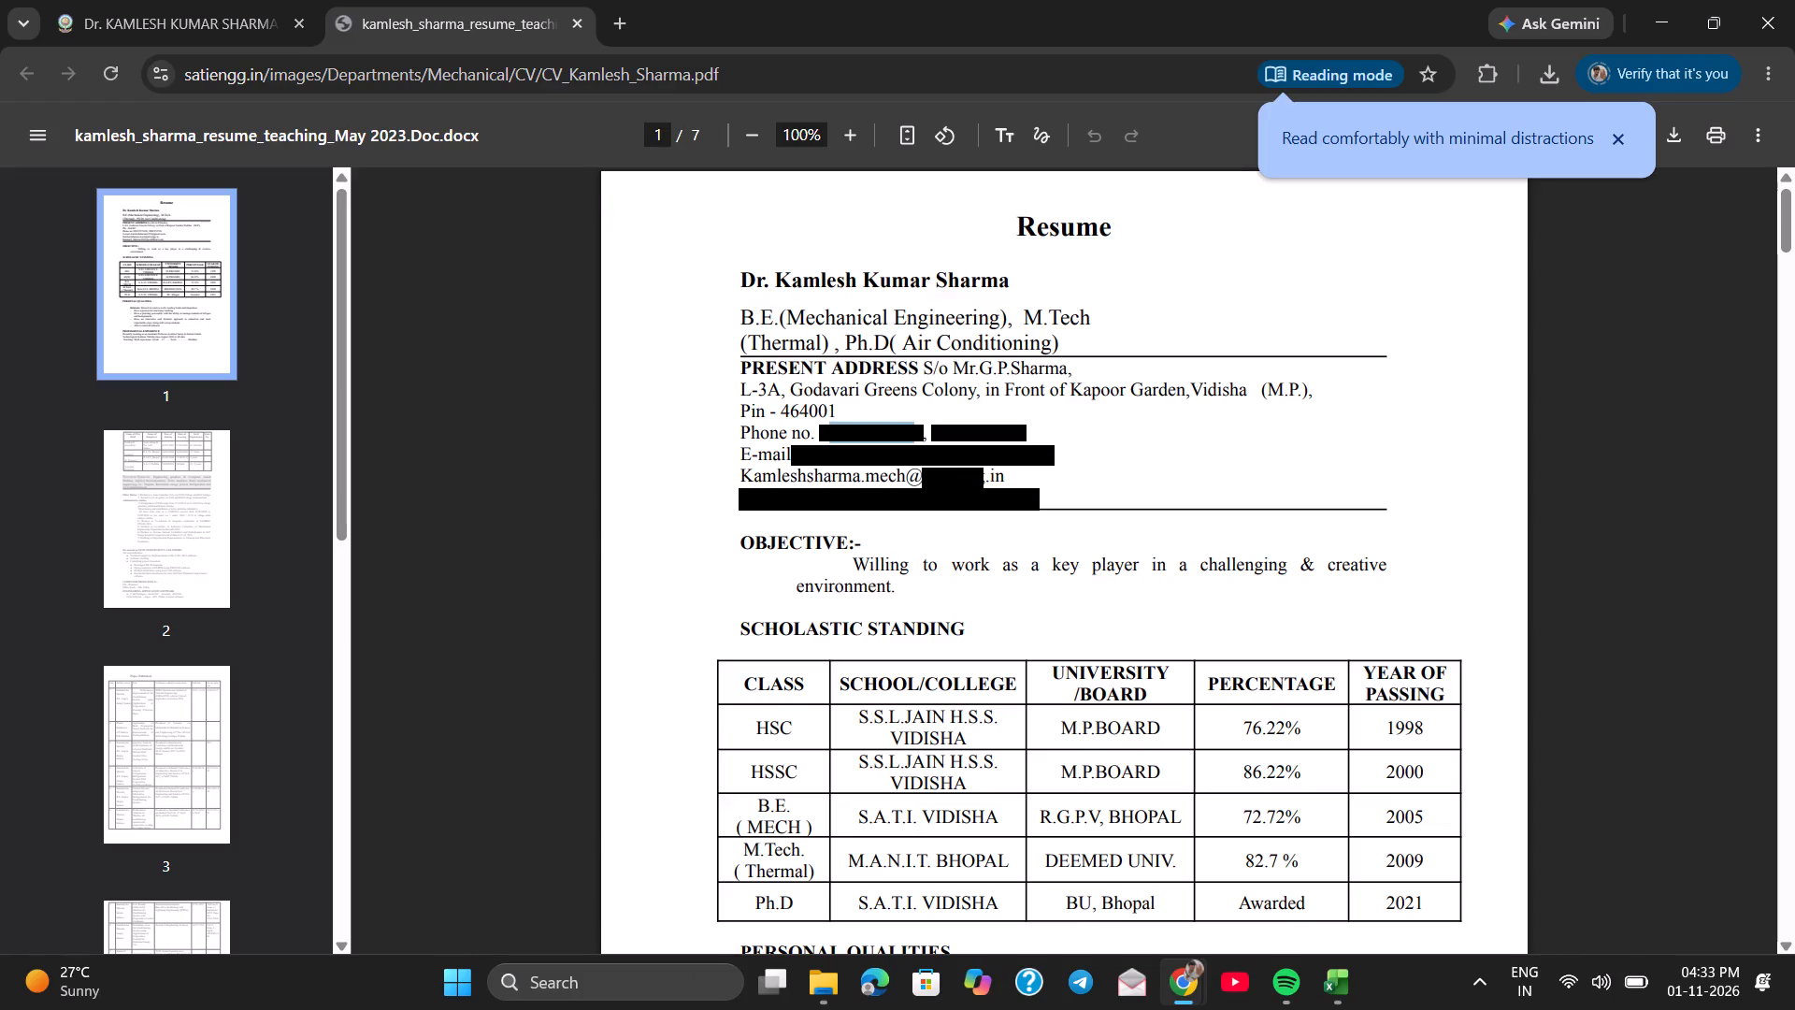
key("ctrl+c")
left_click(889, 435)
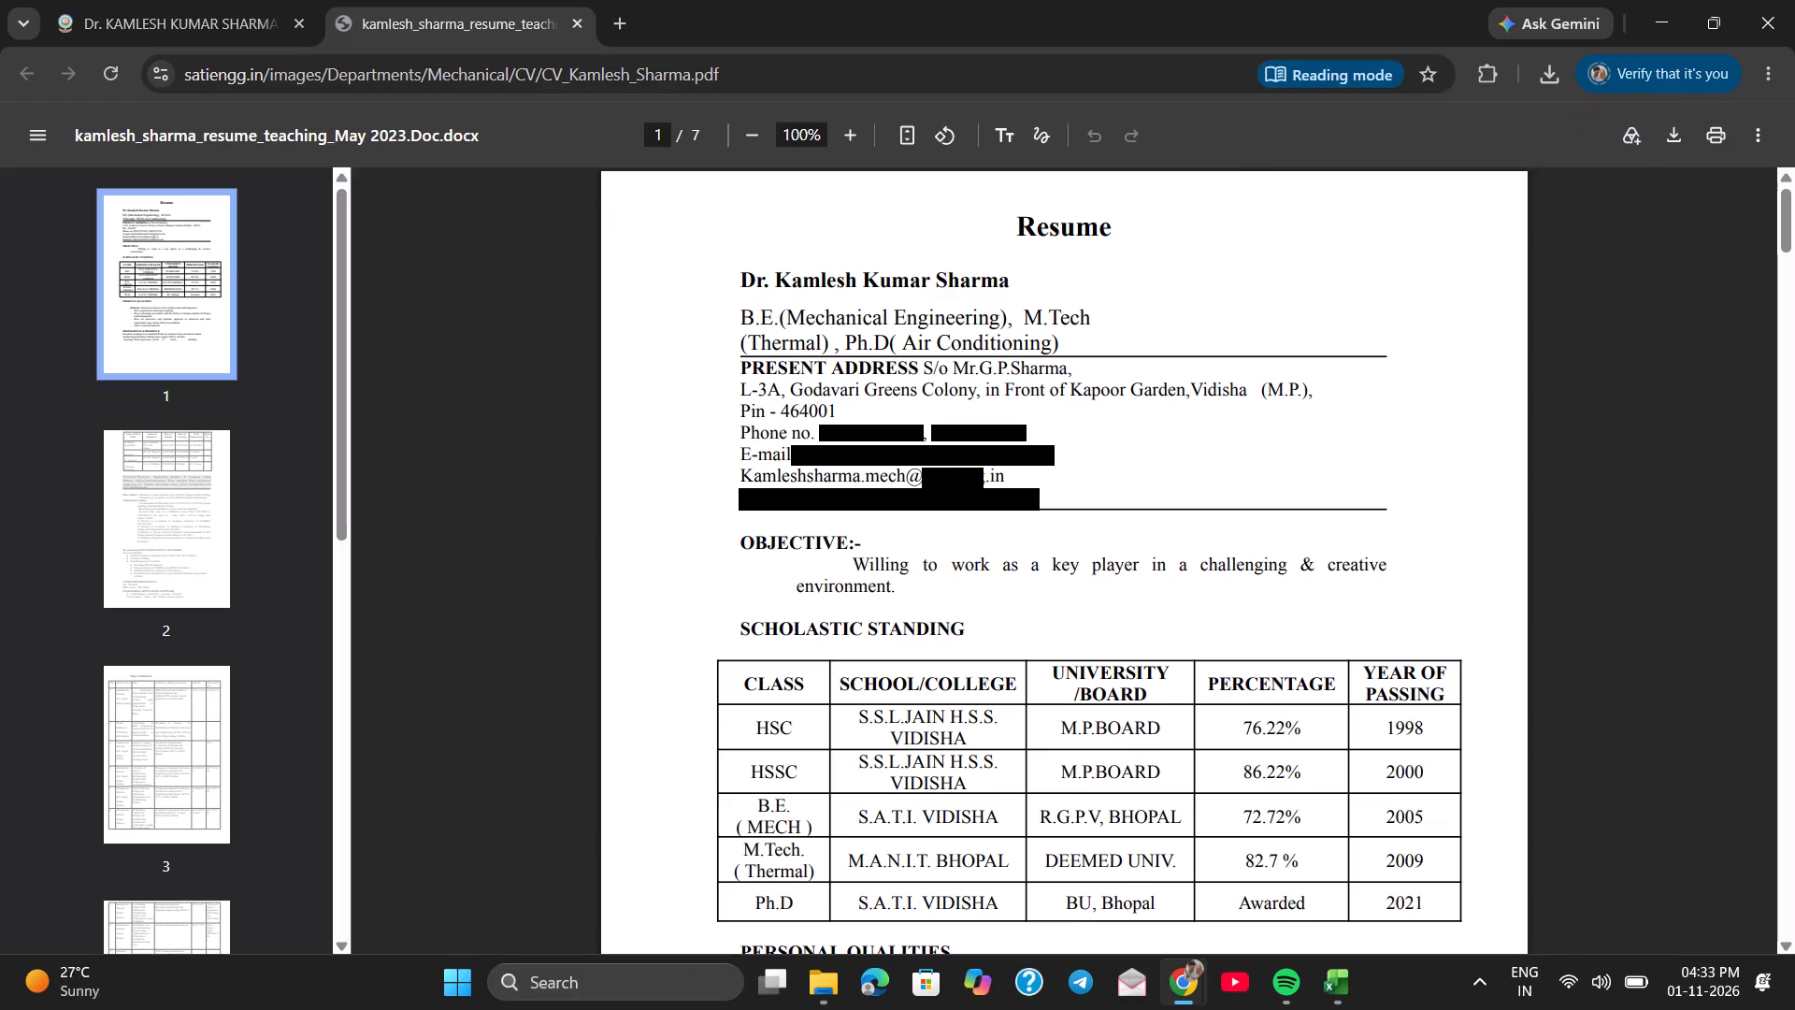
left_click(821, 432)
left_click_drag(817, 431, 856, 431)
left_click_drag(856, 431, 916, 431)
left_click_drag(916, 431, 921, 434)
key("ctrl+c")
left_click(1339, 973)
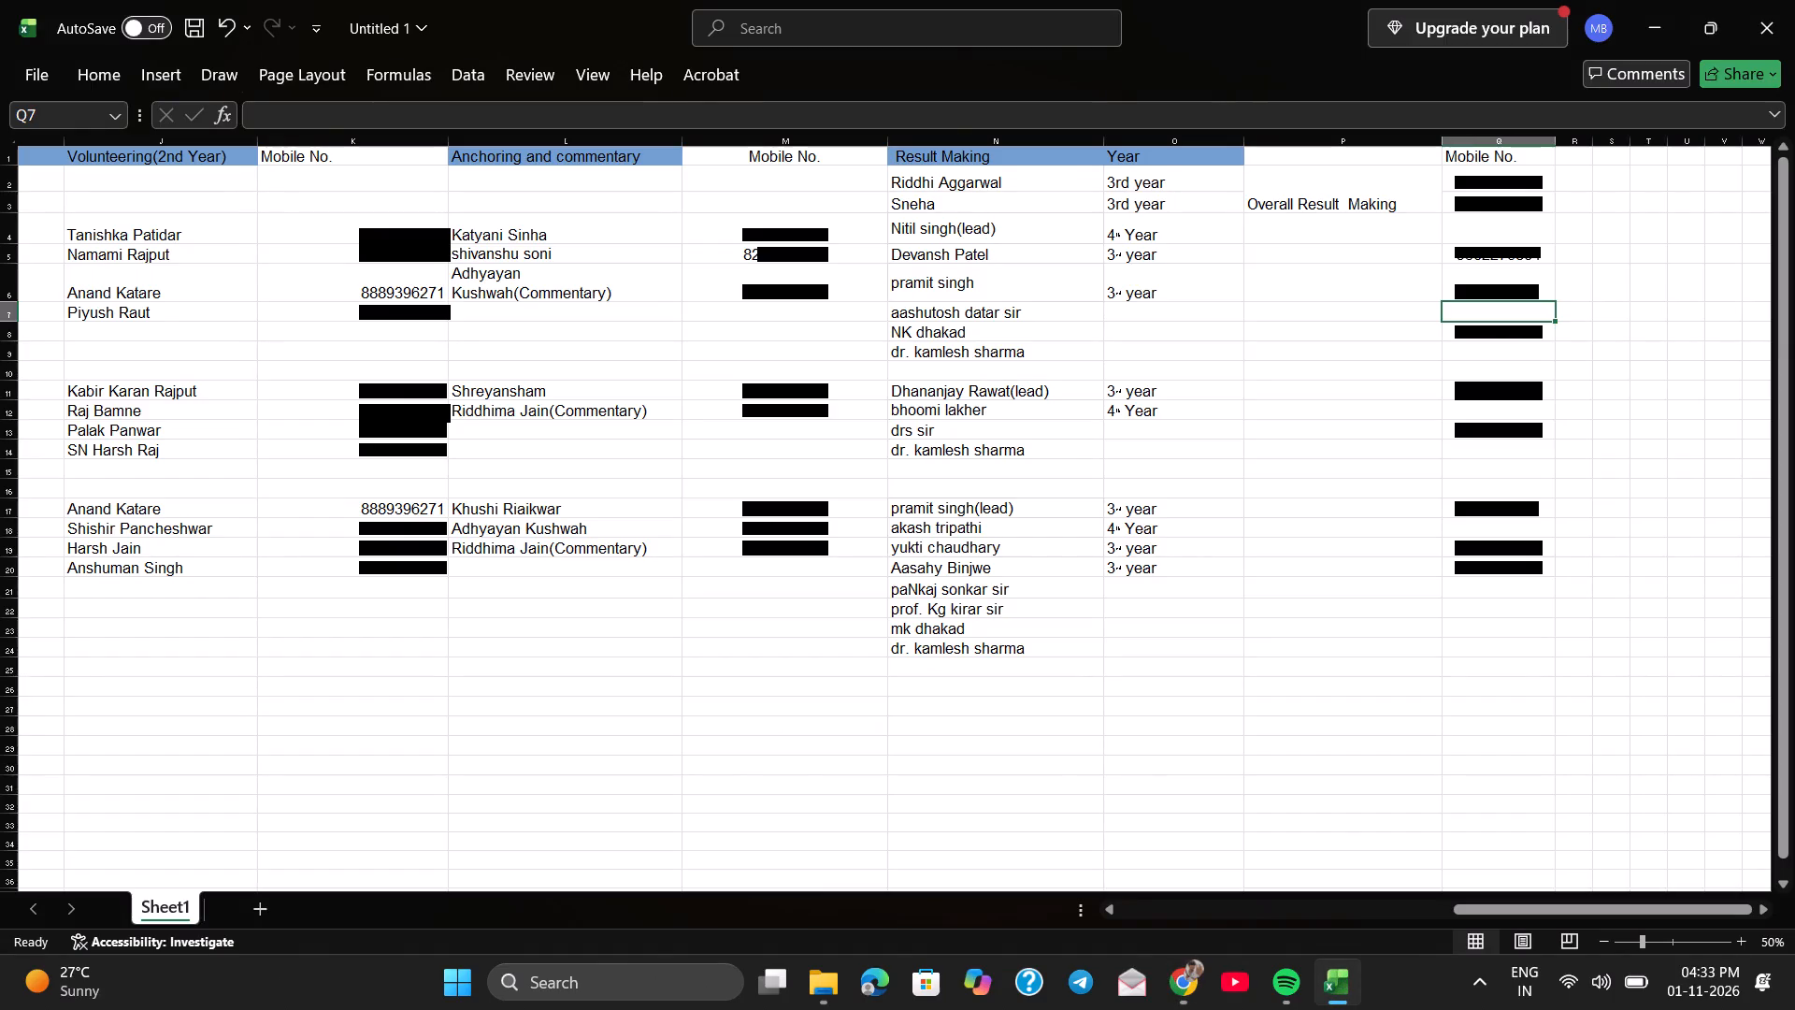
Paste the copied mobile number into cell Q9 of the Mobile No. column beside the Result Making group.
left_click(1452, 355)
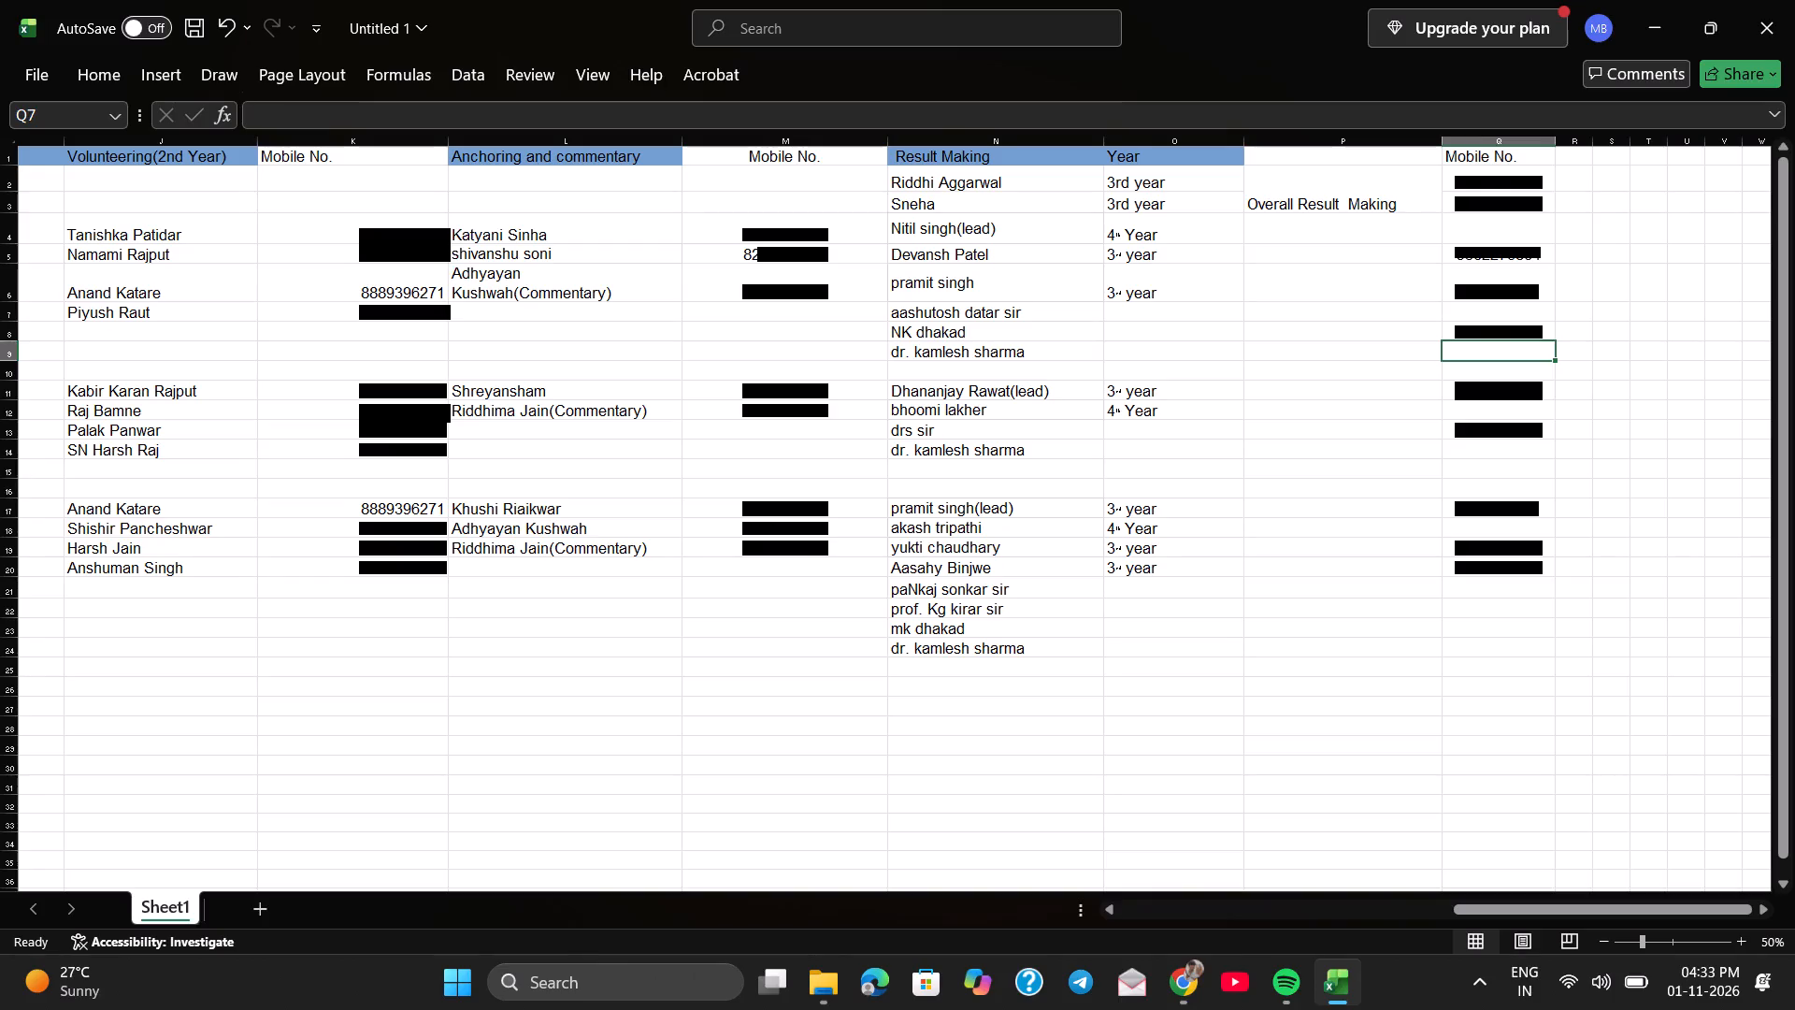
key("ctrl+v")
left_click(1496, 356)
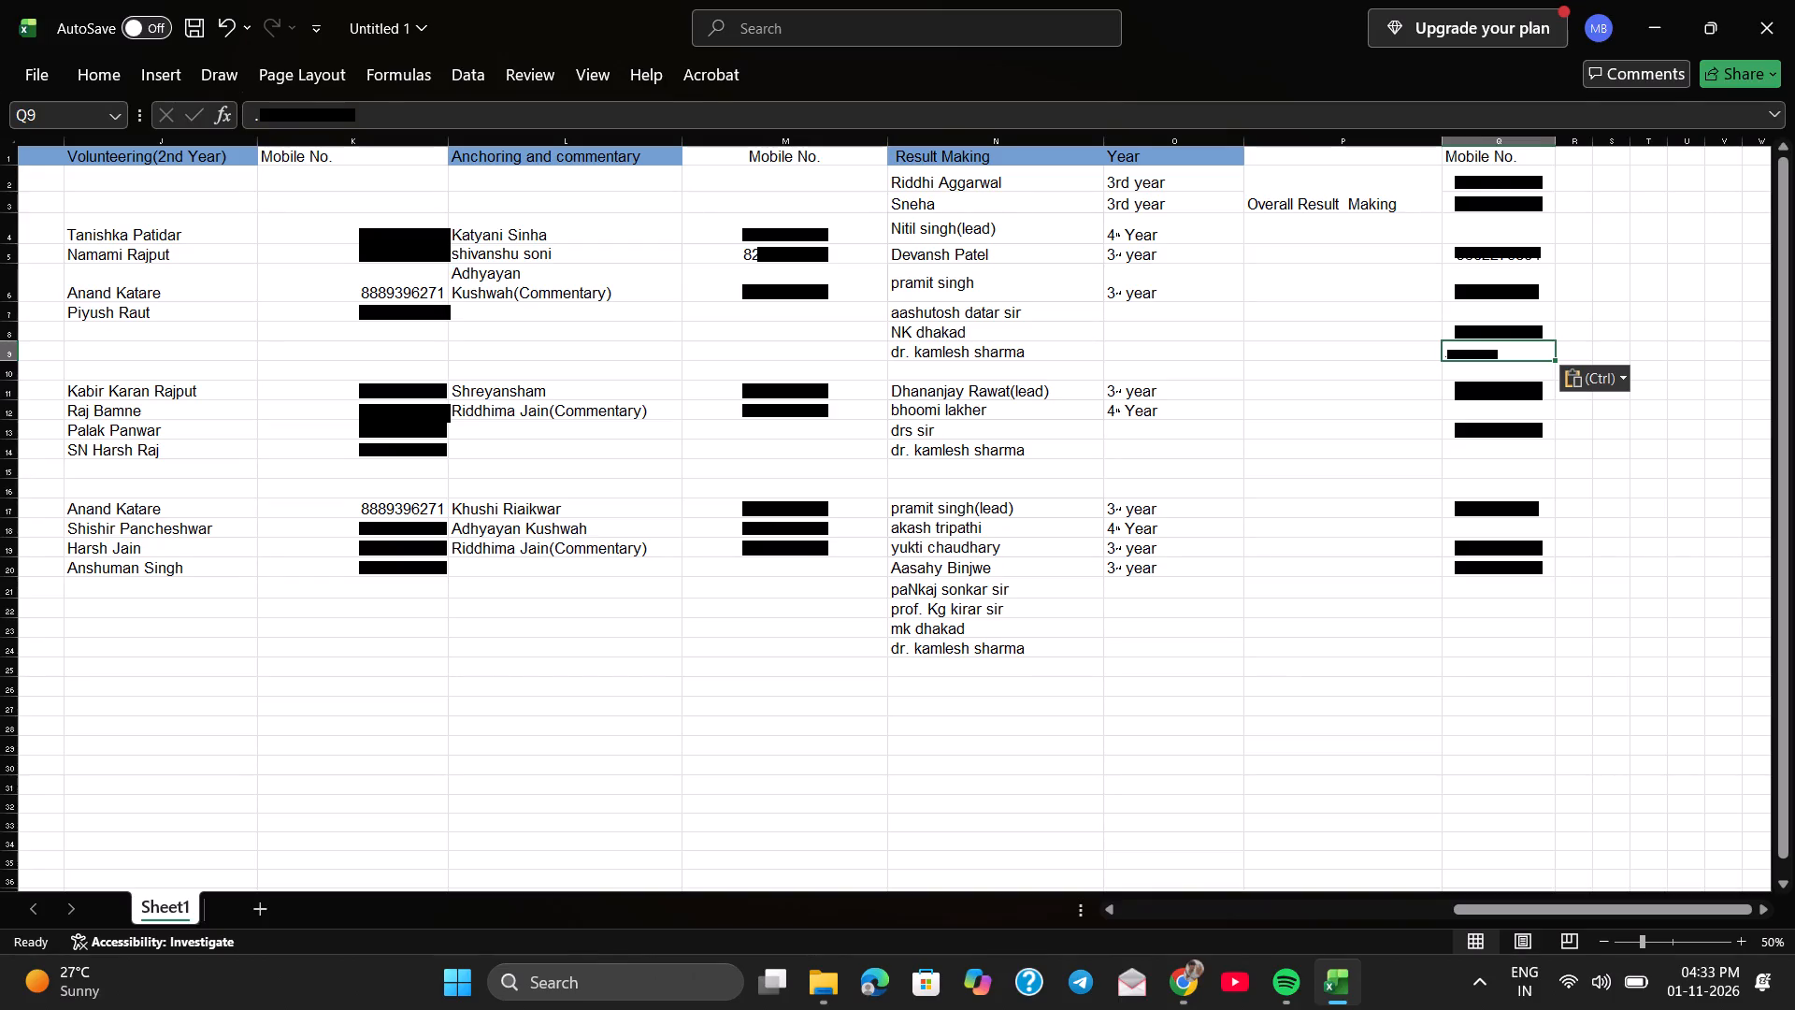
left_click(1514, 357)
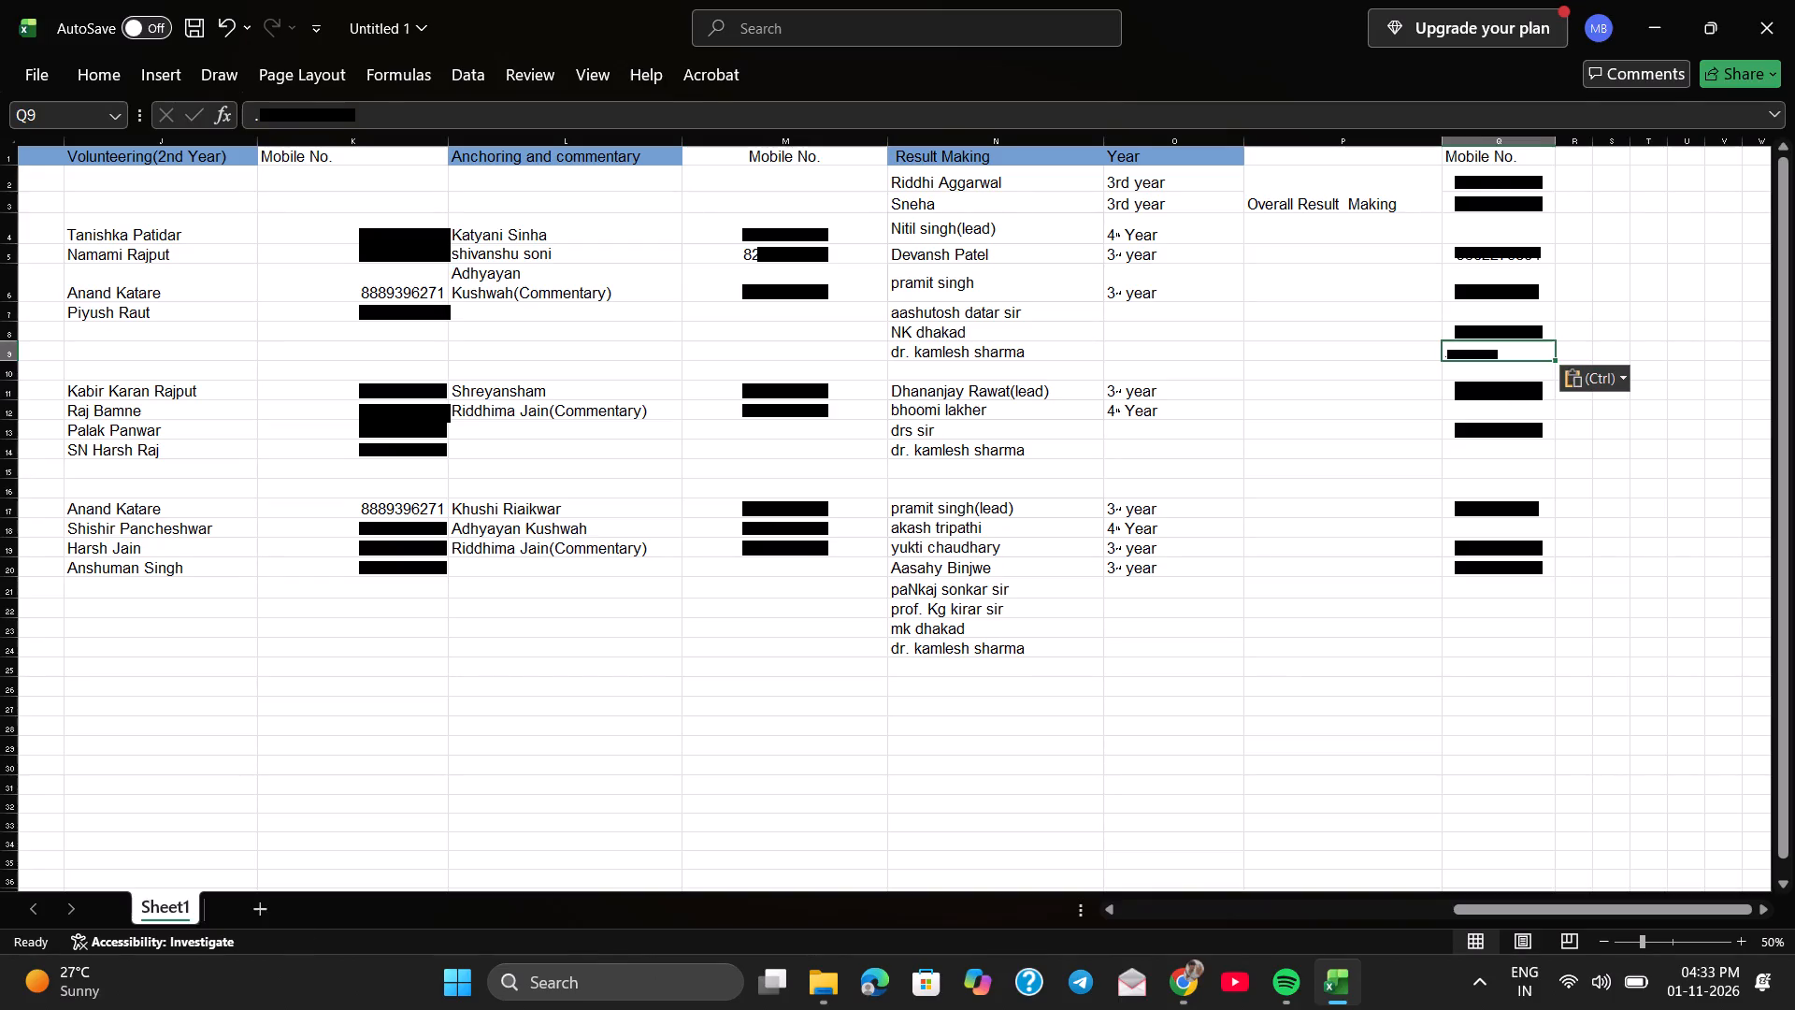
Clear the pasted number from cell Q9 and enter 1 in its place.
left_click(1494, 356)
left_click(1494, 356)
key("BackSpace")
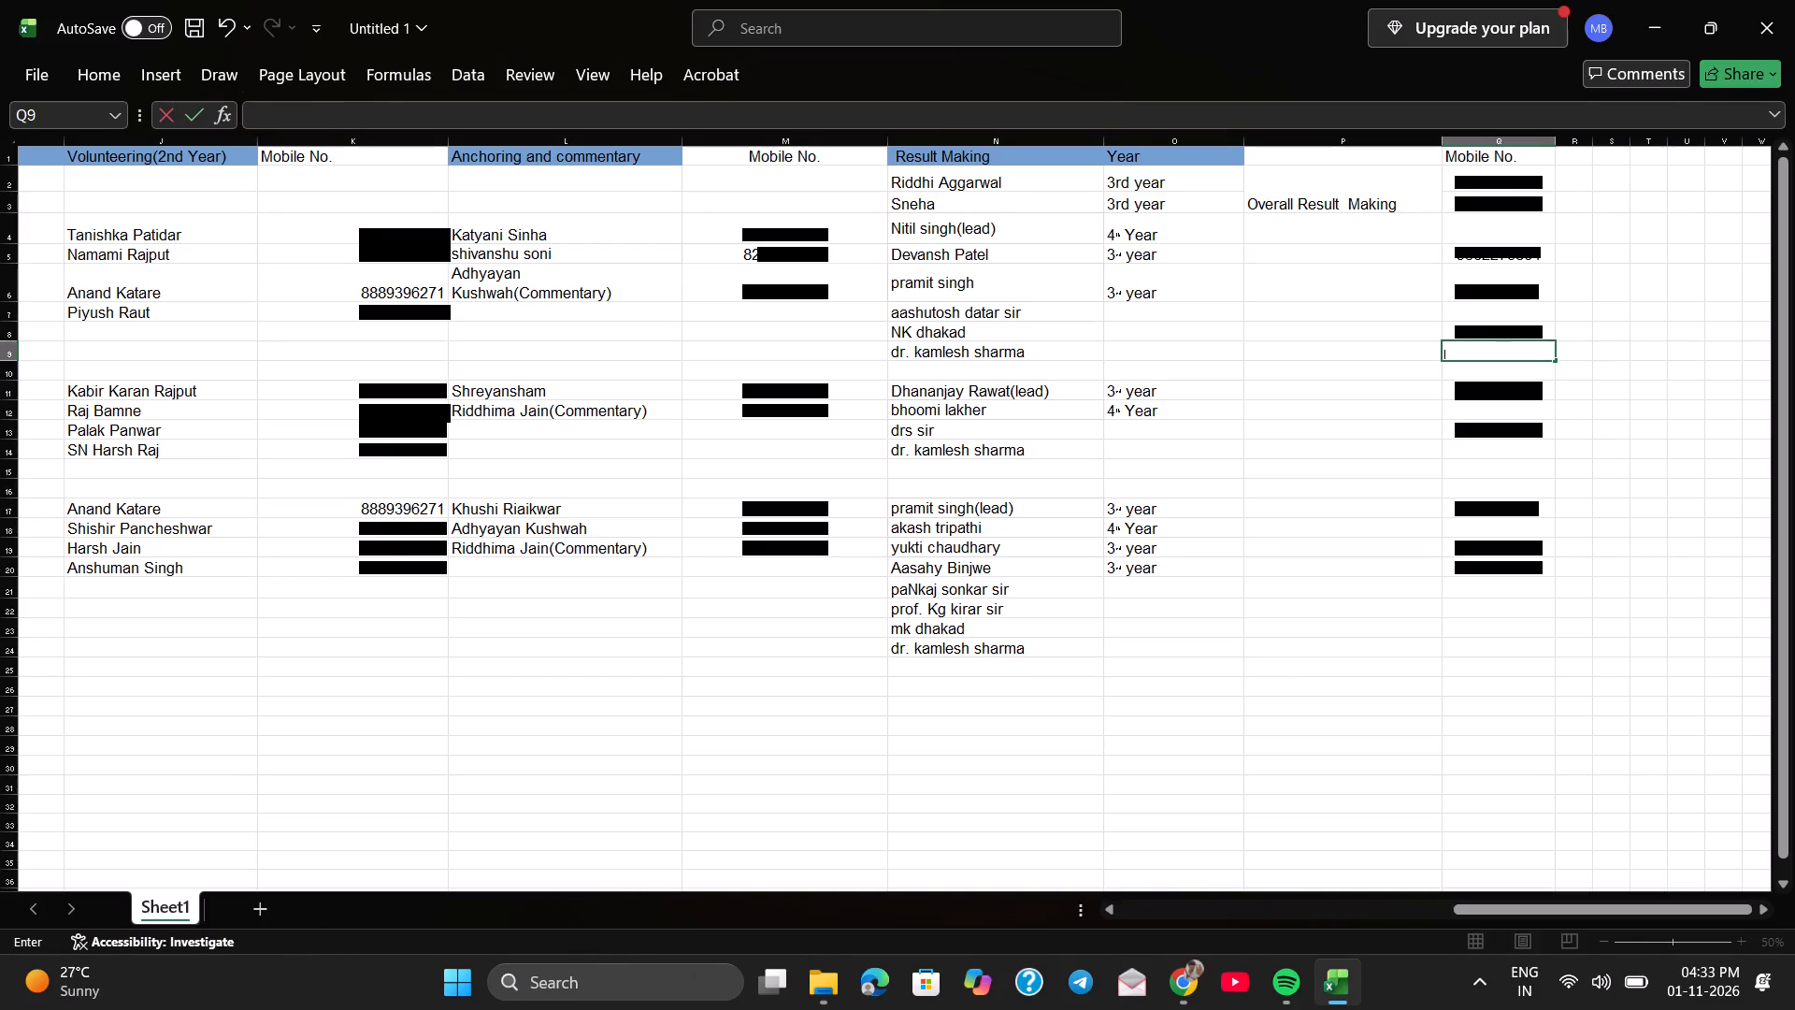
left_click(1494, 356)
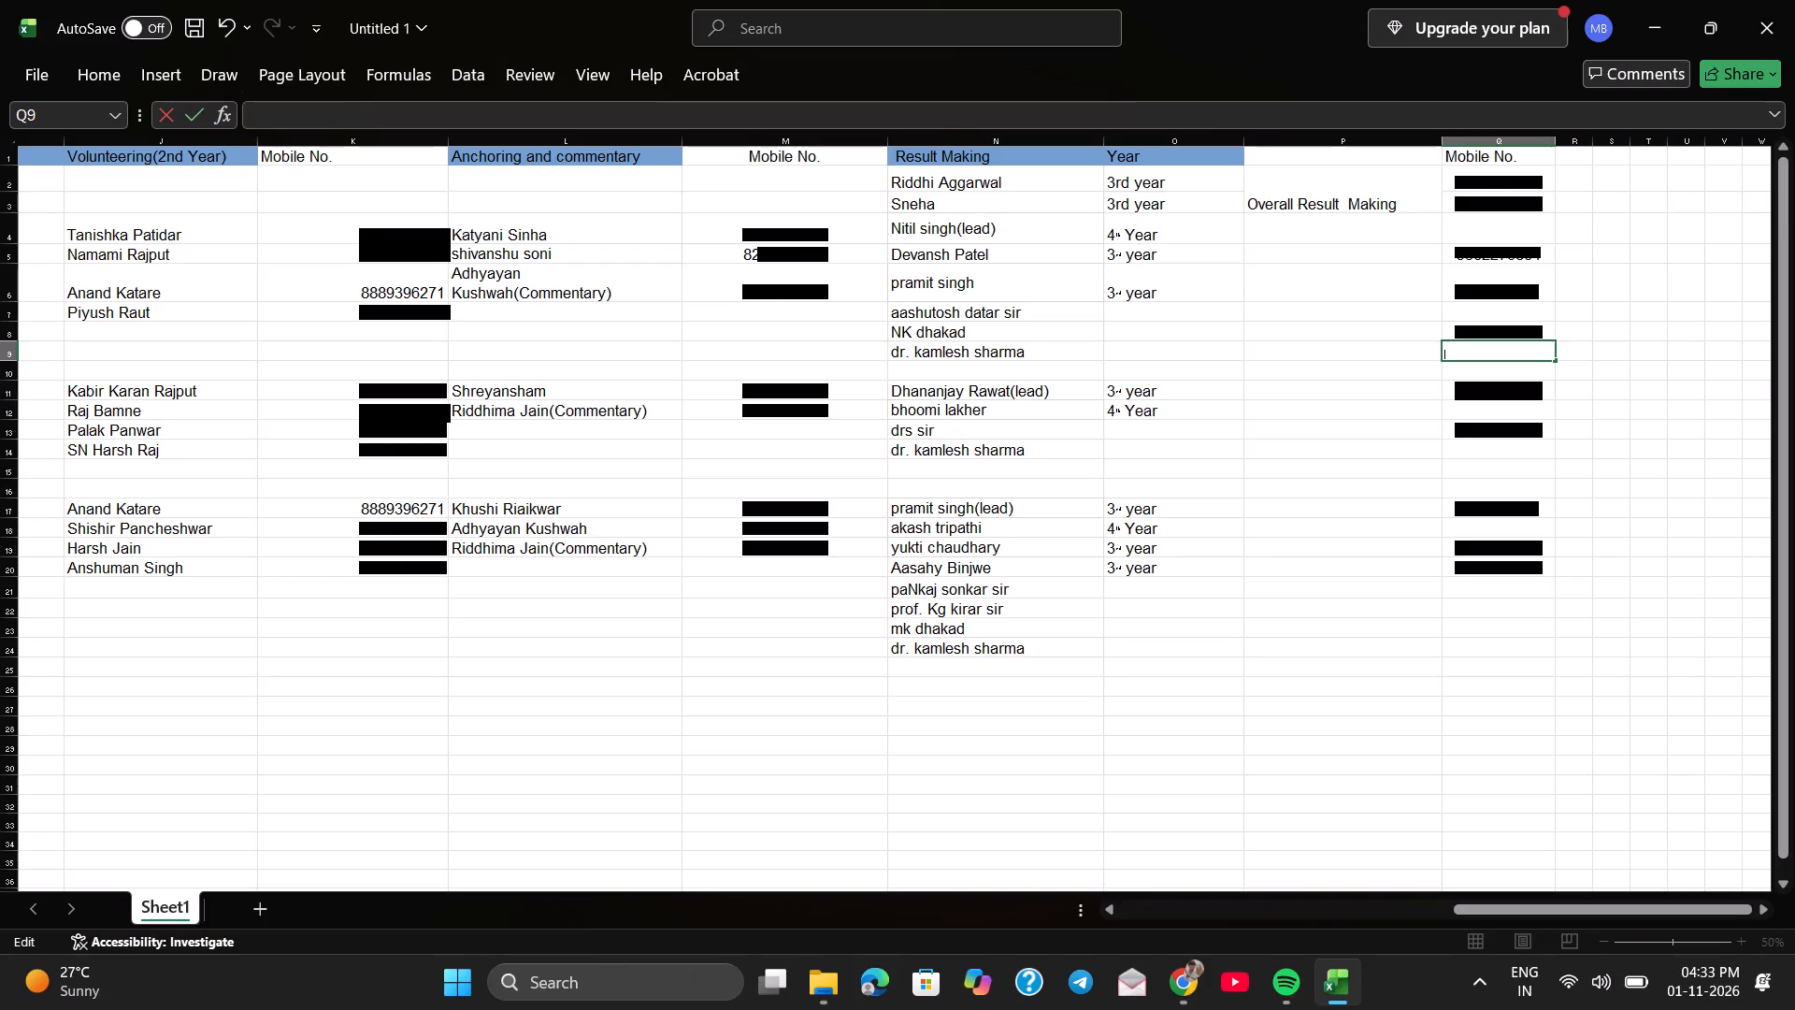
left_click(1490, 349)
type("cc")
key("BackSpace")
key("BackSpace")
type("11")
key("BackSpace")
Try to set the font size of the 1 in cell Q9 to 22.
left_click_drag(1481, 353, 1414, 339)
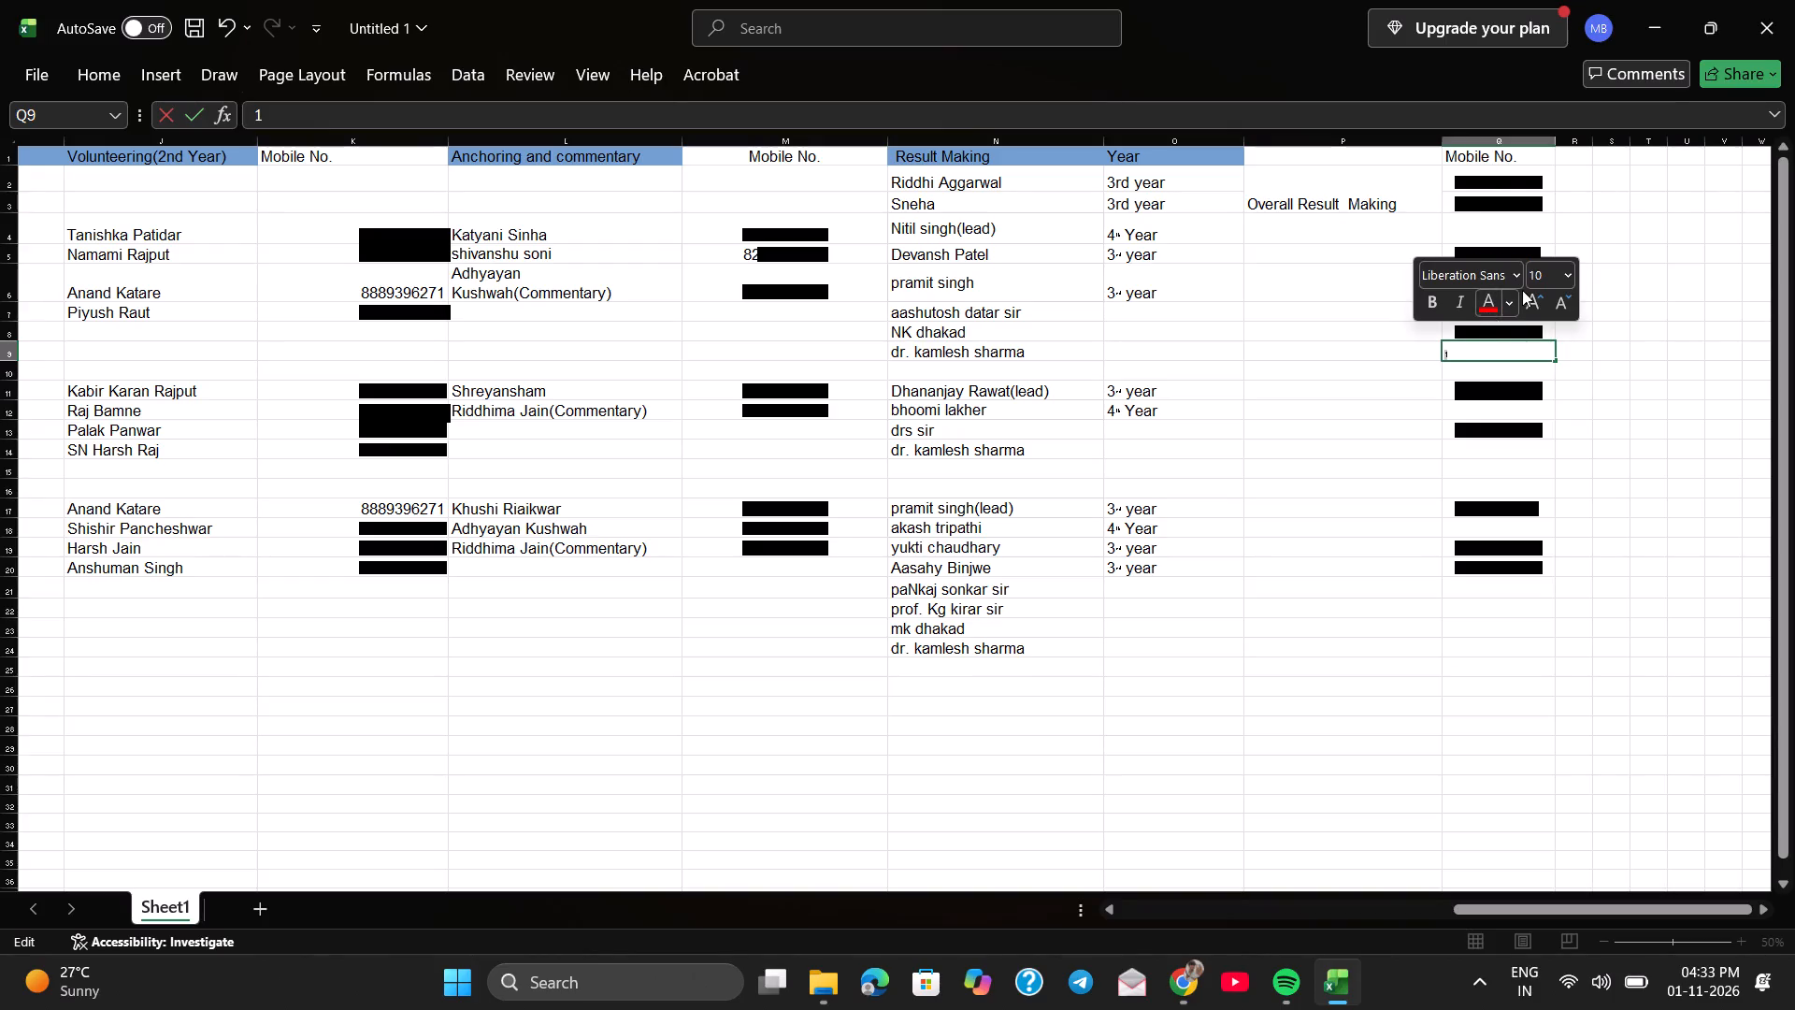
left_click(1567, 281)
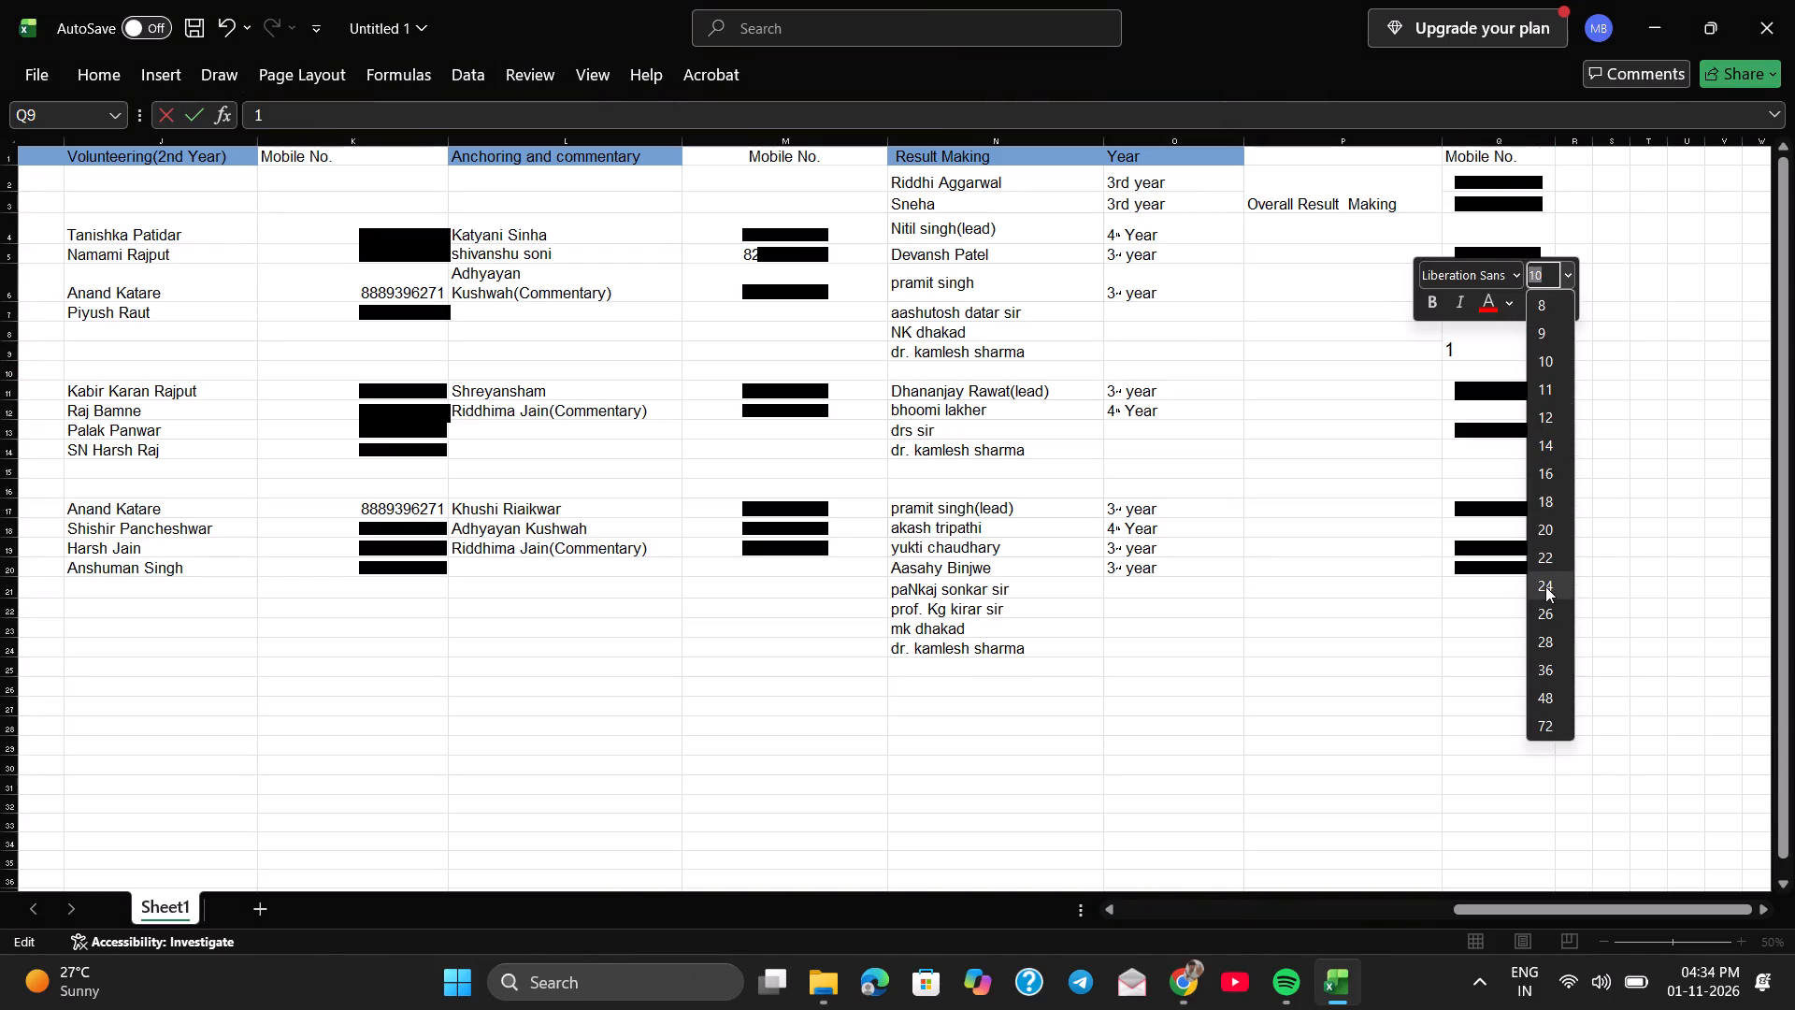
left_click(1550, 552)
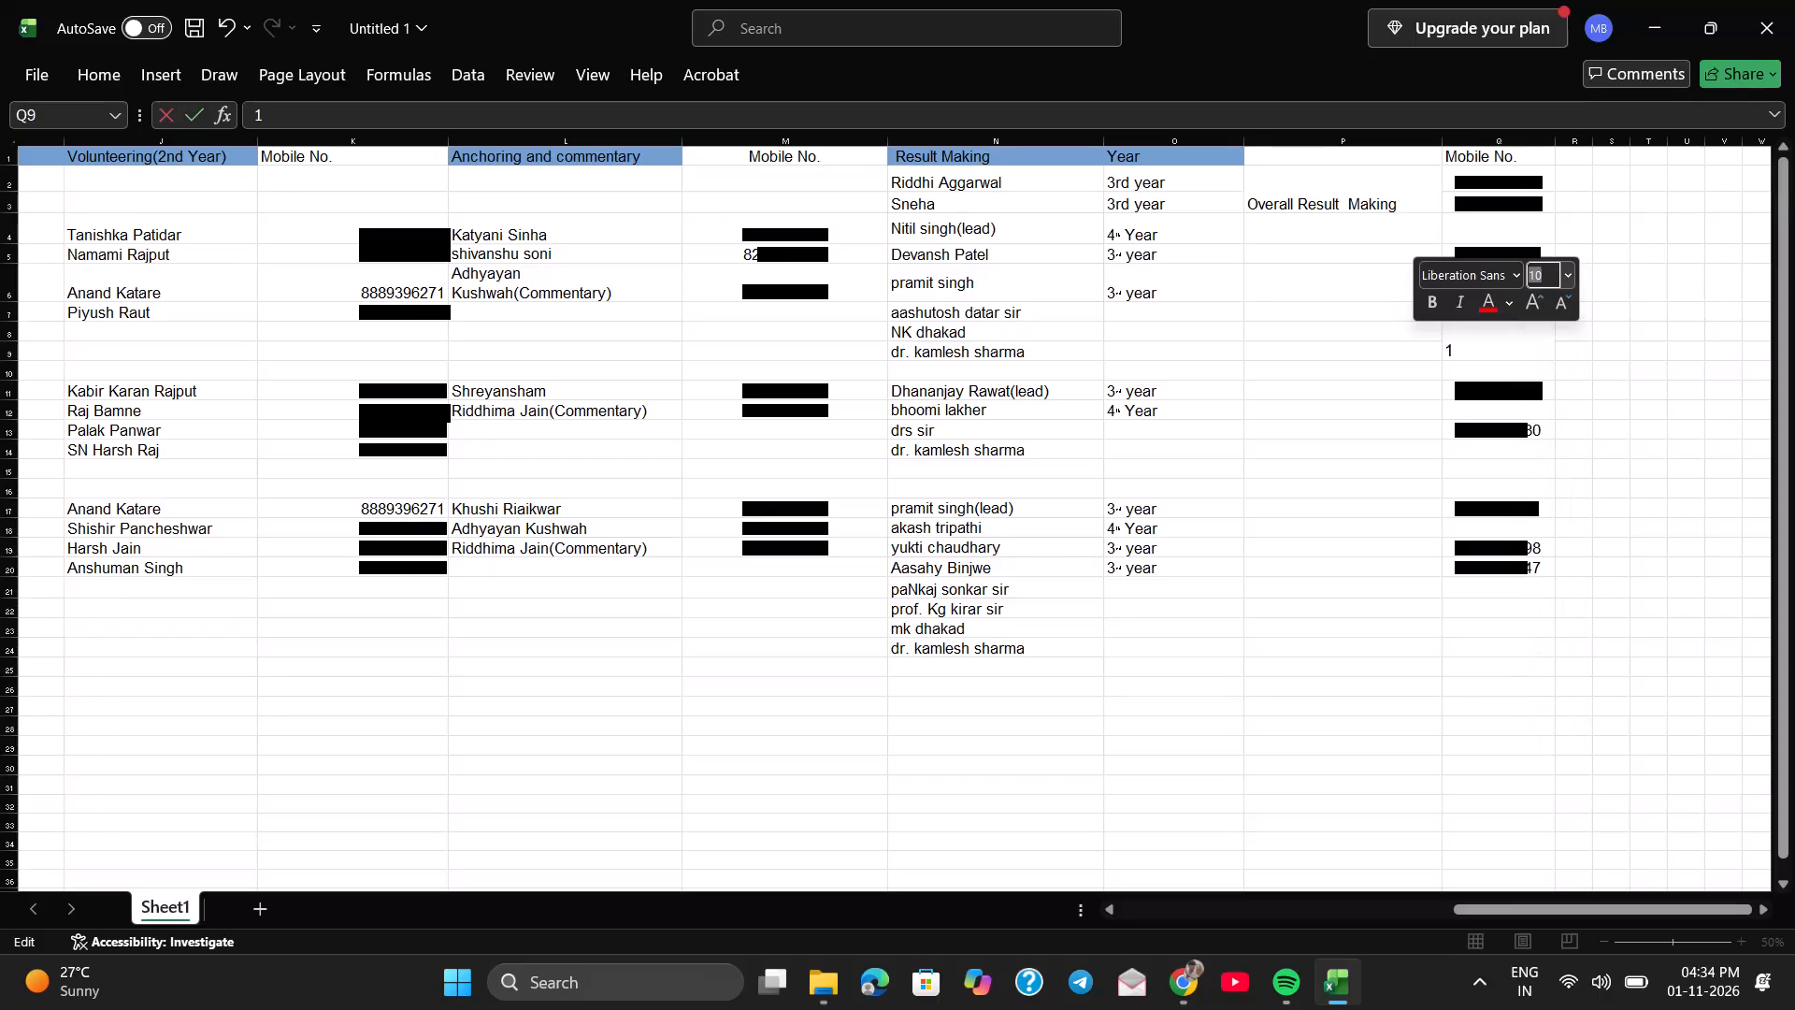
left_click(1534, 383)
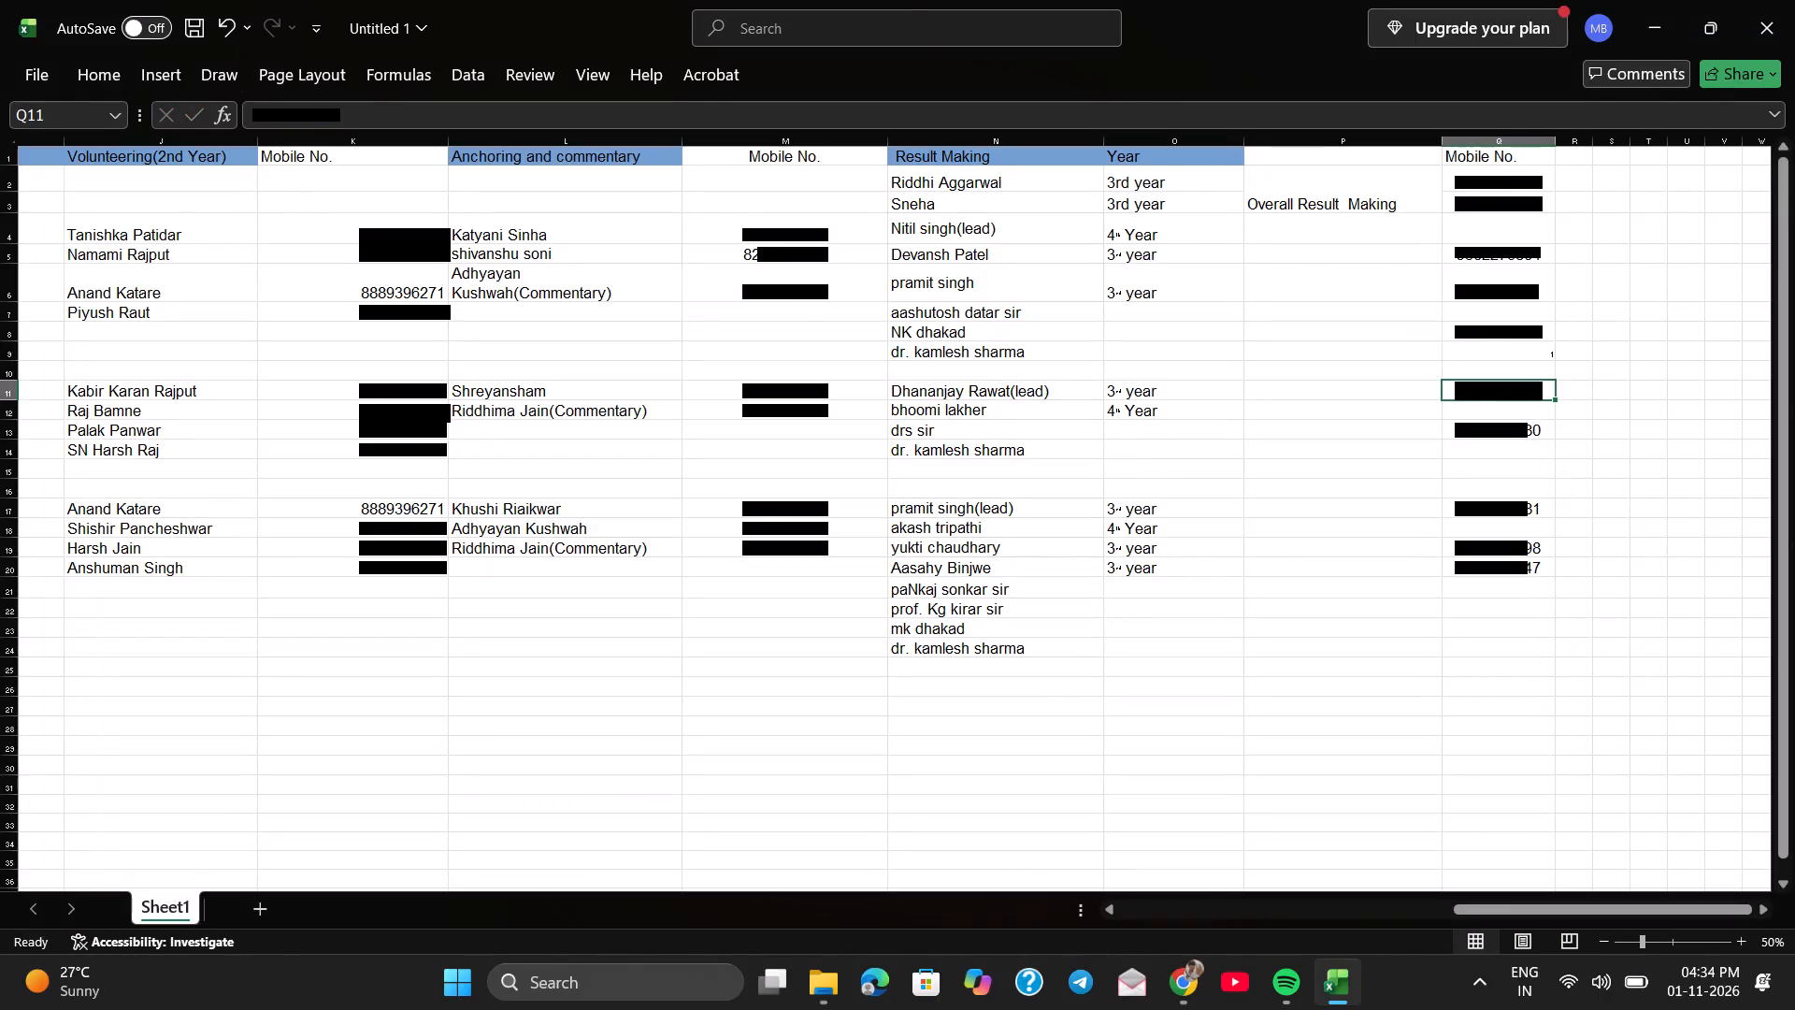
Check the font size of the existing mobile number in cell Q11.
double_click(1534, 383)
left_click_drag(1534, 383, 1511, 383)
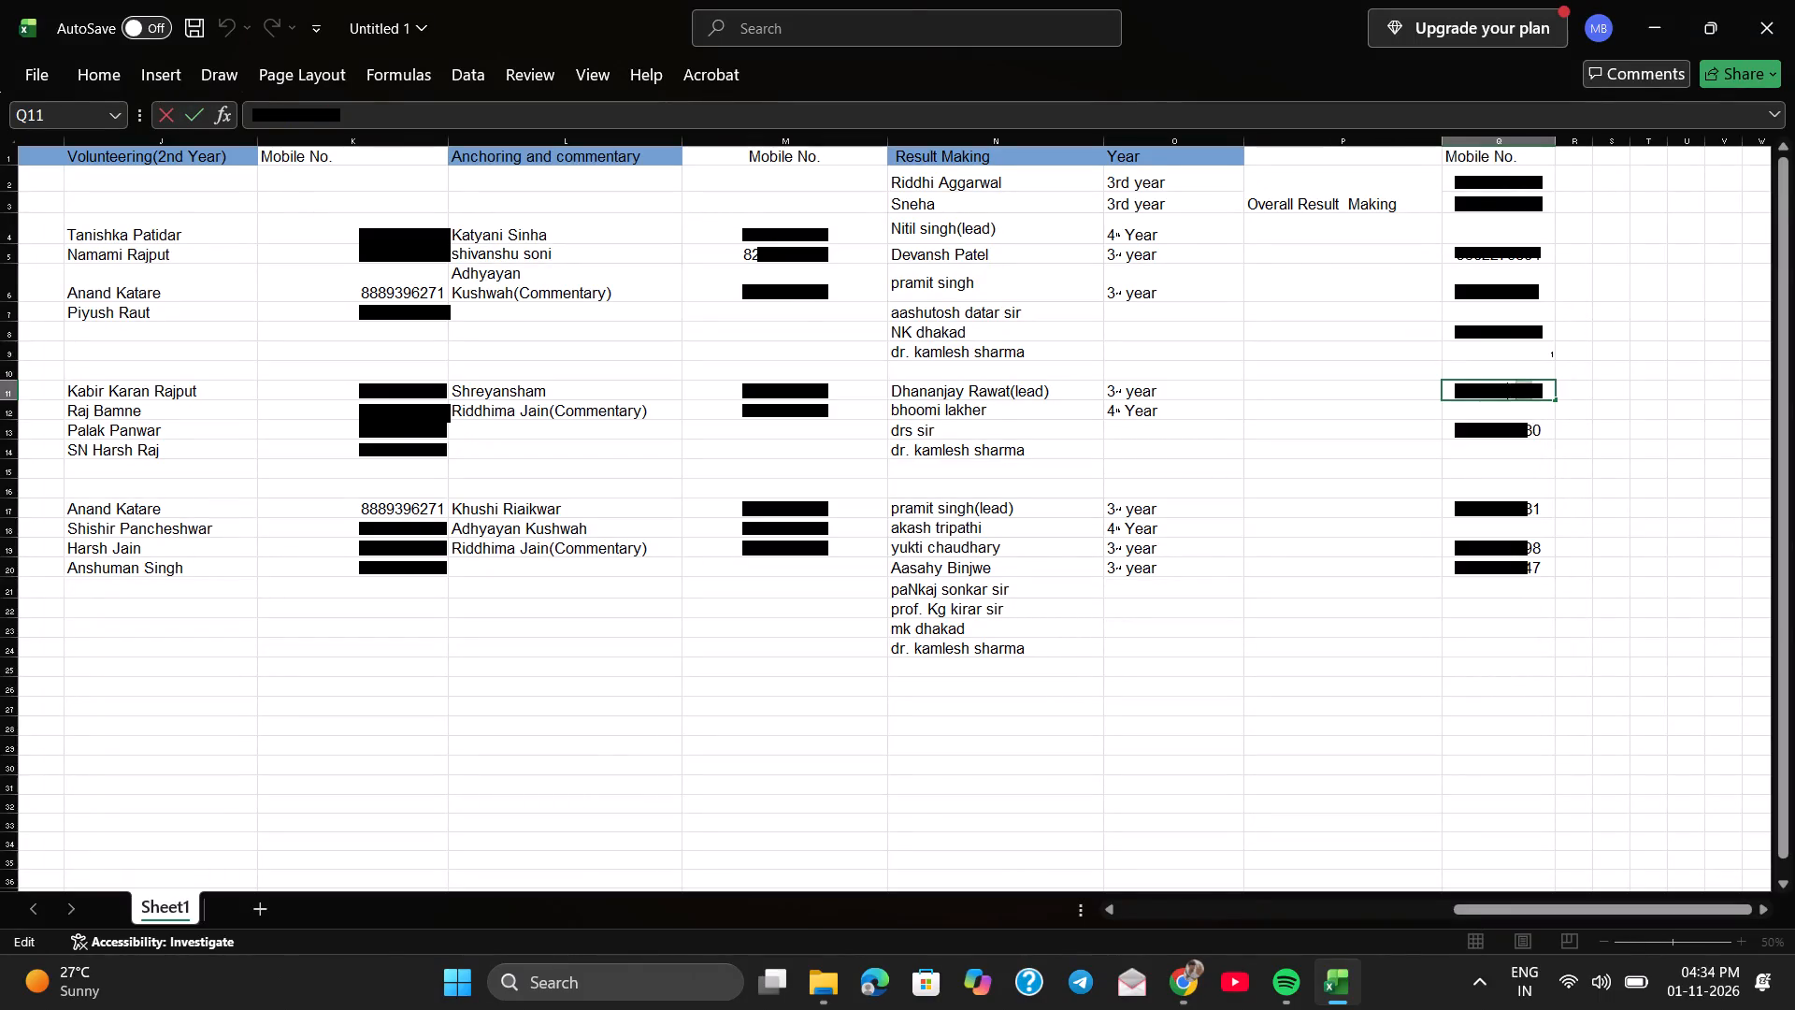
left_click_drag(1511, 383, 1493, 381)
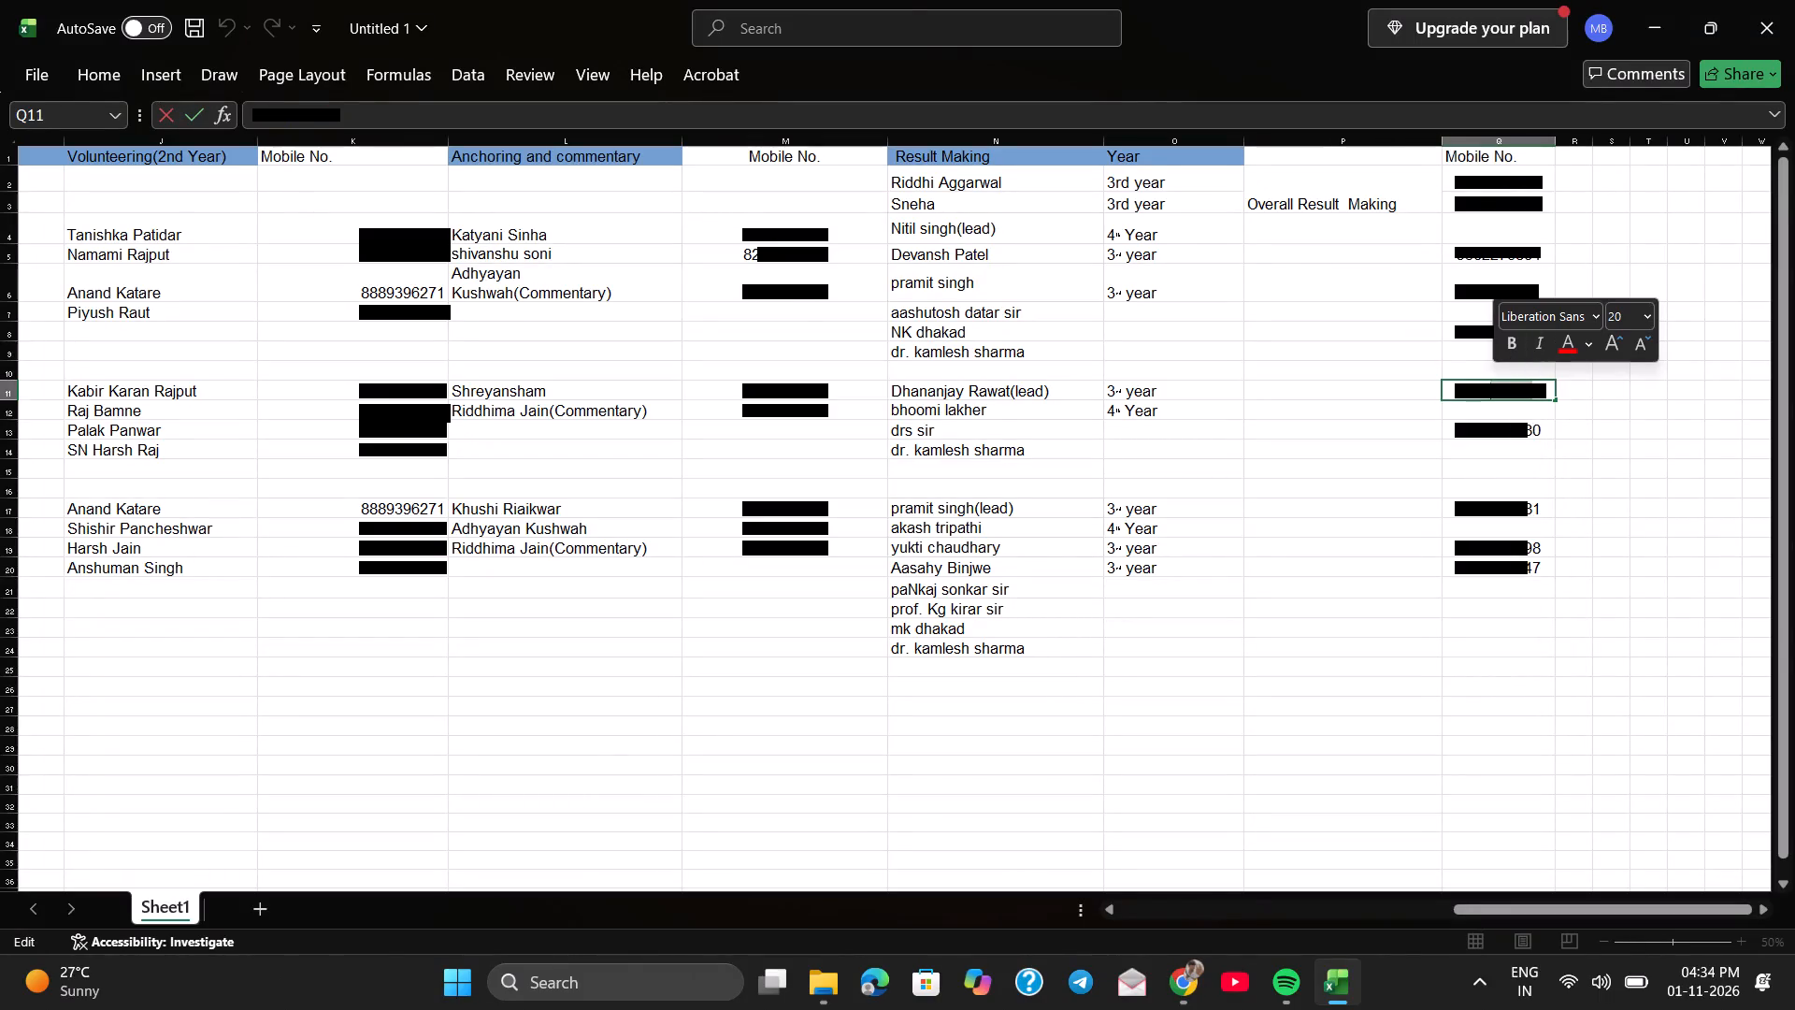
Clear the 1 from cell Q9 in the Mobile No. column beside the Result Making group.
left_click(1465, 358)
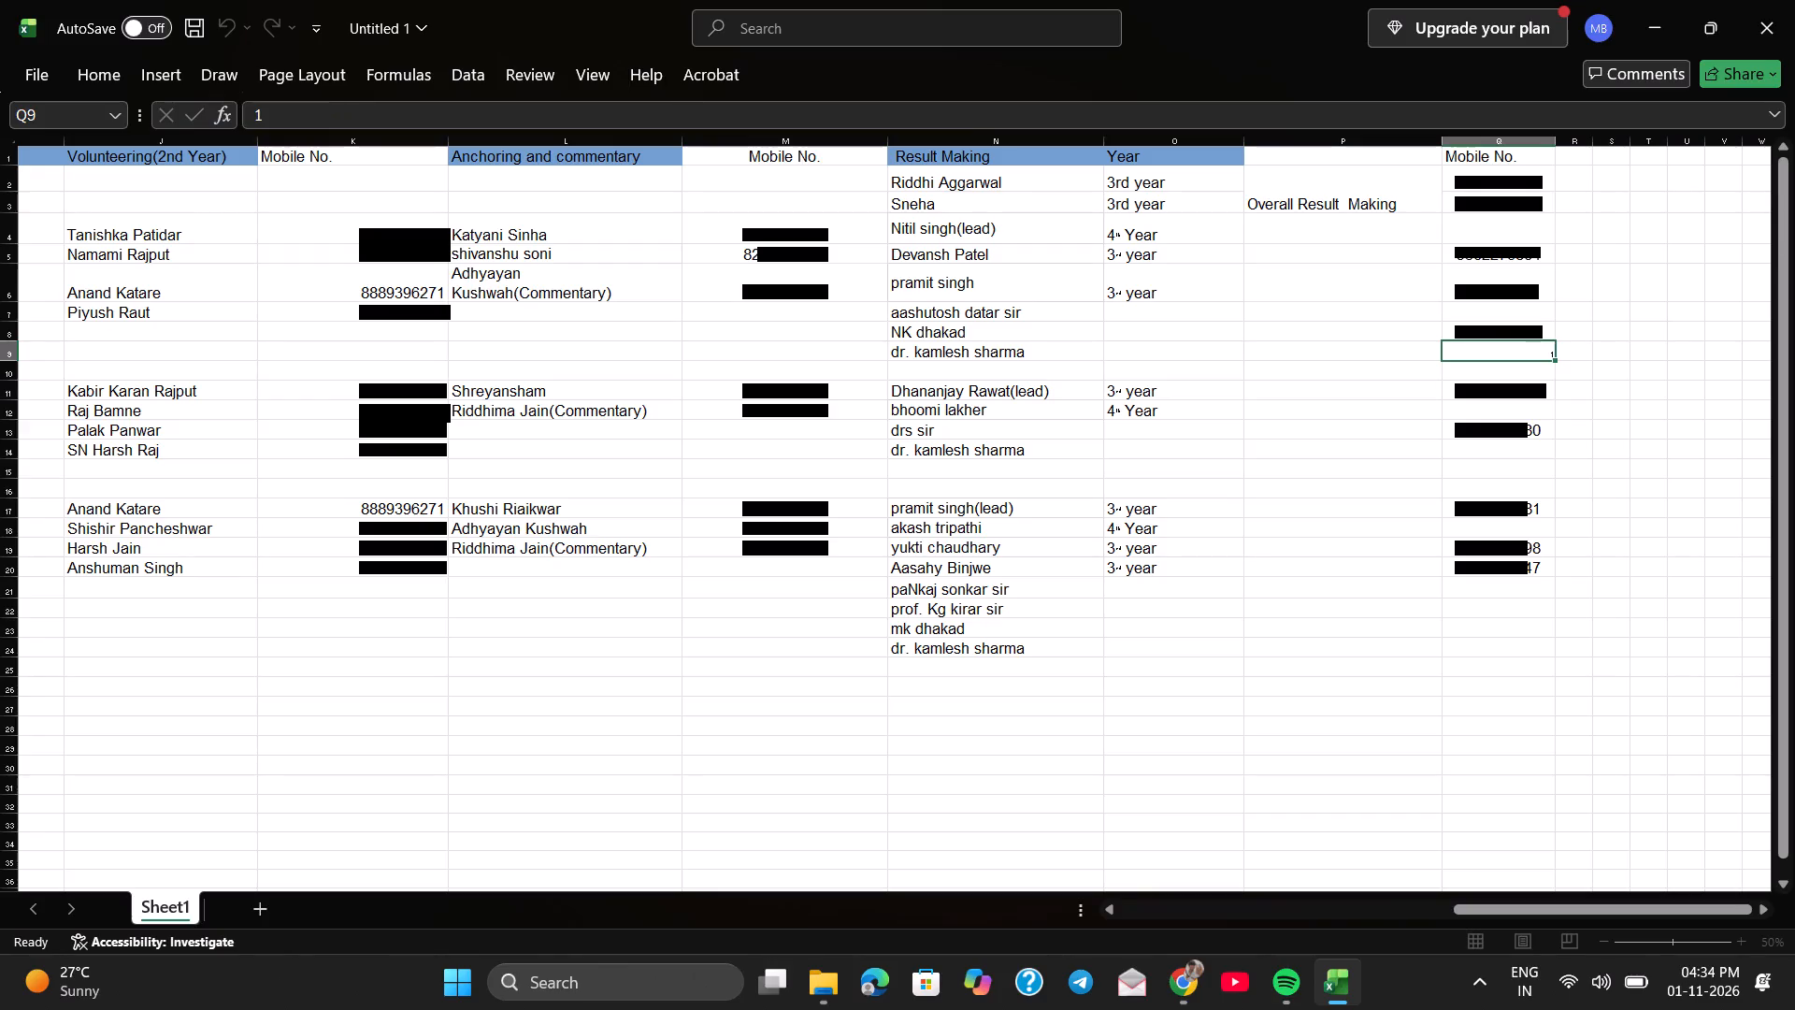
left_click(1508, 353)
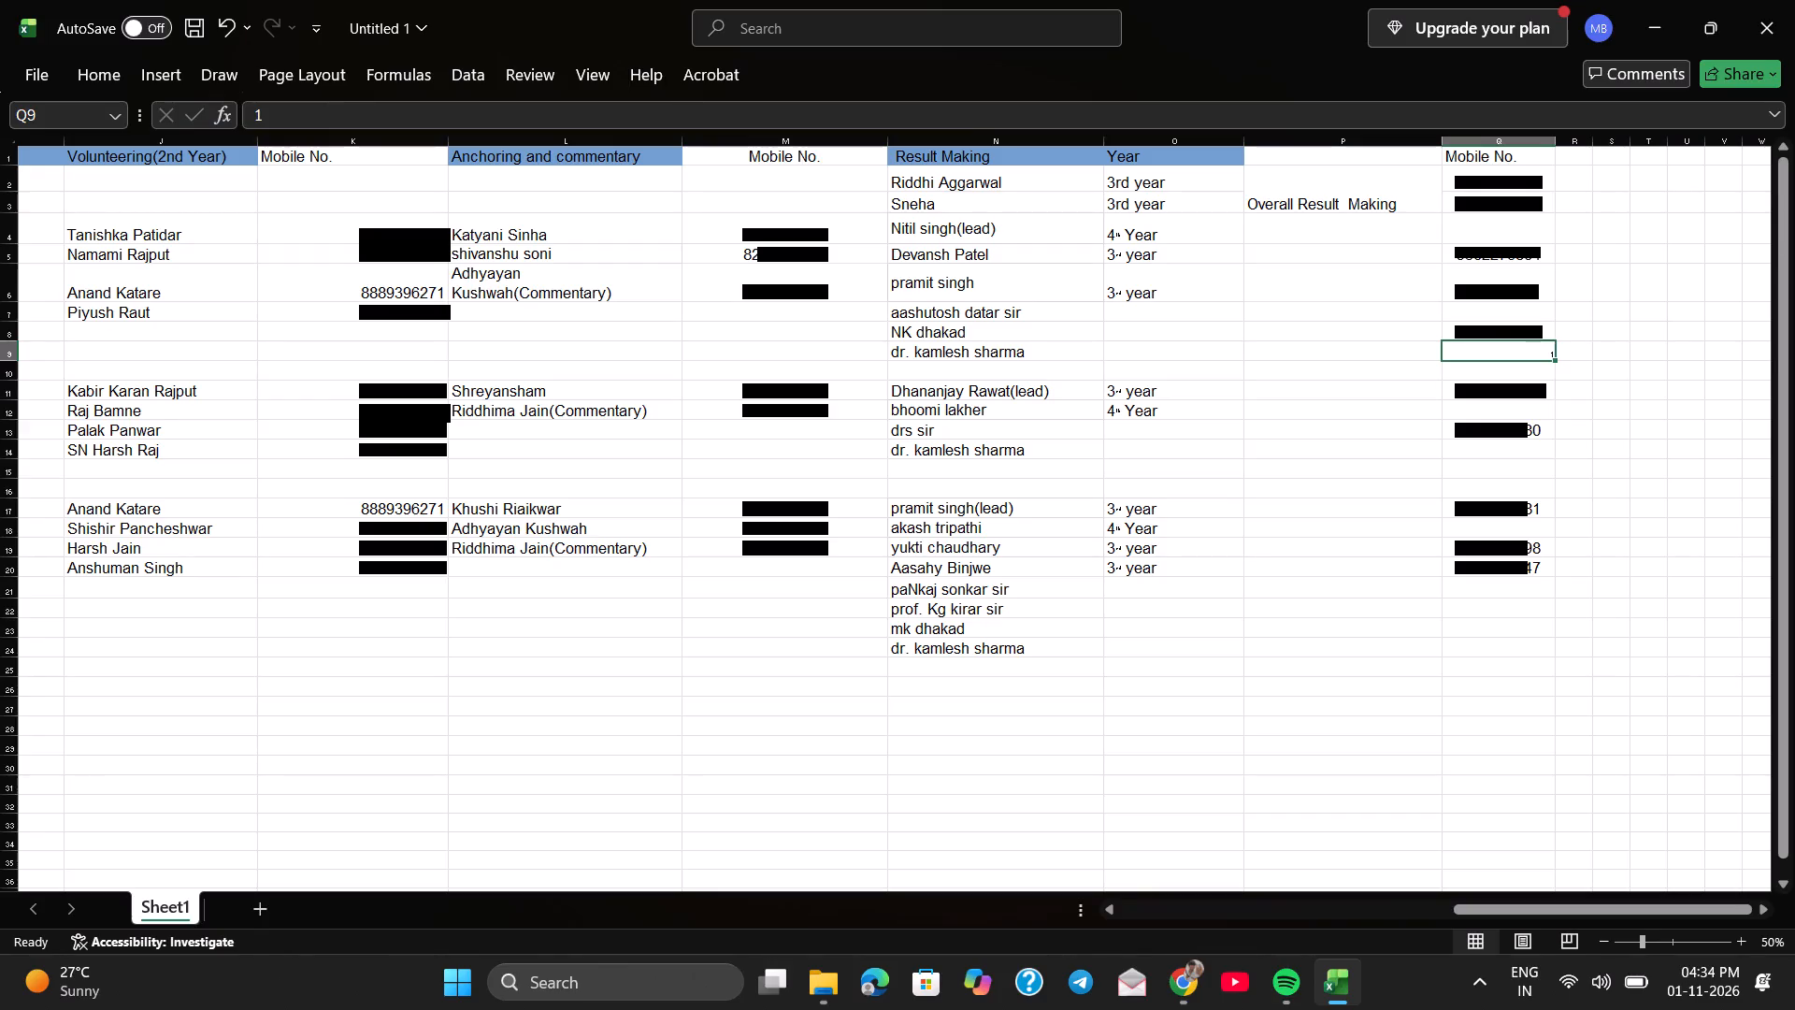
right_click(1545, 357)
left_click(1524, 348)
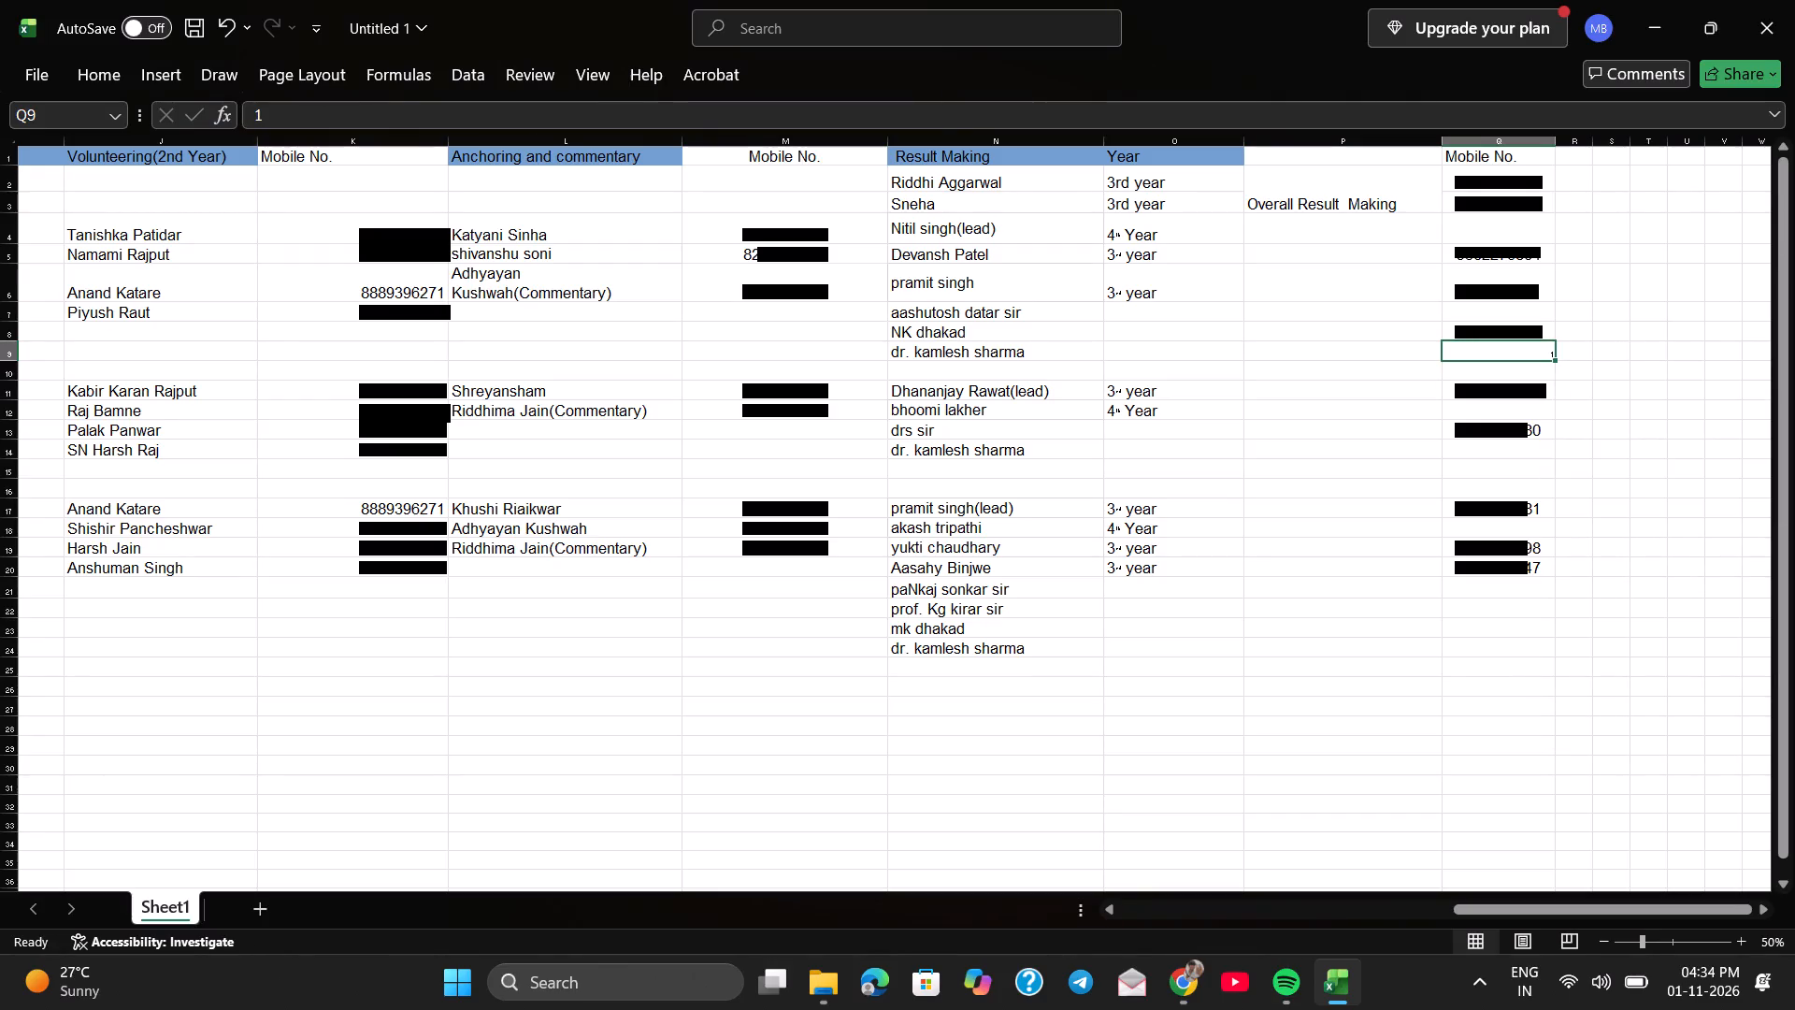
left_click(1524, 348)
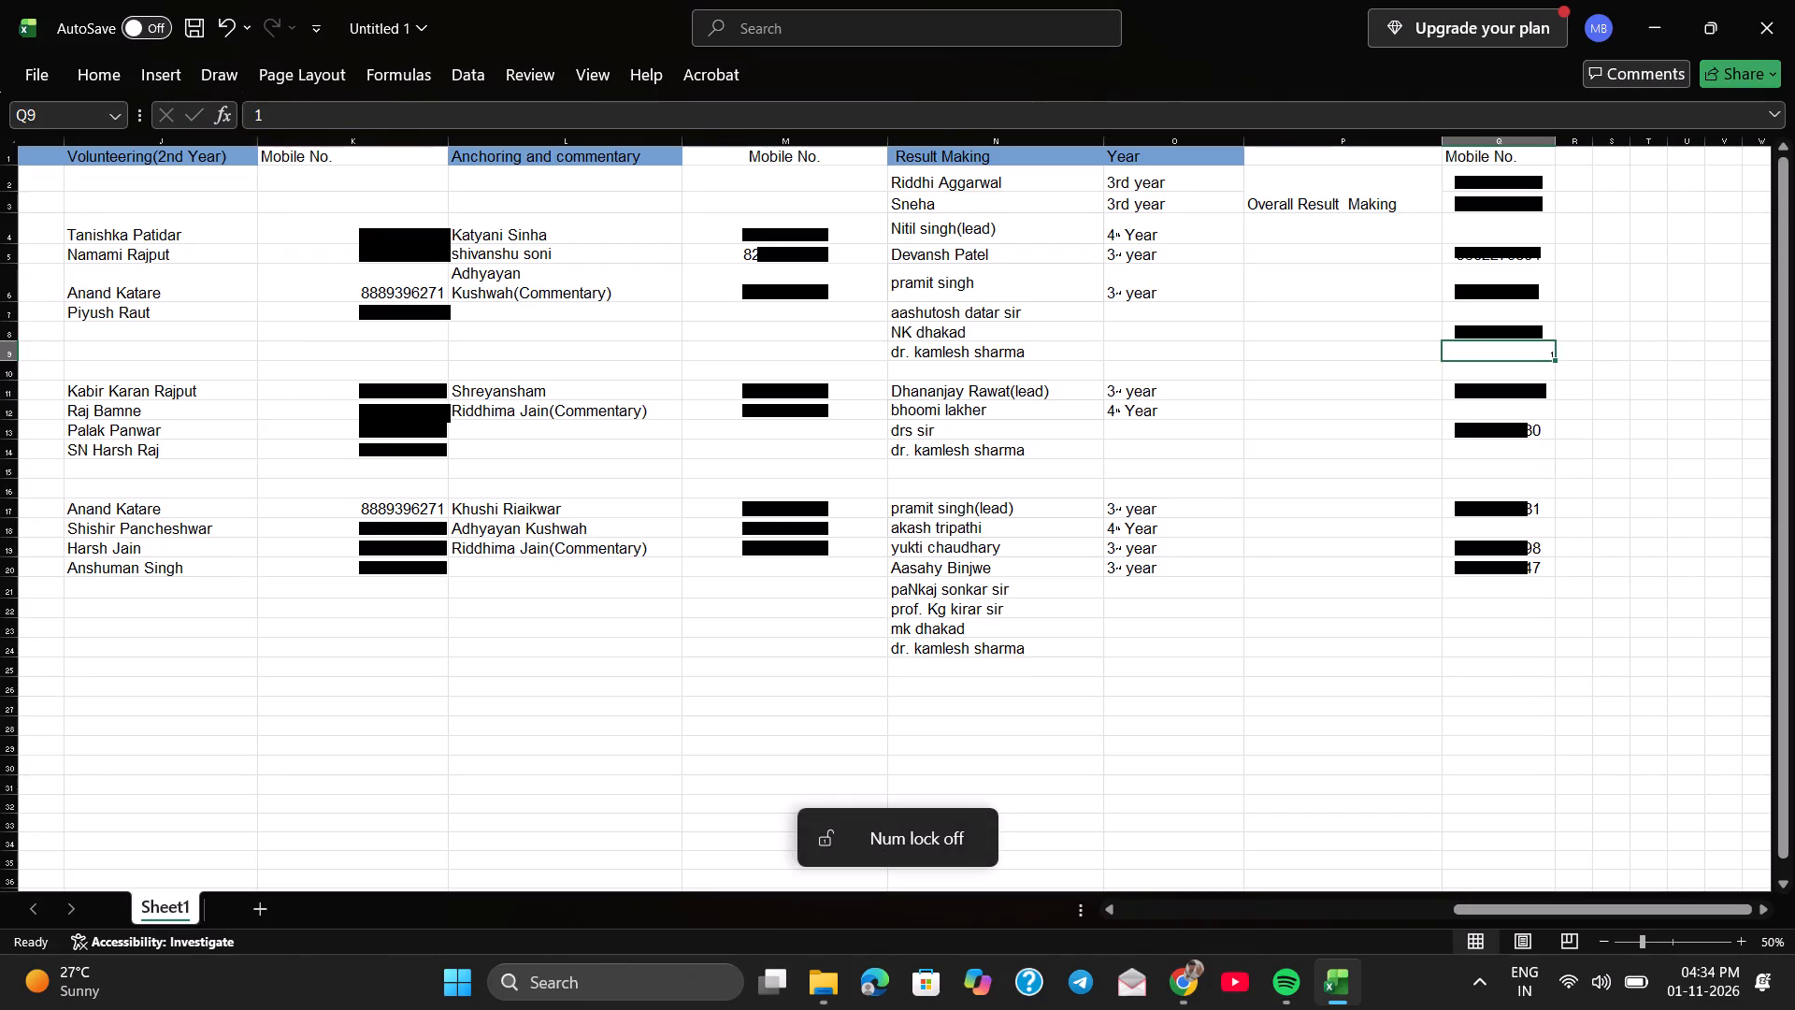
double_click(1511, 354)
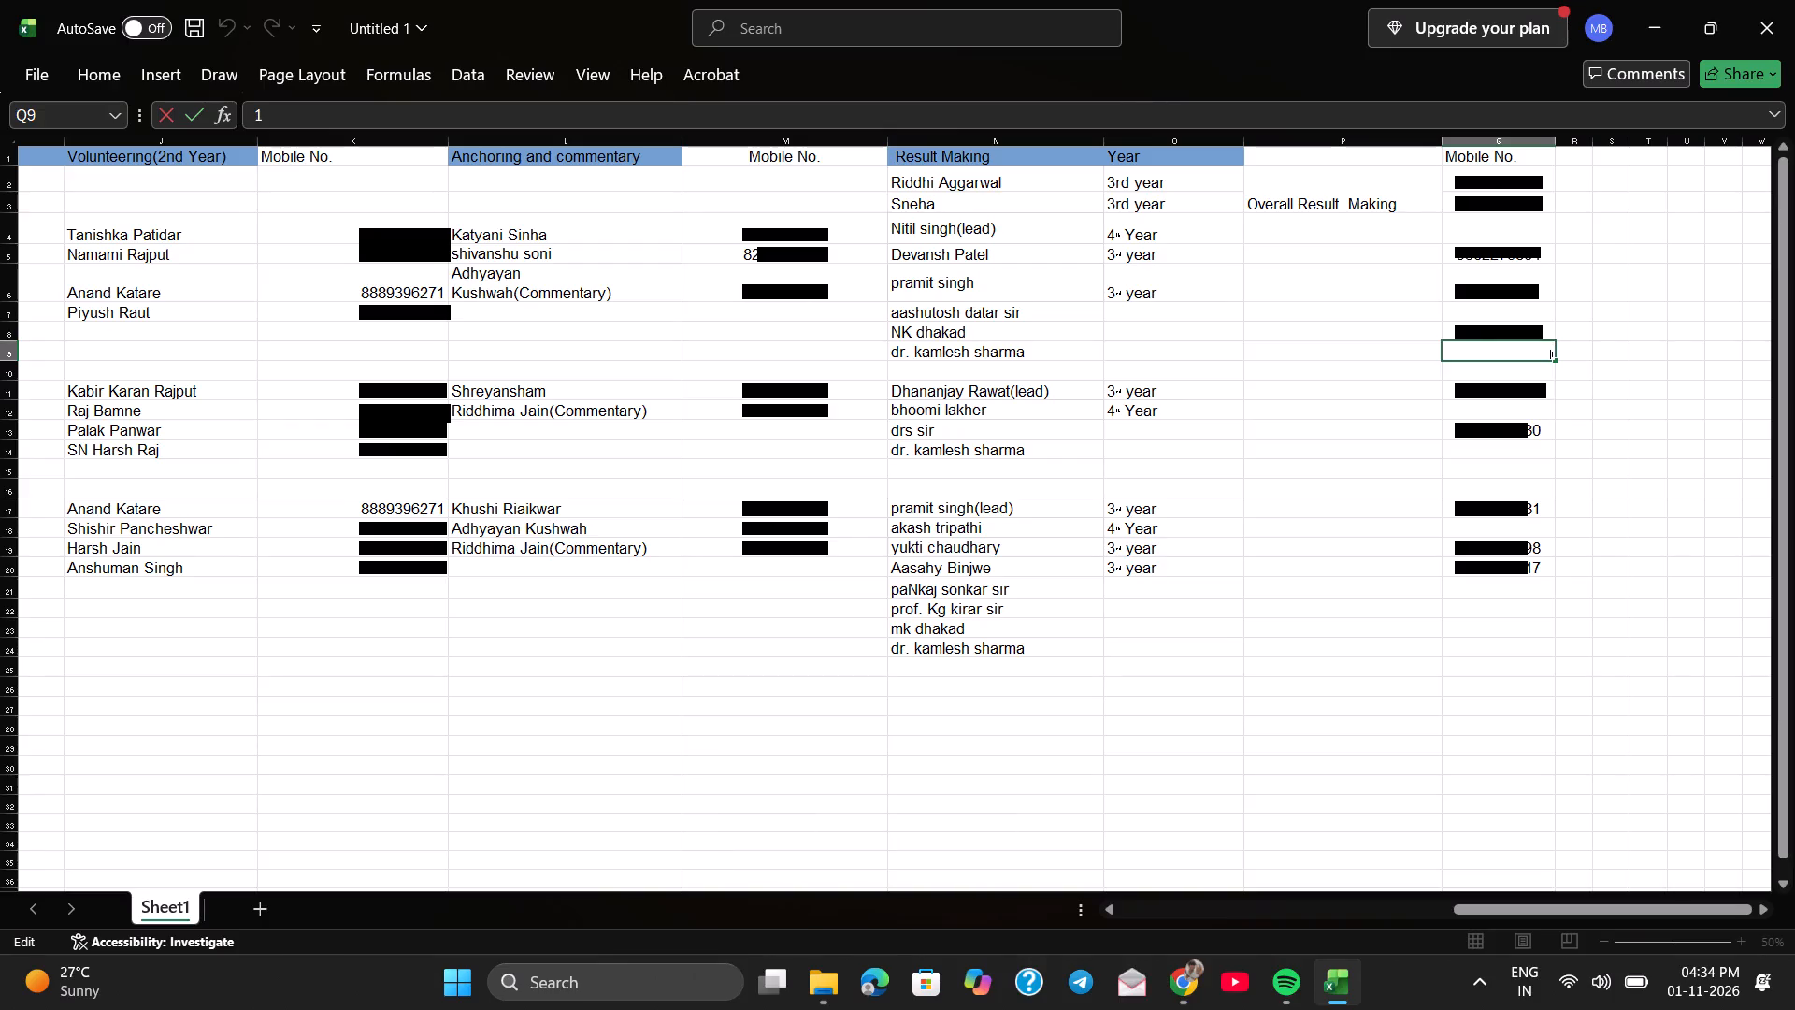
key("ctrl+a")
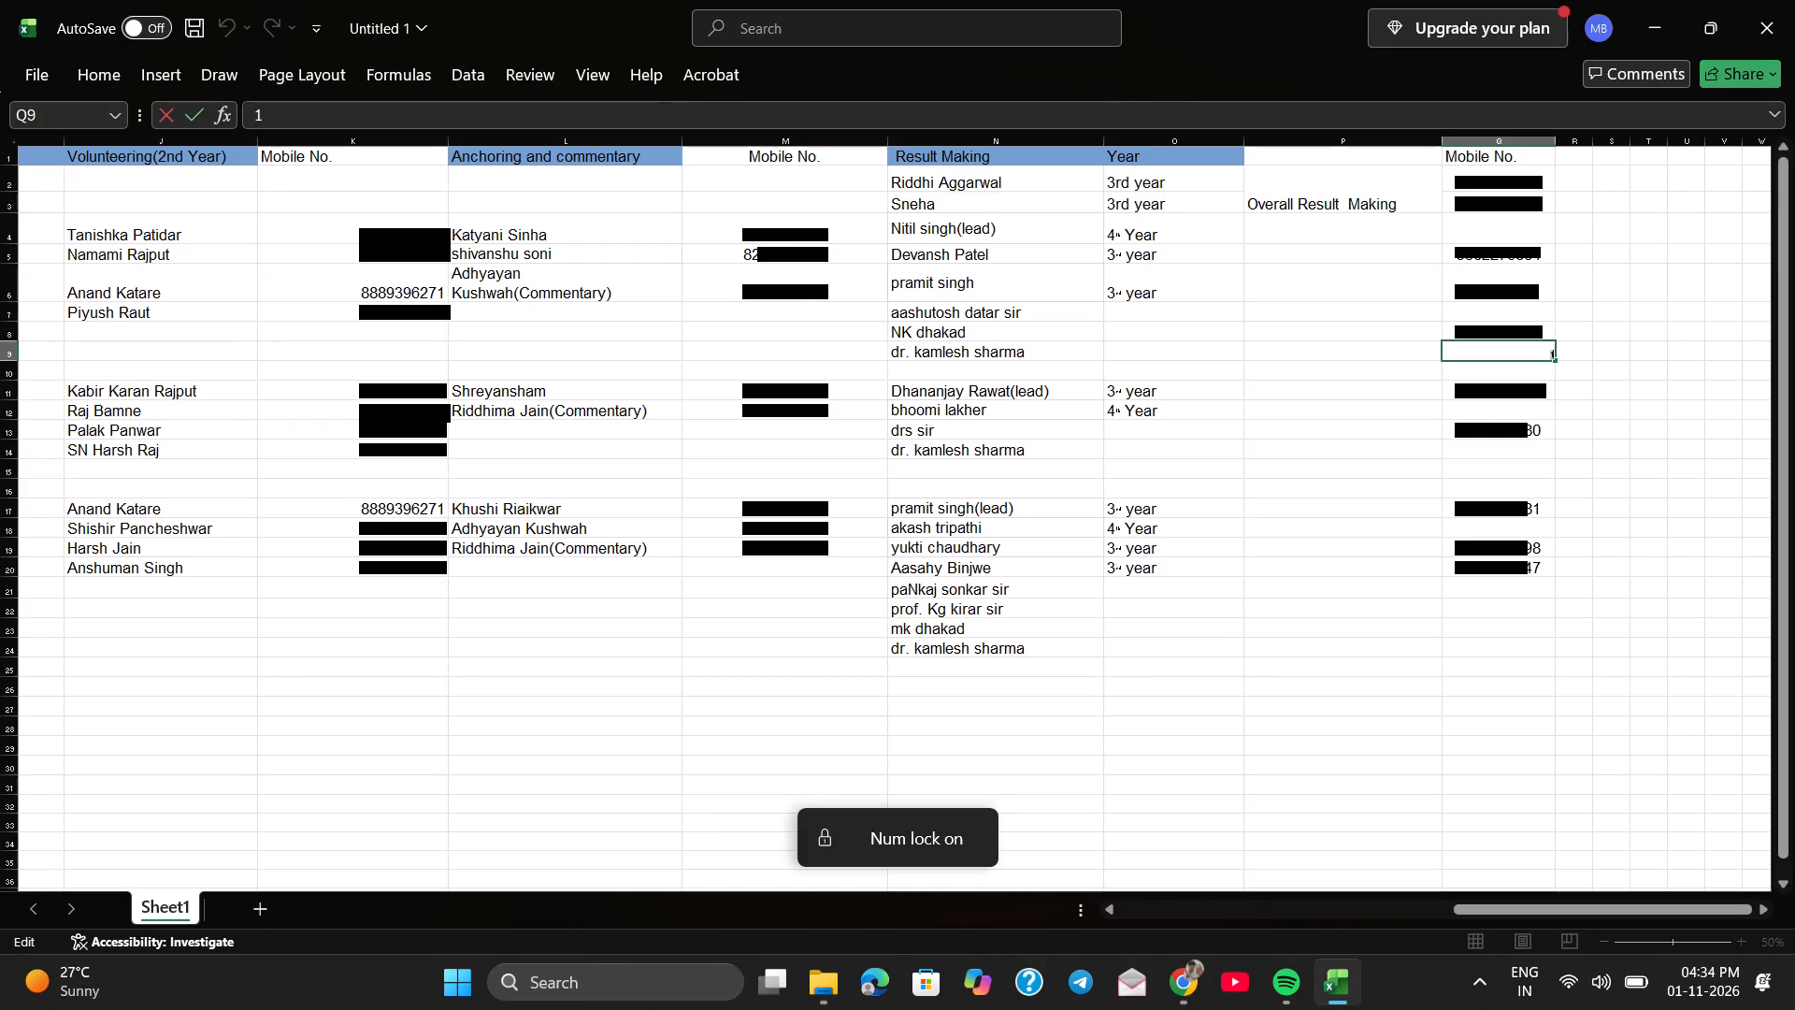
key("BackSpace")
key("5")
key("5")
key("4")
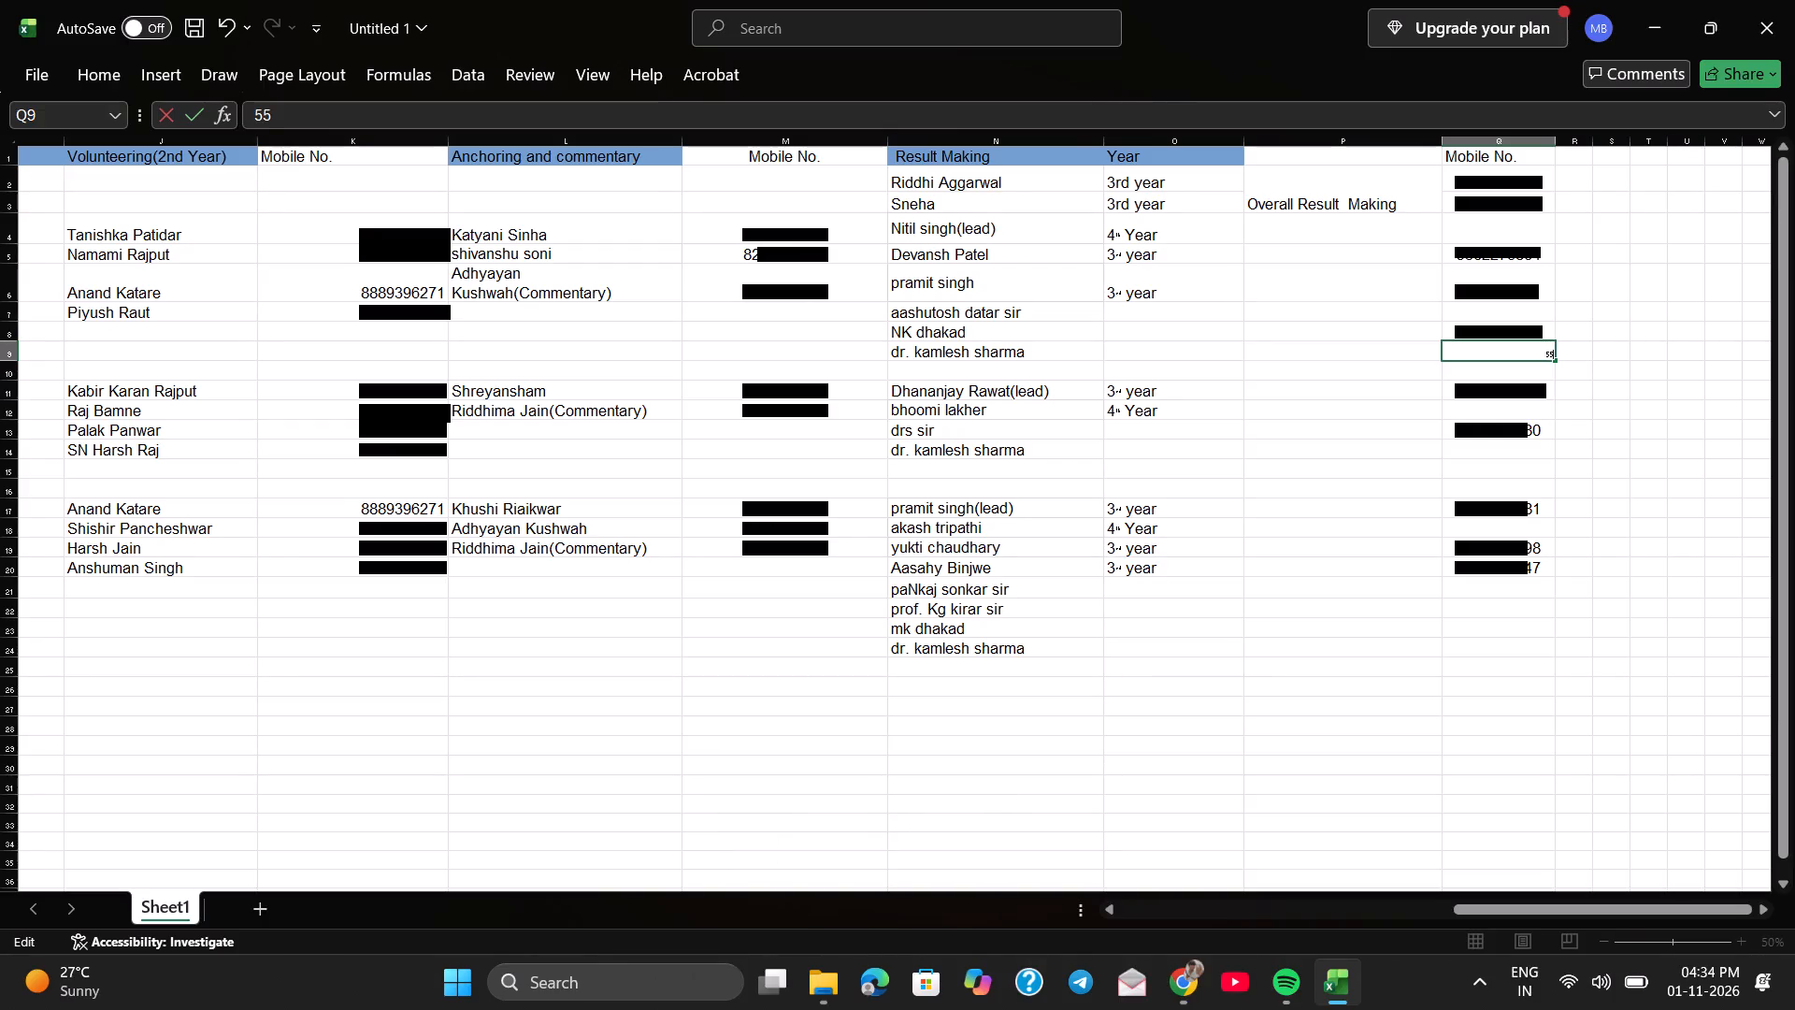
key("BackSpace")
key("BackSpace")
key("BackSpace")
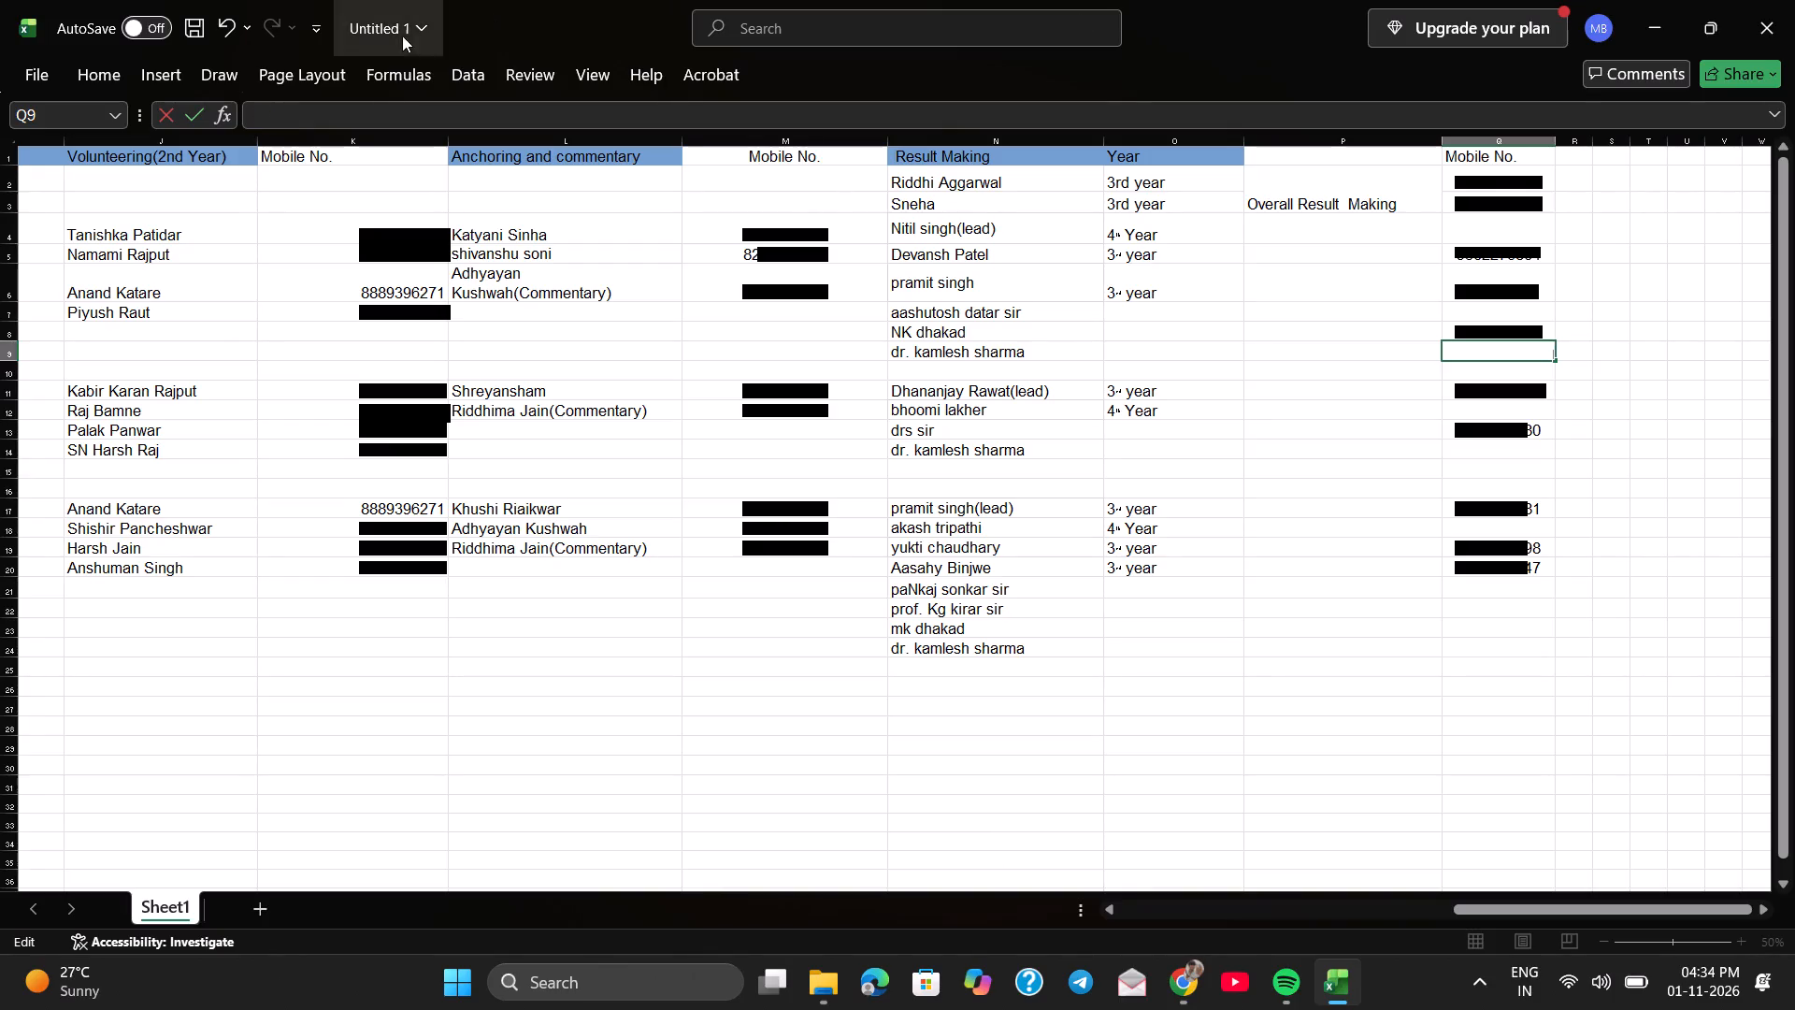
Set the font size for the emptied cell Q9 to 20.
left_click(150, 71)
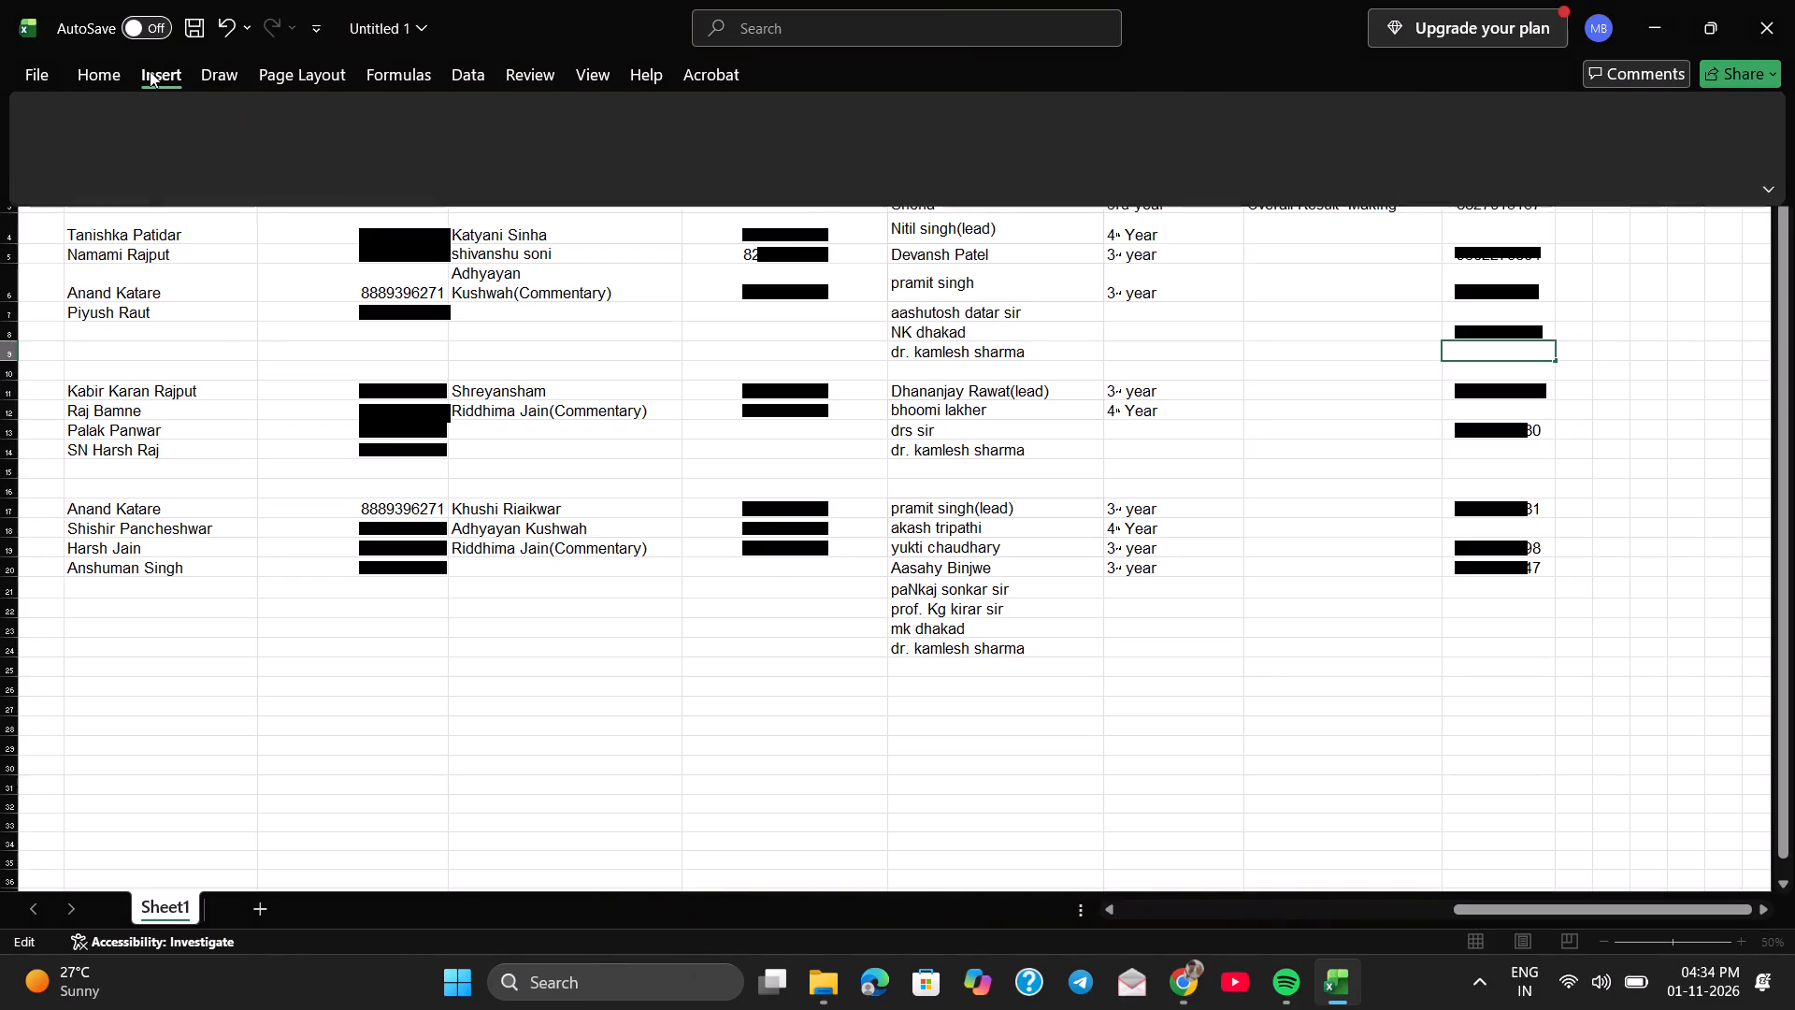
left_click(79, 65)
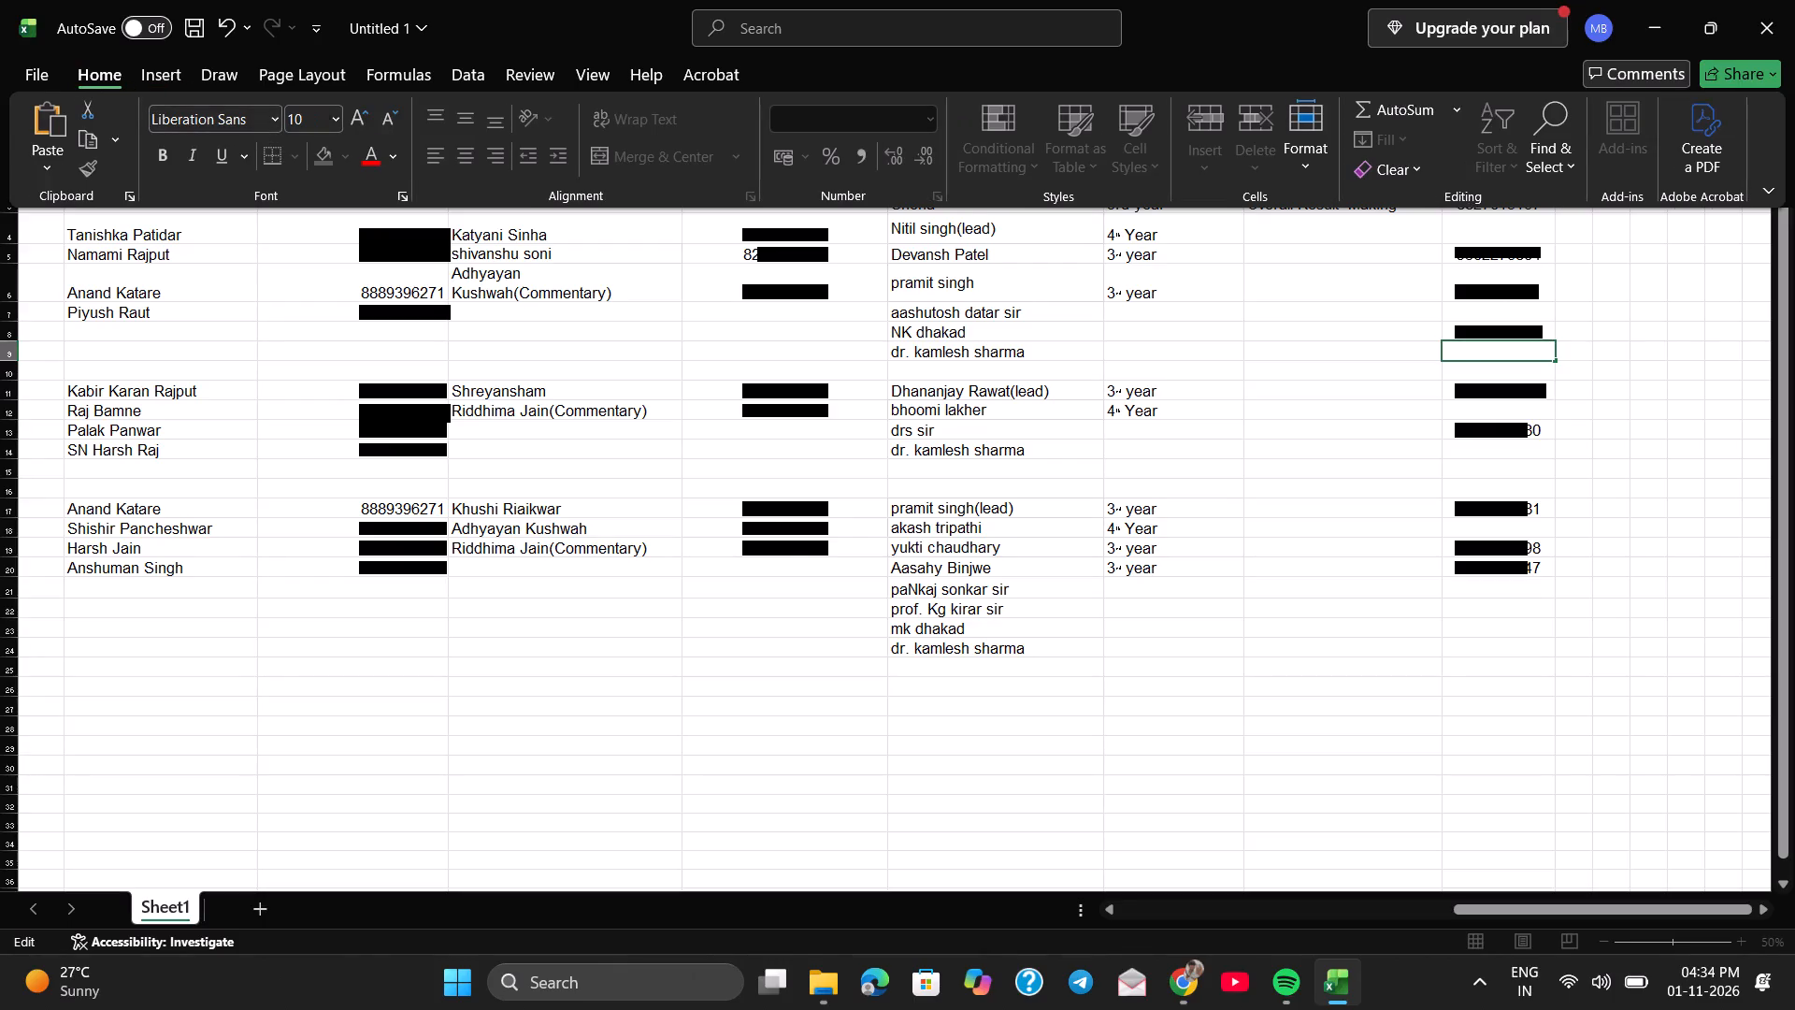
left_click(336, 115)
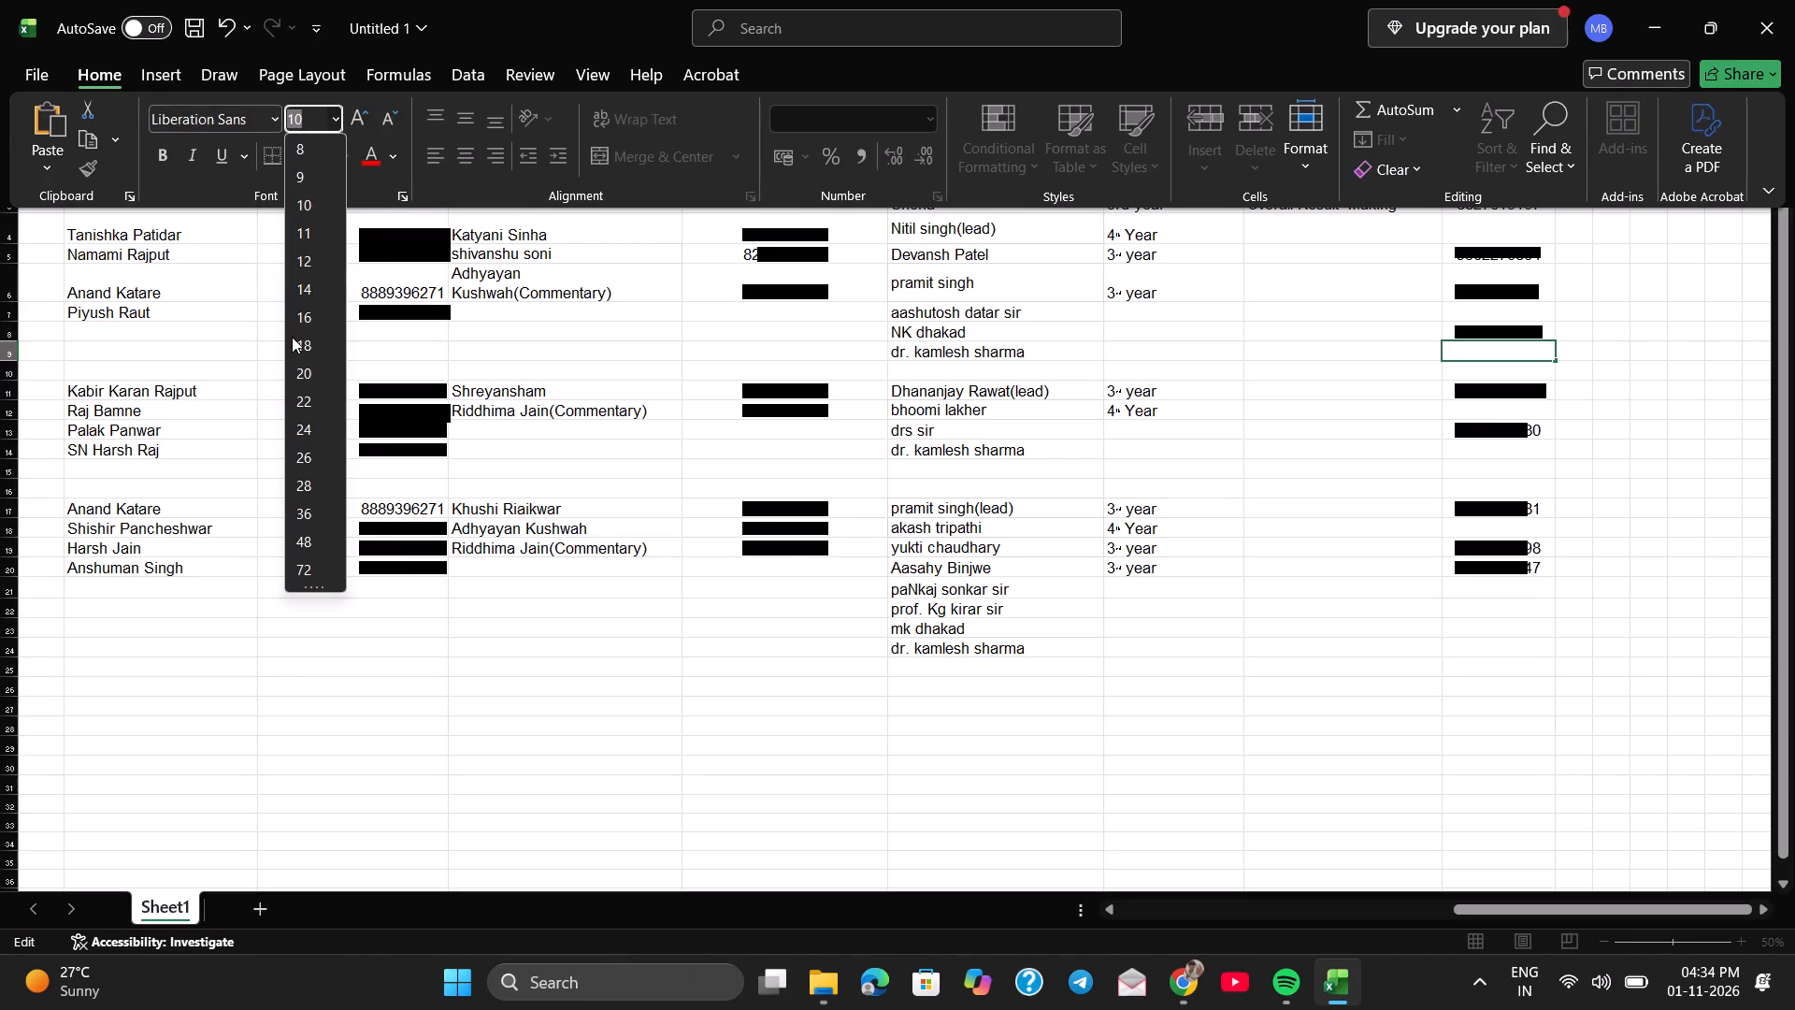
left_click(303, 383)
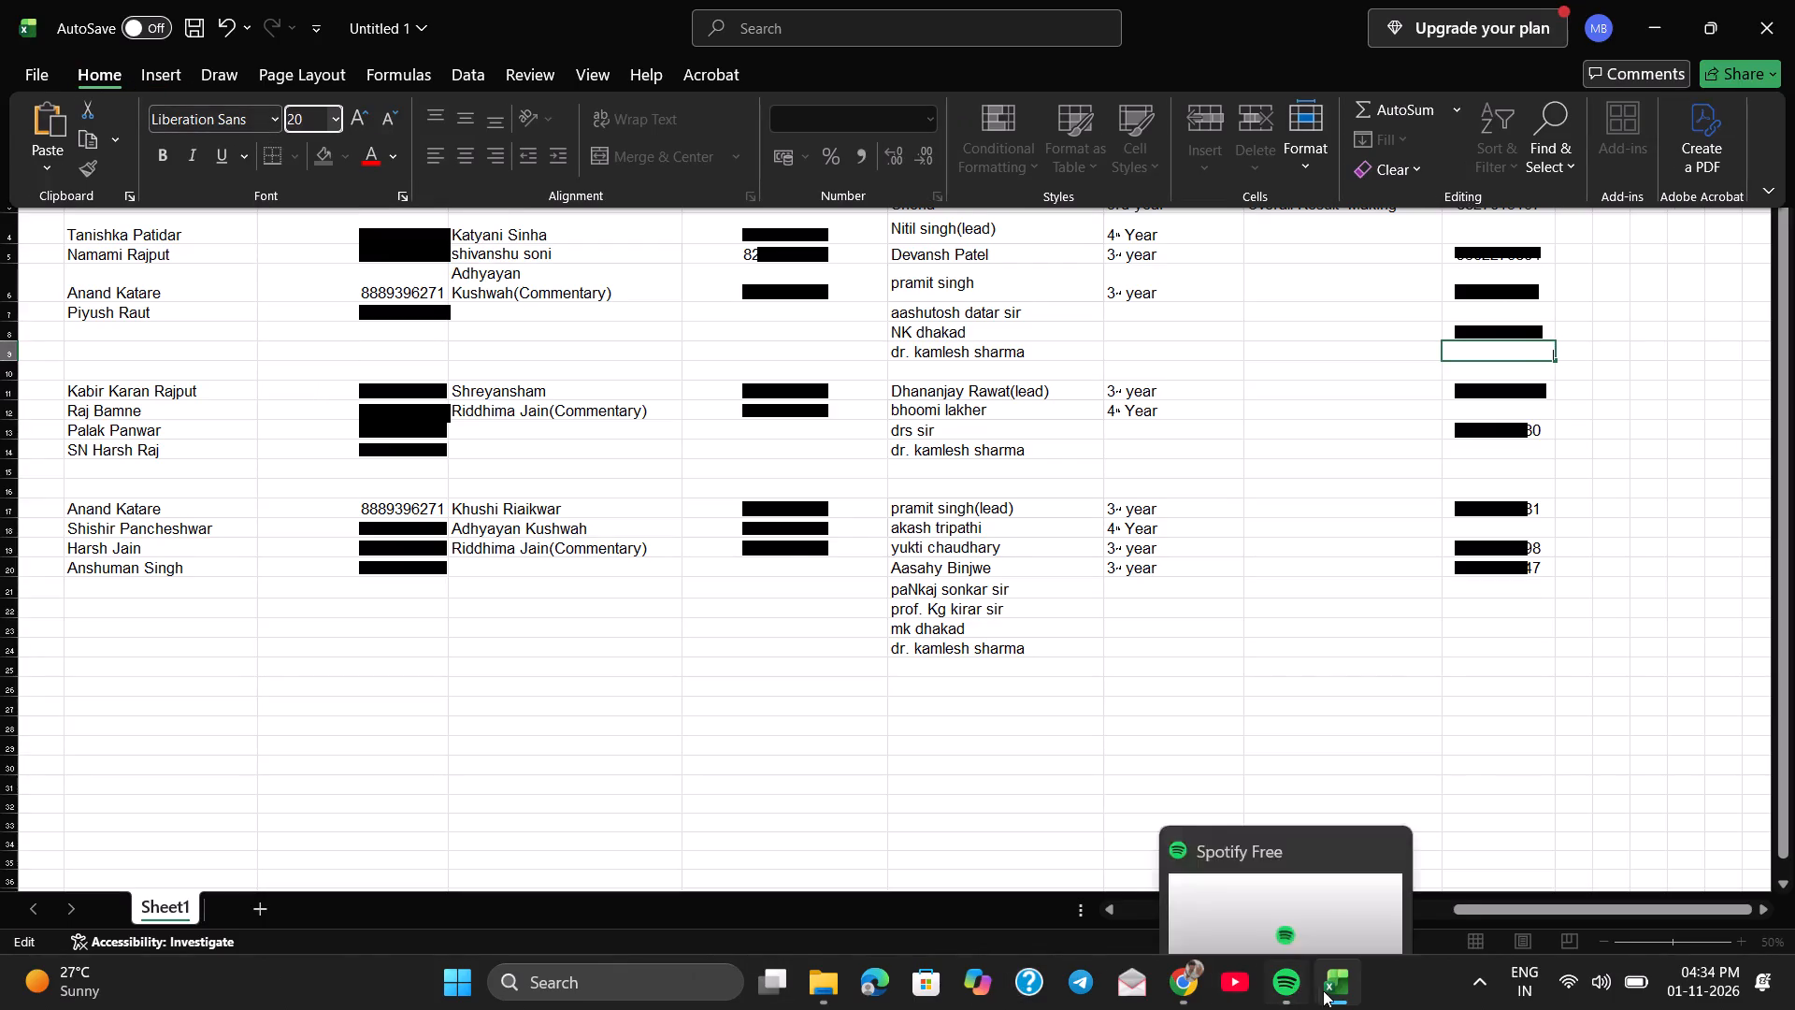
Revisit the faculty member's resume PDF in Chrome, return to the Excel workbook and paste the copied phone number into cell Q9.
left_click(1185, 988)
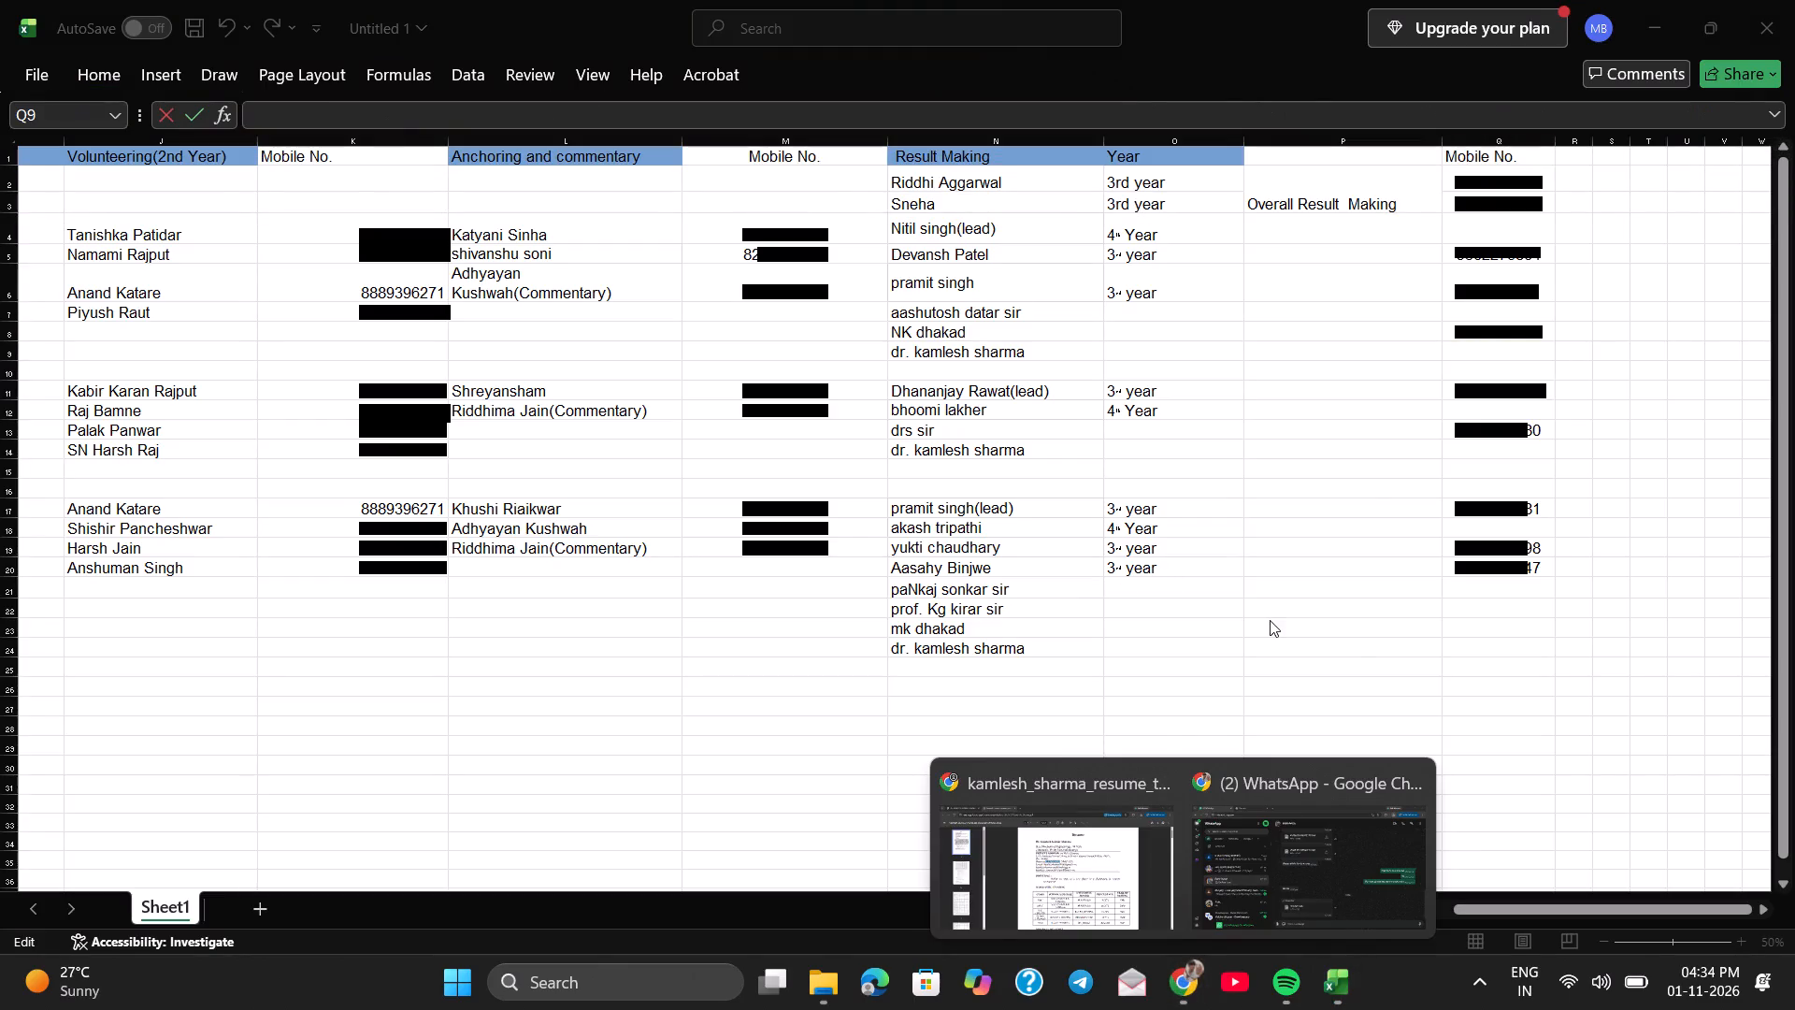
left_click(1099, 813)
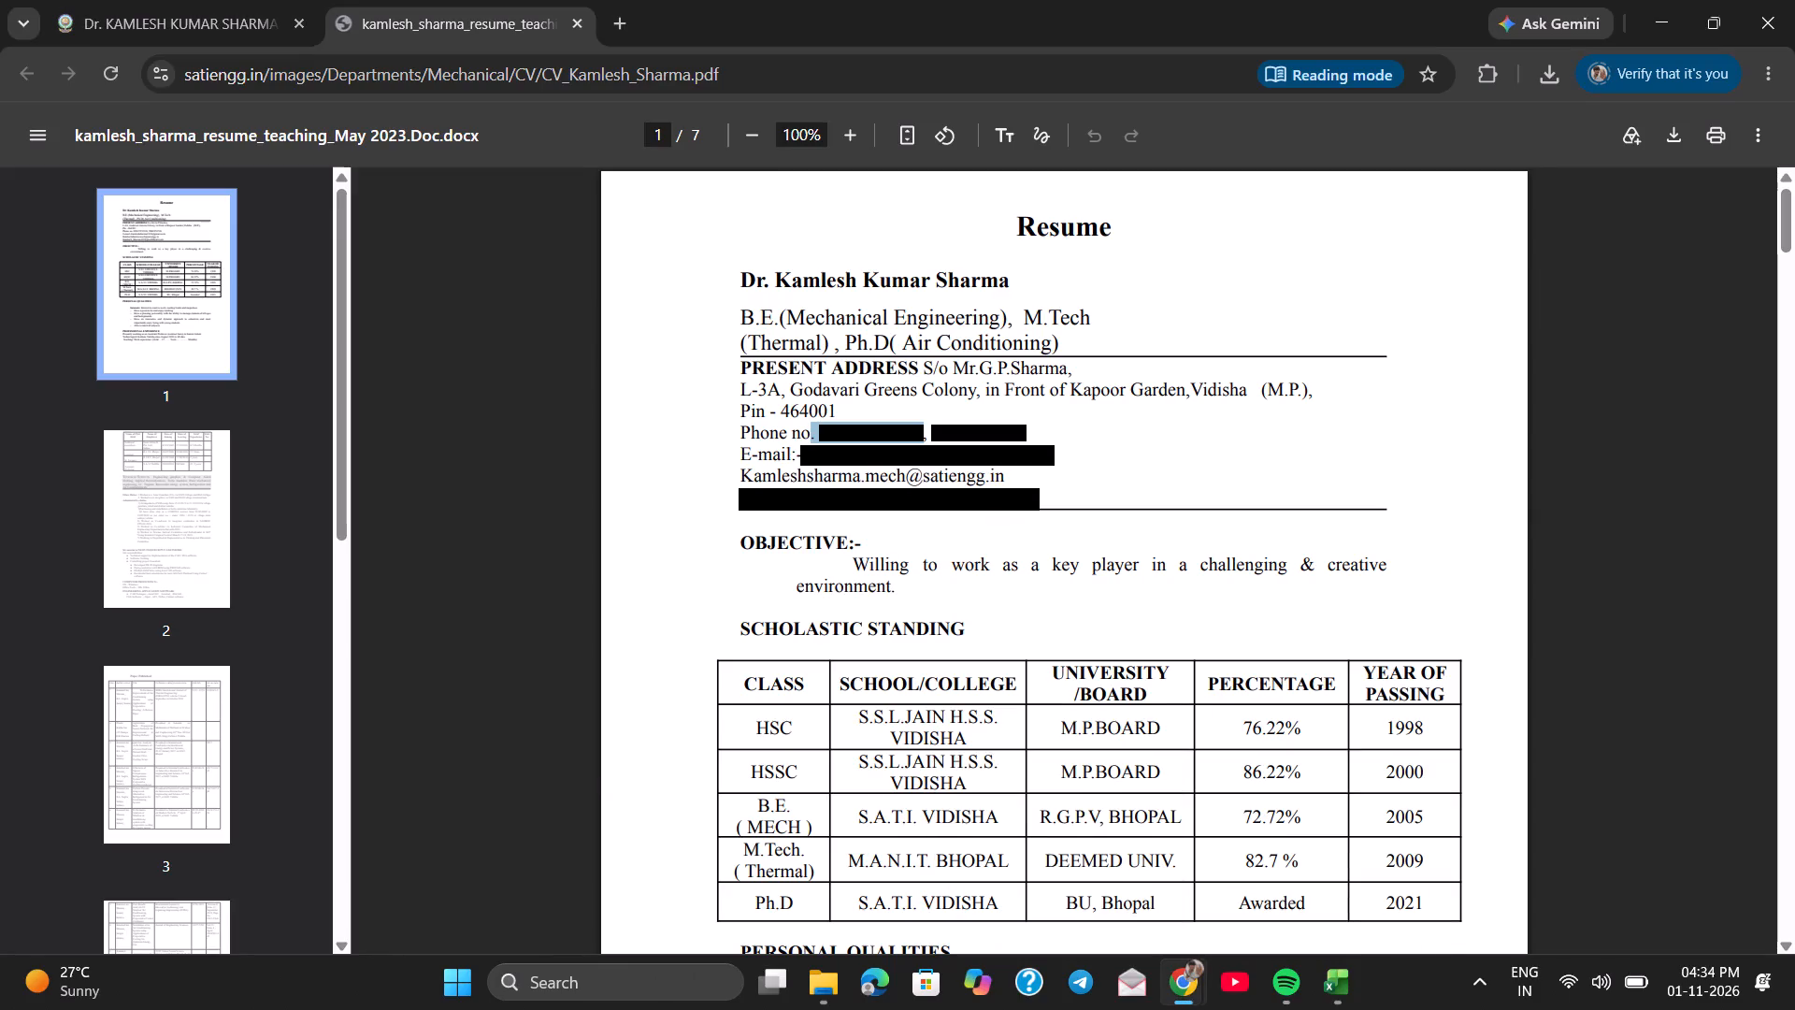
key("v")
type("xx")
left_click(1339, 994)
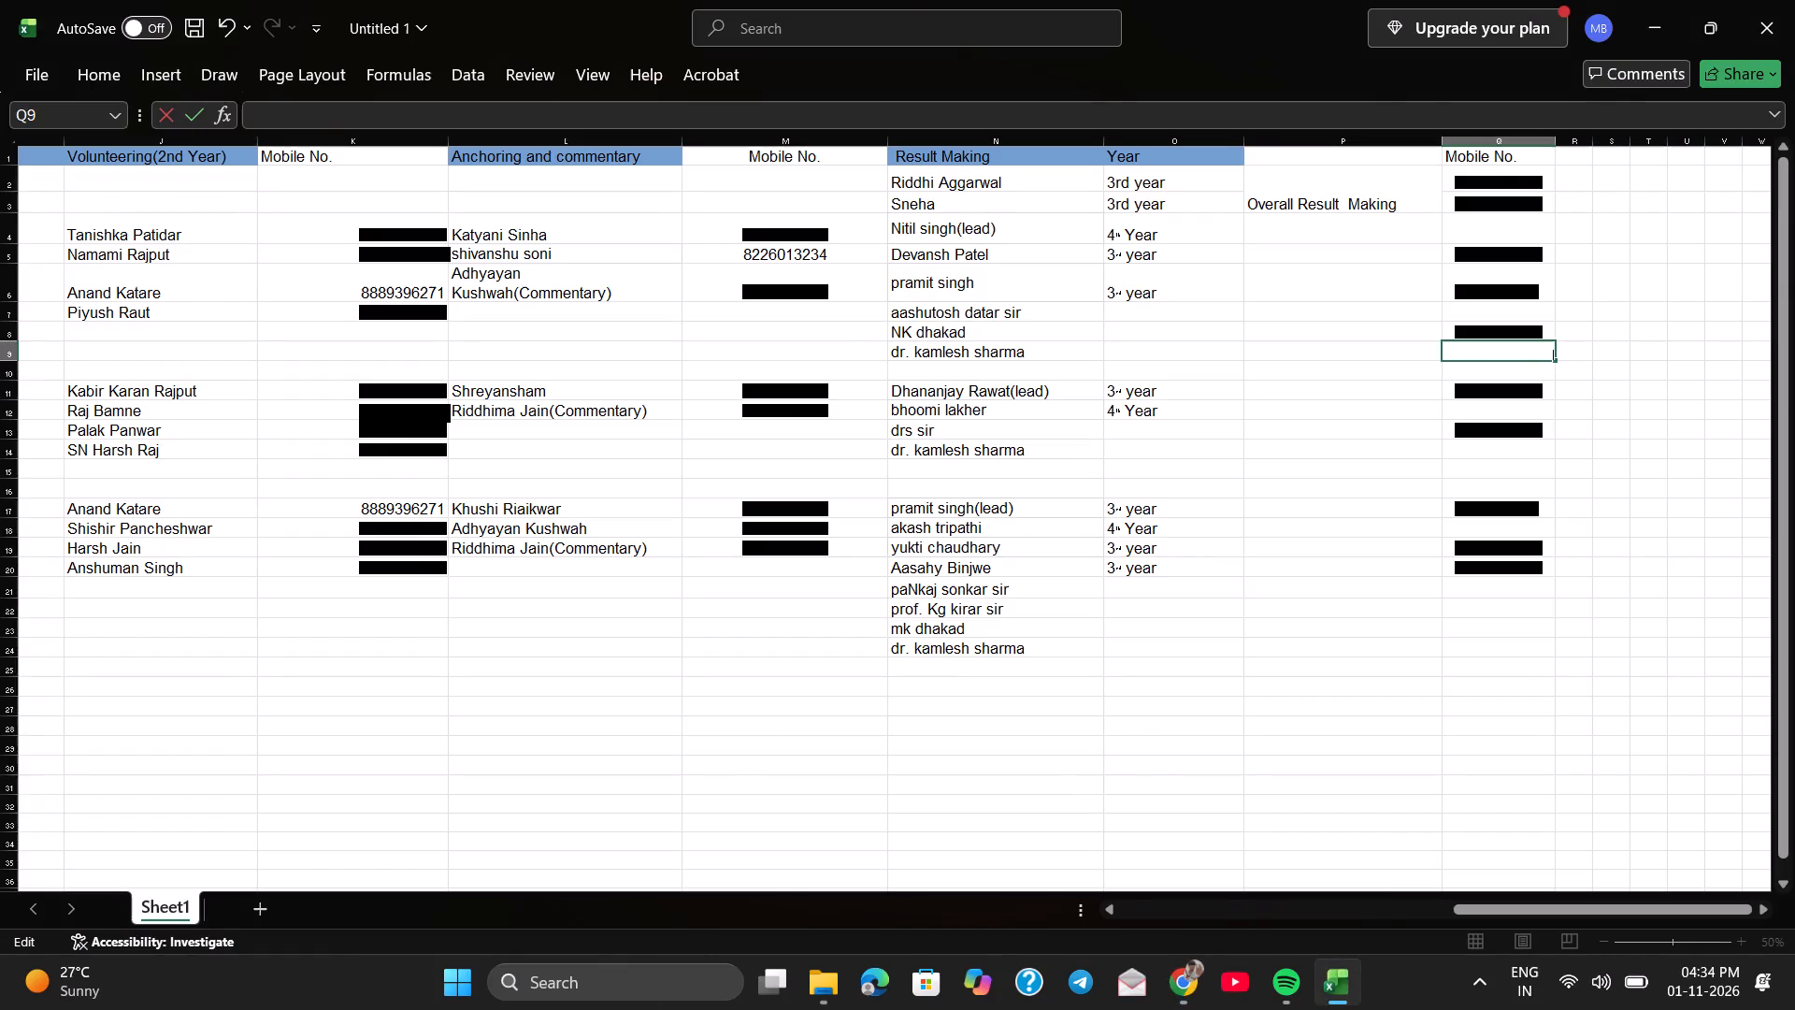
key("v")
key("BackSpace")
key("ctrl+v")
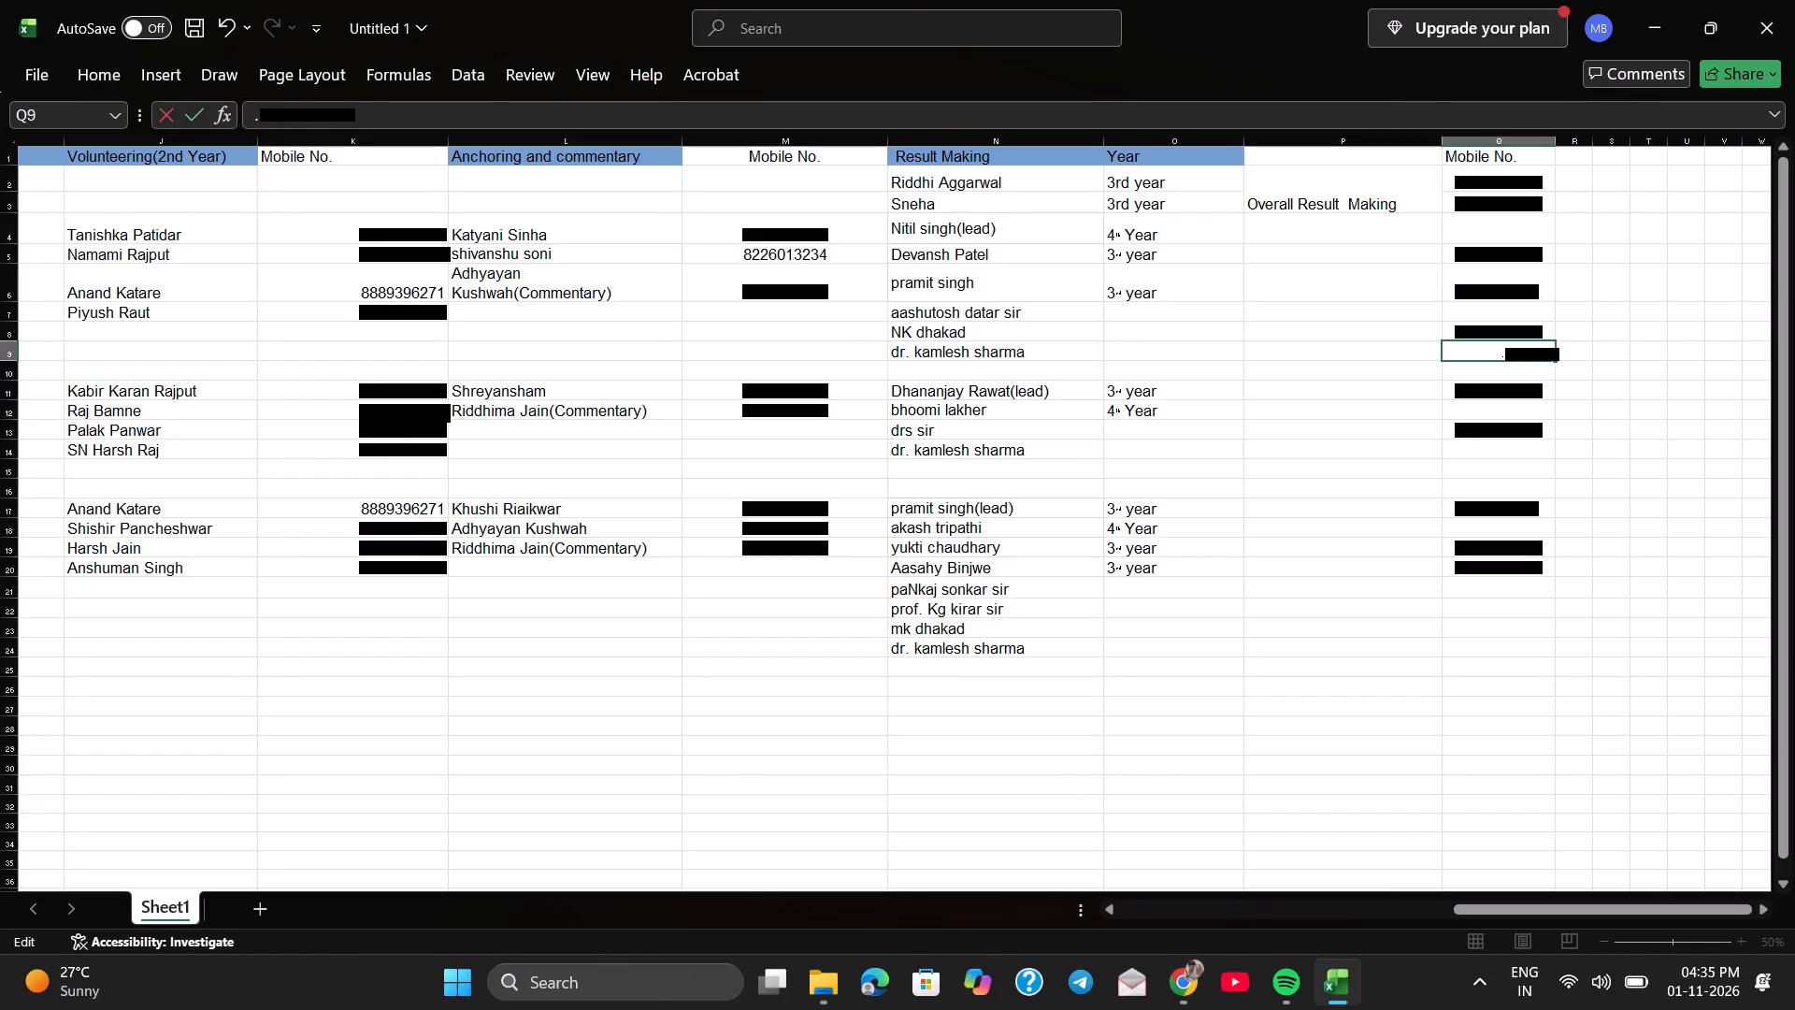
Set the font size of the whole mobile number in cell Q9 to 20.
left_click(1505, 349)
left_click_drag(1505, 349, 1562, 352)
left_click(1552, 353)
left_click(1505, 354)
left_click_drag(1505, 354, 1529, 354)
left_click_drag(1529, 354, 1564, 354)
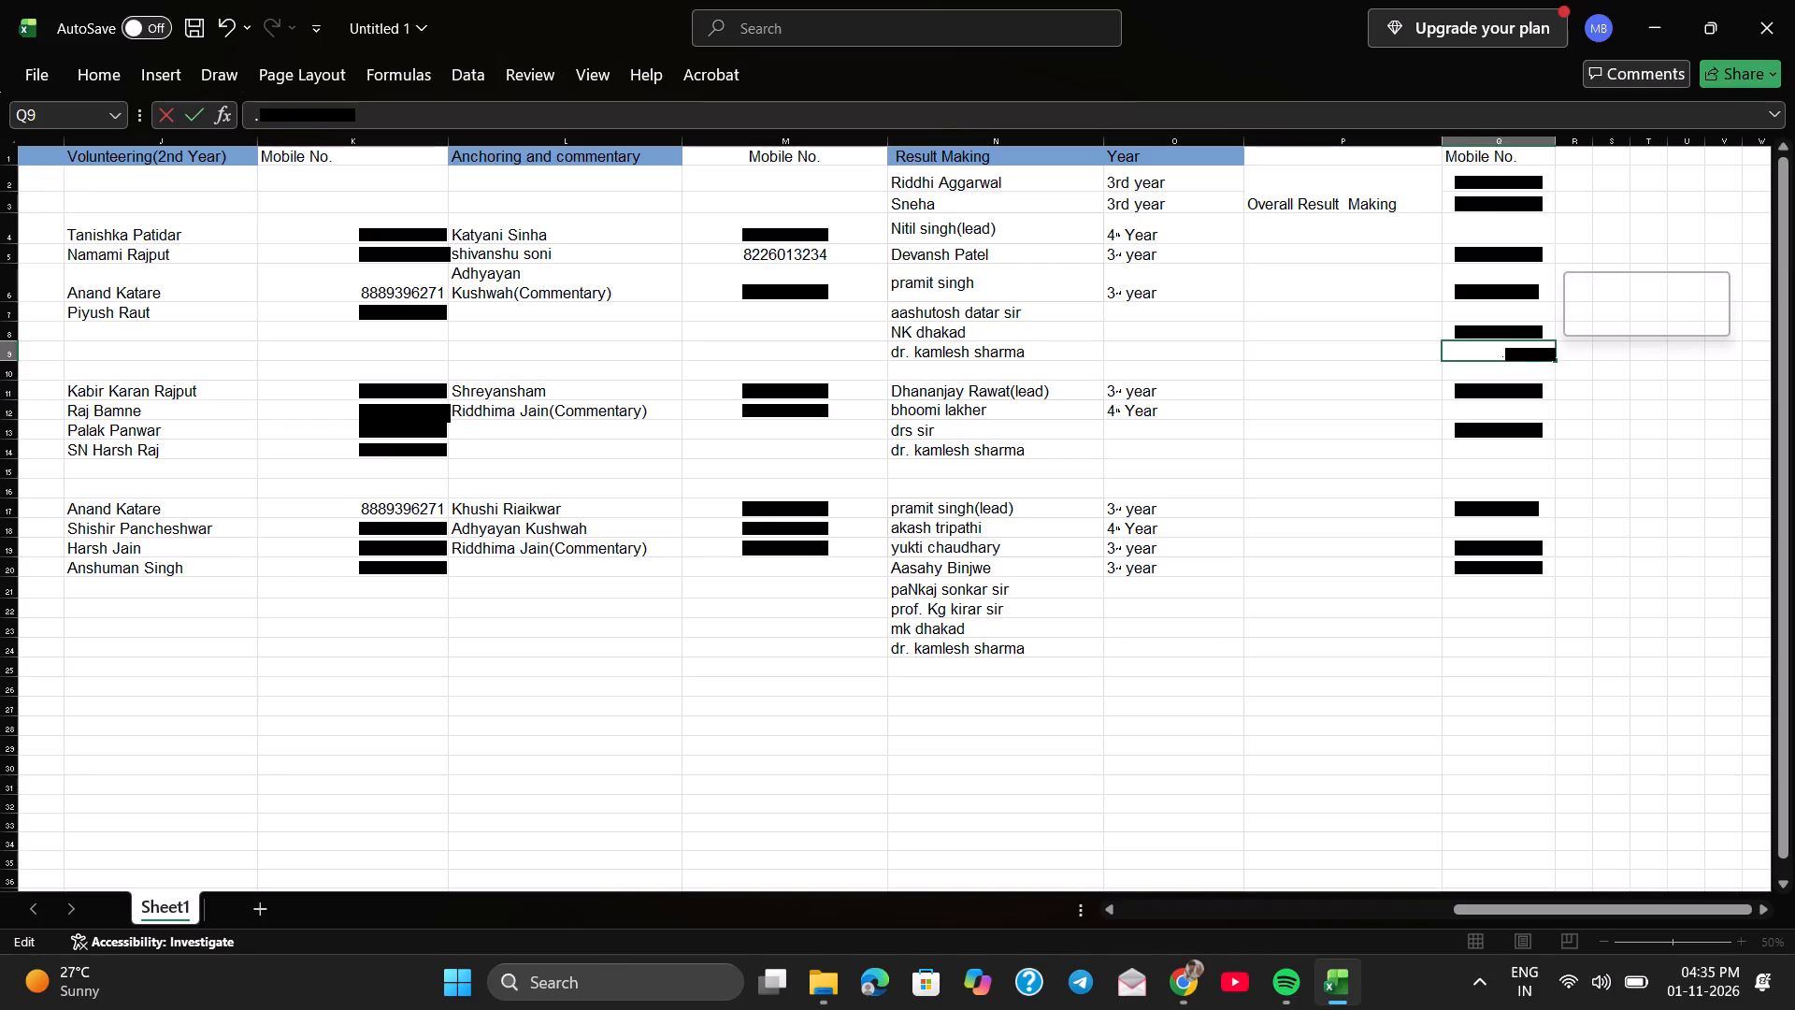
left_click(1515, 355)
left_click_drag(1503, 354, 1513, 354)
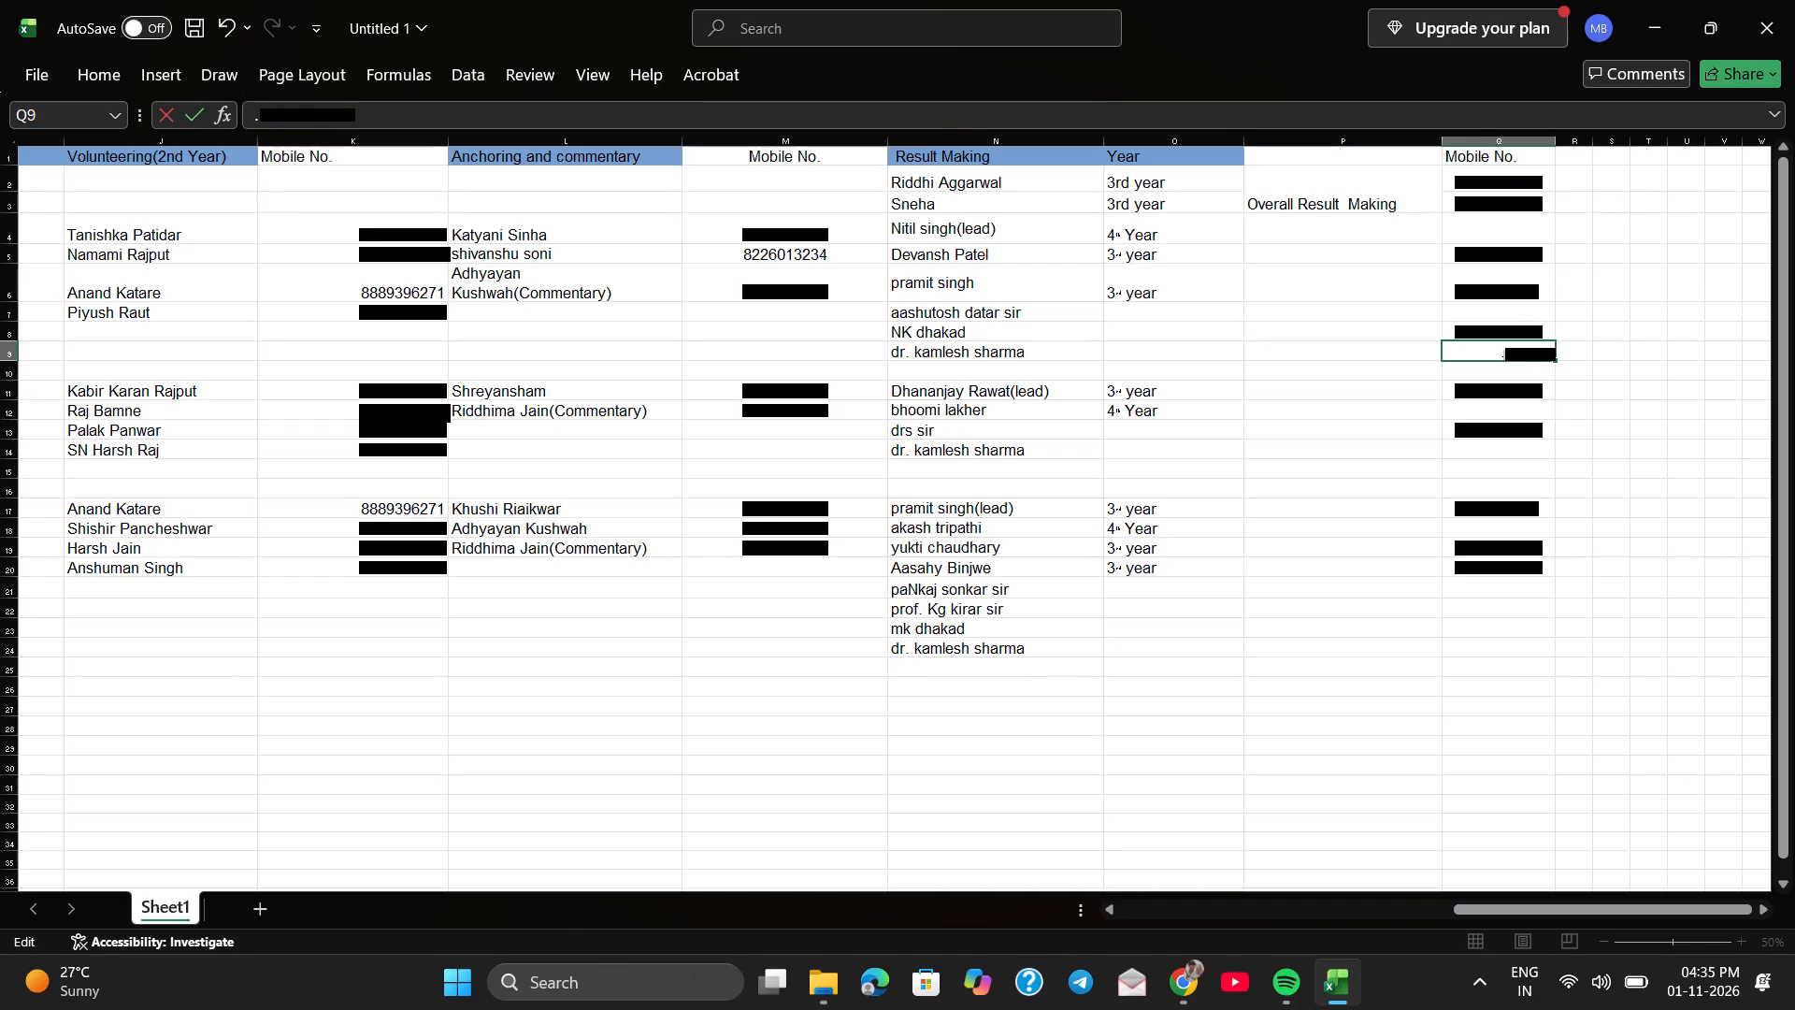
left_click_drag(1513, 354, 1574, 354)
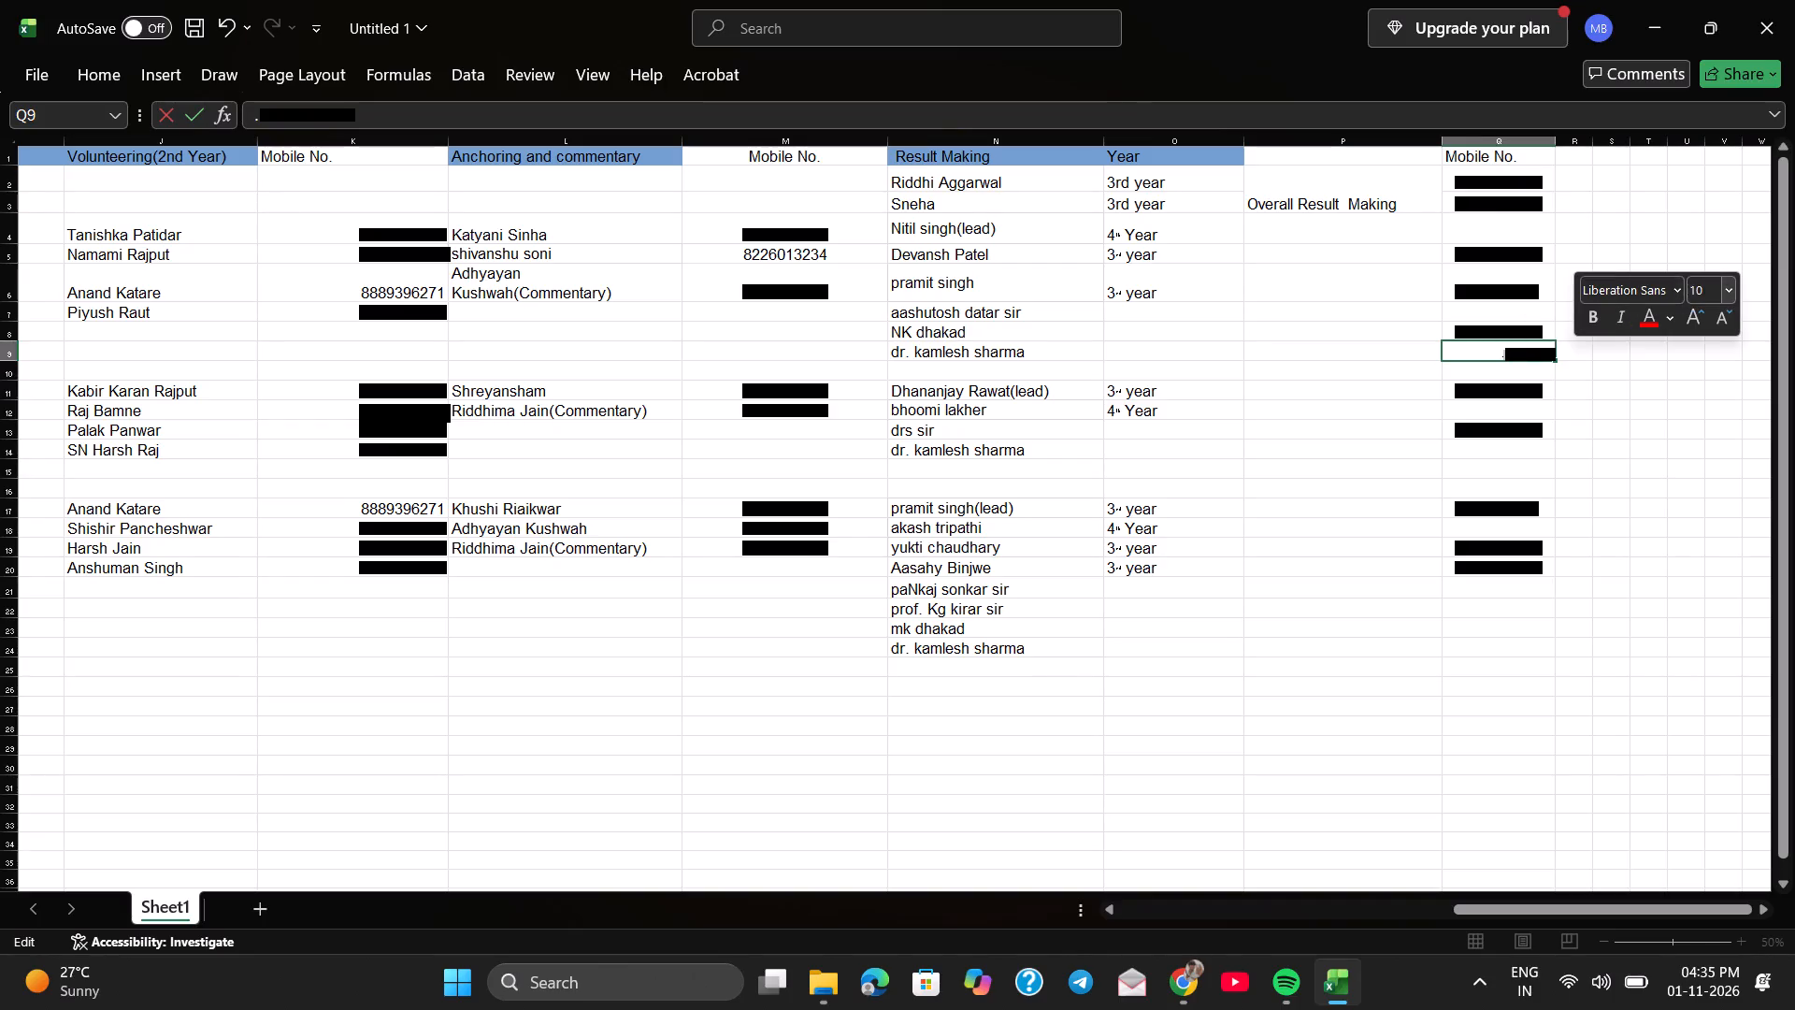
left_click(1704, 296)
left_click(1724, 287)
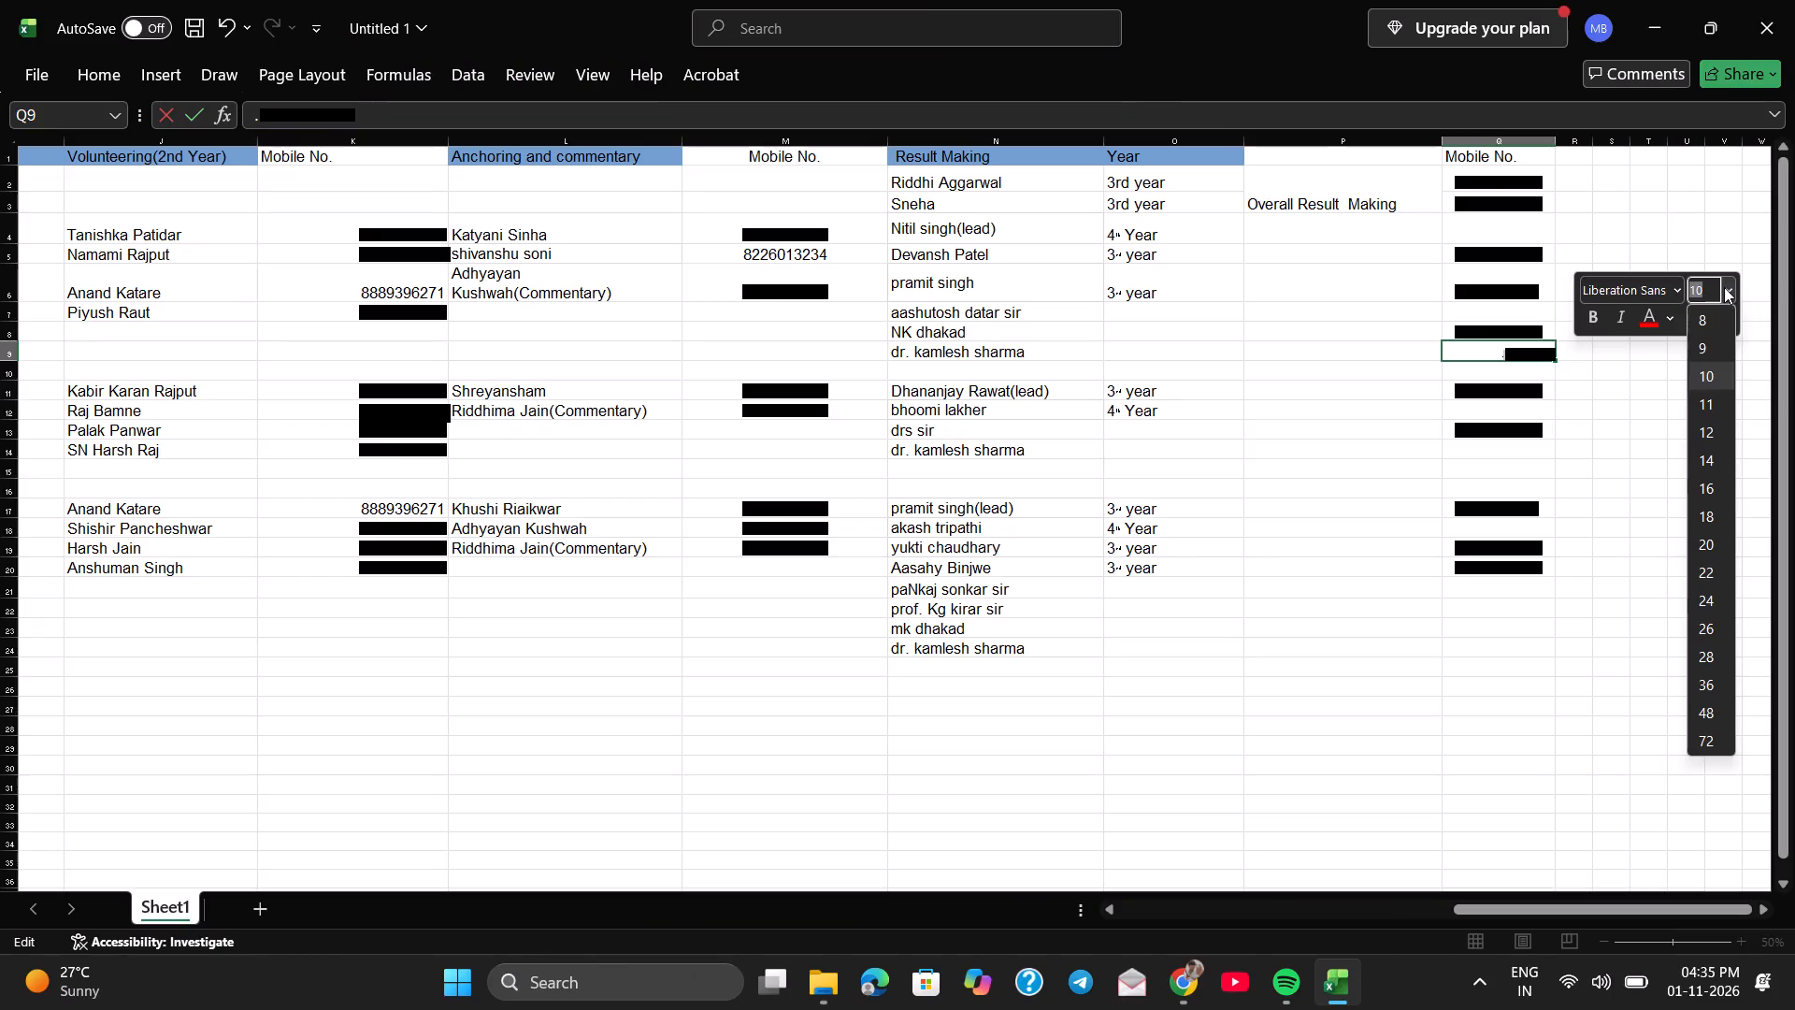
left_click(1704, 539)
left_click(1572, 443)
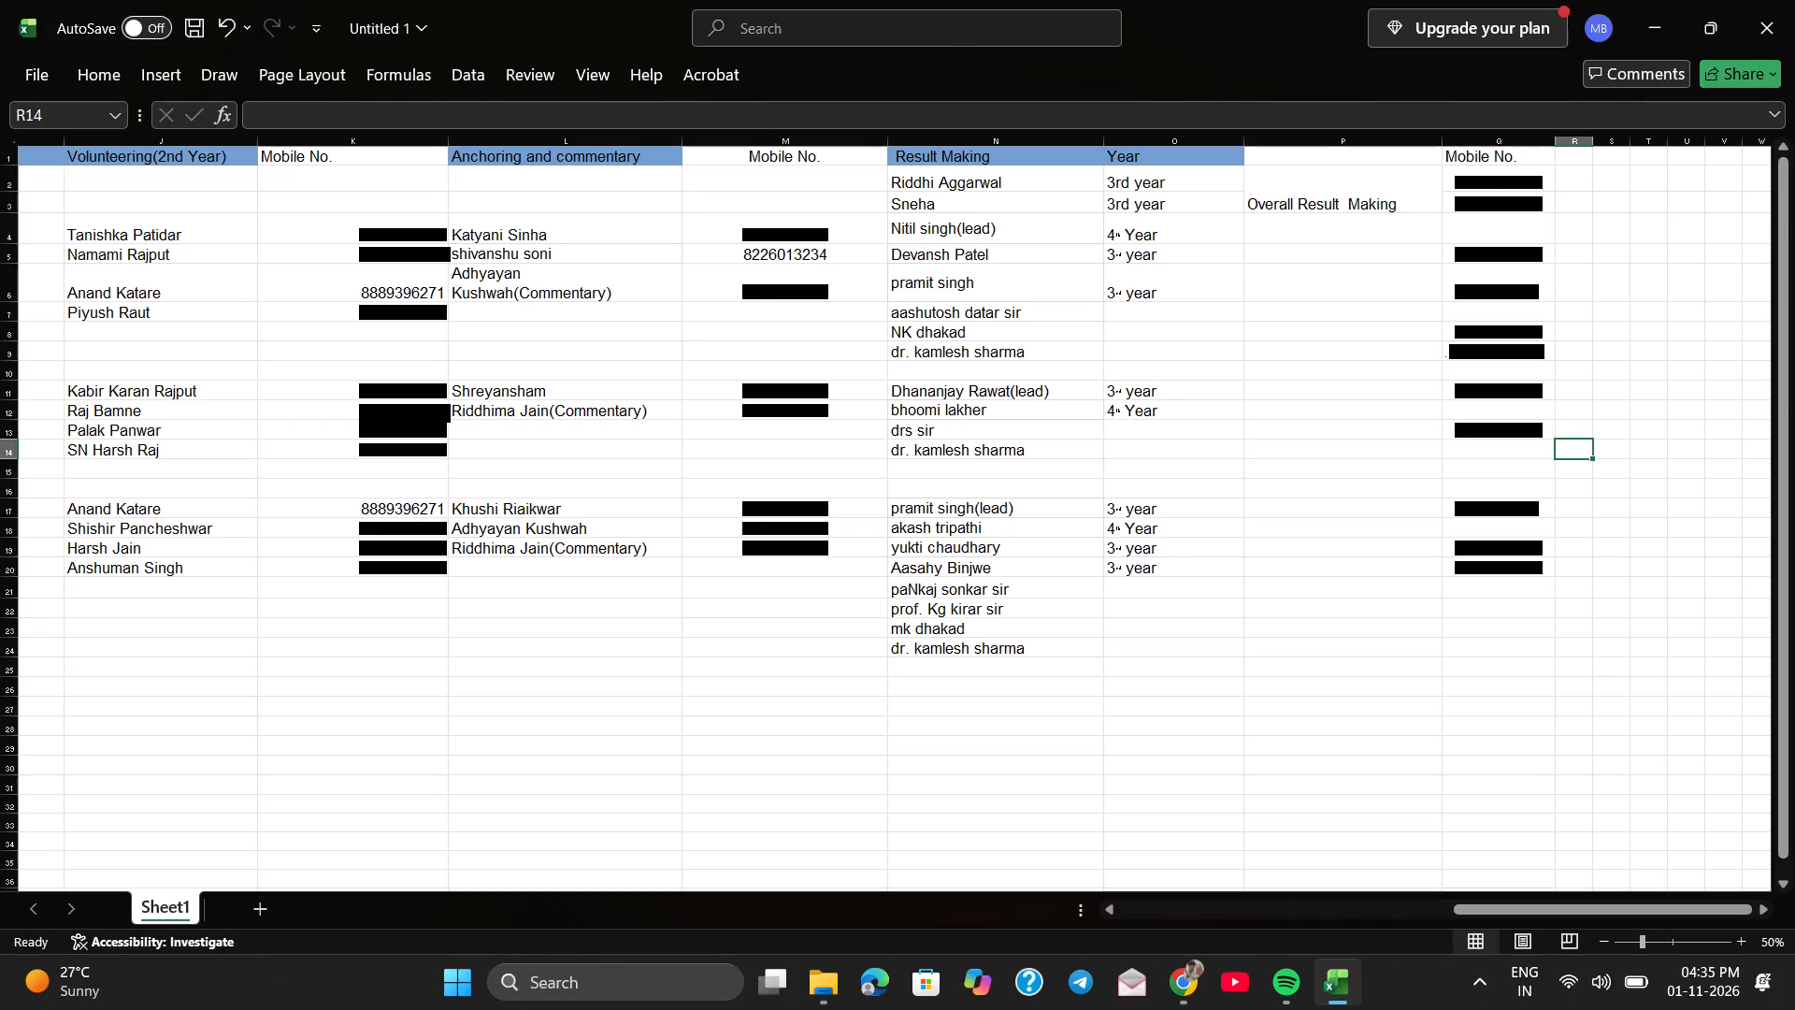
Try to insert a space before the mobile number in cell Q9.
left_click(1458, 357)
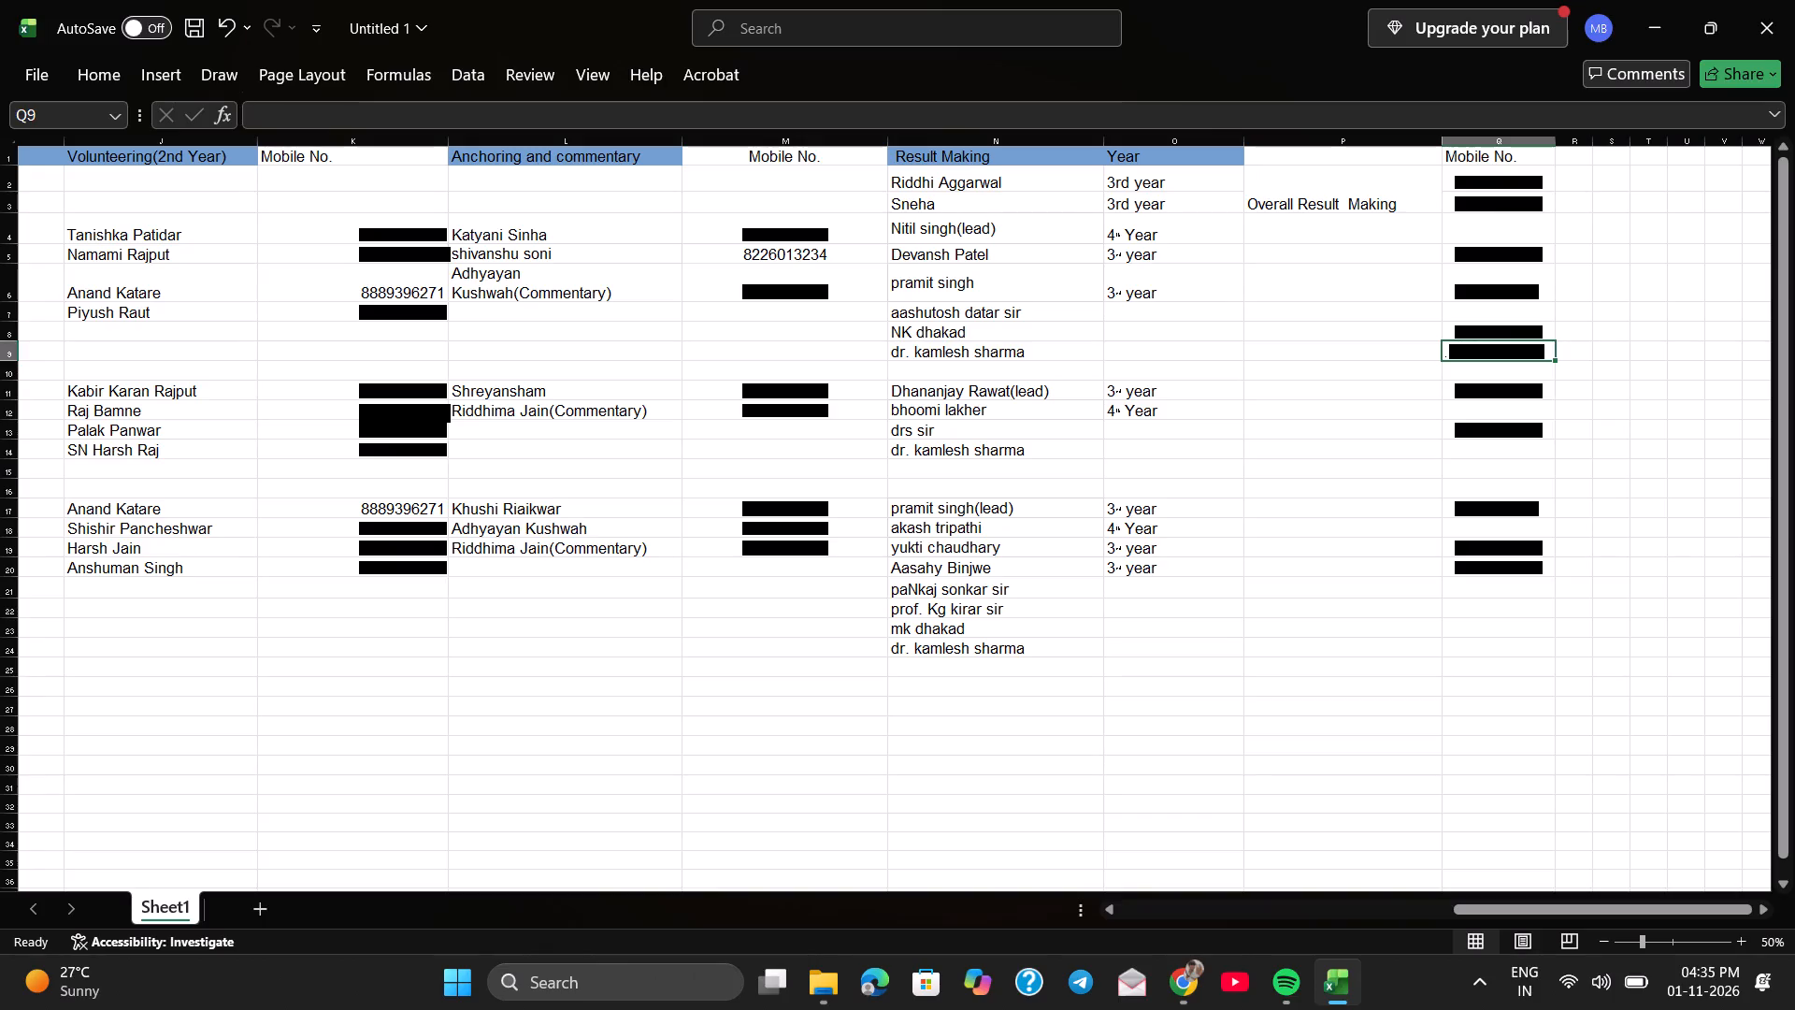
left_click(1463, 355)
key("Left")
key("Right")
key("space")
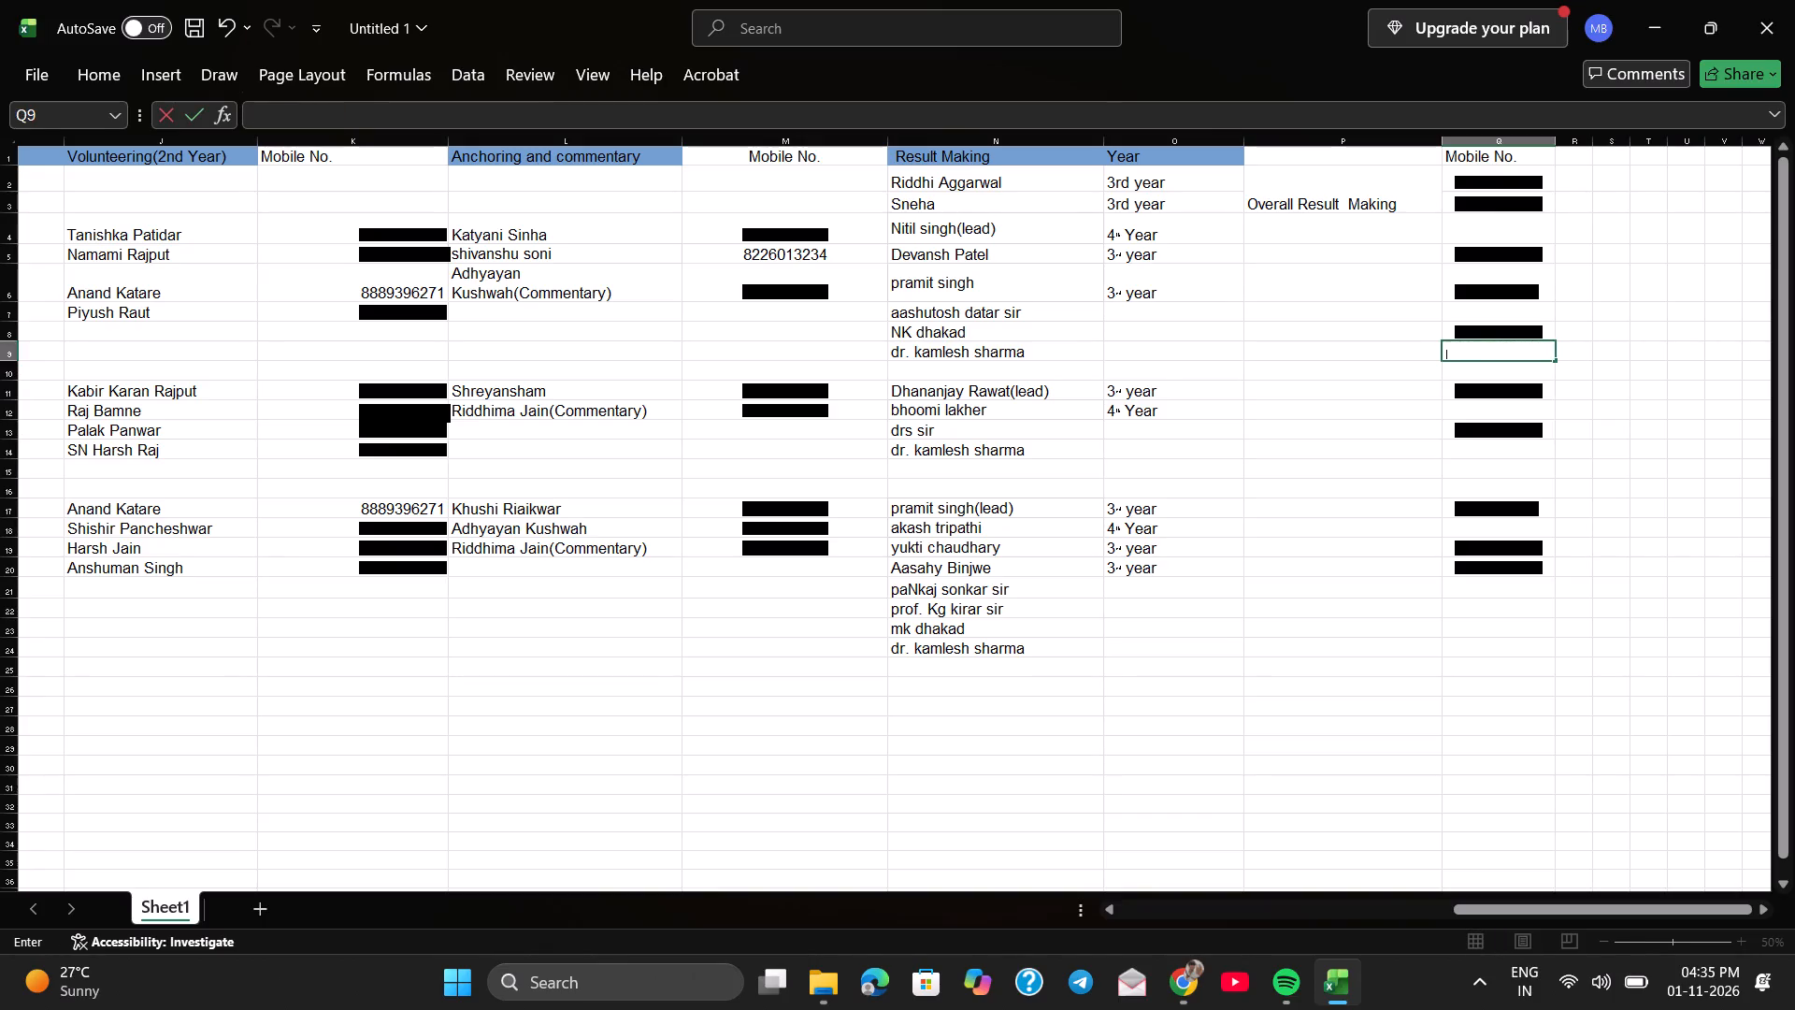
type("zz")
Undo the last edit in cell Q9 and leave the cell.
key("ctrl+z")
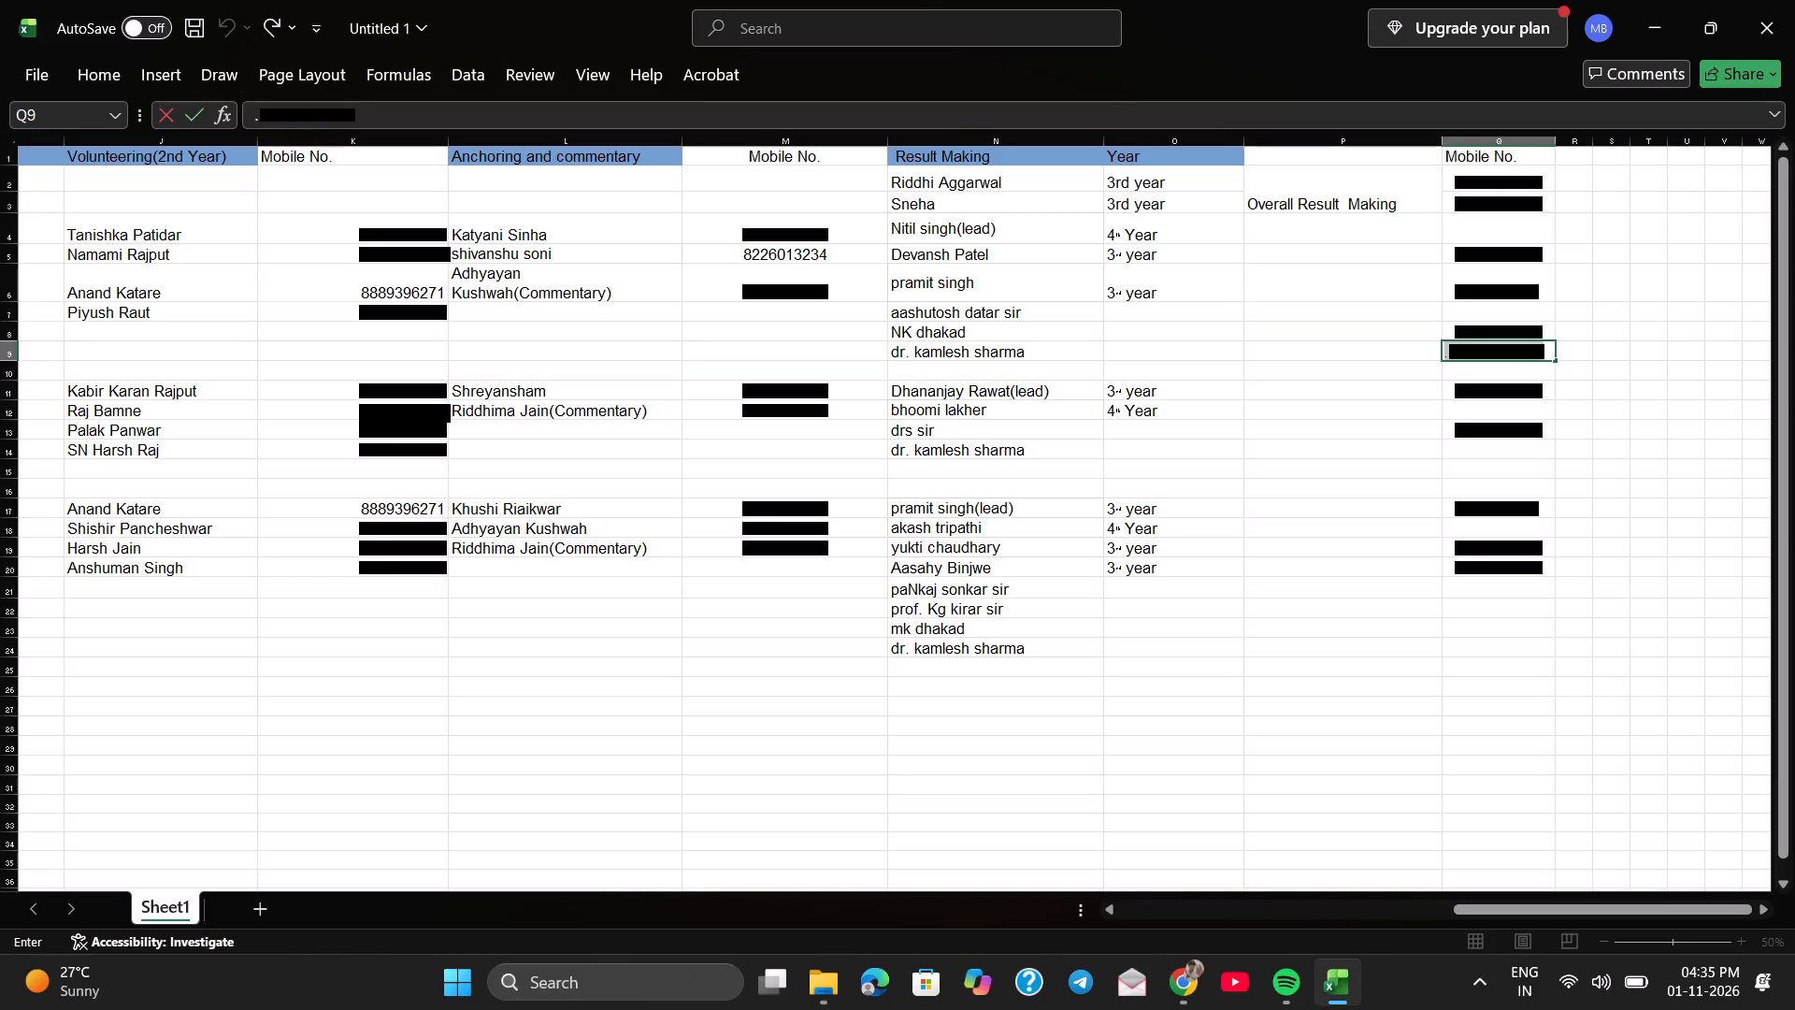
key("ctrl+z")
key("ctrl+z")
left_click(1515, 628)
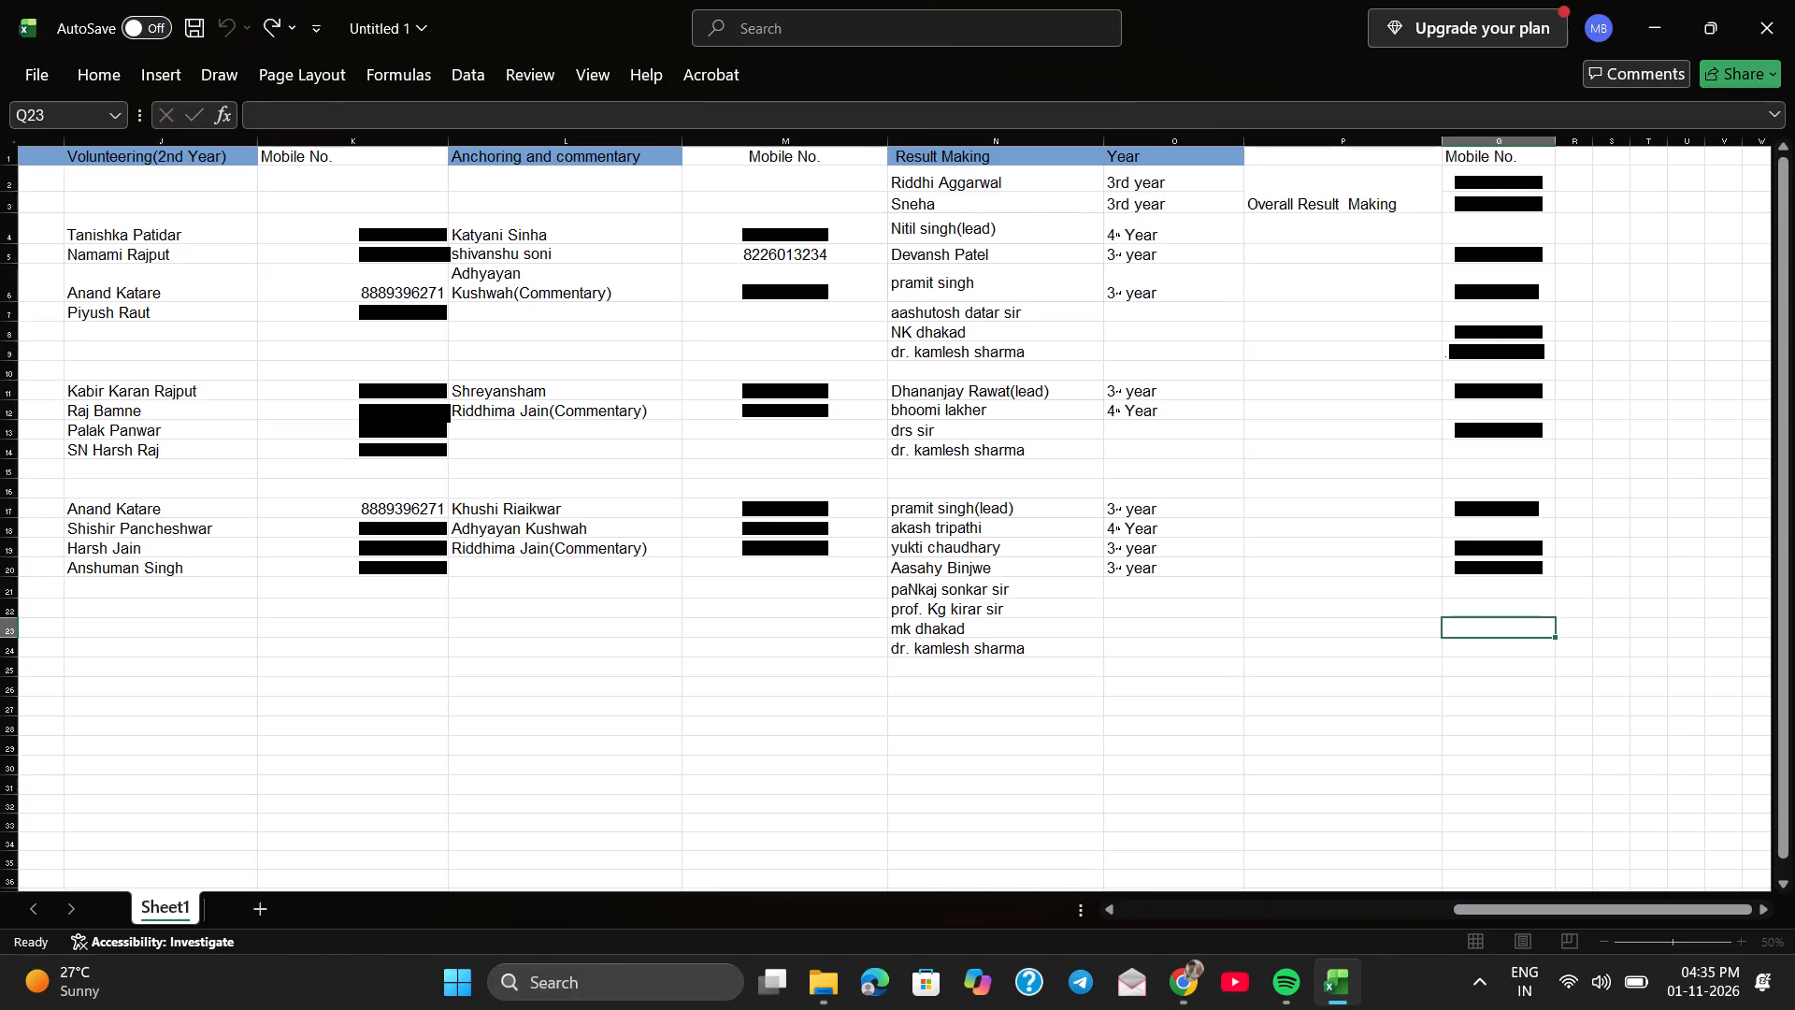
Search the web in a new browser tab for the faculty member named in cell N7 with "sati", and open their institute faculty profile.
left_click_drag(1030, 314, 1015, 314)
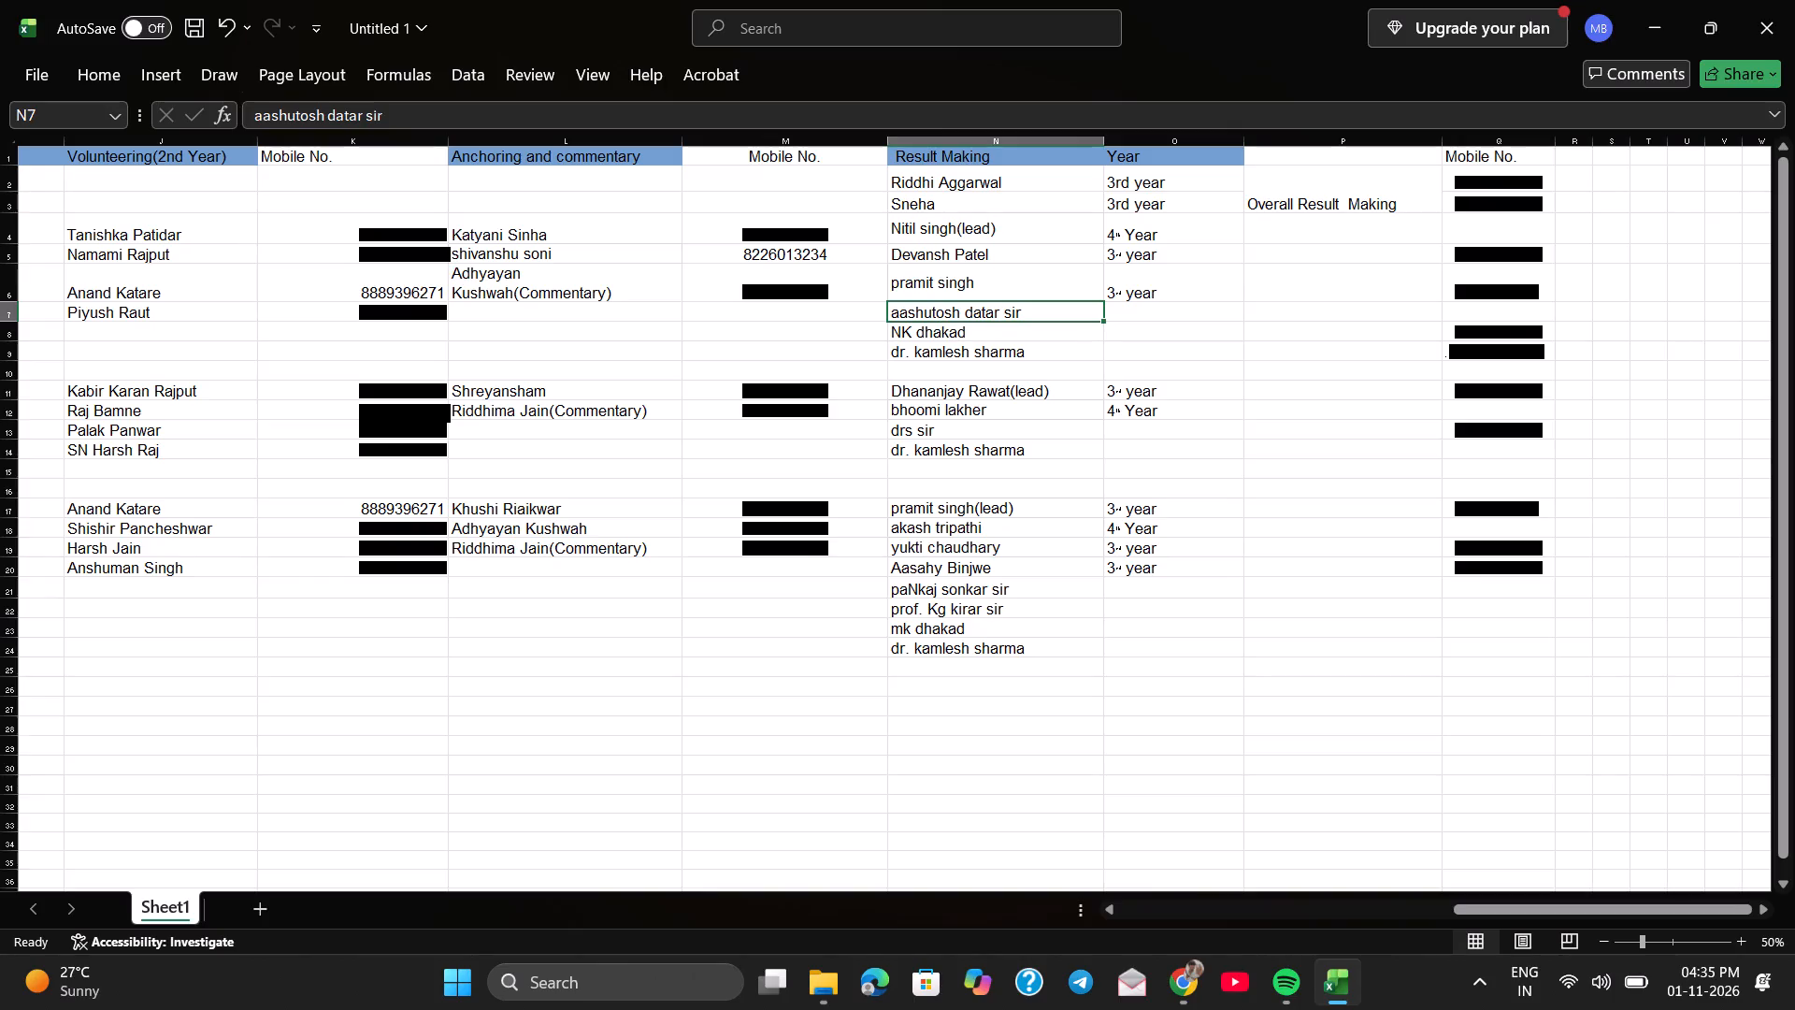
left_click_drag(1015, 314, 969, 313)
left_click(1194, 981)
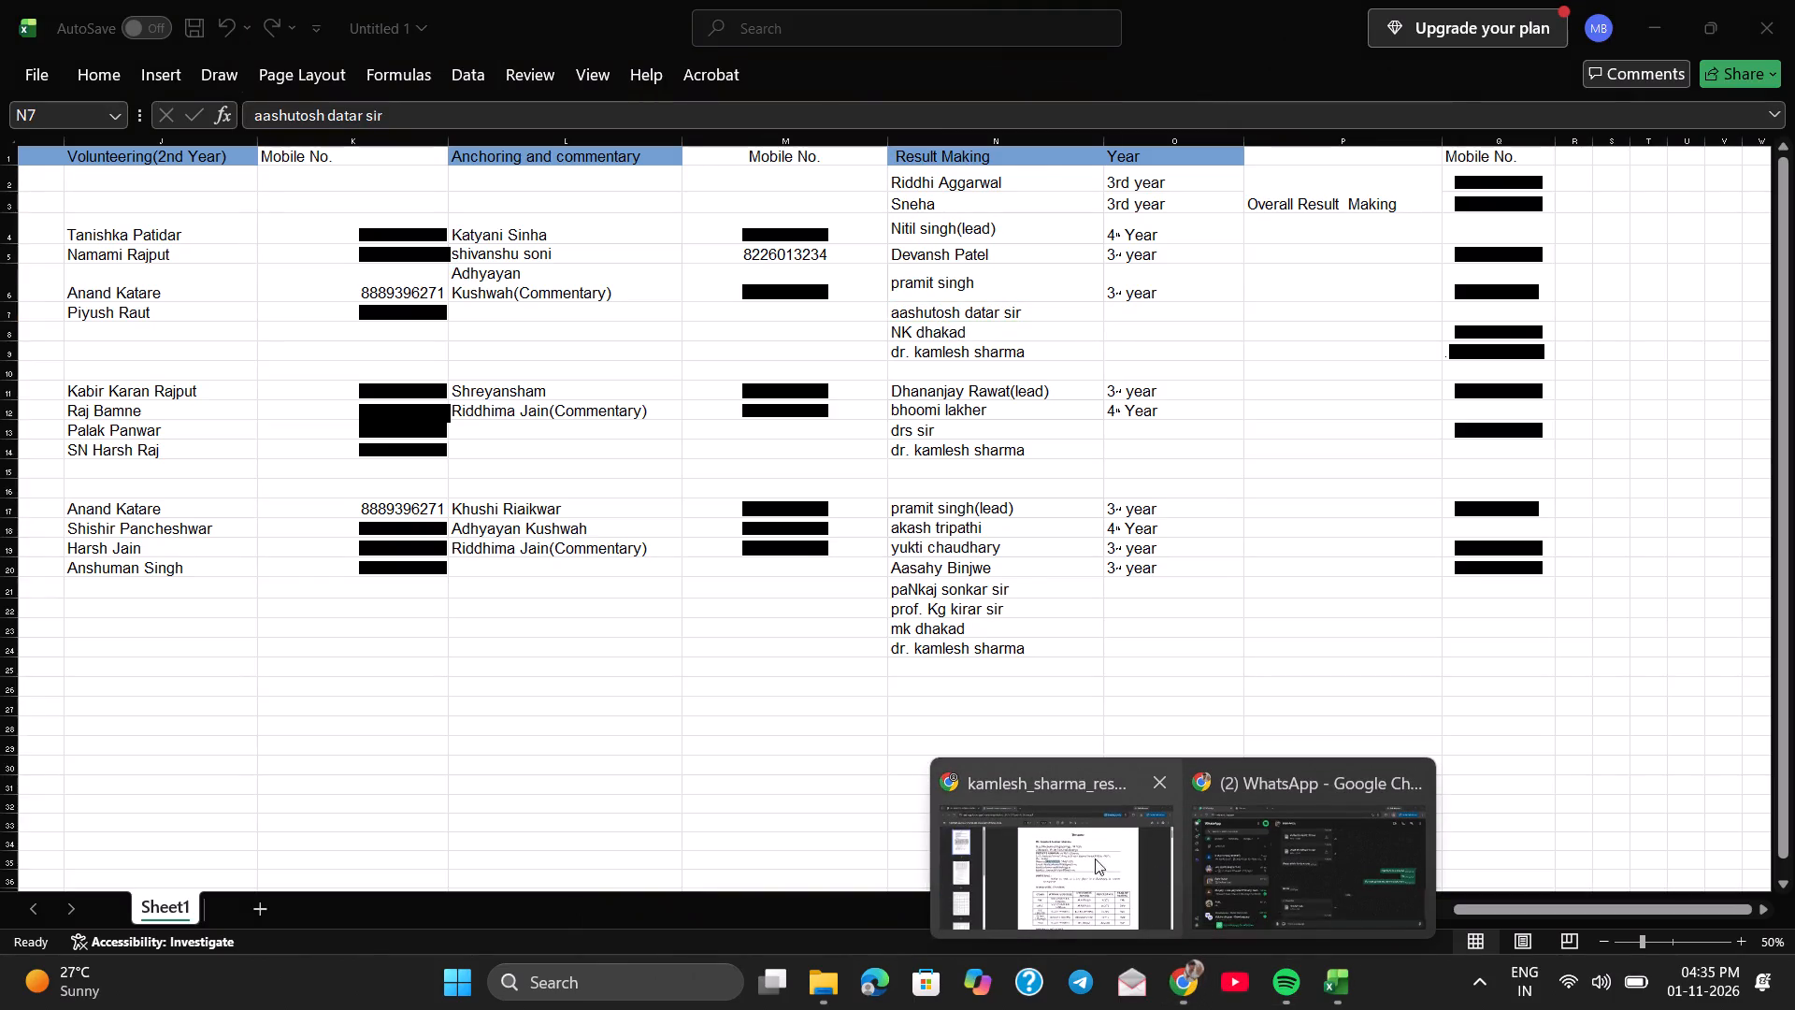
left_click(1079, 853)
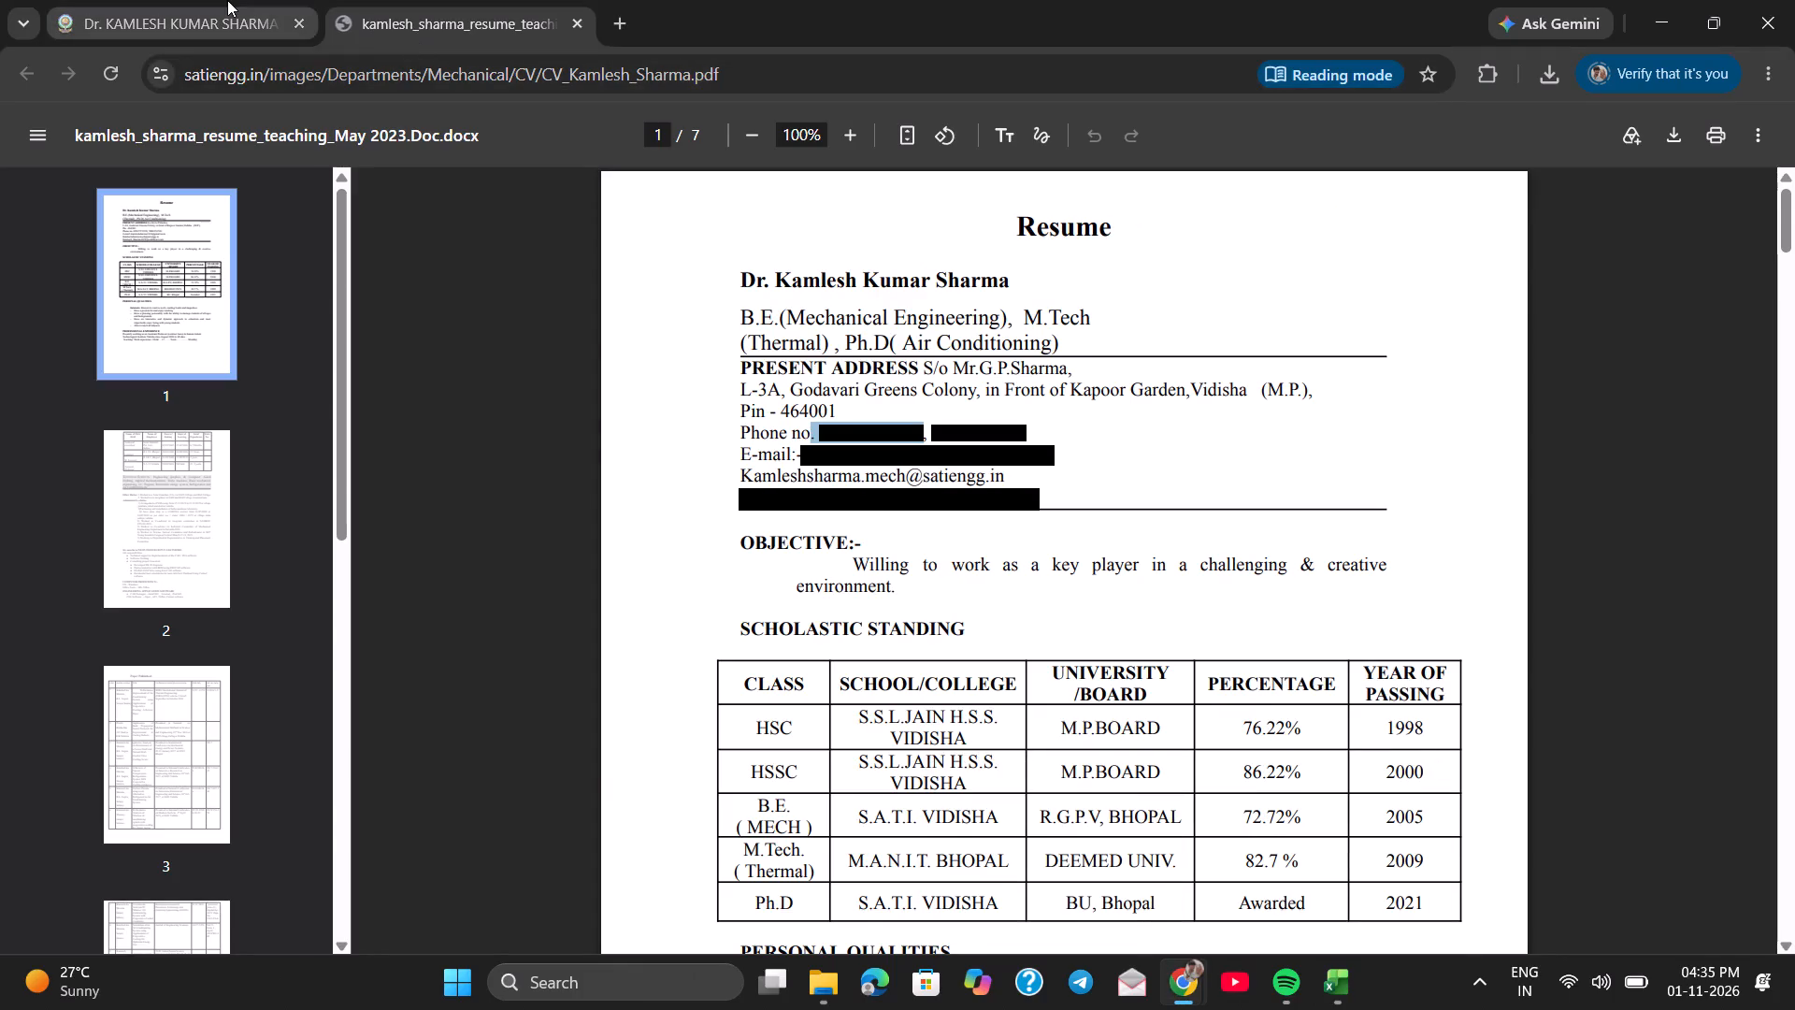
left_click(227, 0)
scroll(467, 113, "up", 4)
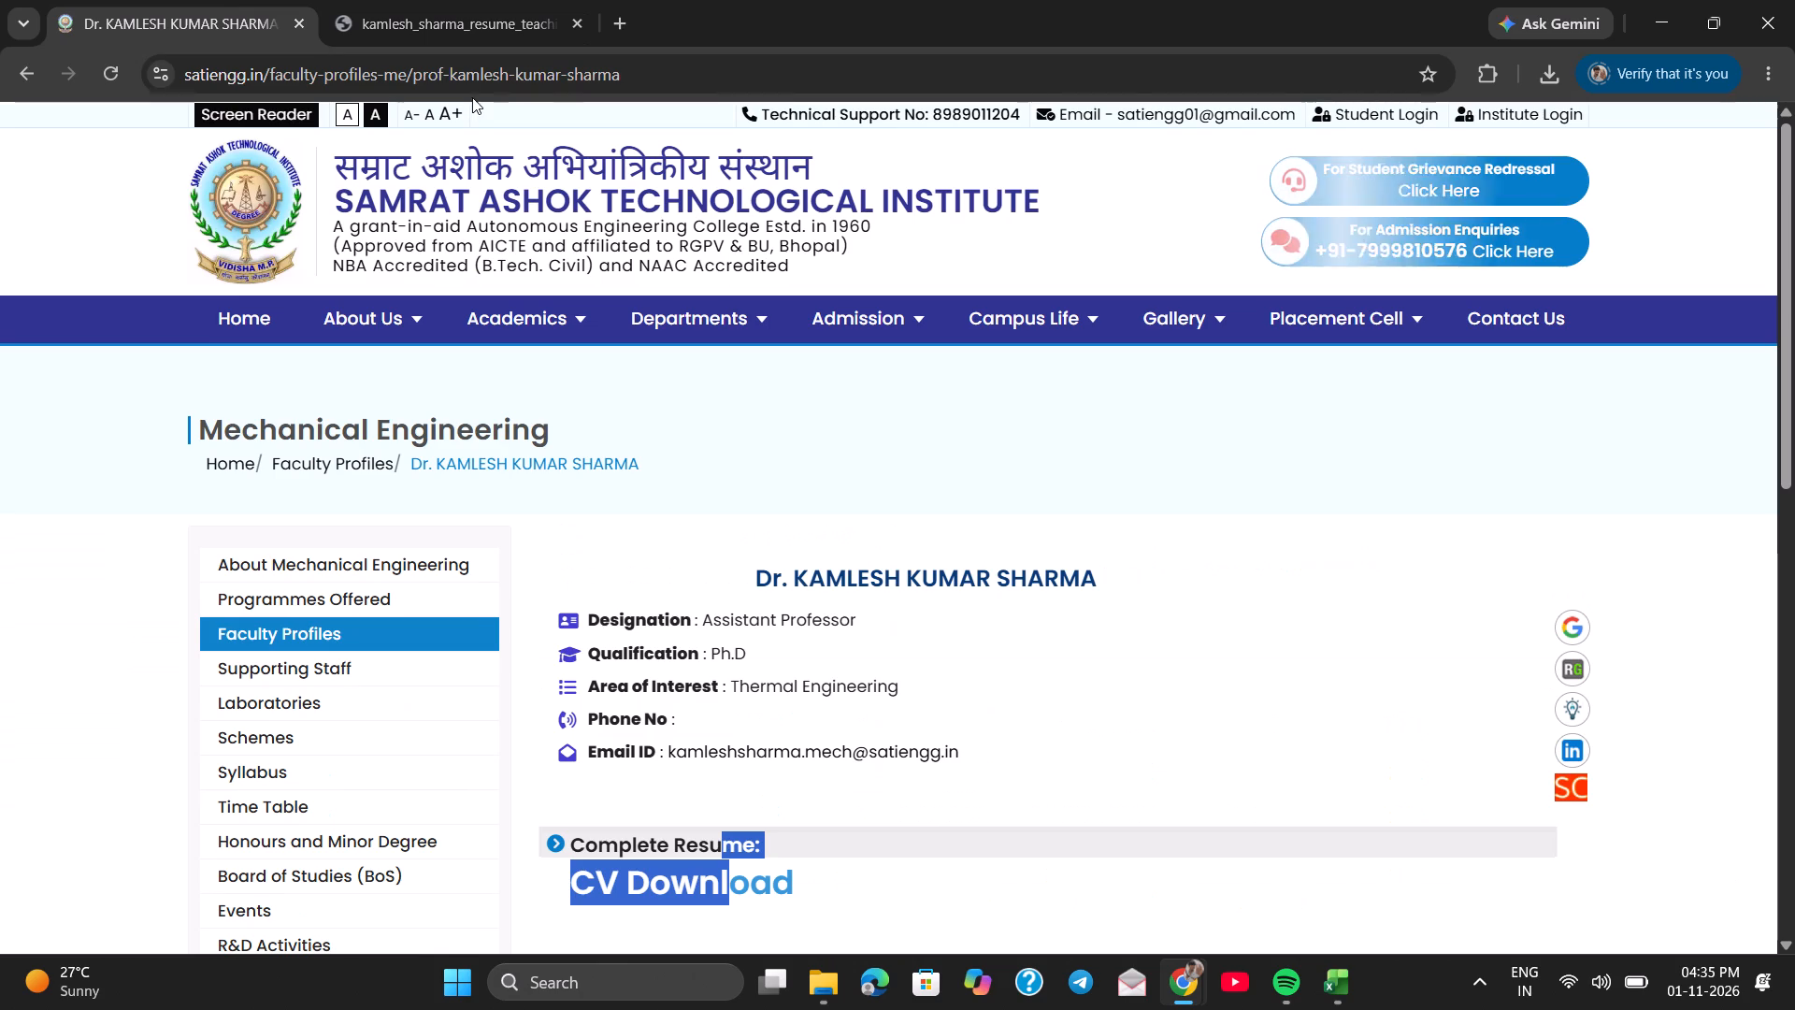
left_click(617, 26)
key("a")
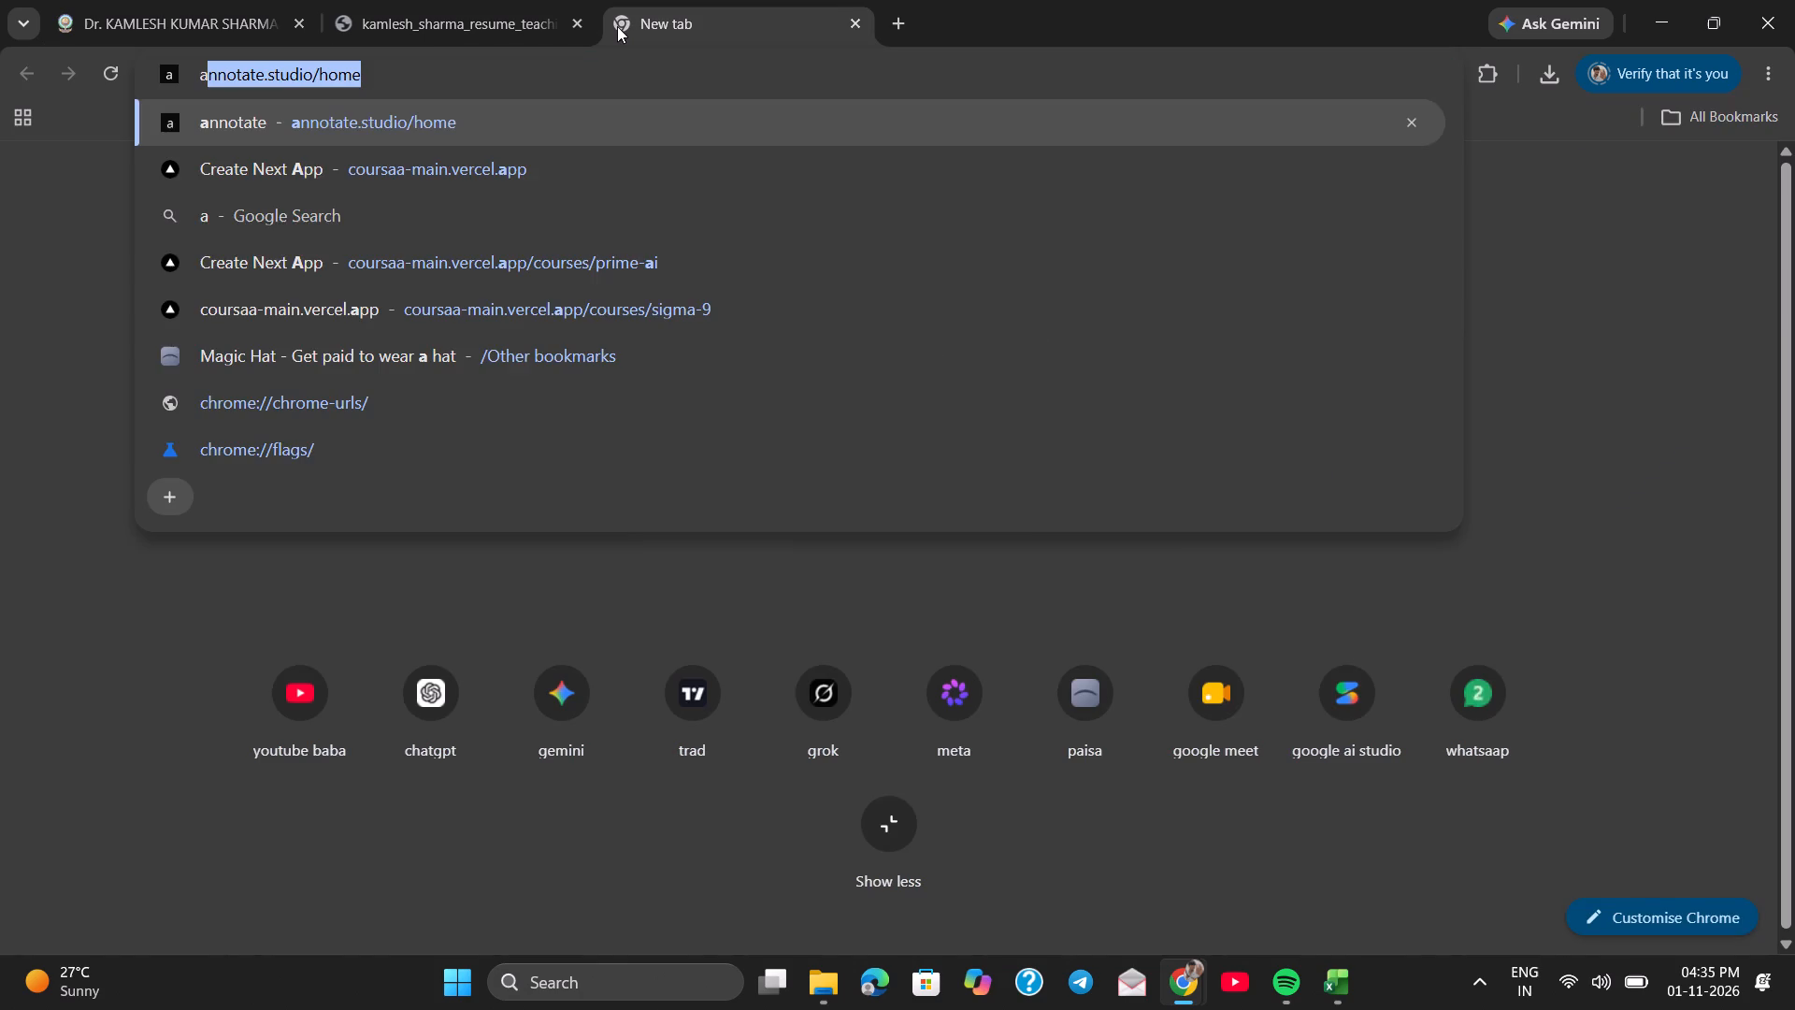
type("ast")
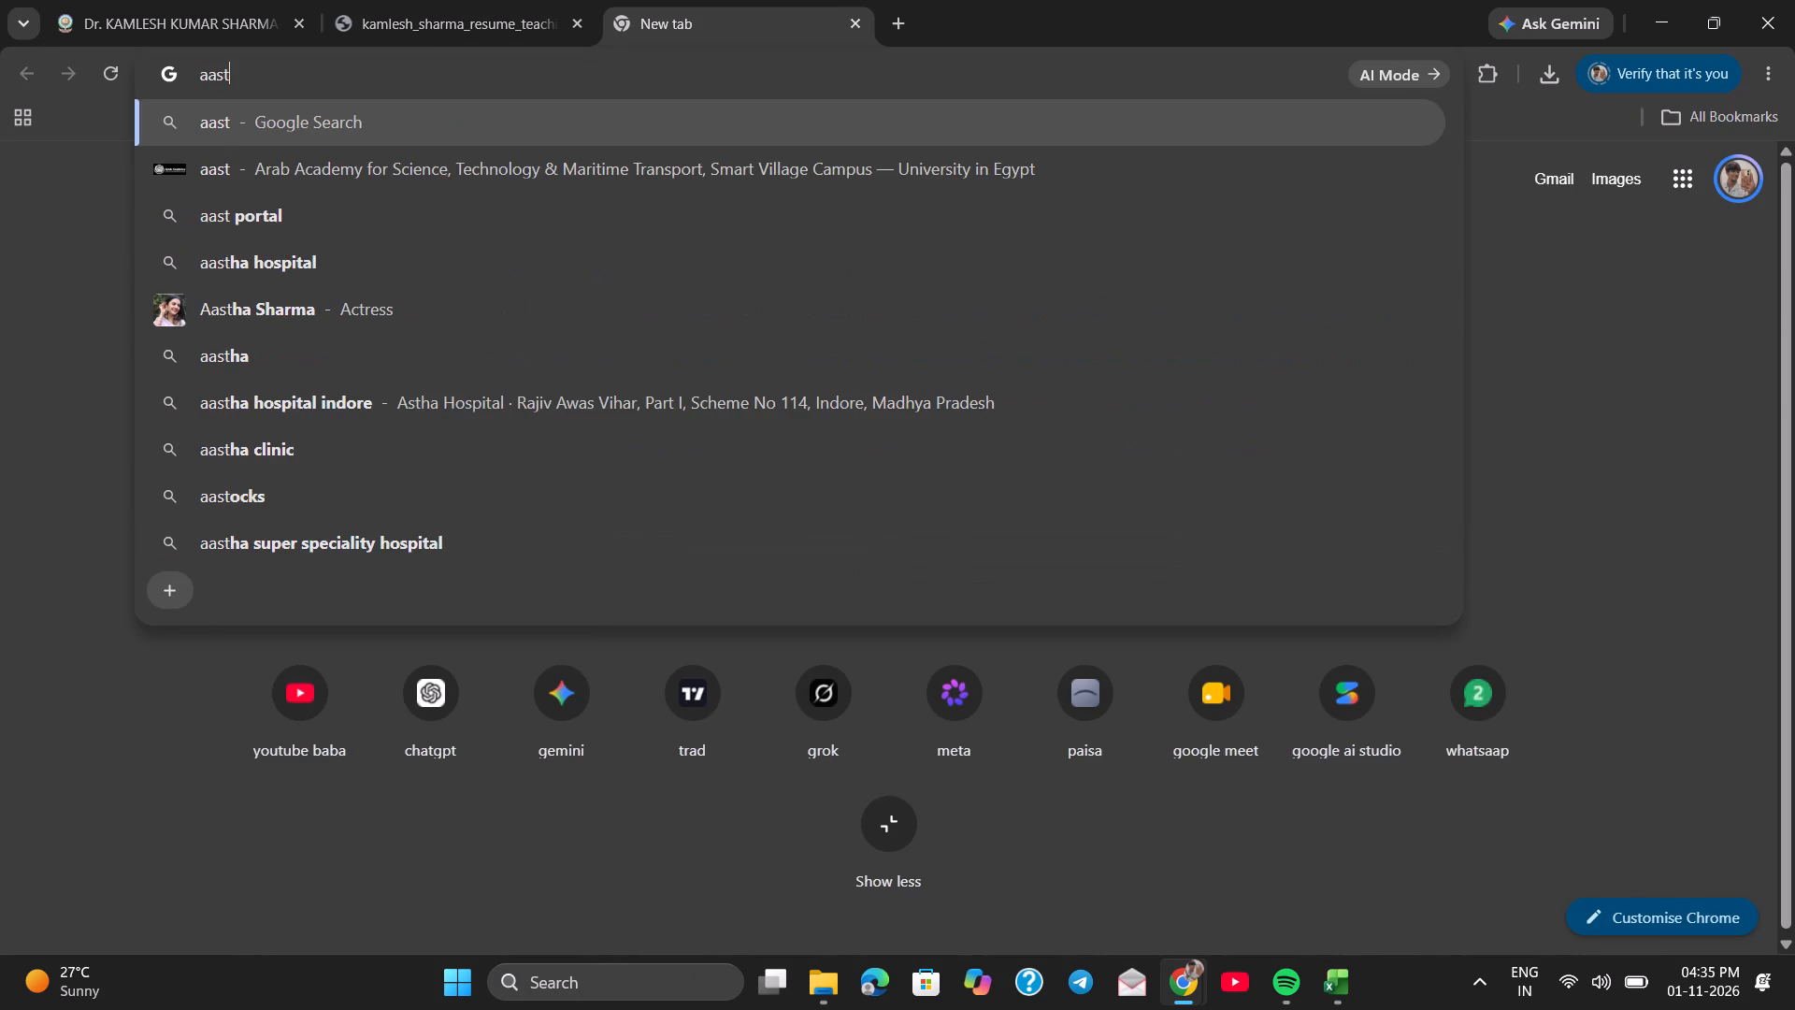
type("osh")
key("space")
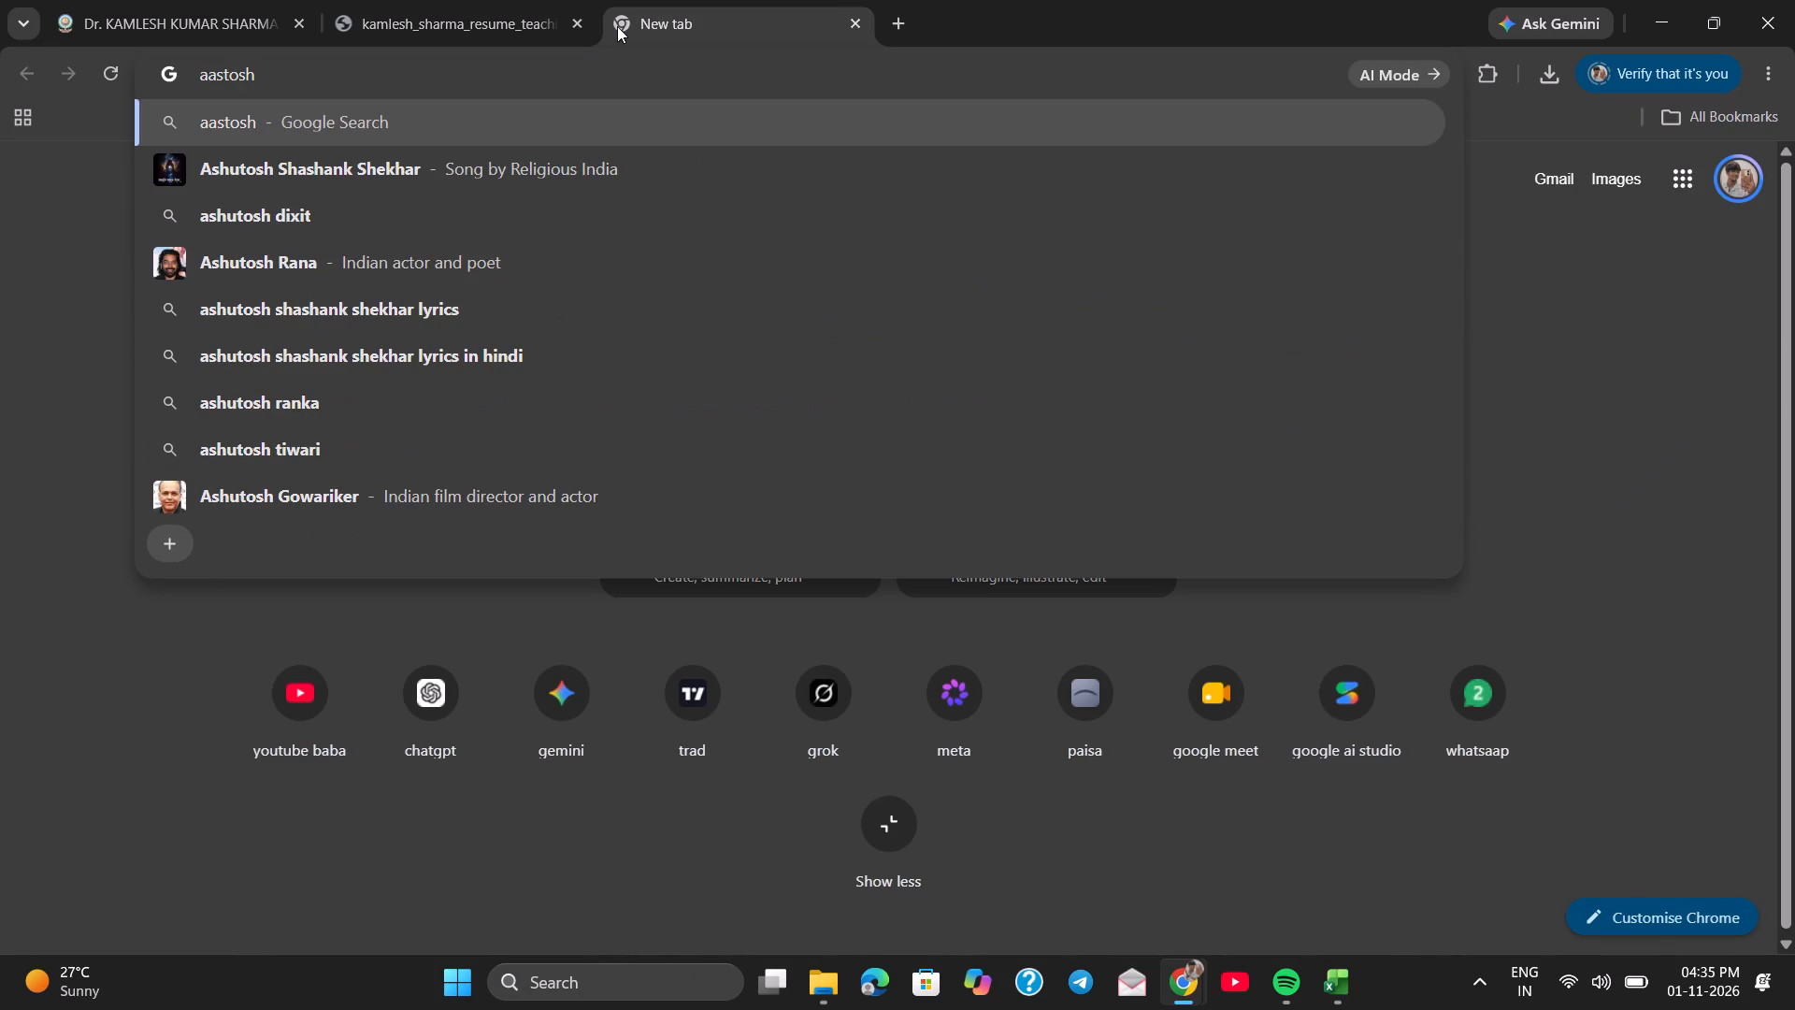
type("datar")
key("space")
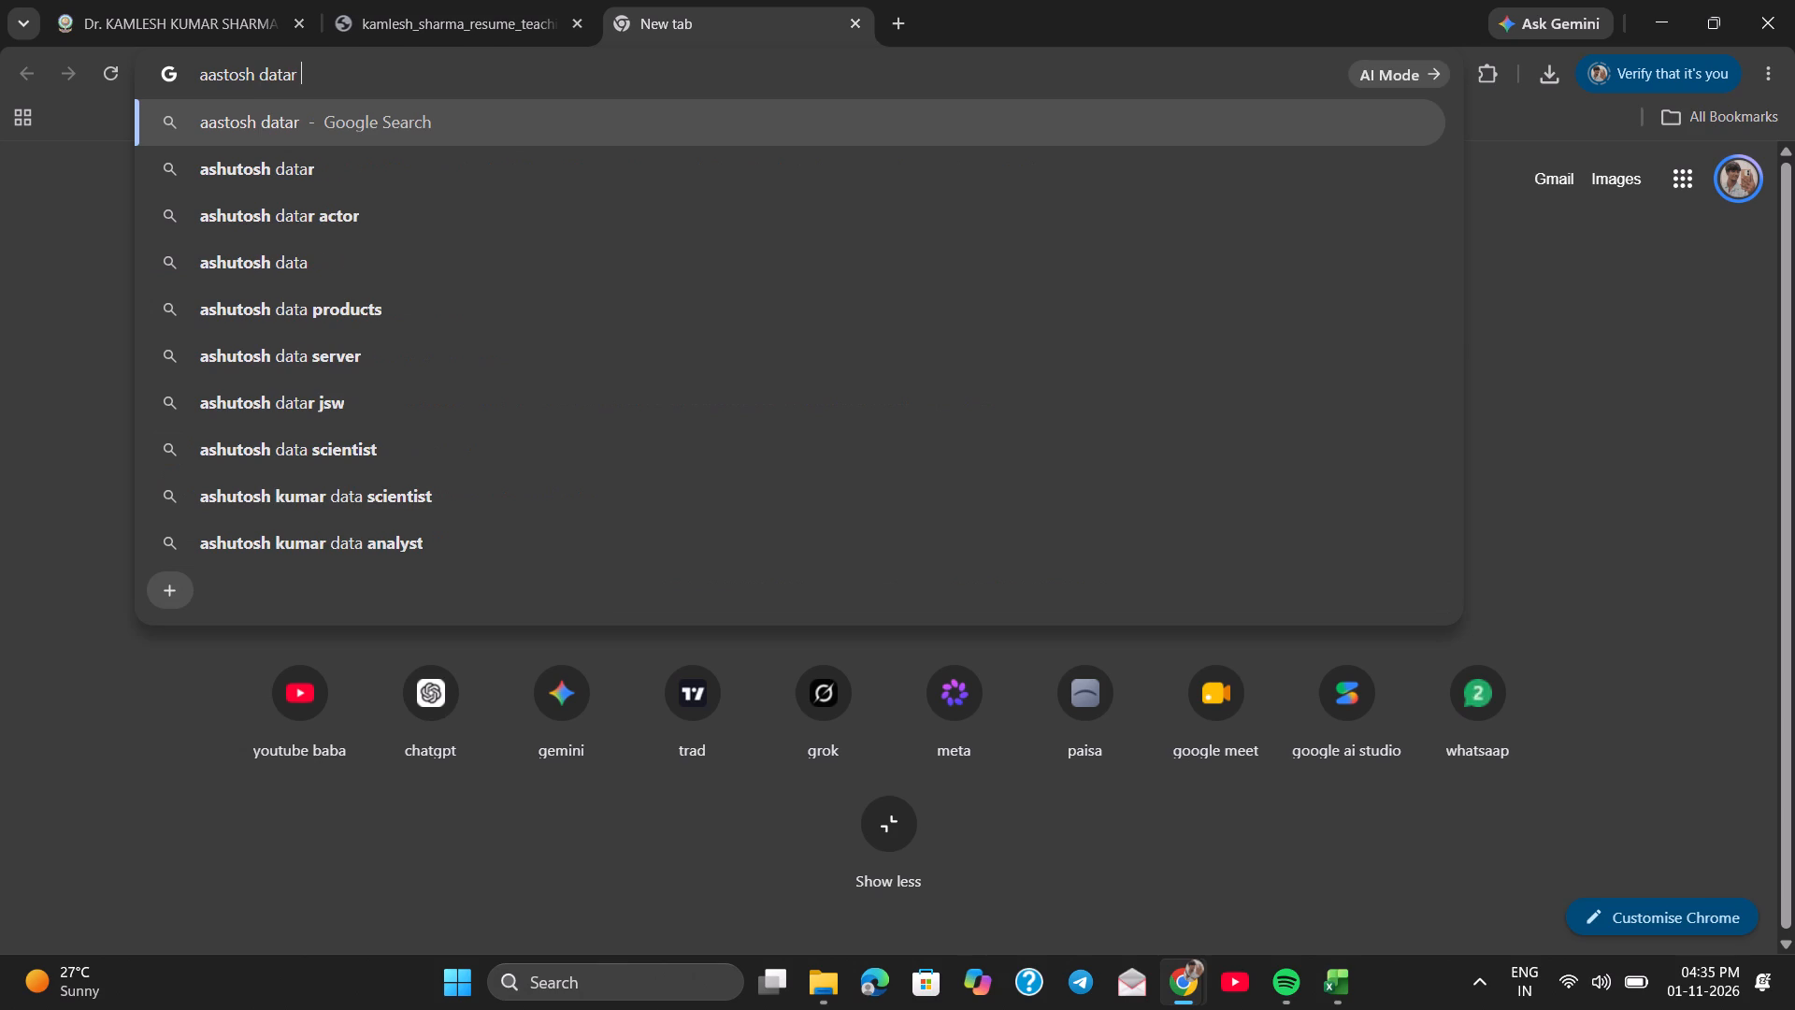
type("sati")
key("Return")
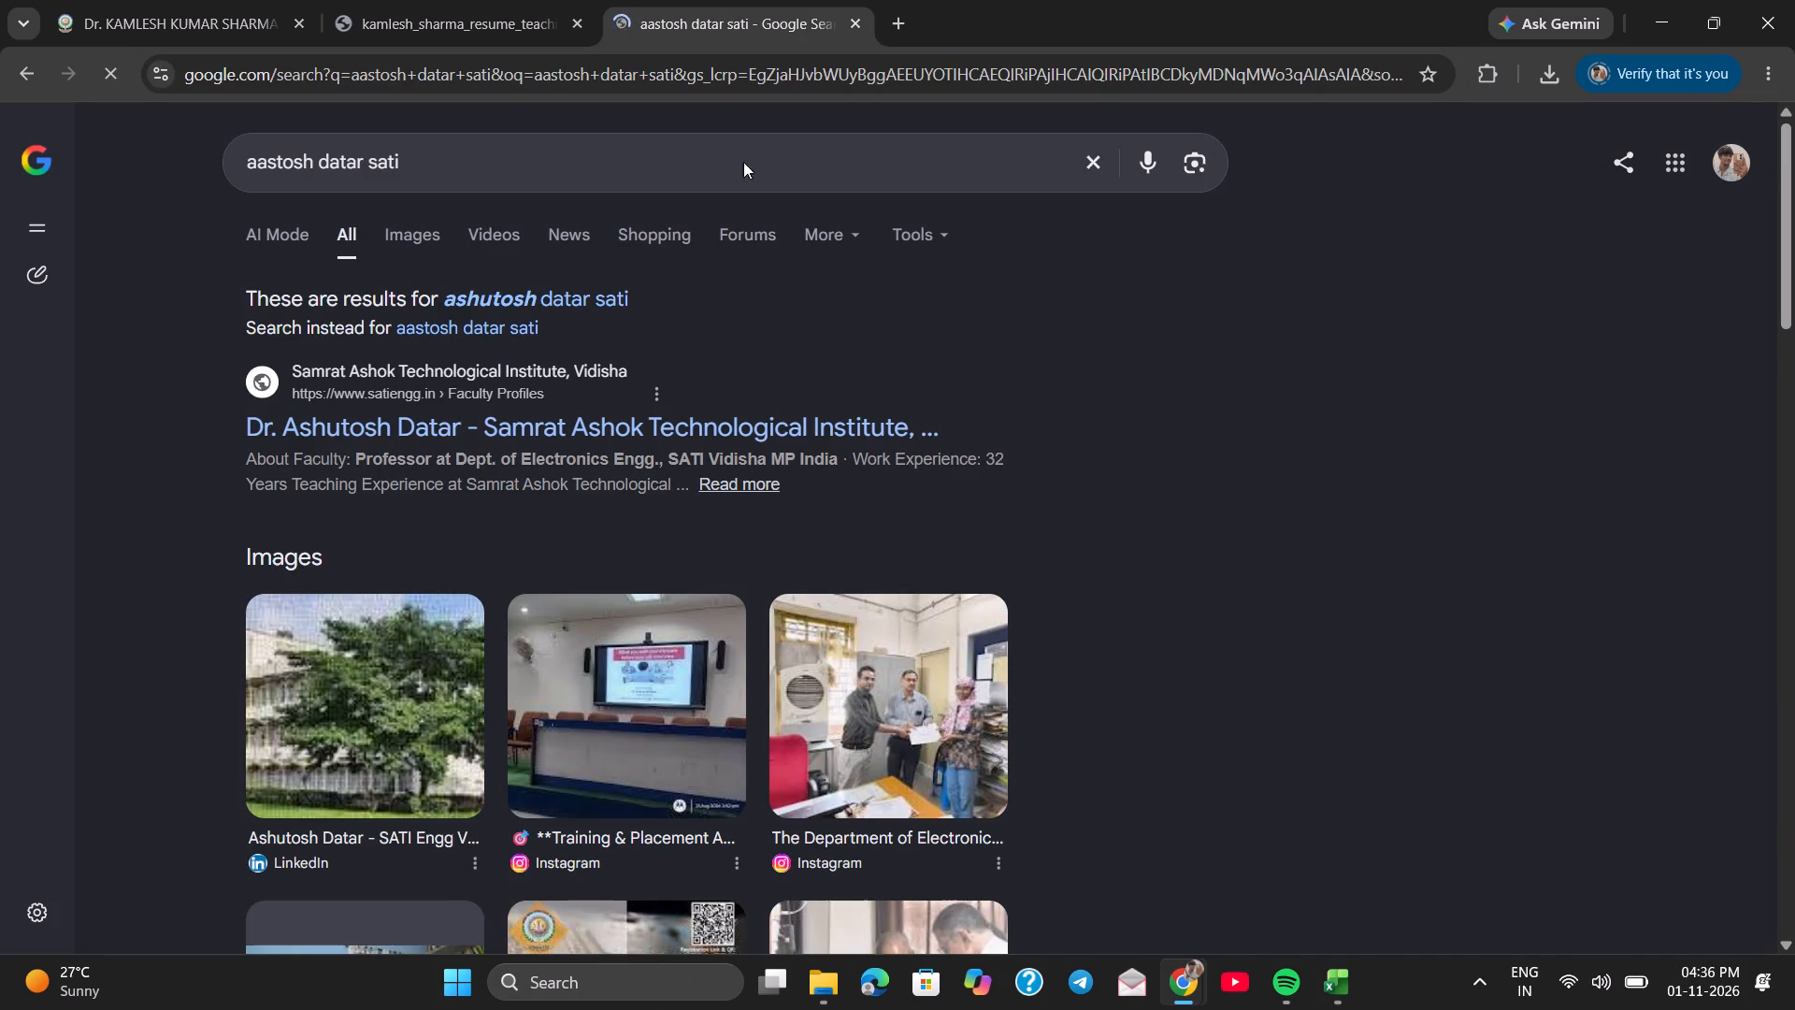
left_click(846, 423)
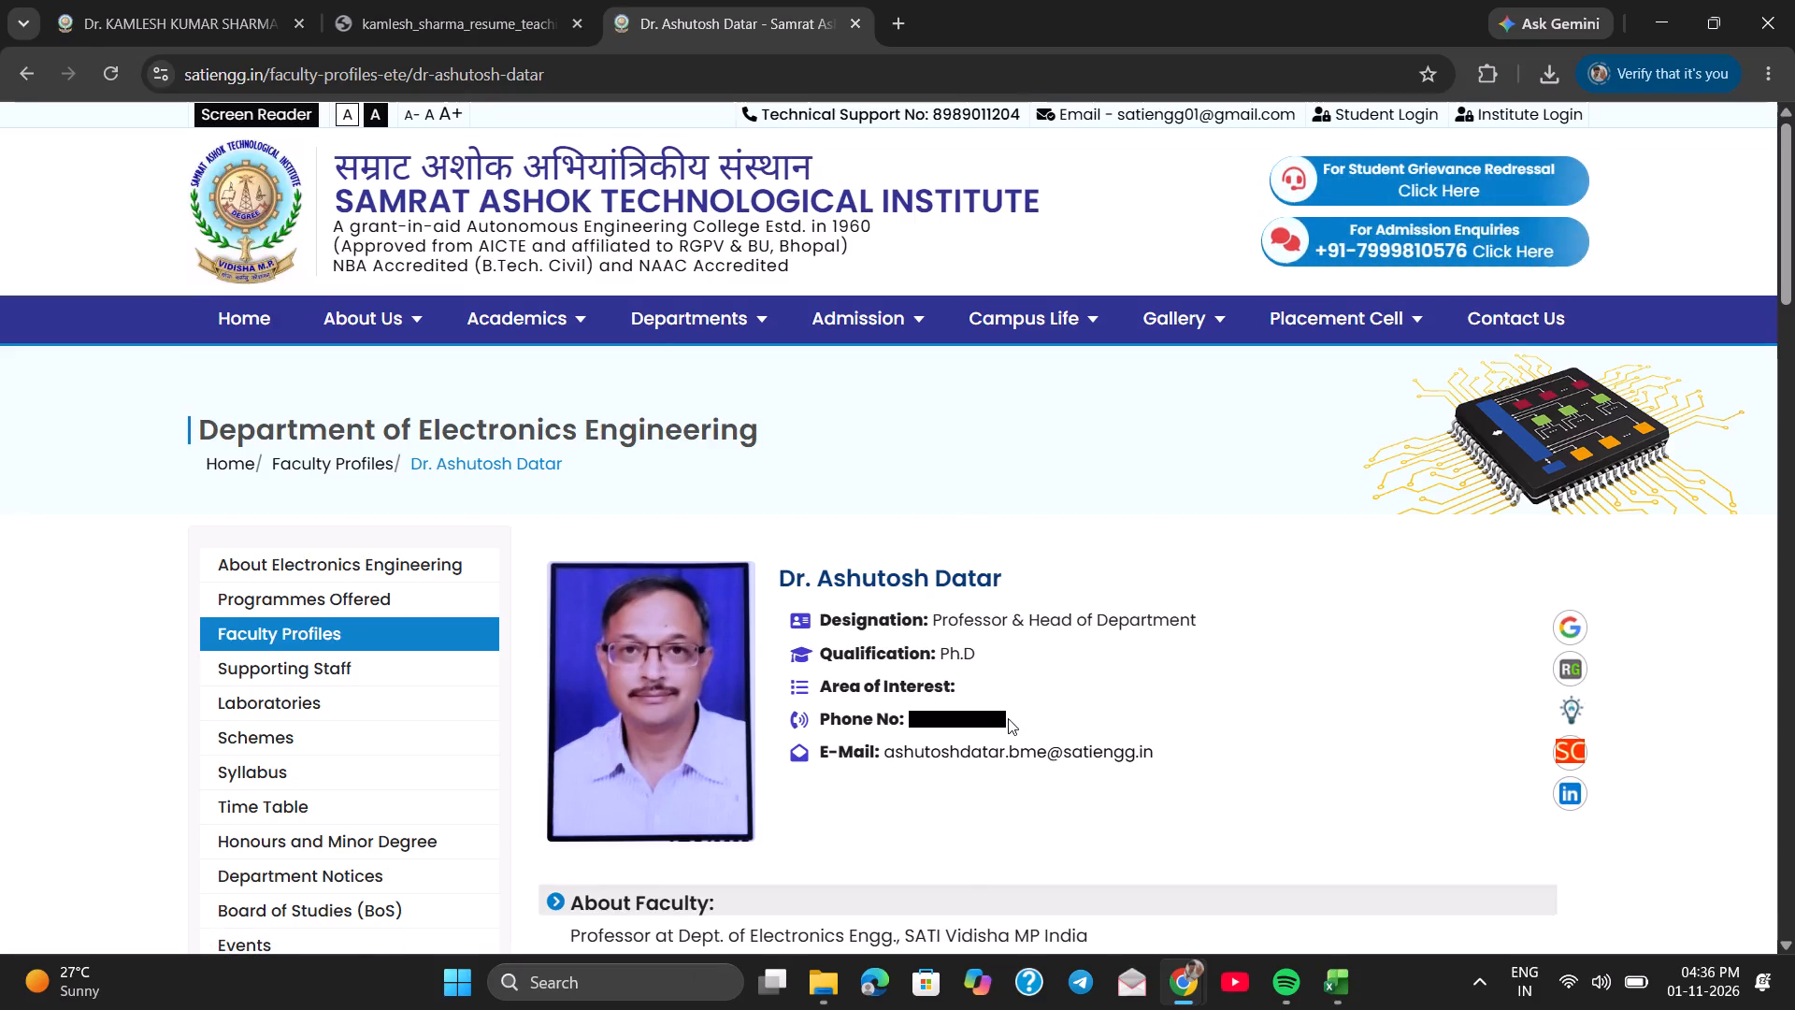
Copy the phone number from the faculty profile and paste it into cell Q7 of the workbook.
left_click_drag(1004, 717, 911, 712)
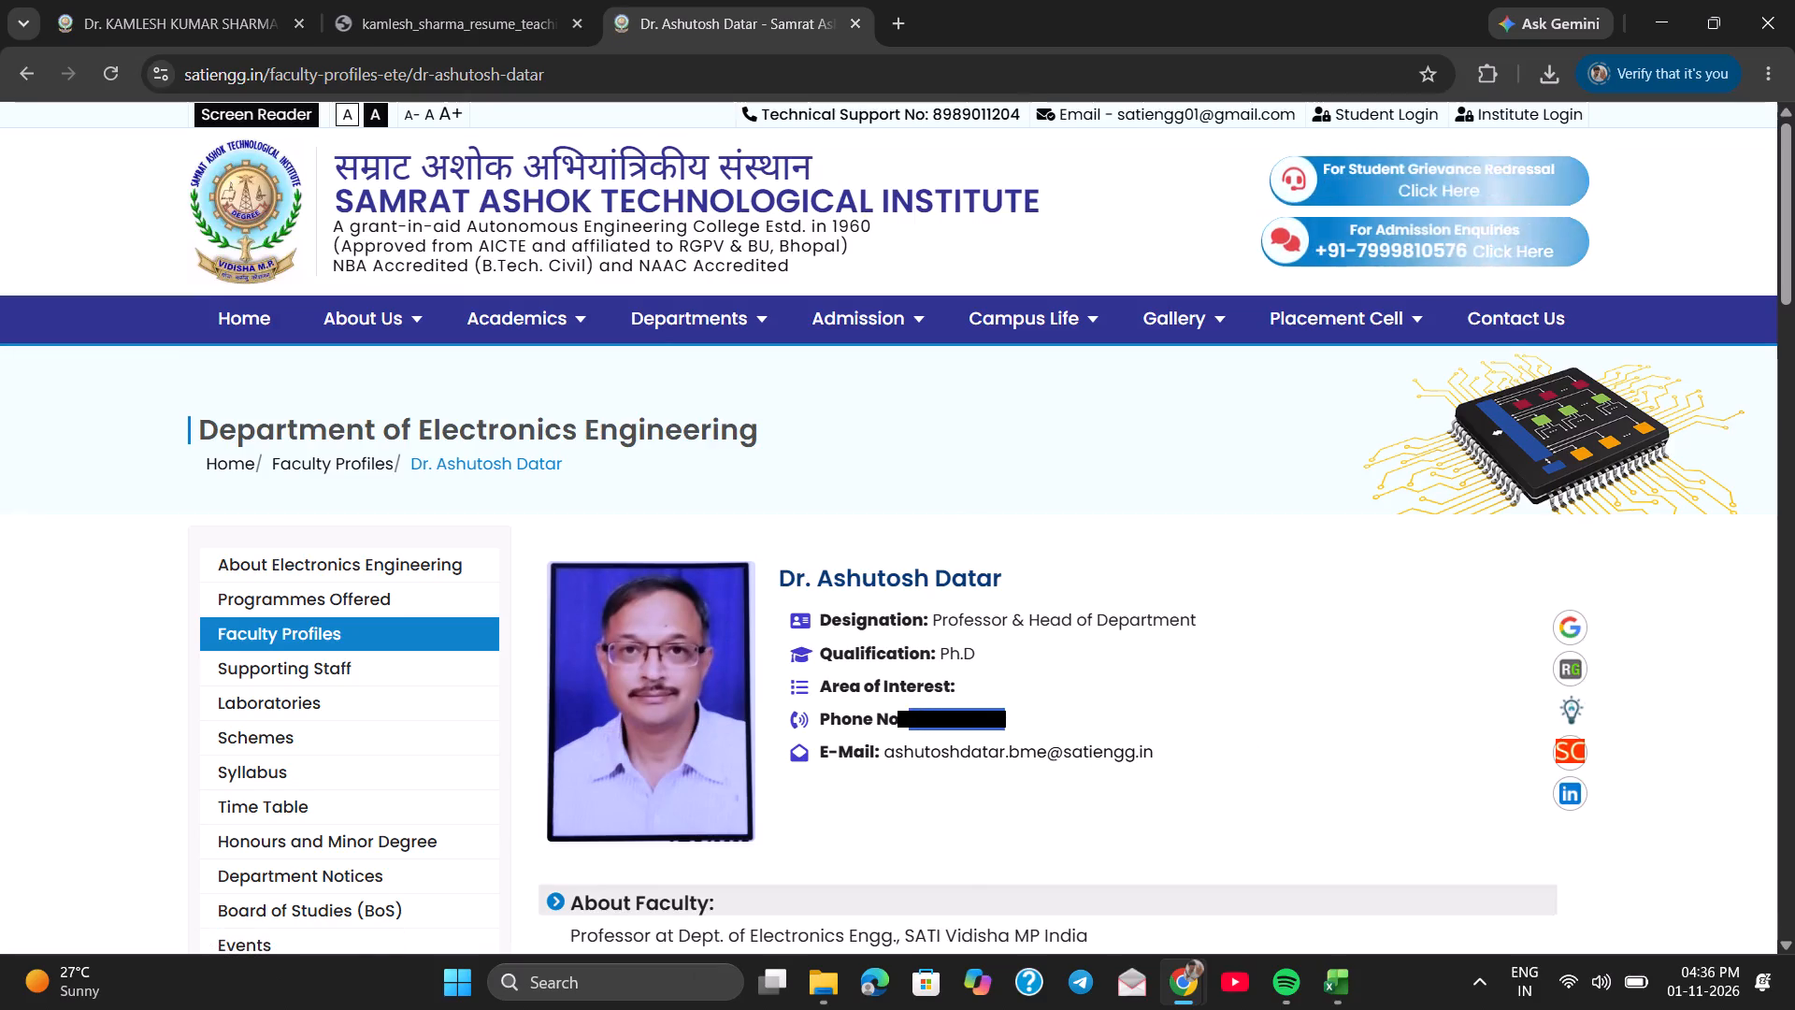
left_click_drag(911, 712, 910, 712)
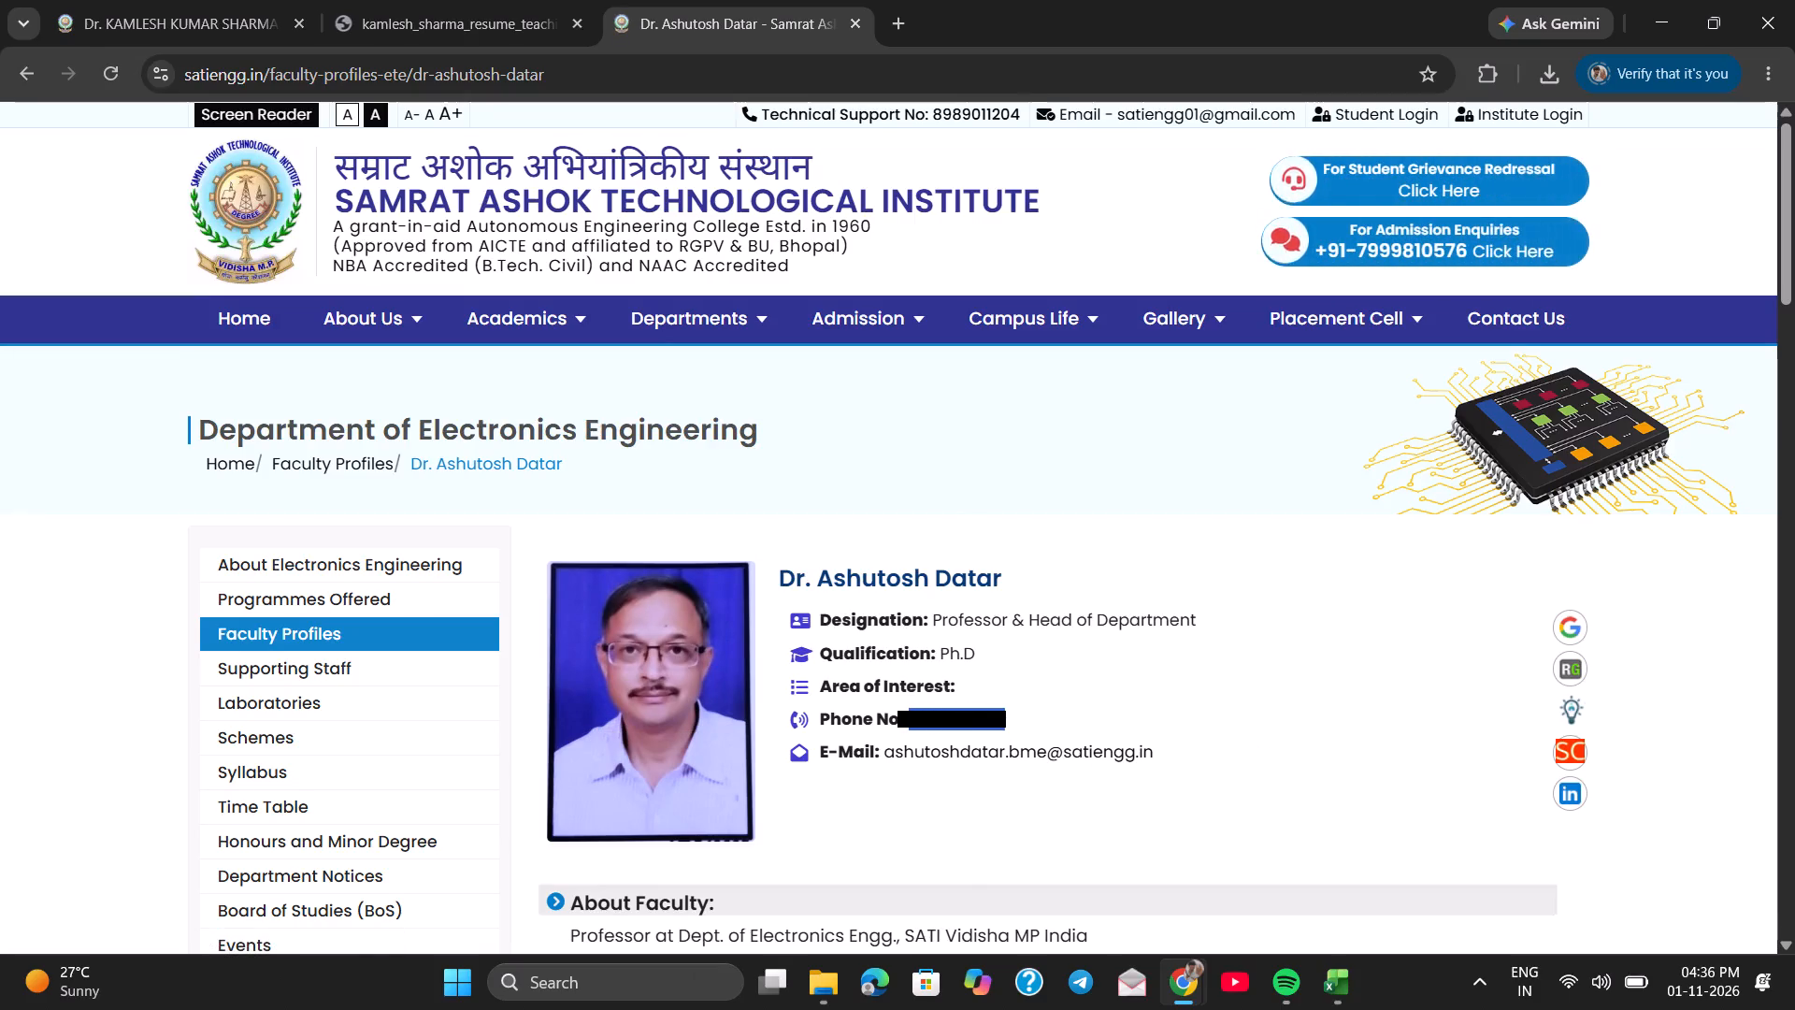
key("ctrl+c")
left_click(1332, 1004)
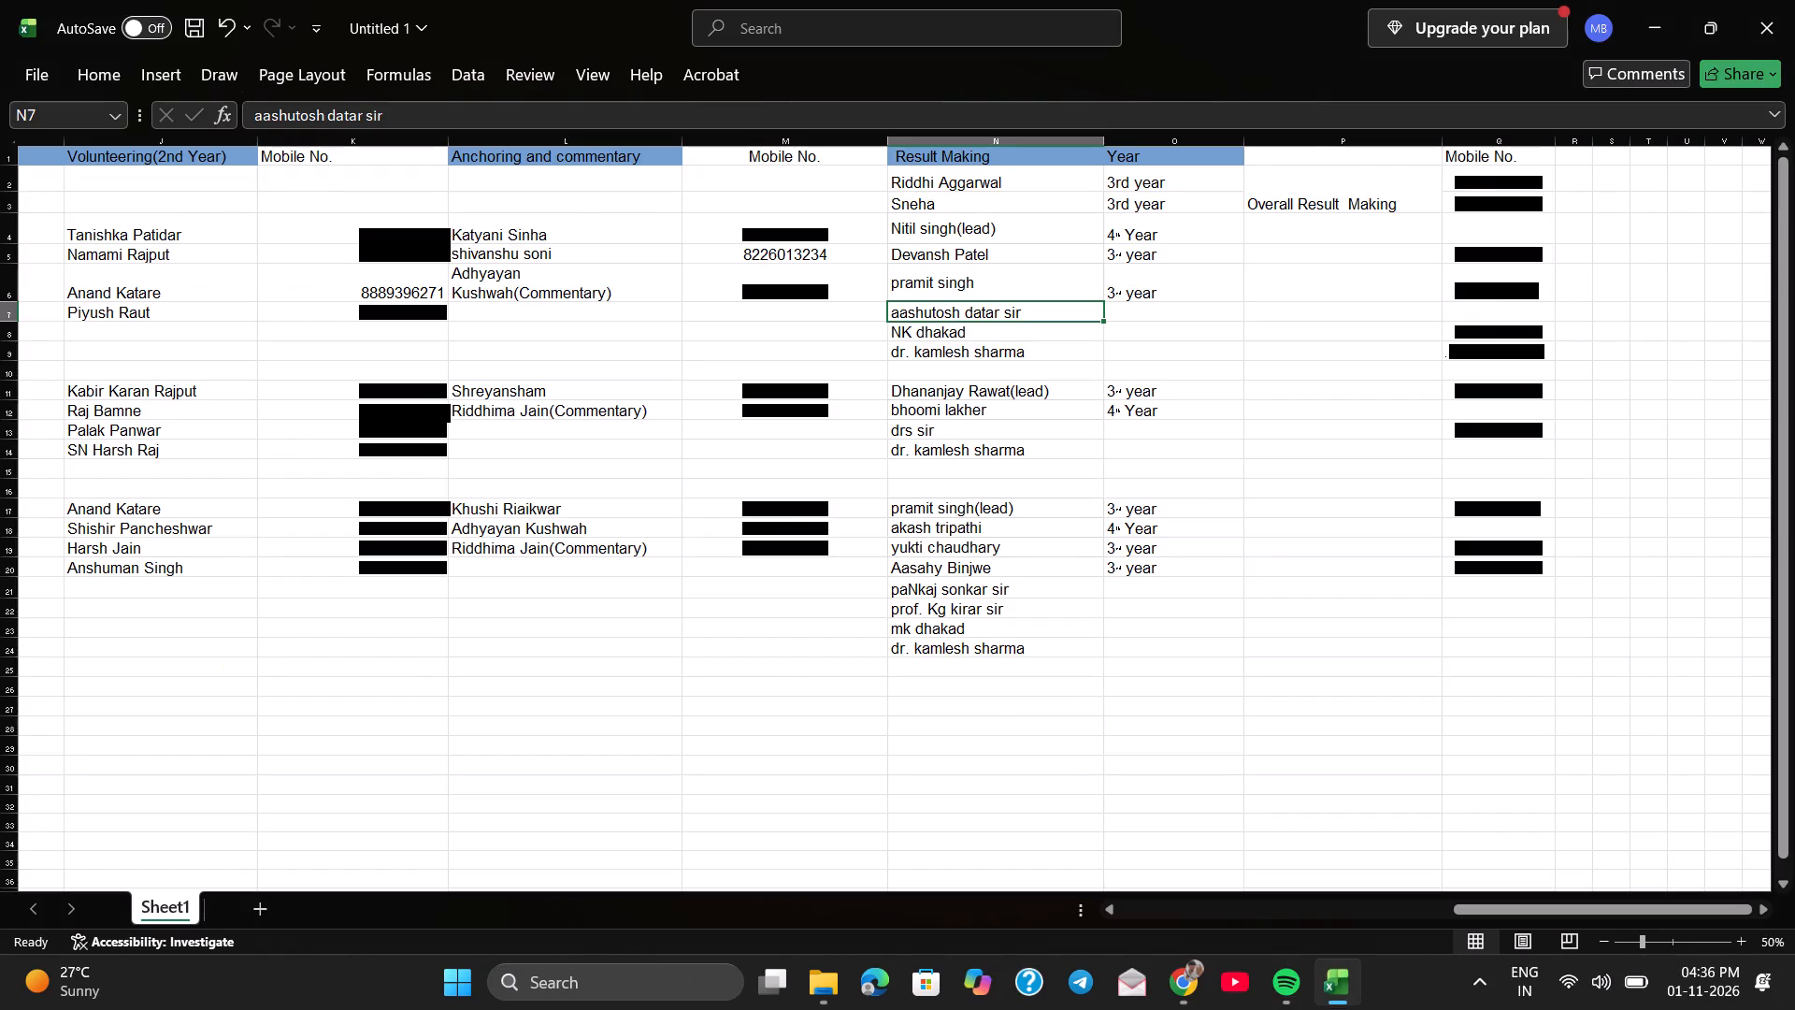
left_click(1481, 314)
key("ctrl+v")
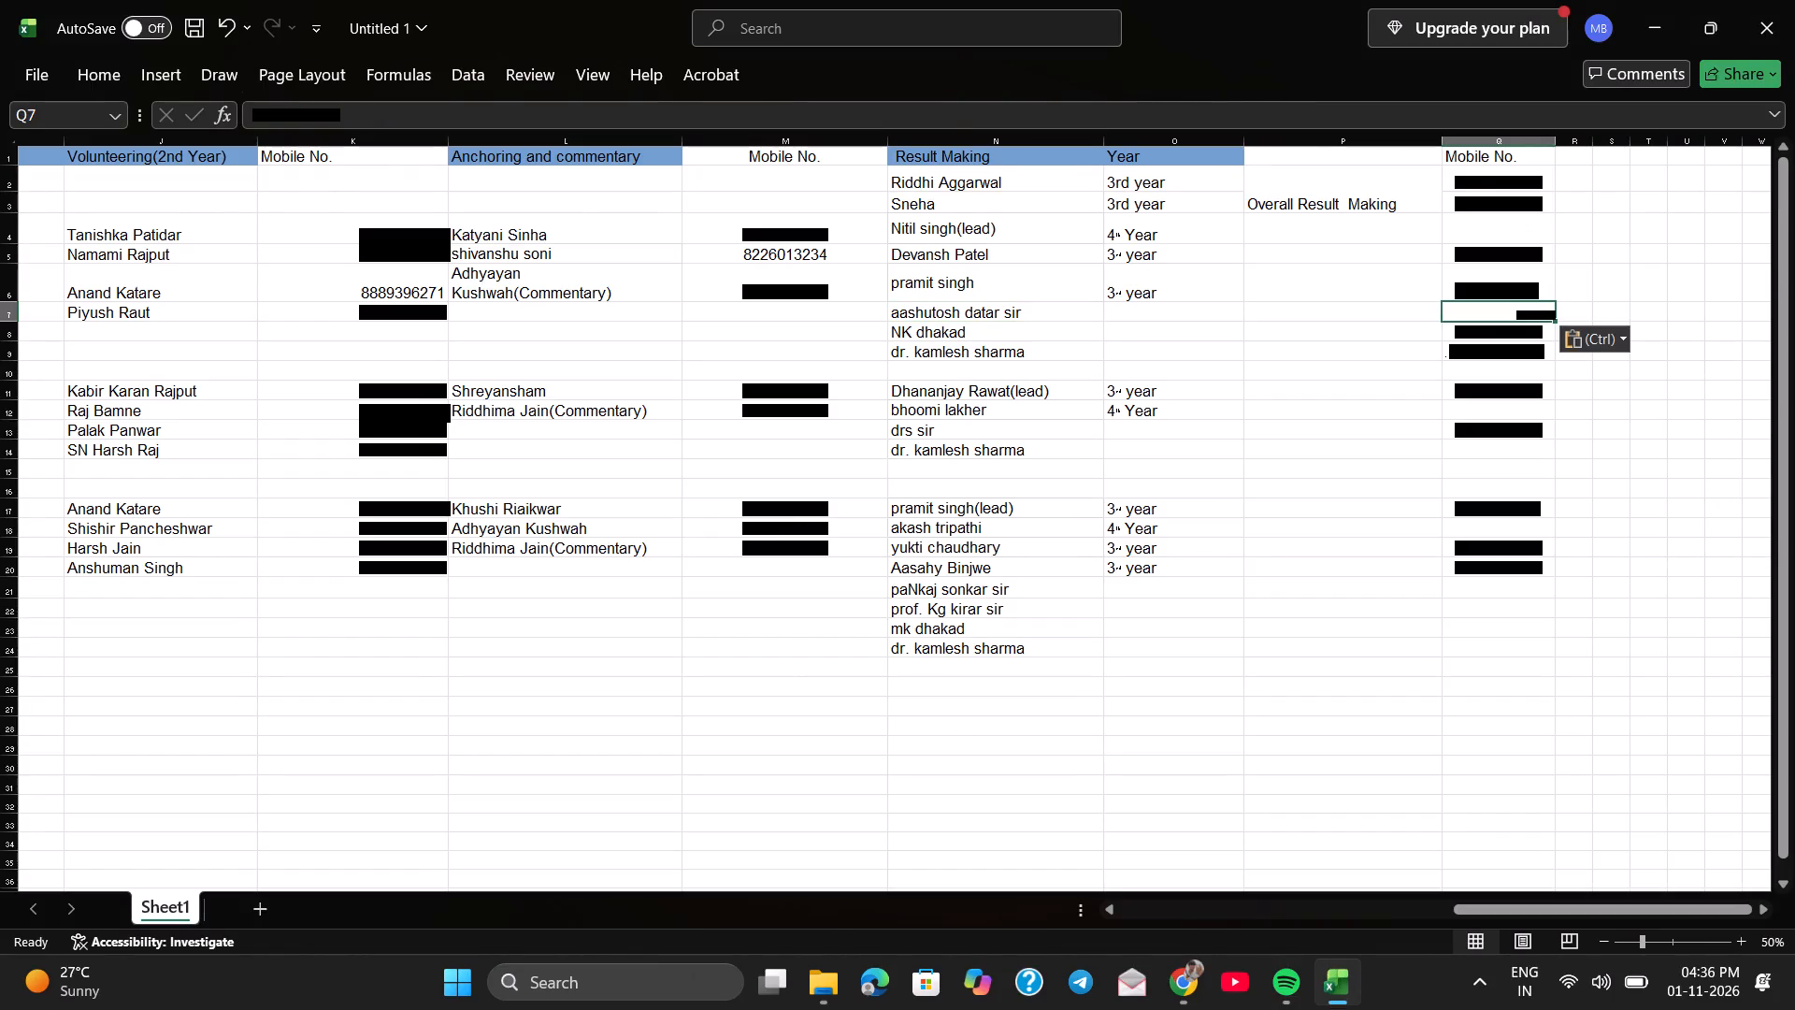
Select the pasted mobile number in cell Q7 for formatting.
left_click_drag(1515, 314, 1557, 314)
left_click(1536, 313)
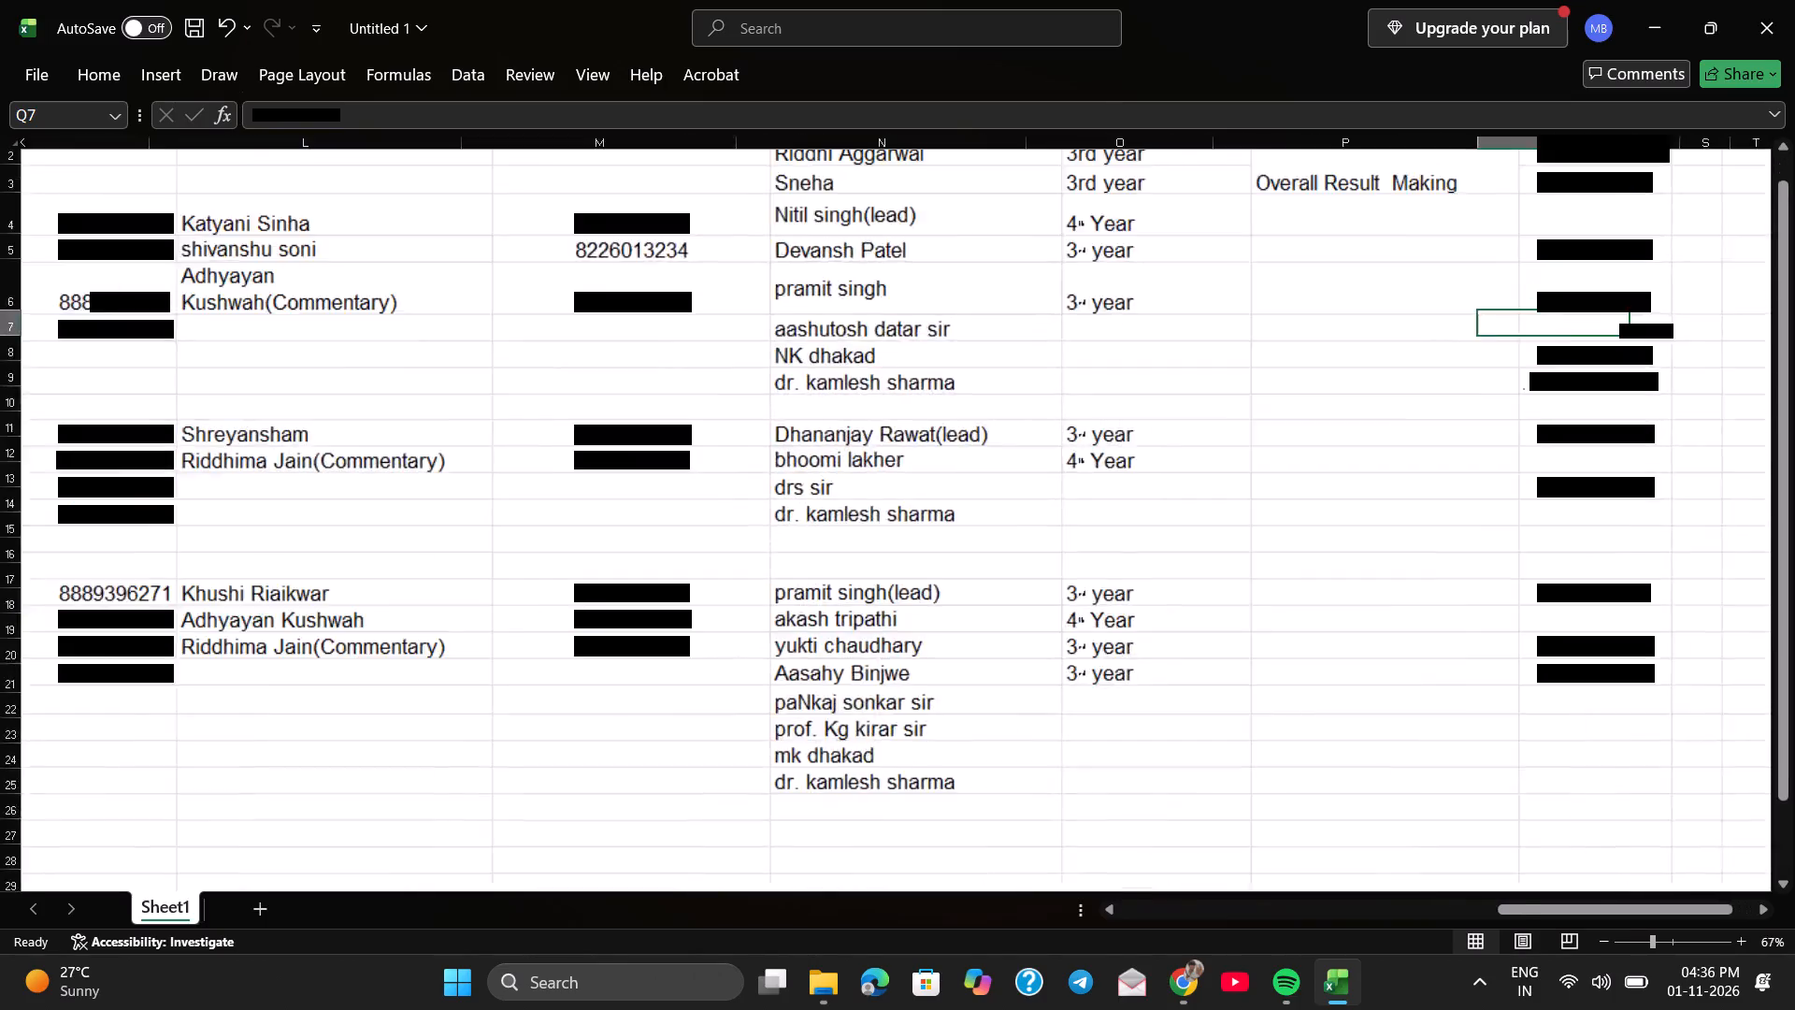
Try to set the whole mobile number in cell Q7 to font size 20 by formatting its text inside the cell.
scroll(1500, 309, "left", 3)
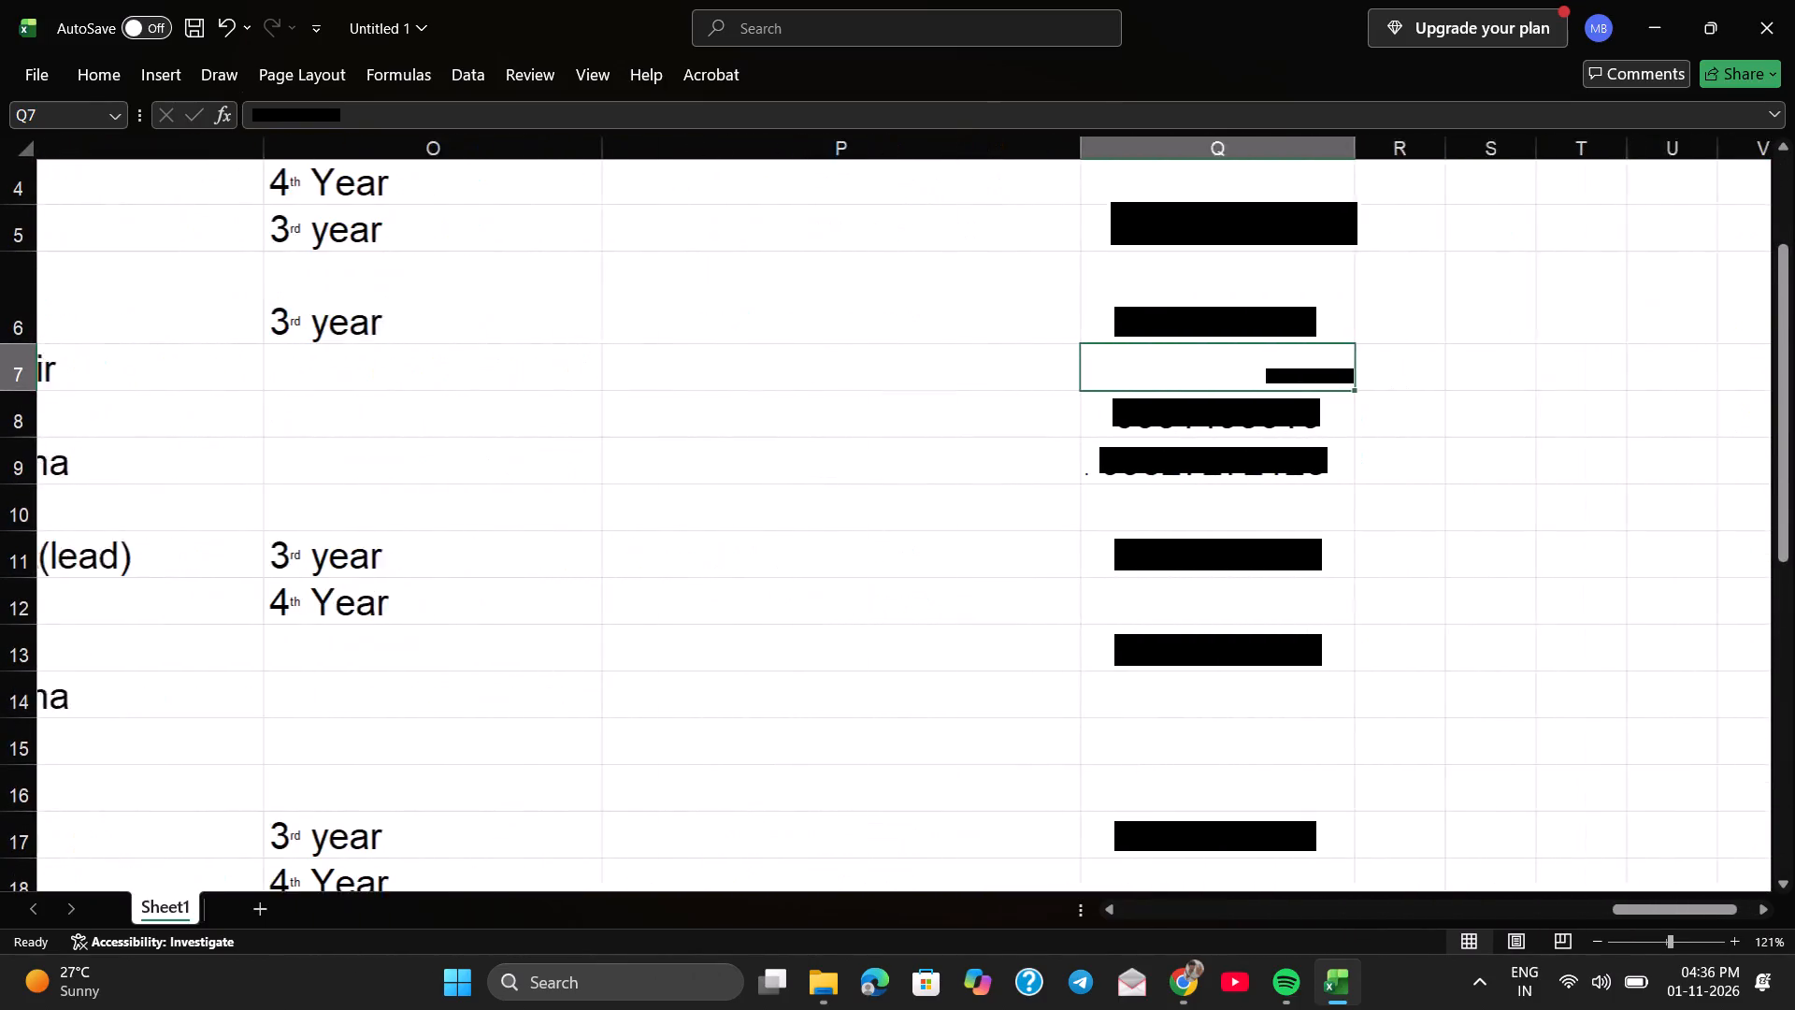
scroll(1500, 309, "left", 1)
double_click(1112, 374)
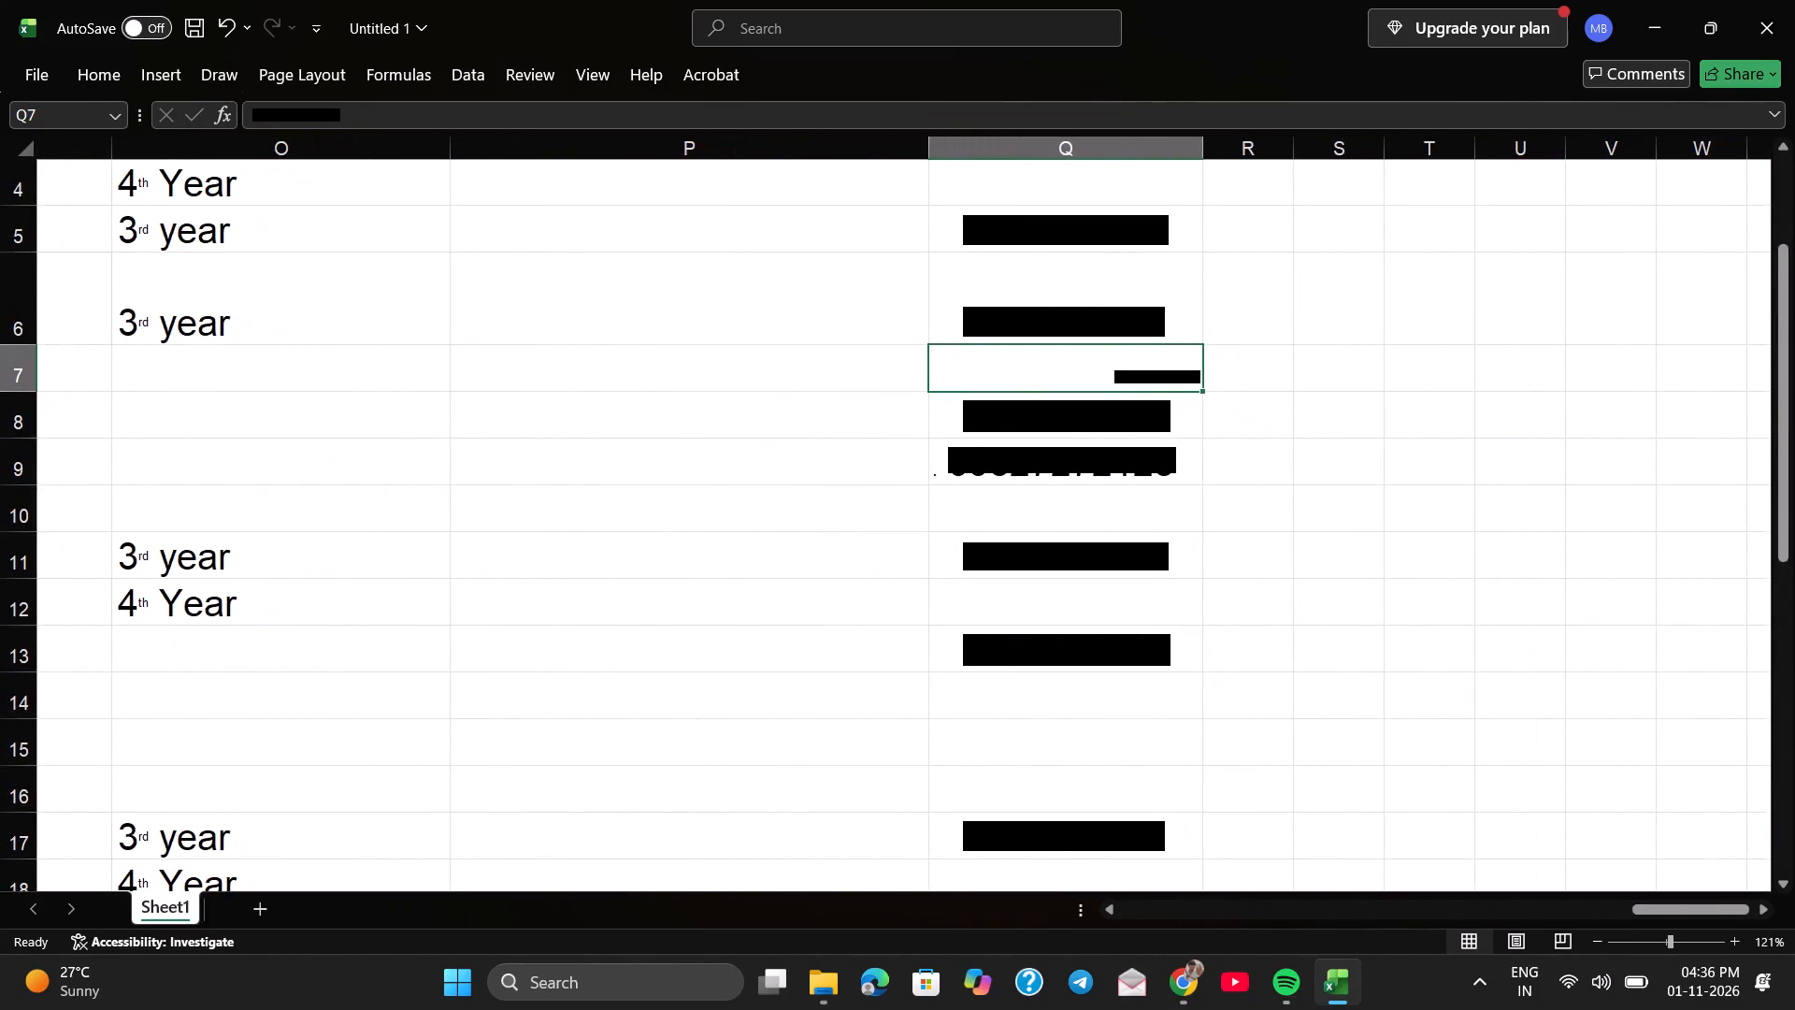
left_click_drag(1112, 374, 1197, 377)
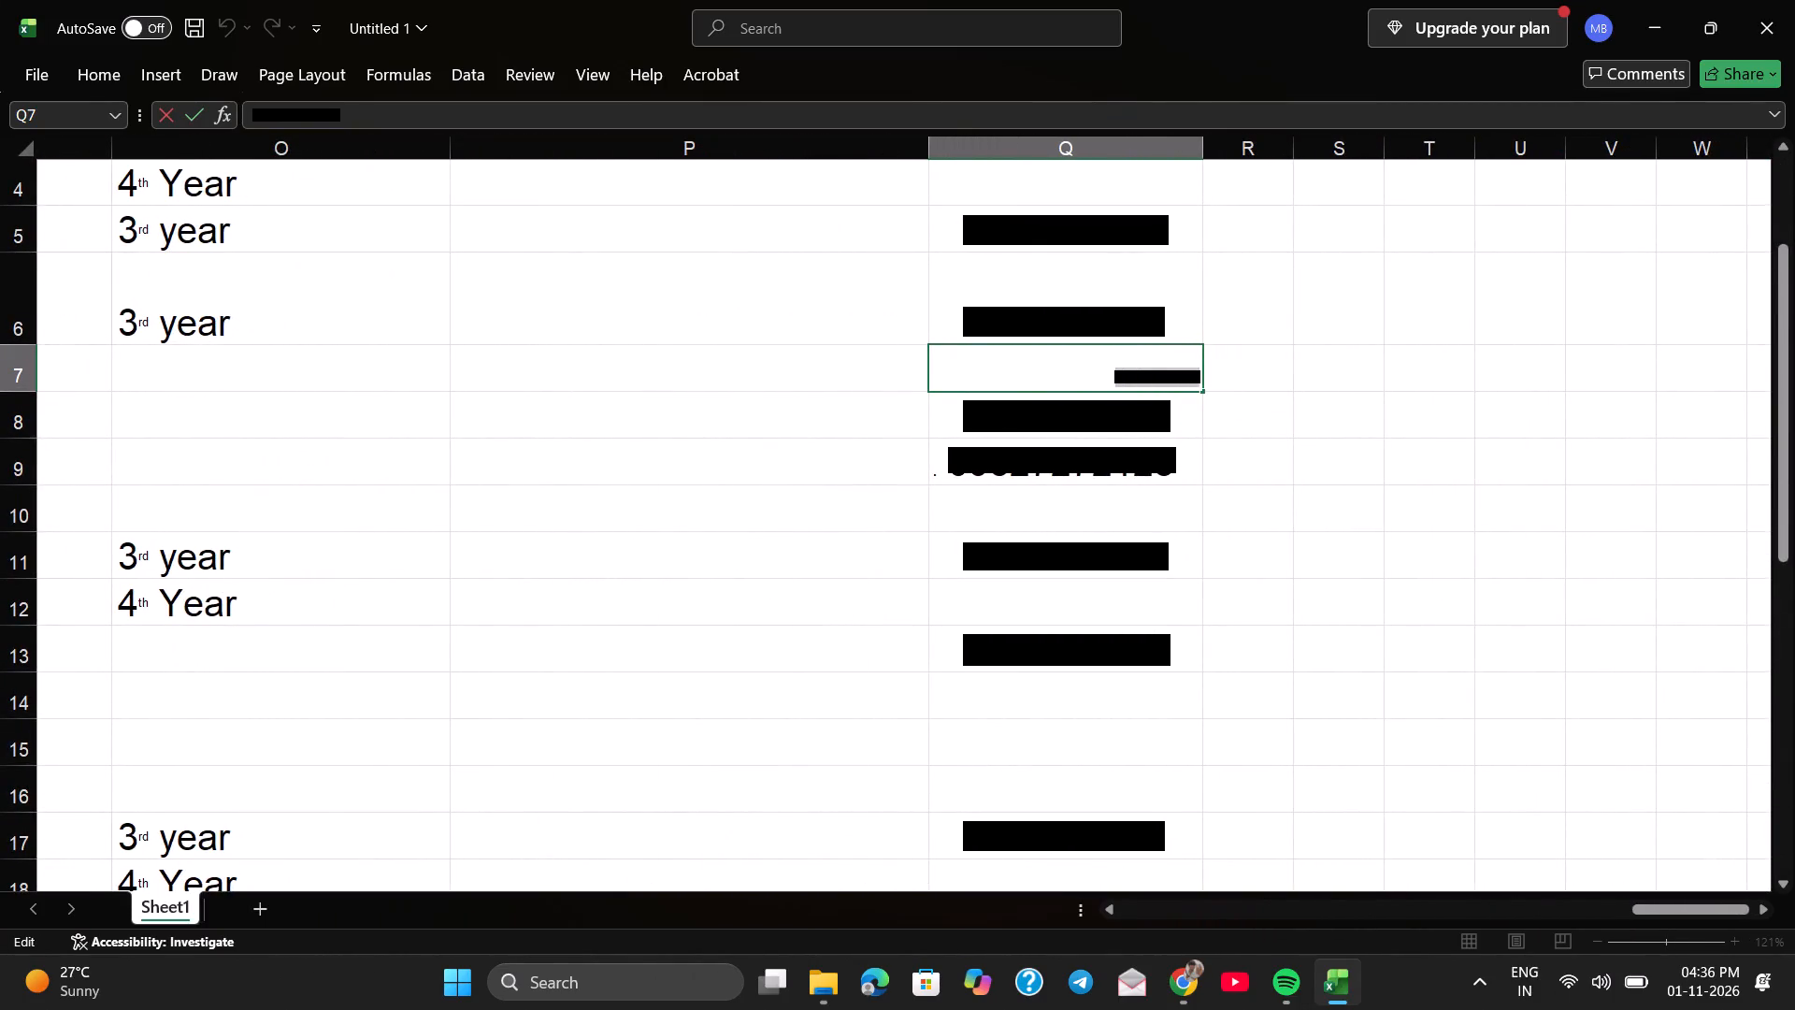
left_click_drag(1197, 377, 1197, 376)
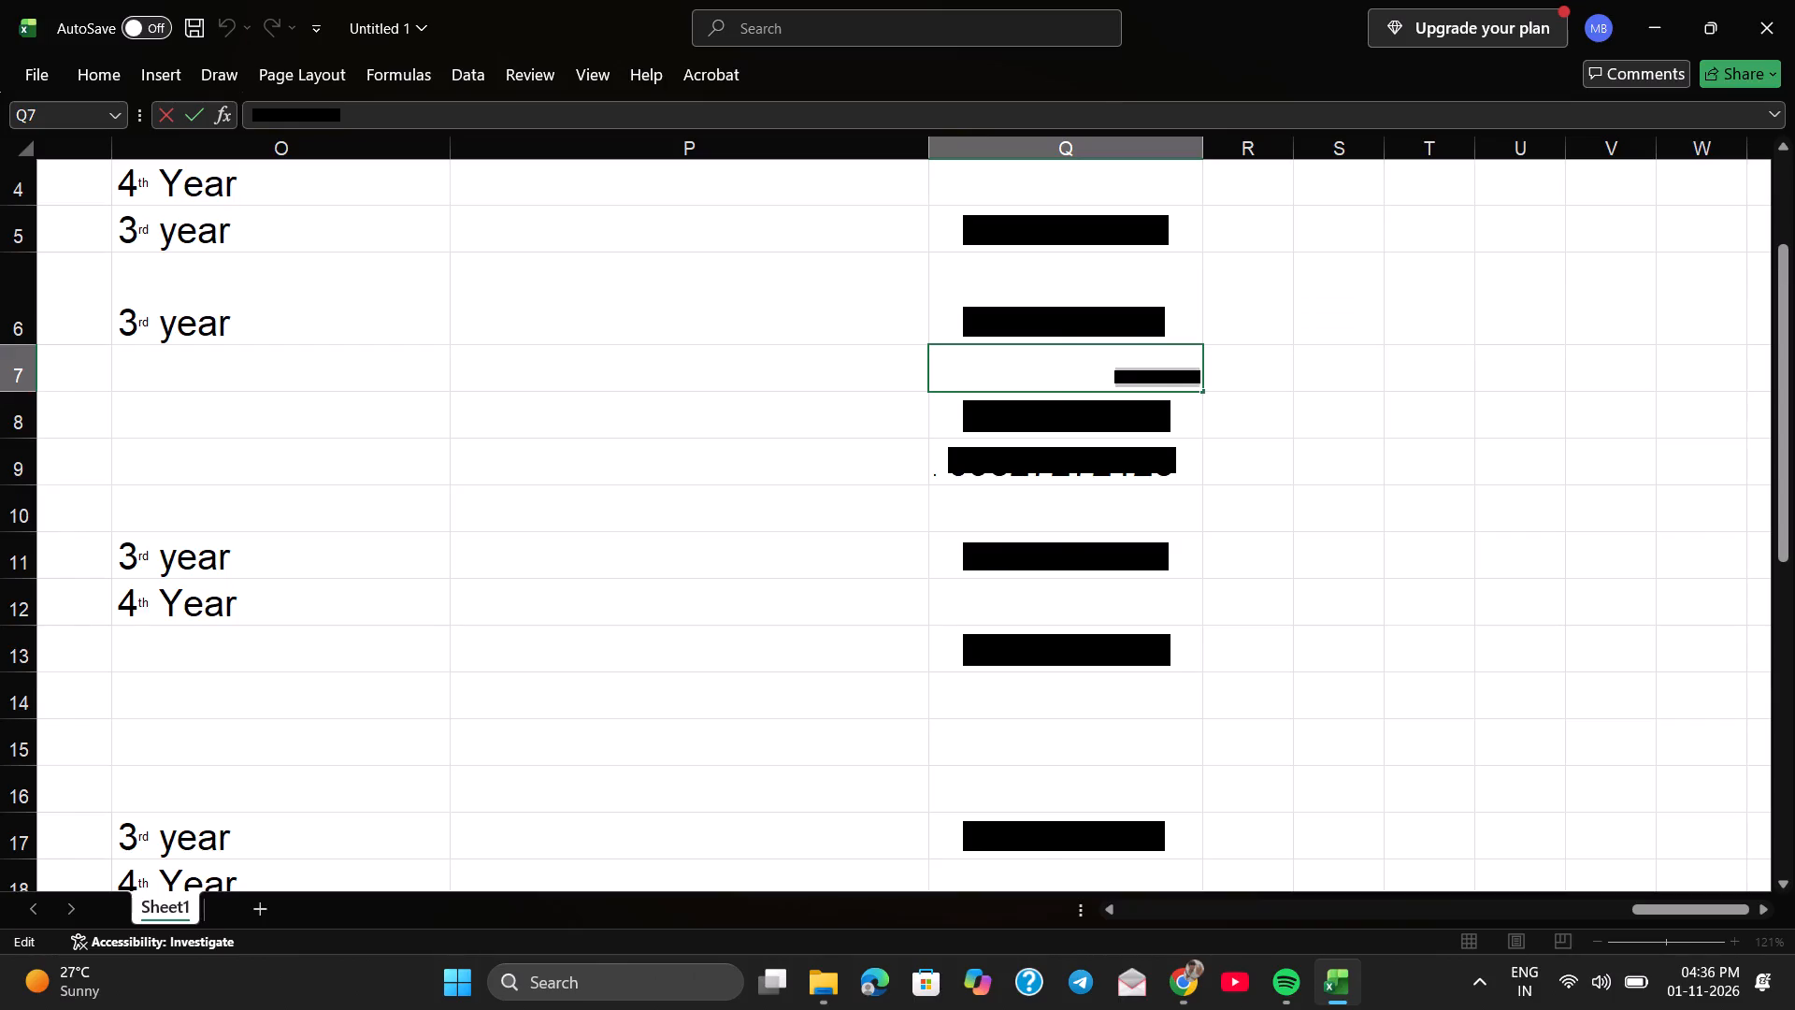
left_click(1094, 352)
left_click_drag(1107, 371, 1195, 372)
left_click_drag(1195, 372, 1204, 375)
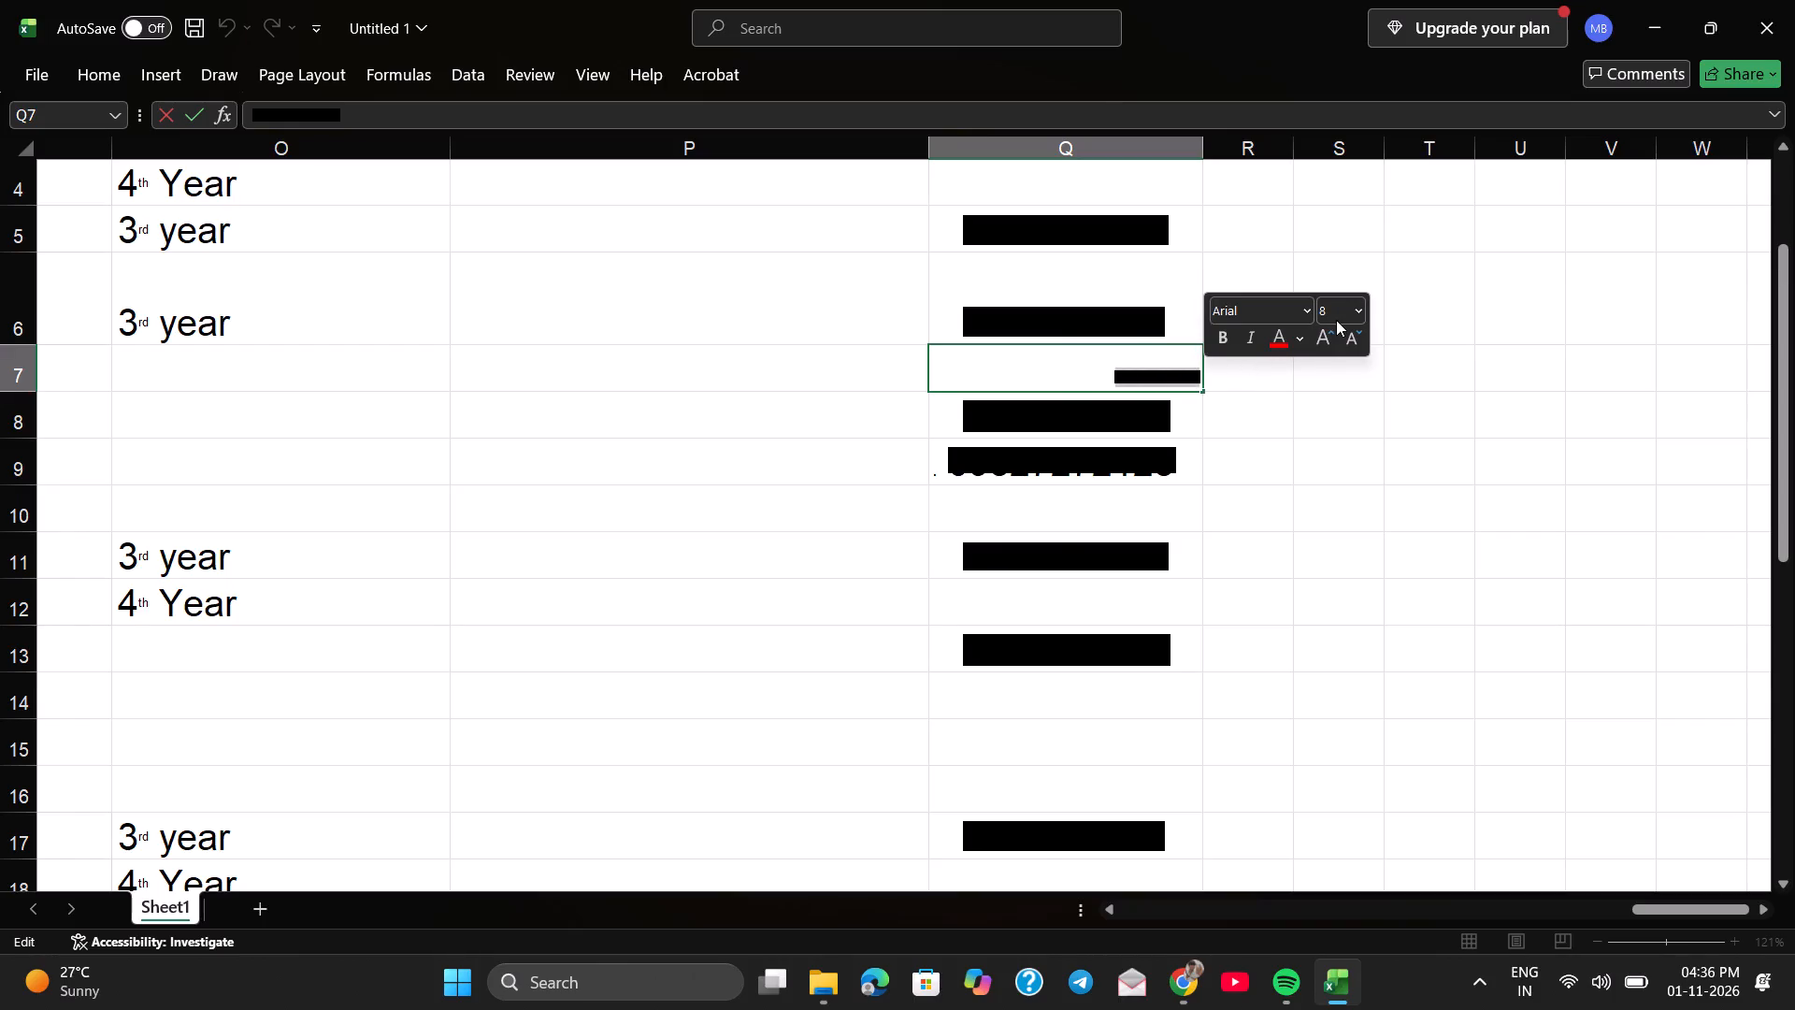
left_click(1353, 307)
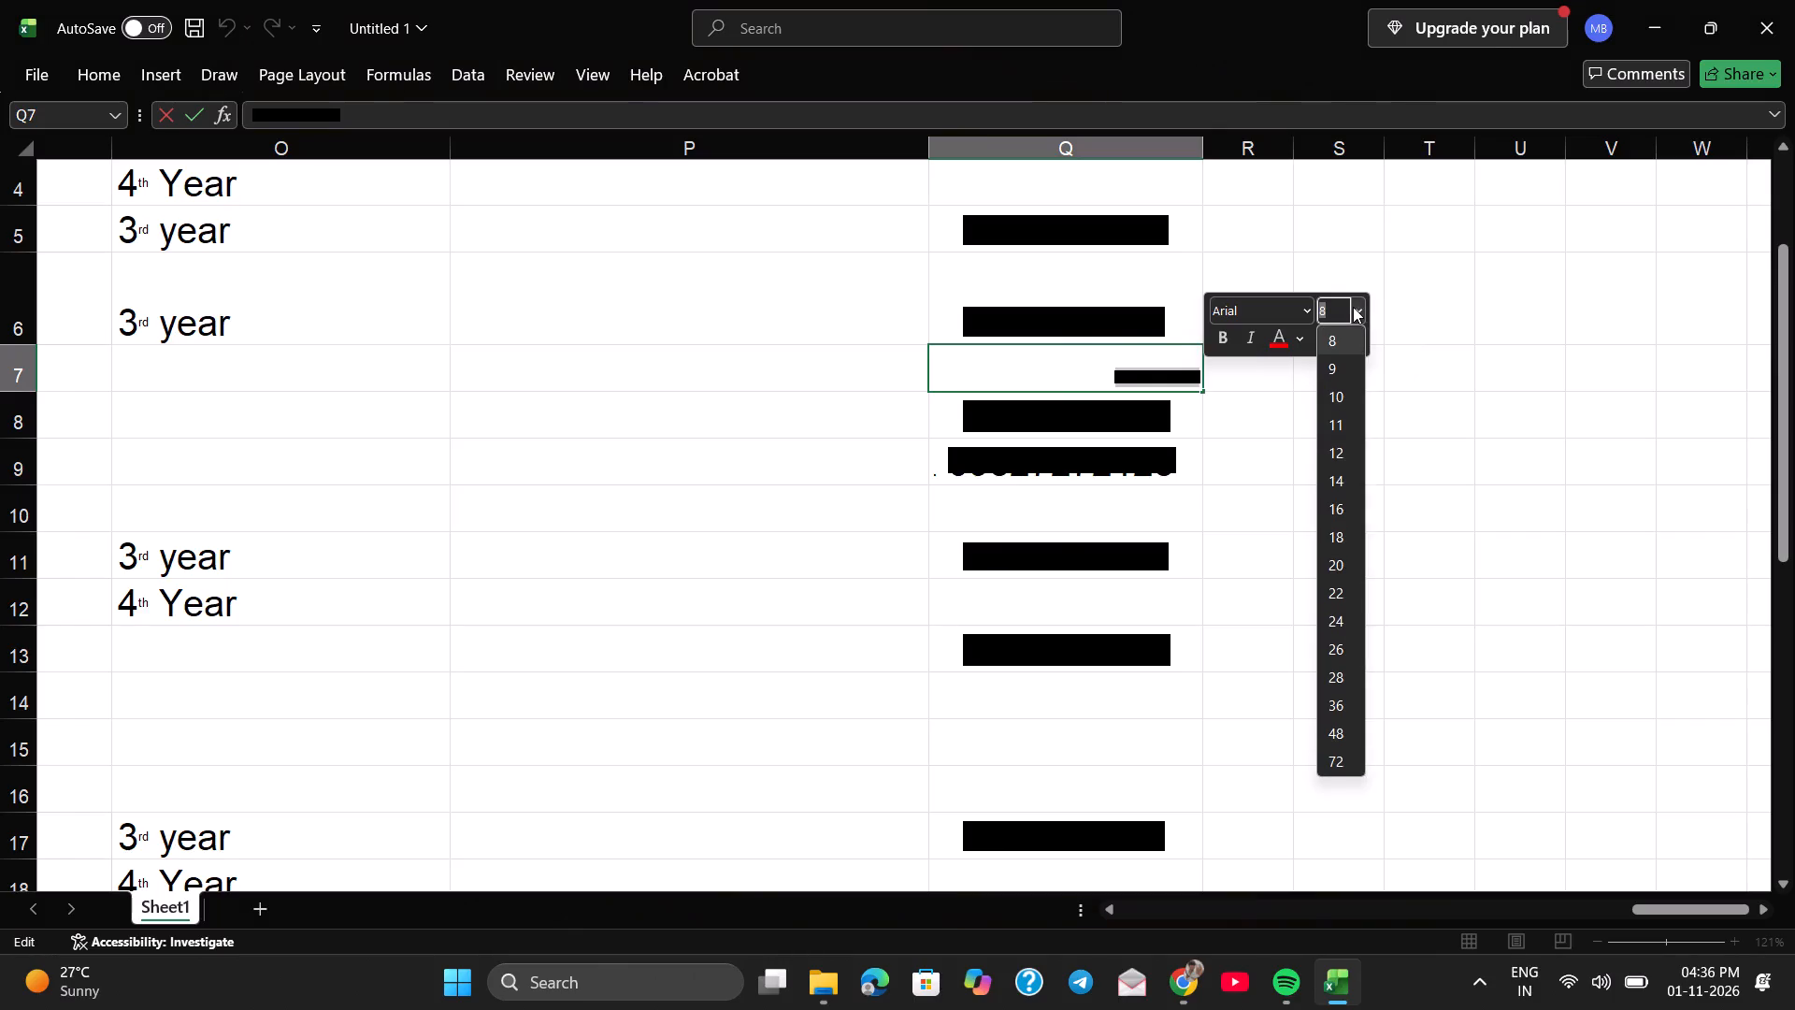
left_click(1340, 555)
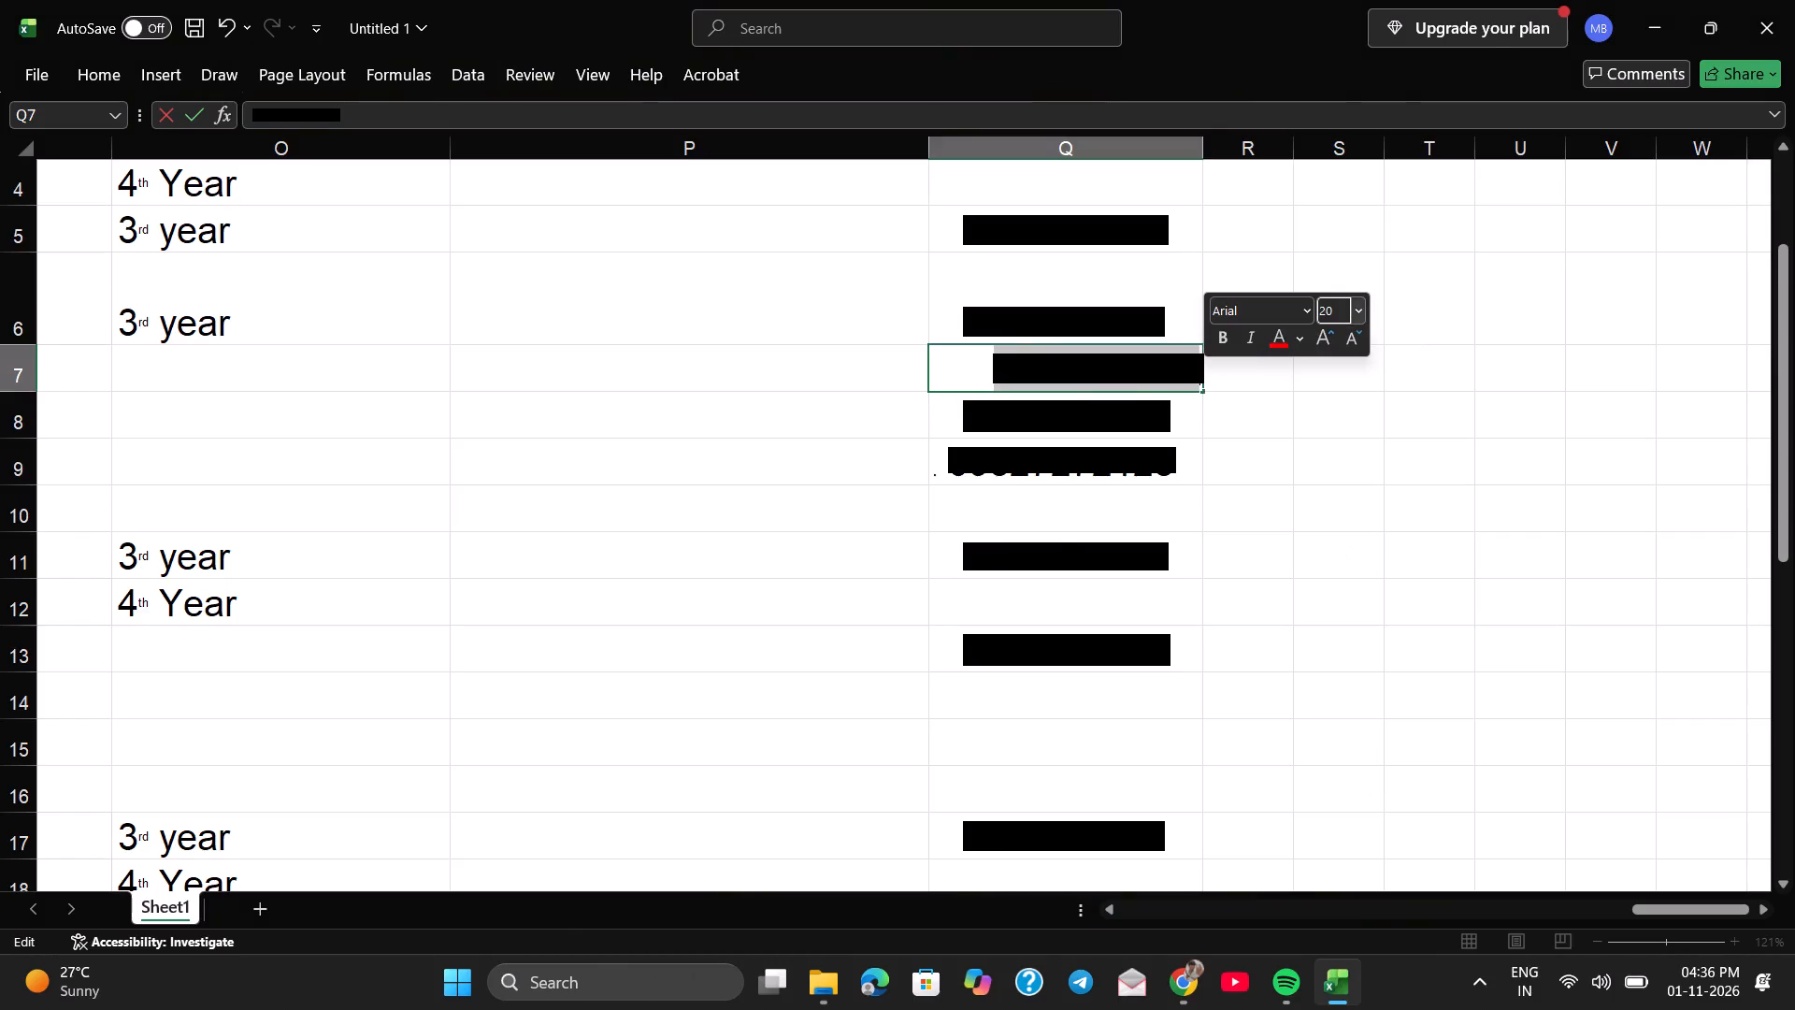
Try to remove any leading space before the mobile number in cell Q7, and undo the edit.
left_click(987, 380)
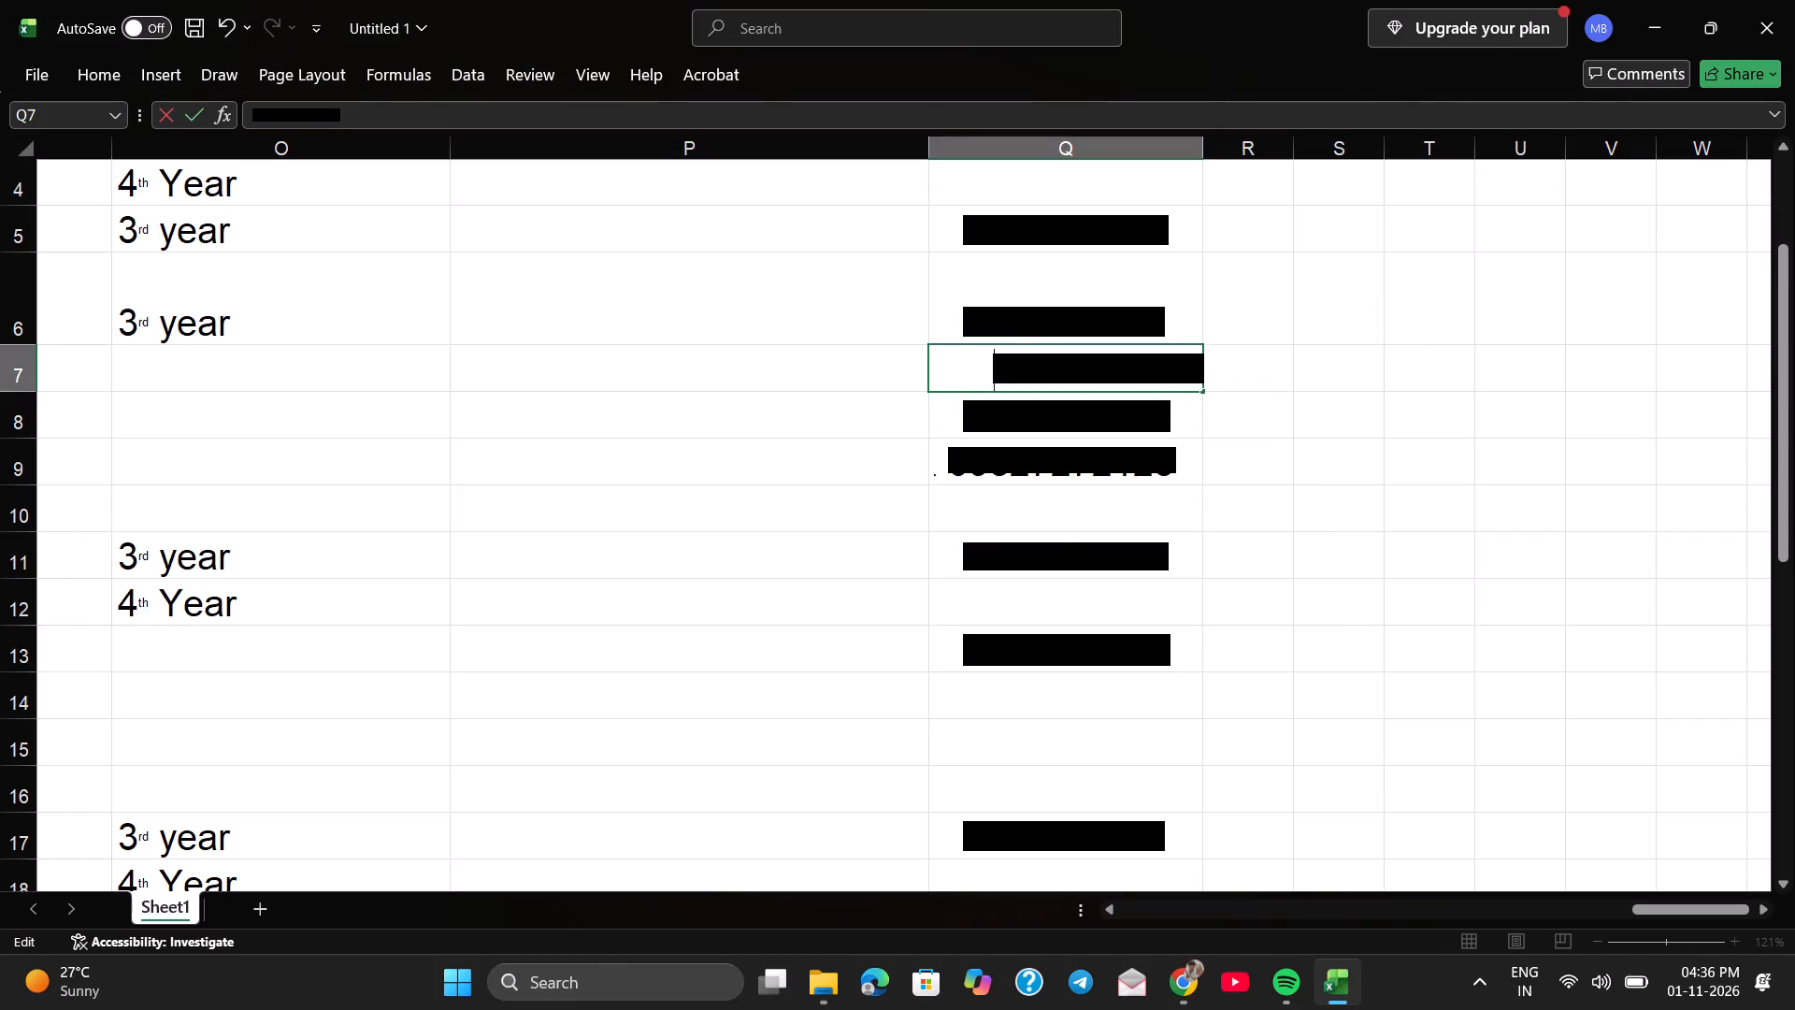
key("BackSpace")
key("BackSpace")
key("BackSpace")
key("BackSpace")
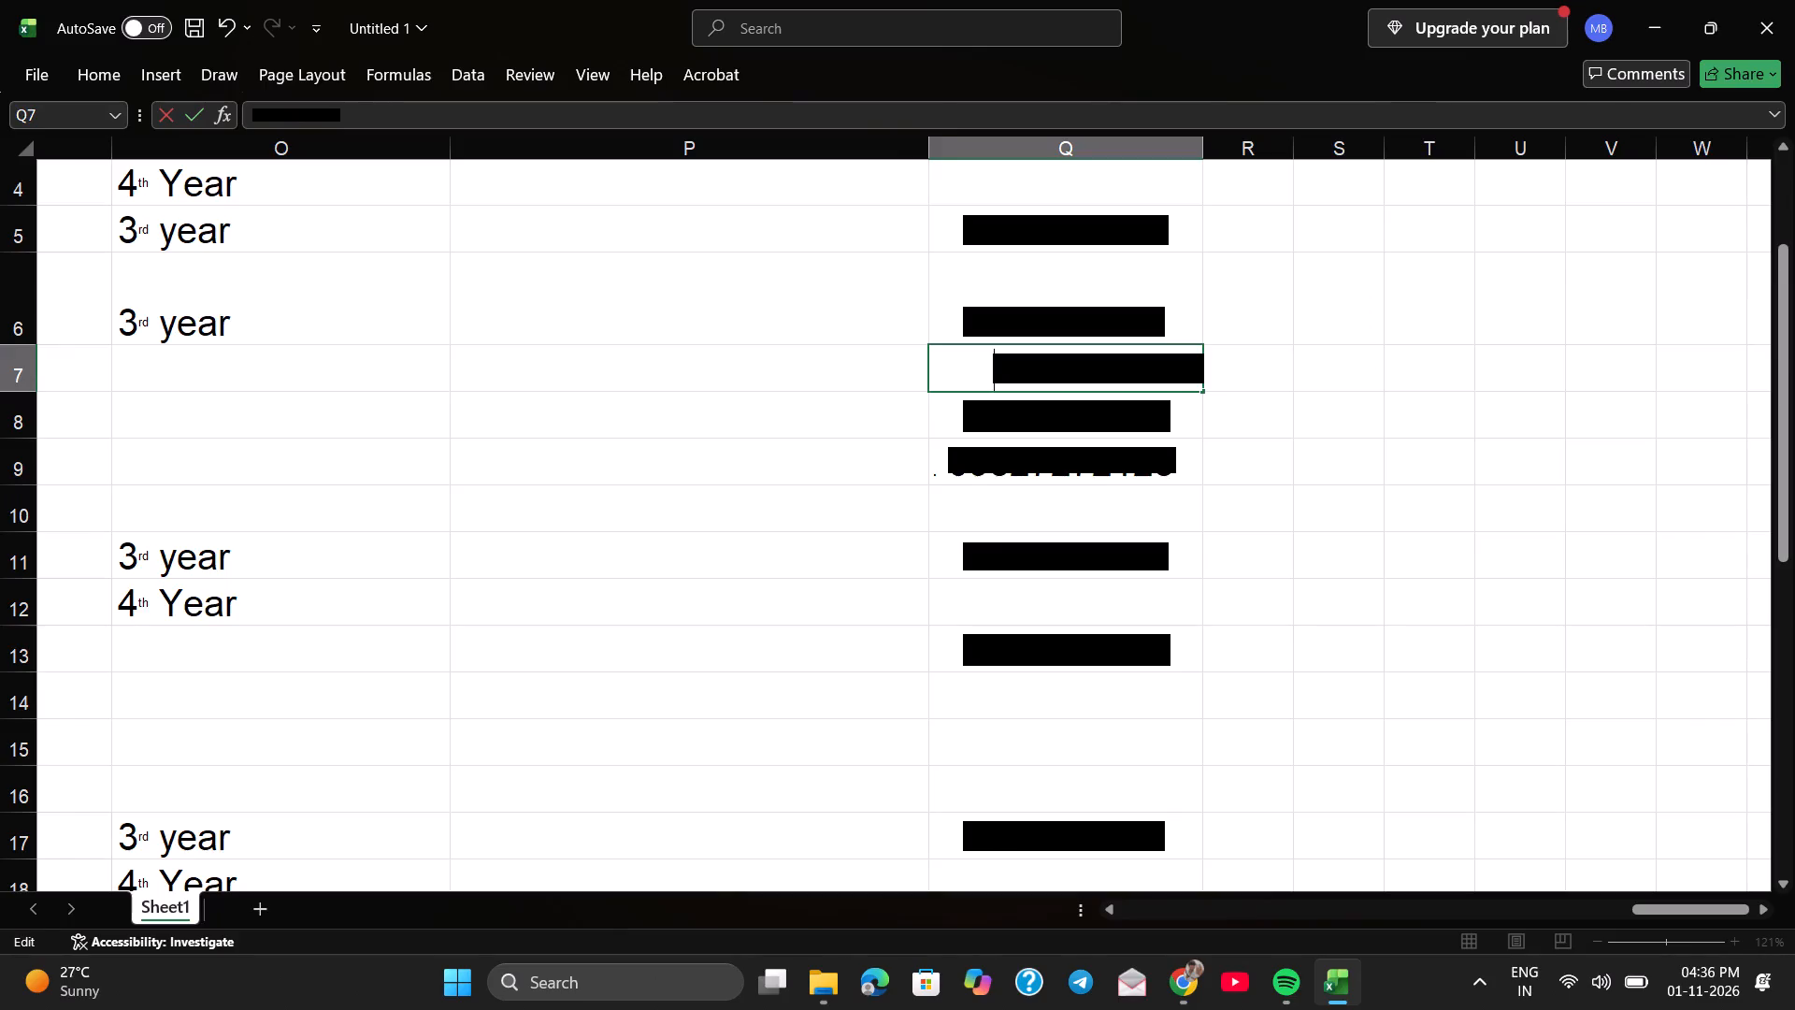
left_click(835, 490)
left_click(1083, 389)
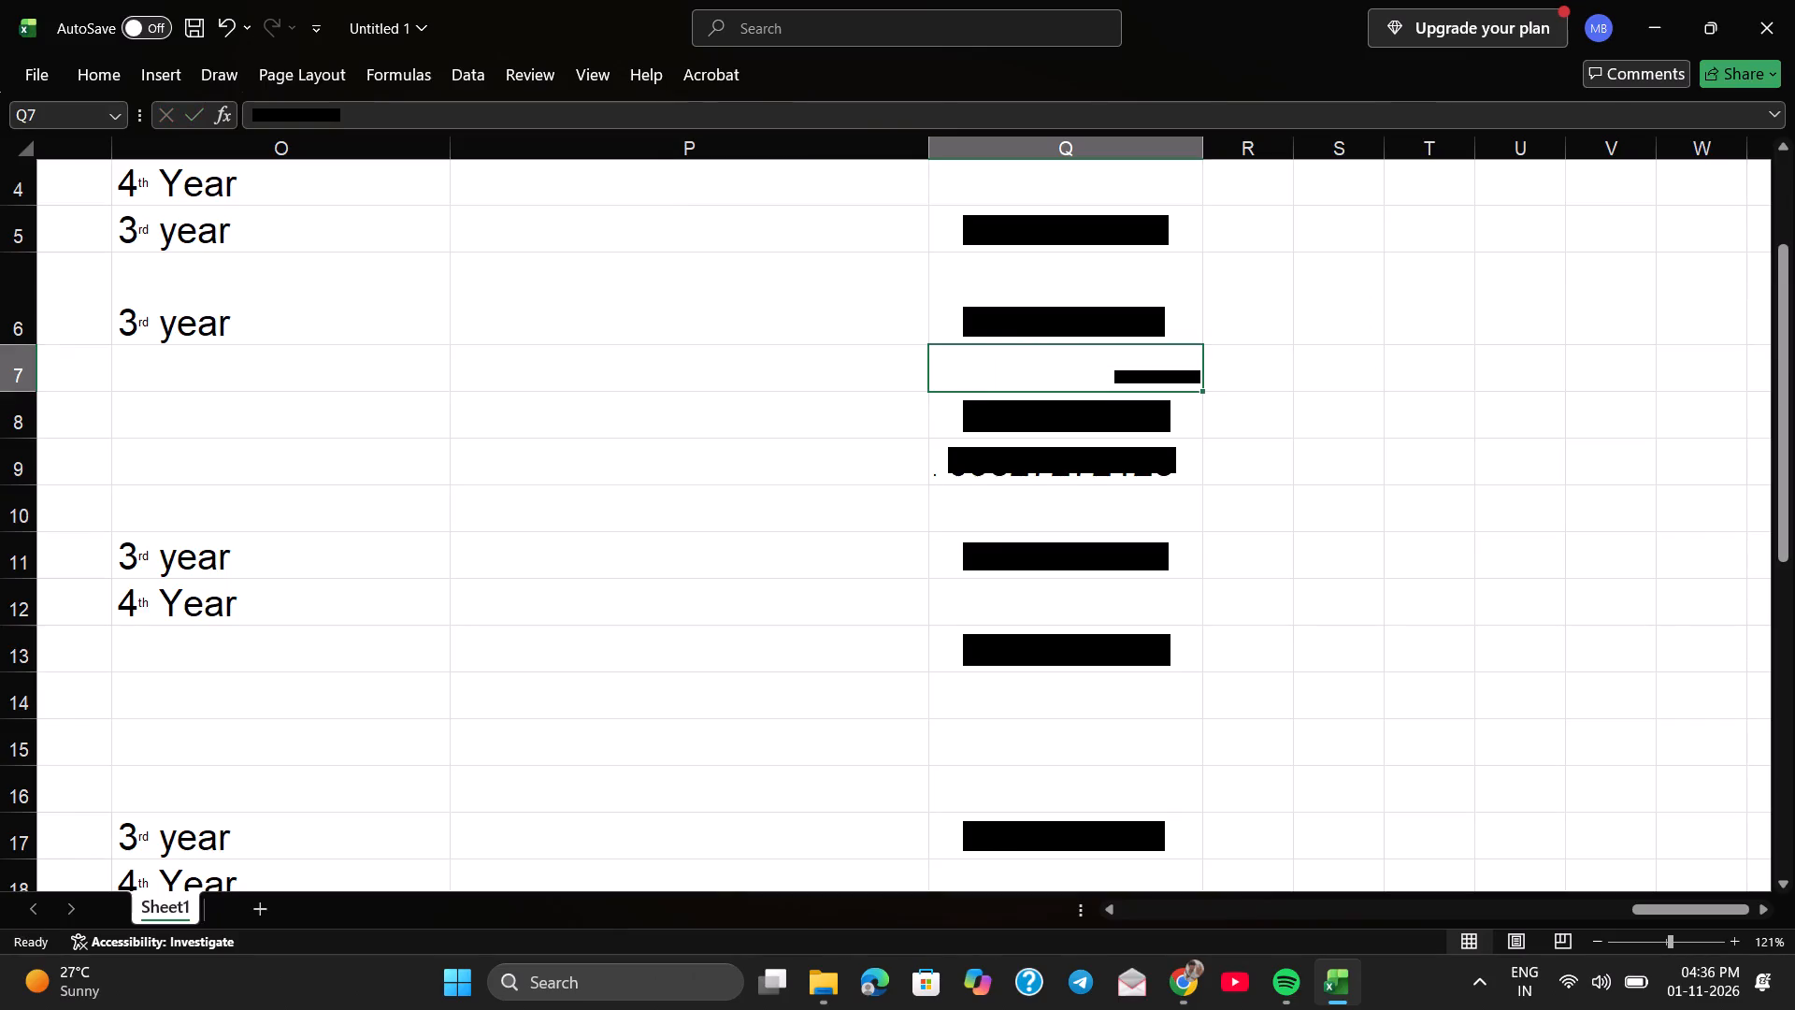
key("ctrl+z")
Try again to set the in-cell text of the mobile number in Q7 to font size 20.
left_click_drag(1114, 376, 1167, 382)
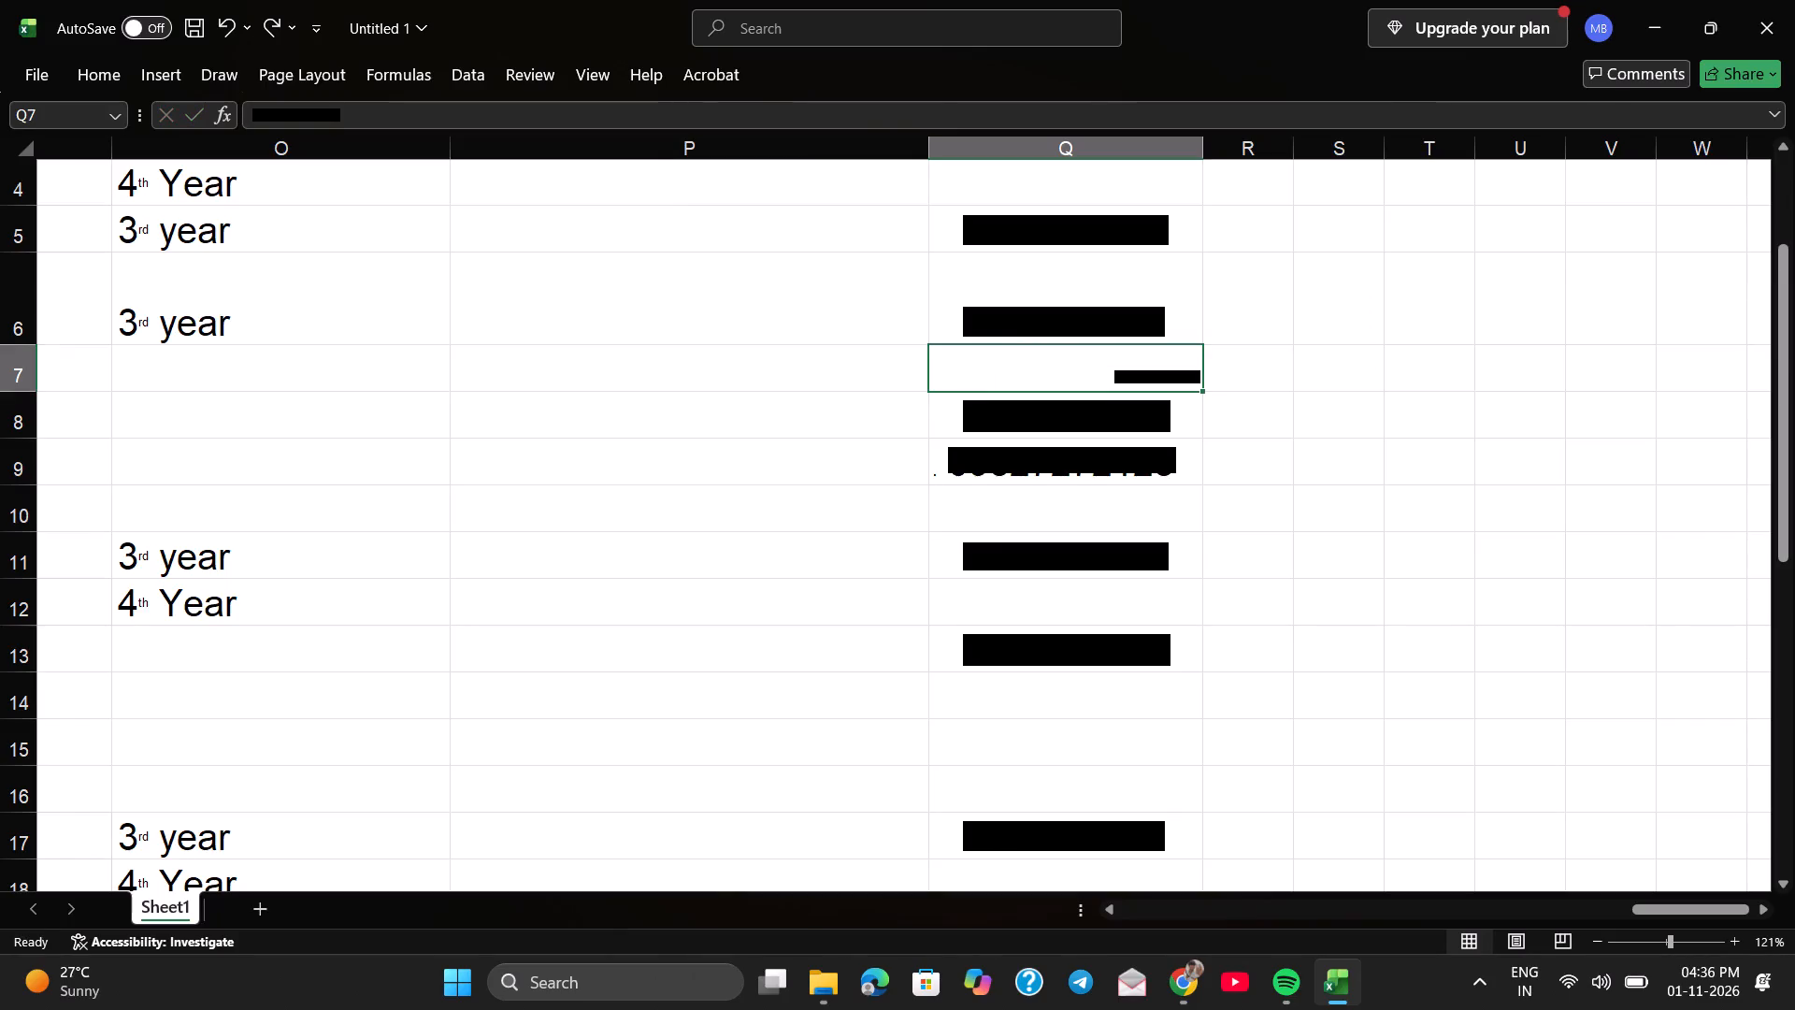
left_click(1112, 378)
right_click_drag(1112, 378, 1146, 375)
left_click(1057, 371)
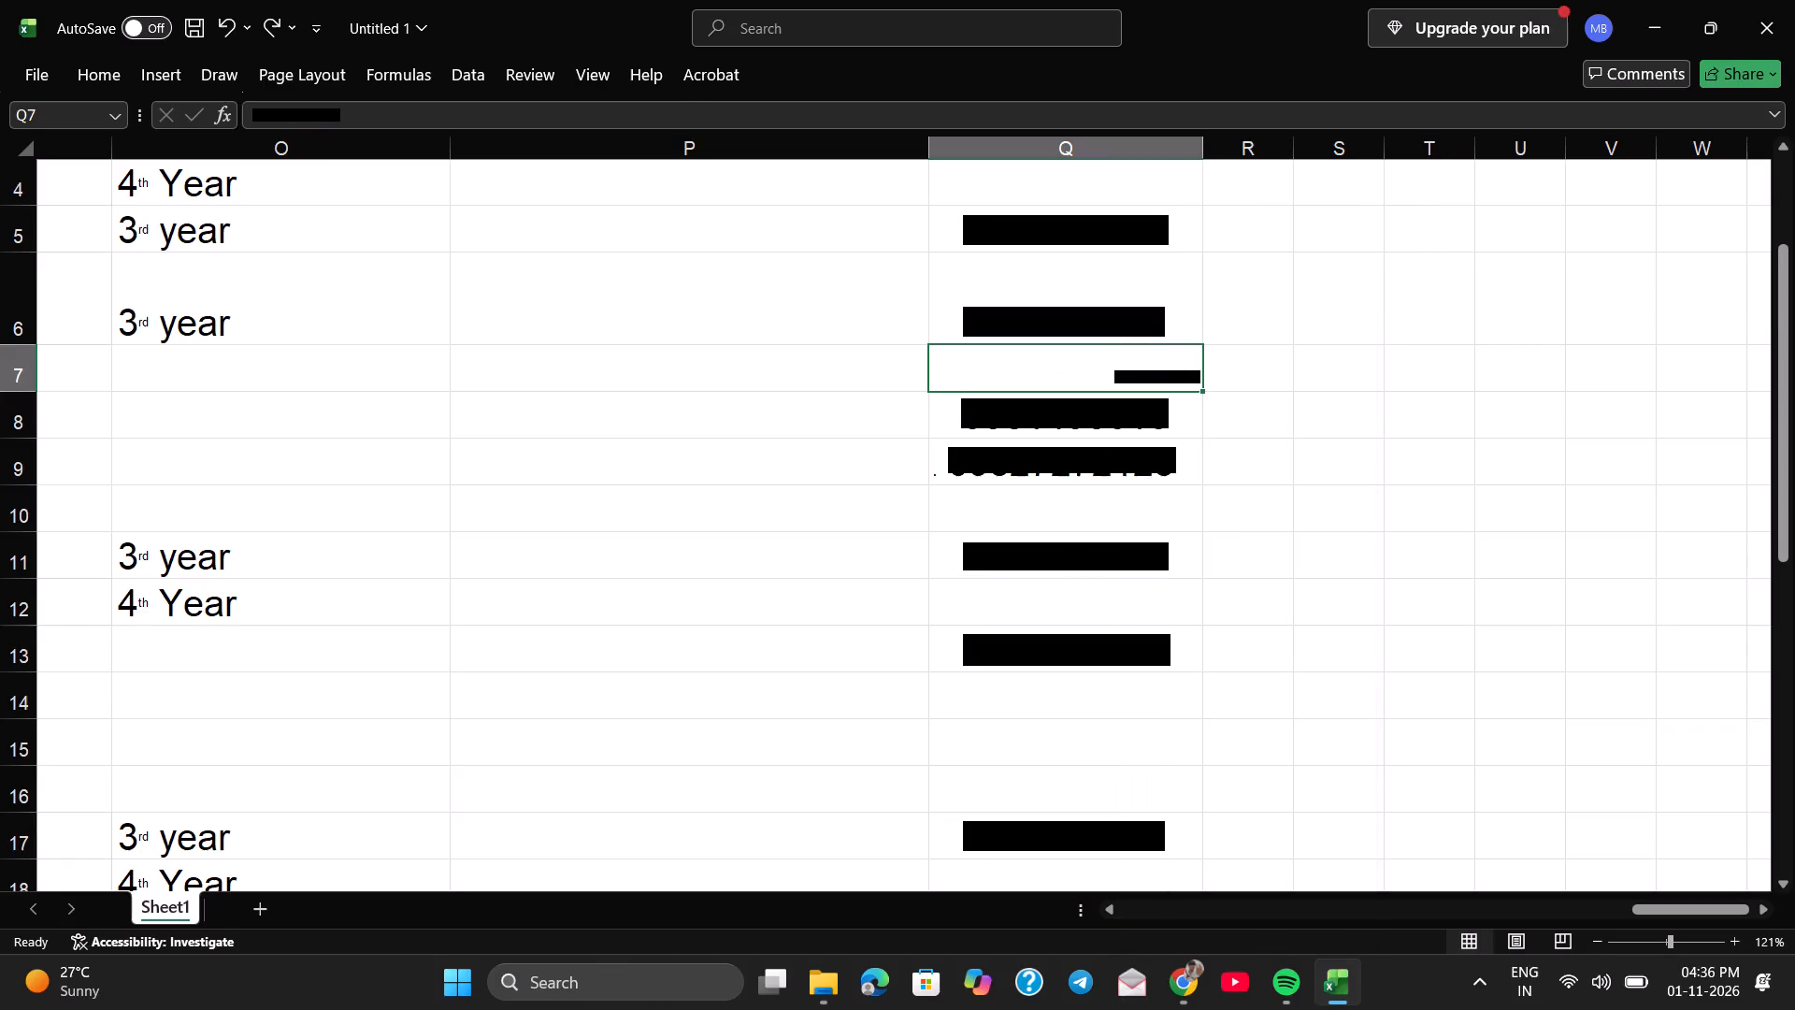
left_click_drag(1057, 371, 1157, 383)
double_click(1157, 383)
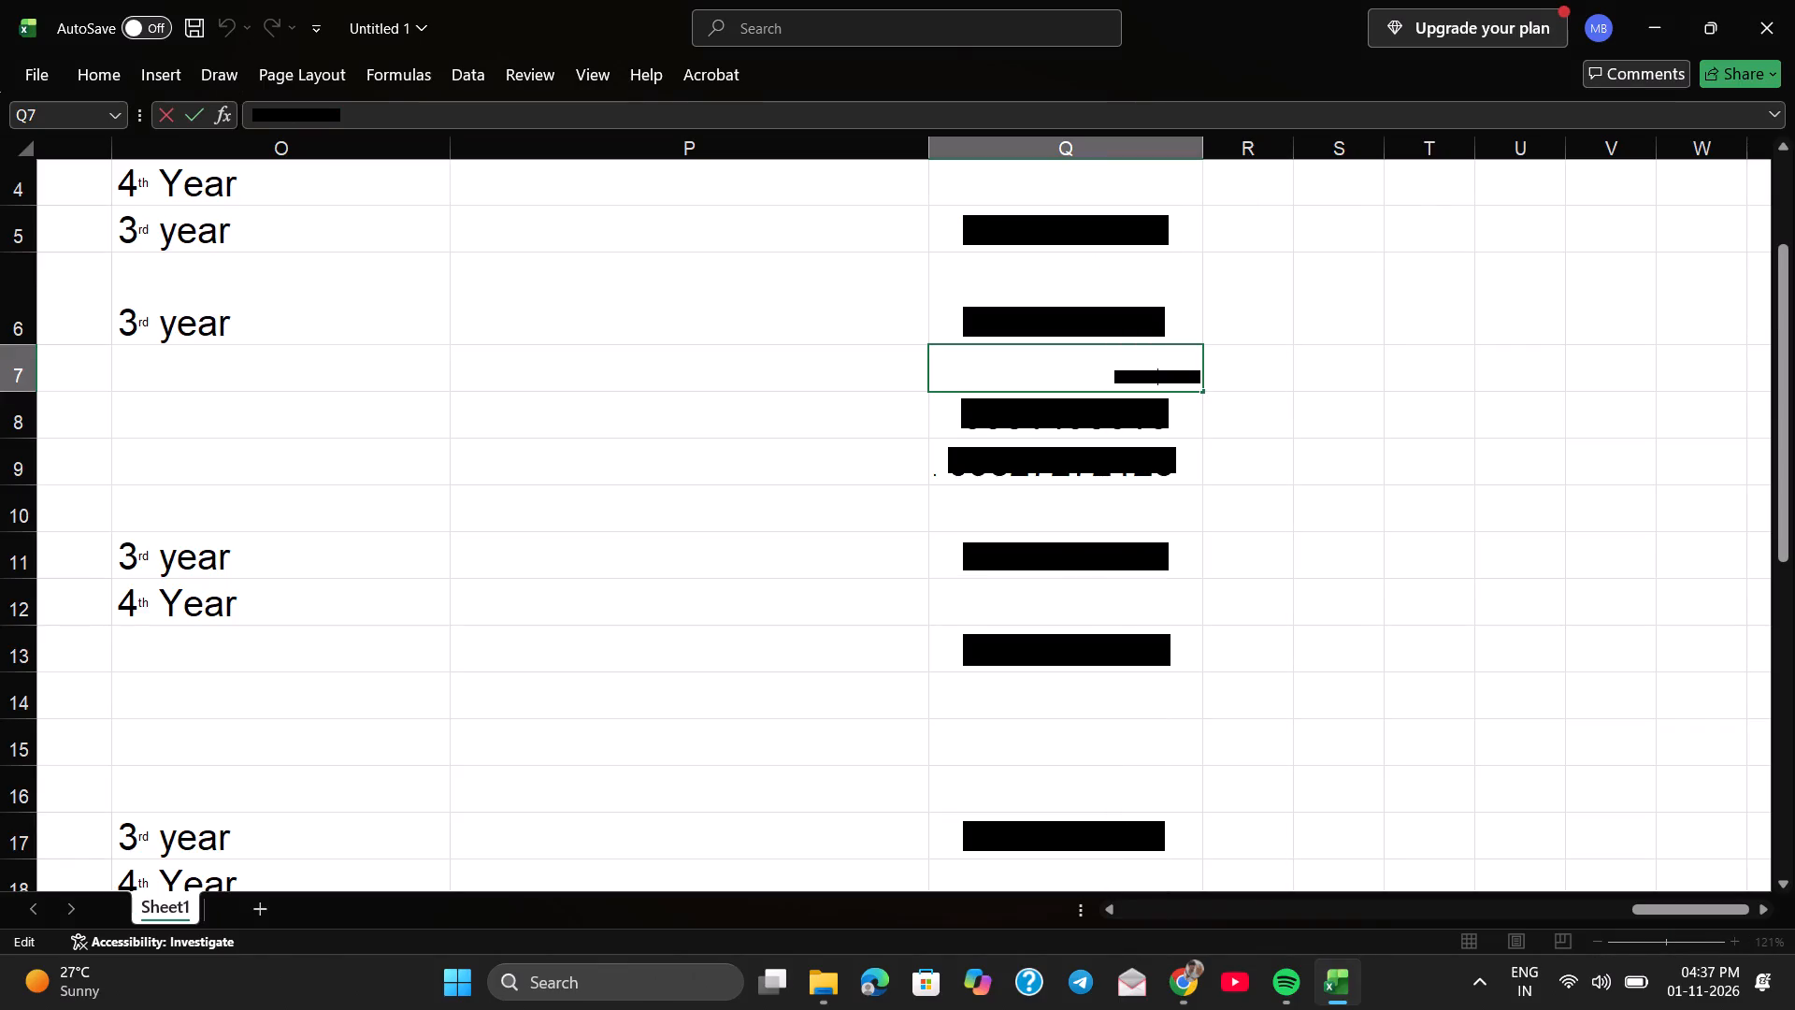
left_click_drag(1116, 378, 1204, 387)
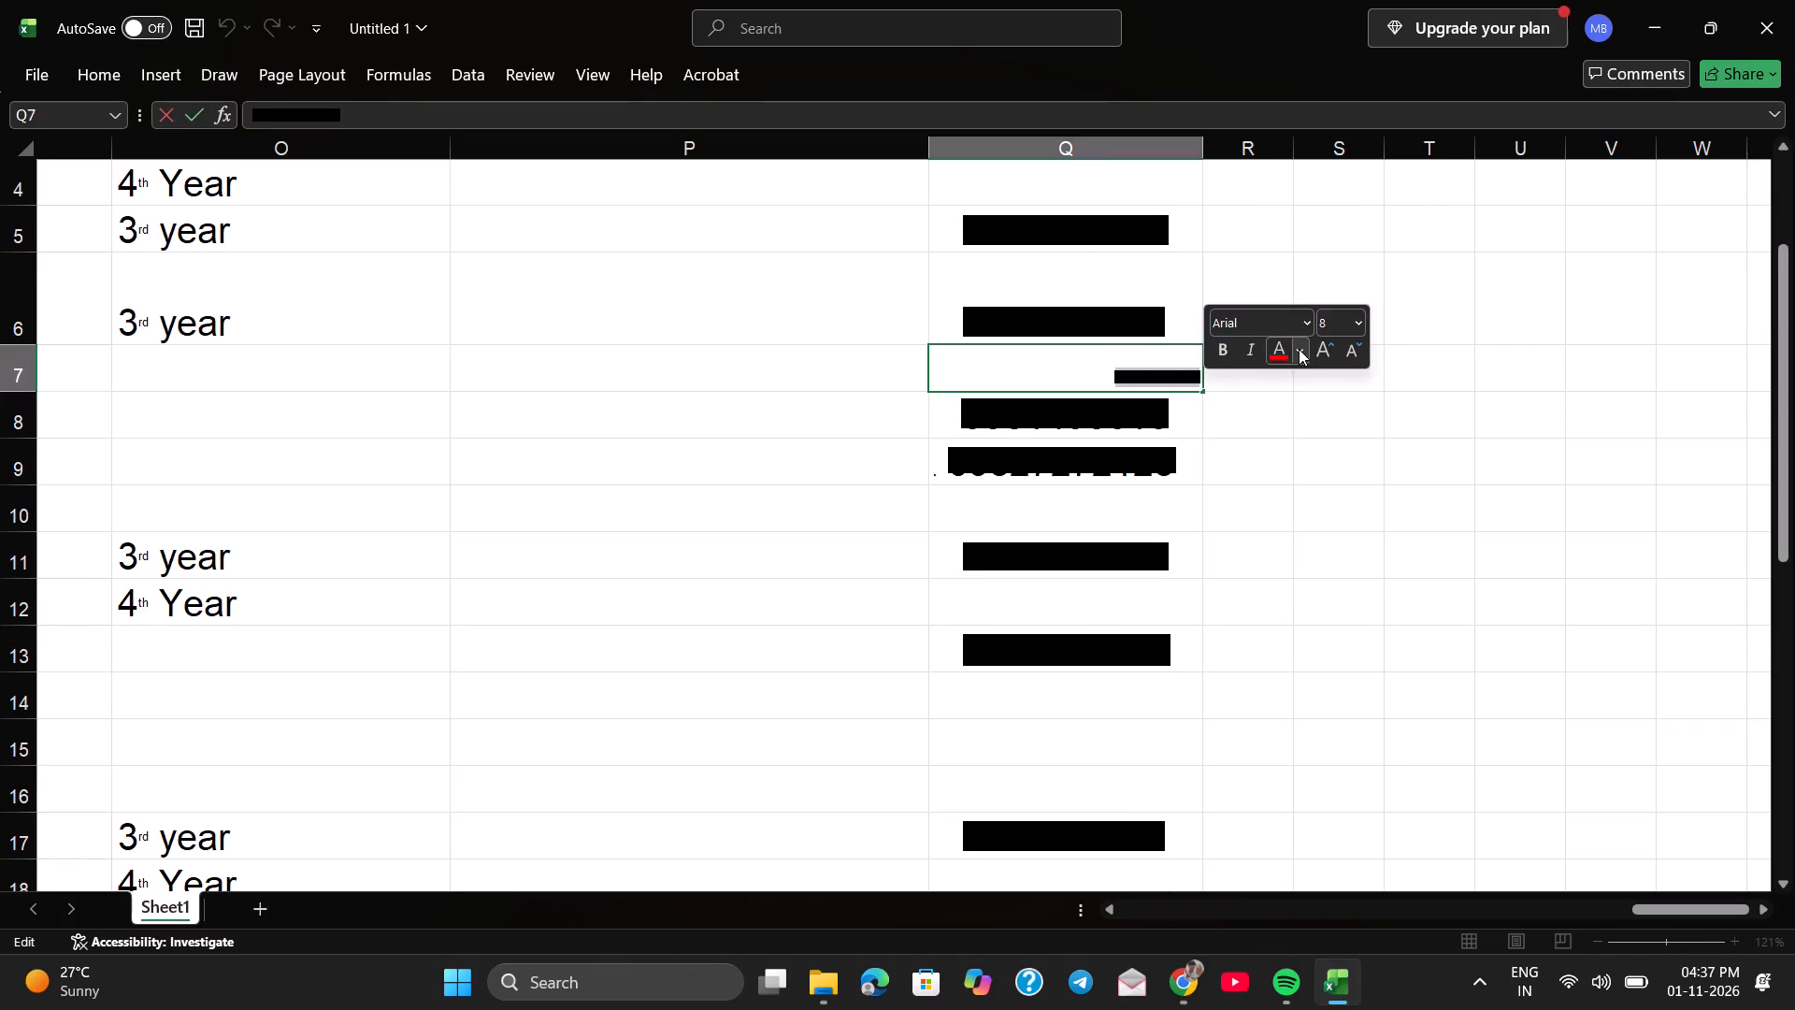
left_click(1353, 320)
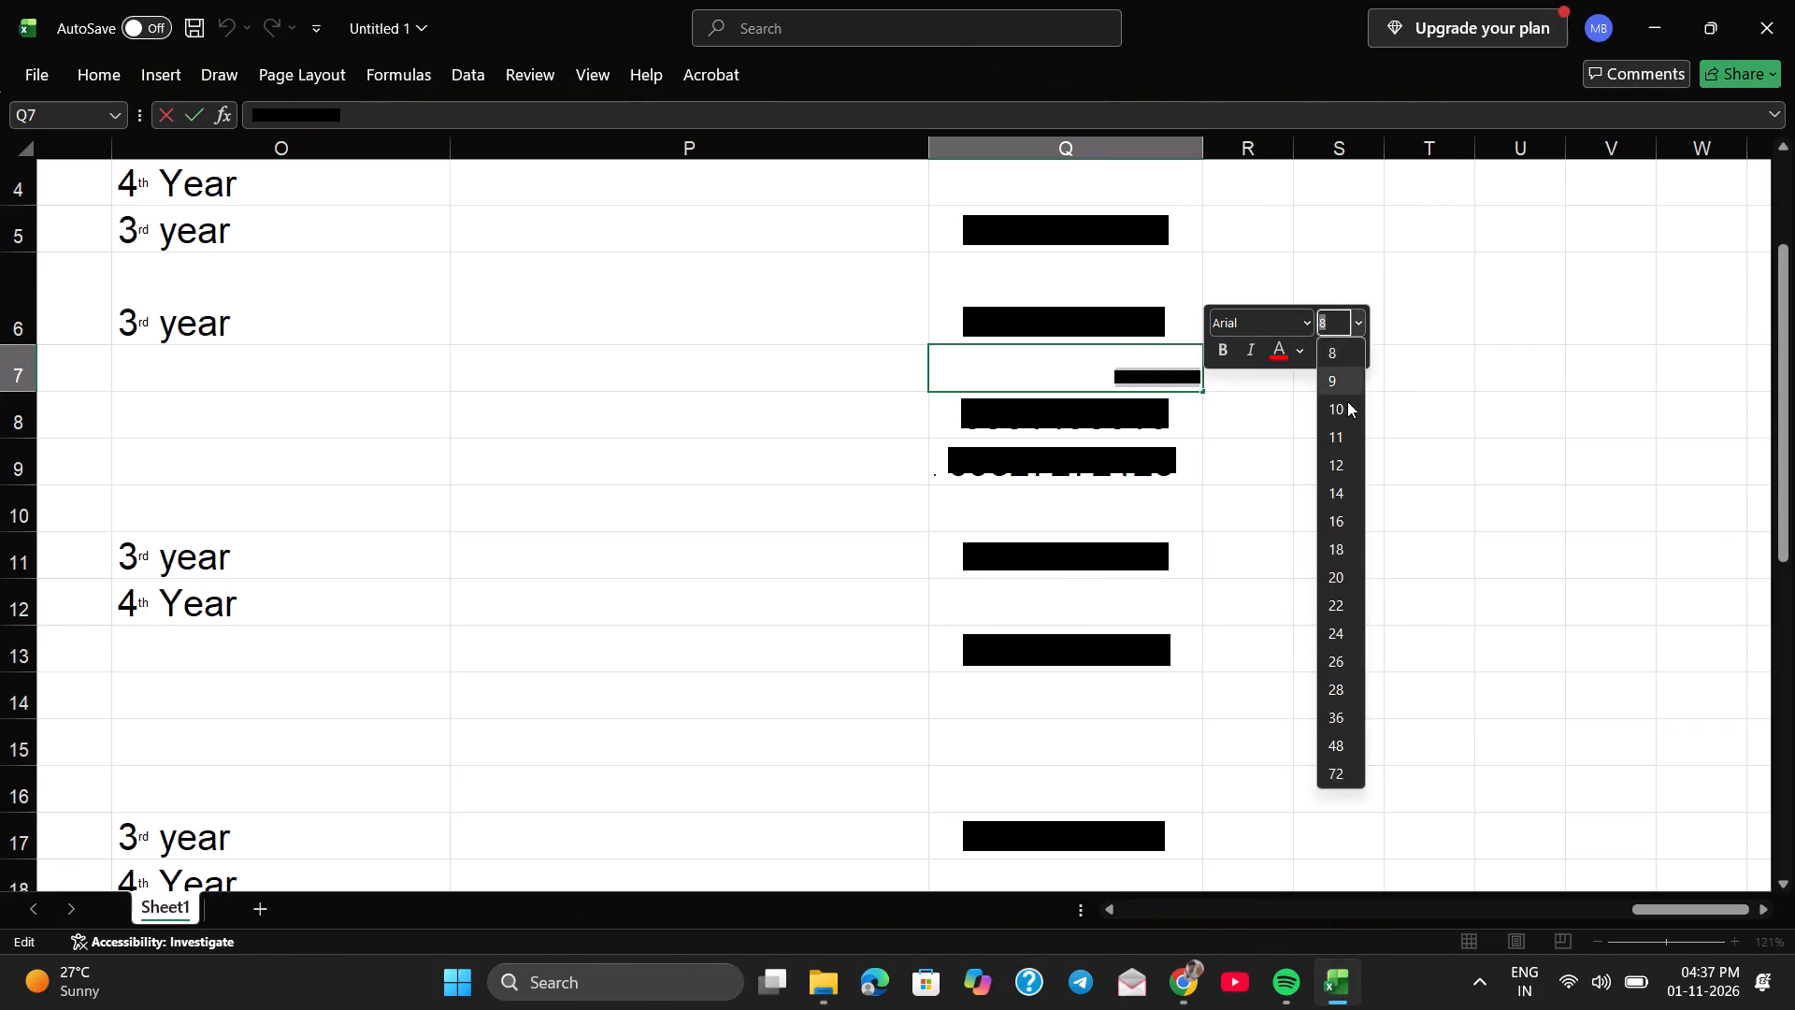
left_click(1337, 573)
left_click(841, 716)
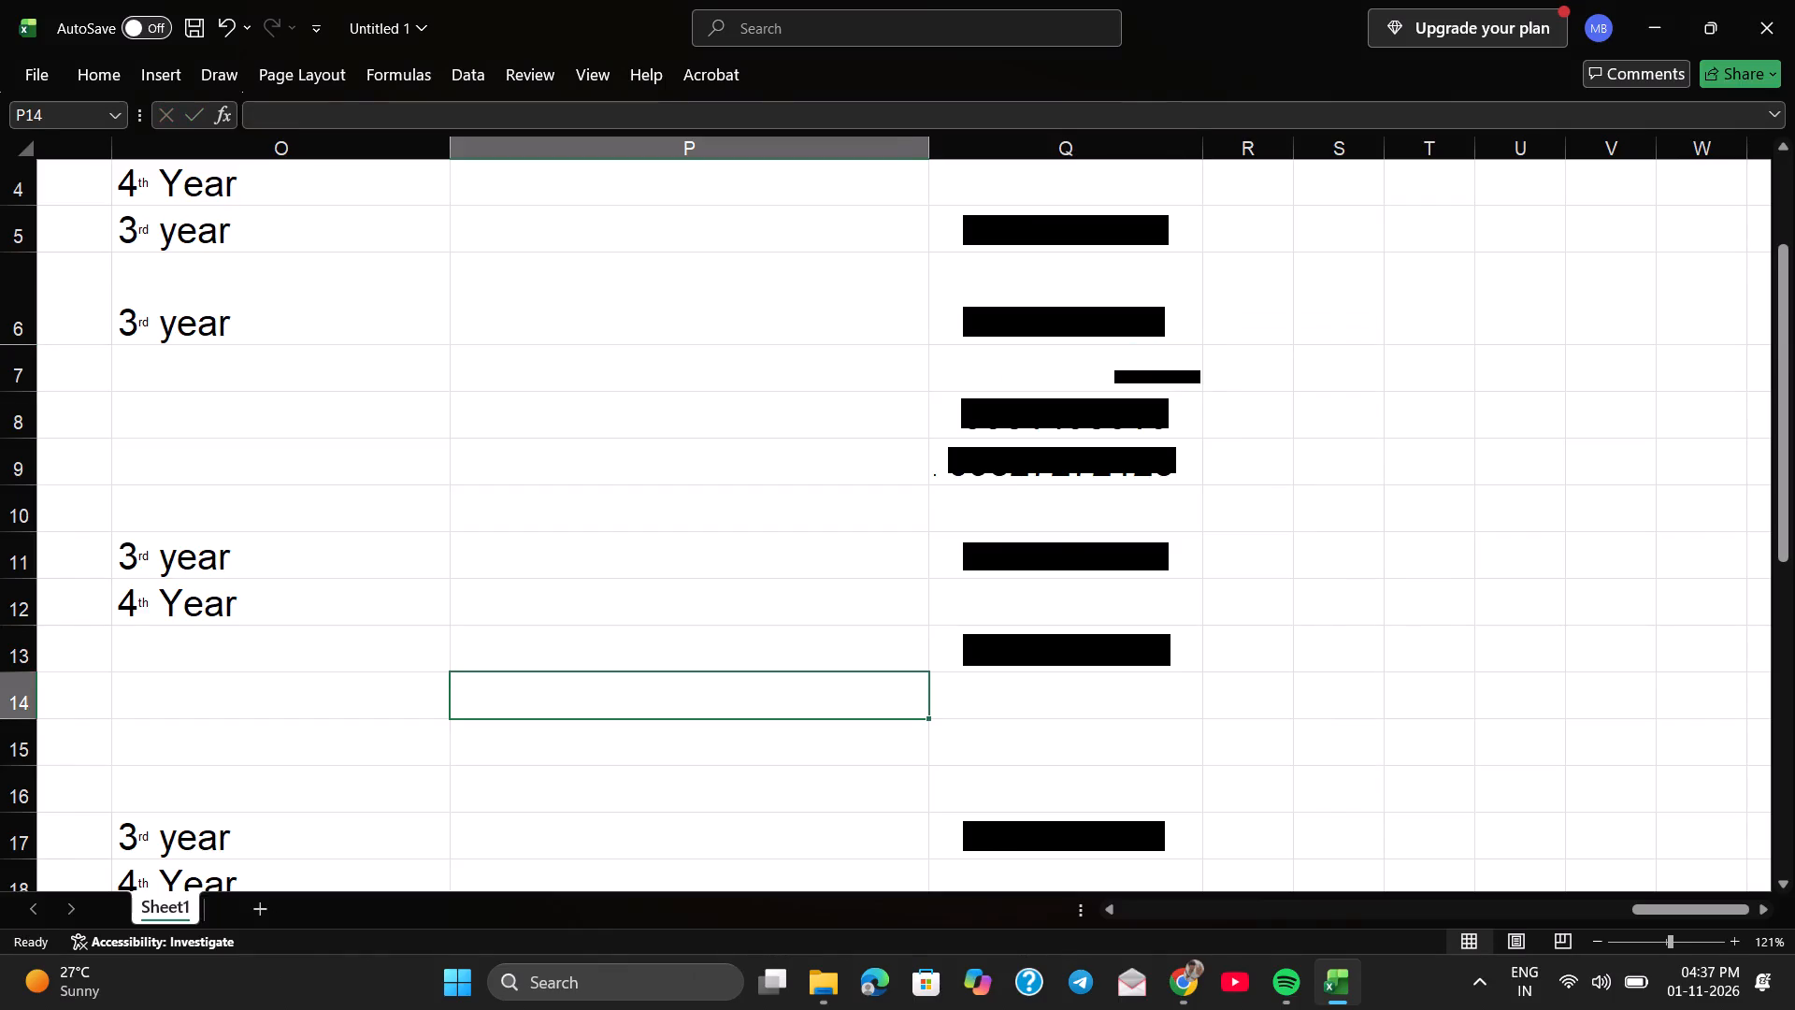
Set the font size of cell Q7 as a whole to 20 instead of formatting its text.
left_click_drag(1110, 376, 1179, 375)
left_click_drag(1117, 375, 1182, 377)
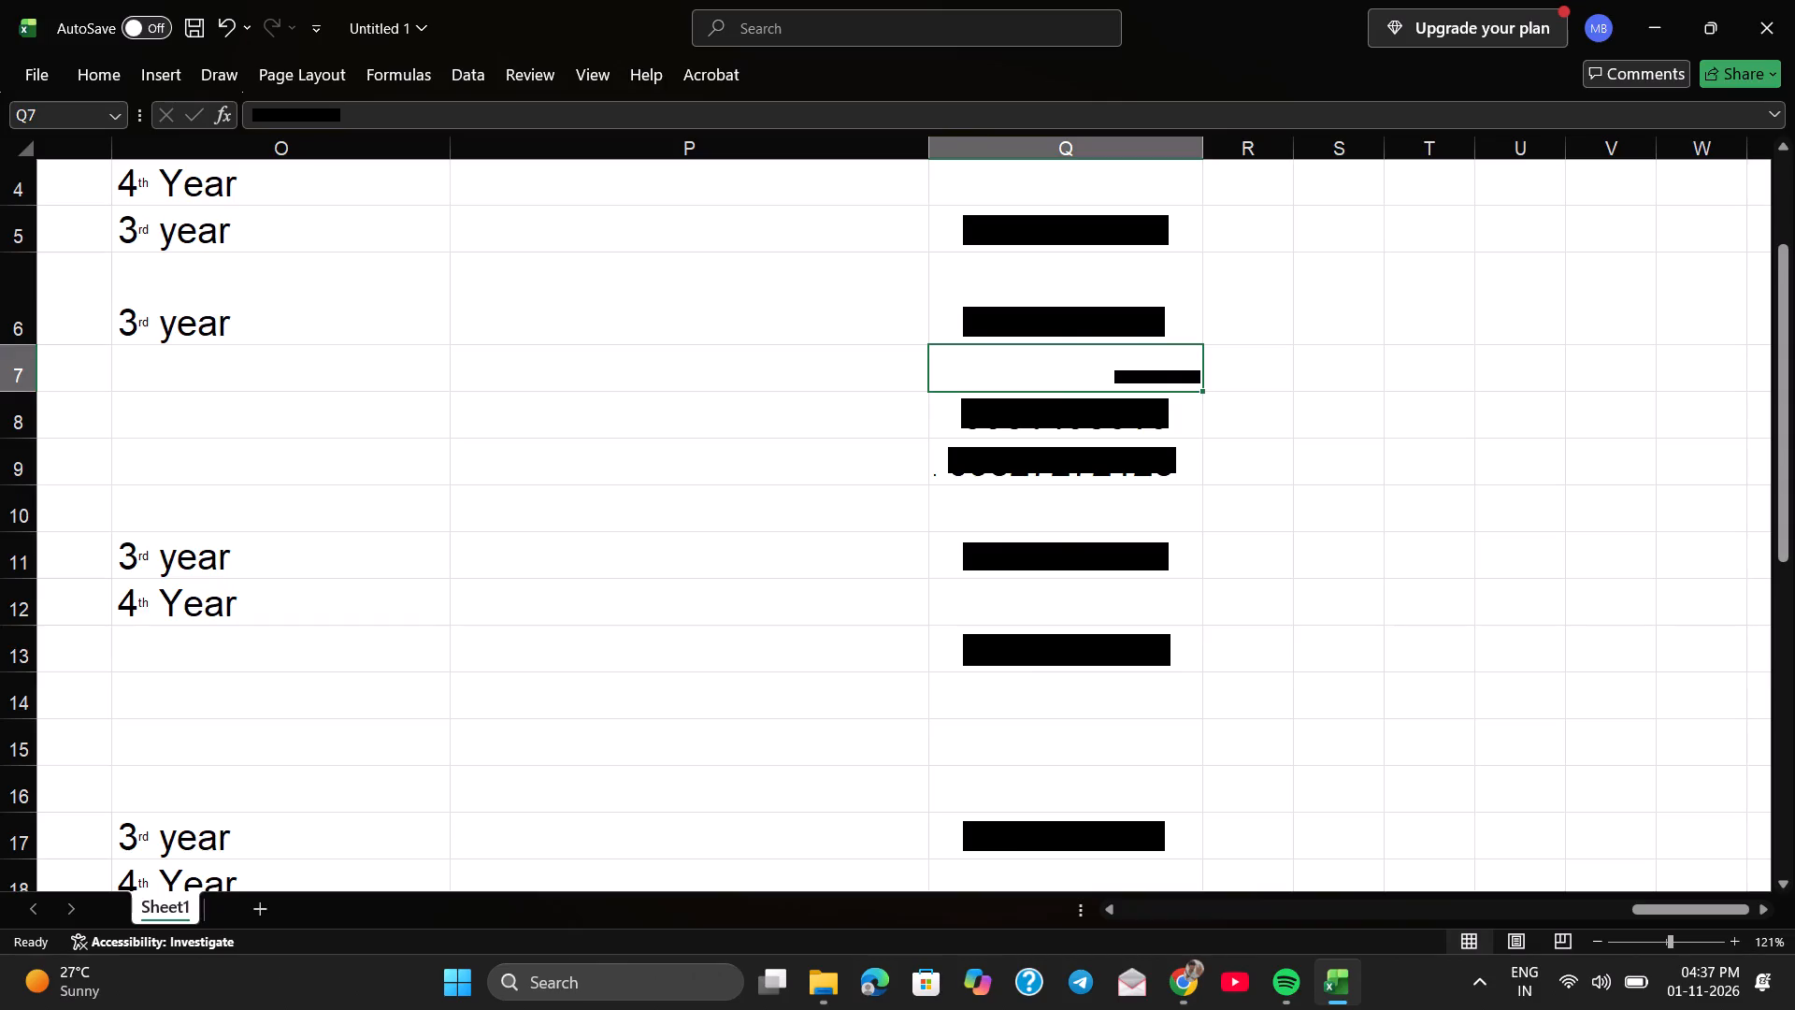
left_click(911, 391)
left_click(1056, 375)
left_click_drag(1114, 376, 1177, 379)
scroll(1162, 379, "left", 2)
left_click(105, 68)
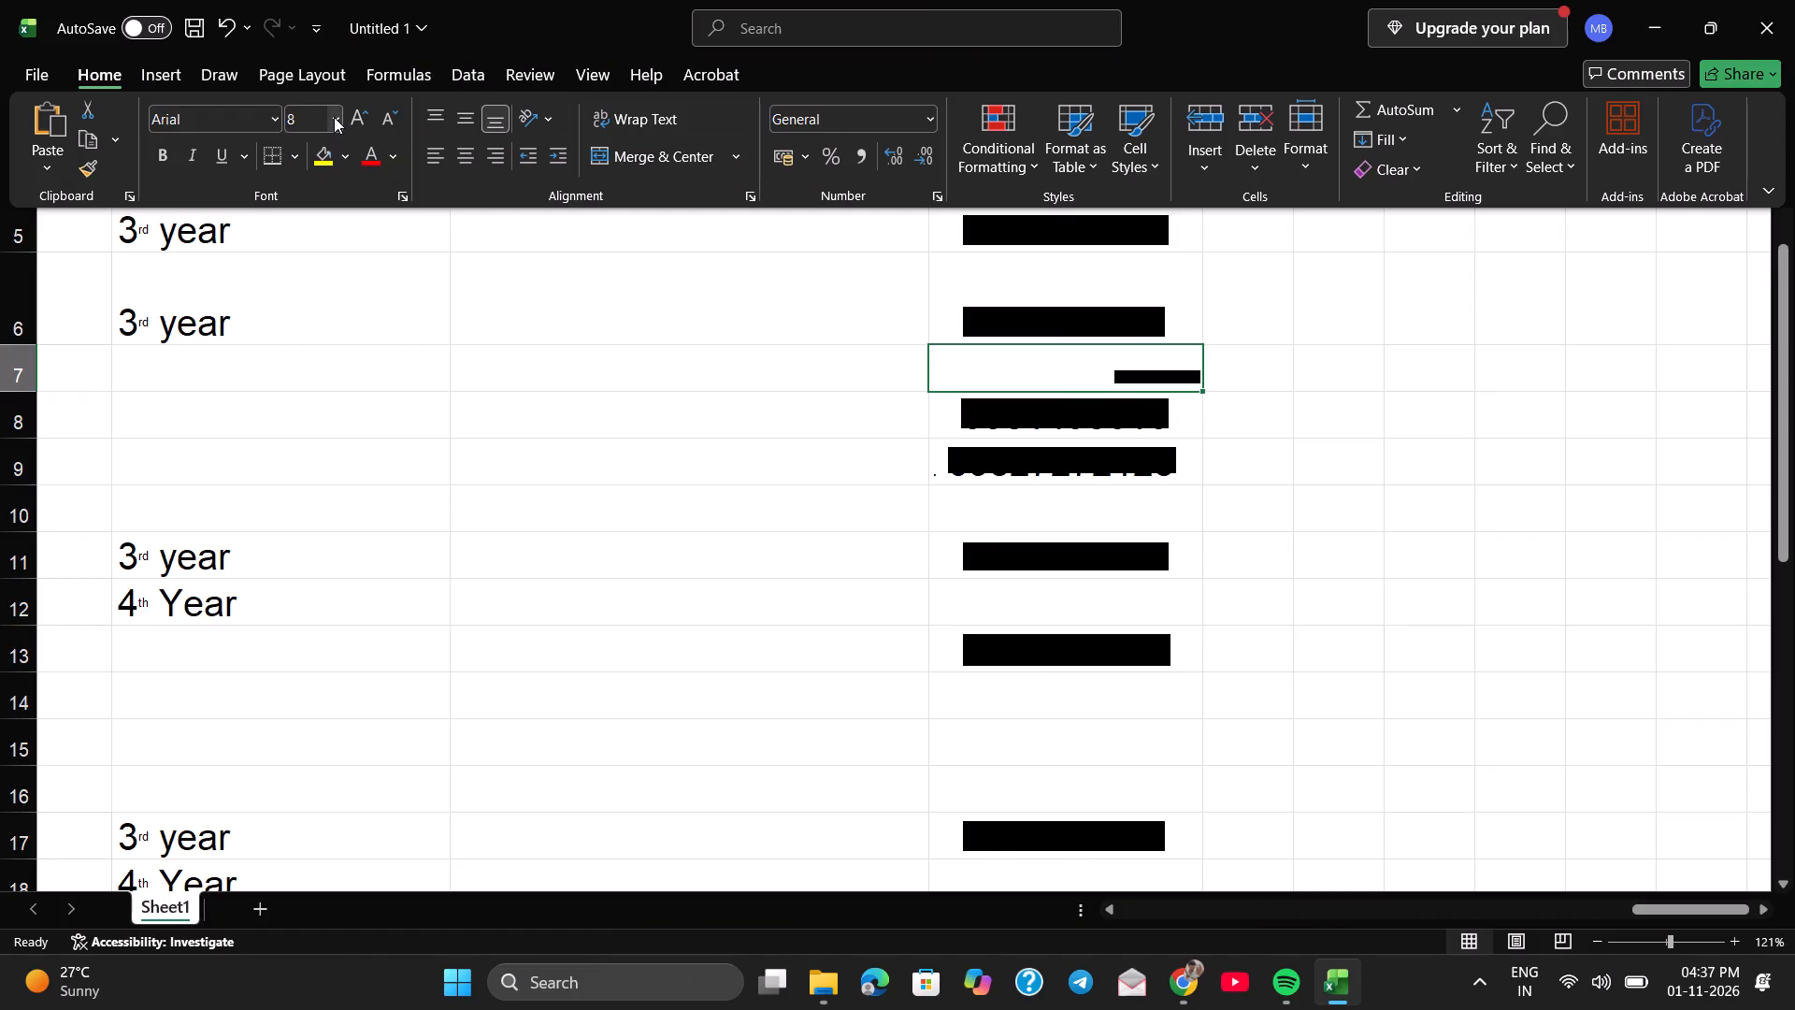
left_click(334, 117)
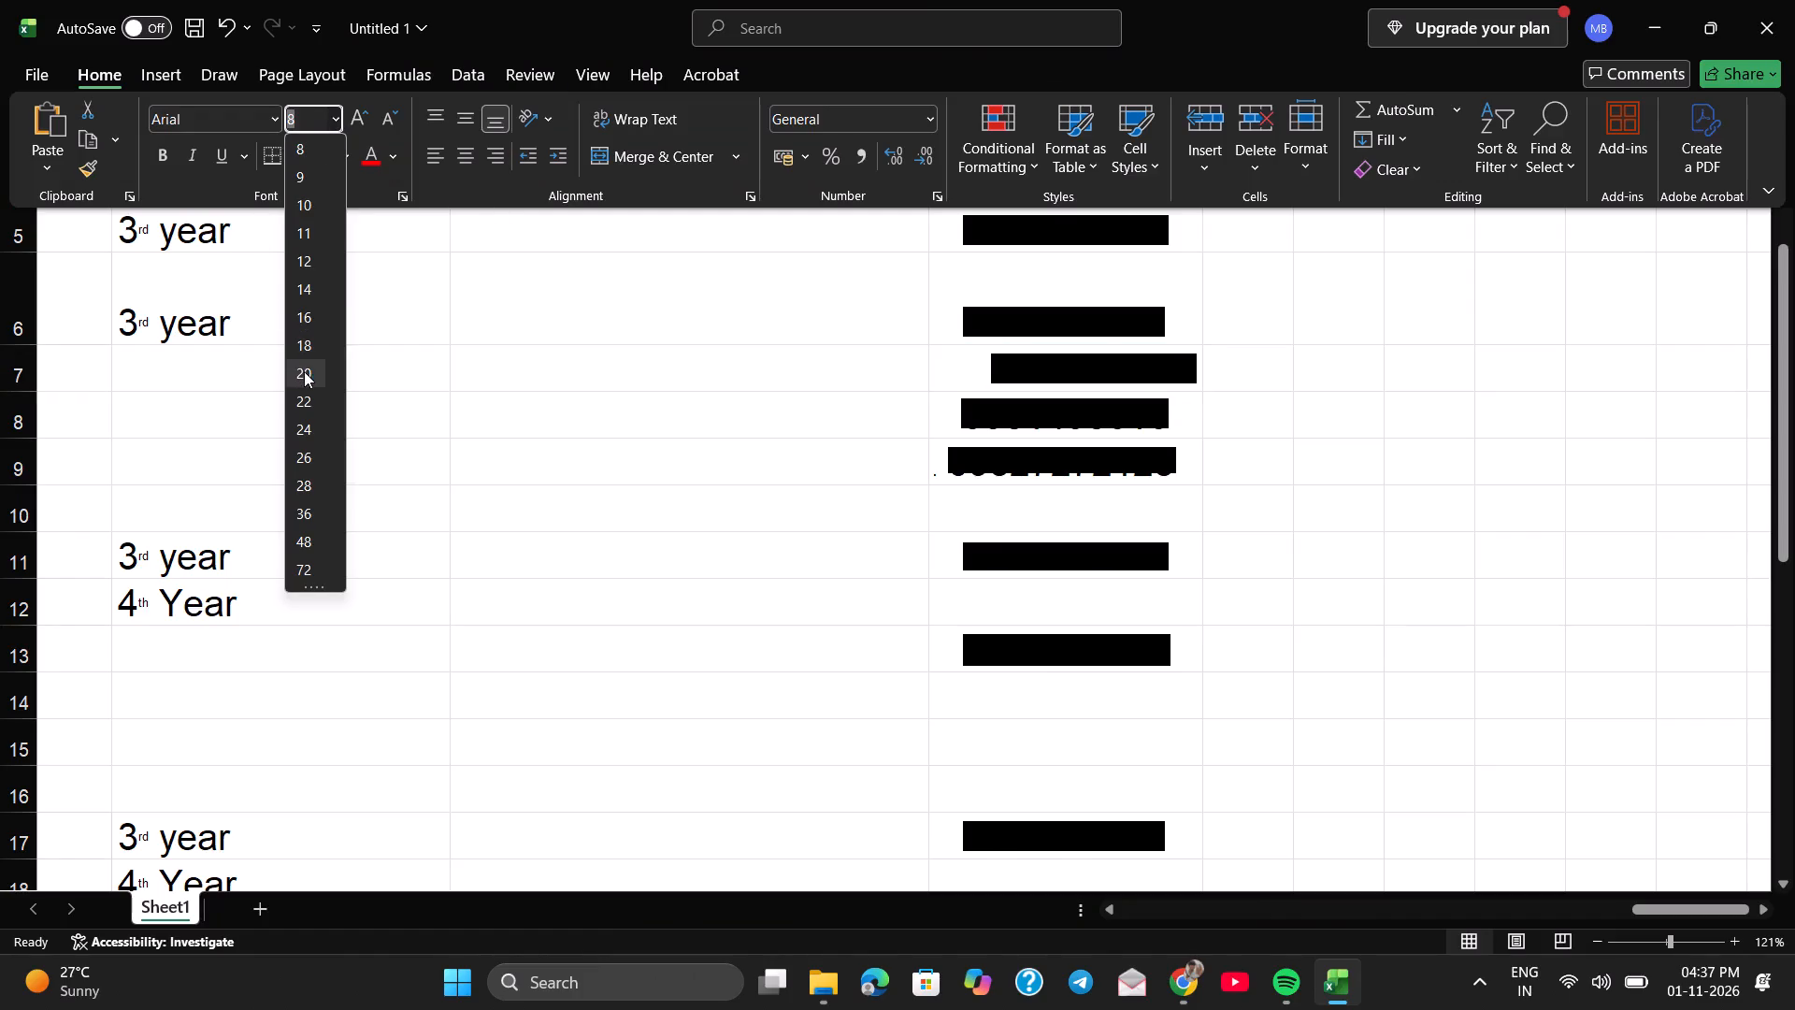
left_click(304, 371)
left_click(707, 541)
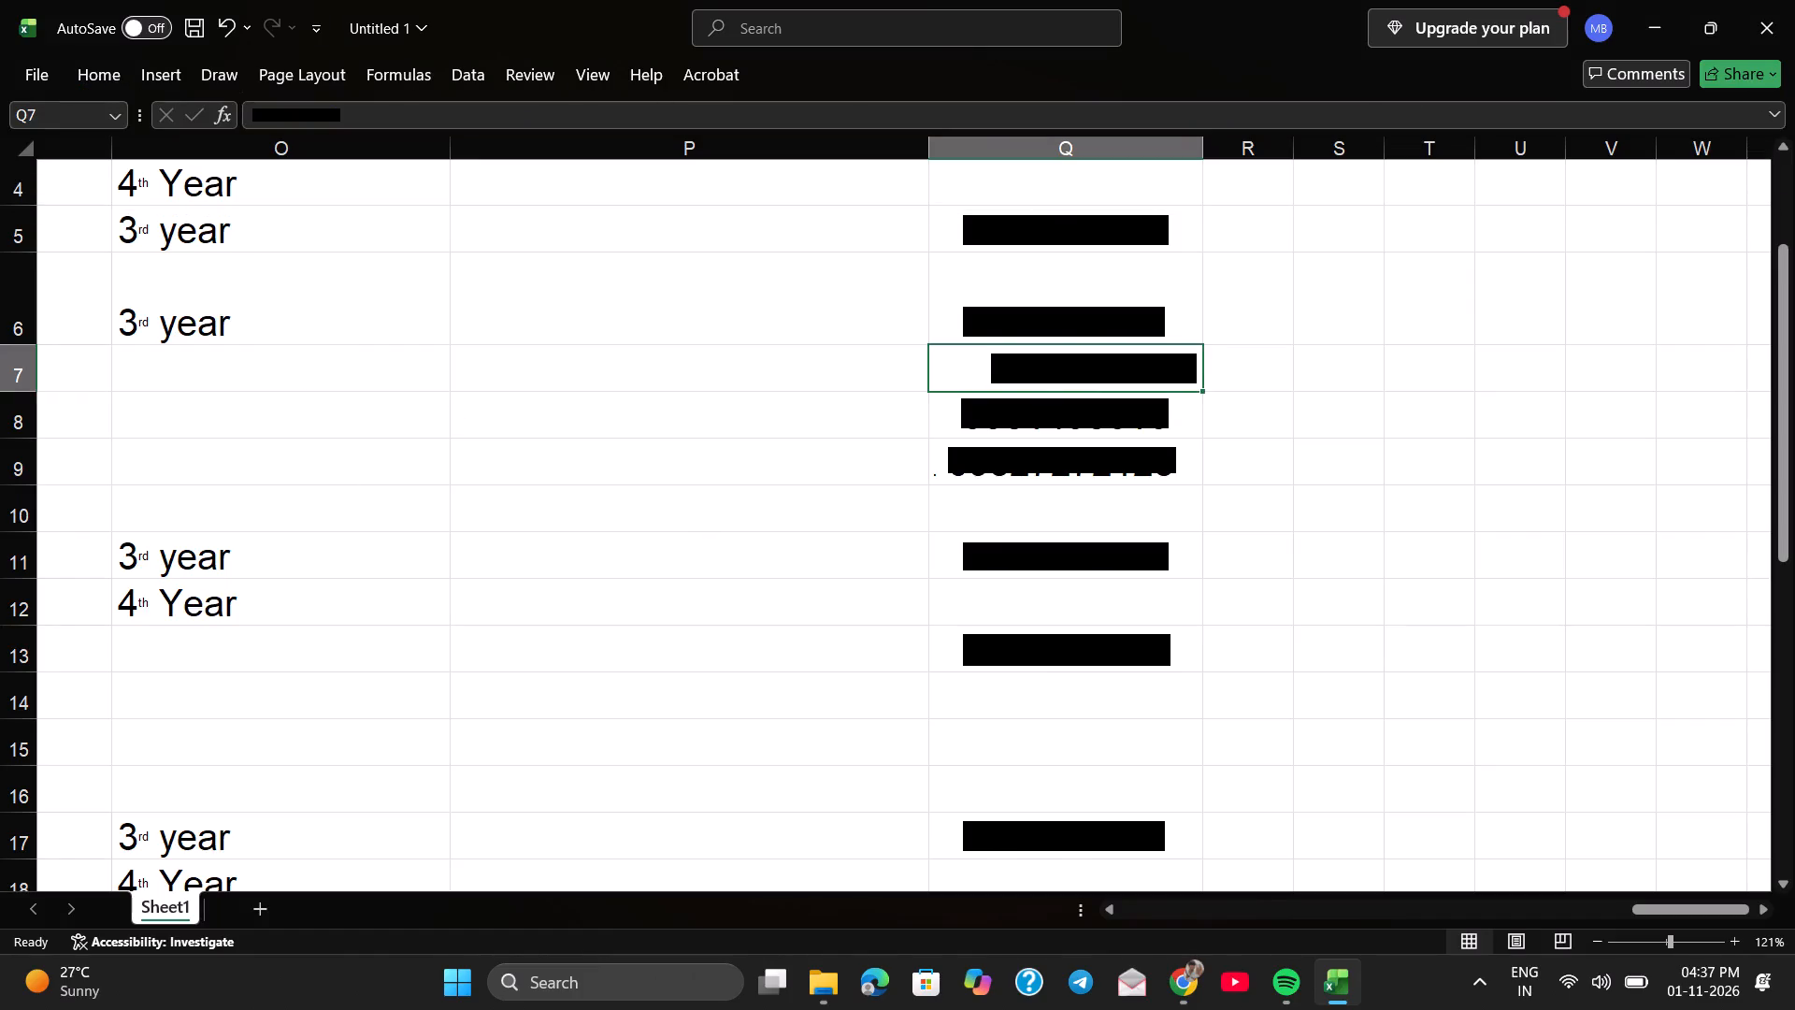
Centre the mobile number horizontally in cell Q7.
left_click(87, 63)
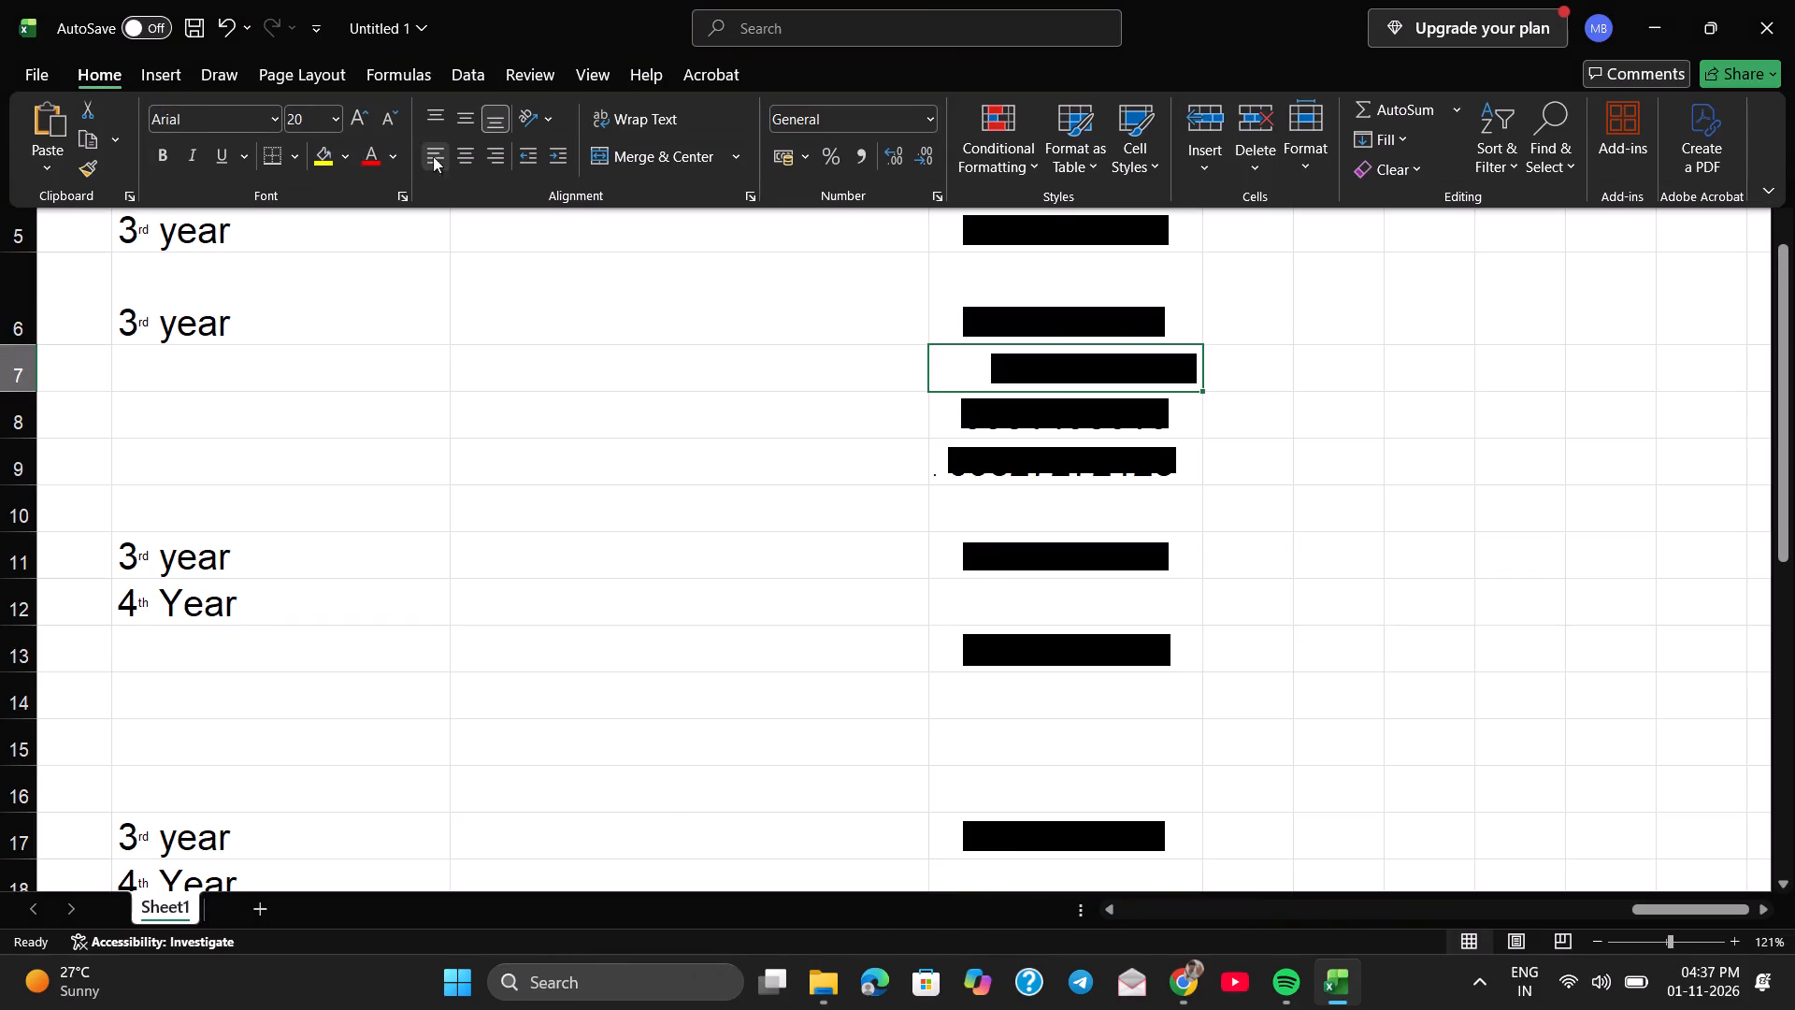
left_click(429, 153)
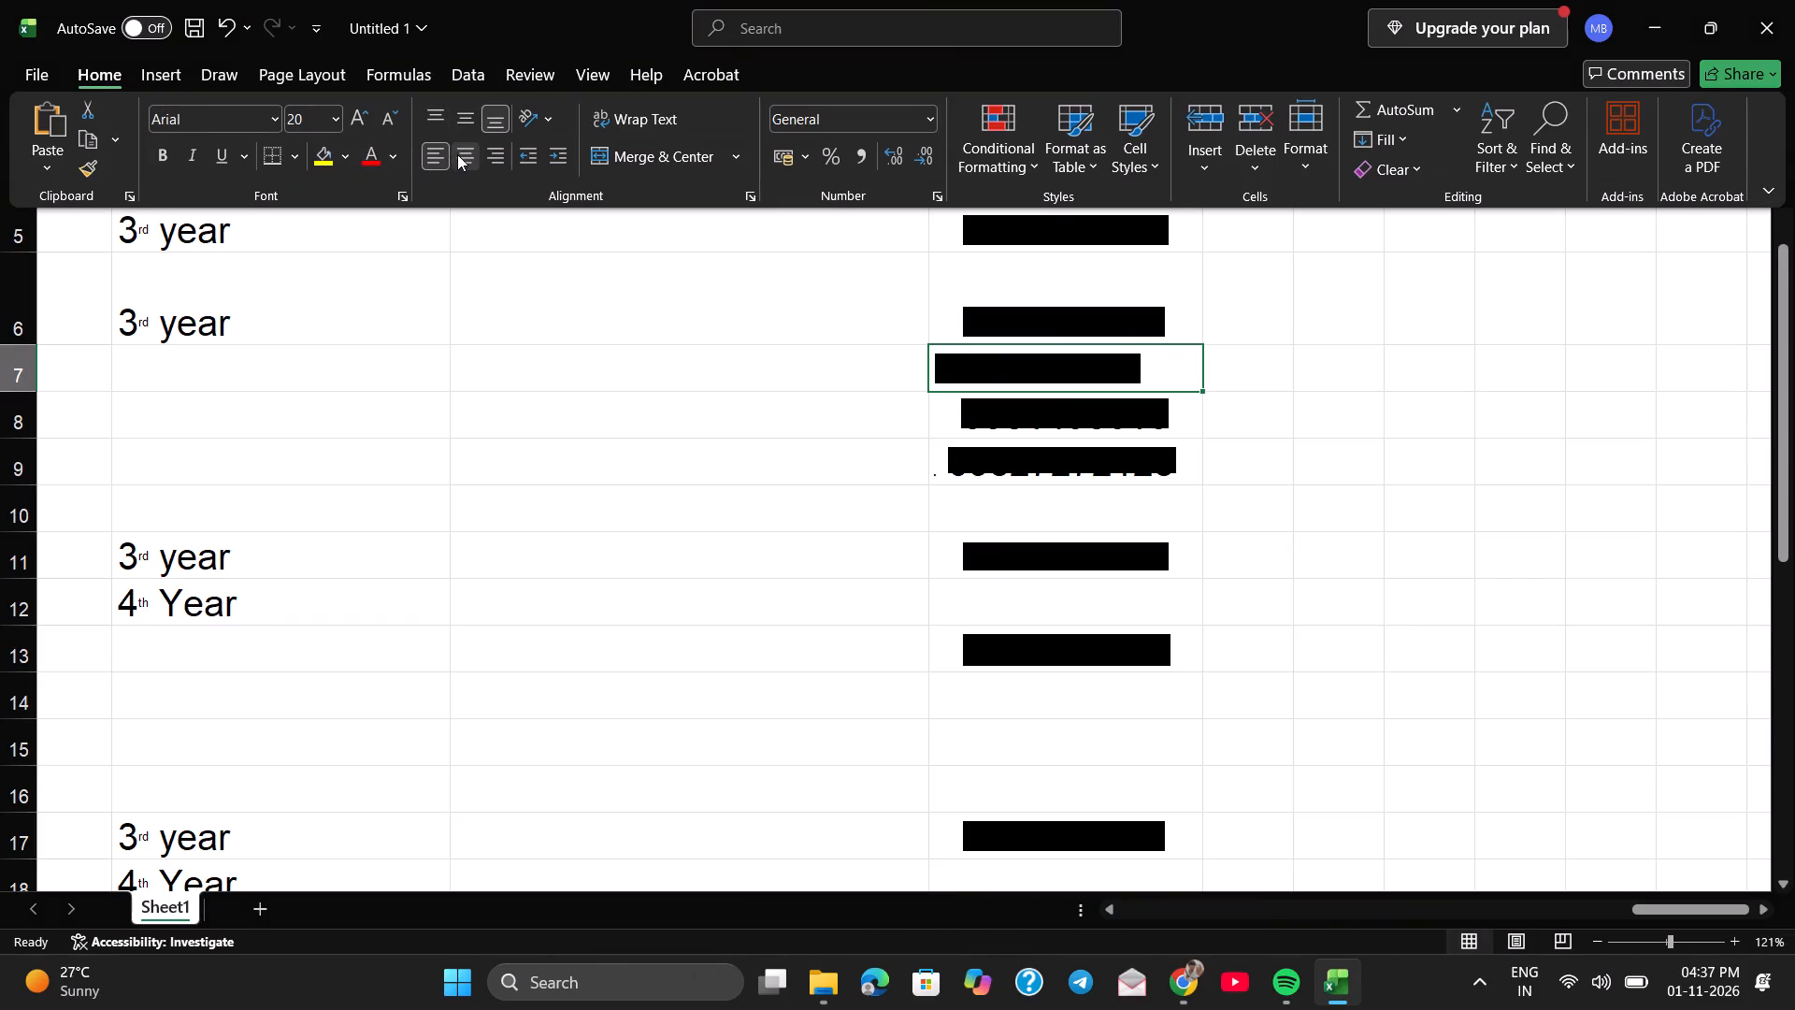
left_click(458, 152)
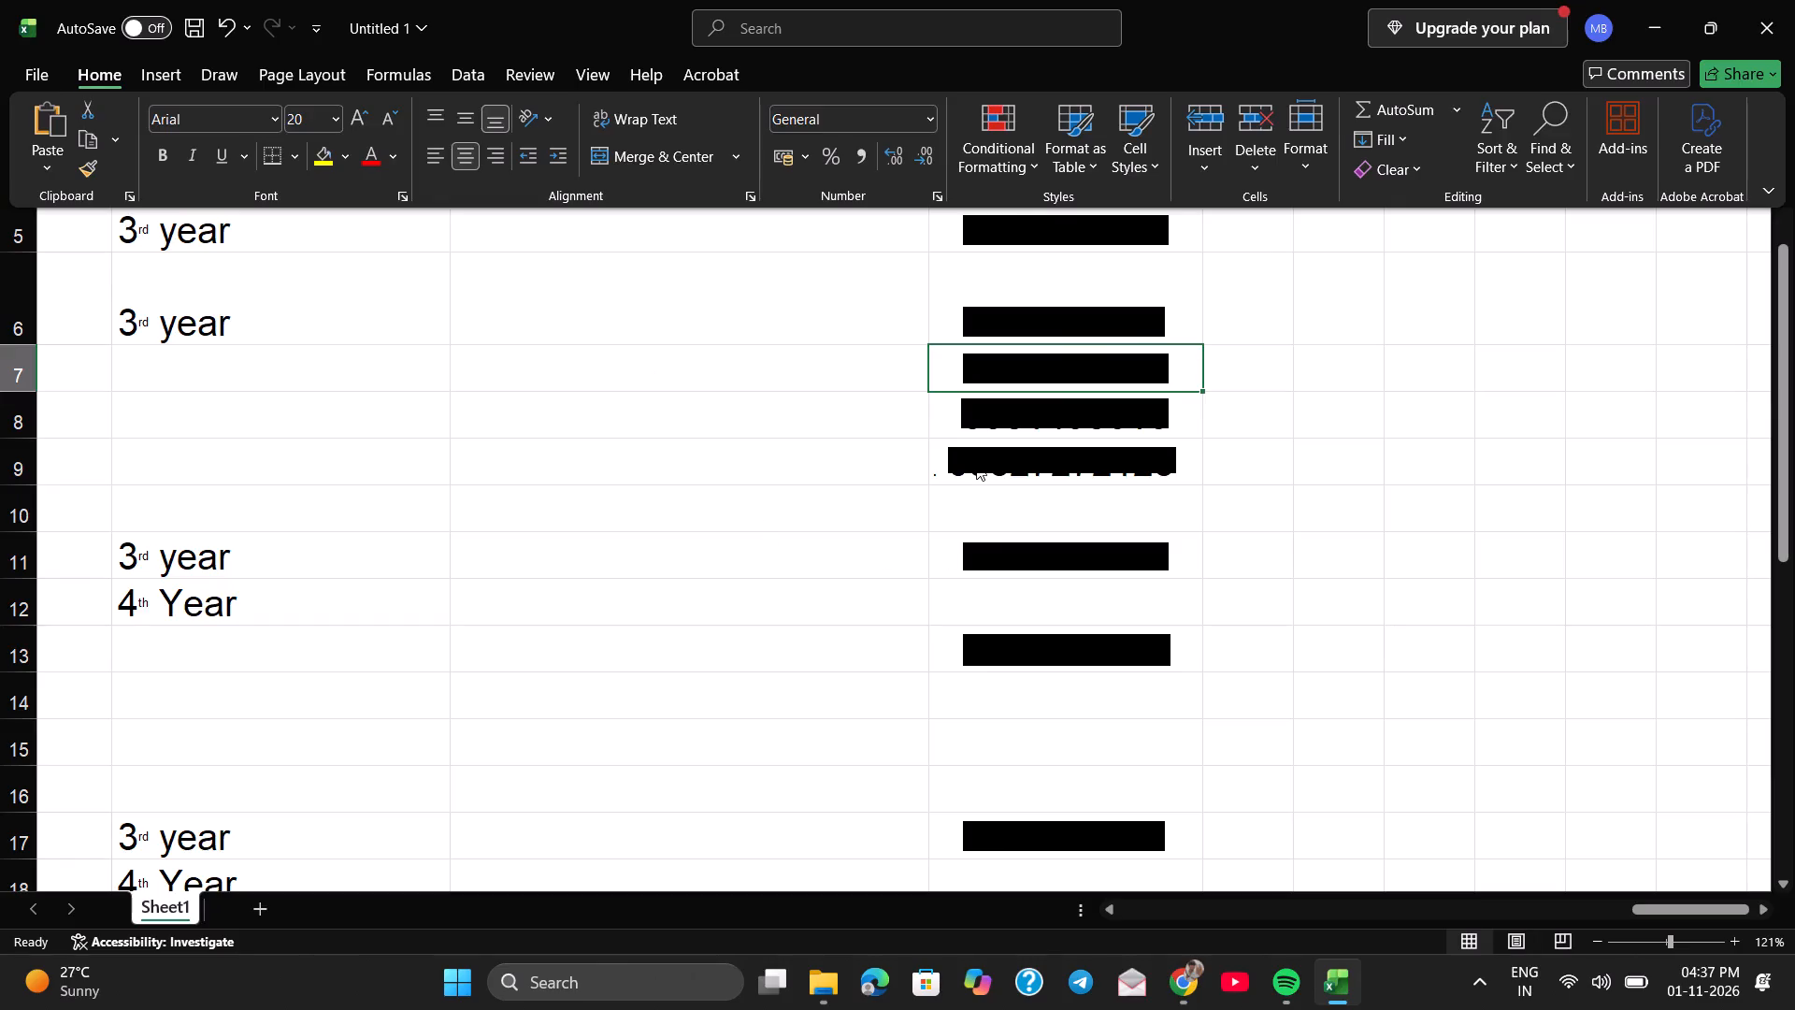
left_click(976, 464)
left_click(976, 464)
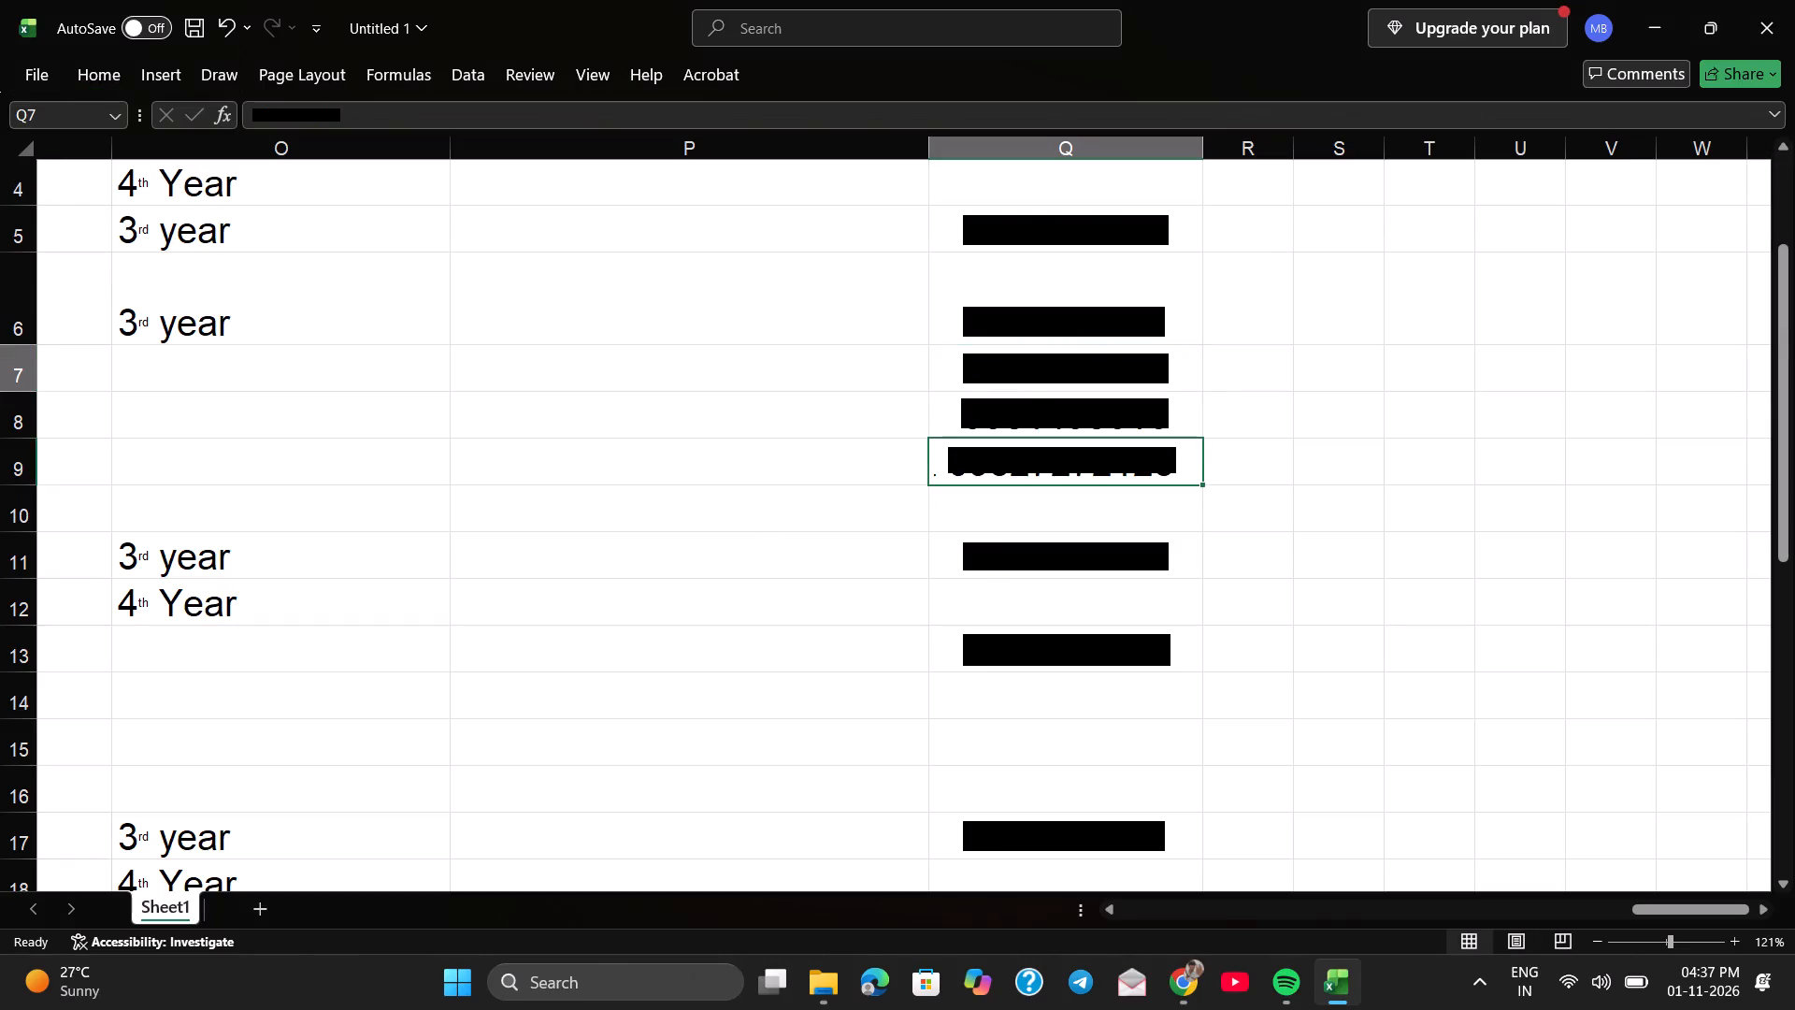
Search the web in Chrome for the person named in cell N12 plus "sati", scan the results for contact details, and return to Excel.
scroll(1094, 449, "up", 1)
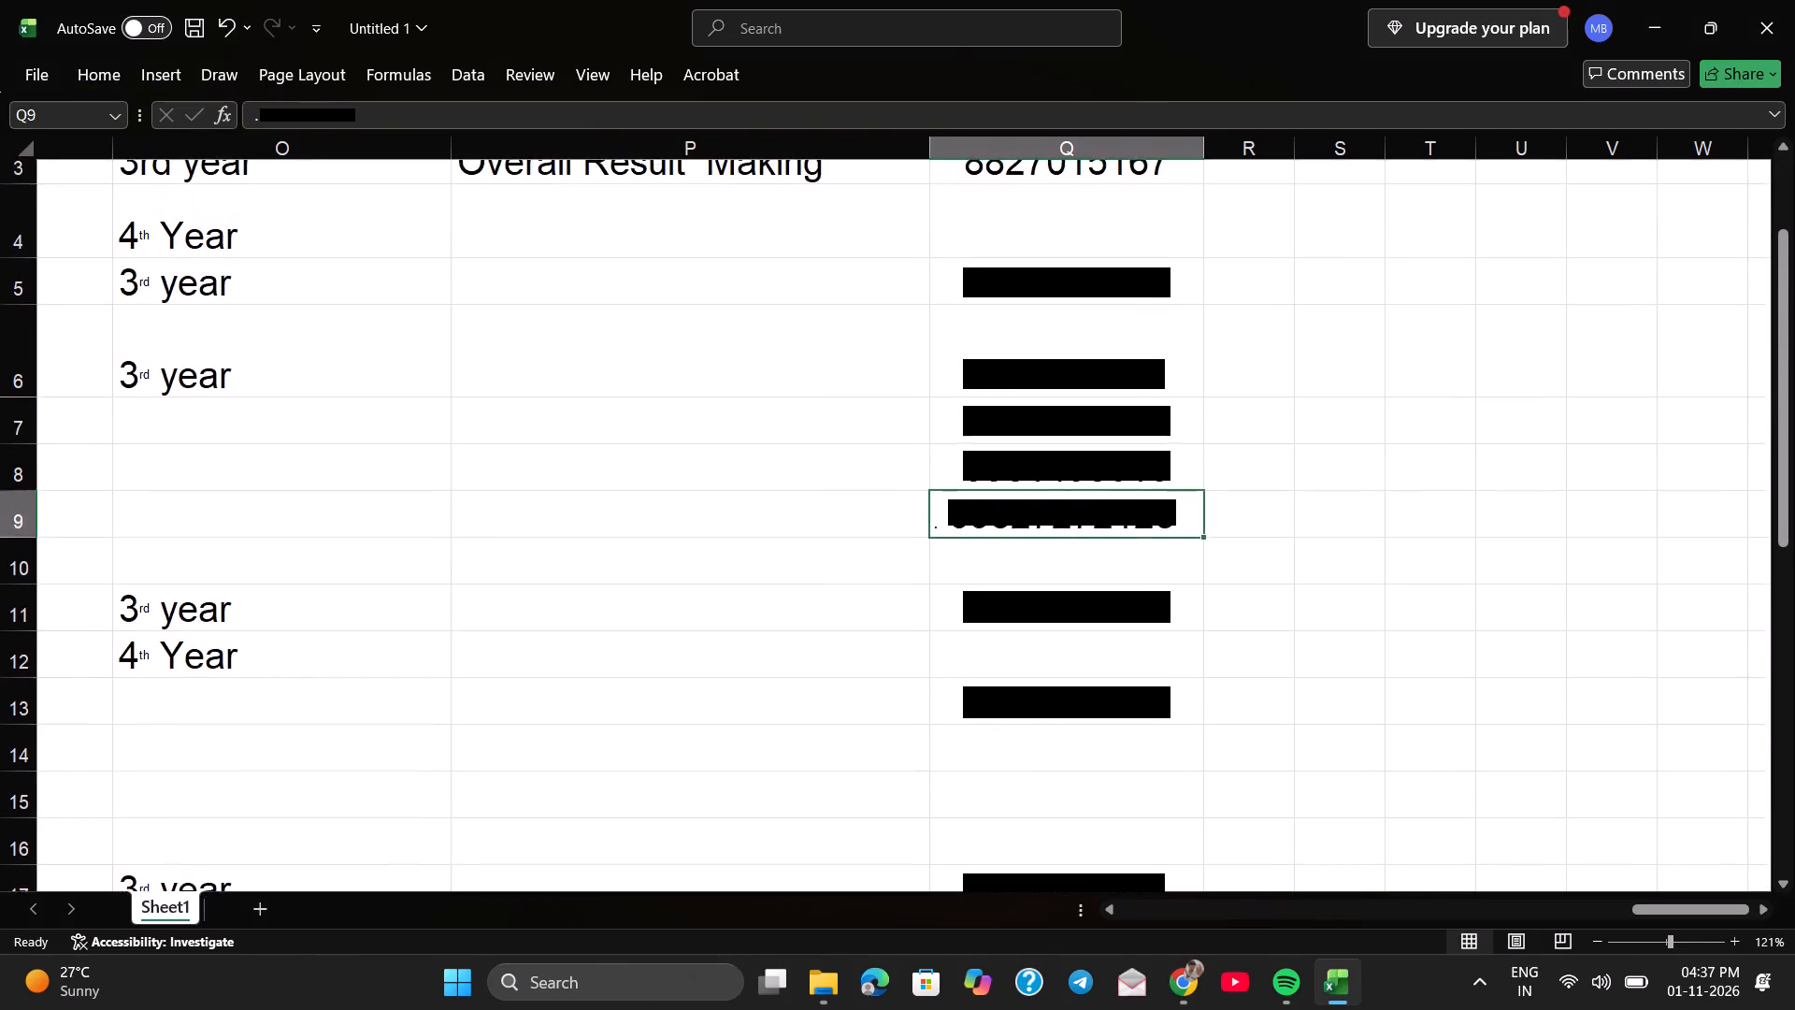
scroll(1094, 449, "up", 1)
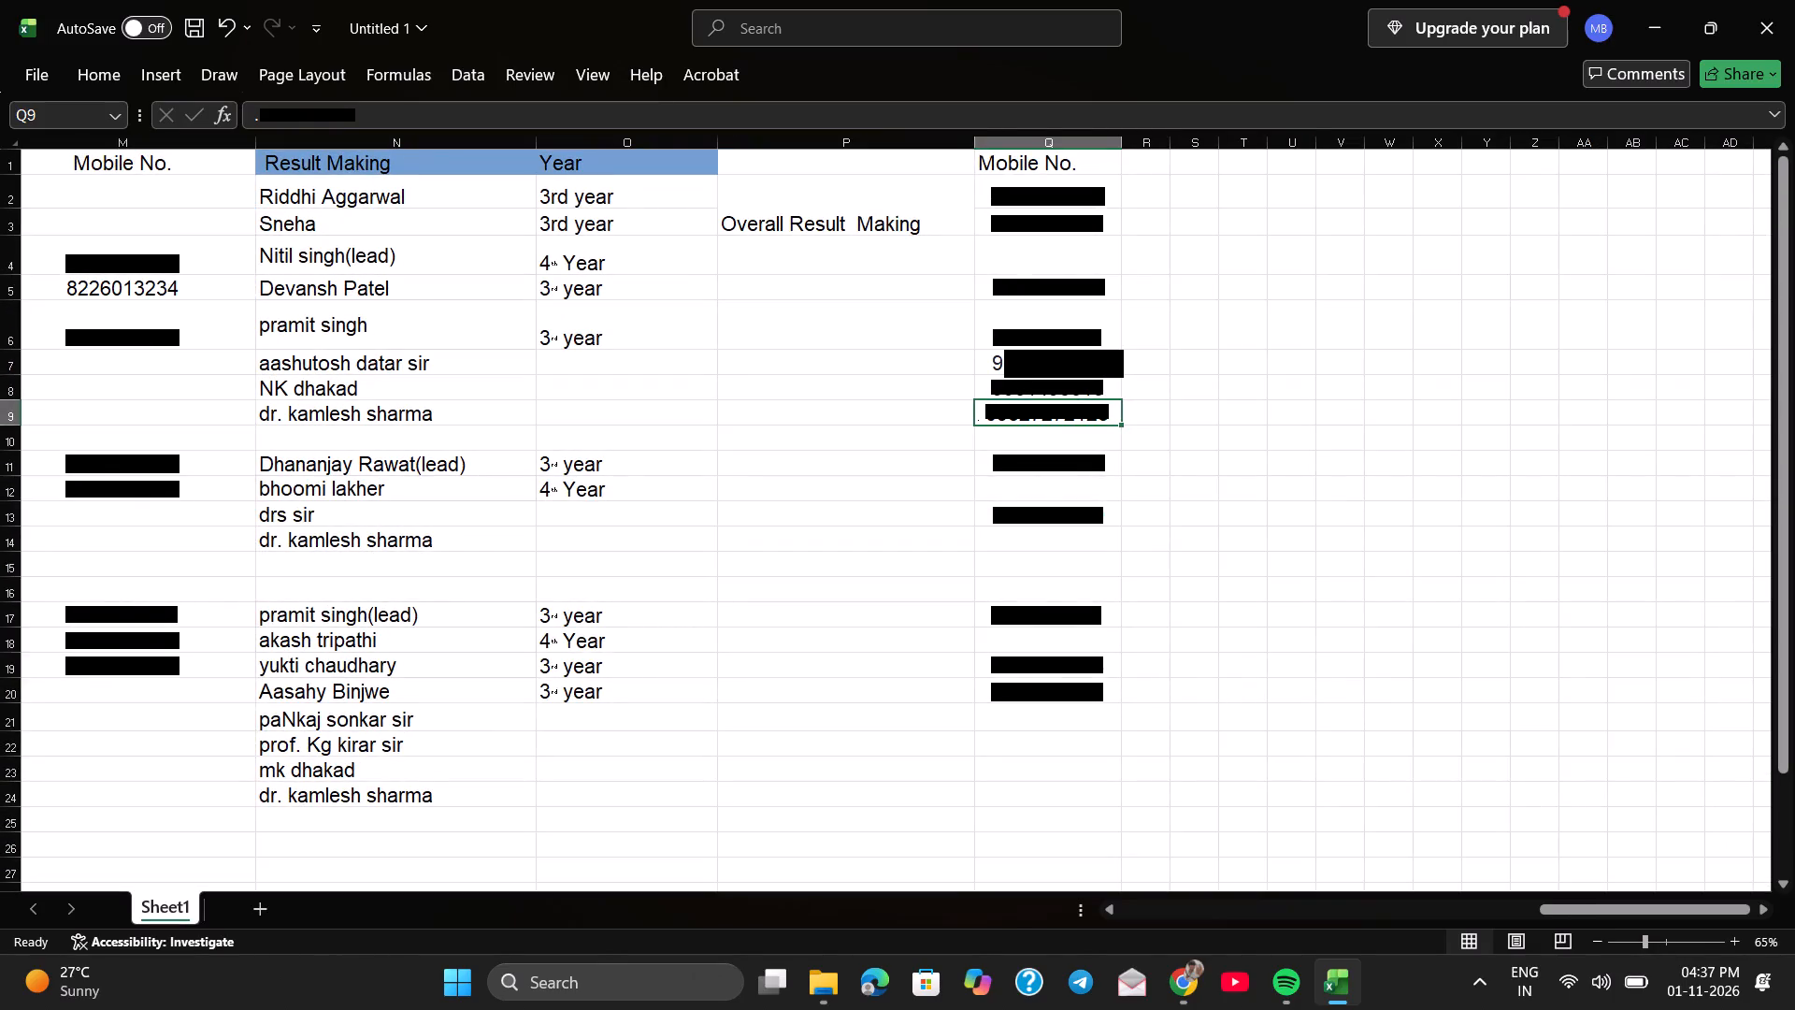
left_click(374, 541)
left_click(373, 492)
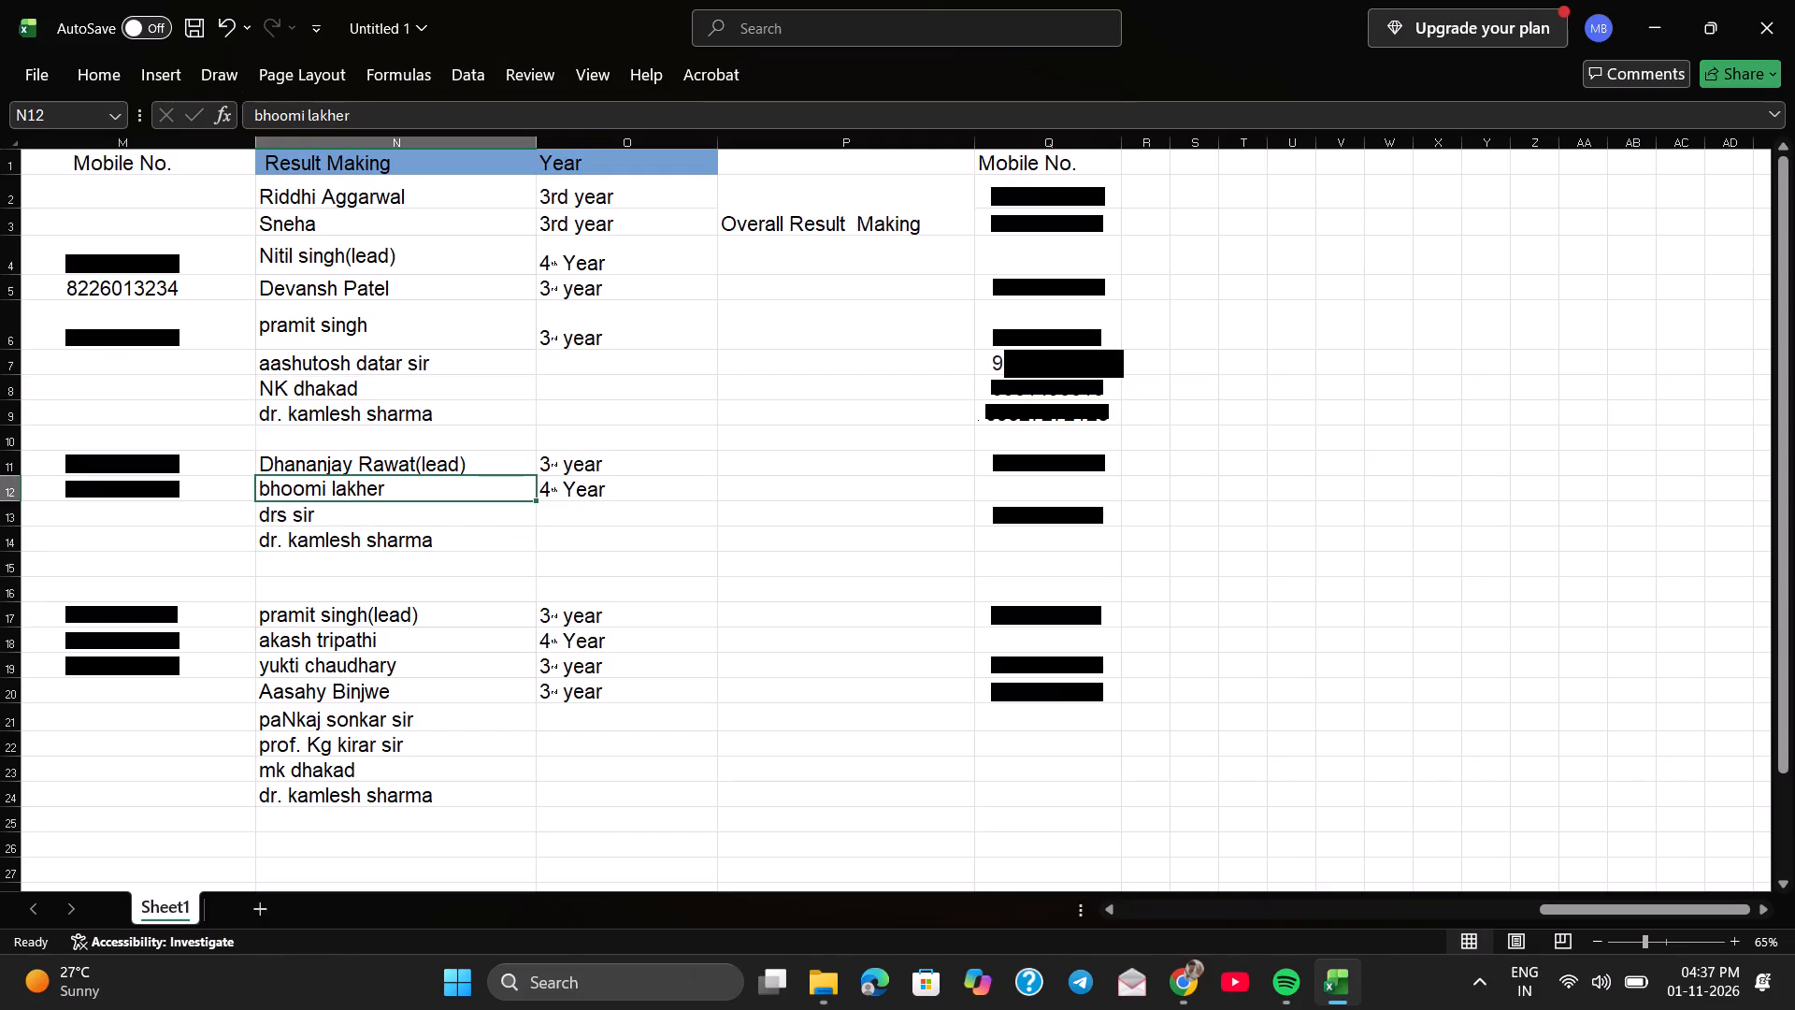
left_click_drag(388, 488, 295, 489)
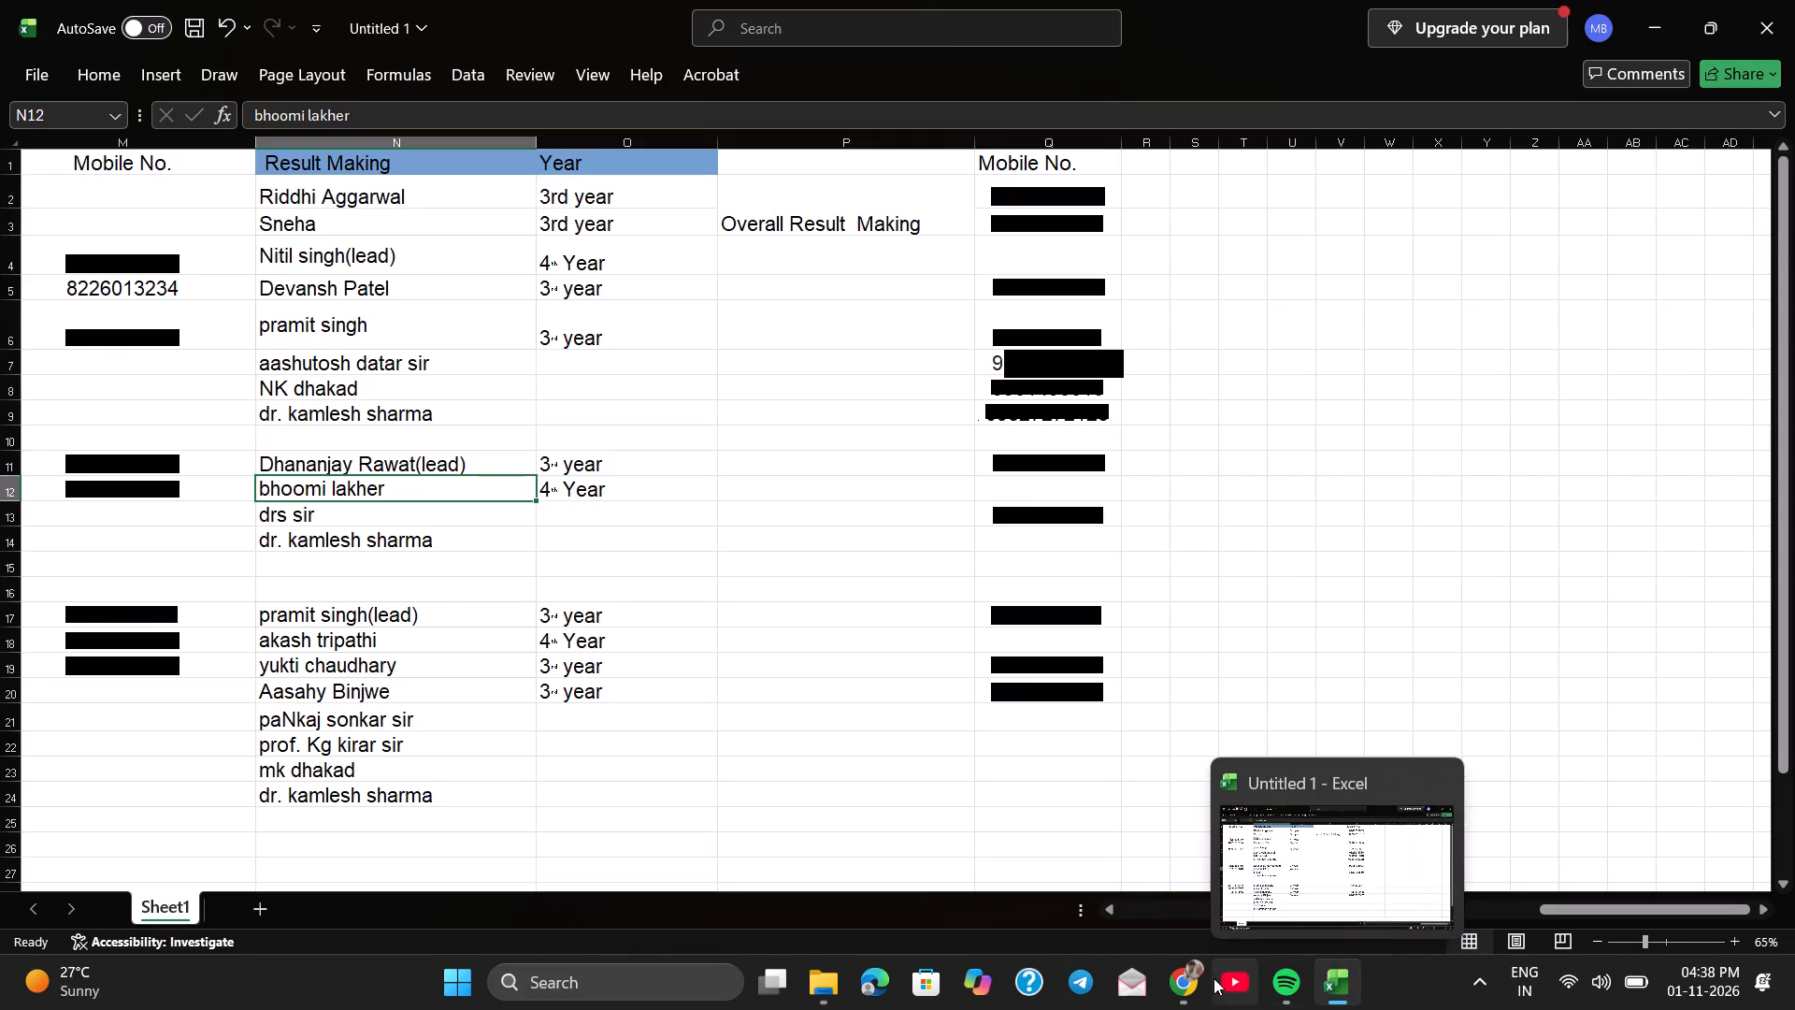
left_click(1185, 981)
left_click(1099, 868)
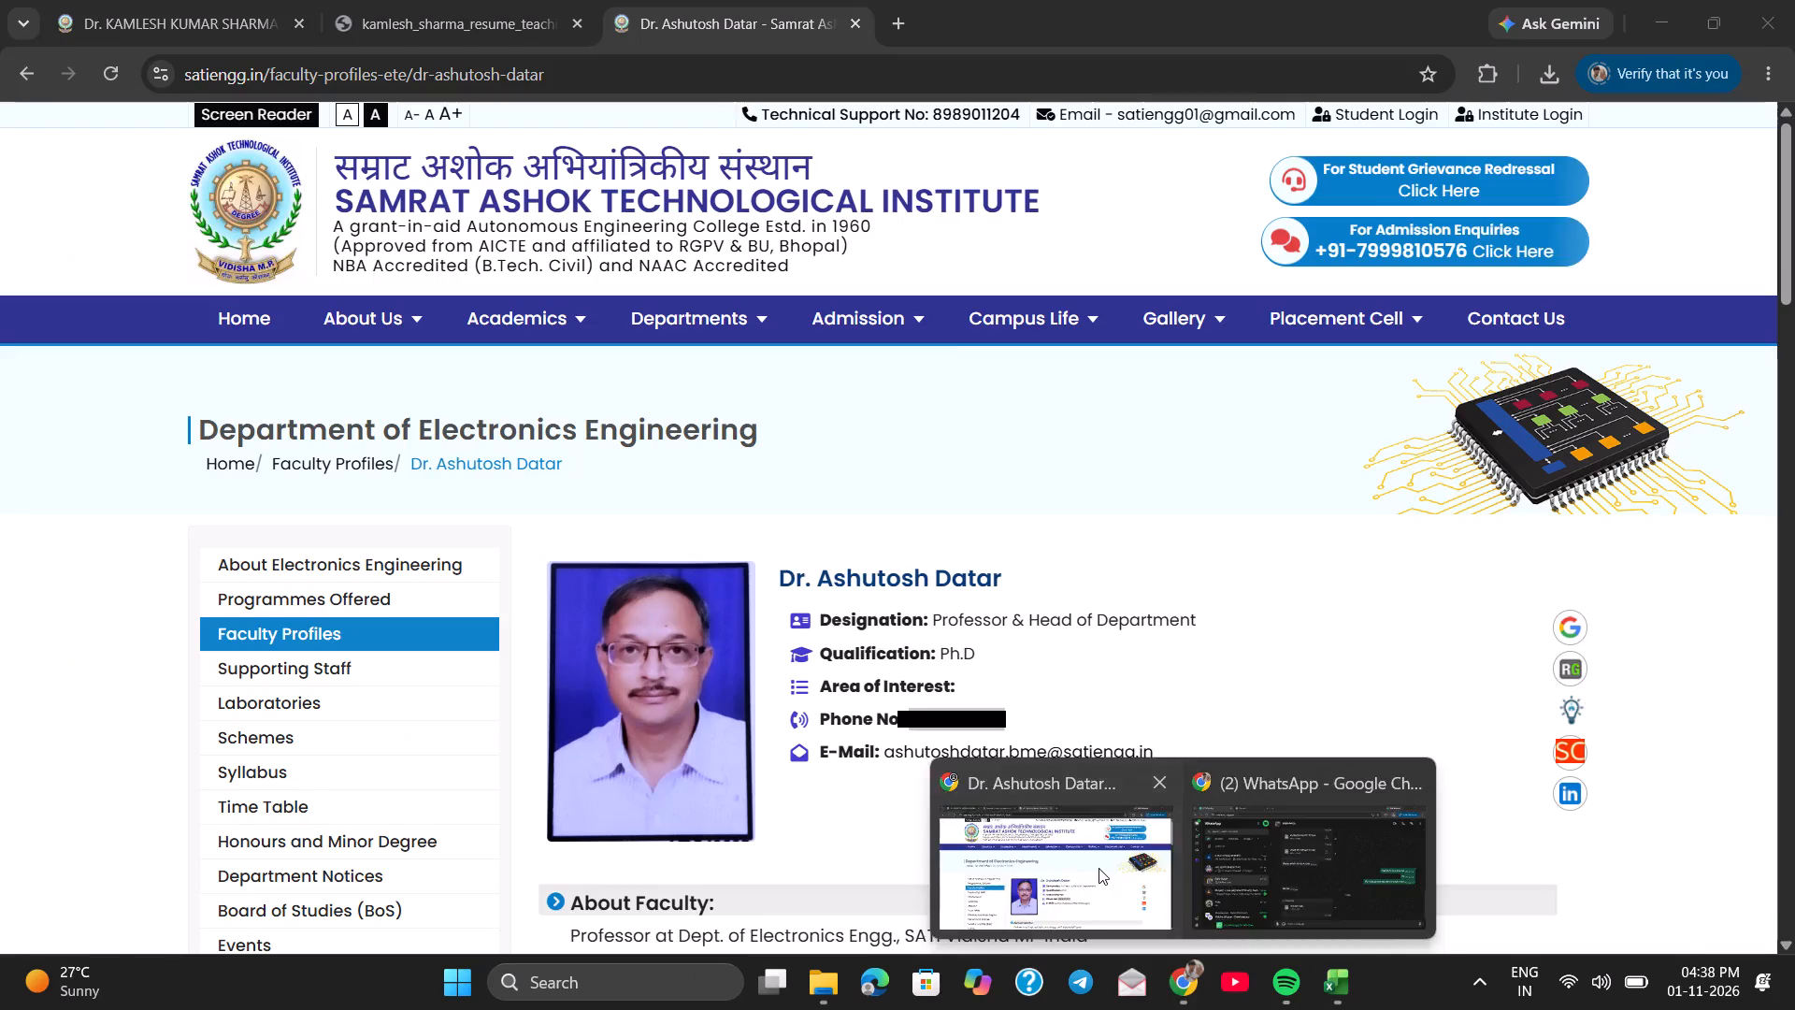
left_click(646, 73)
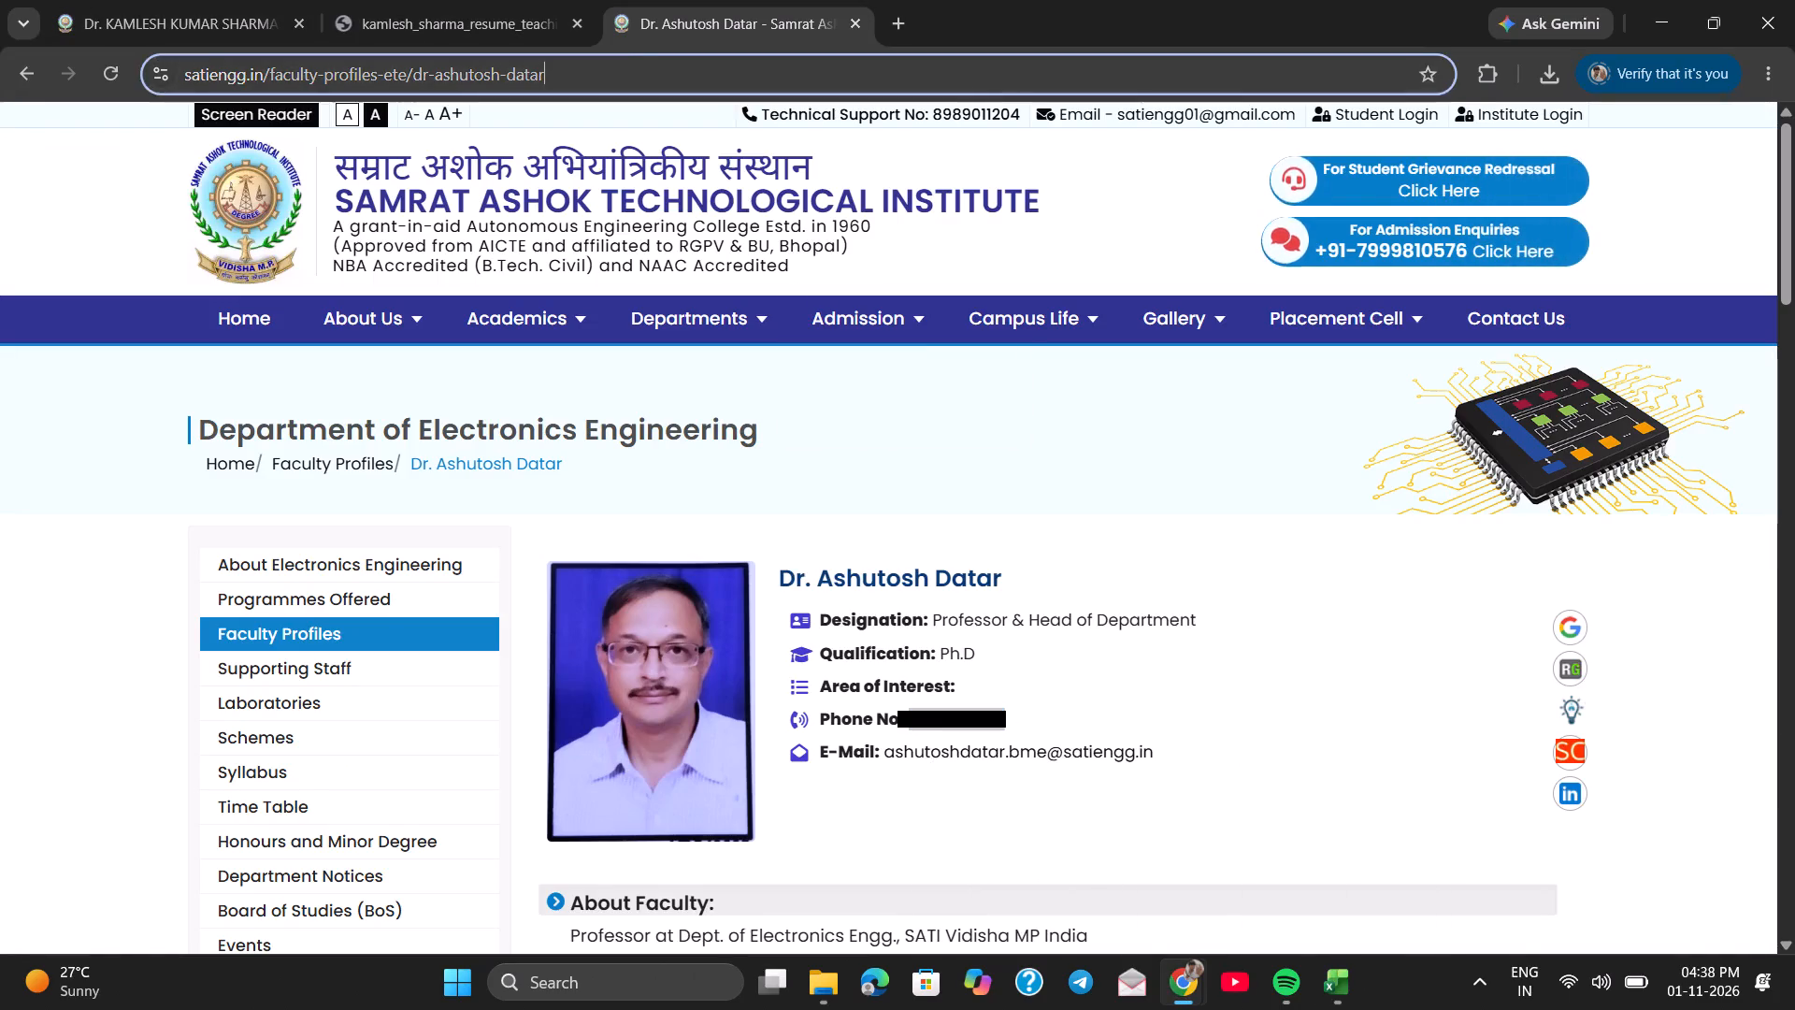
key("BackSpace")
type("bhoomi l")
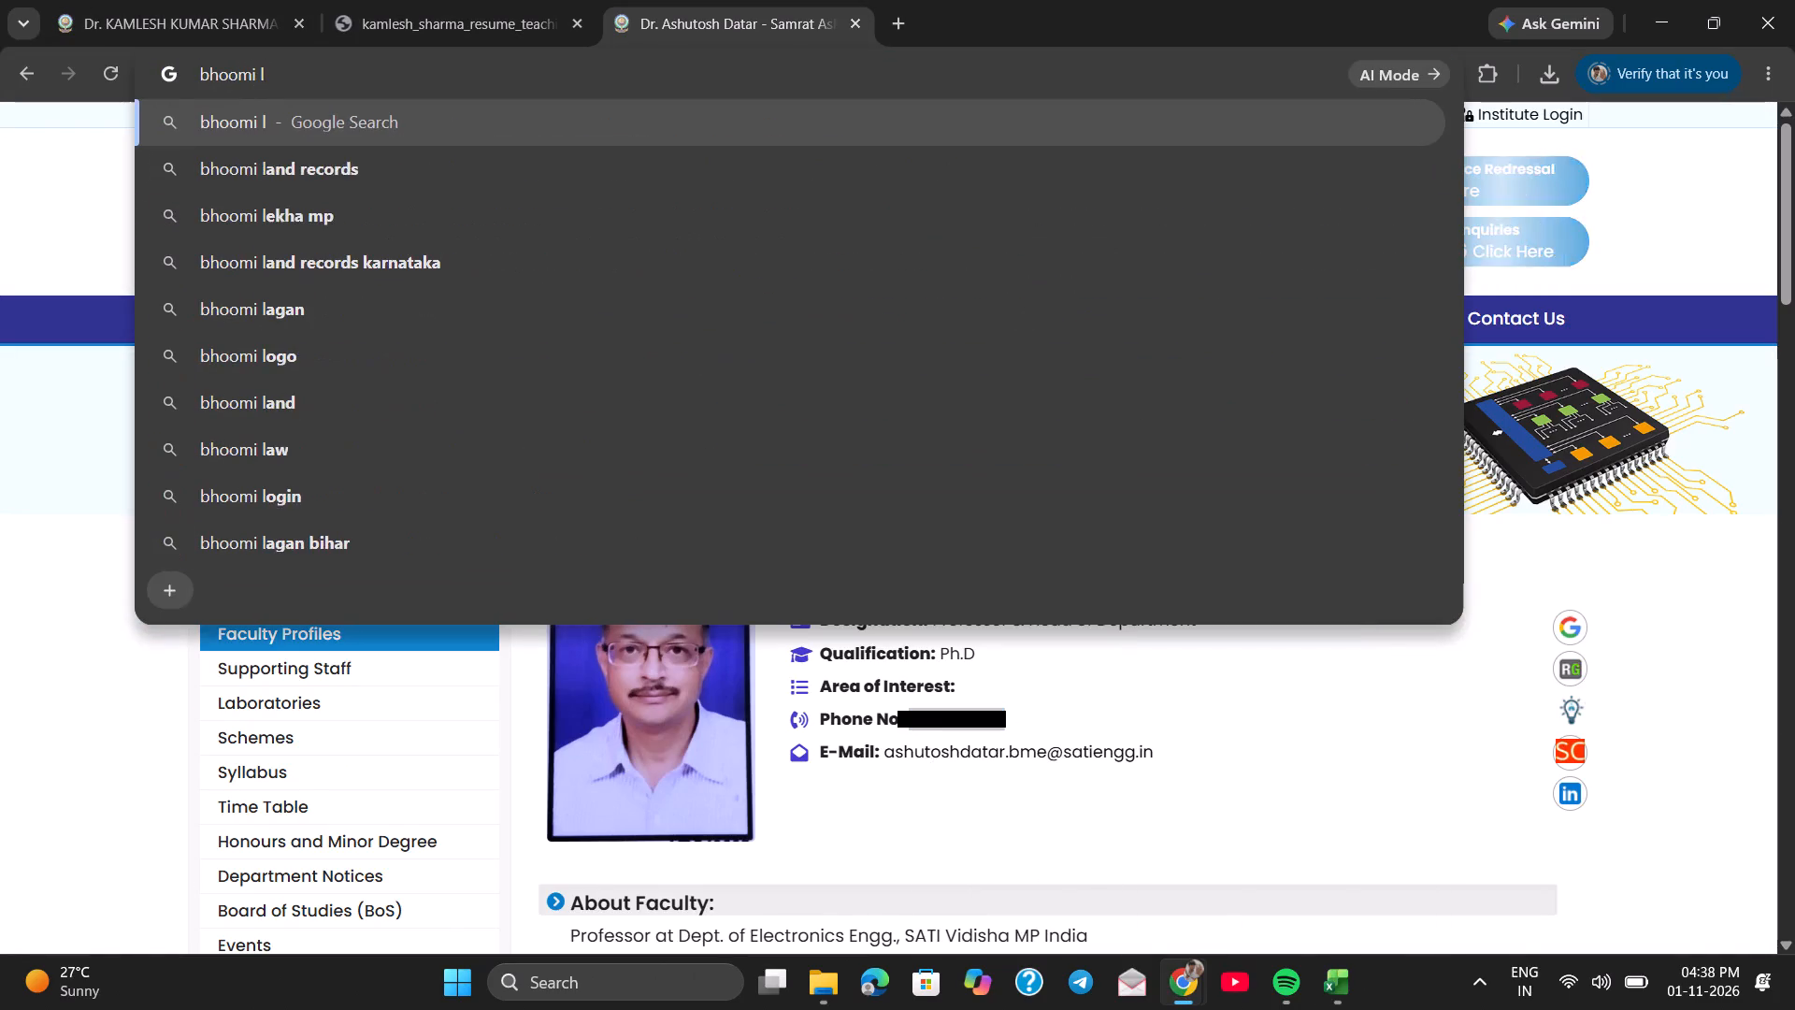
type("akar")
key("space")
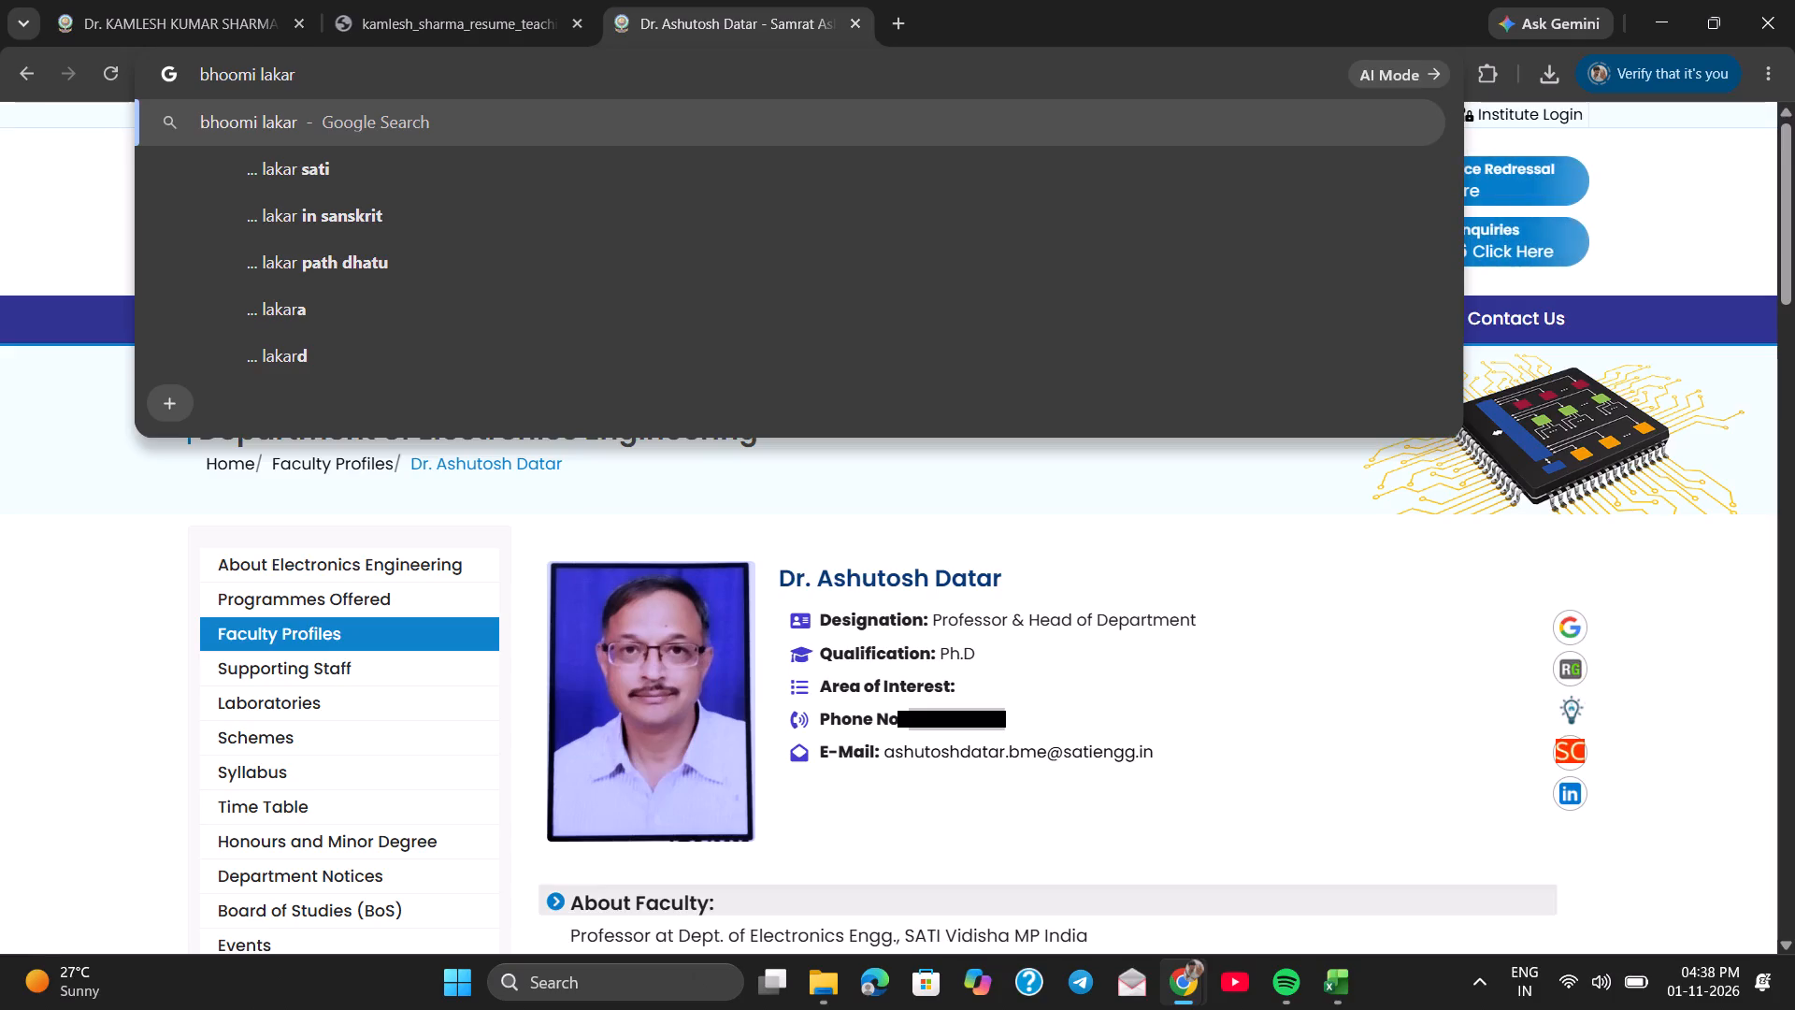
left_click(590, 171)
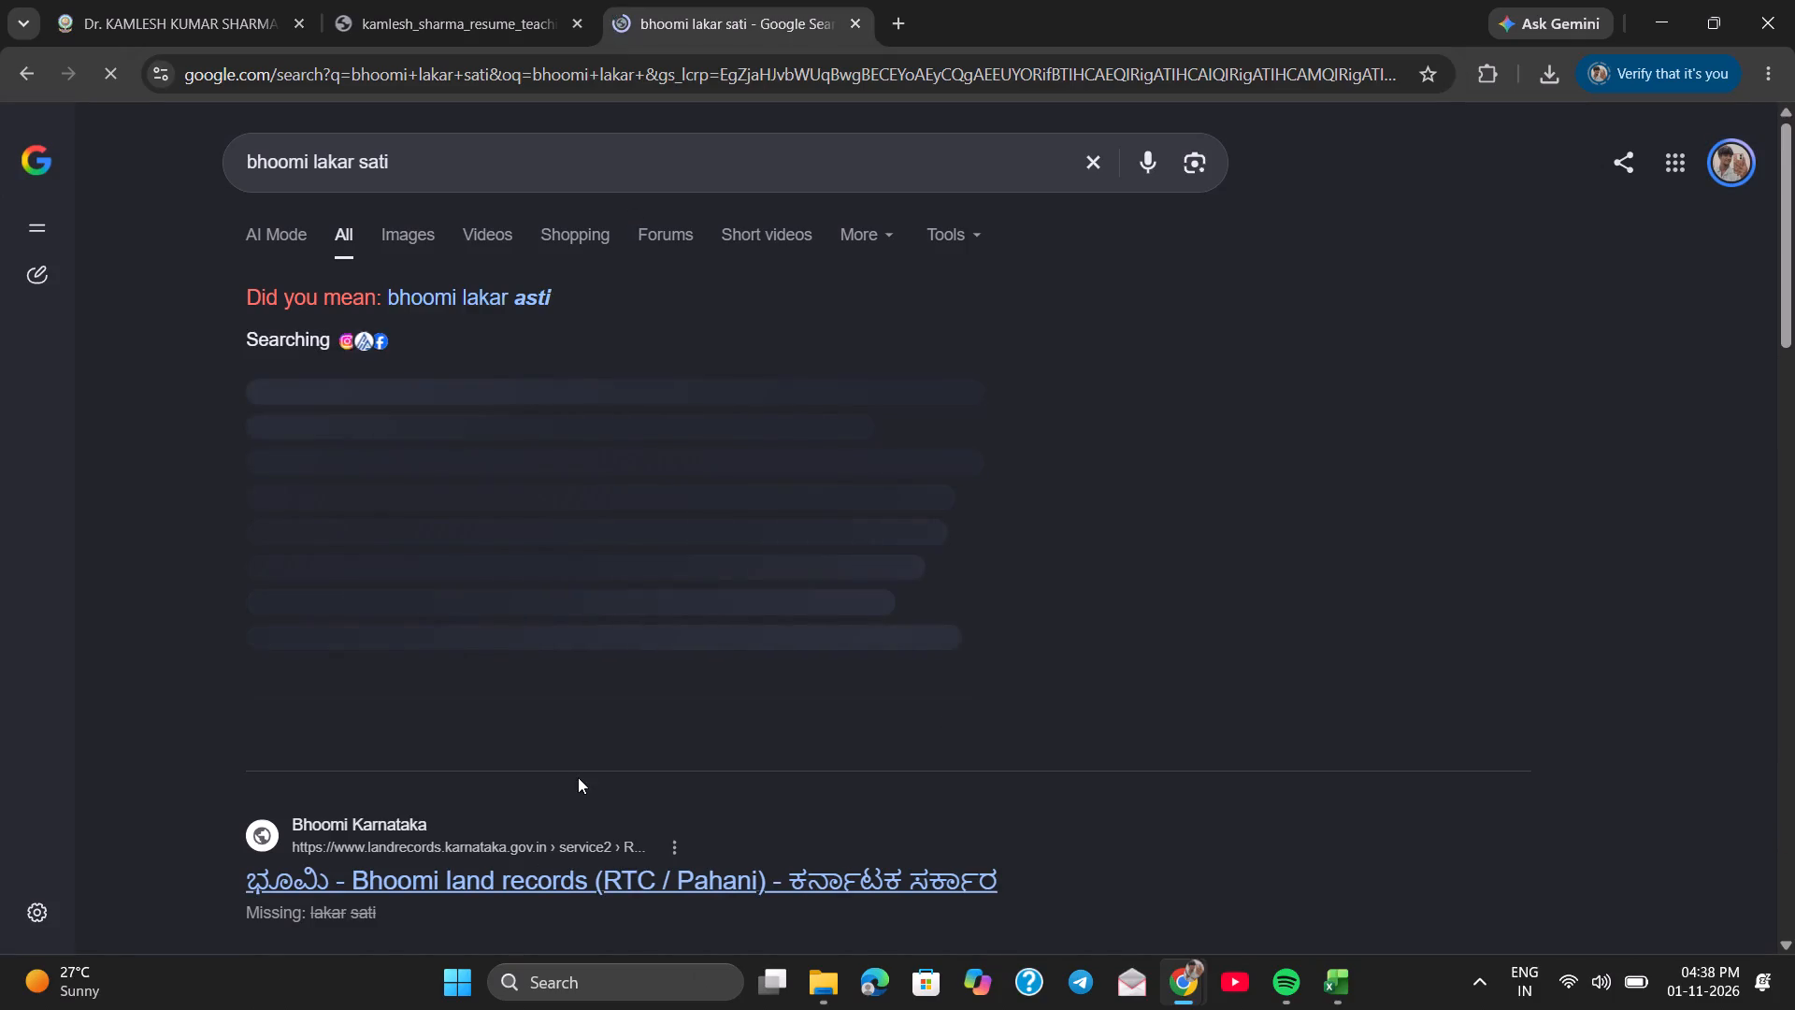
scroll(523, 612, "down", 2)
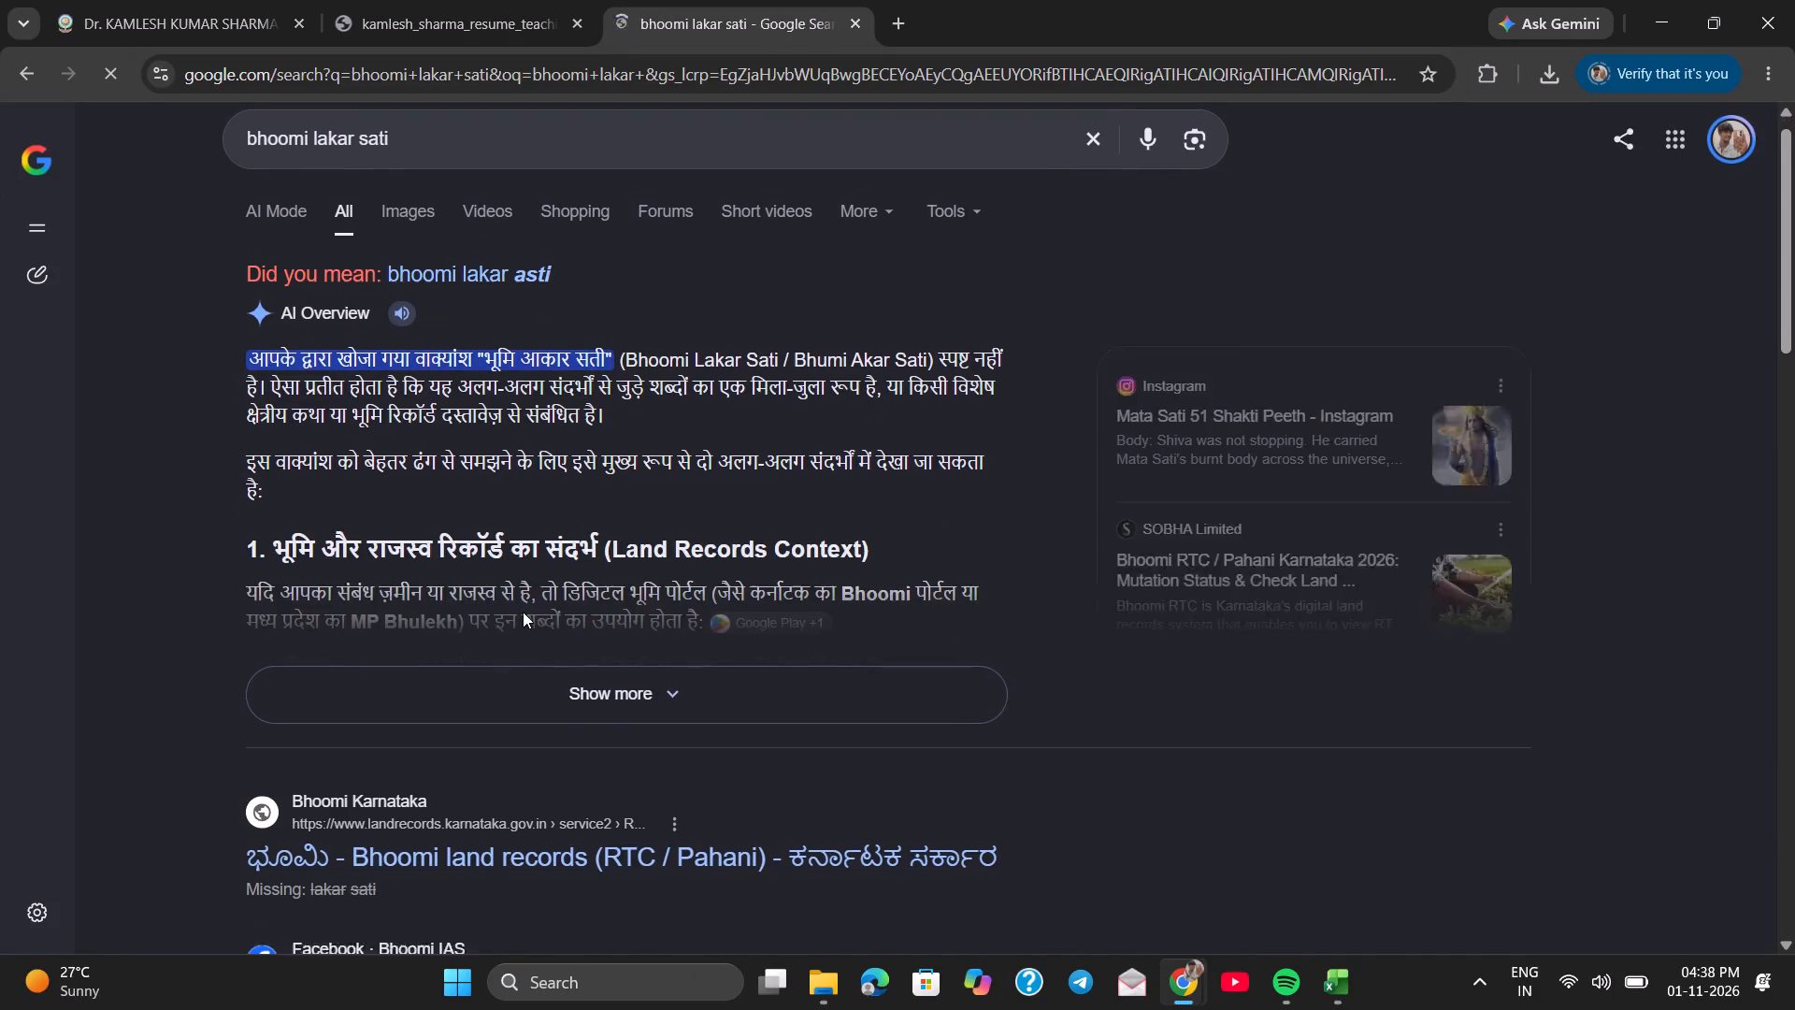
scroll(523, 612, "down", 2)
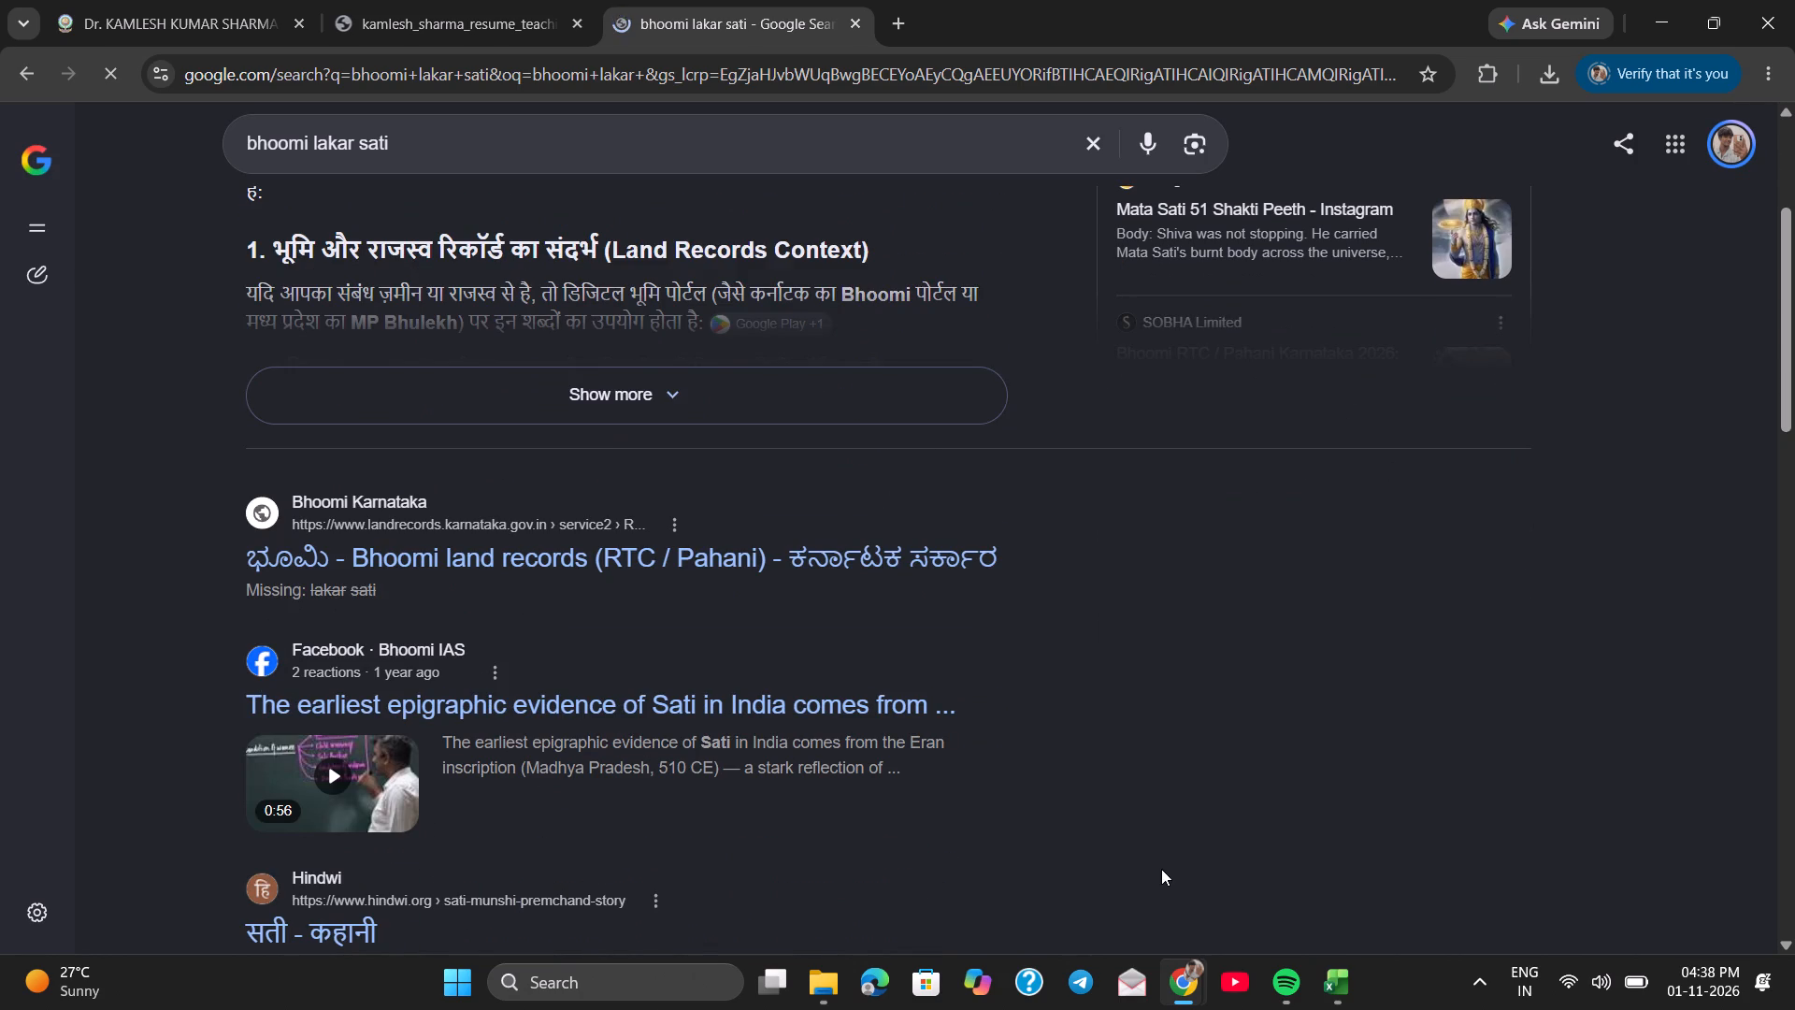
left_click(1320, 977)
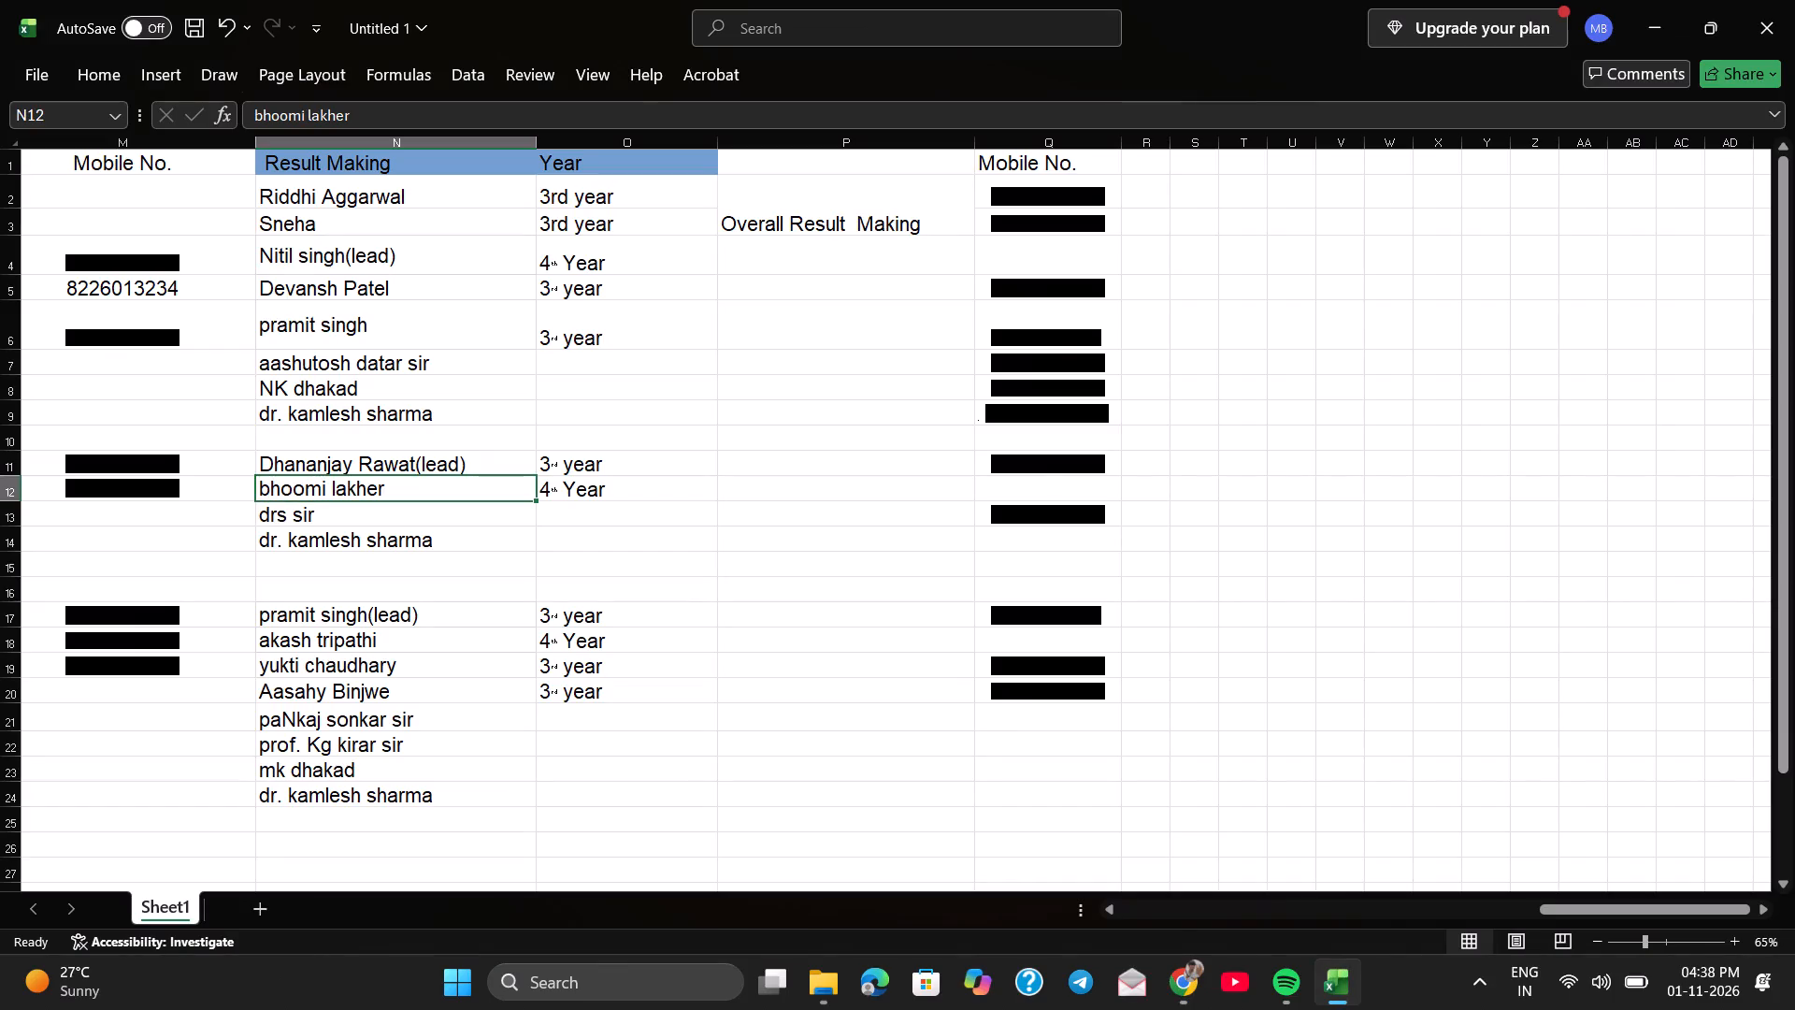
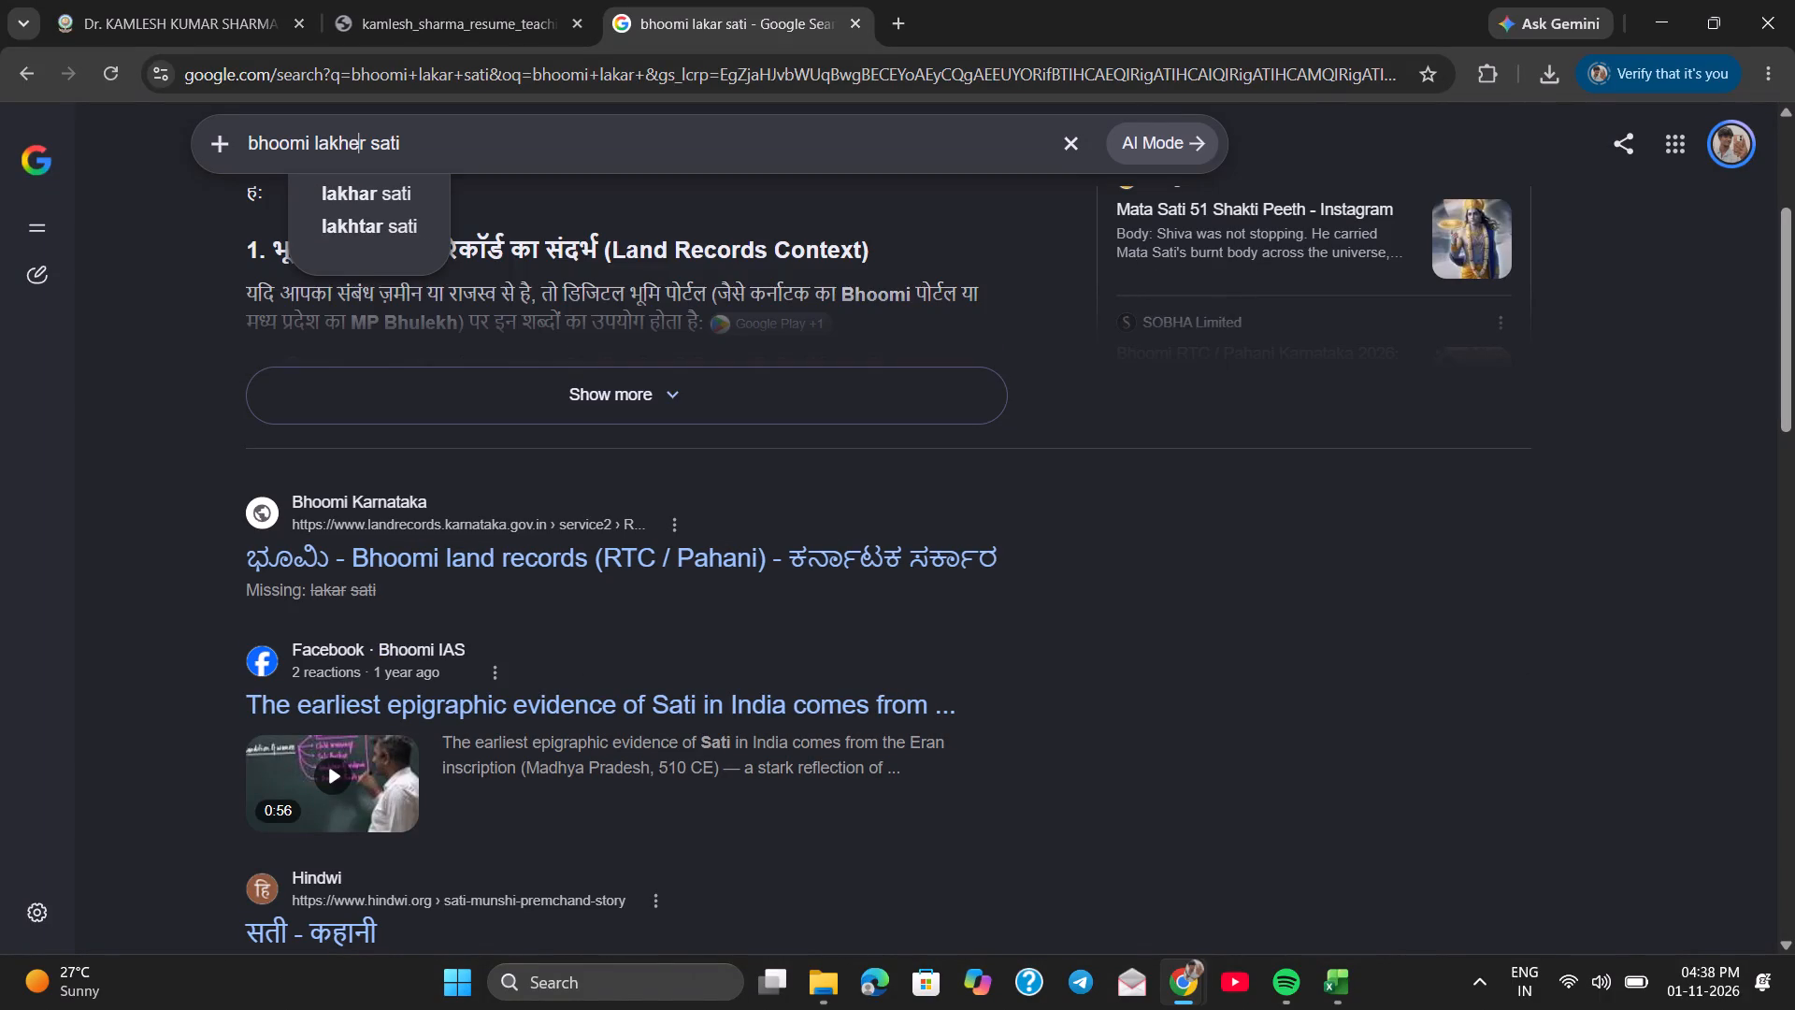
Search the web for the corrected spelling of the person's name plus "sati" and examine the FluxSati team page for contact details.
key("Return")
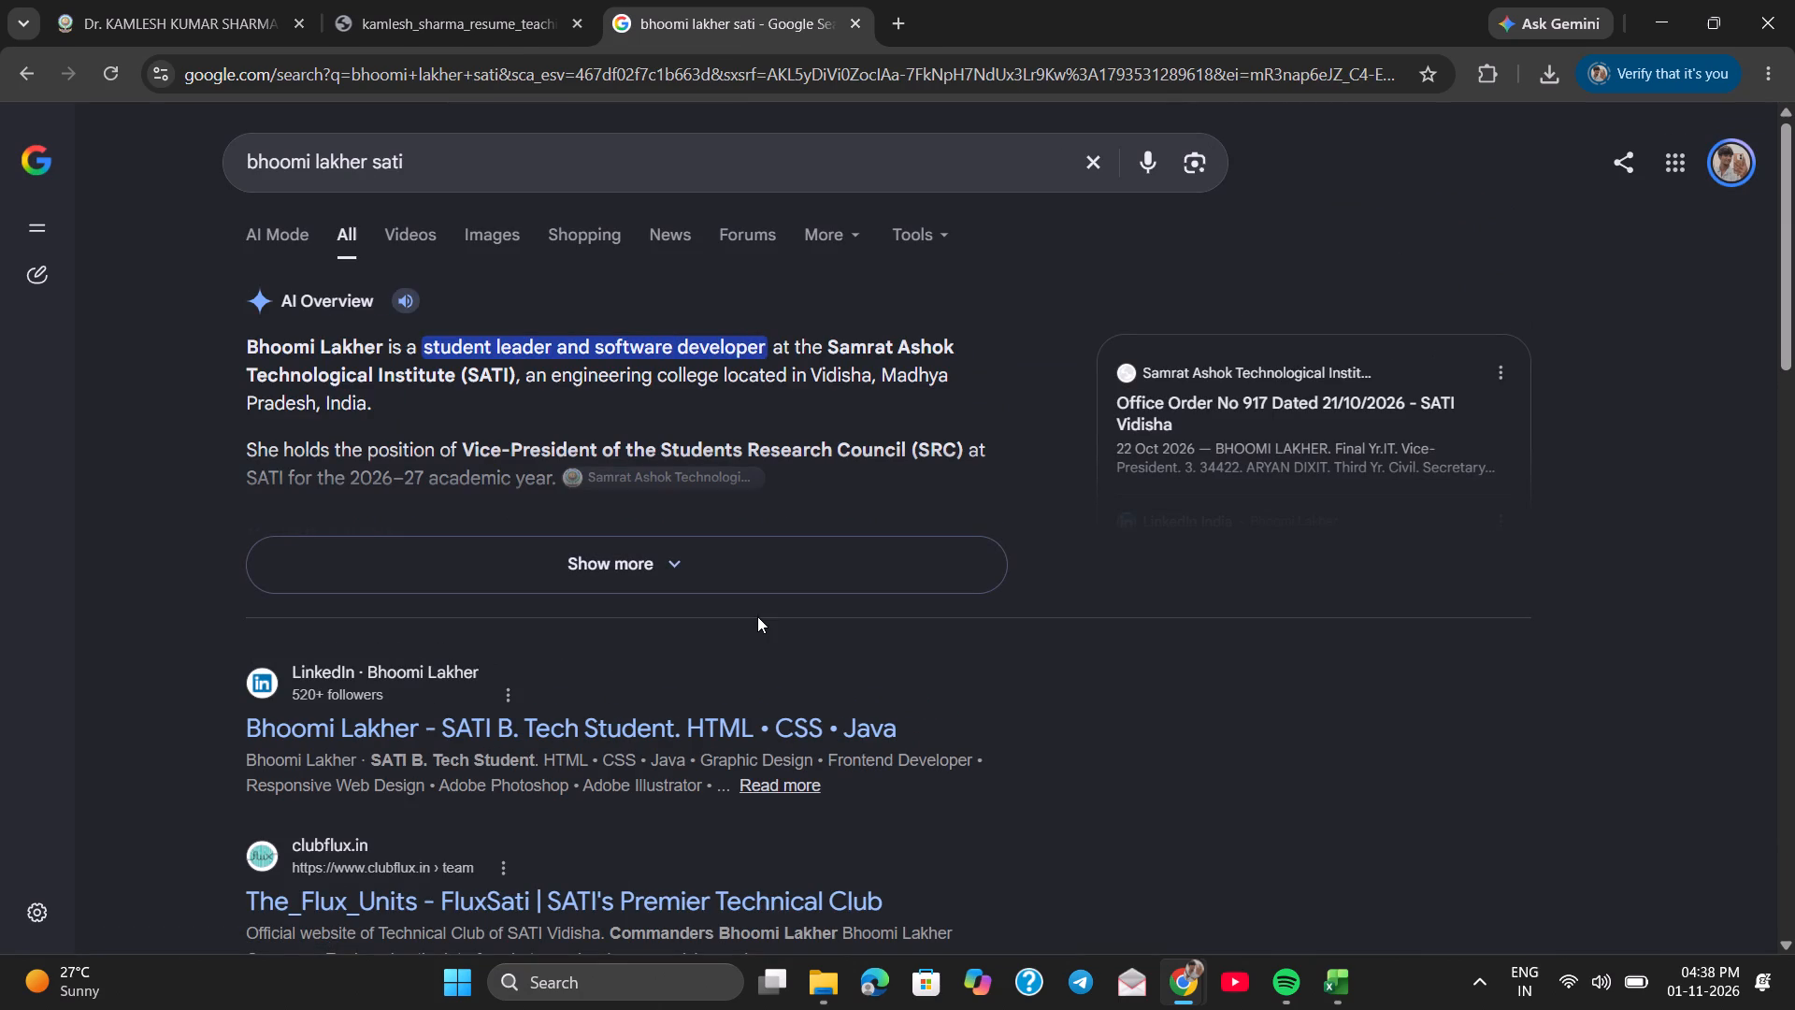
scroll(730, 749, "down", 1)
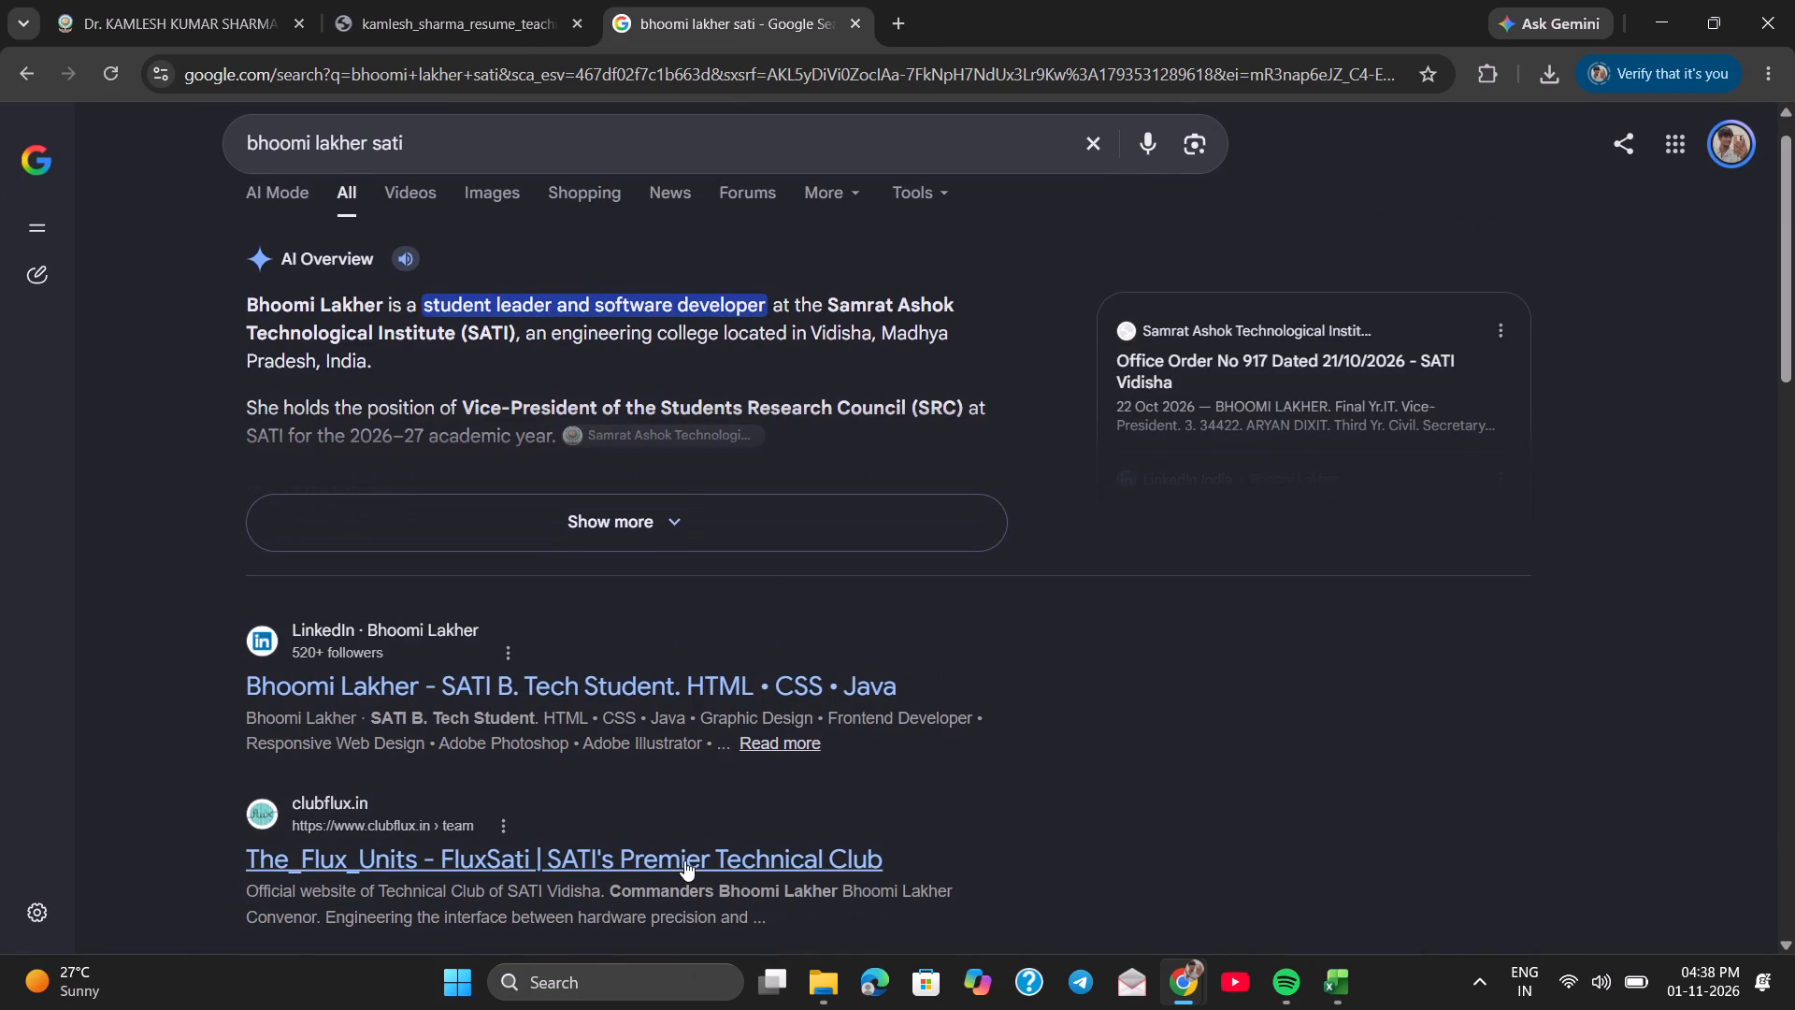
left_click(687, 858)
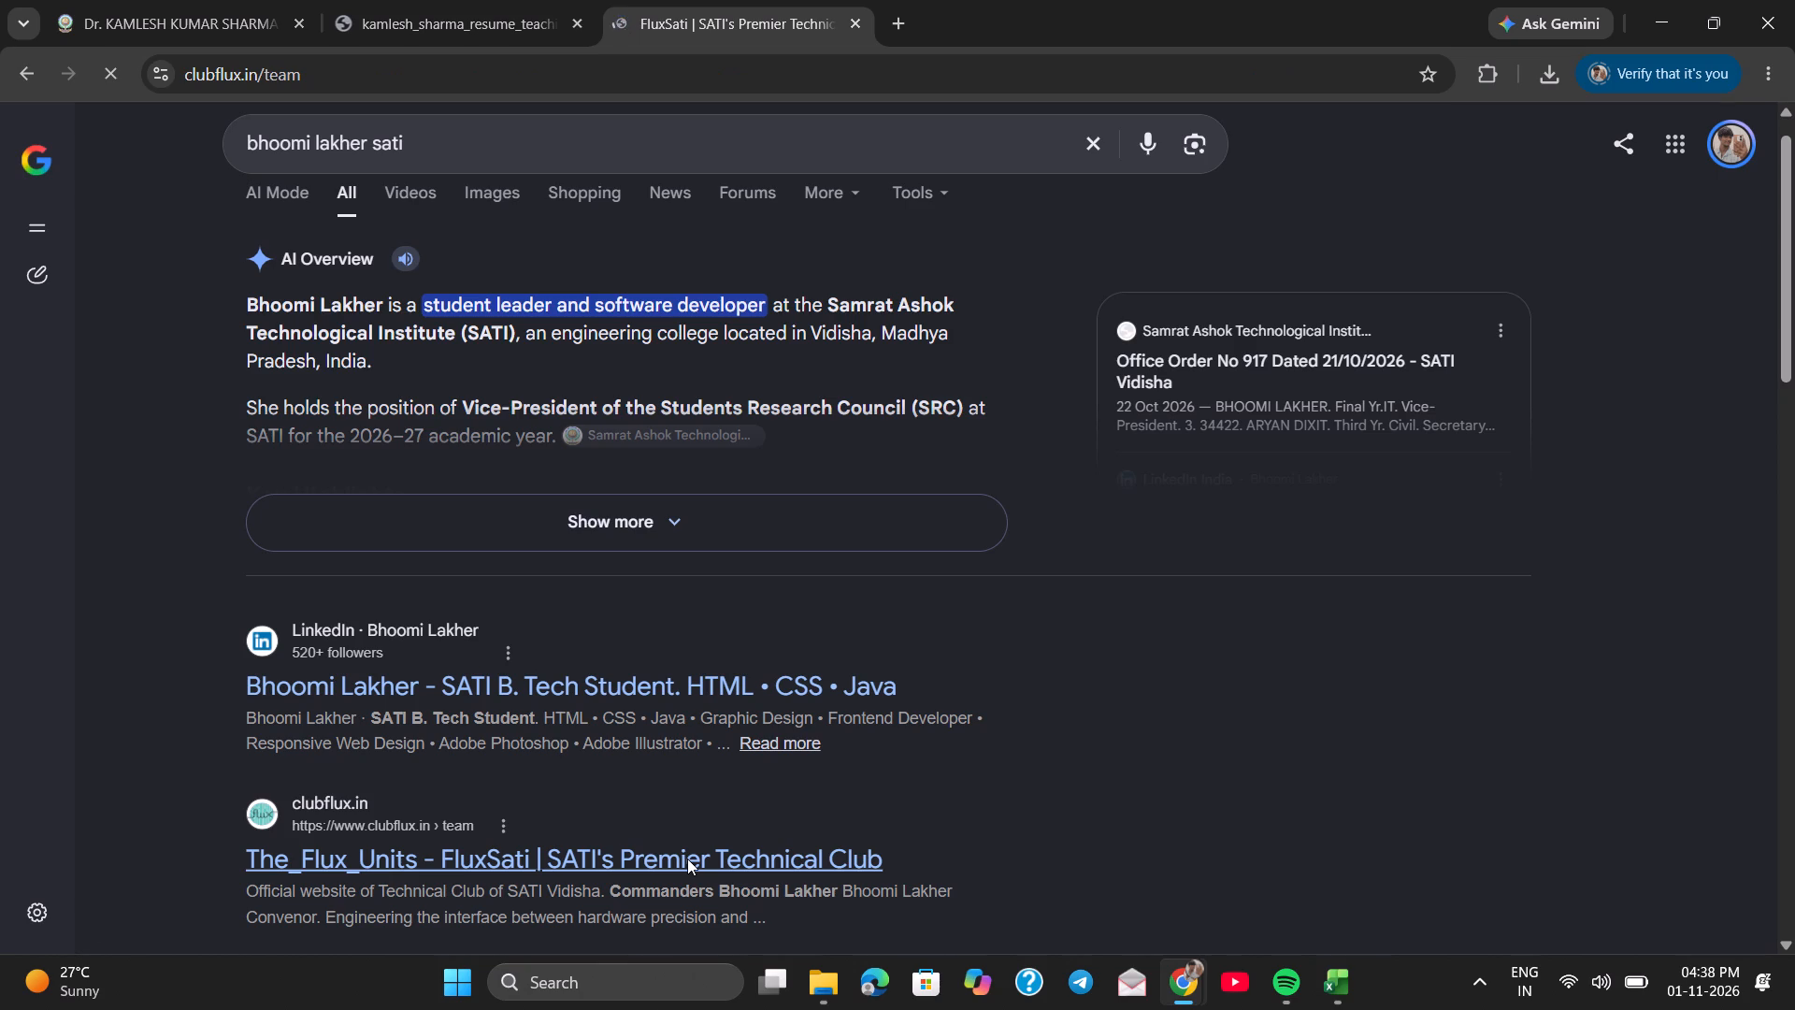
scroll(826, 700, "down", 1)
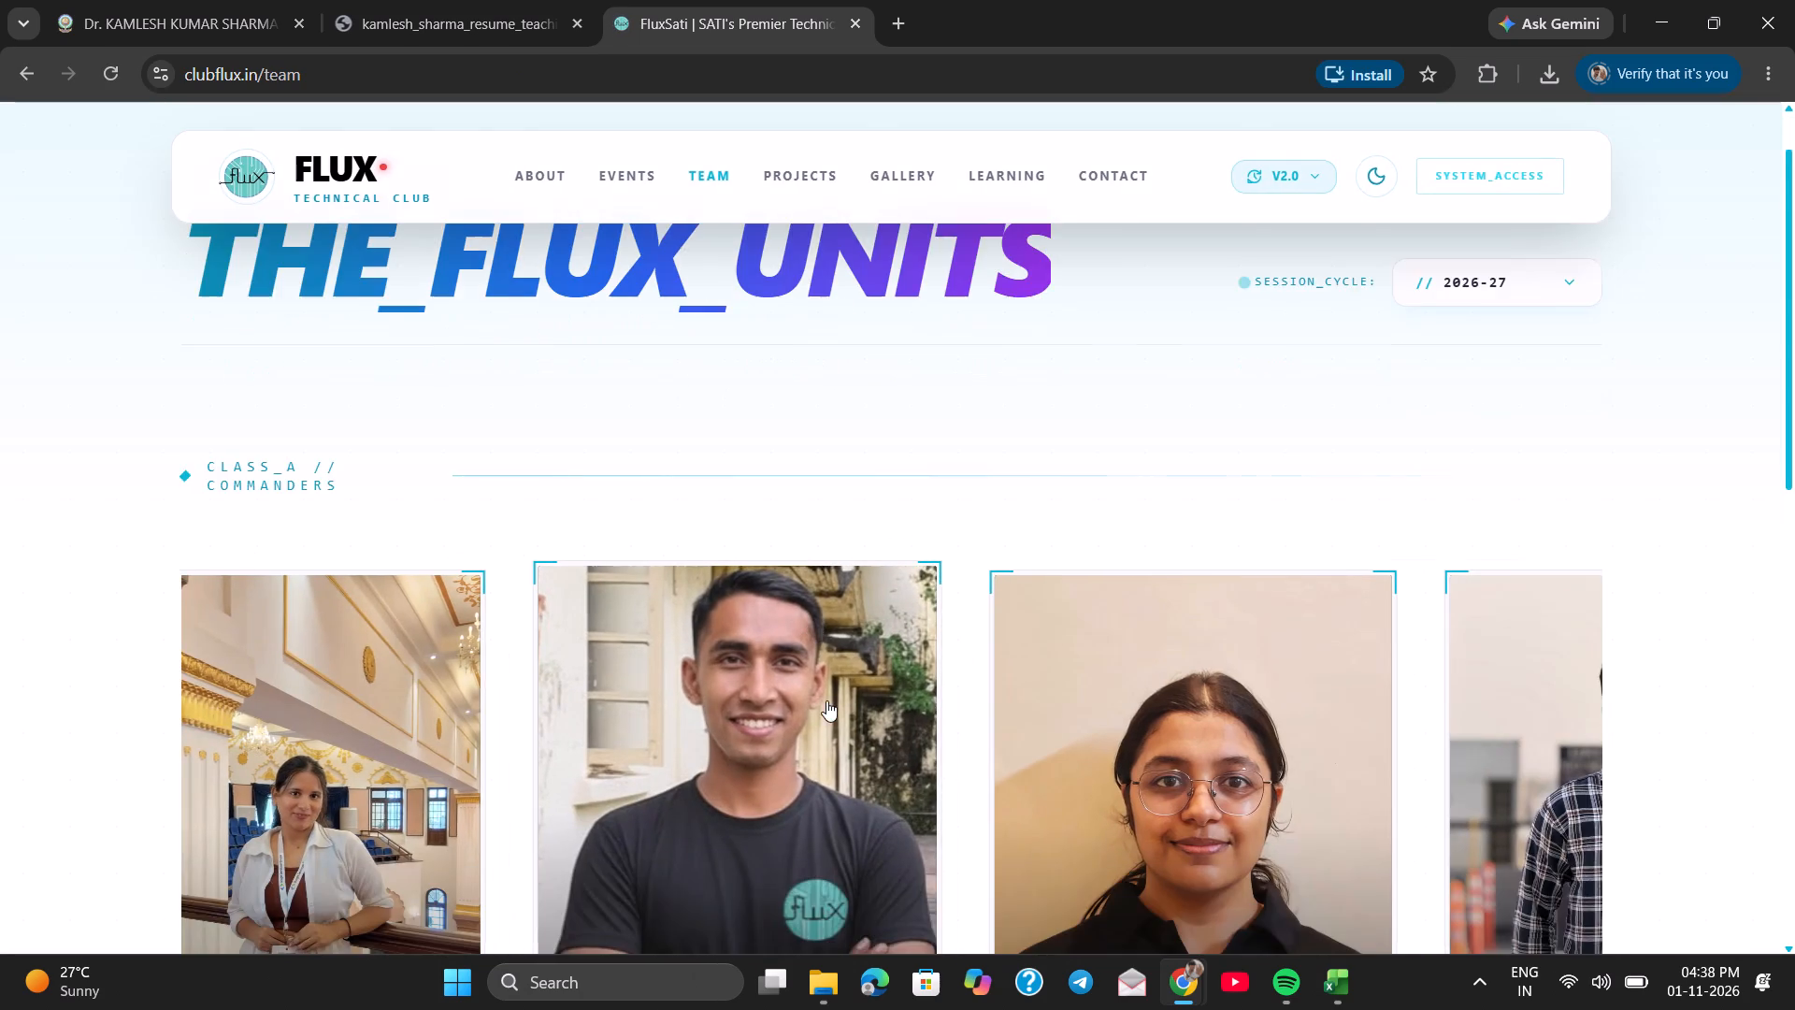
scroll(826, 700, "down", 1)
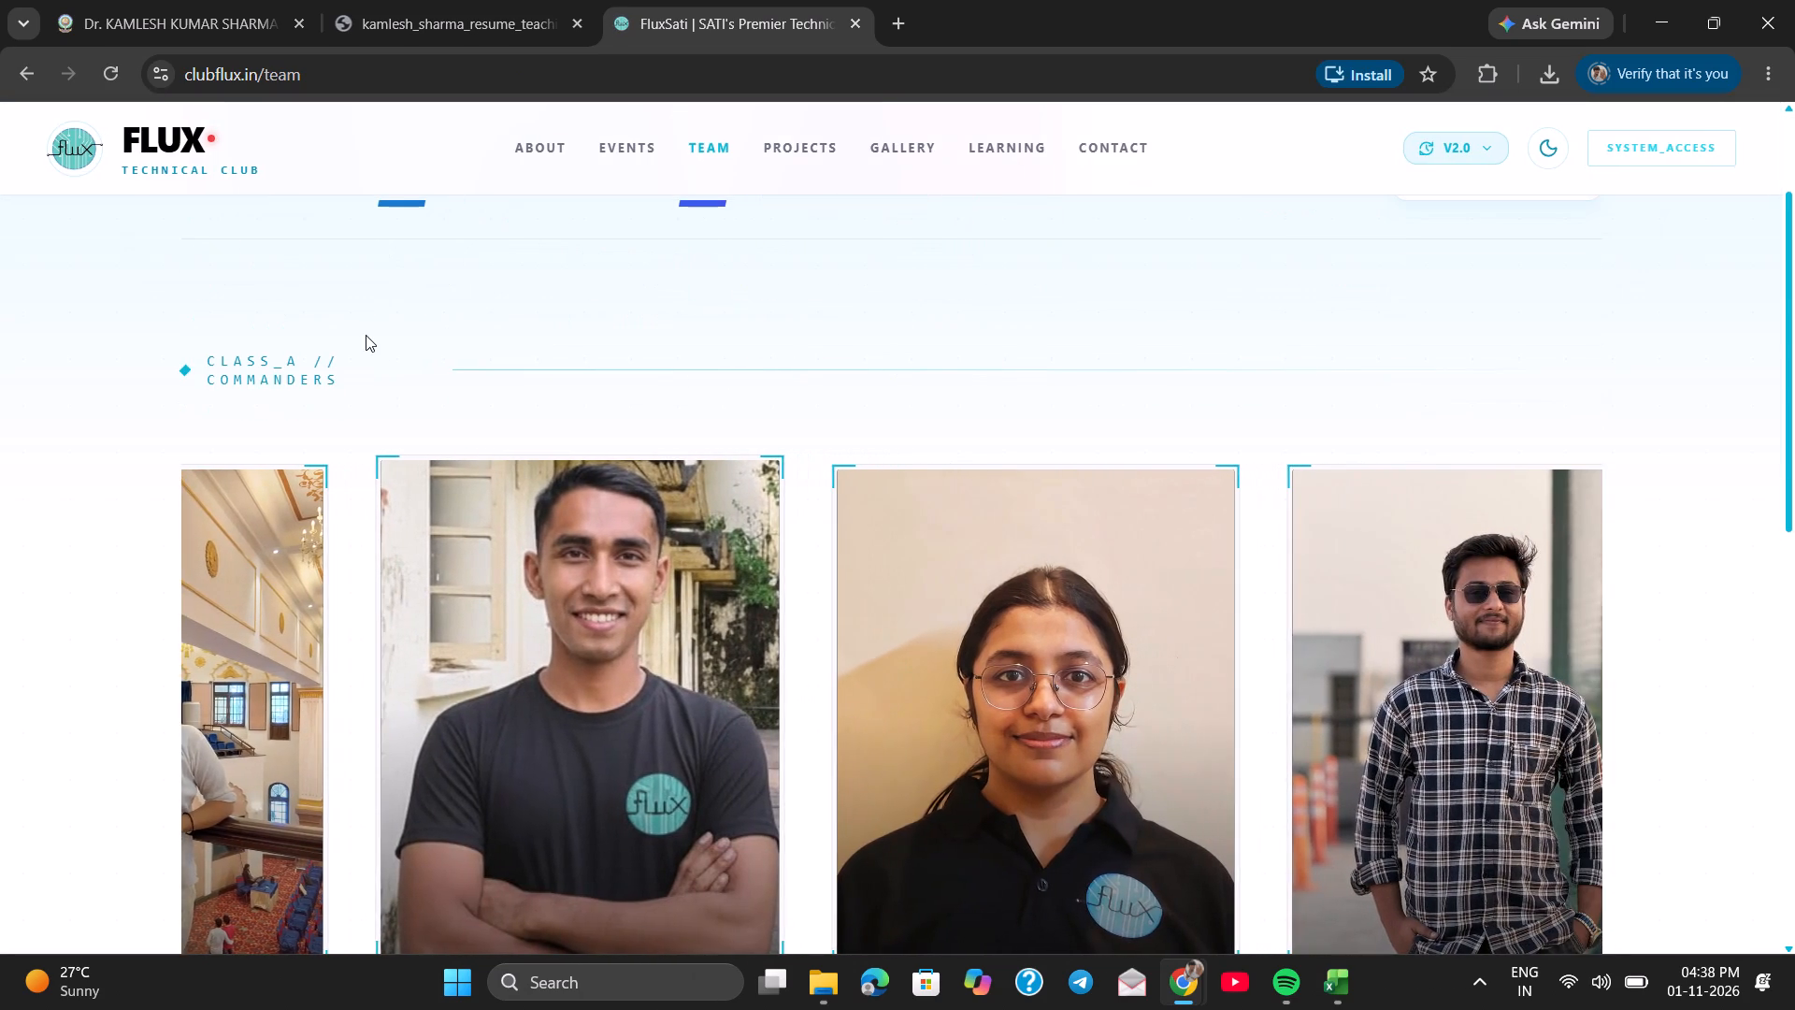
left_click(30, 79)
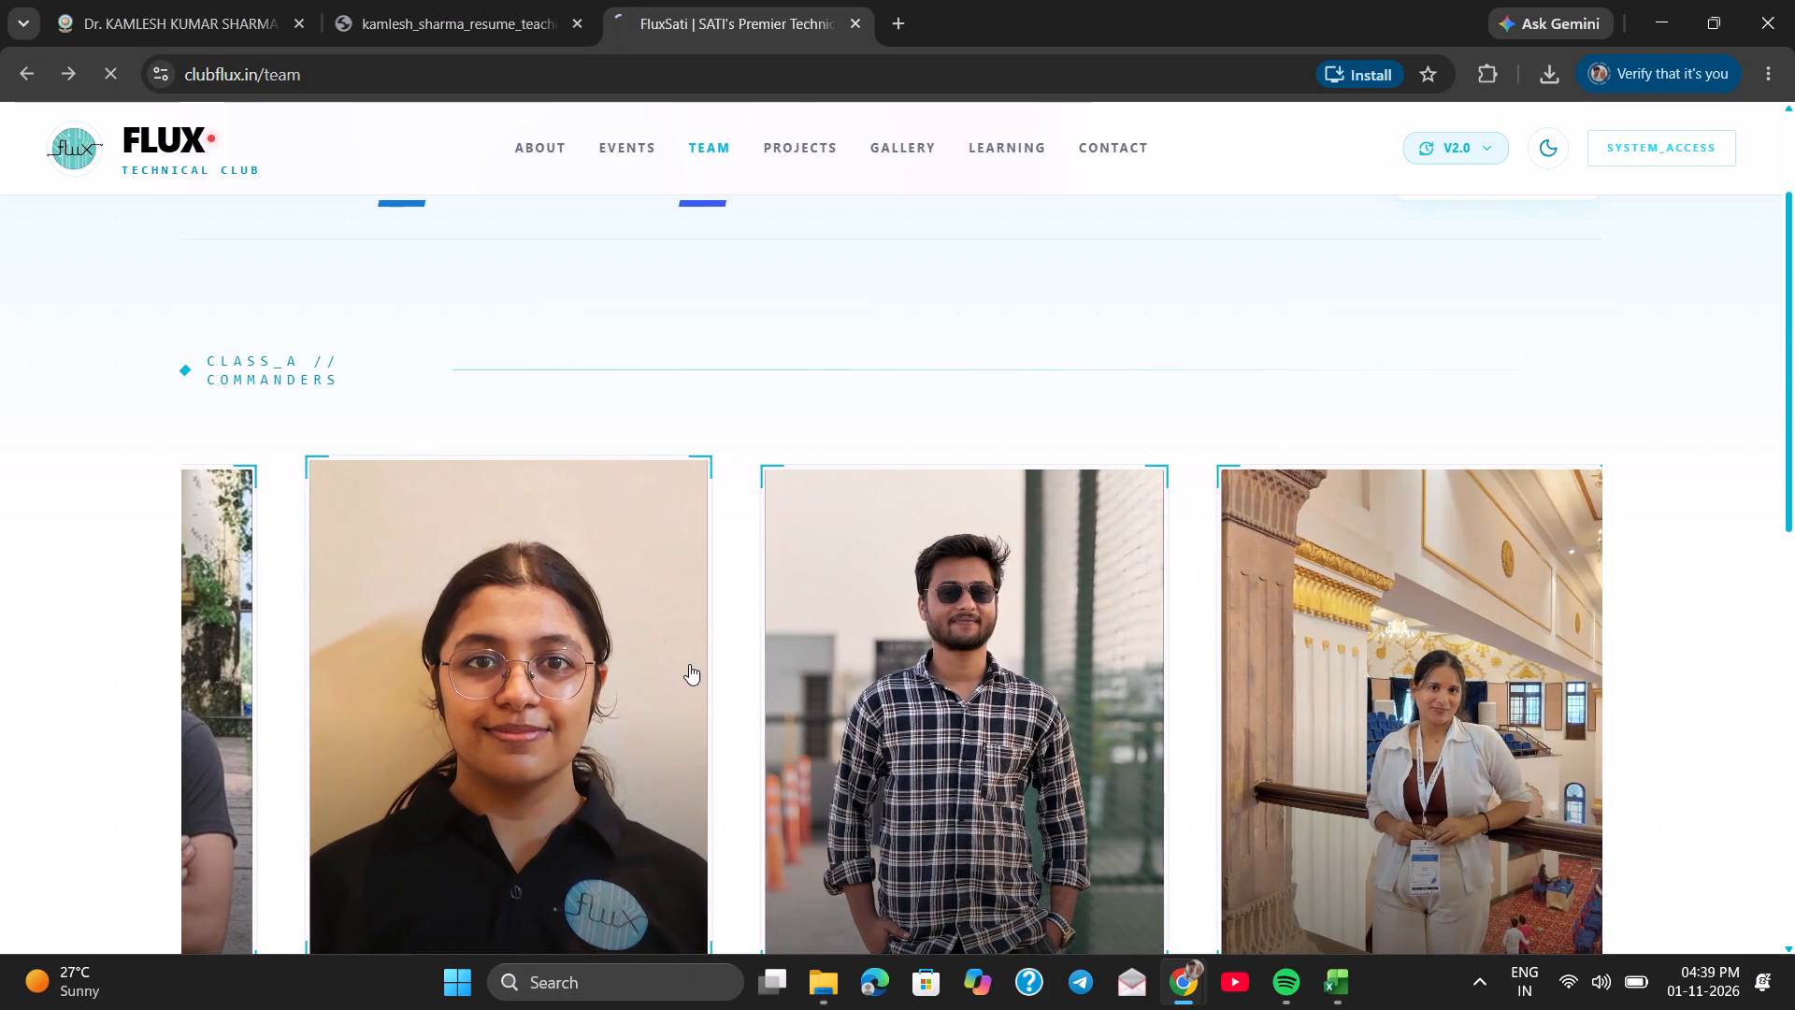
Open the contact info on the person's LinkedIn profile, dismissing the sign-in prompt and completing the security check.
left_click(720, 665)
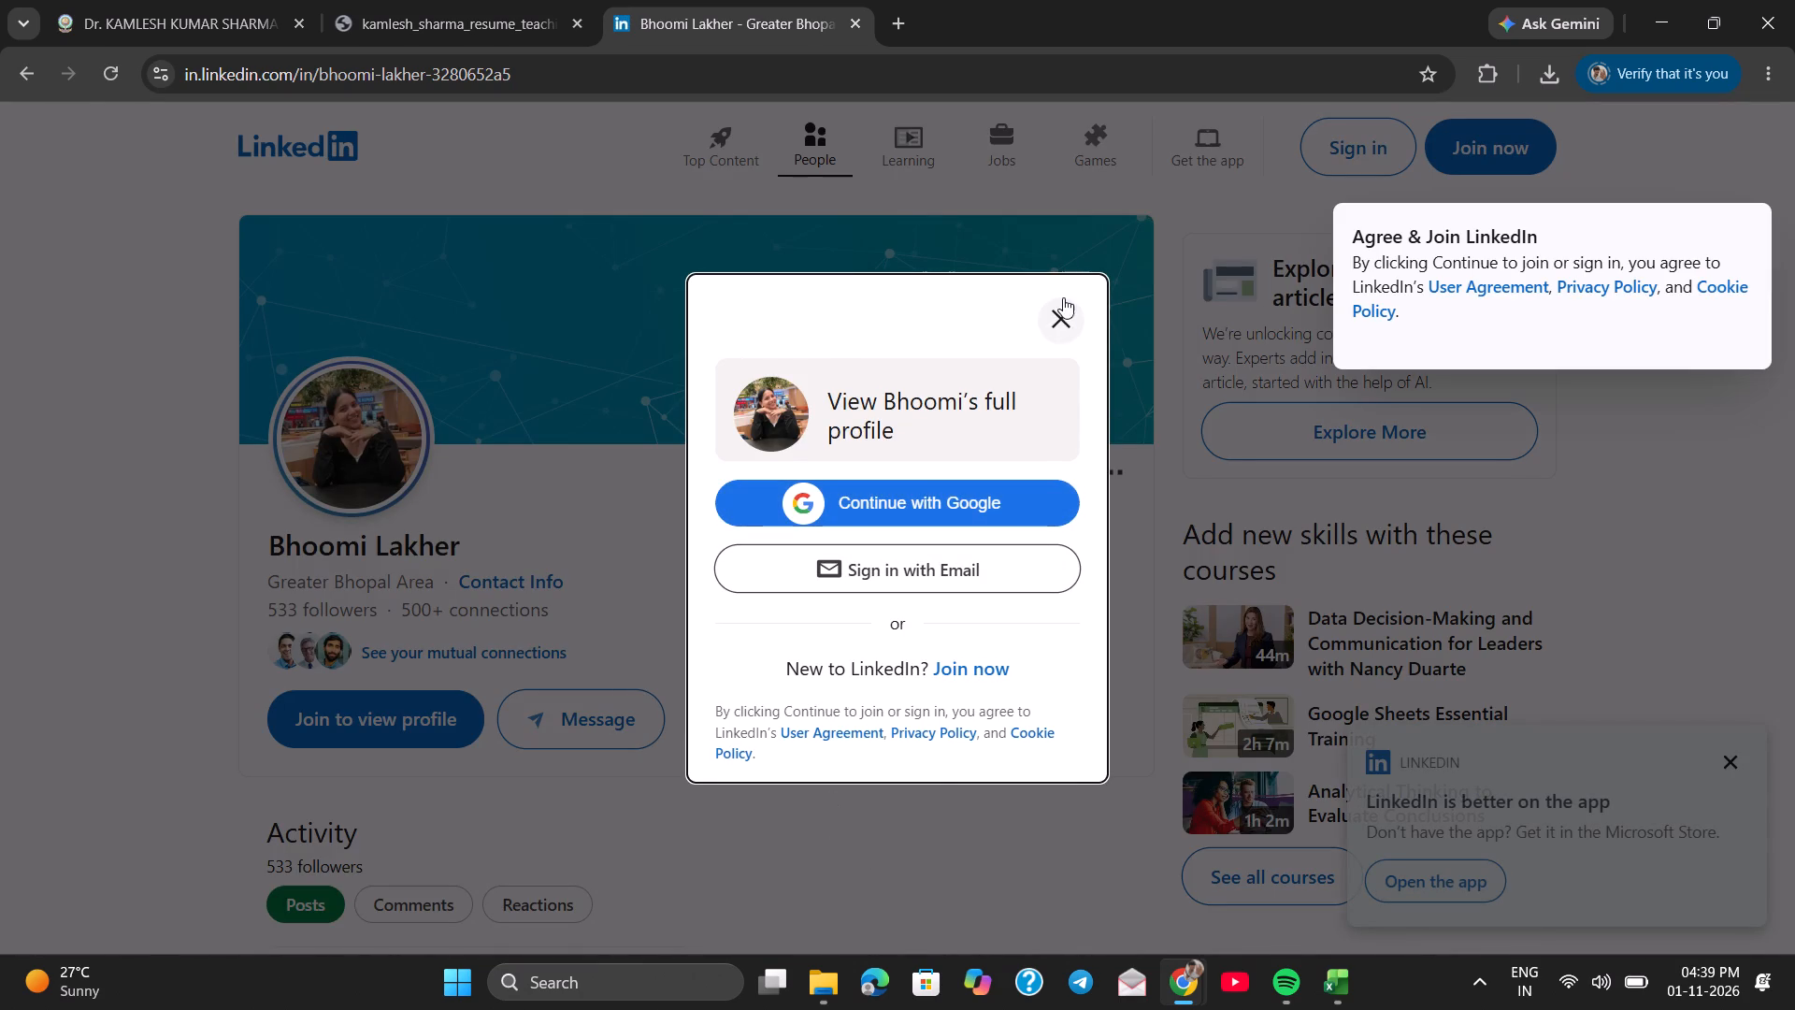
left_click(1064, 314)
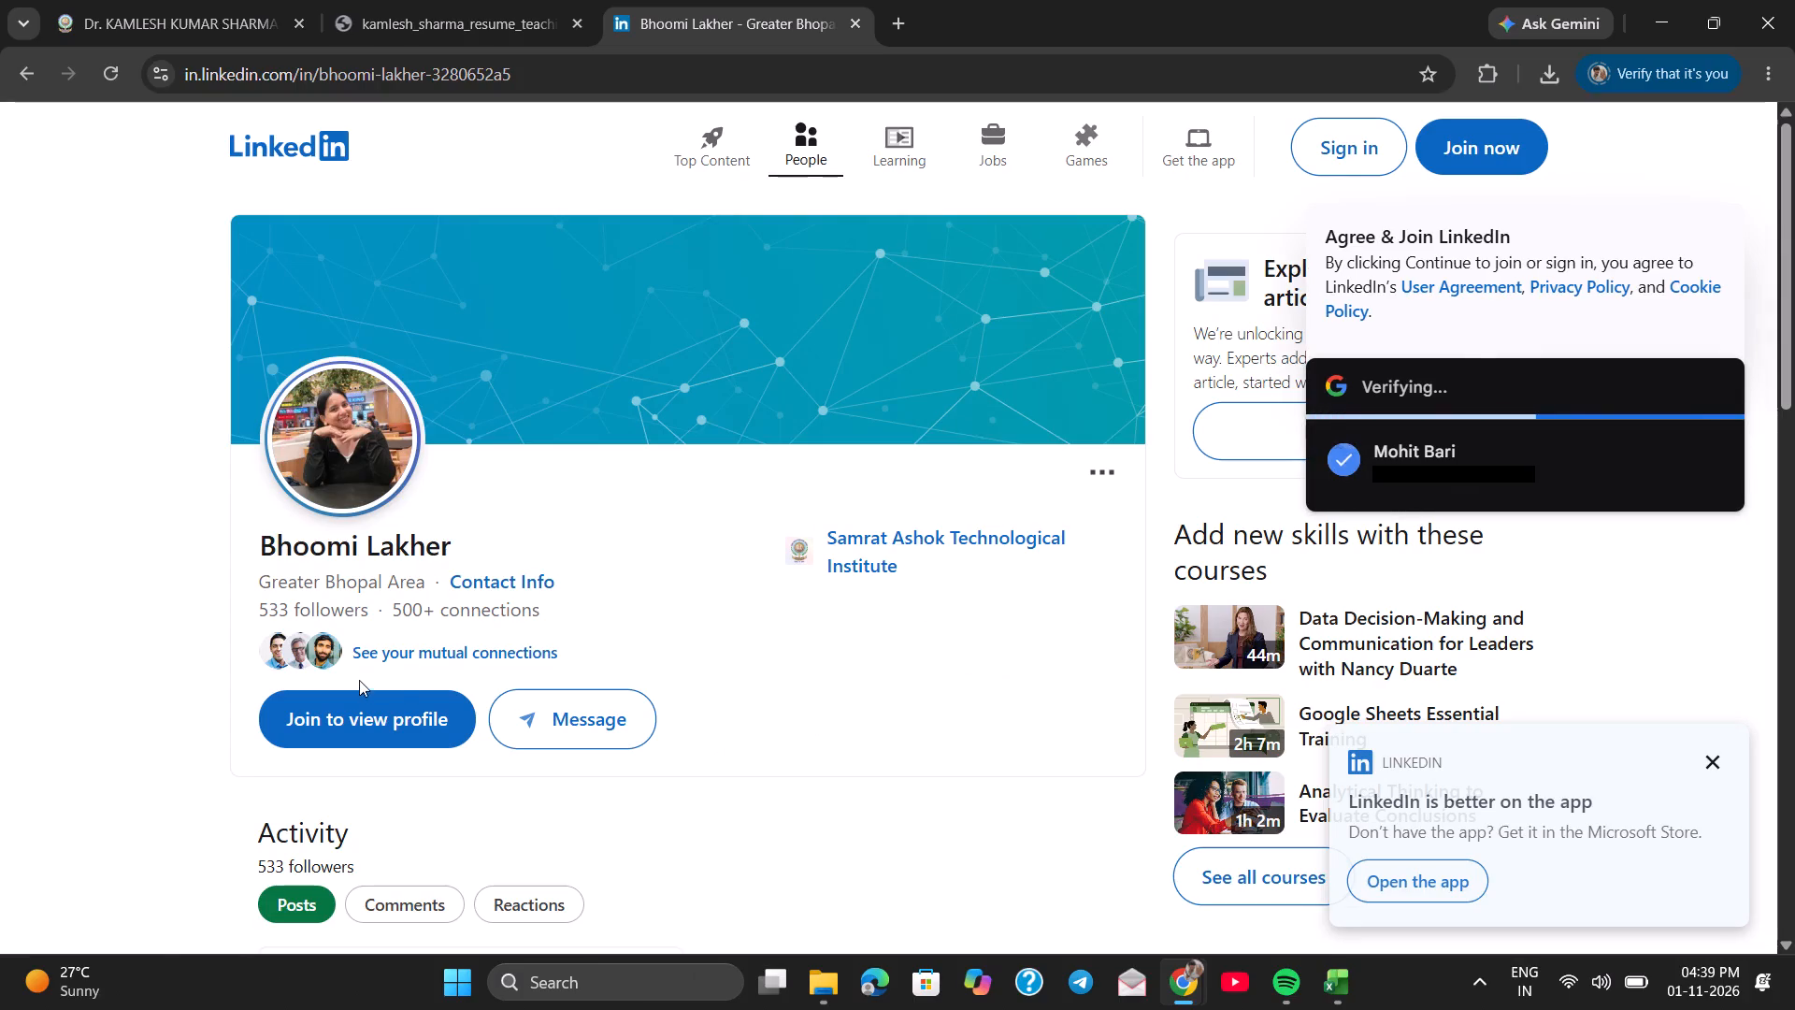
left_click(500, 581)
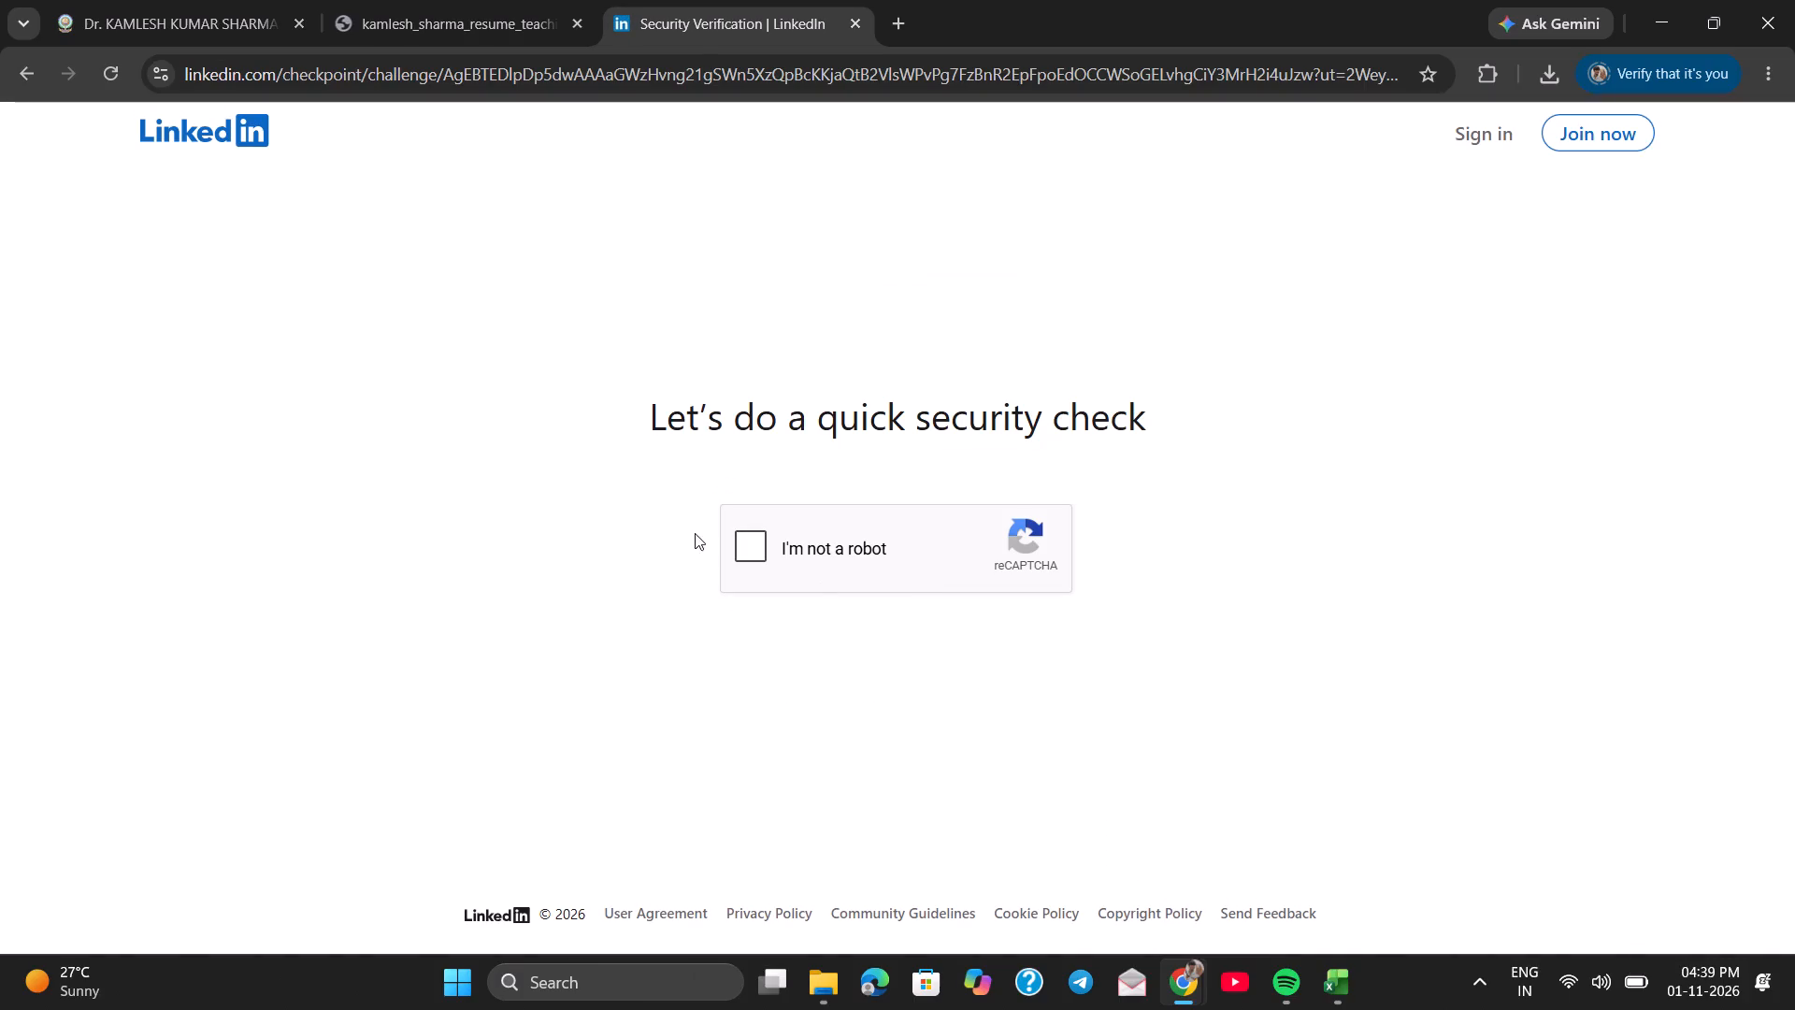
left_click(740, 539)
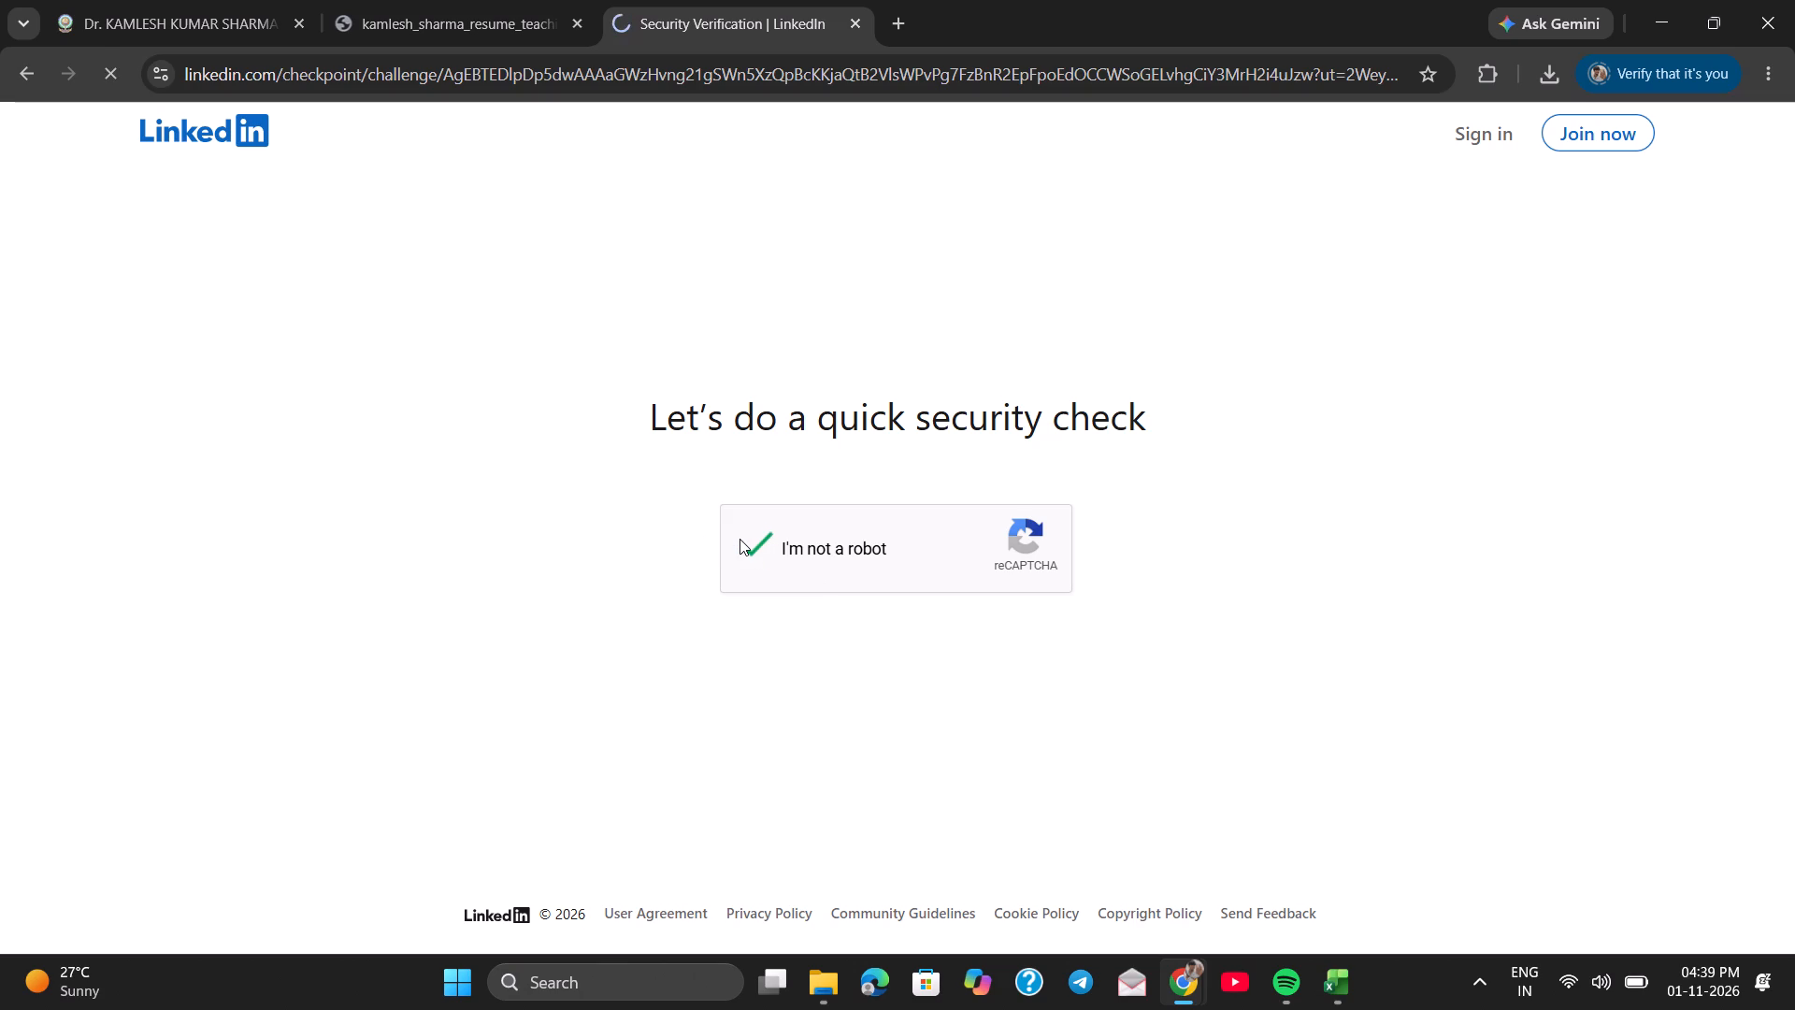
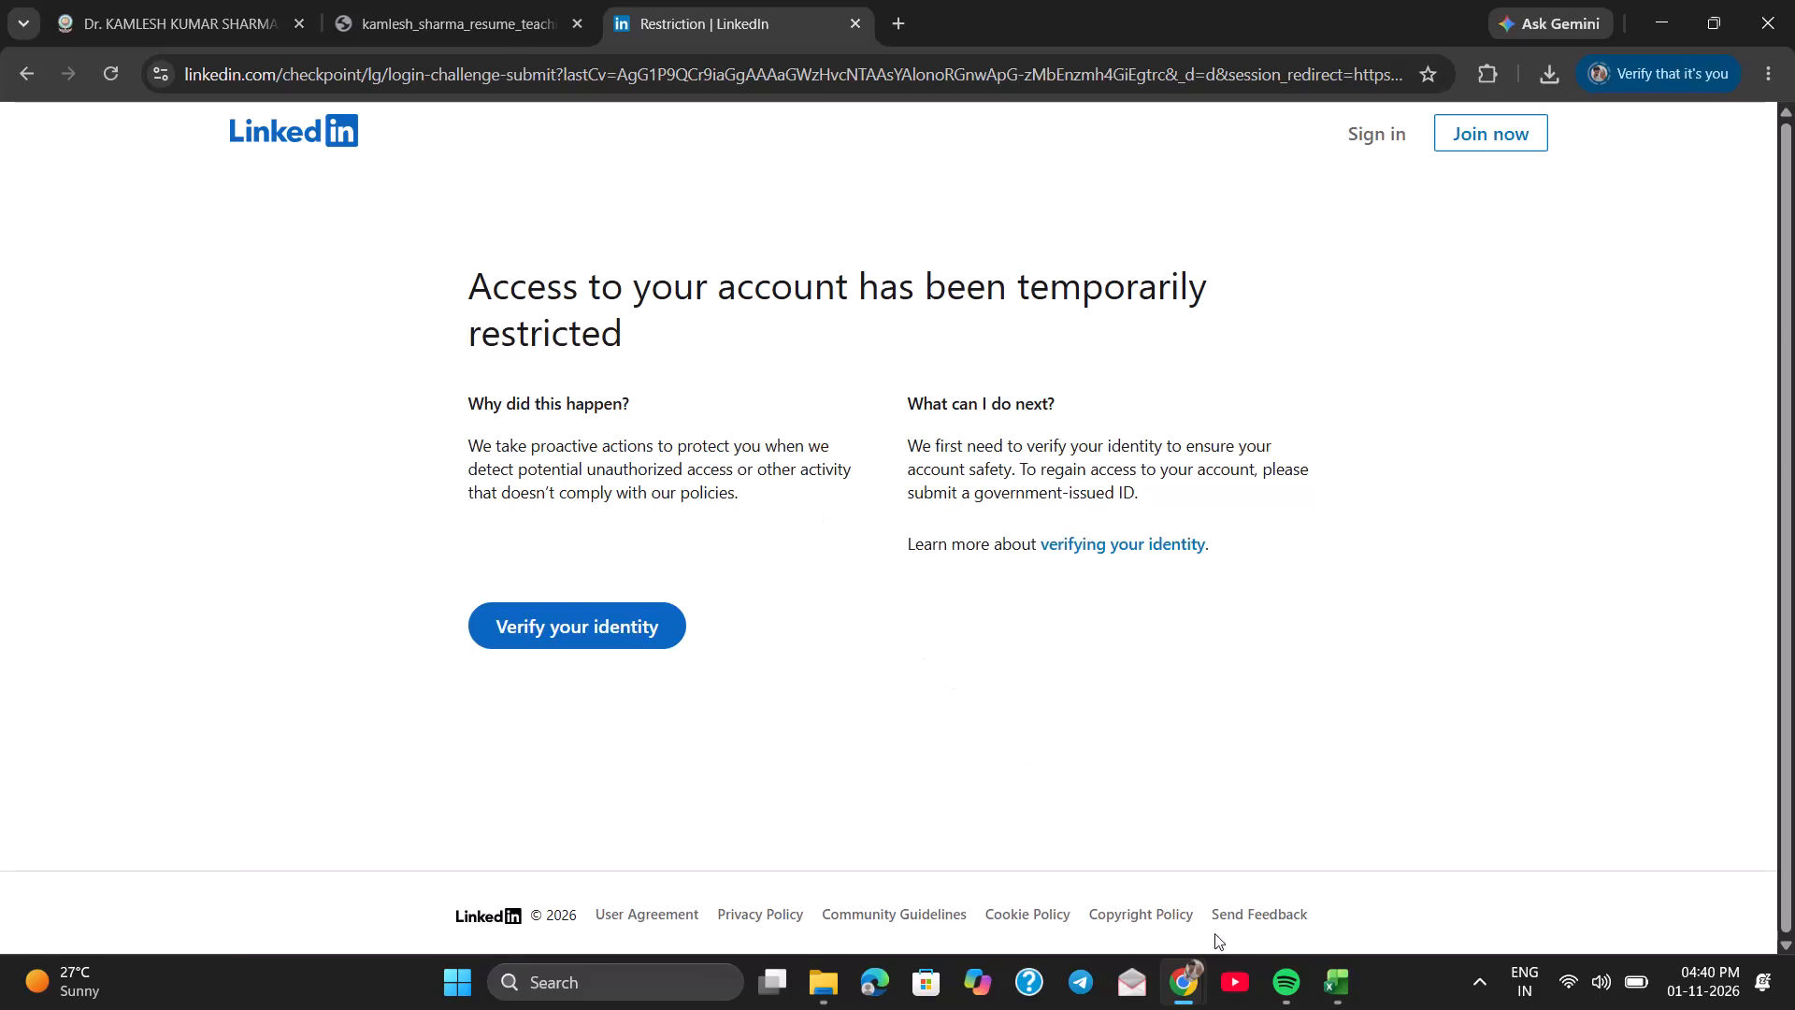
Switch to the duty roster in Excel and select the professor's name in cell N22 of the Result Making column.
left_click(1324, 986)
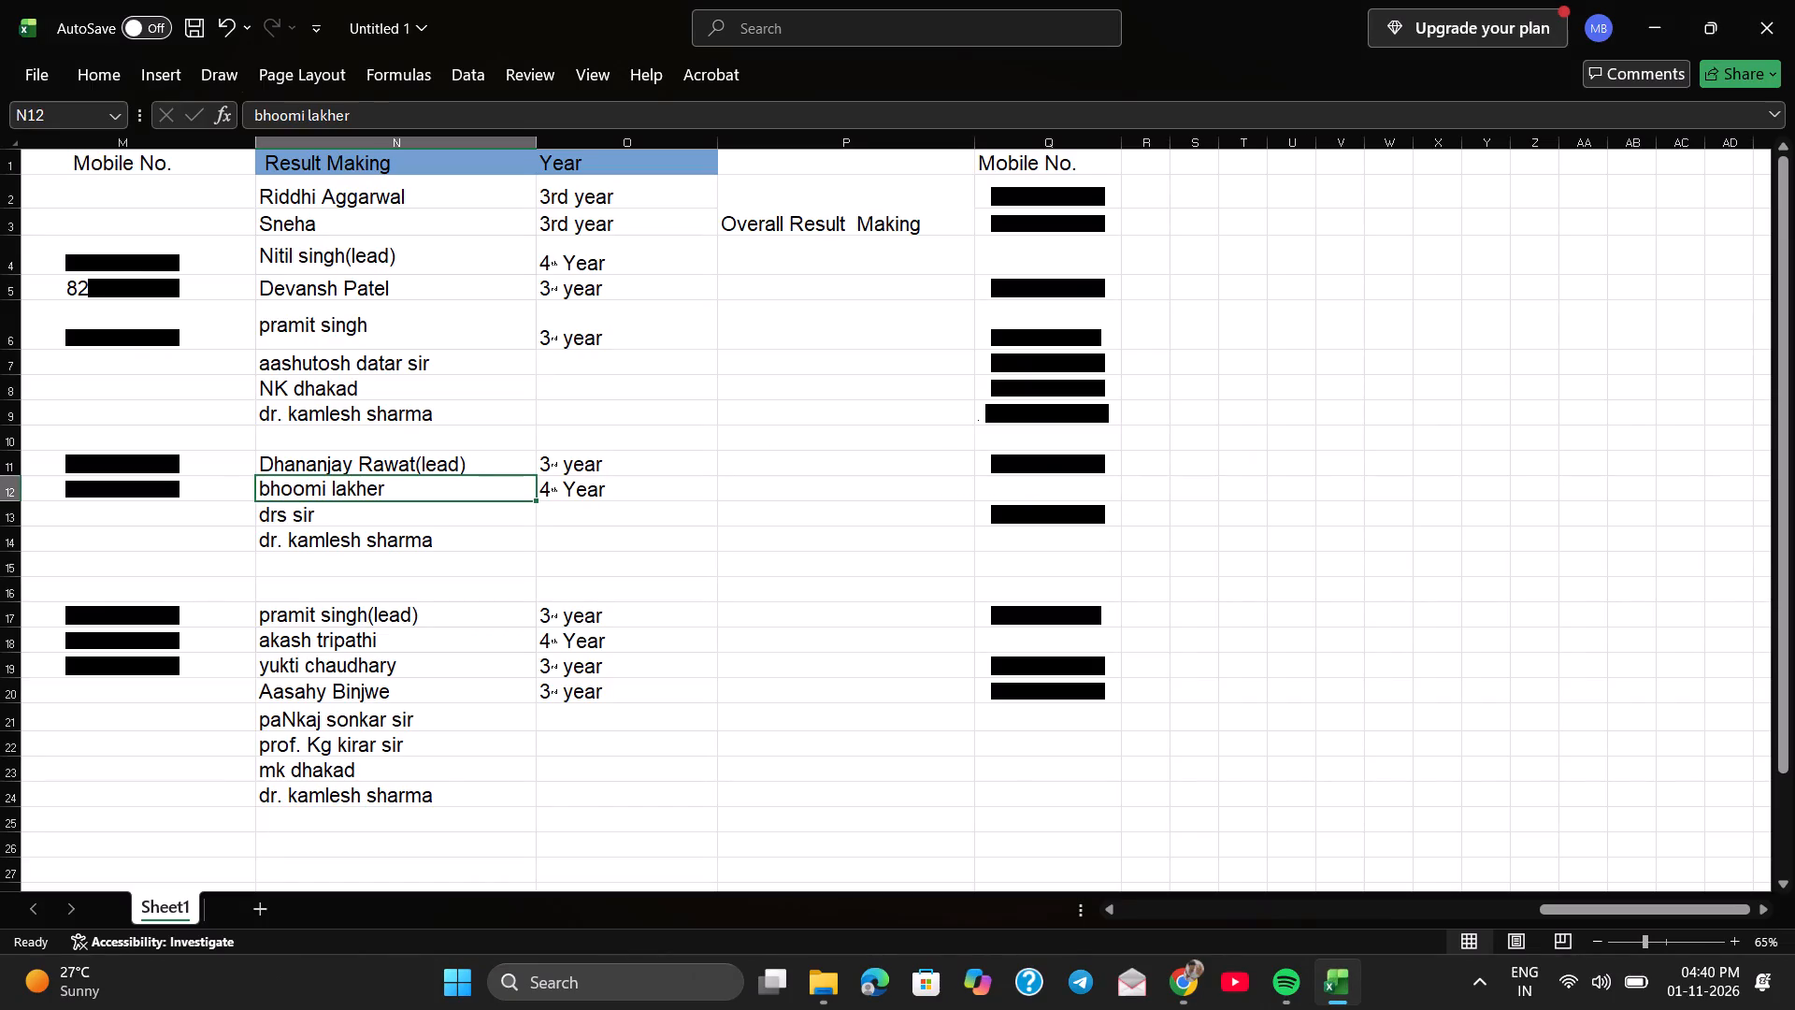
left_click(446, 750)
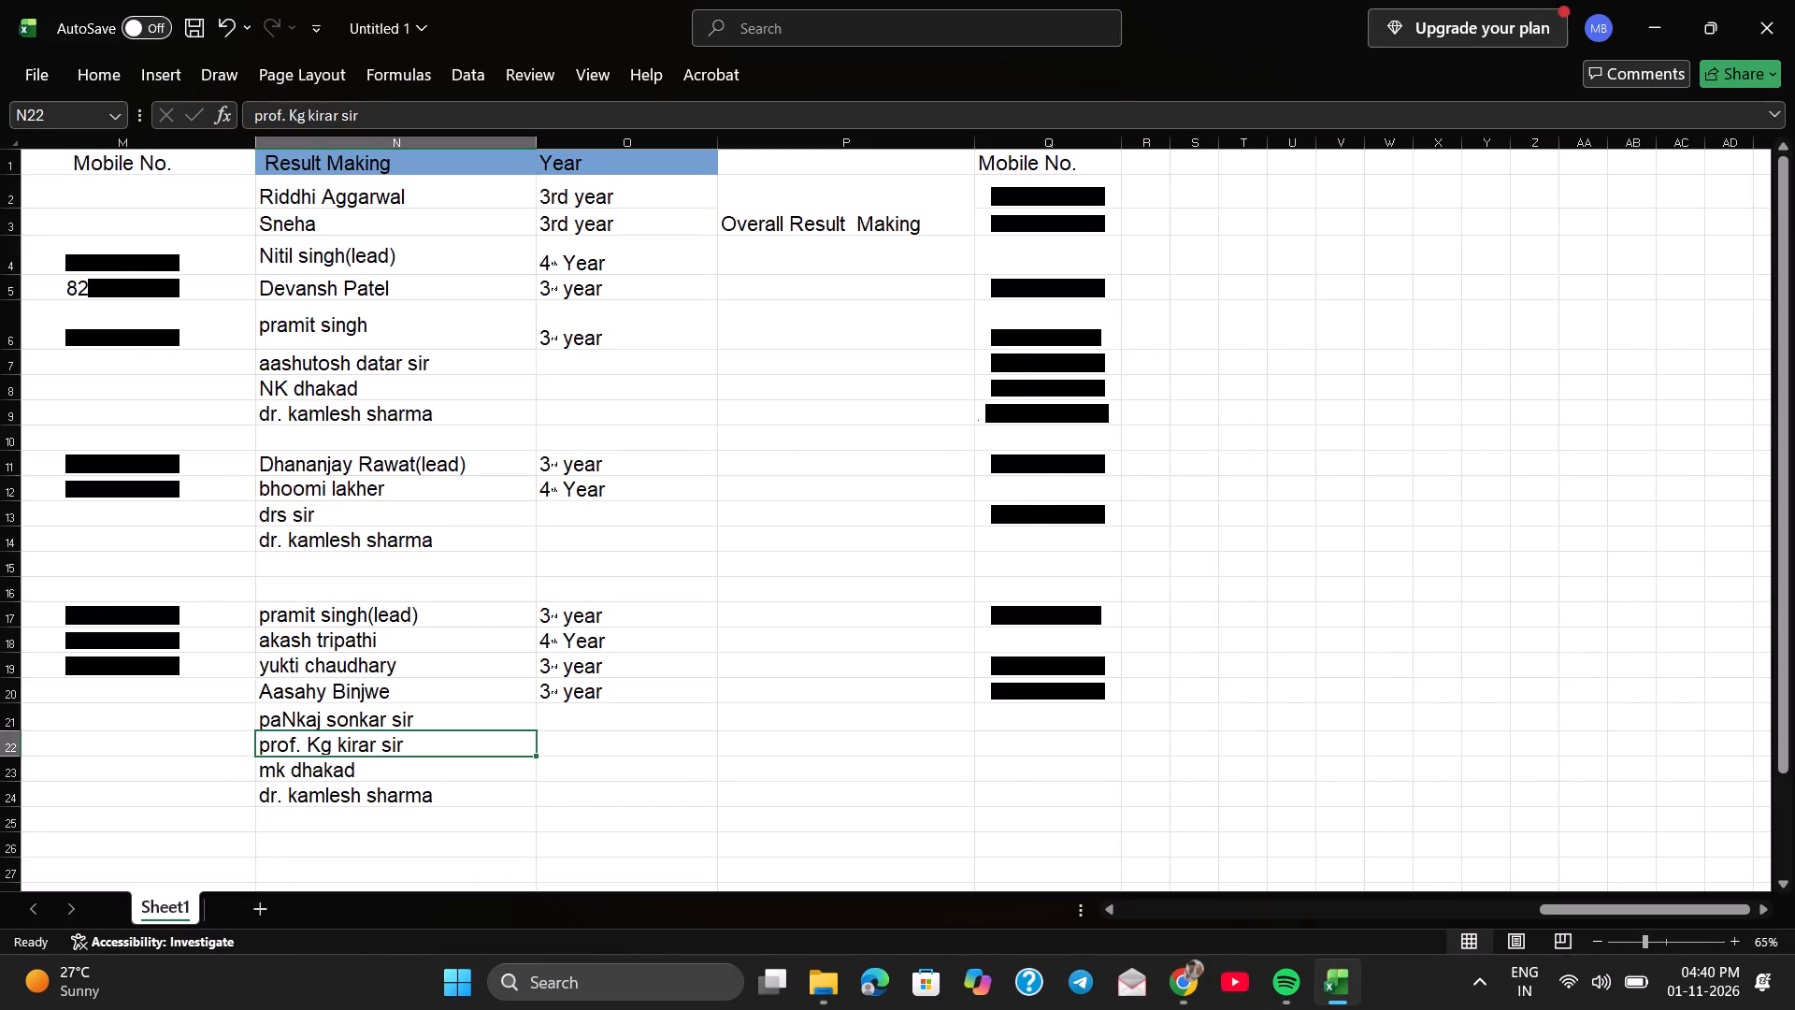
left_click_drag(444, 750, 360, 749)
Copy the faculty member's name from cell N24, the last entry in the Result Making column.
left_click(352, 797)
right_click(352, 797)
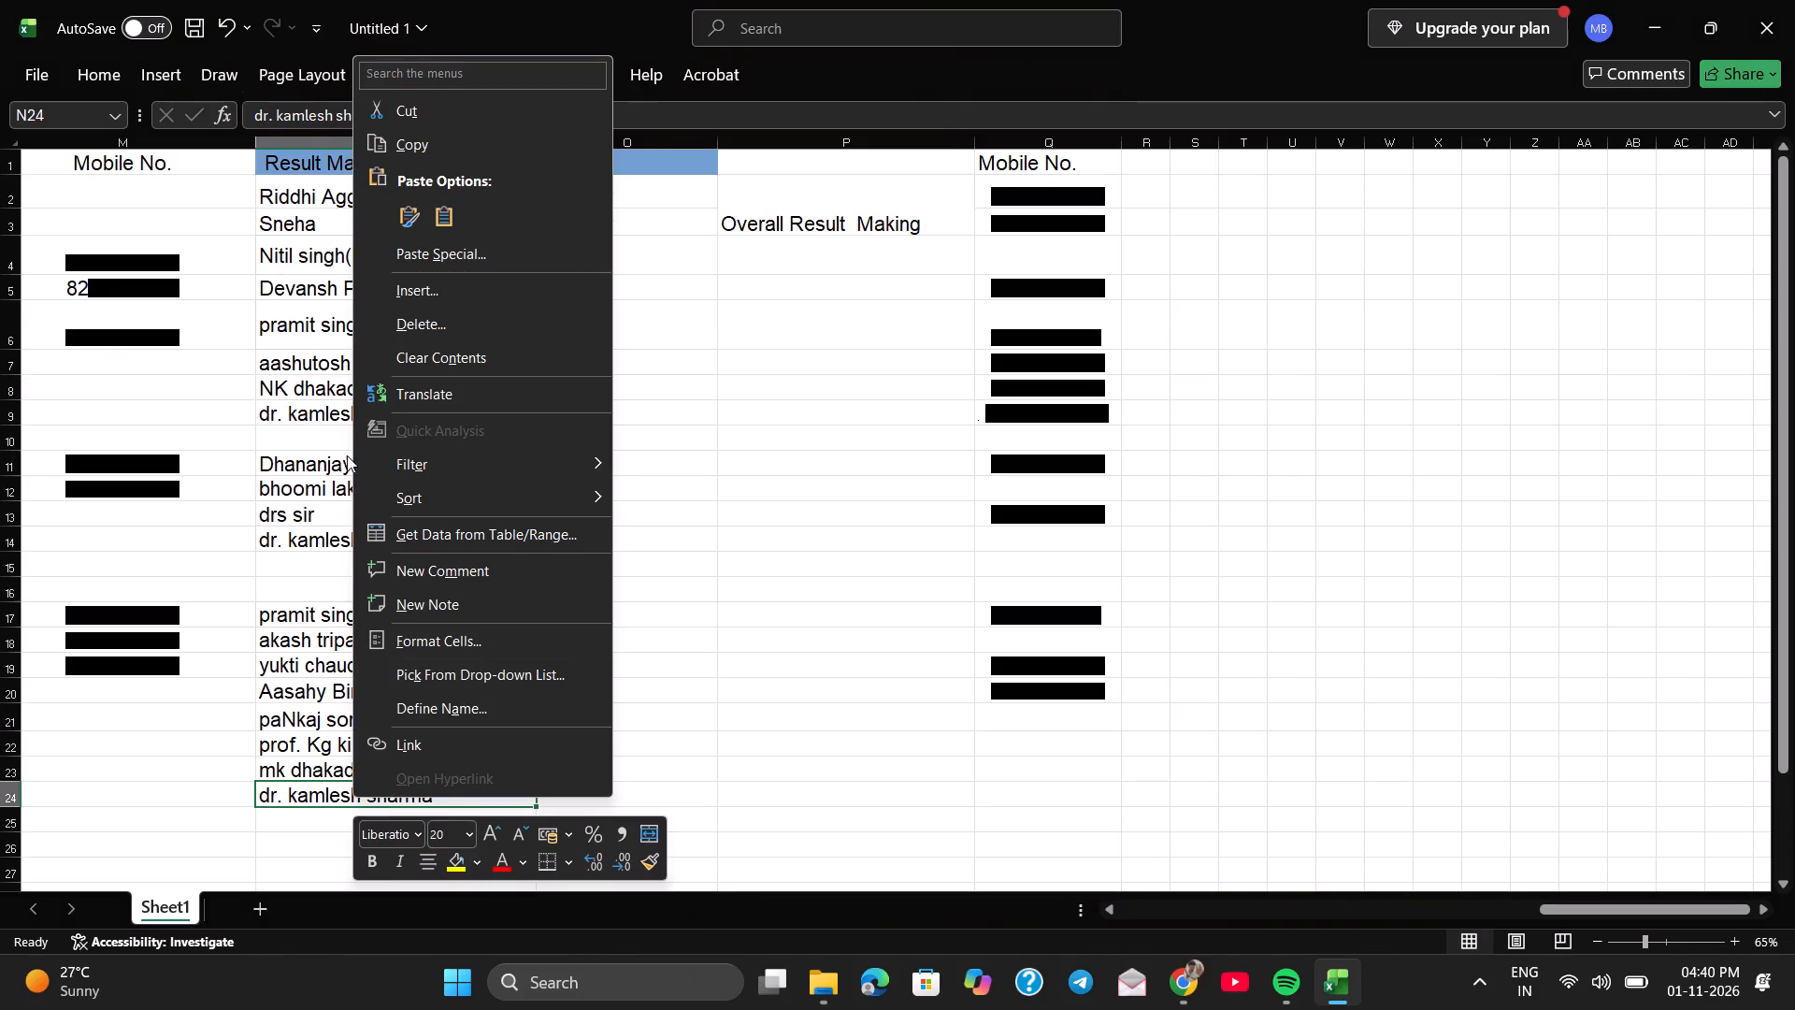
left_click(404, 161)
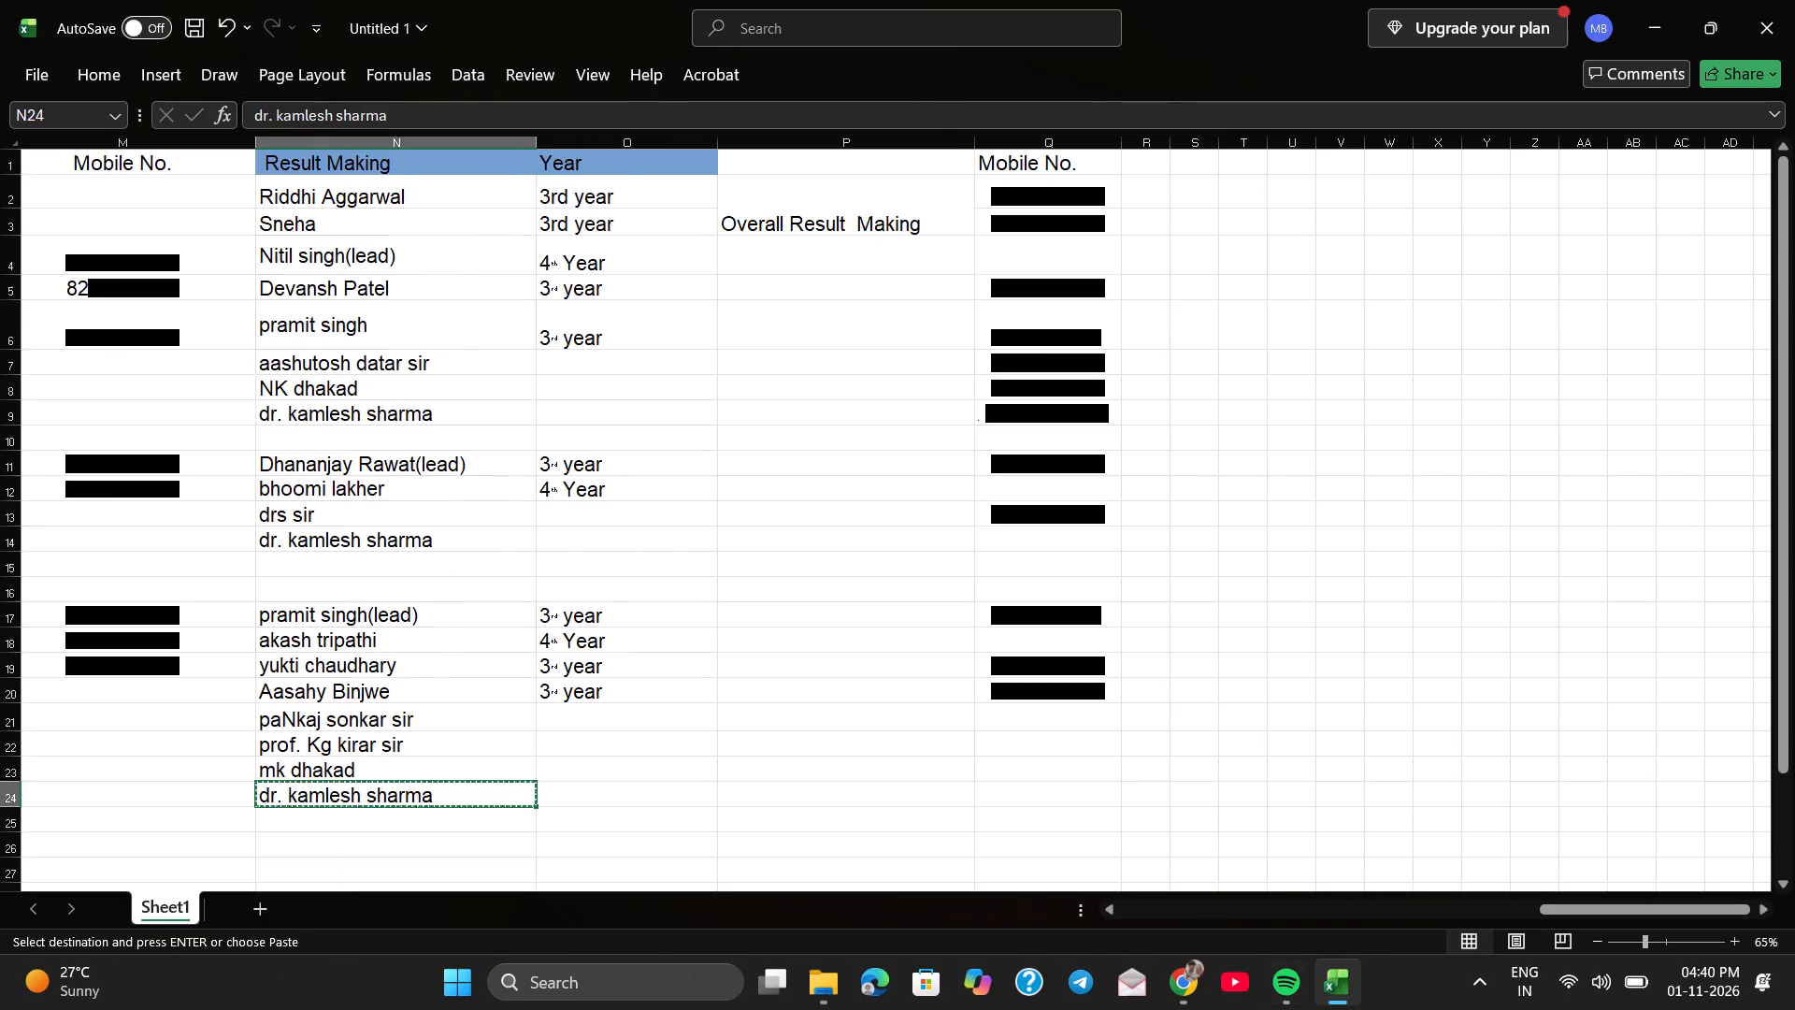
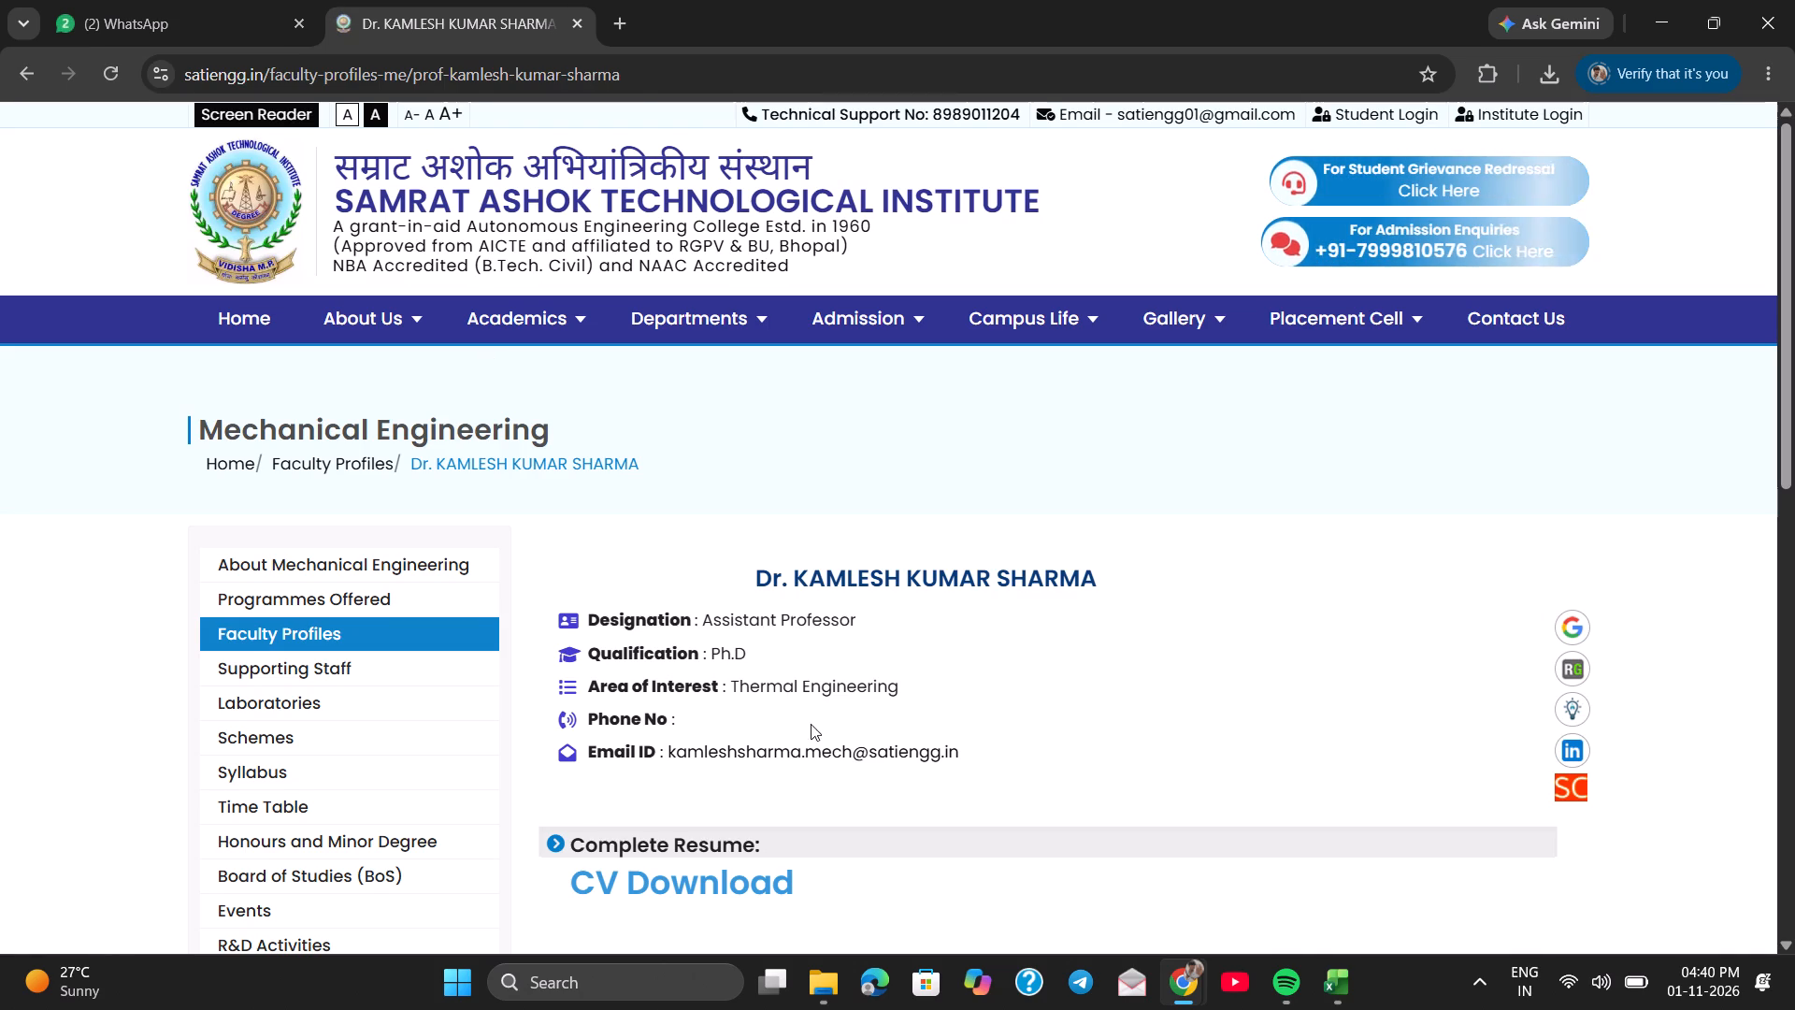
Open the CV from the Mechanical Engineering assistant professor's faculty profile, check its contact details for a phone number, and switch to Excel.
scroll(695, 740, "down", 1)
left_click(694, 835)
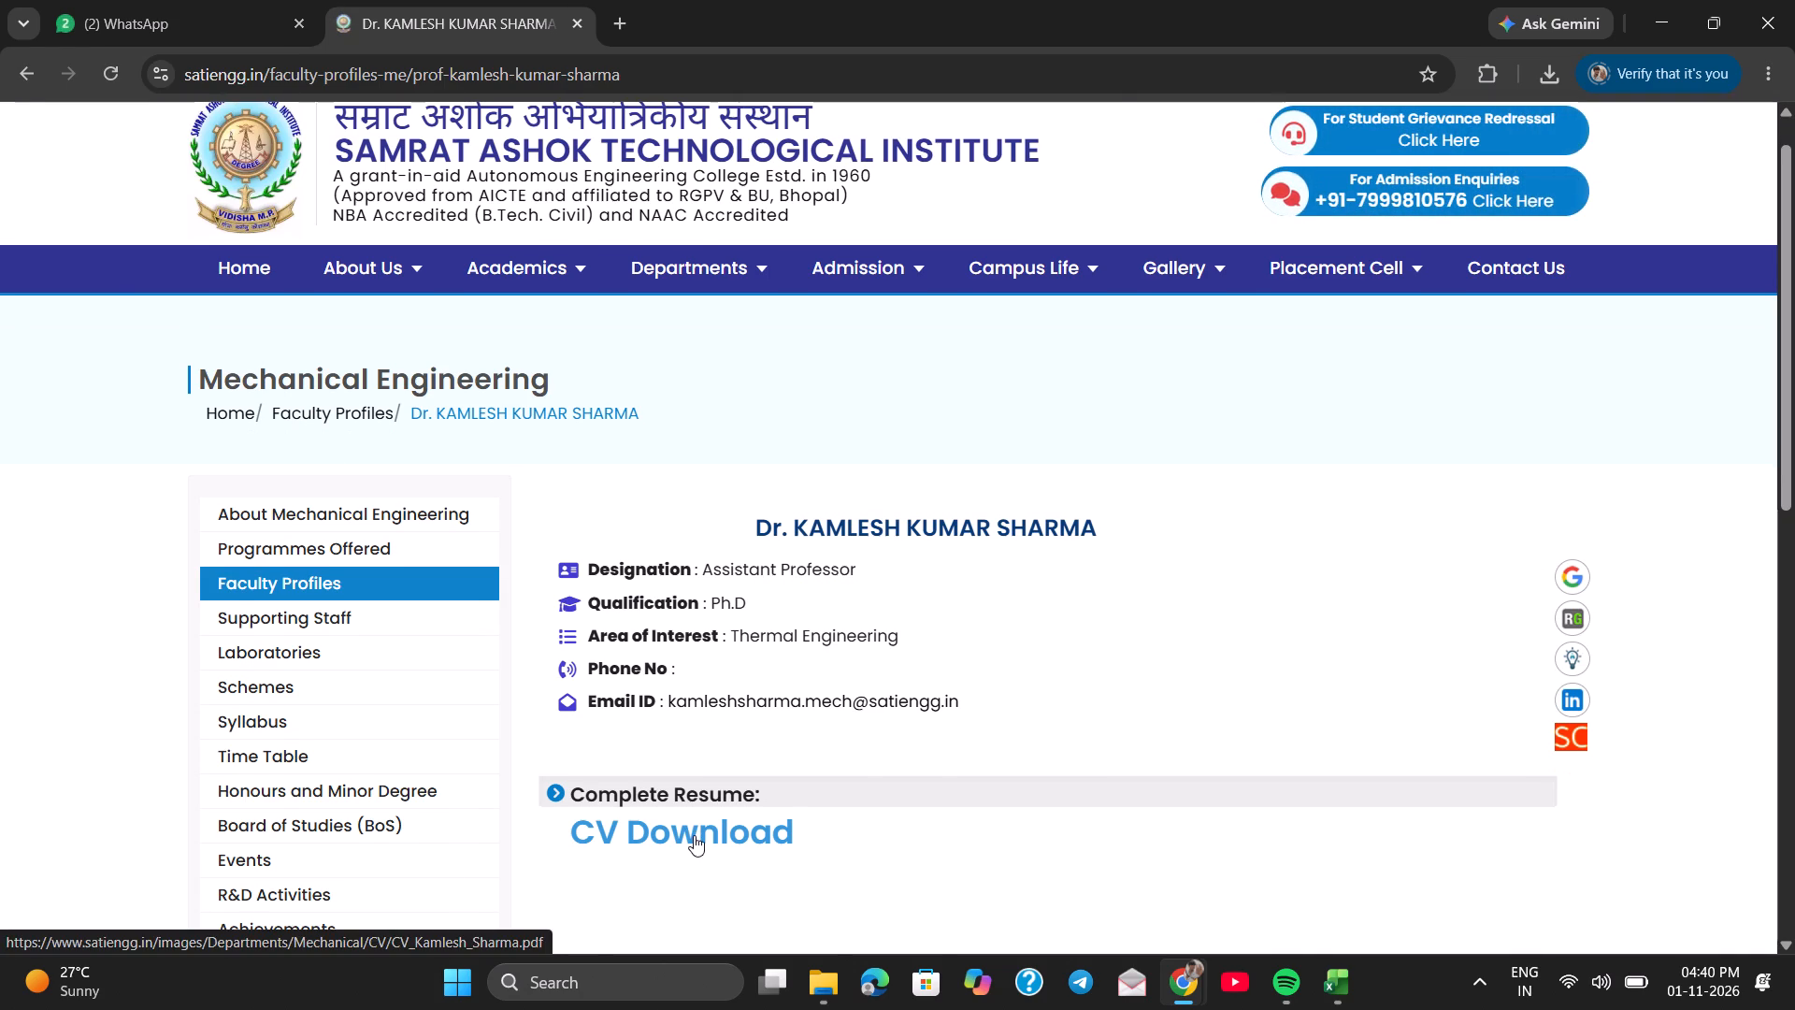
left_click_drag(1059, 519, 1043, 521)
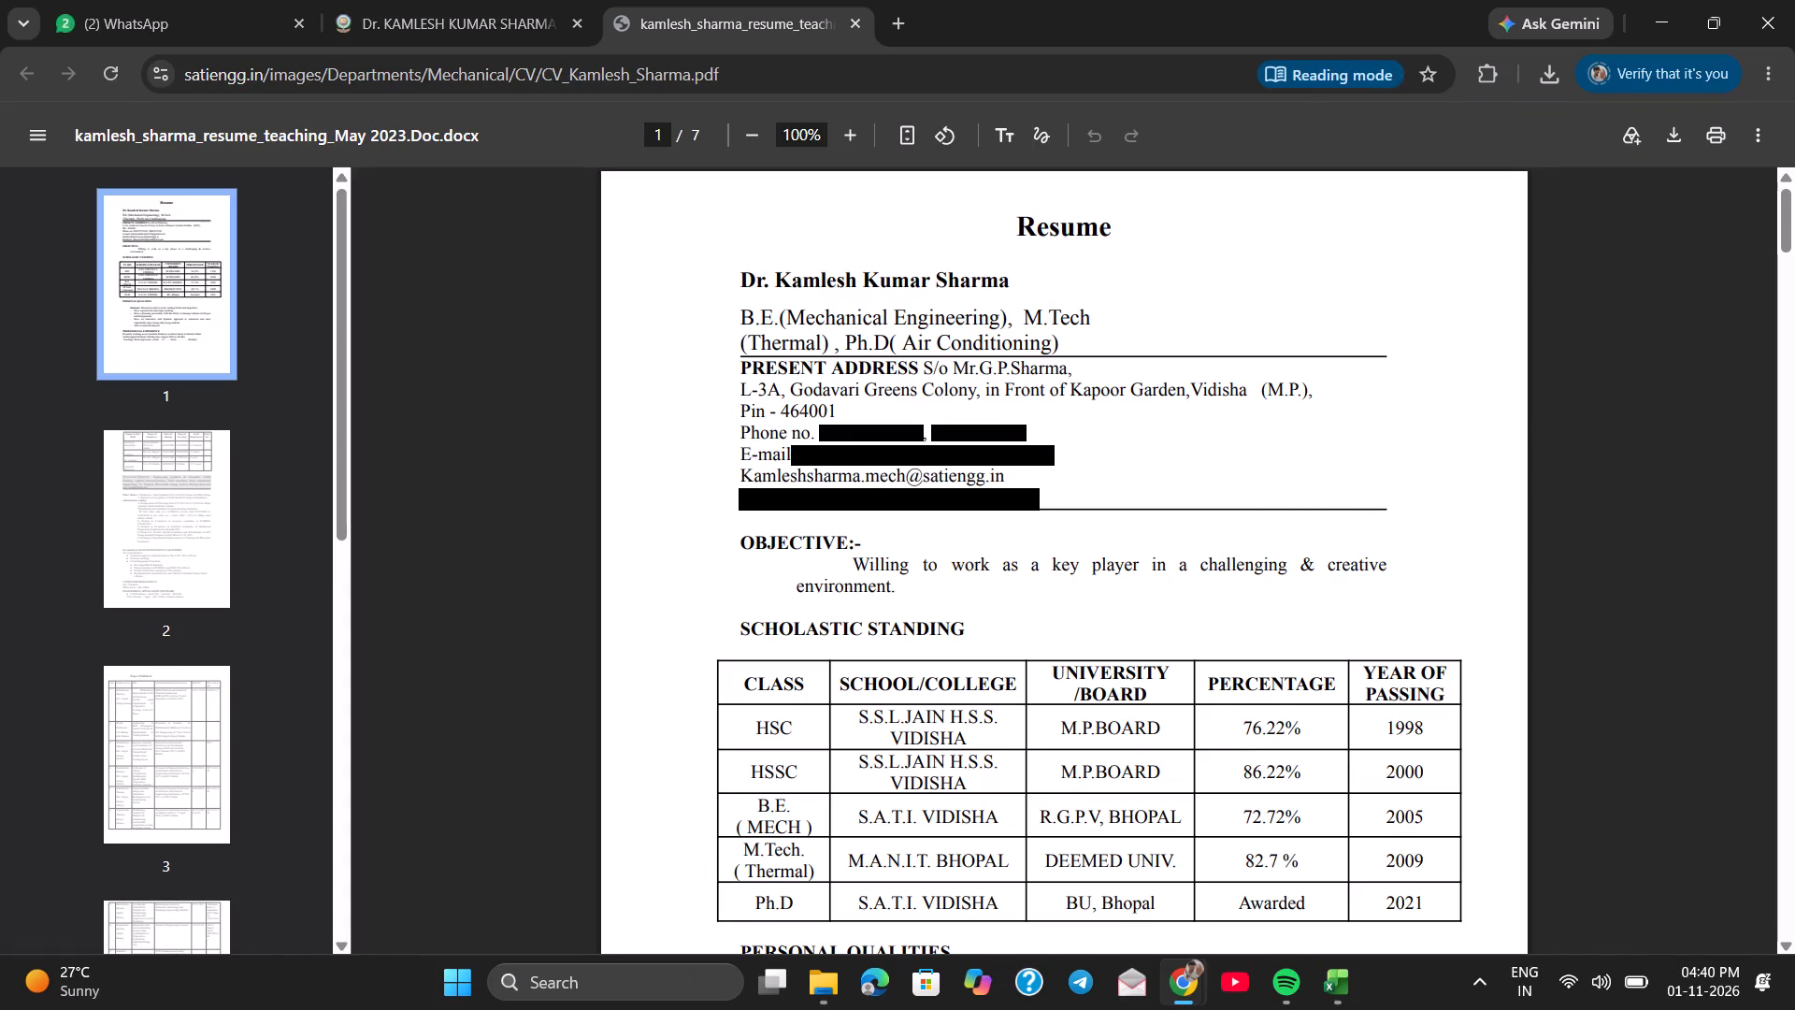
left_click(1338, 982)
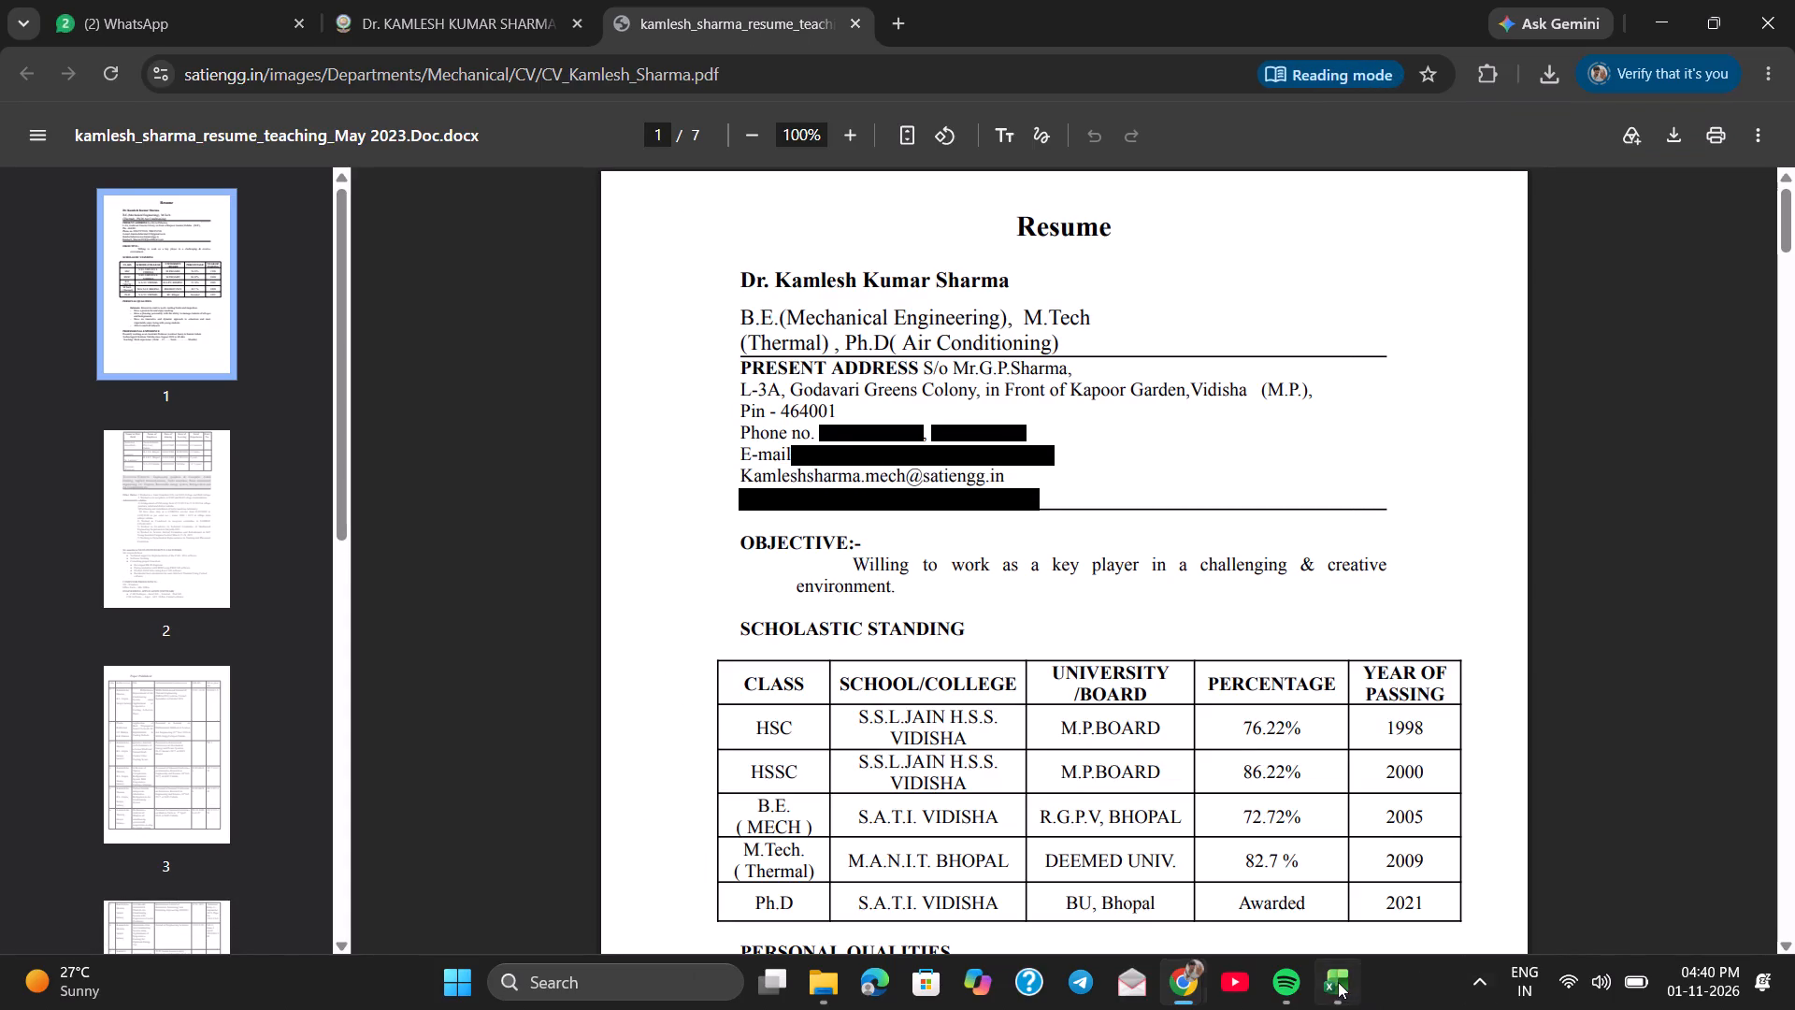
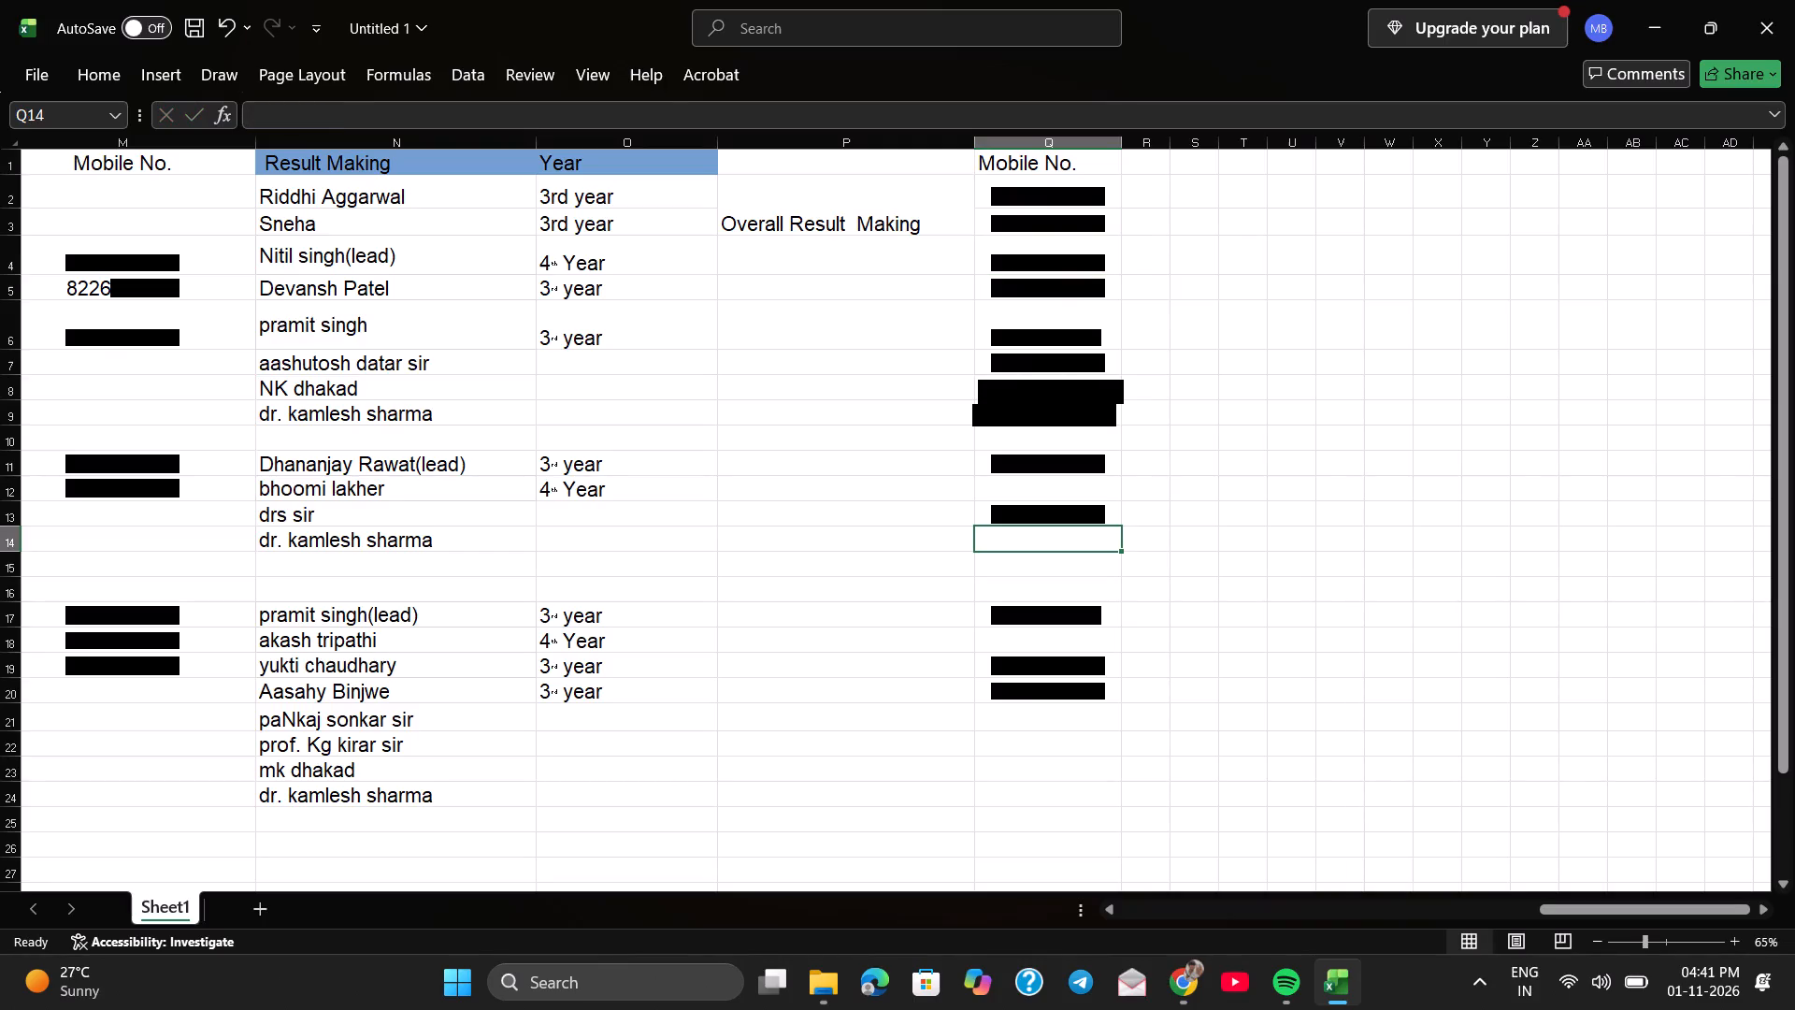
Copy the doctor's mobile number from cell Q9 into Q14 and Q24, beside the same doctor's other Result Making entries.
left_click(1013, 416)
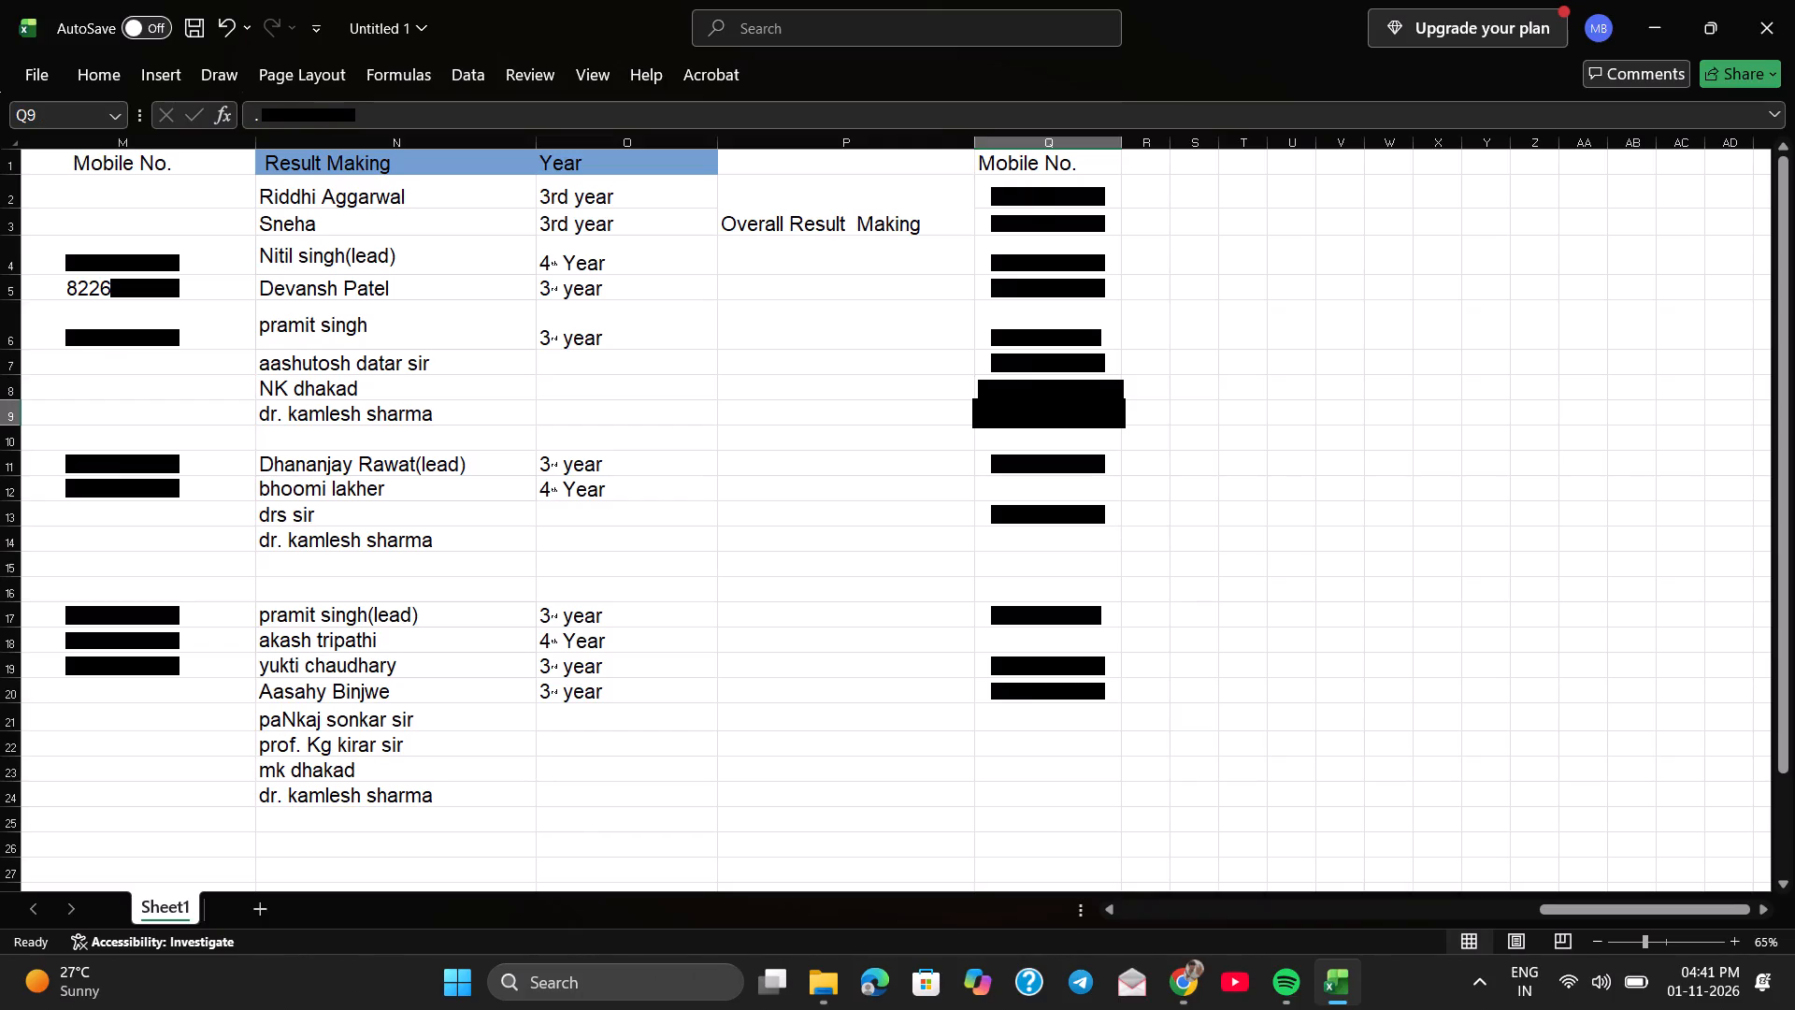
key("ctrl+c")
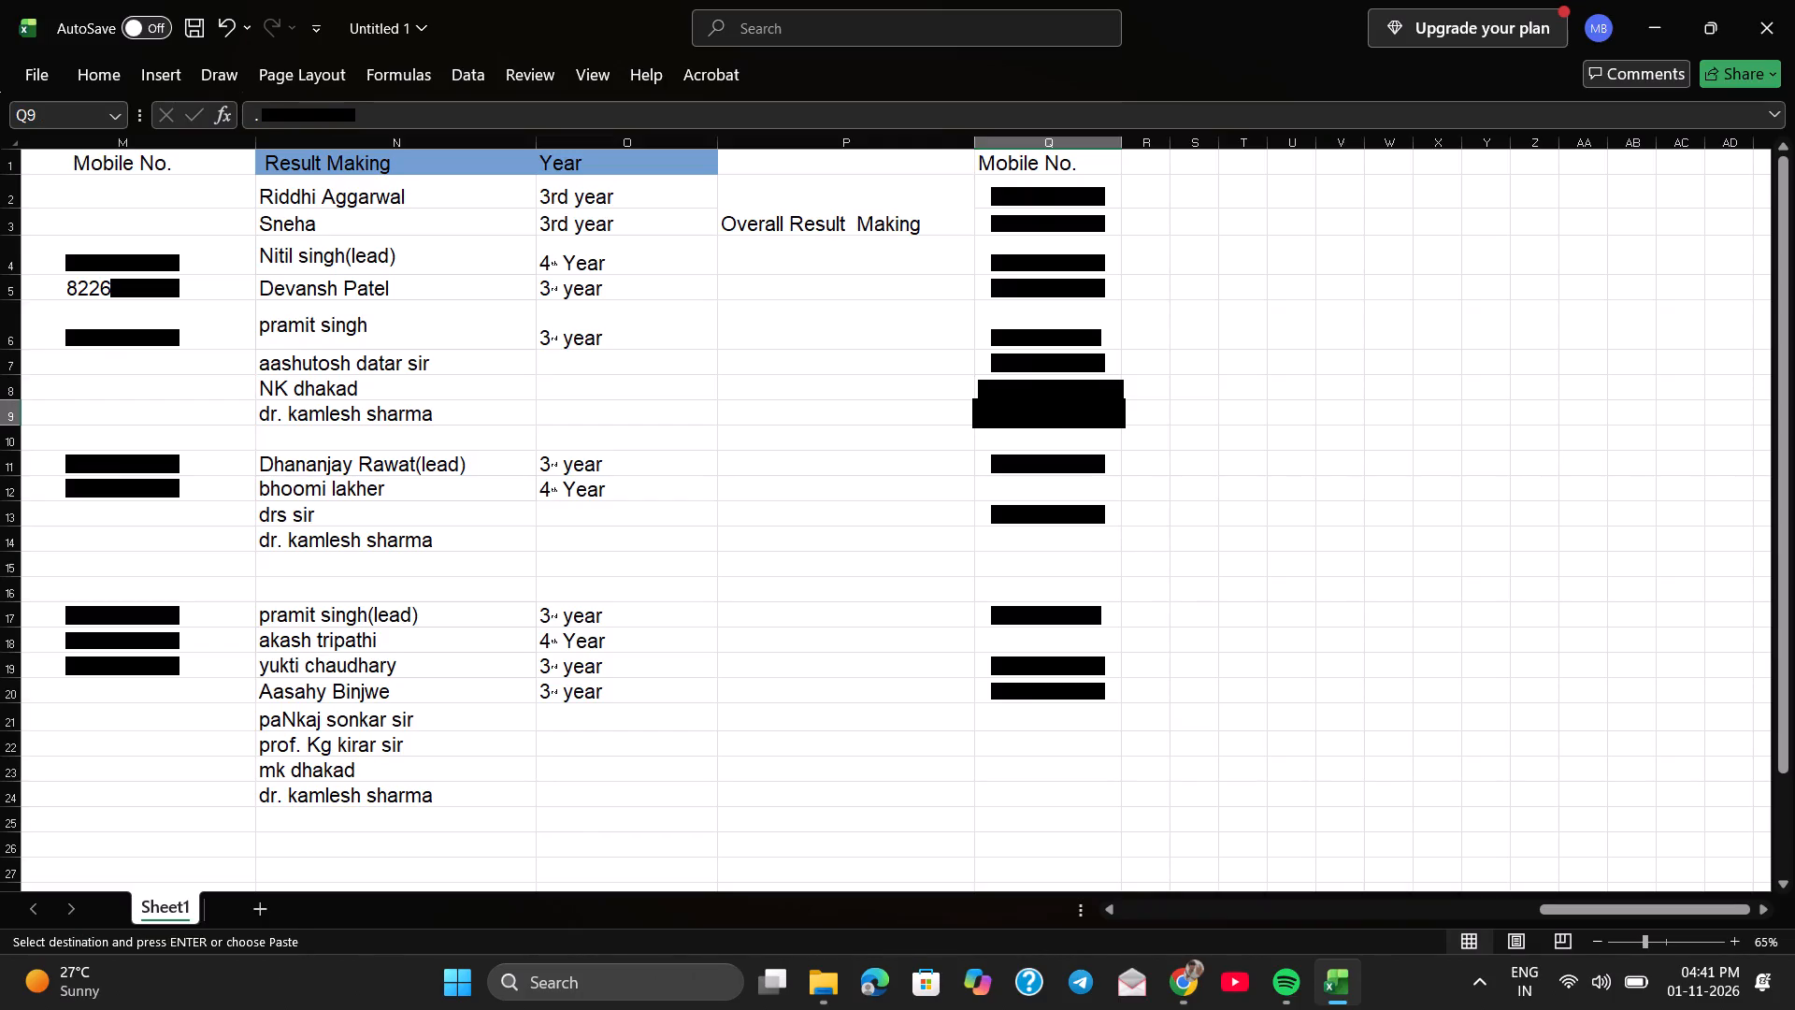
left_click(1007, 545)
key("ctrl+v")
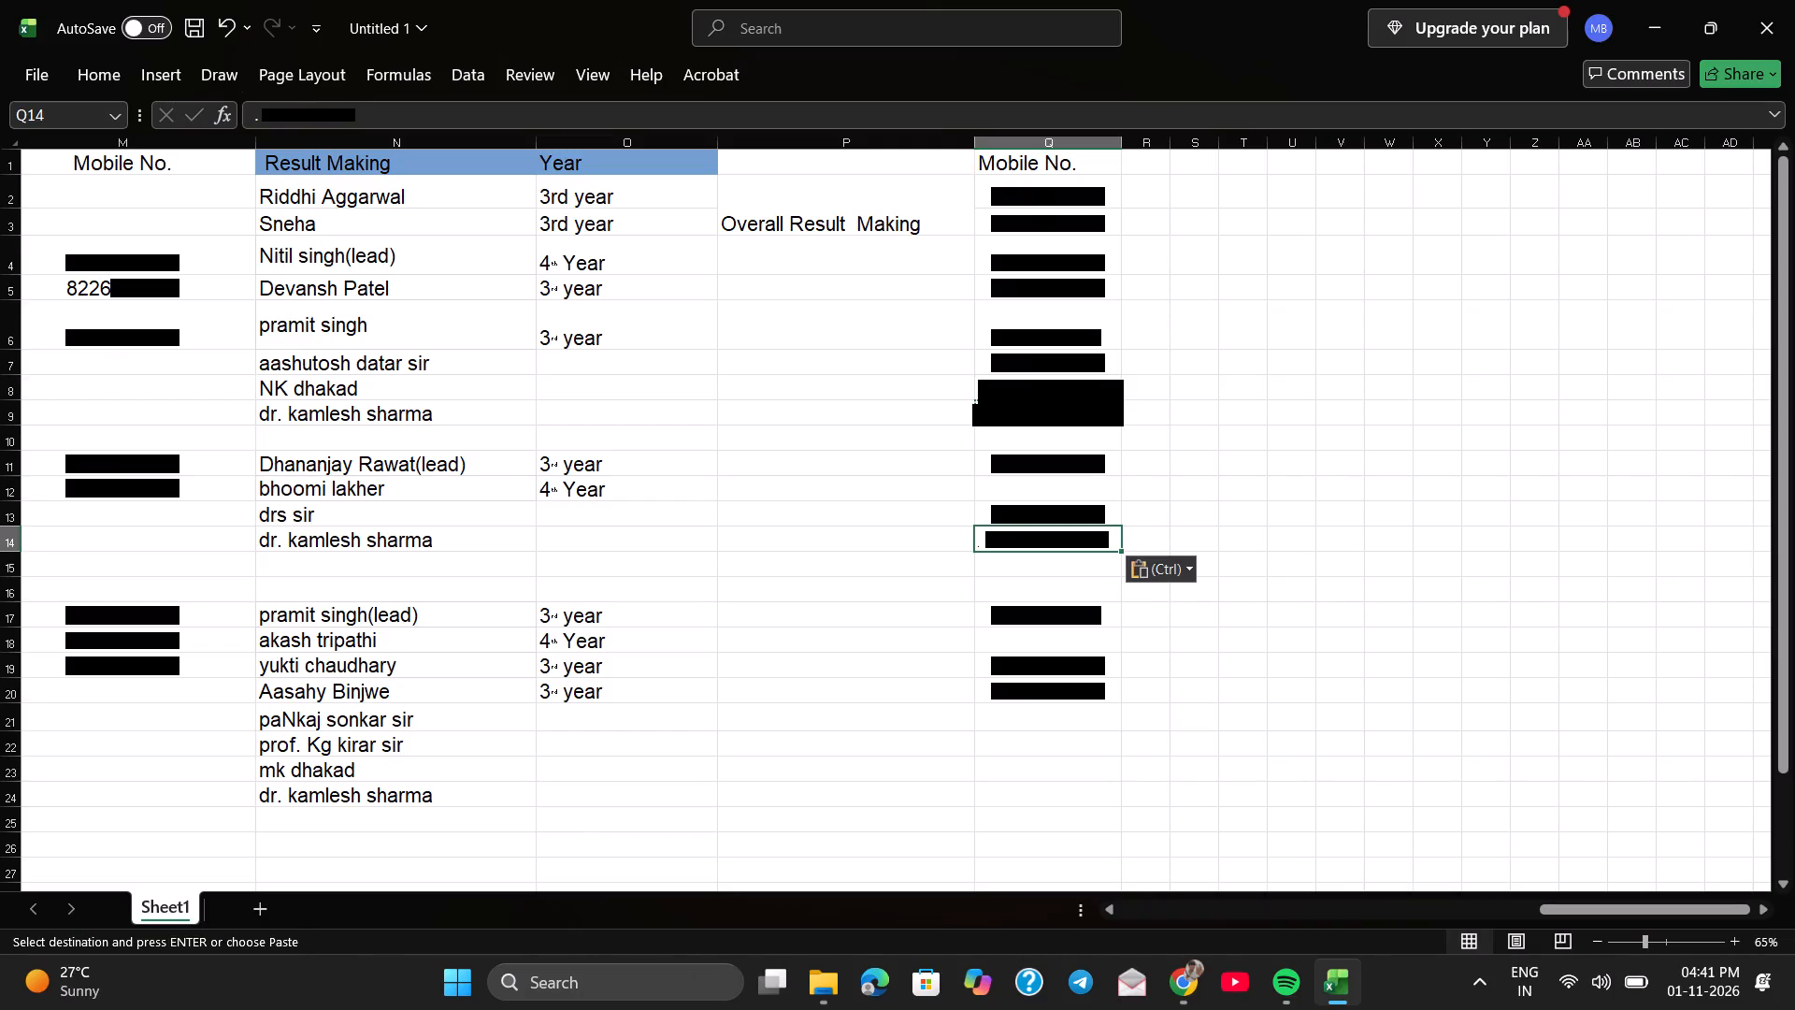
left_click(1009, 497)
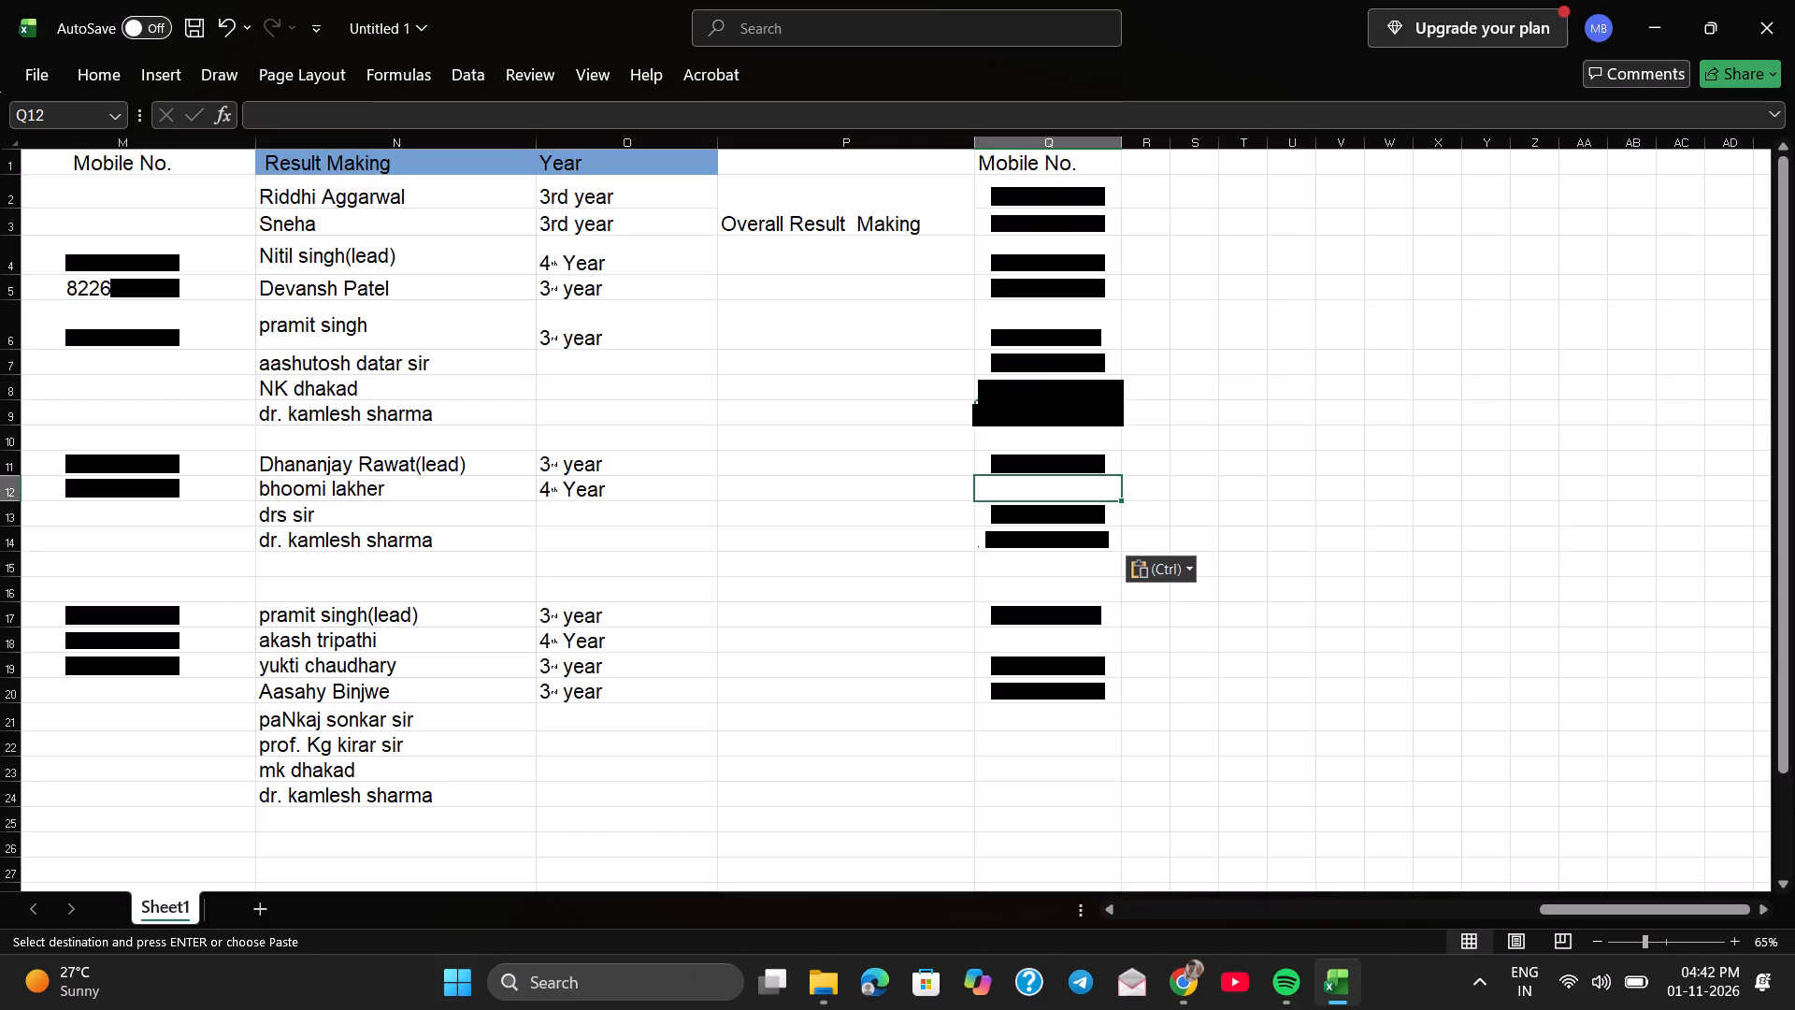
left_click(1011, 801)
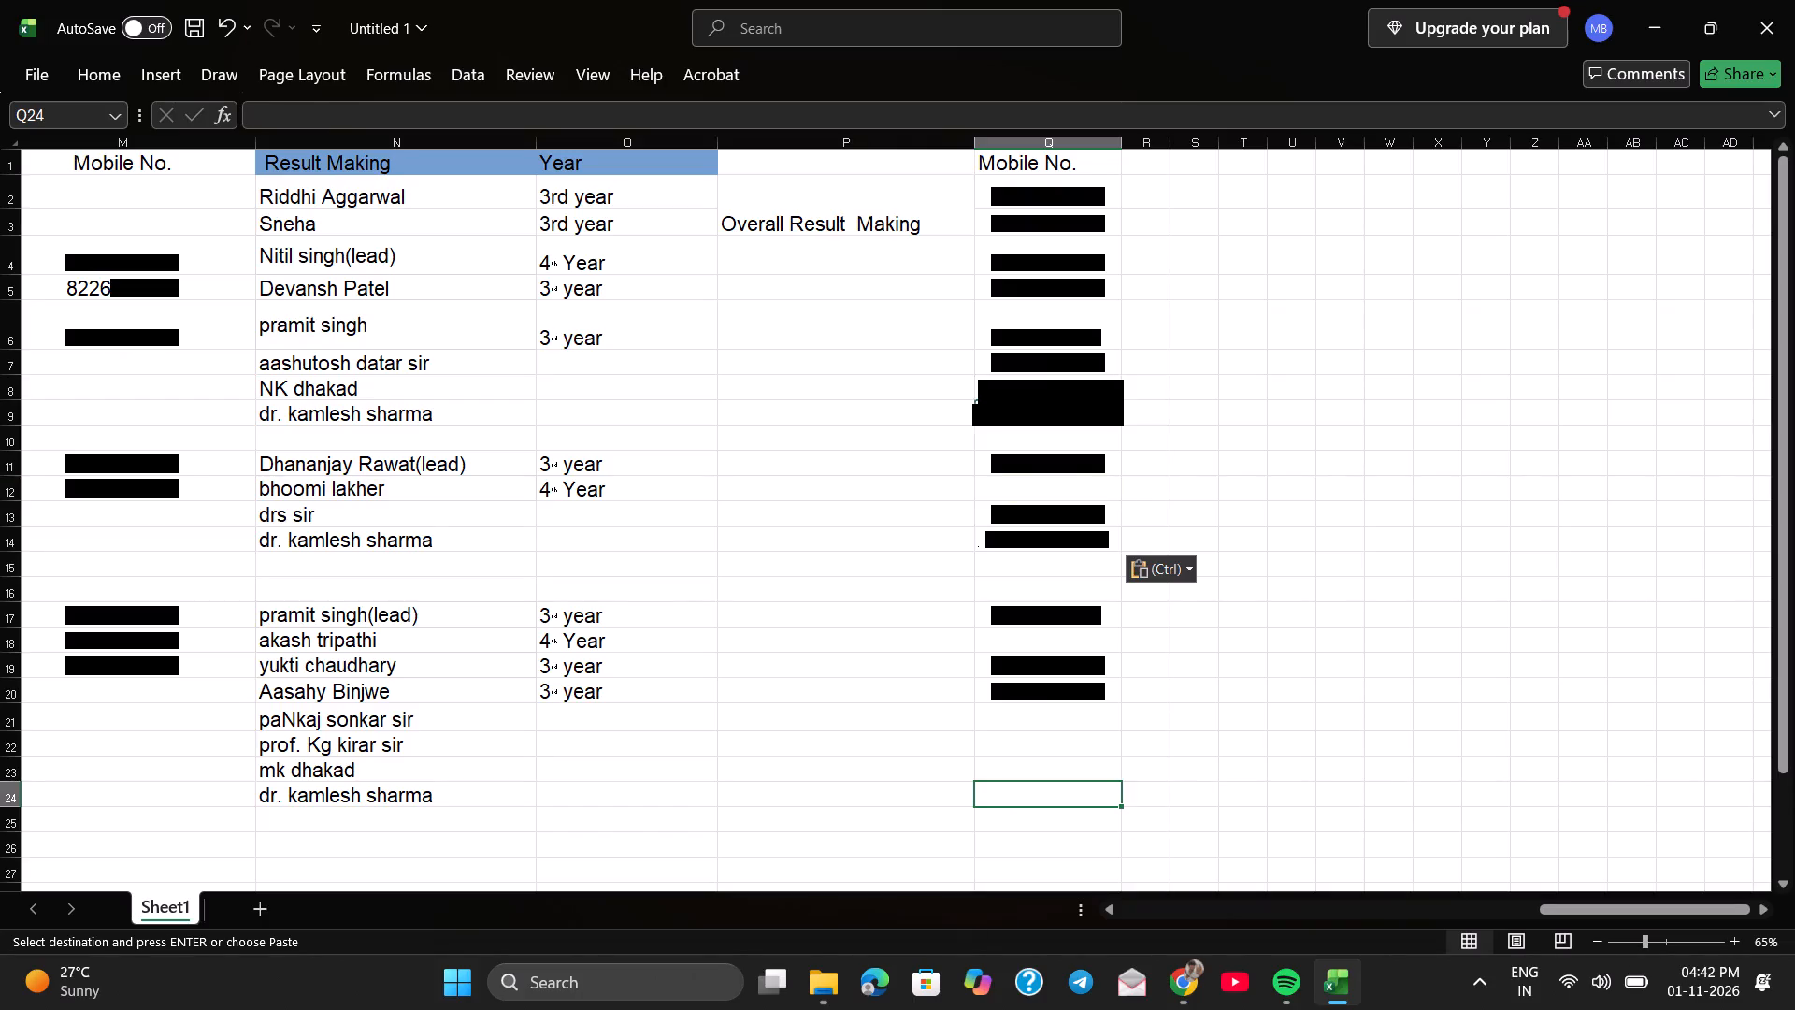
key("ctrl+v")
Select the empty Mobile No. cell Q23 in the last Result Making group.
left_click(1024, 768)
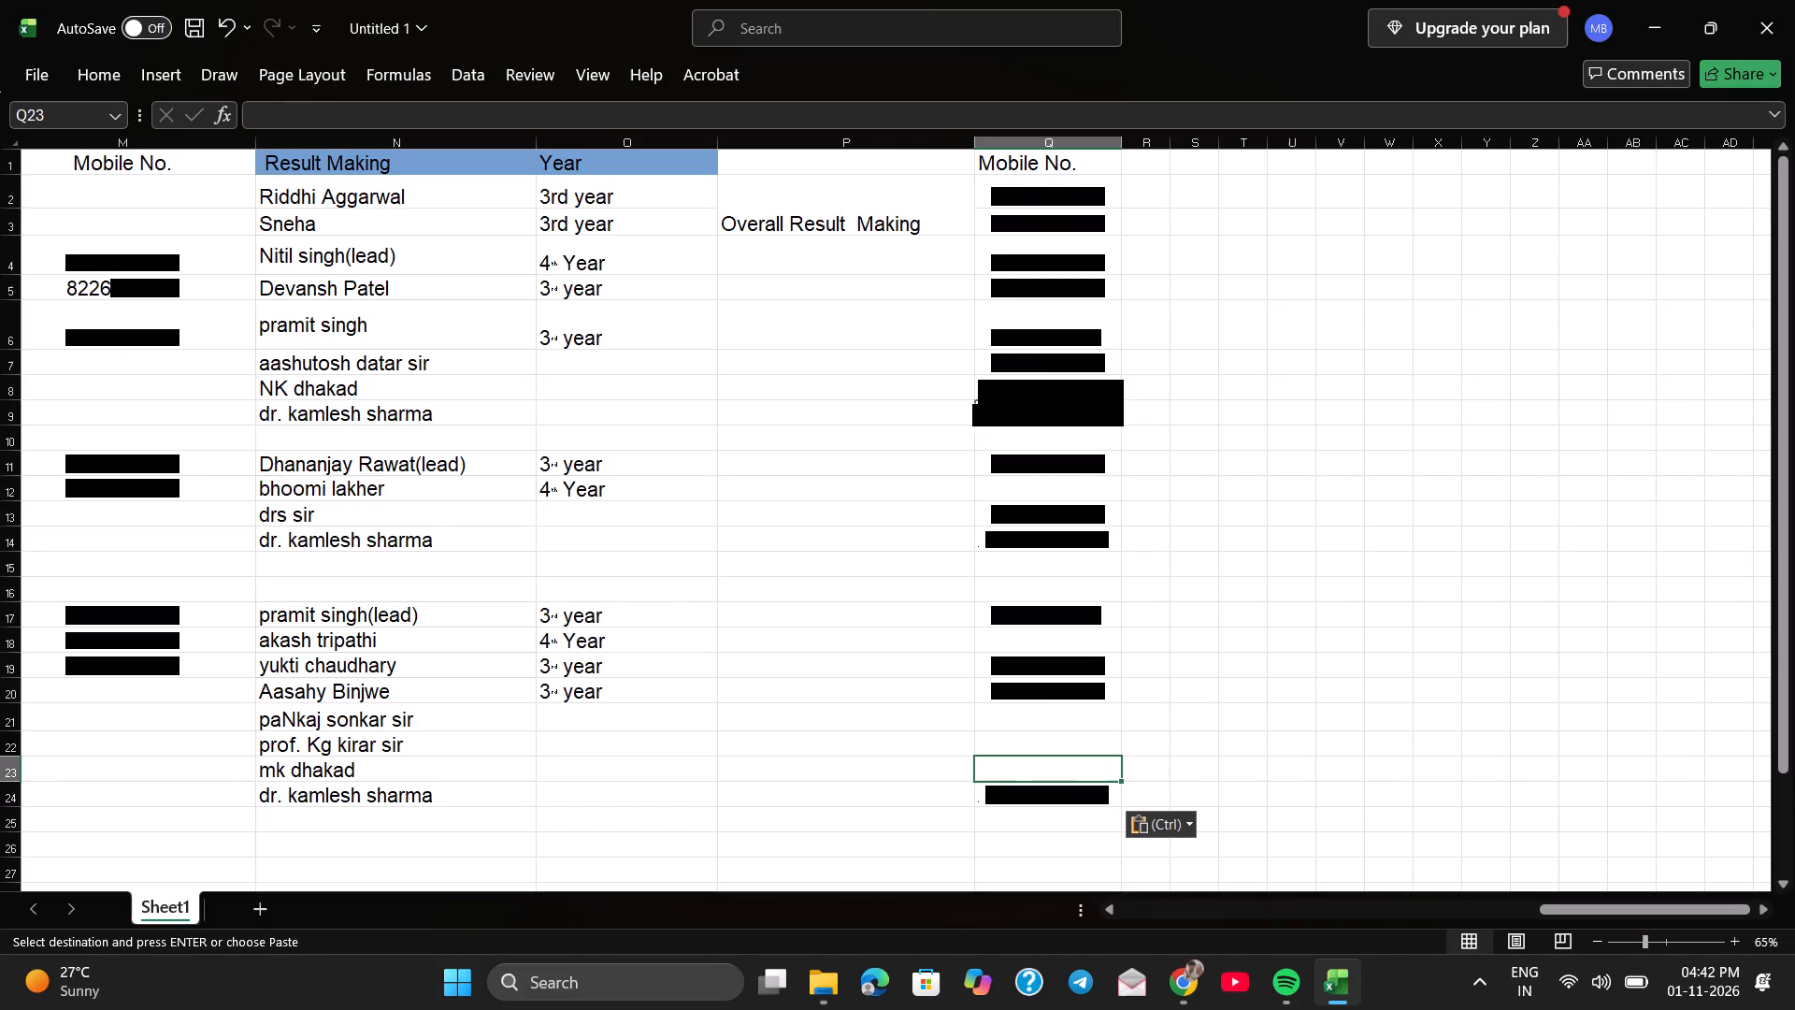
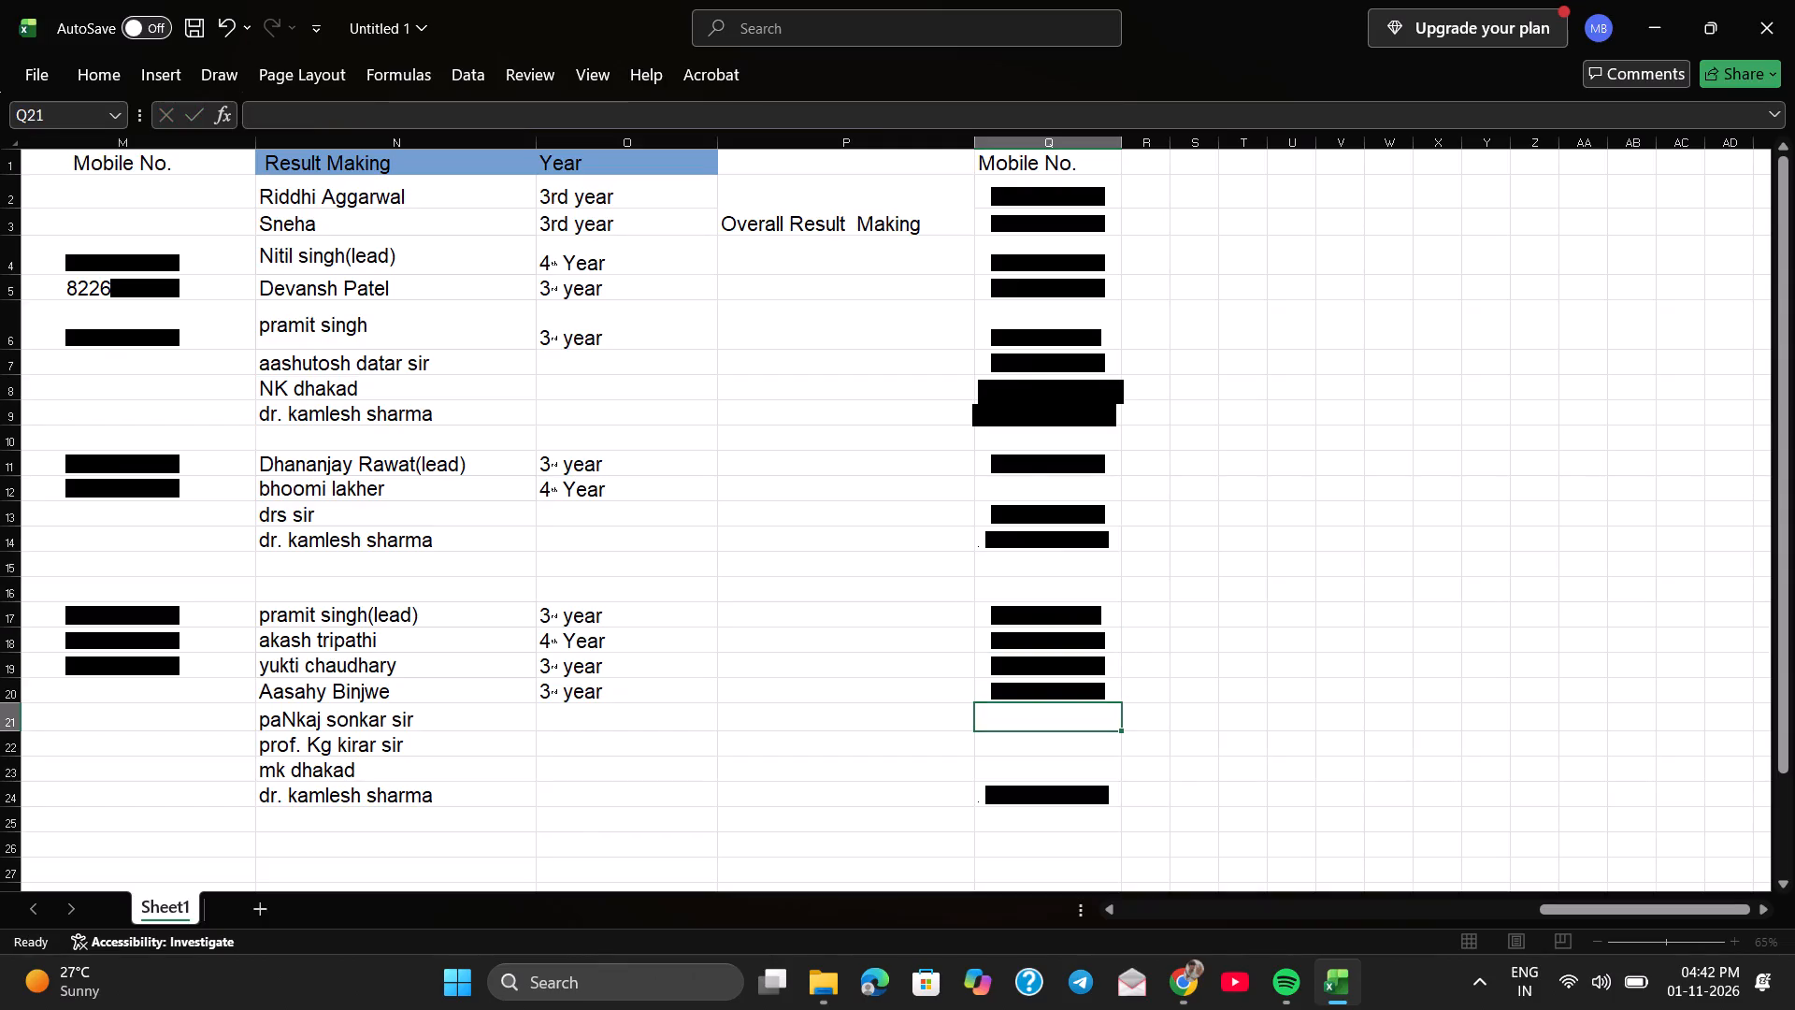
Select the empty Mobile No. cell Q12 beside the 4th-year student in the second Result Making group.
left_click(1002, 485)
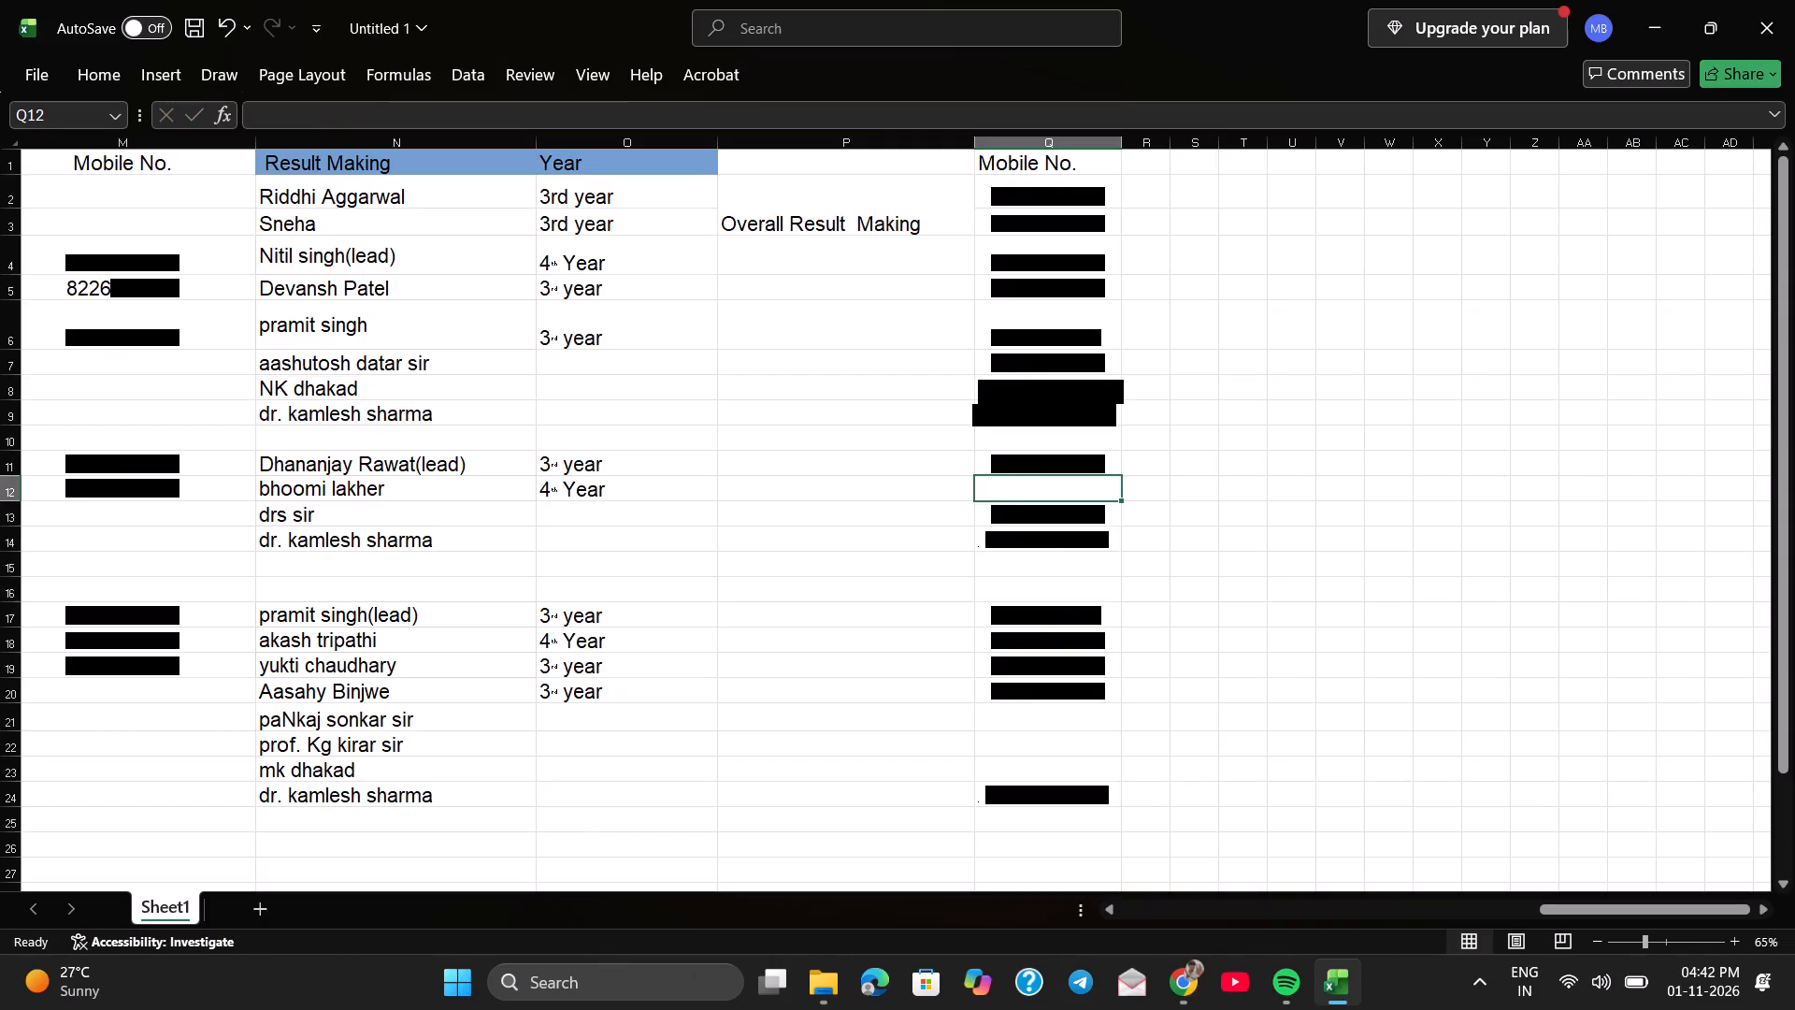
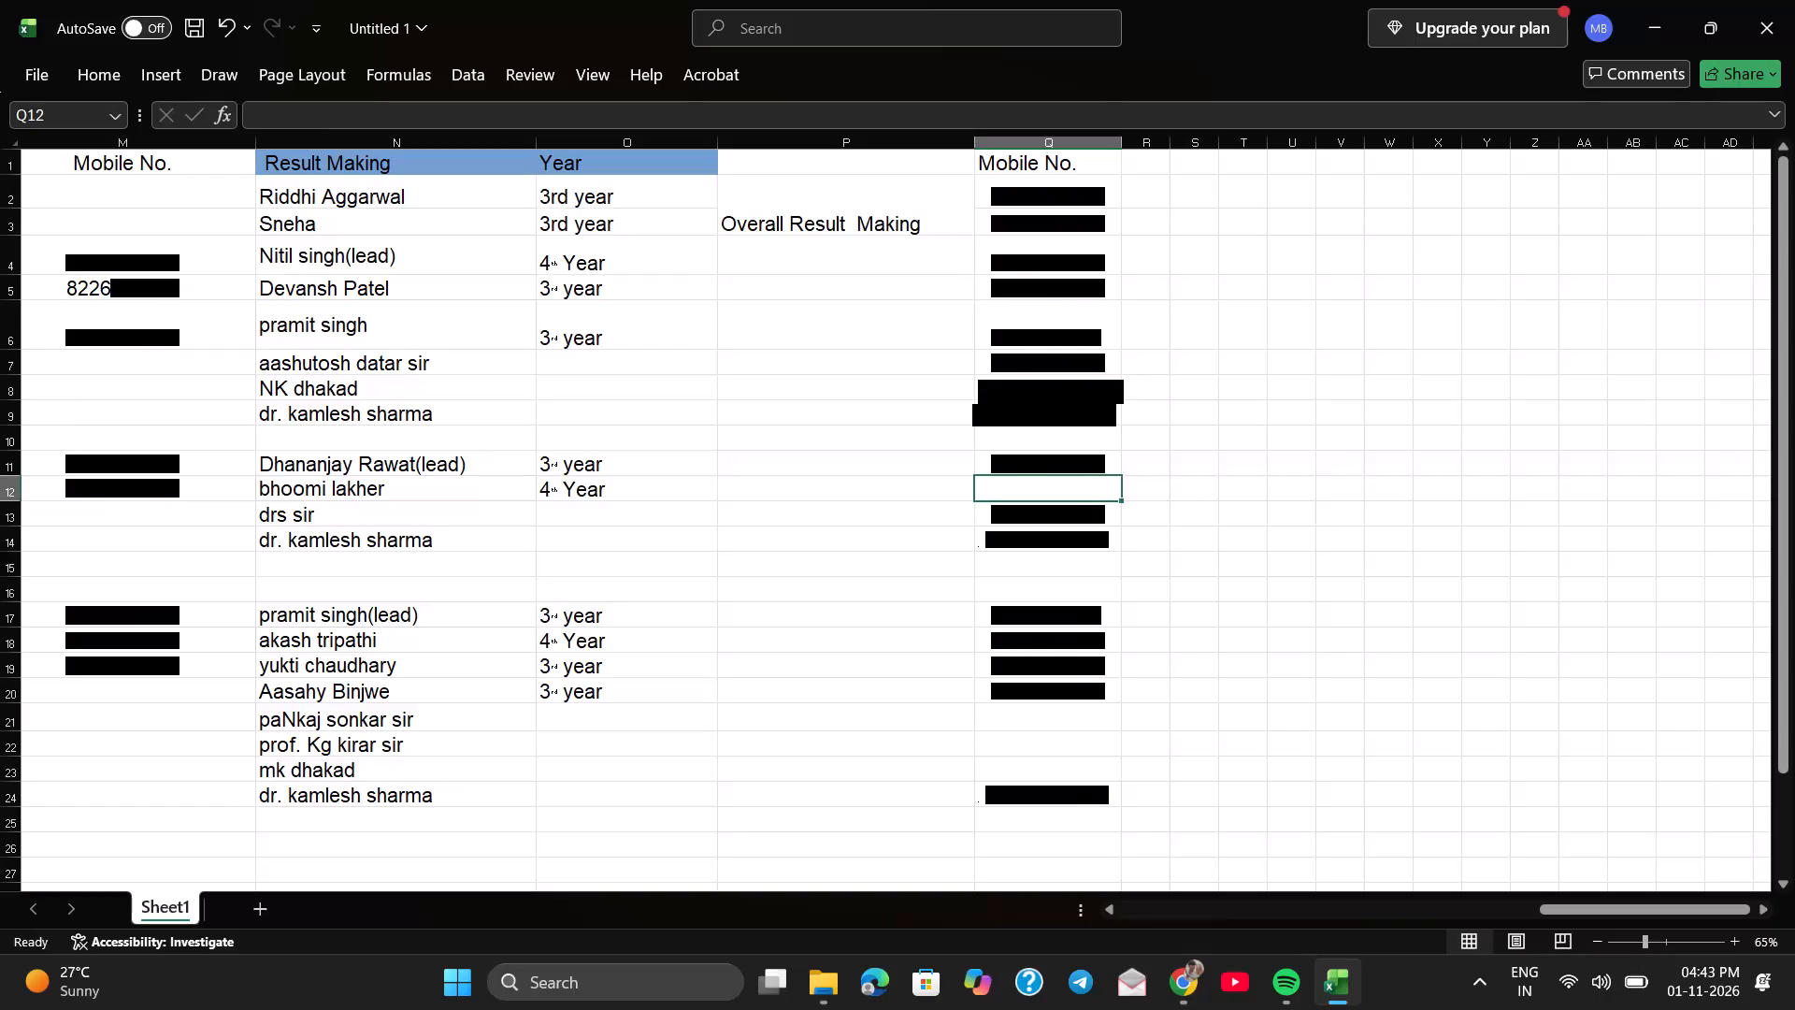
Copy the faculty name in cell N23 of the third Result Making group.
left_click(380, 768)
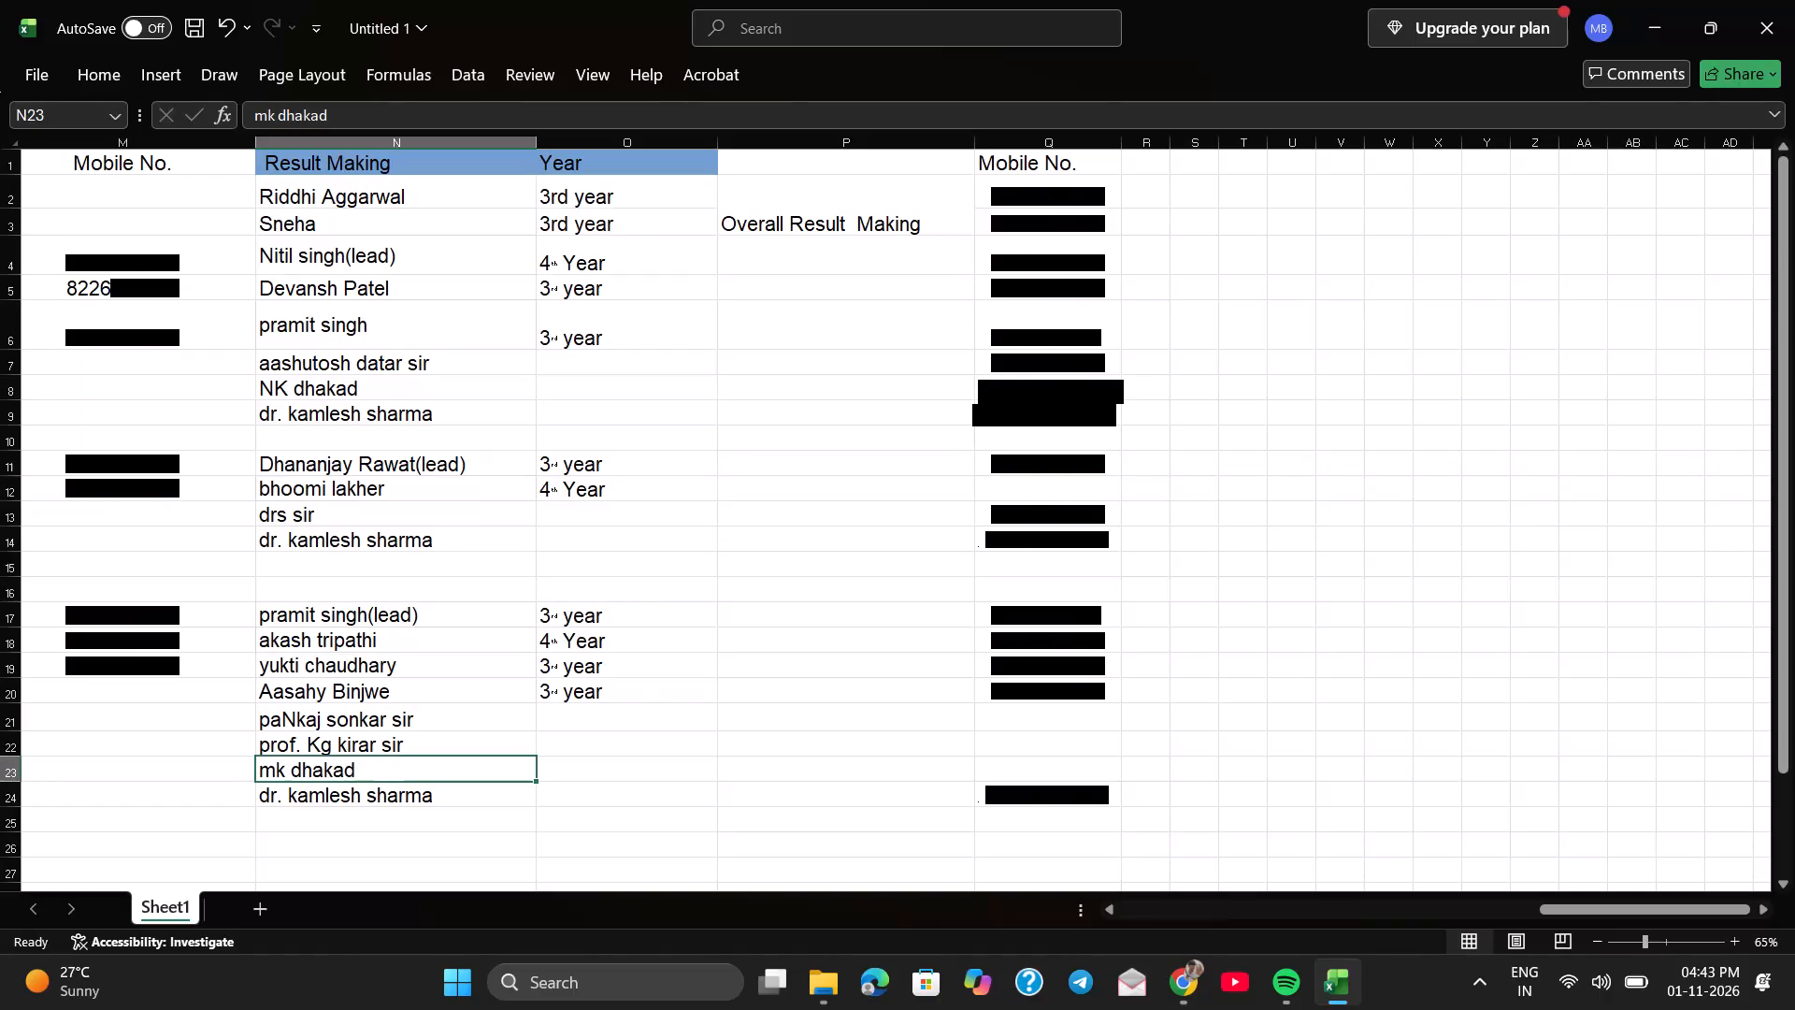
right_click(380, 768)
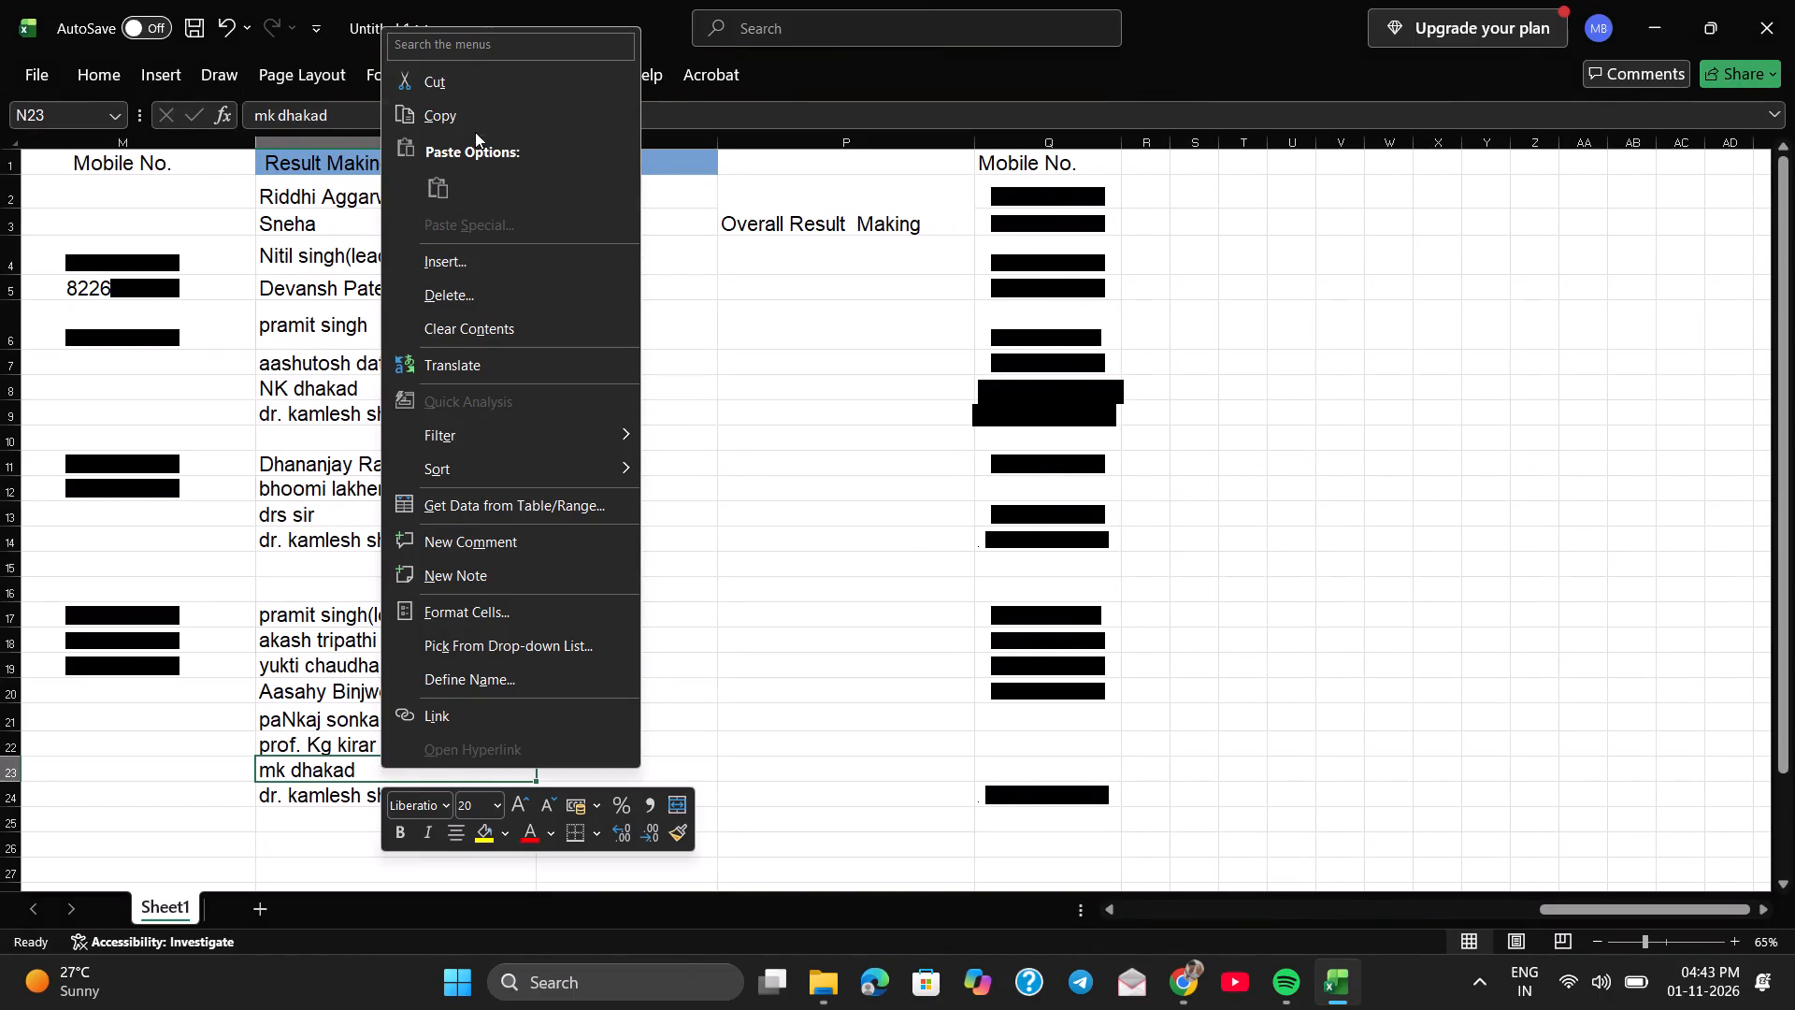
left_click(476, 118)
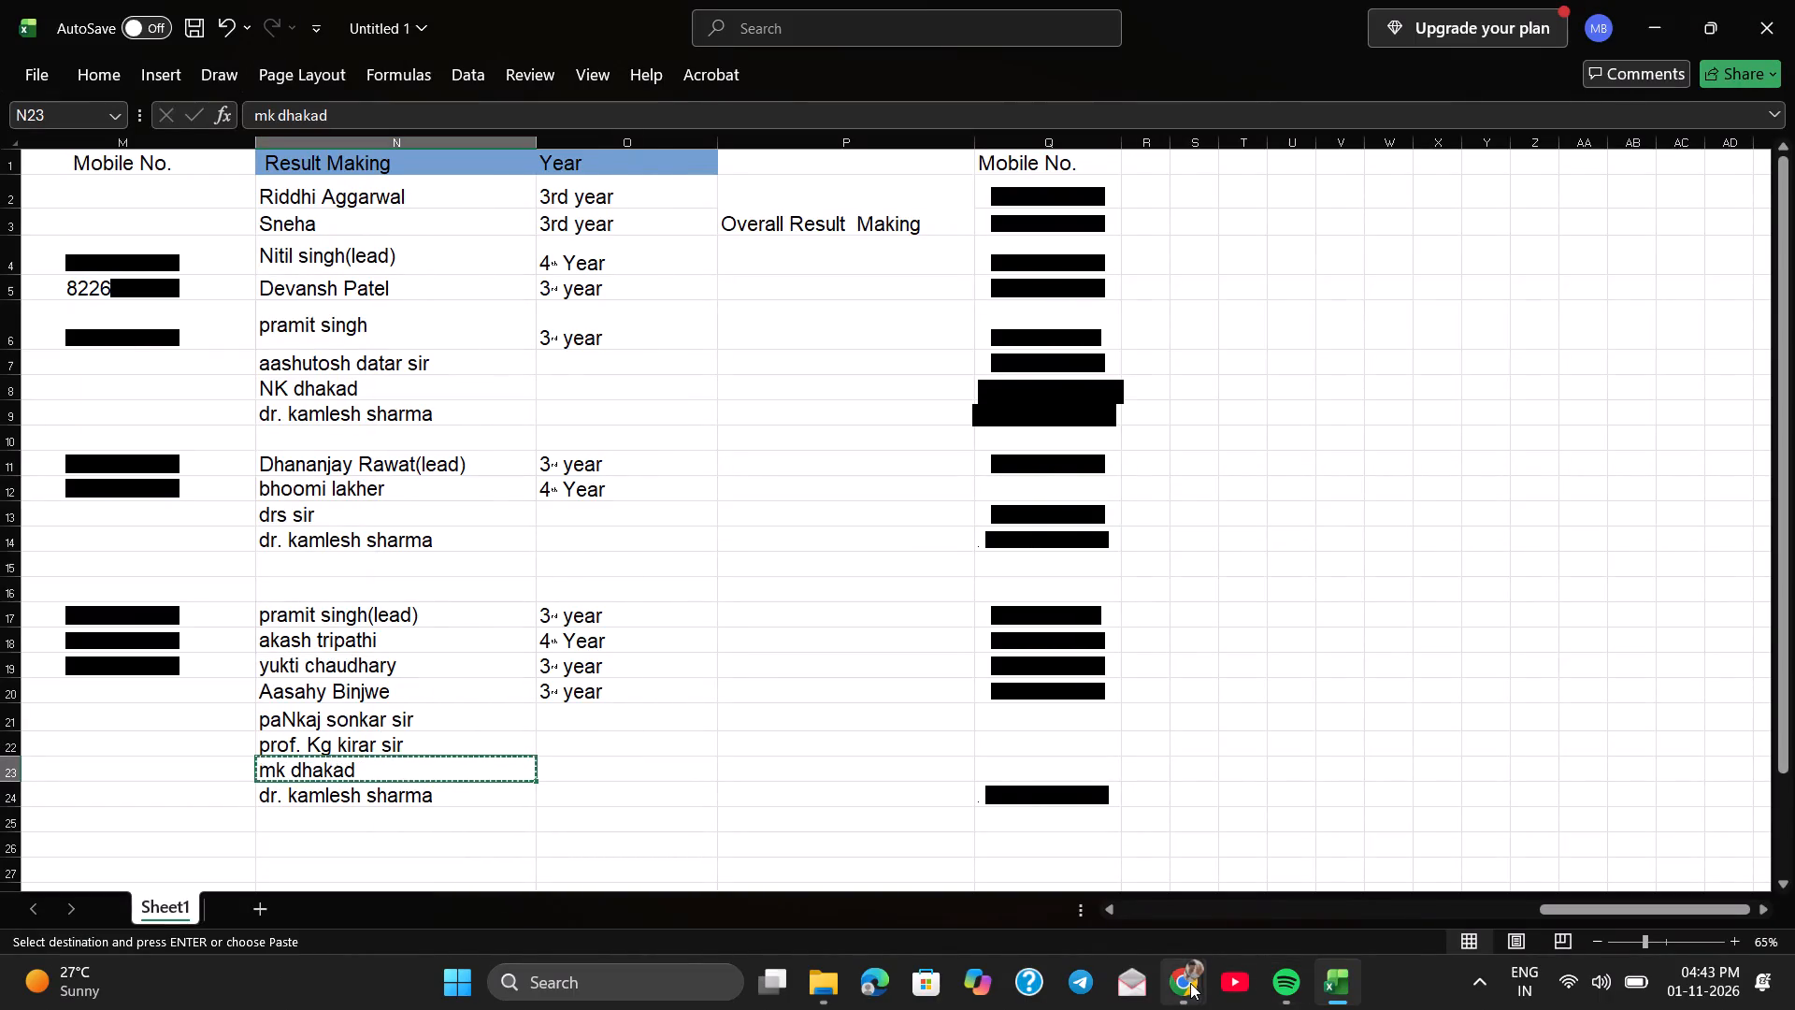
In a new Chrome tab, search Google for the faculty name copied from N23 followed by "sti" and look through the results.
left_click(1189, 983)
left_click(1086, 870)
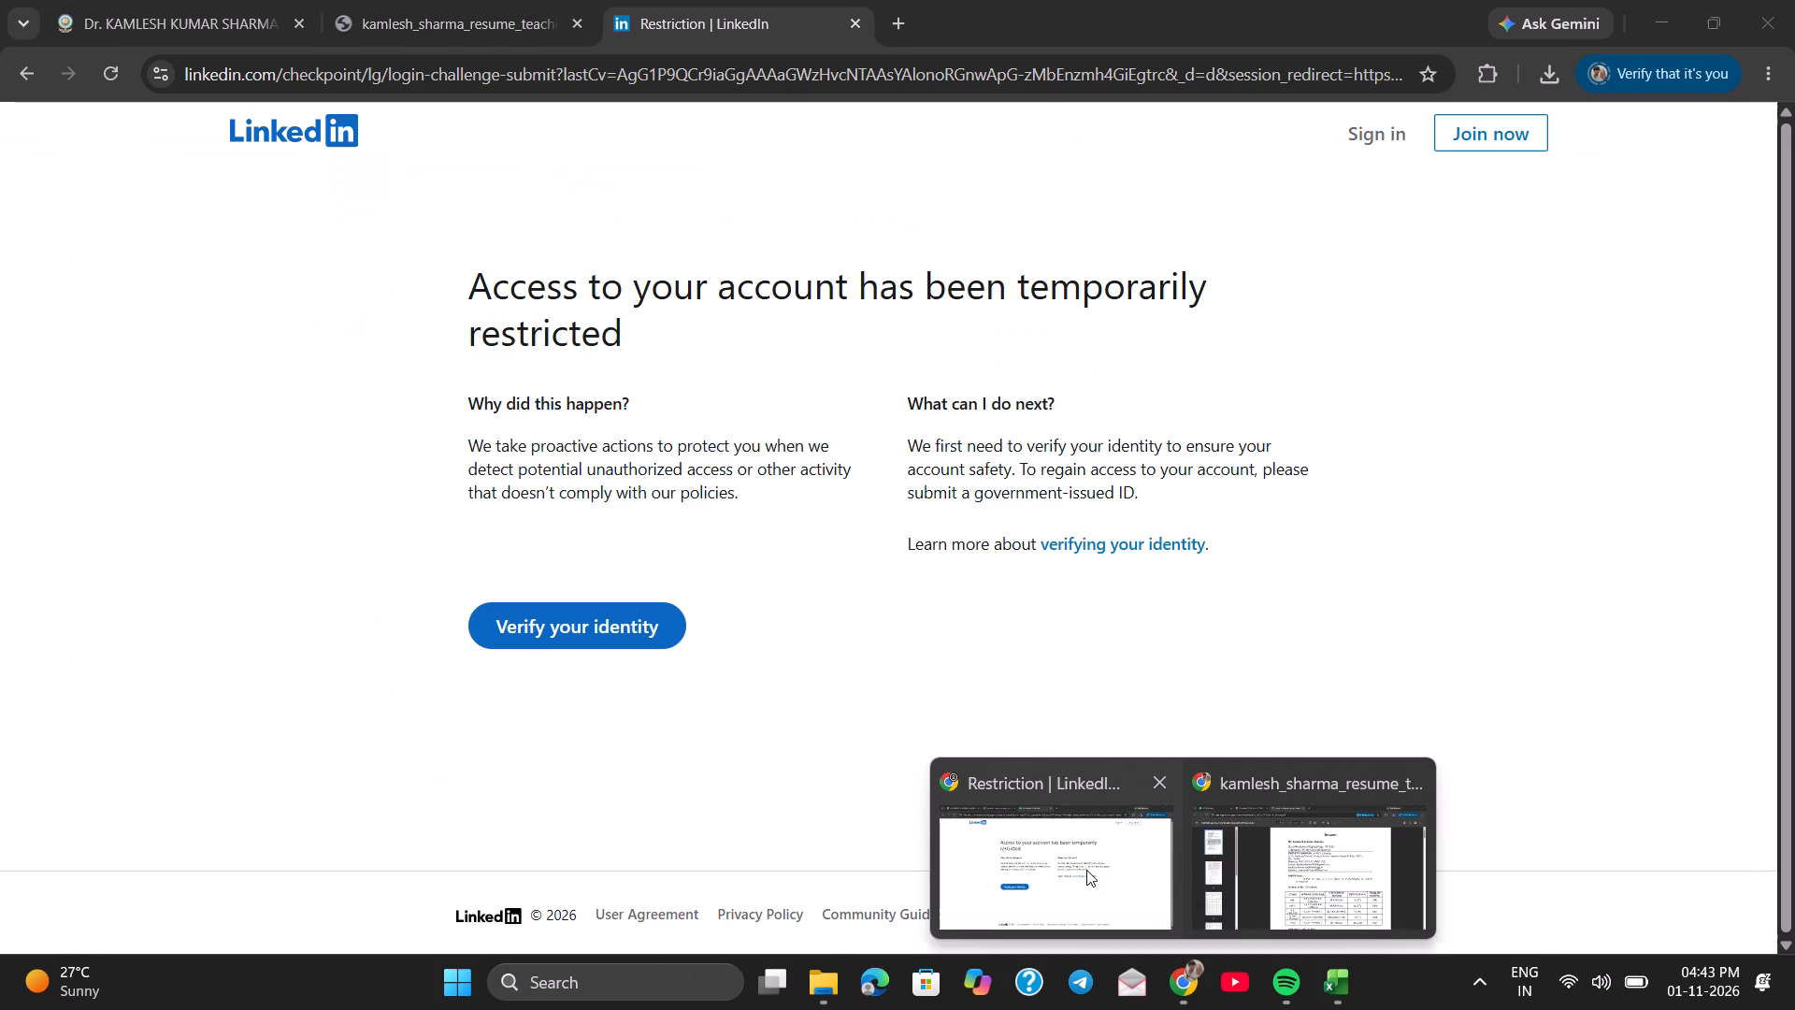
left_click(895, 26)
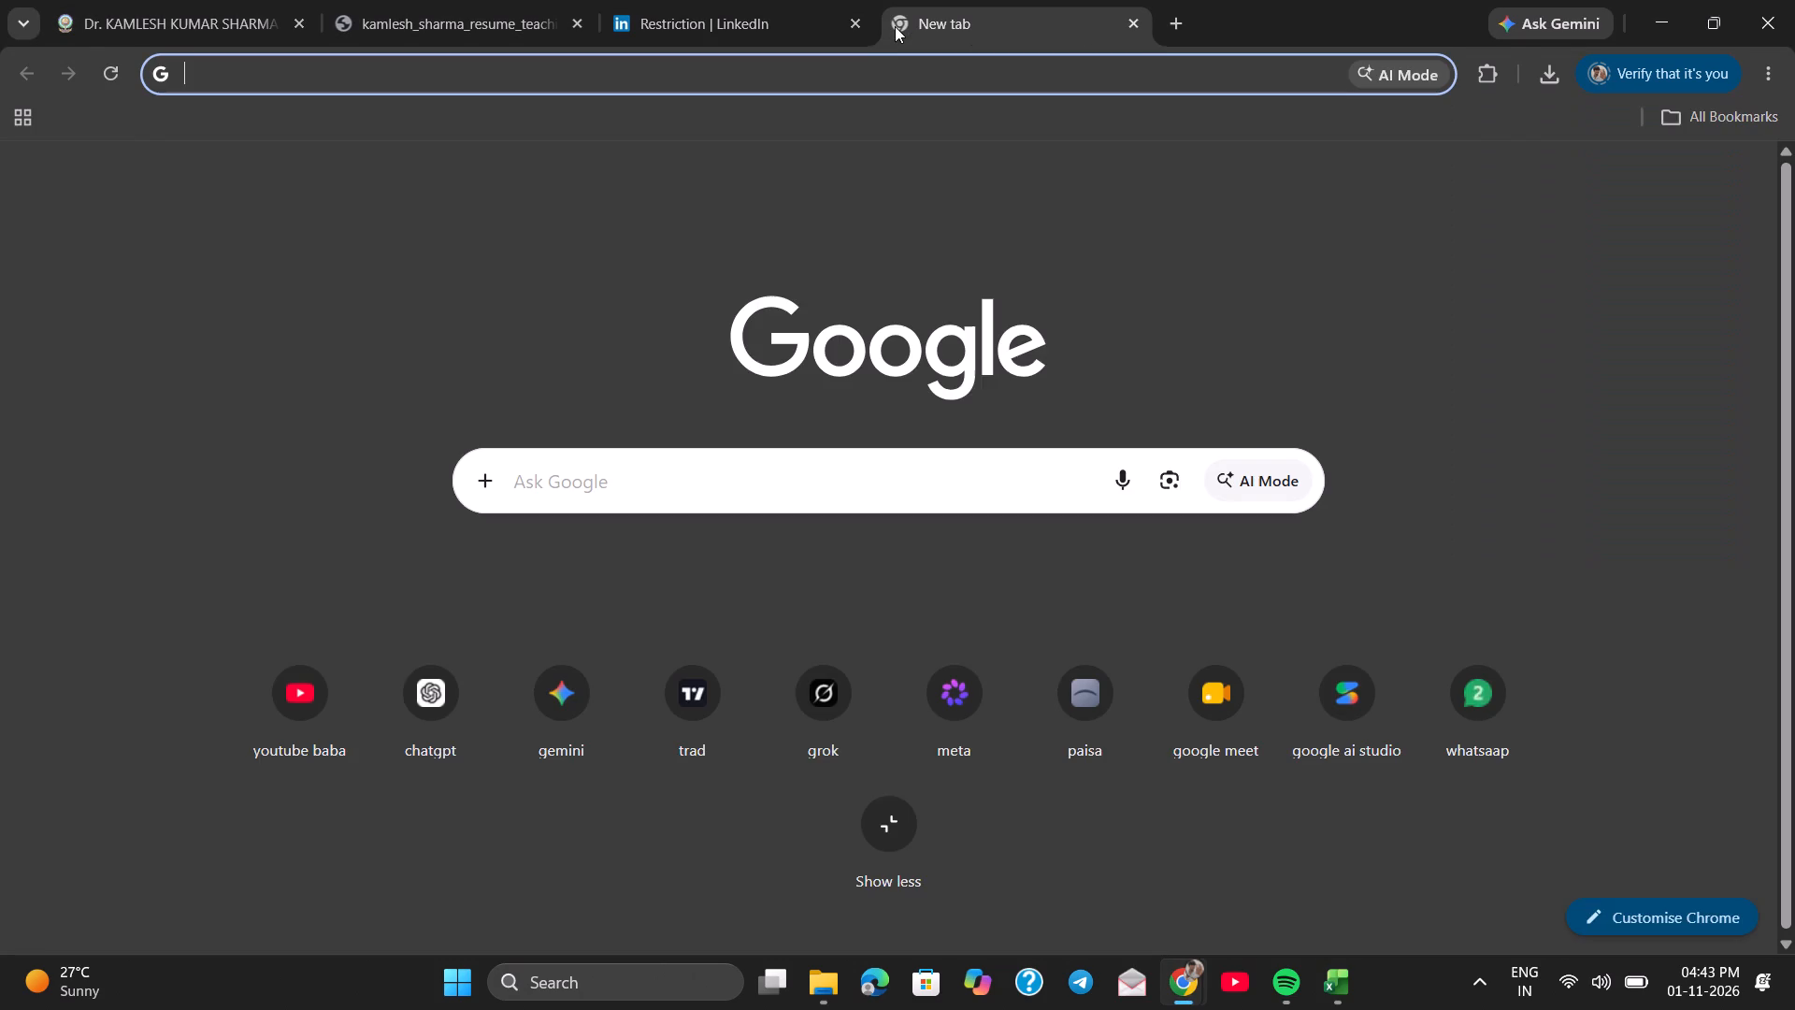
key("ctrl+v")
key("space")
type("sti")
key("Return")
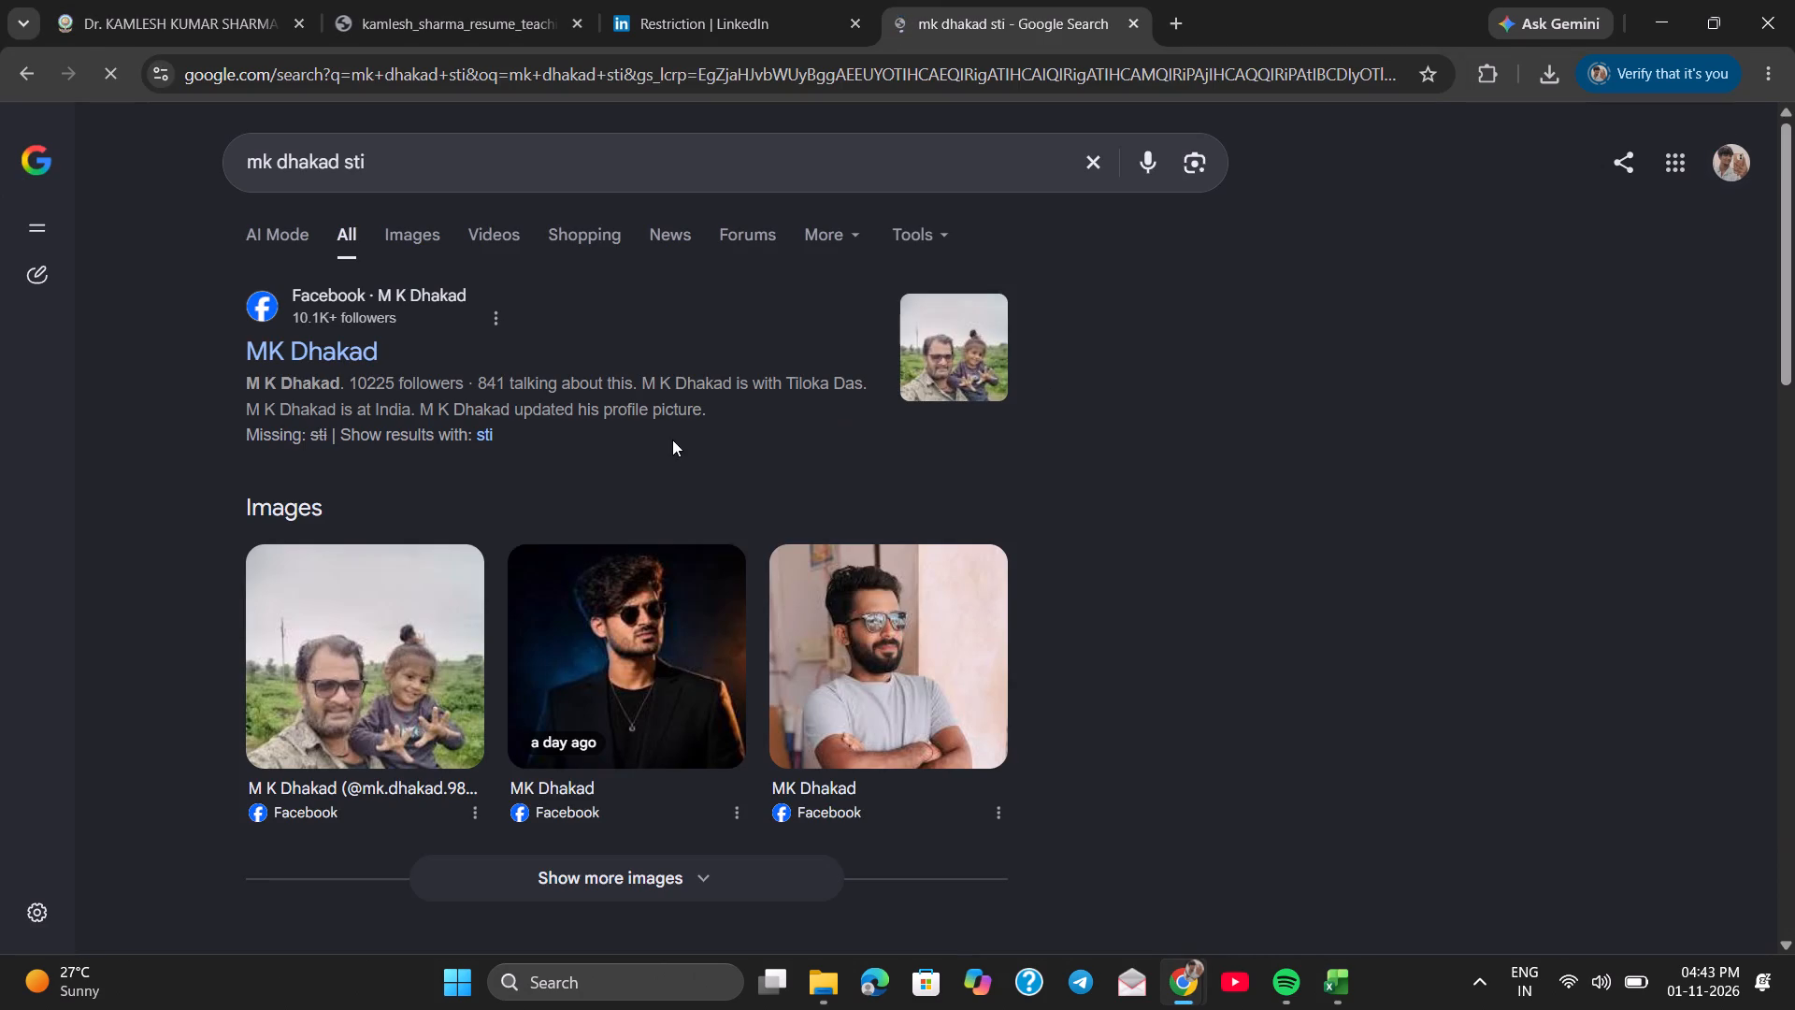
scroll(785, 635, "down", 4)
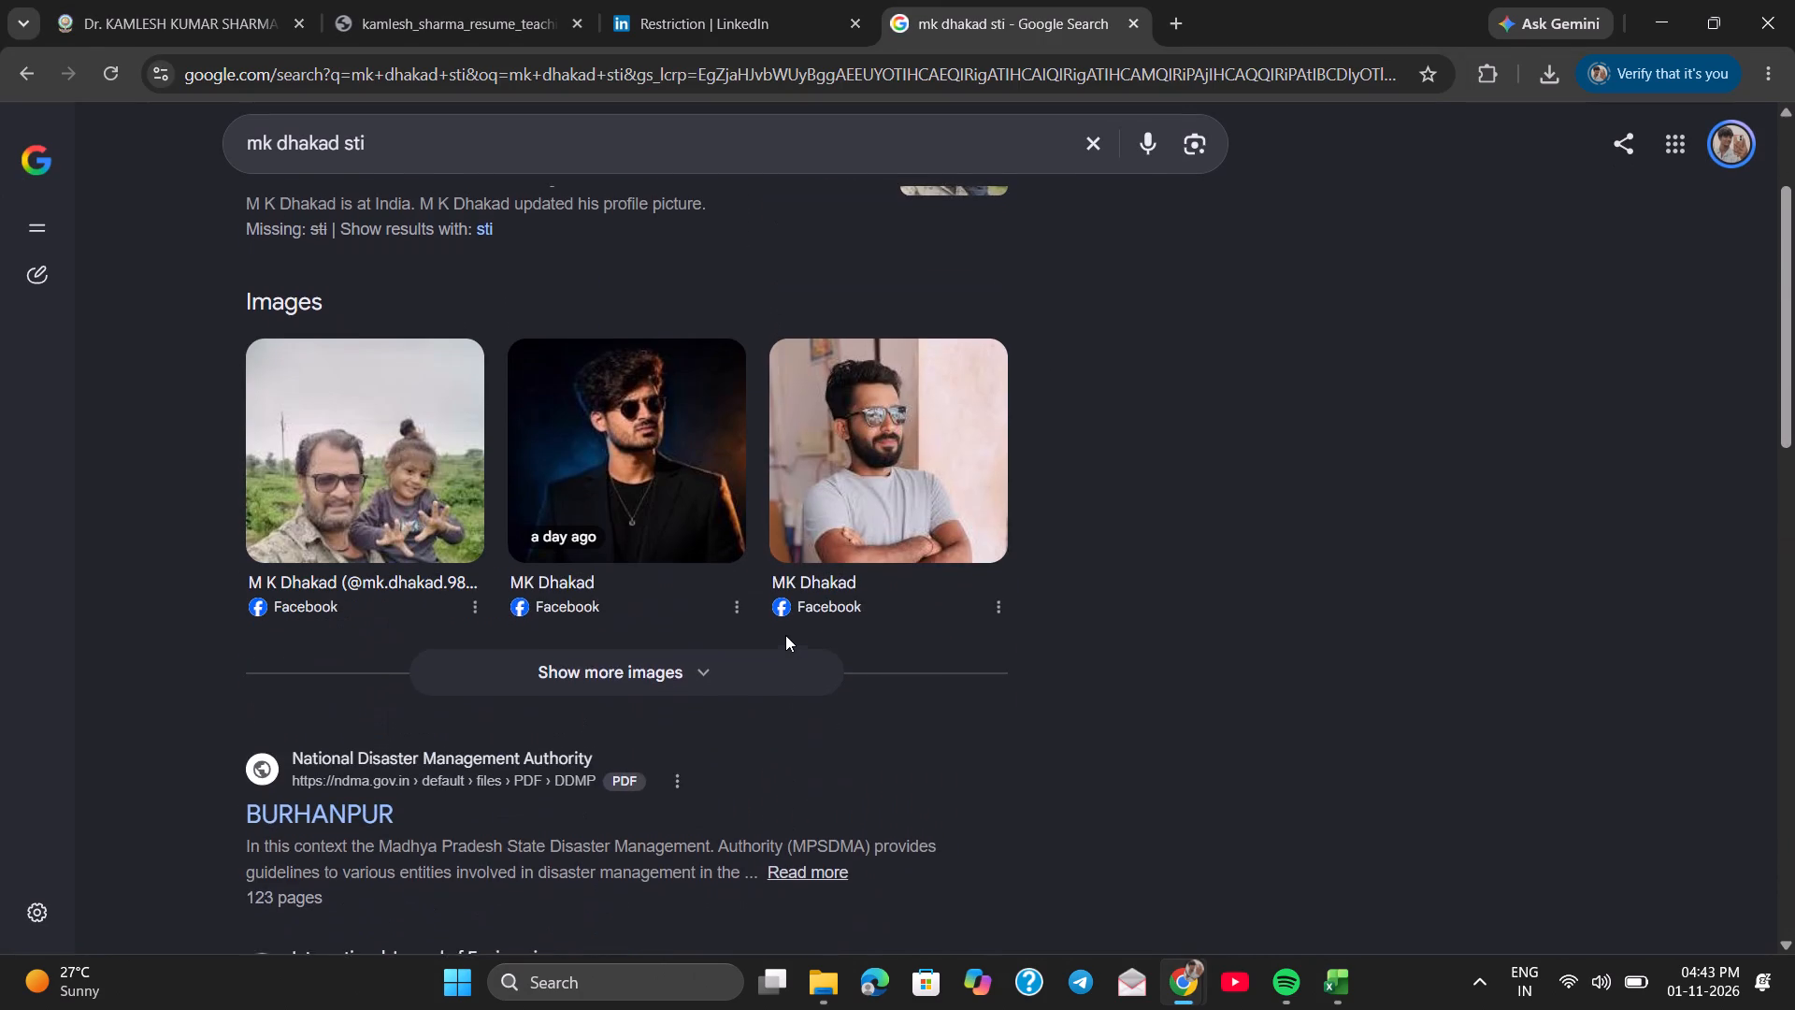
scroll(785, 635, "down", 2)
scroll(785, 635, "up", 4)
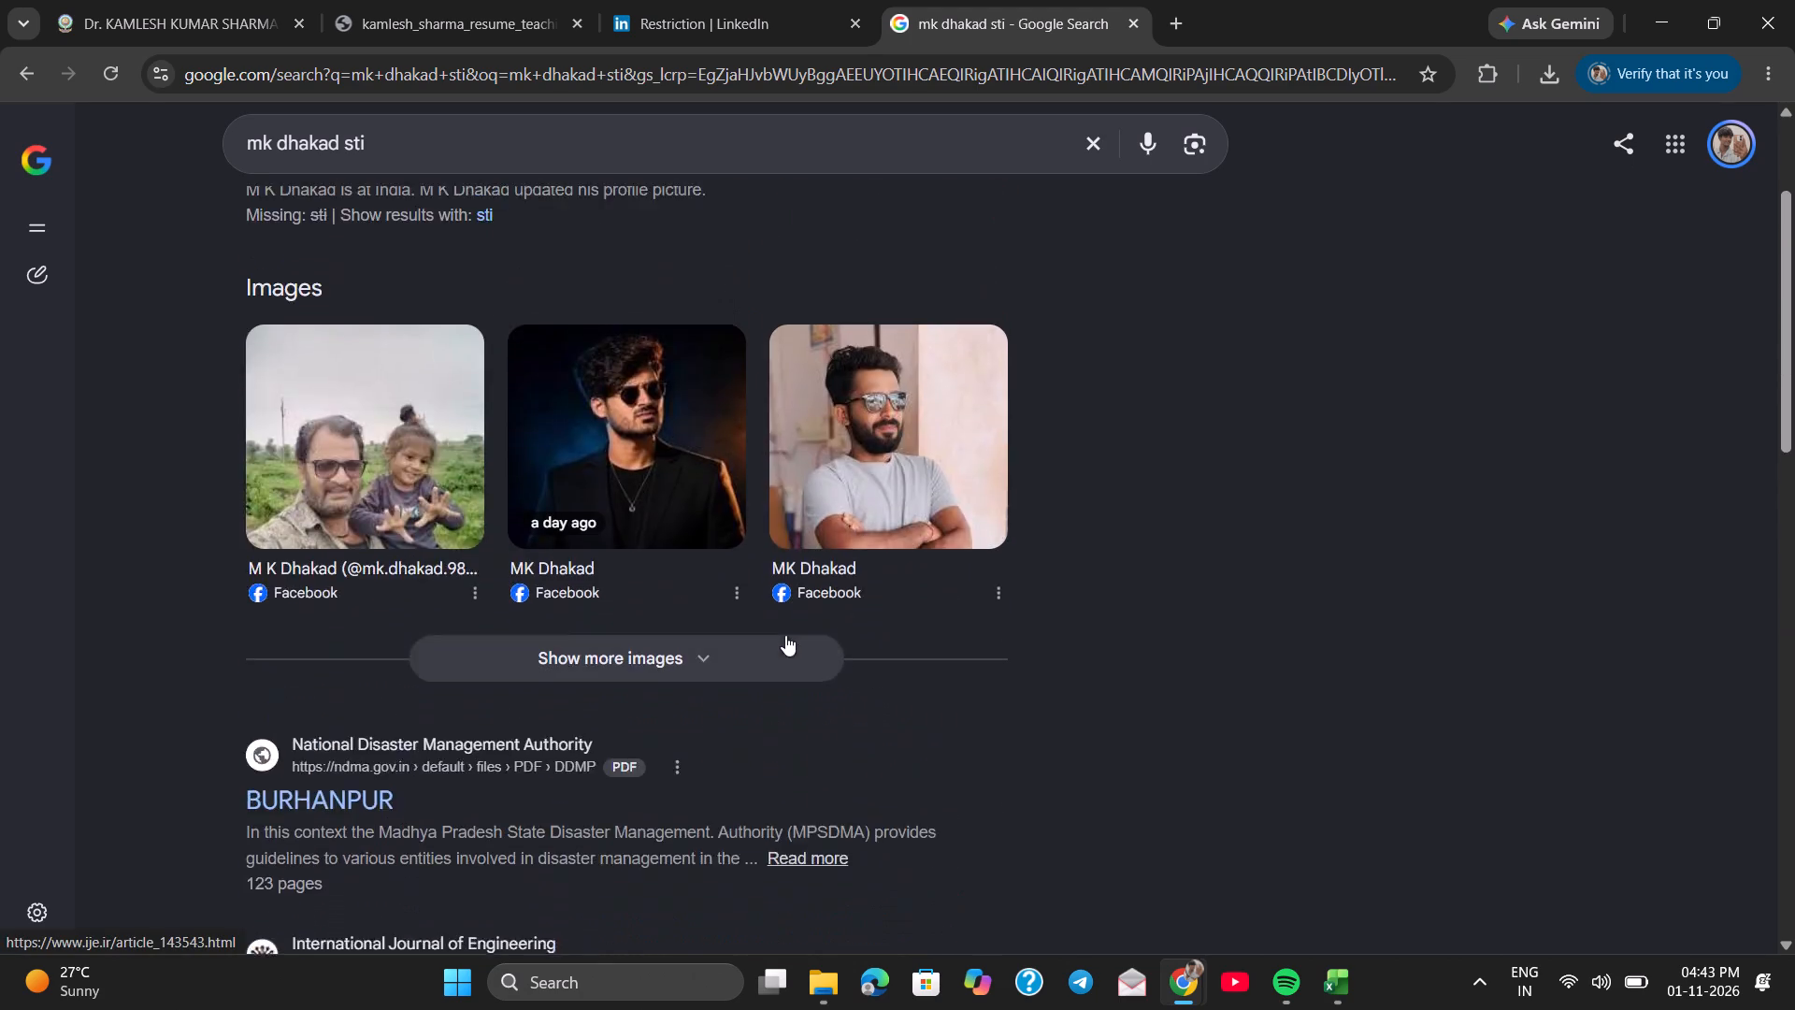
scroll(785, 635, "up", 2)
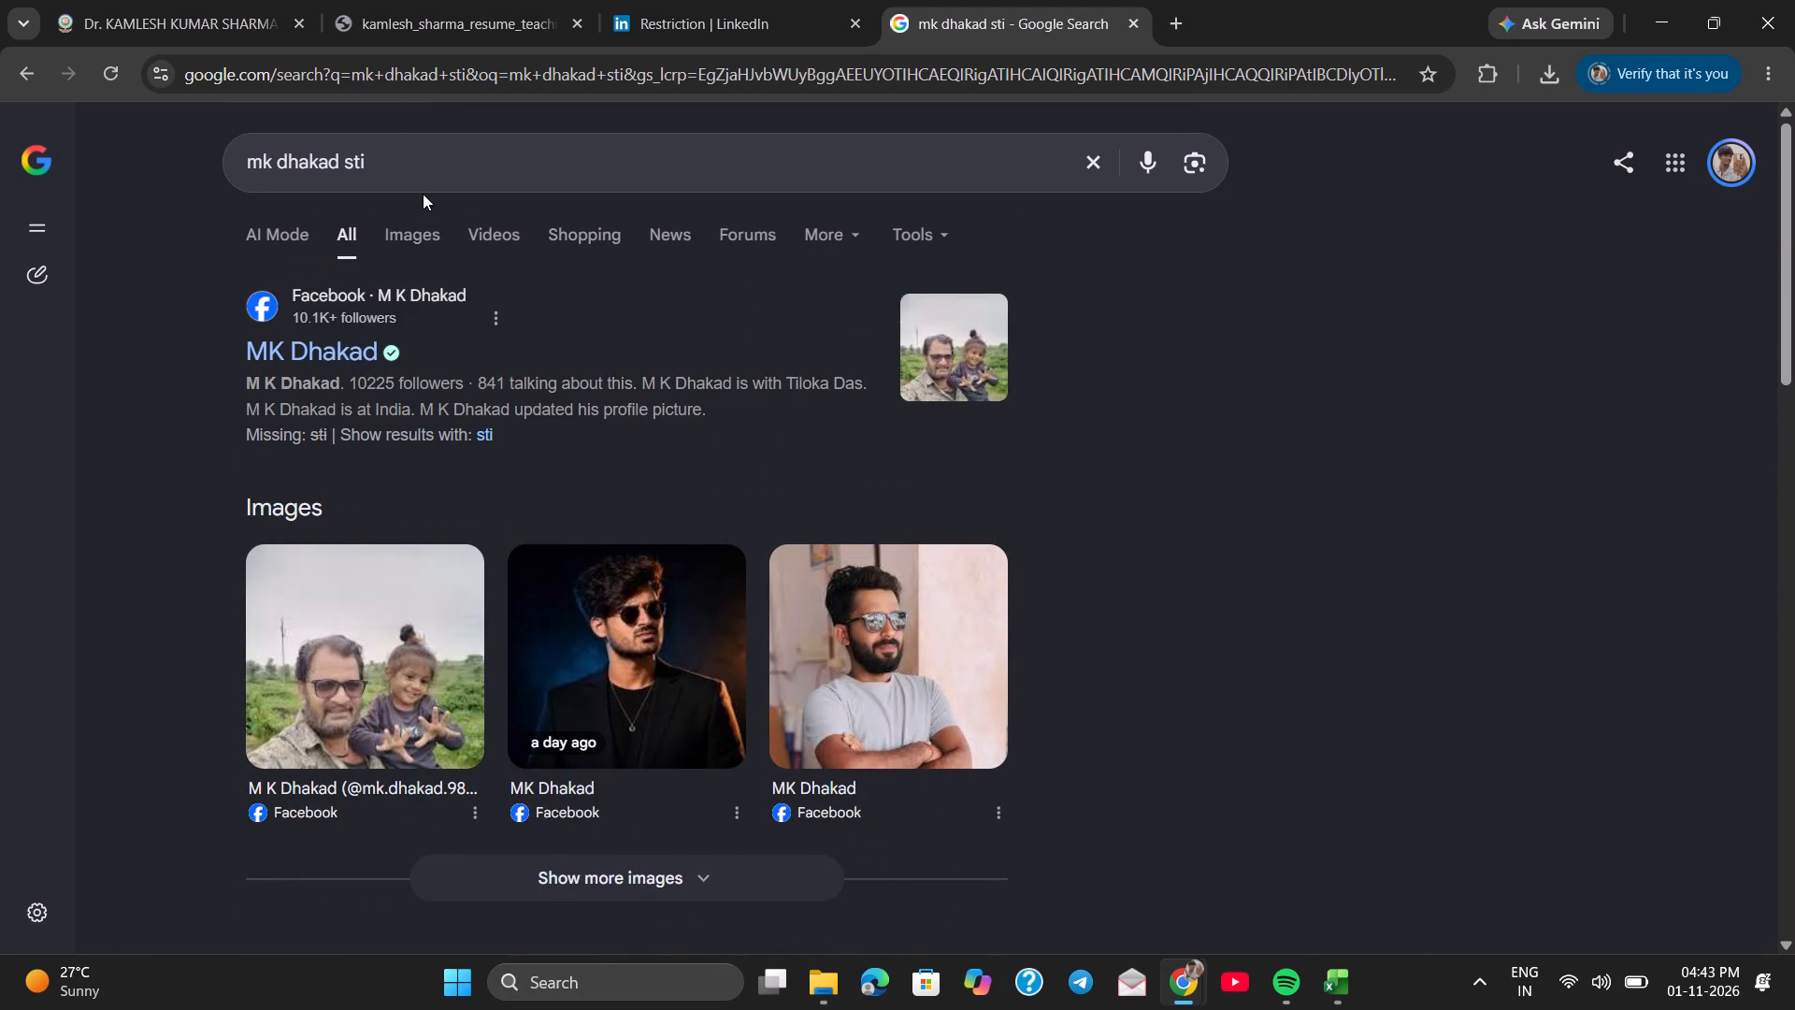
Return to the Excel workbook and copy the professor's name in cell N22 of the third Result Making group.
left_click(1339, 995)
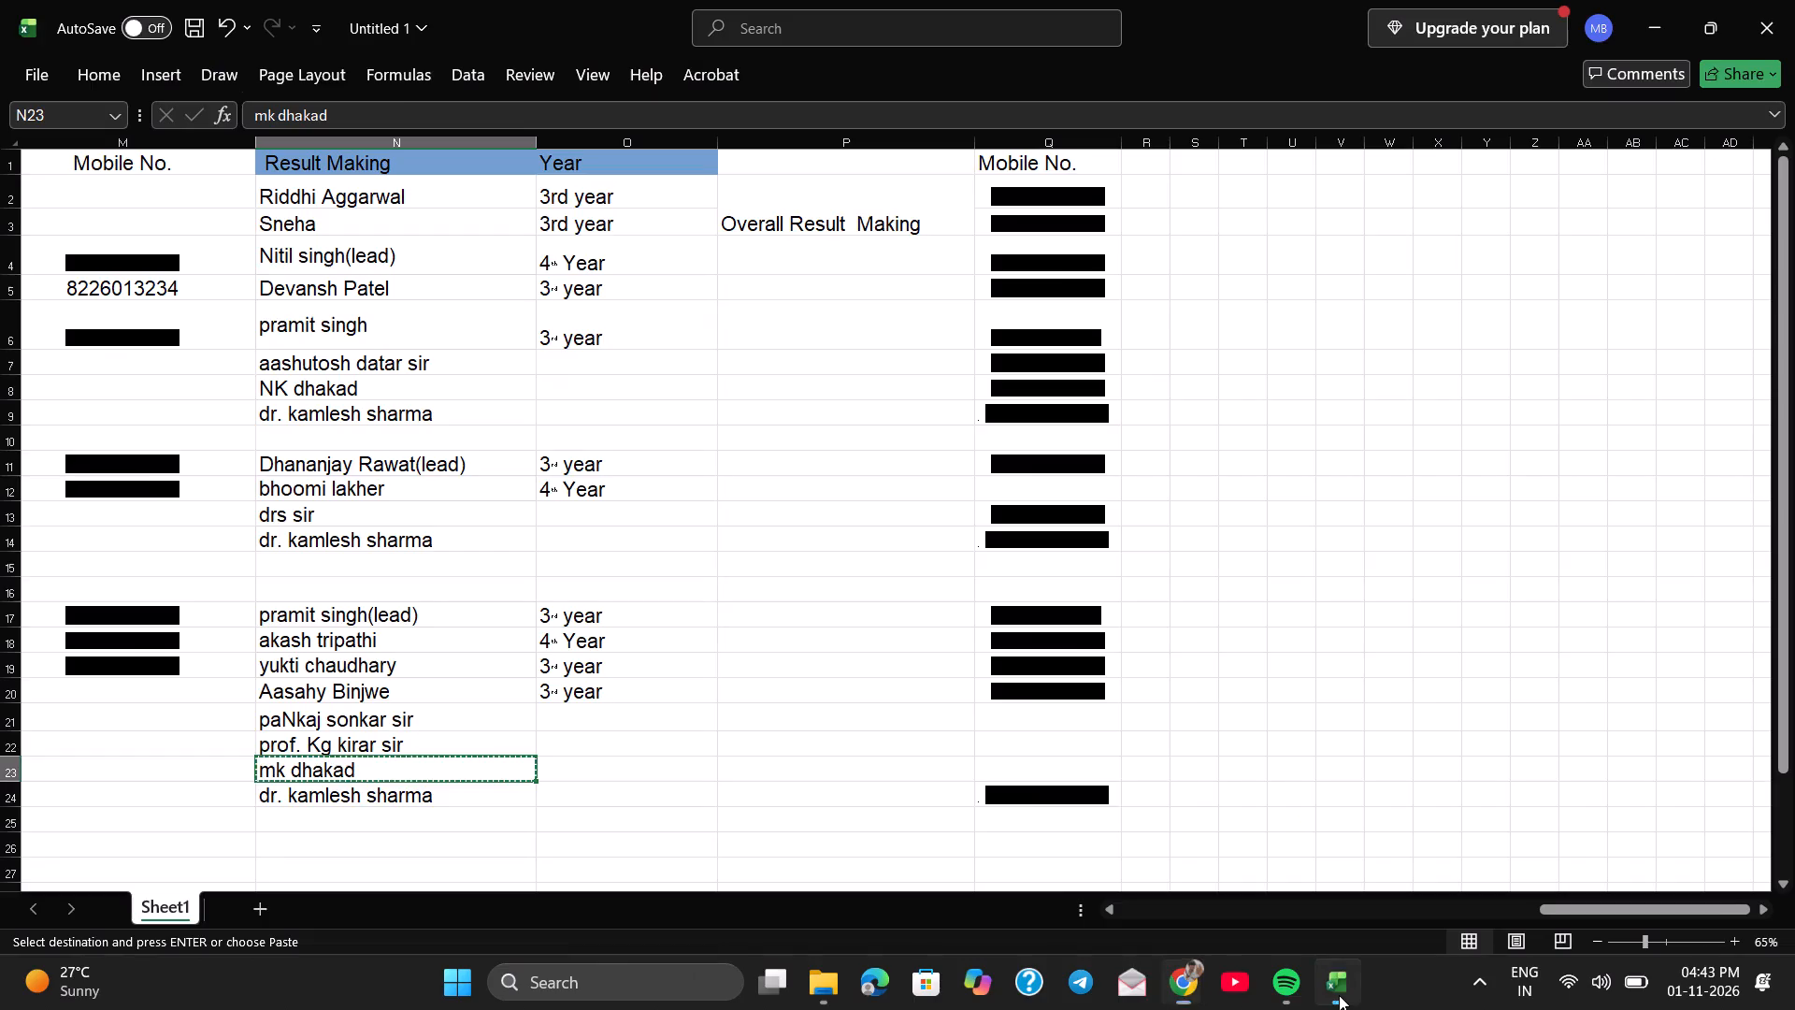
left_click(419, 739)
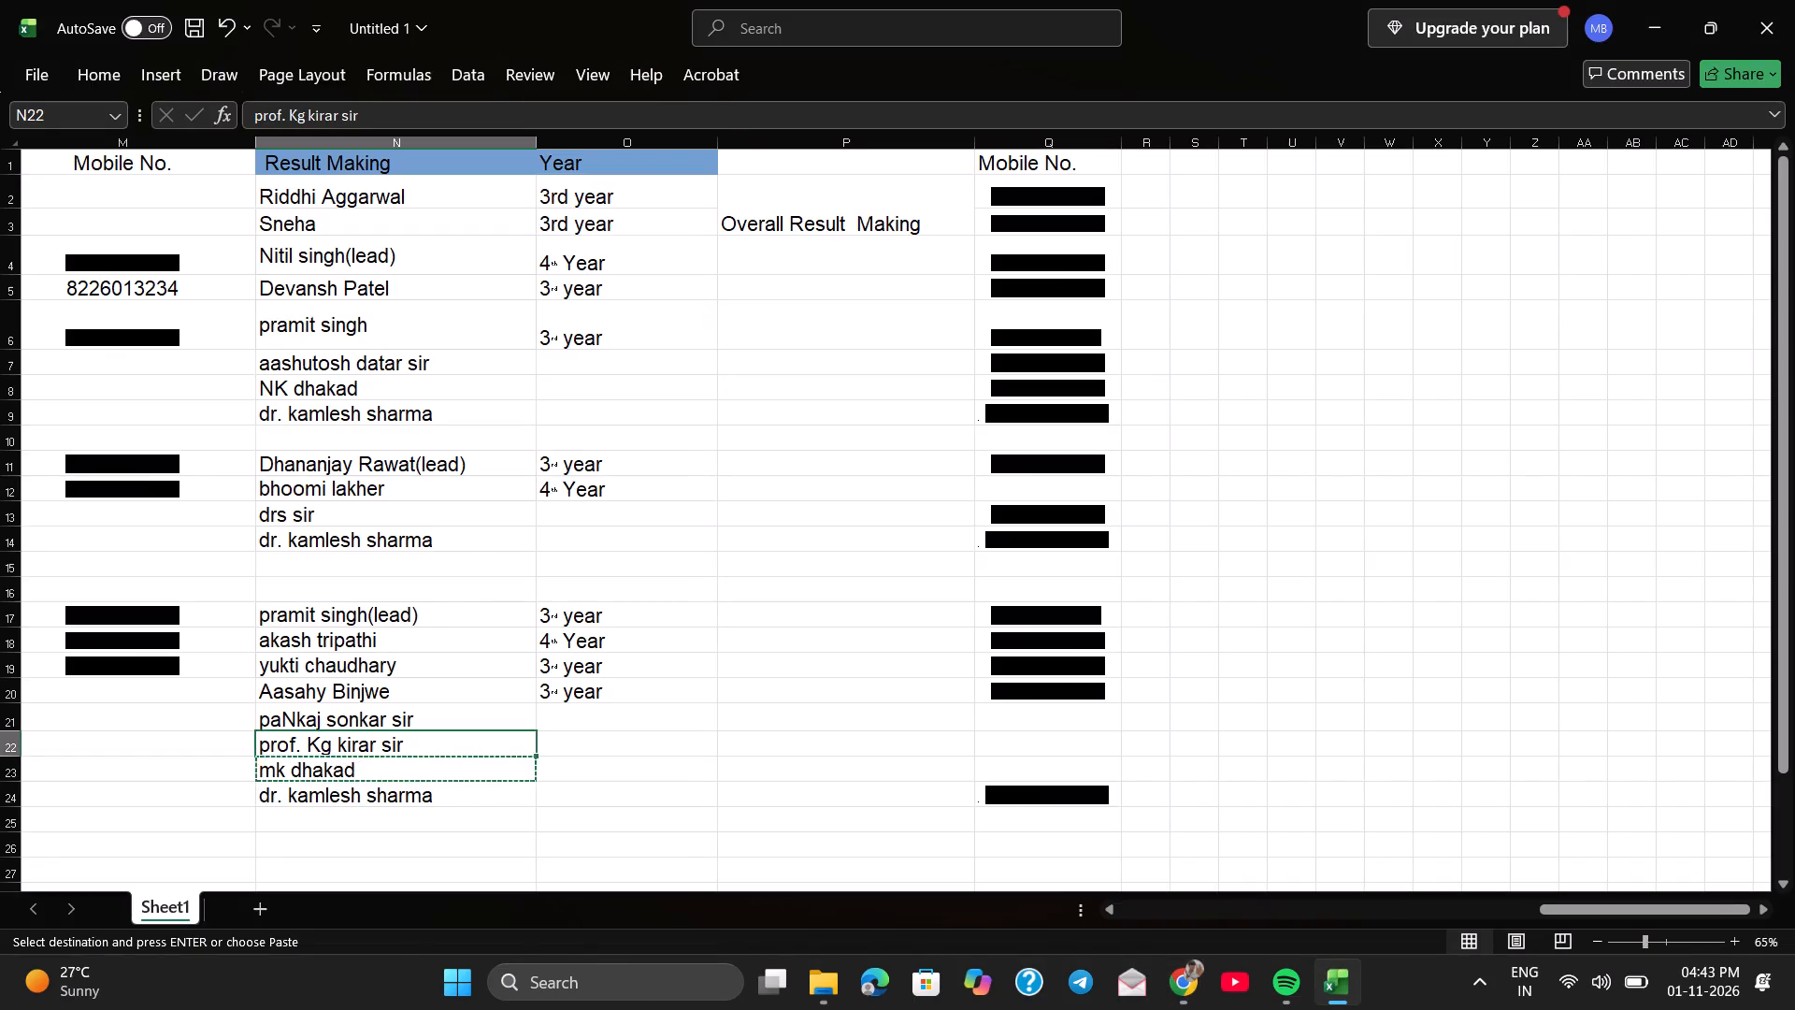
right_click(419, 739)
left_click(553, 282)
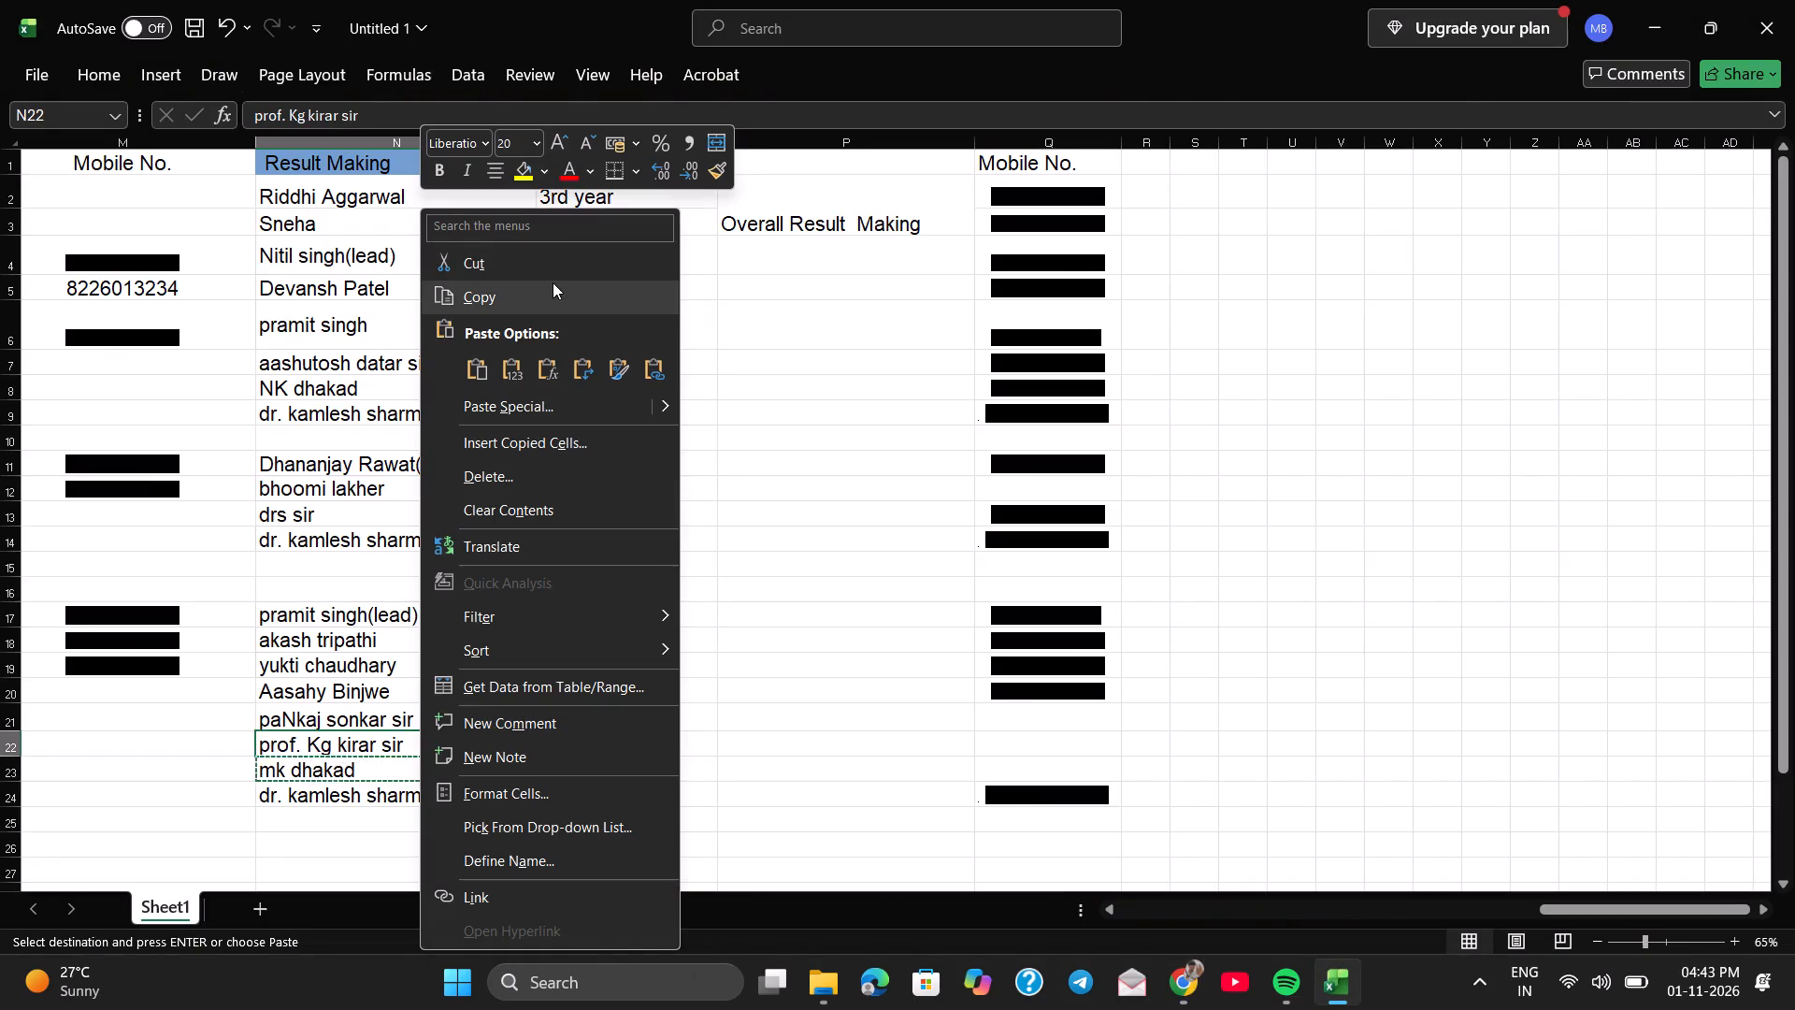
Switch to Chrome to look up the professor's name copied from N22.
left_click(1184, 992)
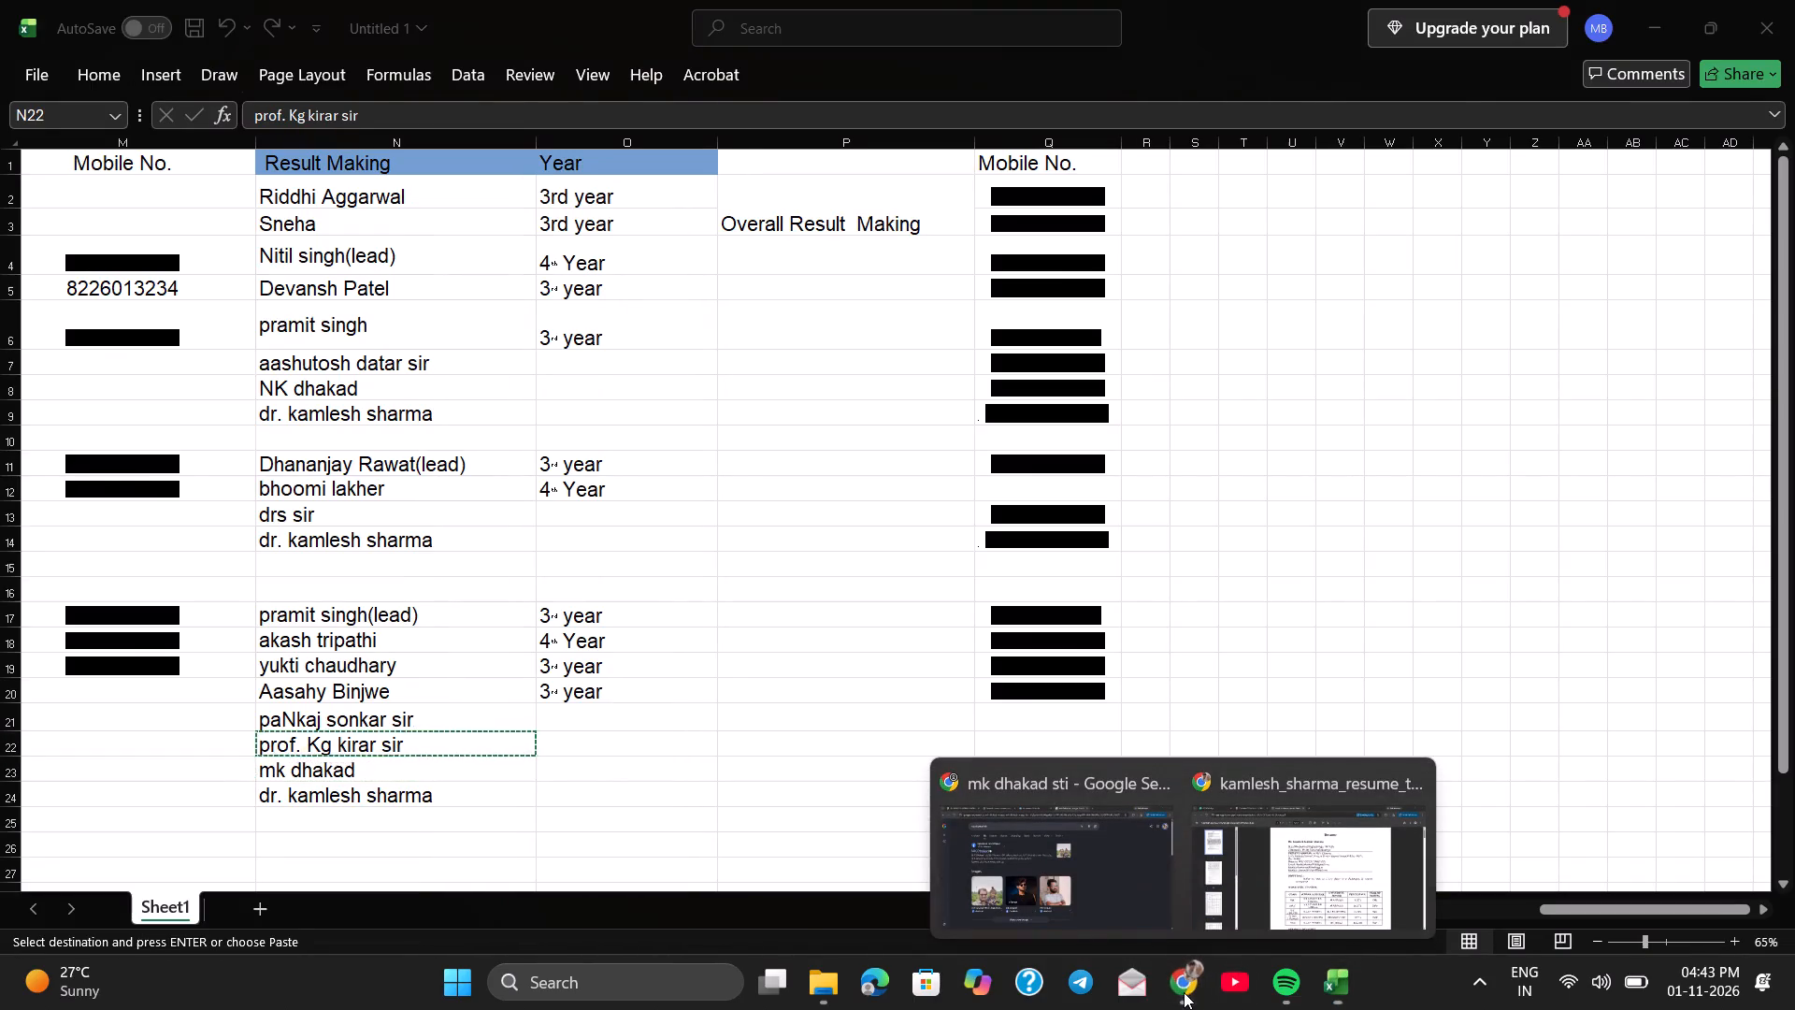
Switch to Chrome and search the web for the faculty name from cell N22 followed by "sati".
left_click(1066, 835)
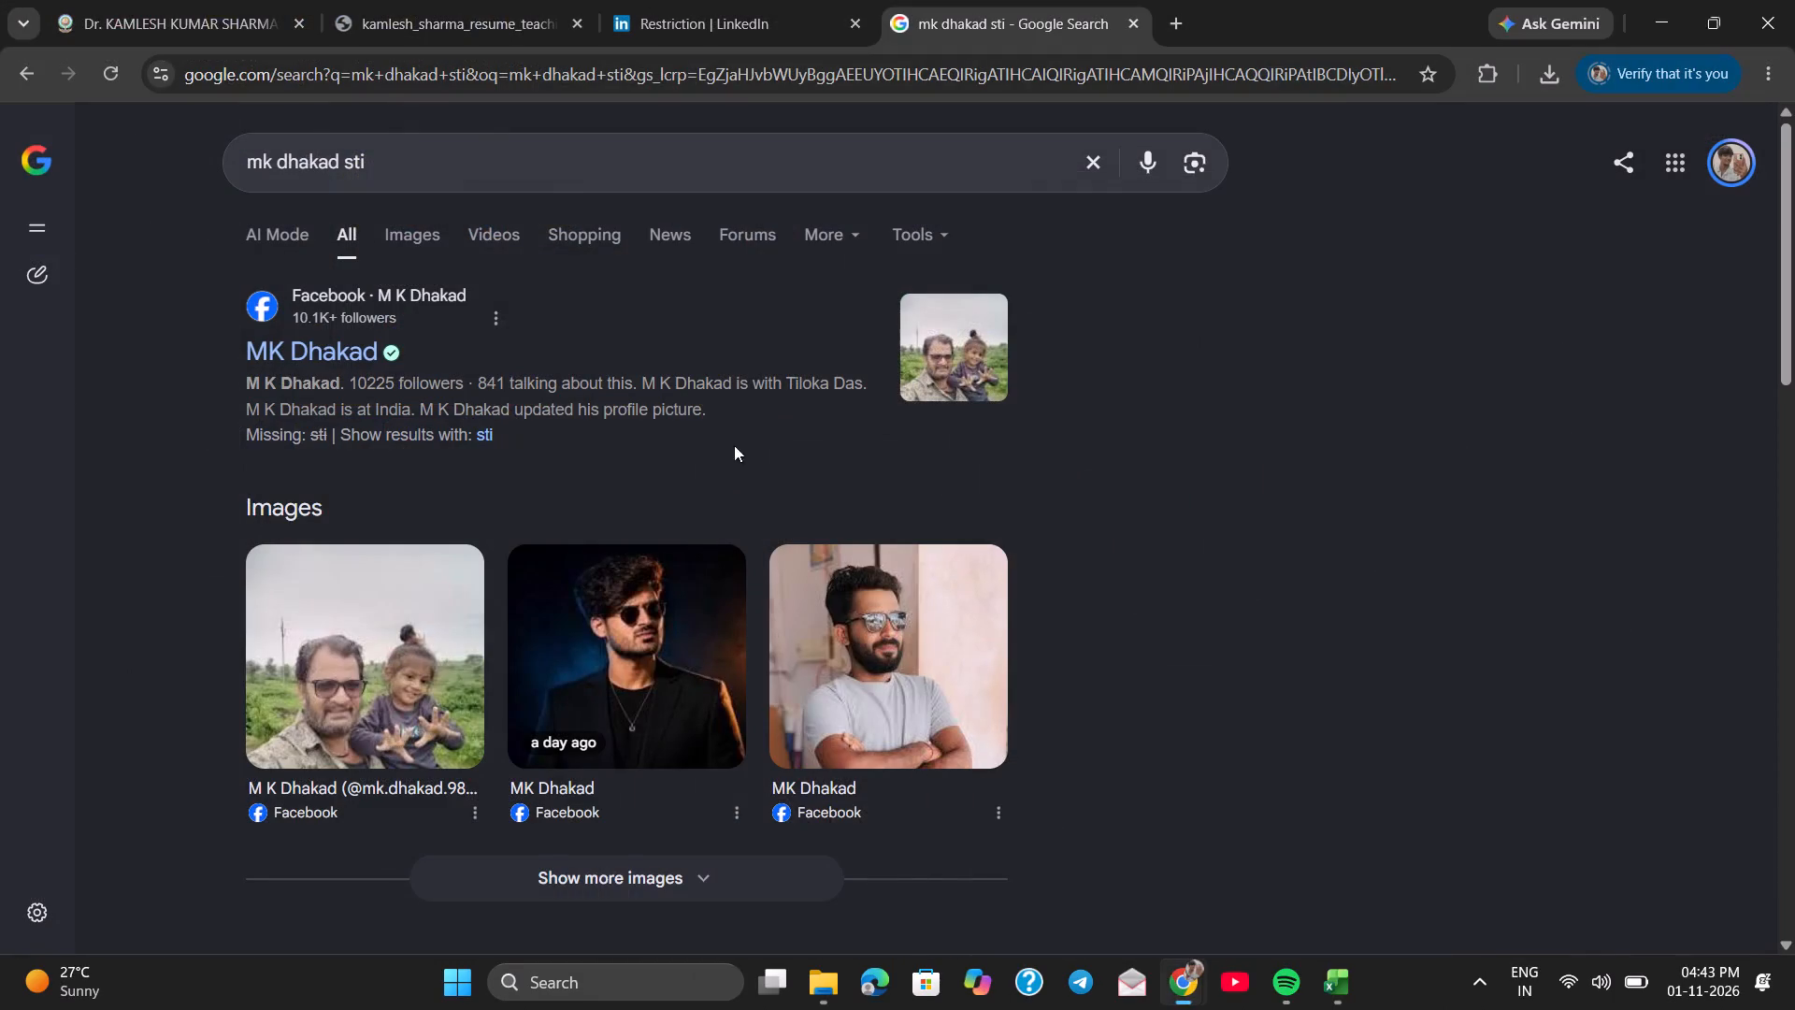
left_click(551, 158)
key("BackSpace")
key("BackSpace")
key("BackSpace")
key("BackSpace")
key("BackSpace")
key("BackSpace")
key("BackSpace")
key("BackSpace")
key("BackSpace")
key("BackSpace")
key("BackSpace")
key("BackSpace")
key("BackSpace")
key("BackSpace")
key("BackSpace")
key("BackSpace")
key("BackSpace")
key("BackSpace")
key("BackSpace")
key("BackSpace")
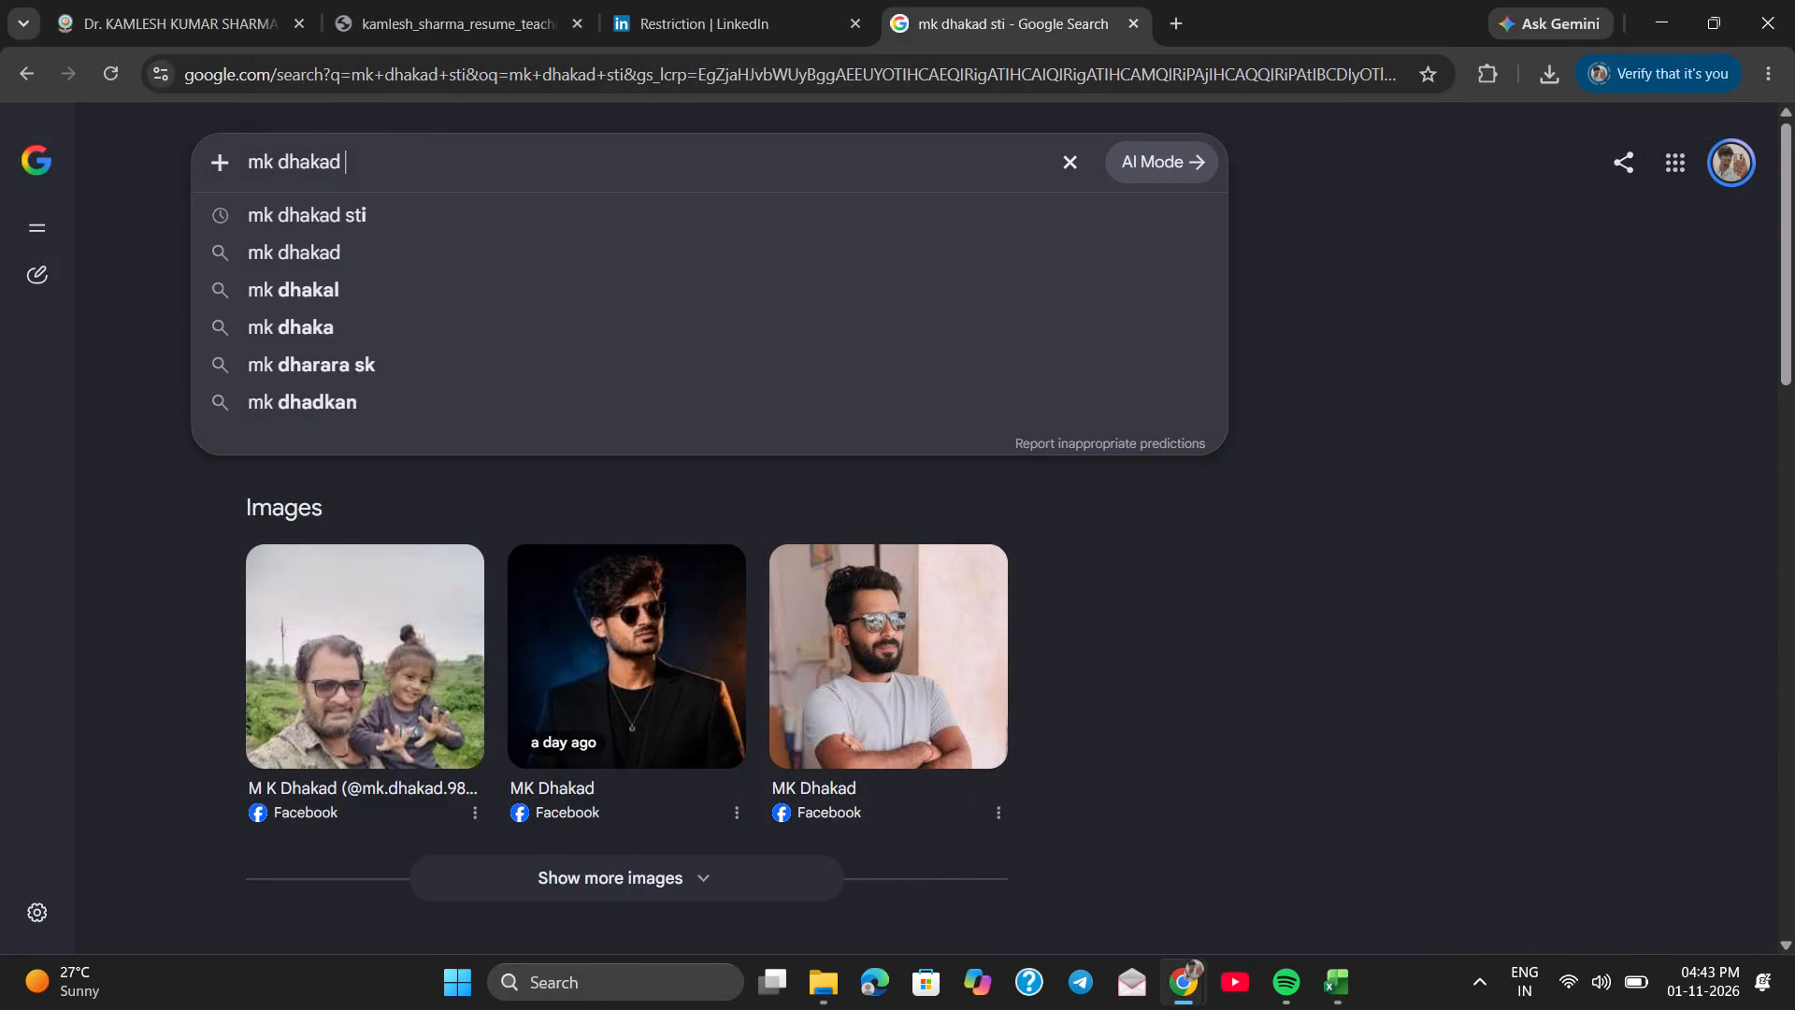
key("ctrl+v")
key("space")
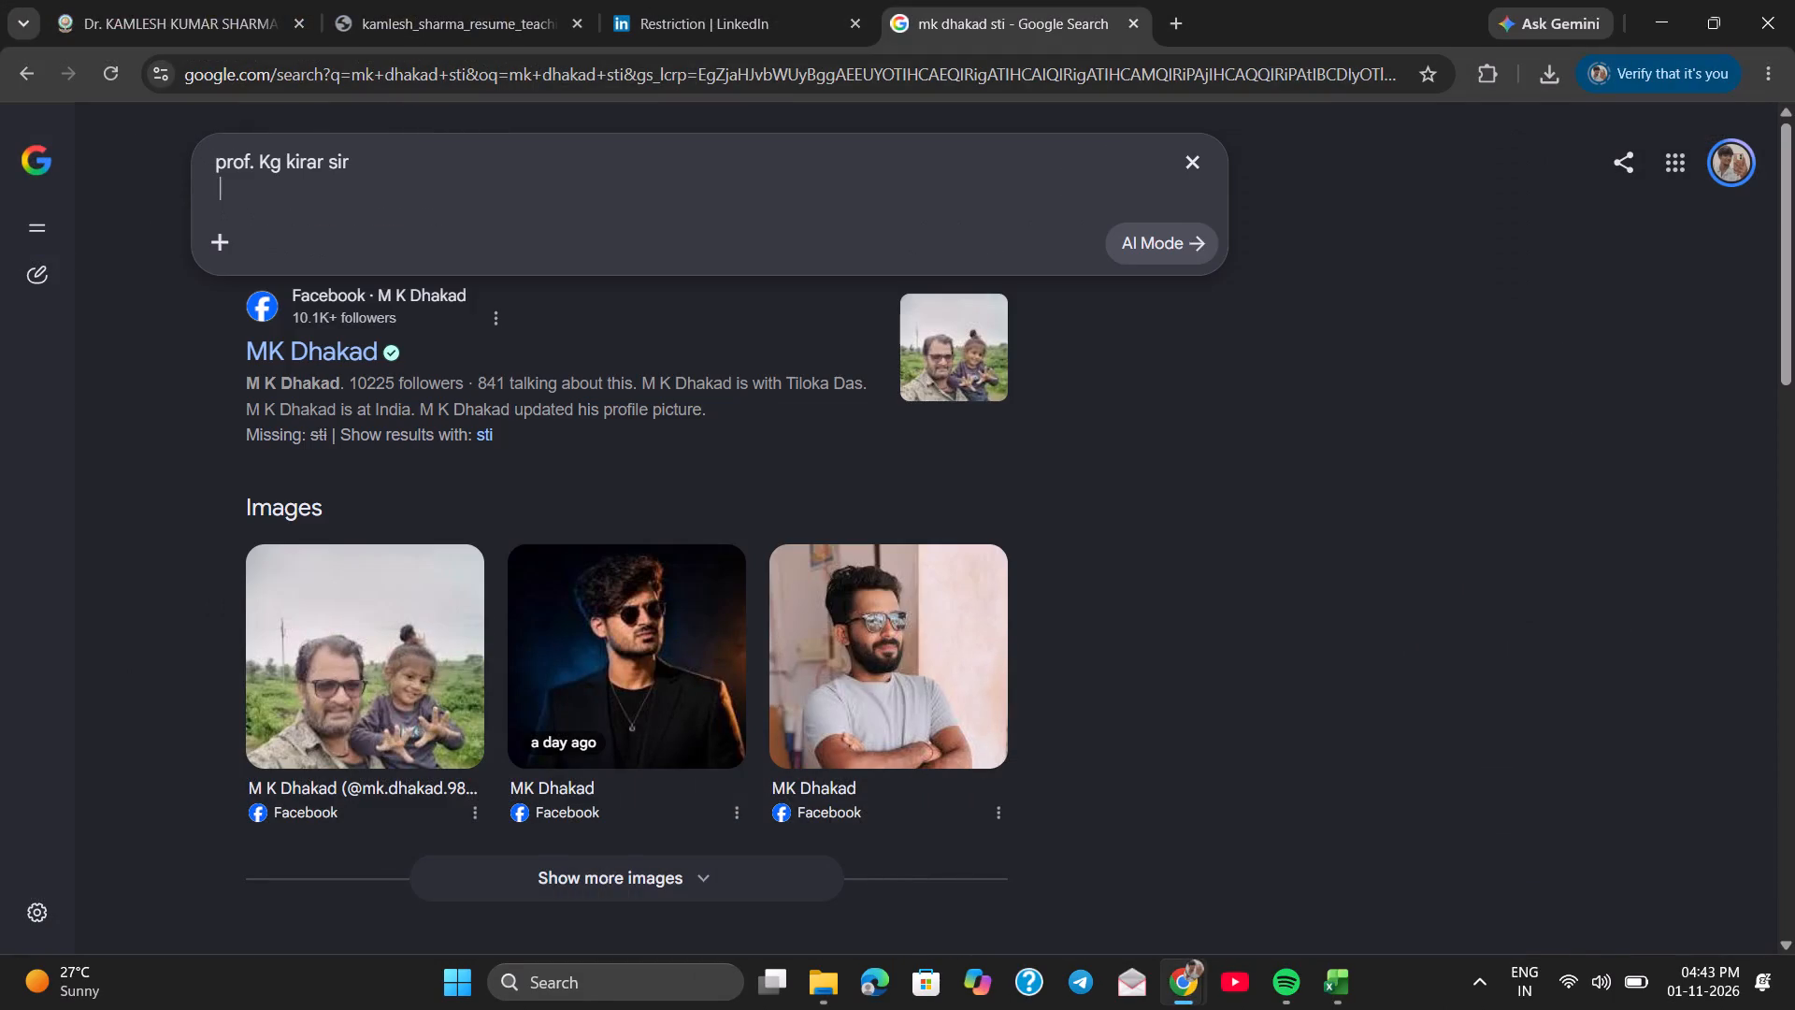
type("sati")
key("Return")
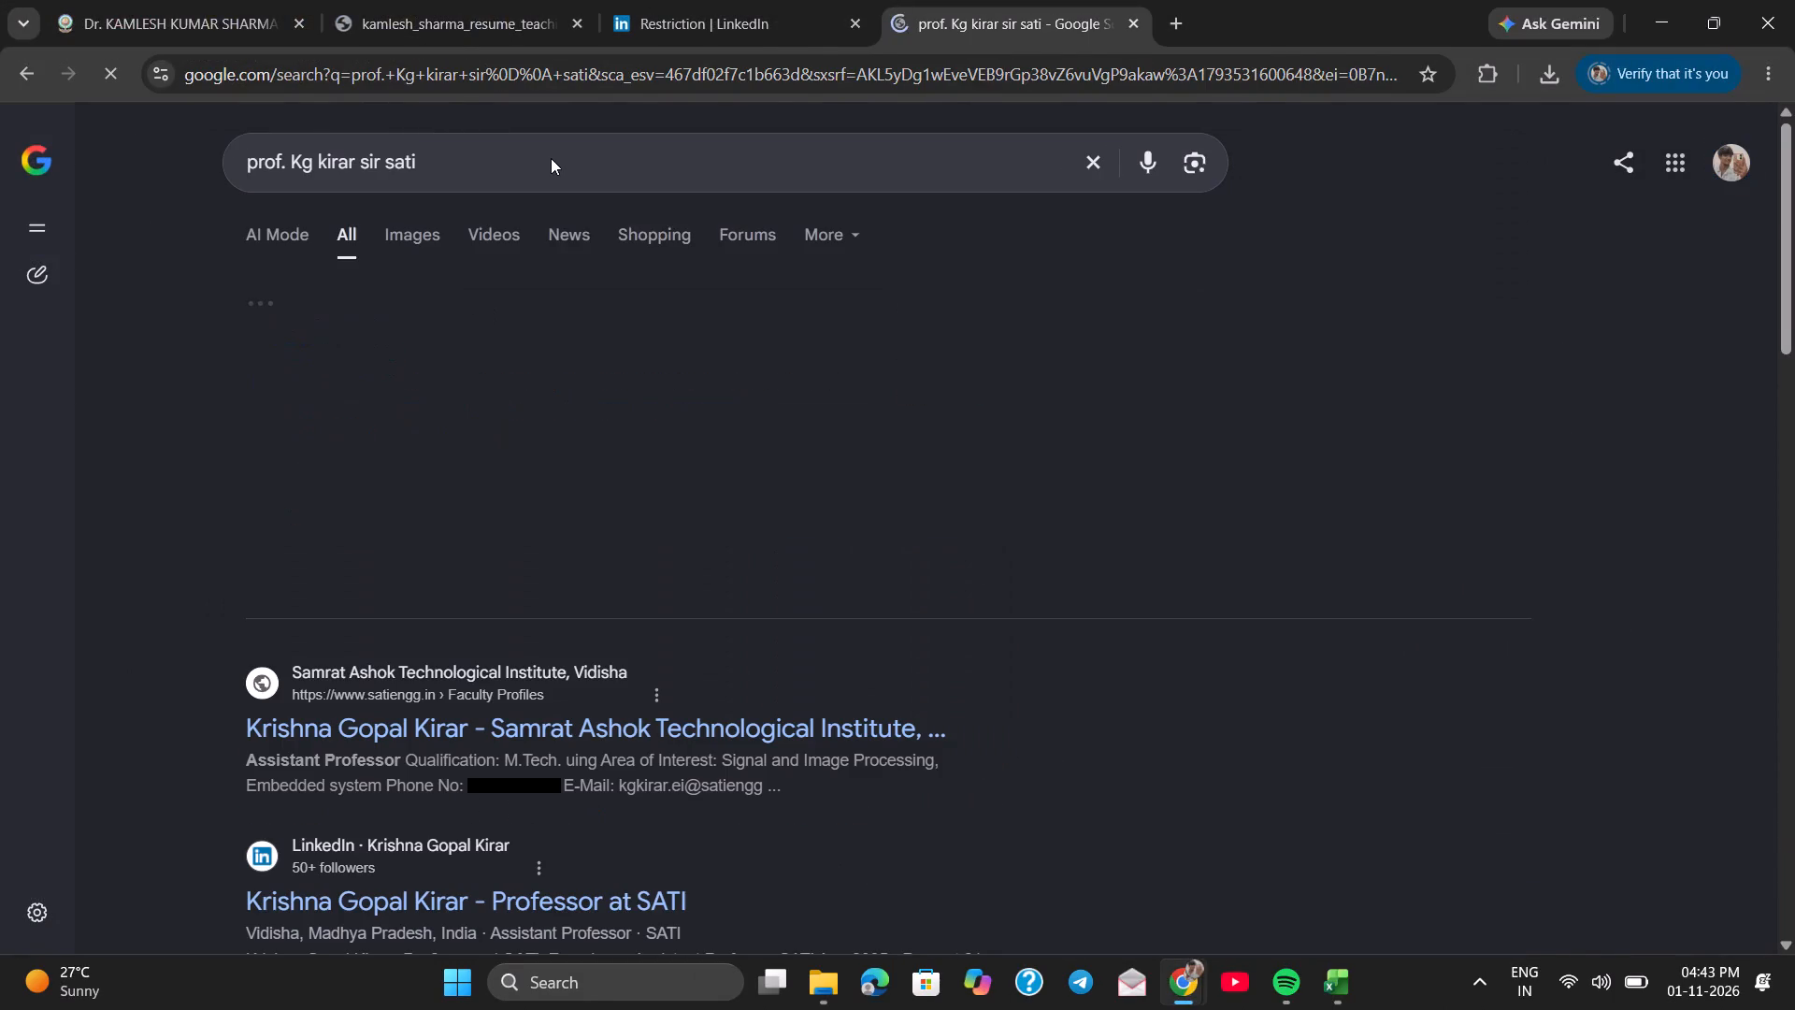
Open the professor's Samrat Ashok Technological Institute profile and copy the phone number into cell Q22 of the Excel roster.
left_click(533, 723)
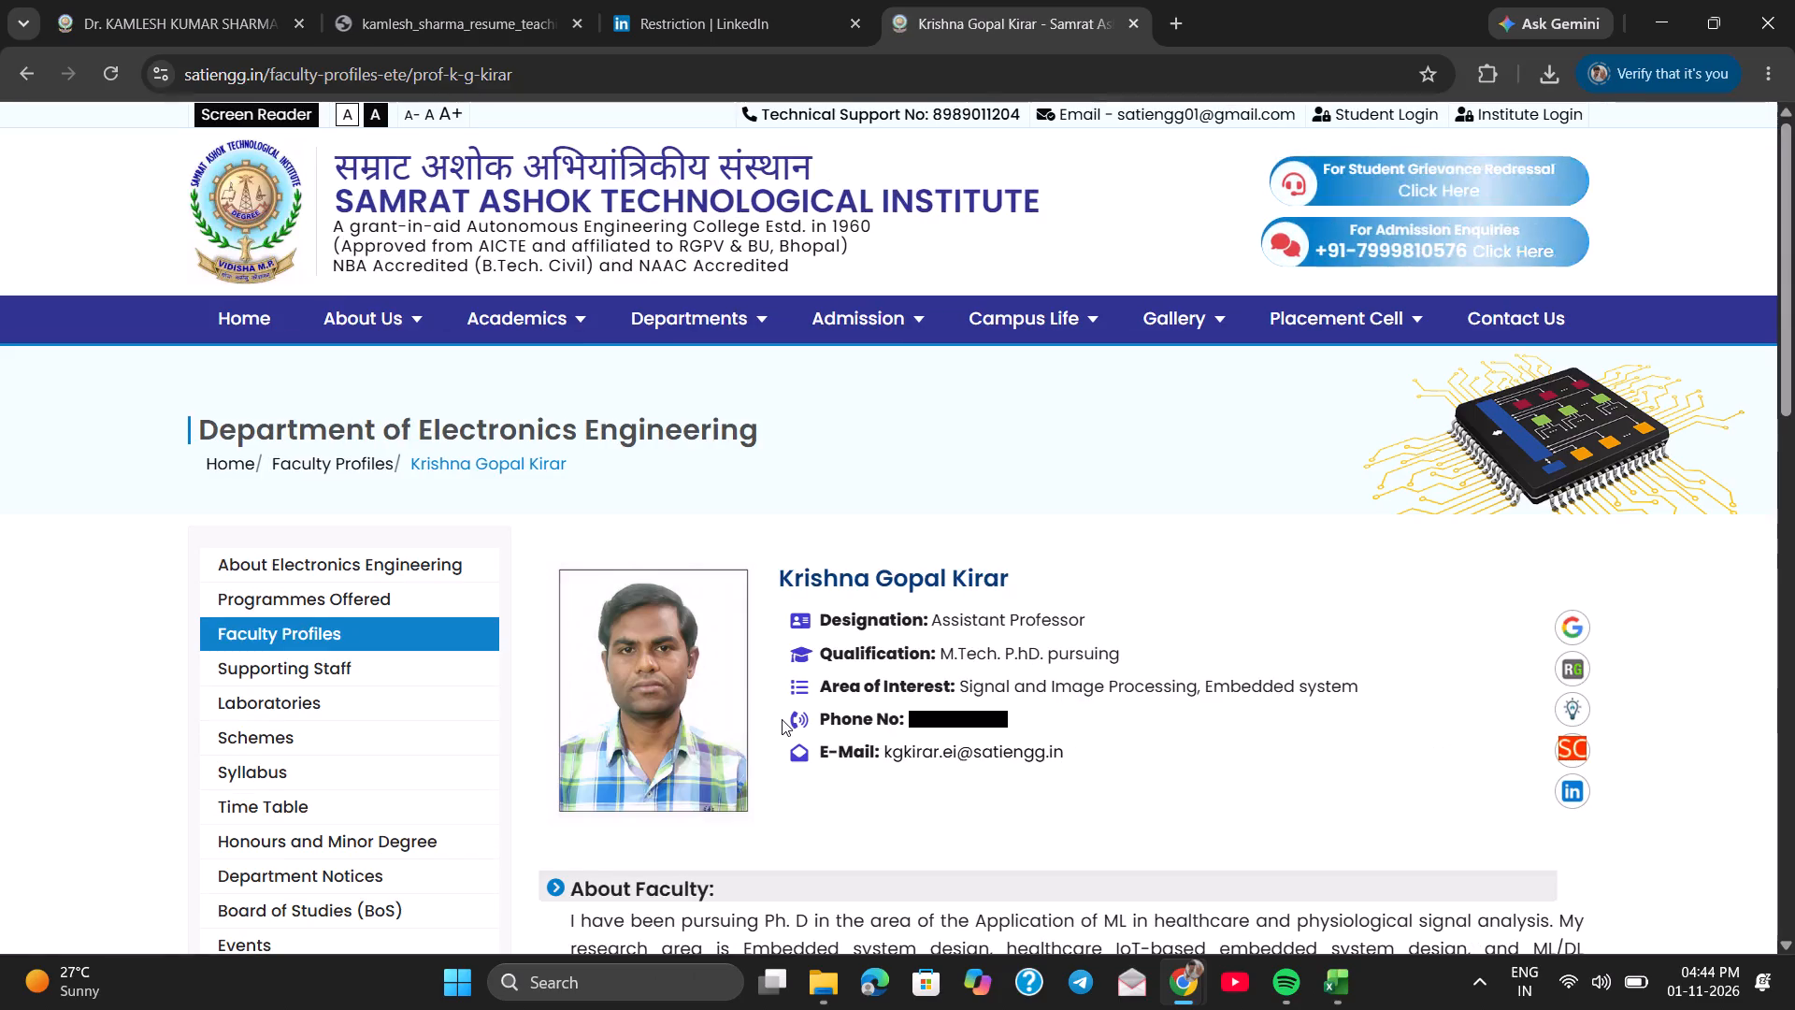
left_click_drag(1006, 720, 924, 714)
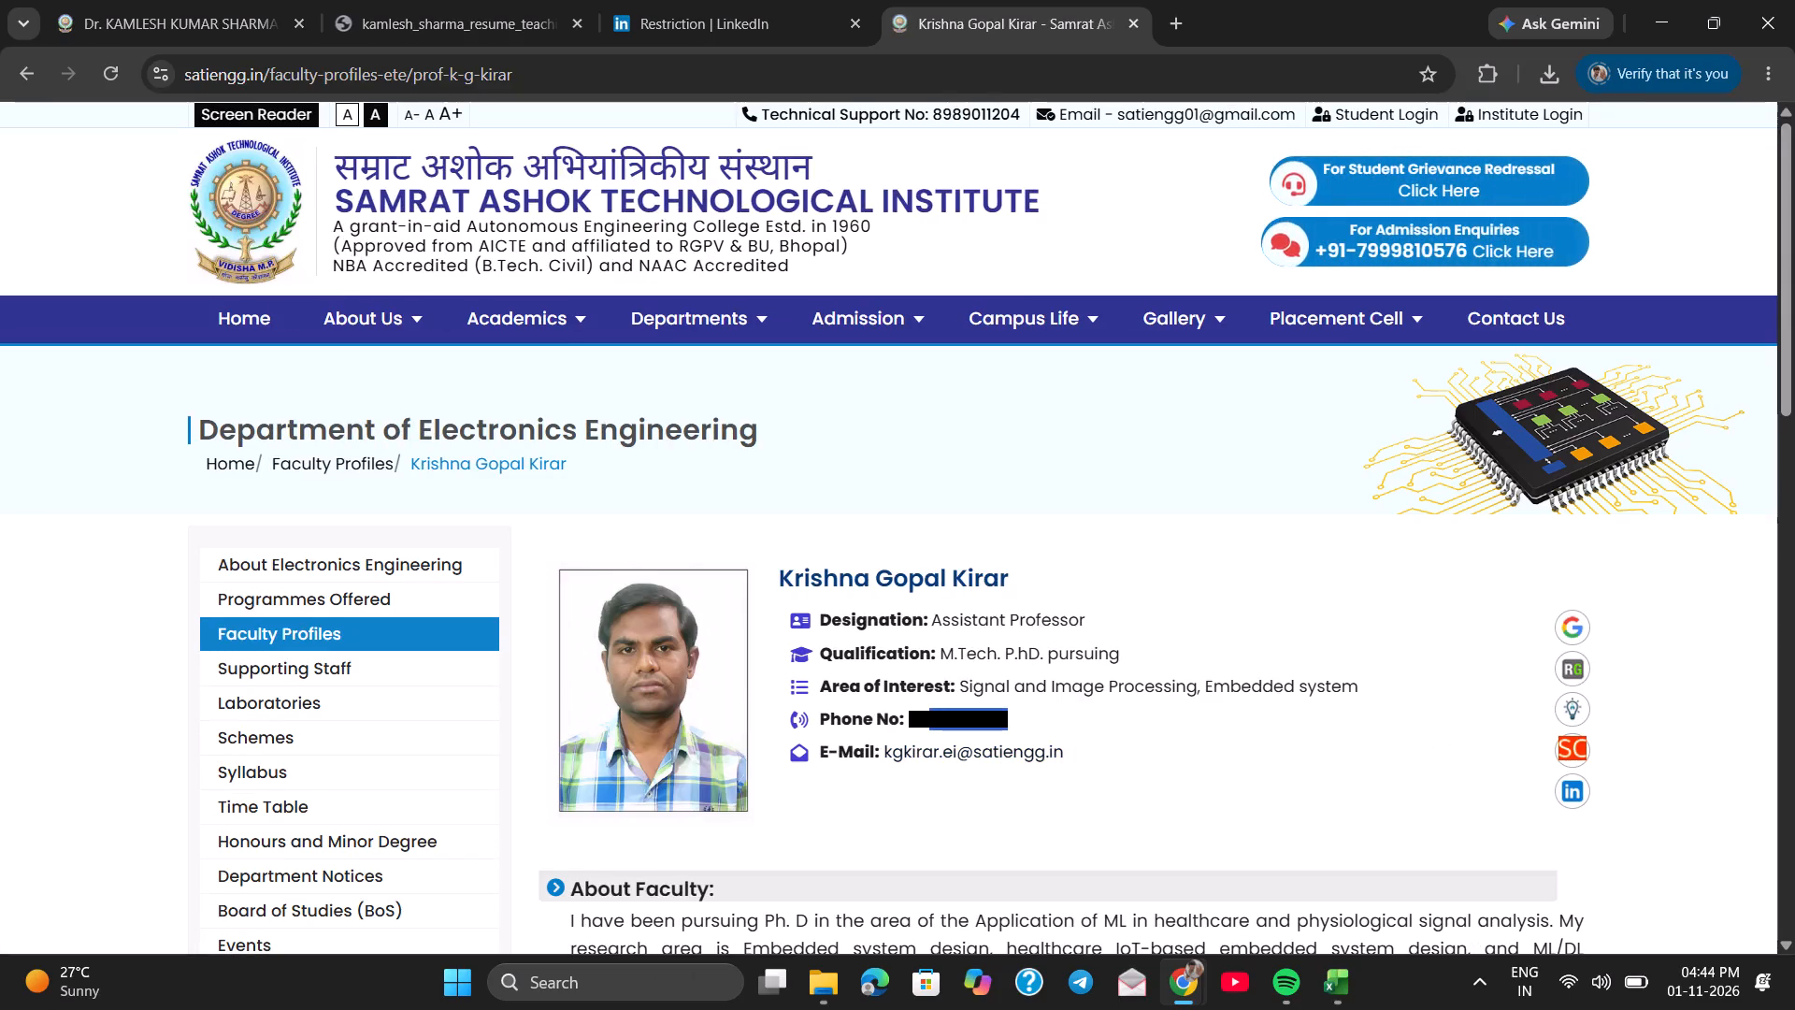
left_click_drag(924, 714, 912, 715)
key("ctrl+c")
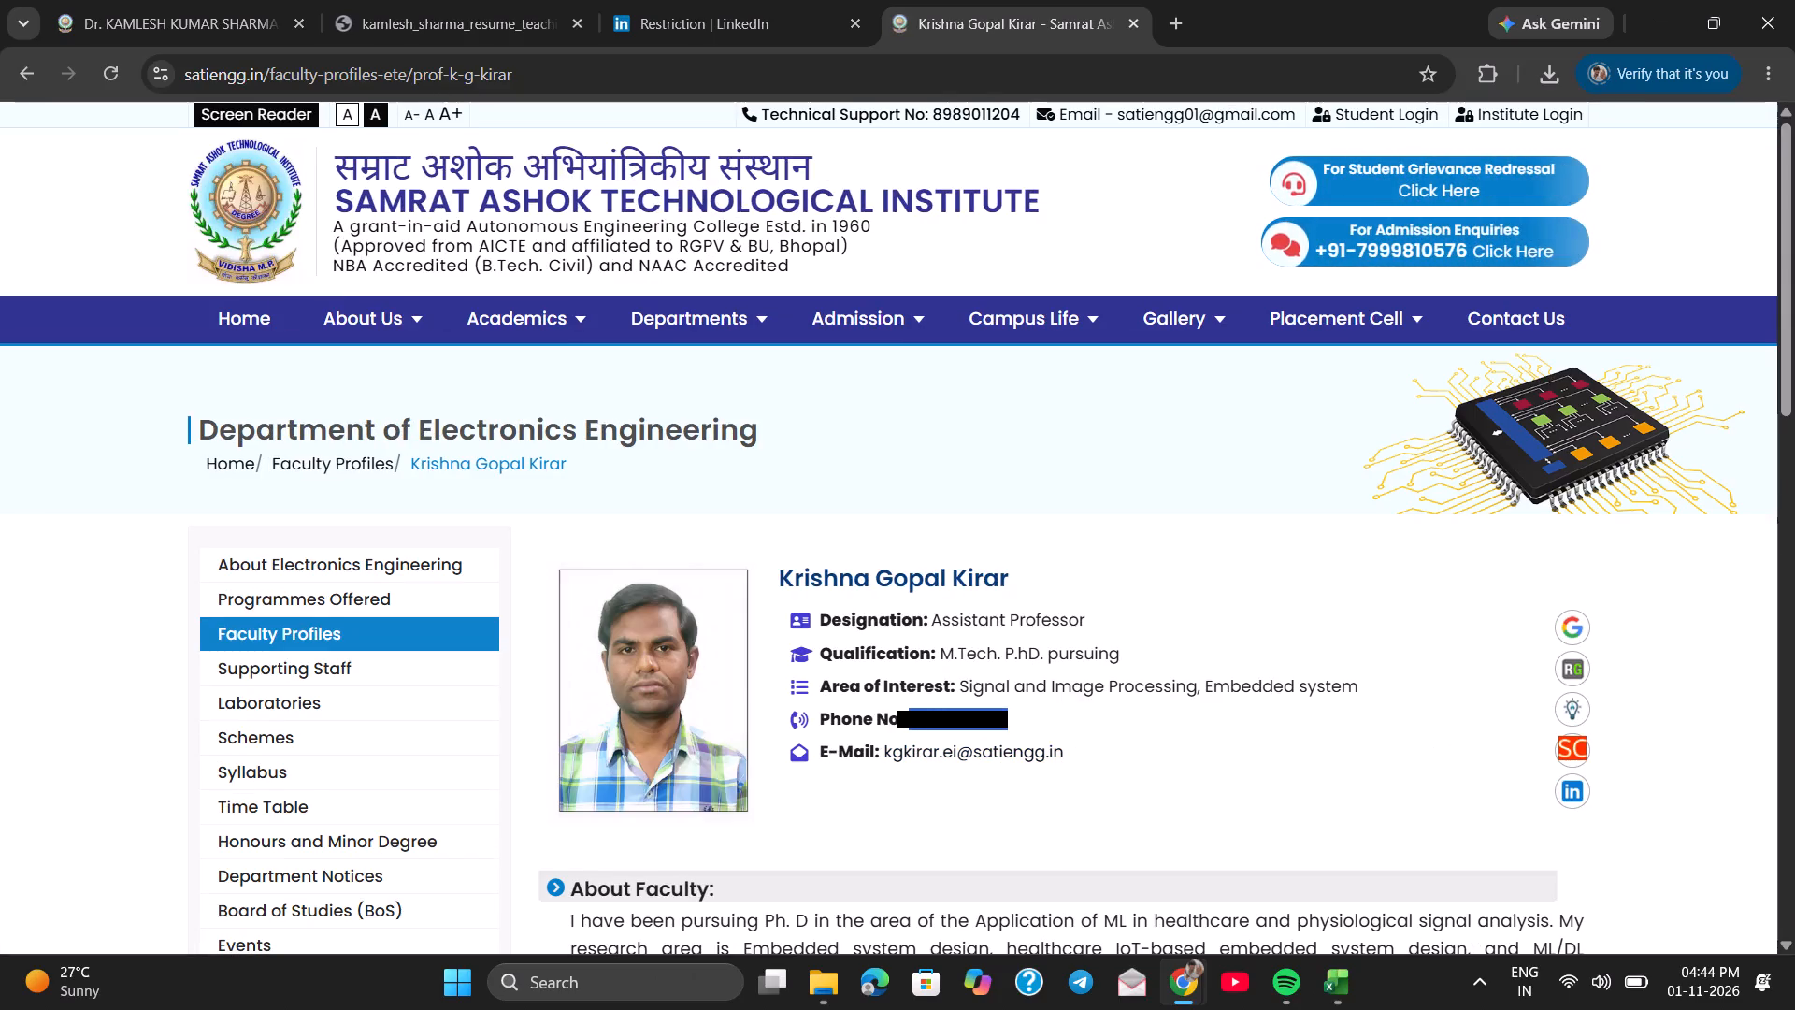
left_click(1333, 999)
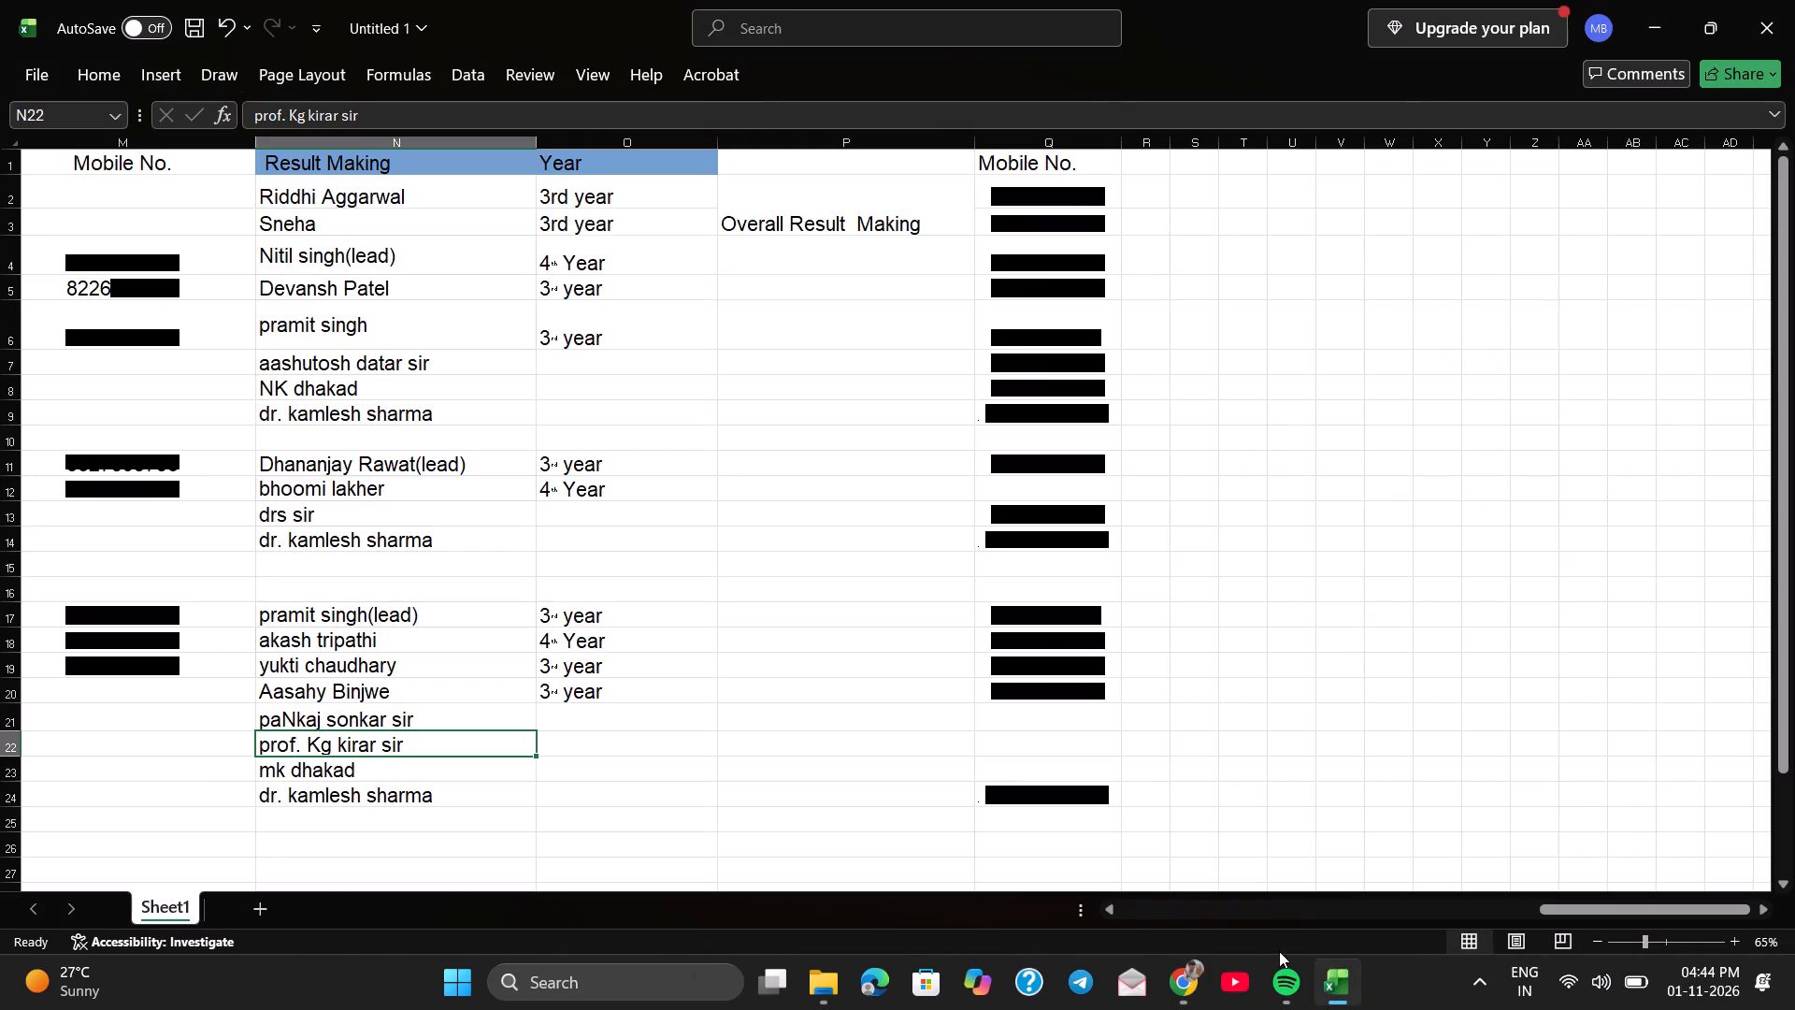
left_click(1006, 753)
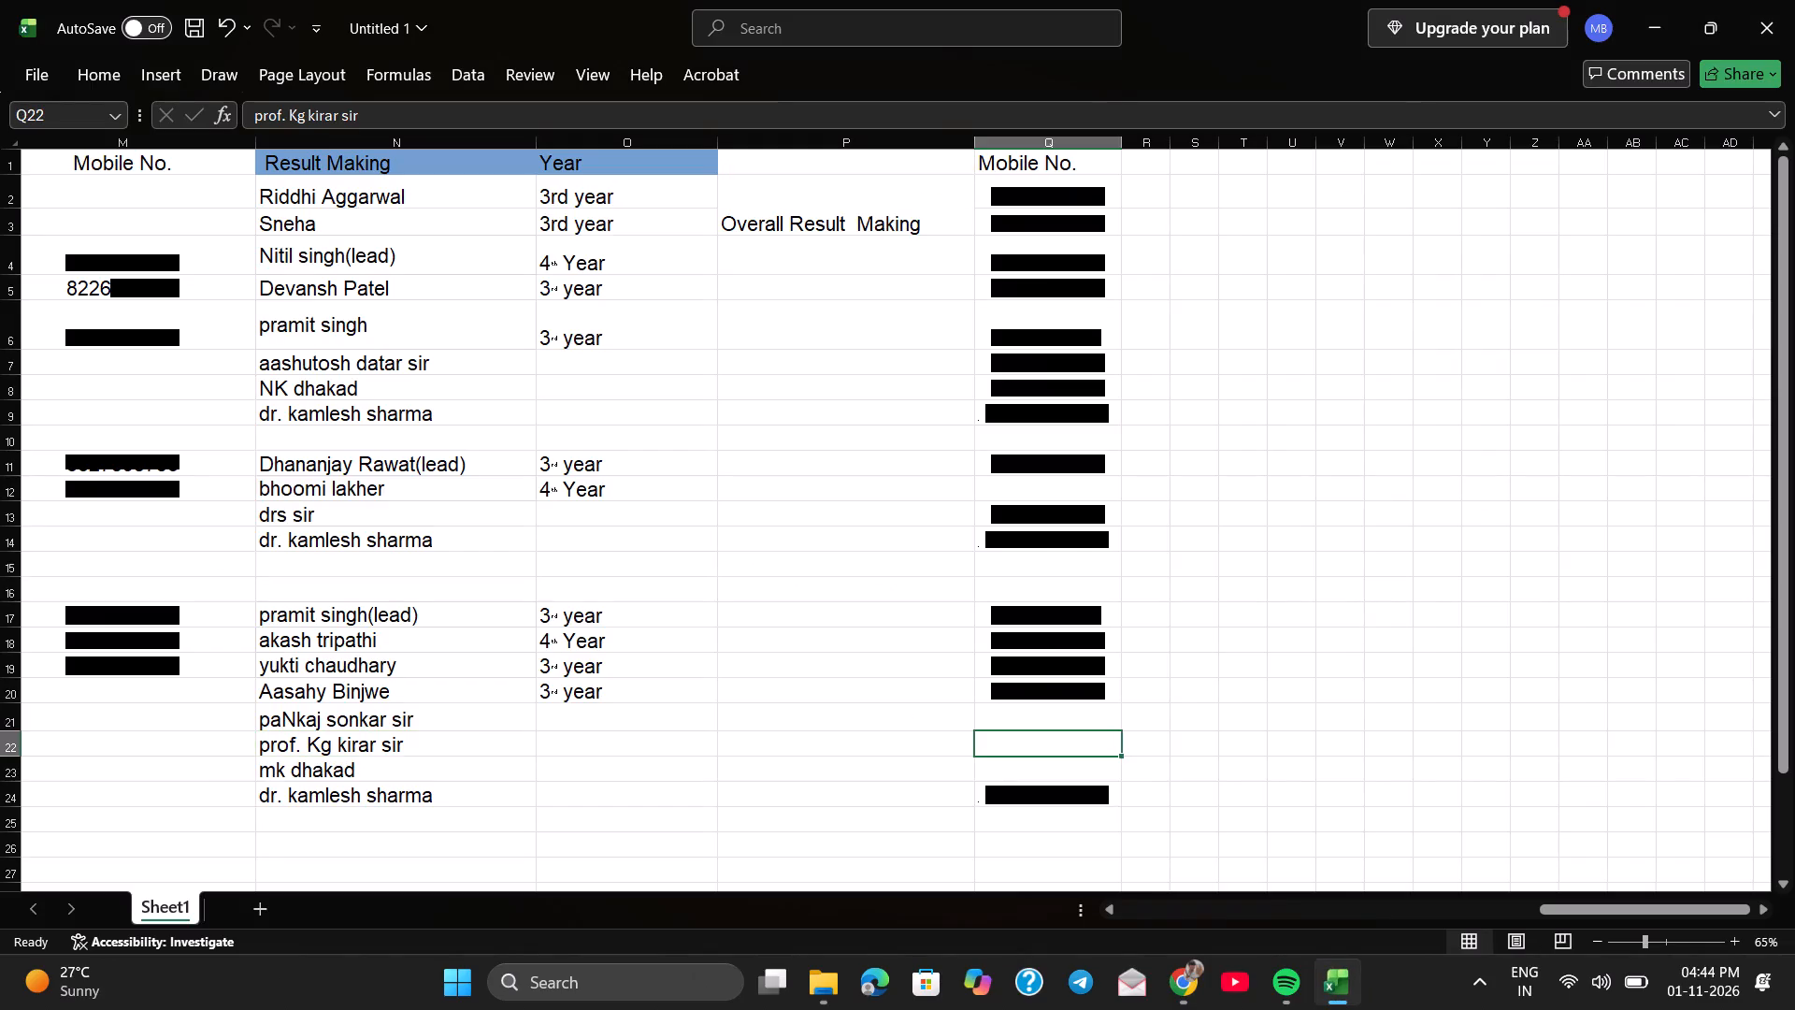
key("ctrl+v")
Format the mobile number in cell Q22 at font size 20, centred both vertically and horizontally.
left_click(109, 77)
left_click(334, 123)
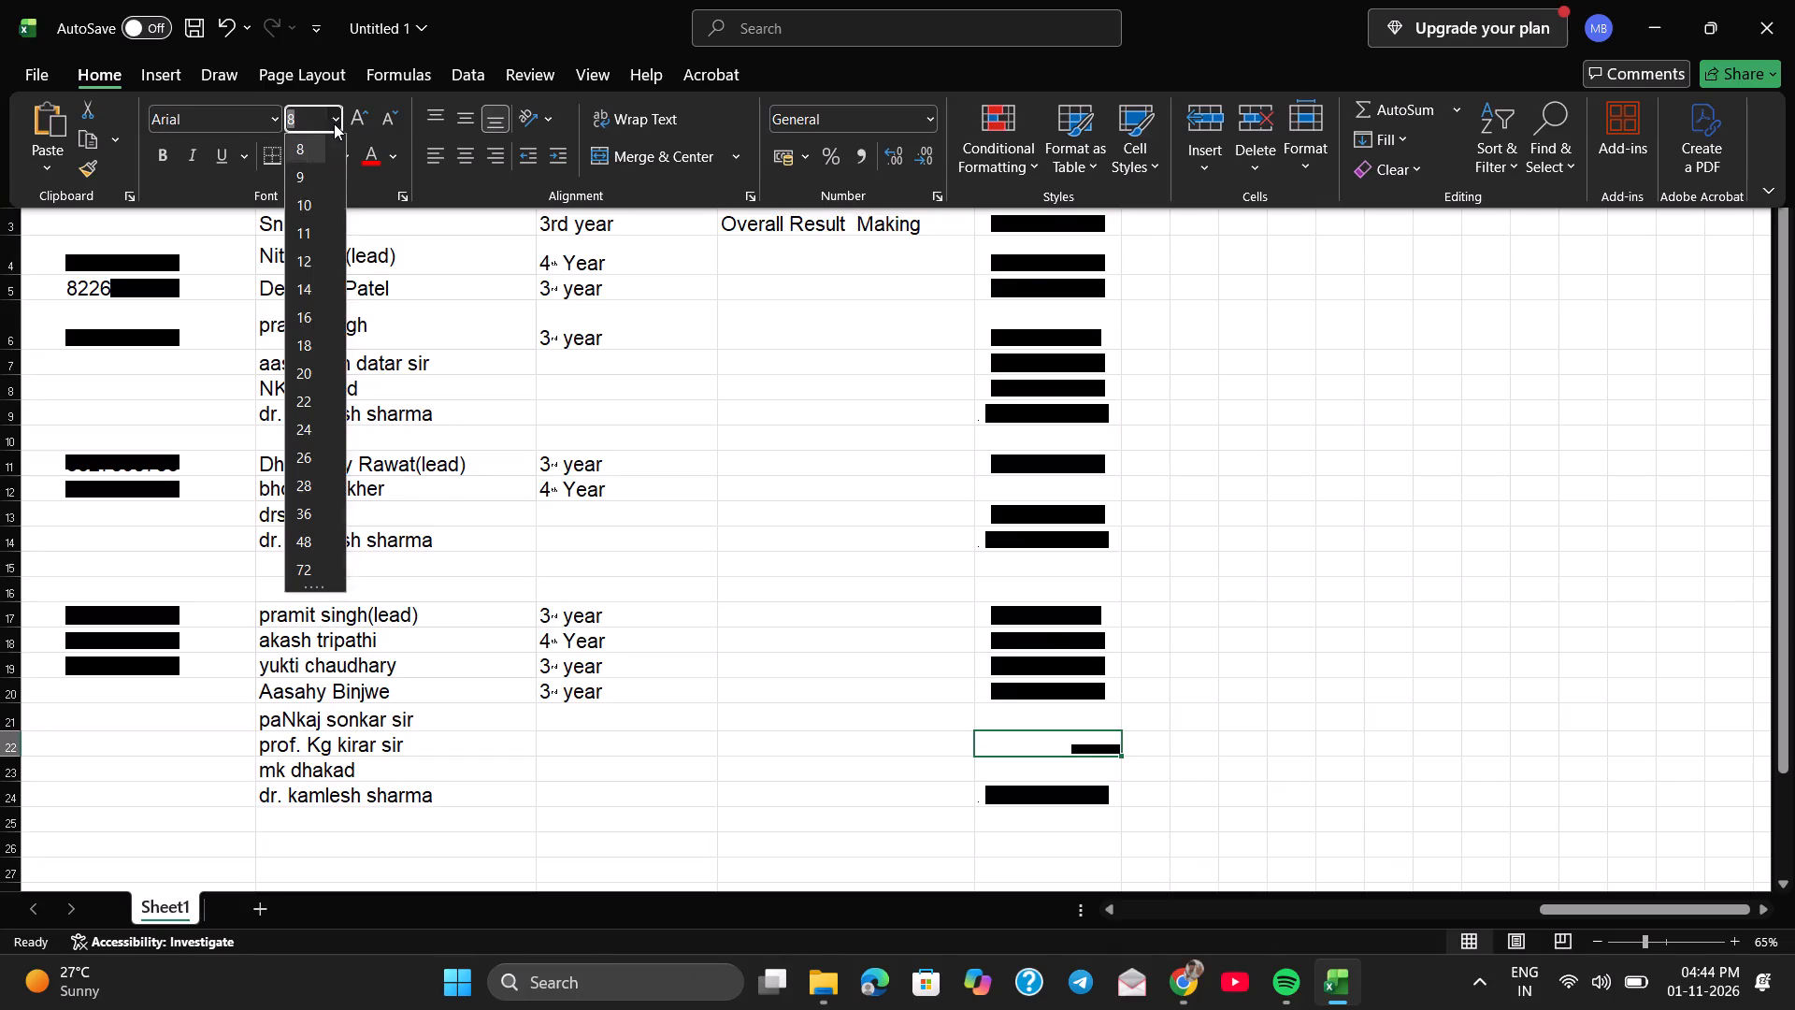
left_click(319, 371)
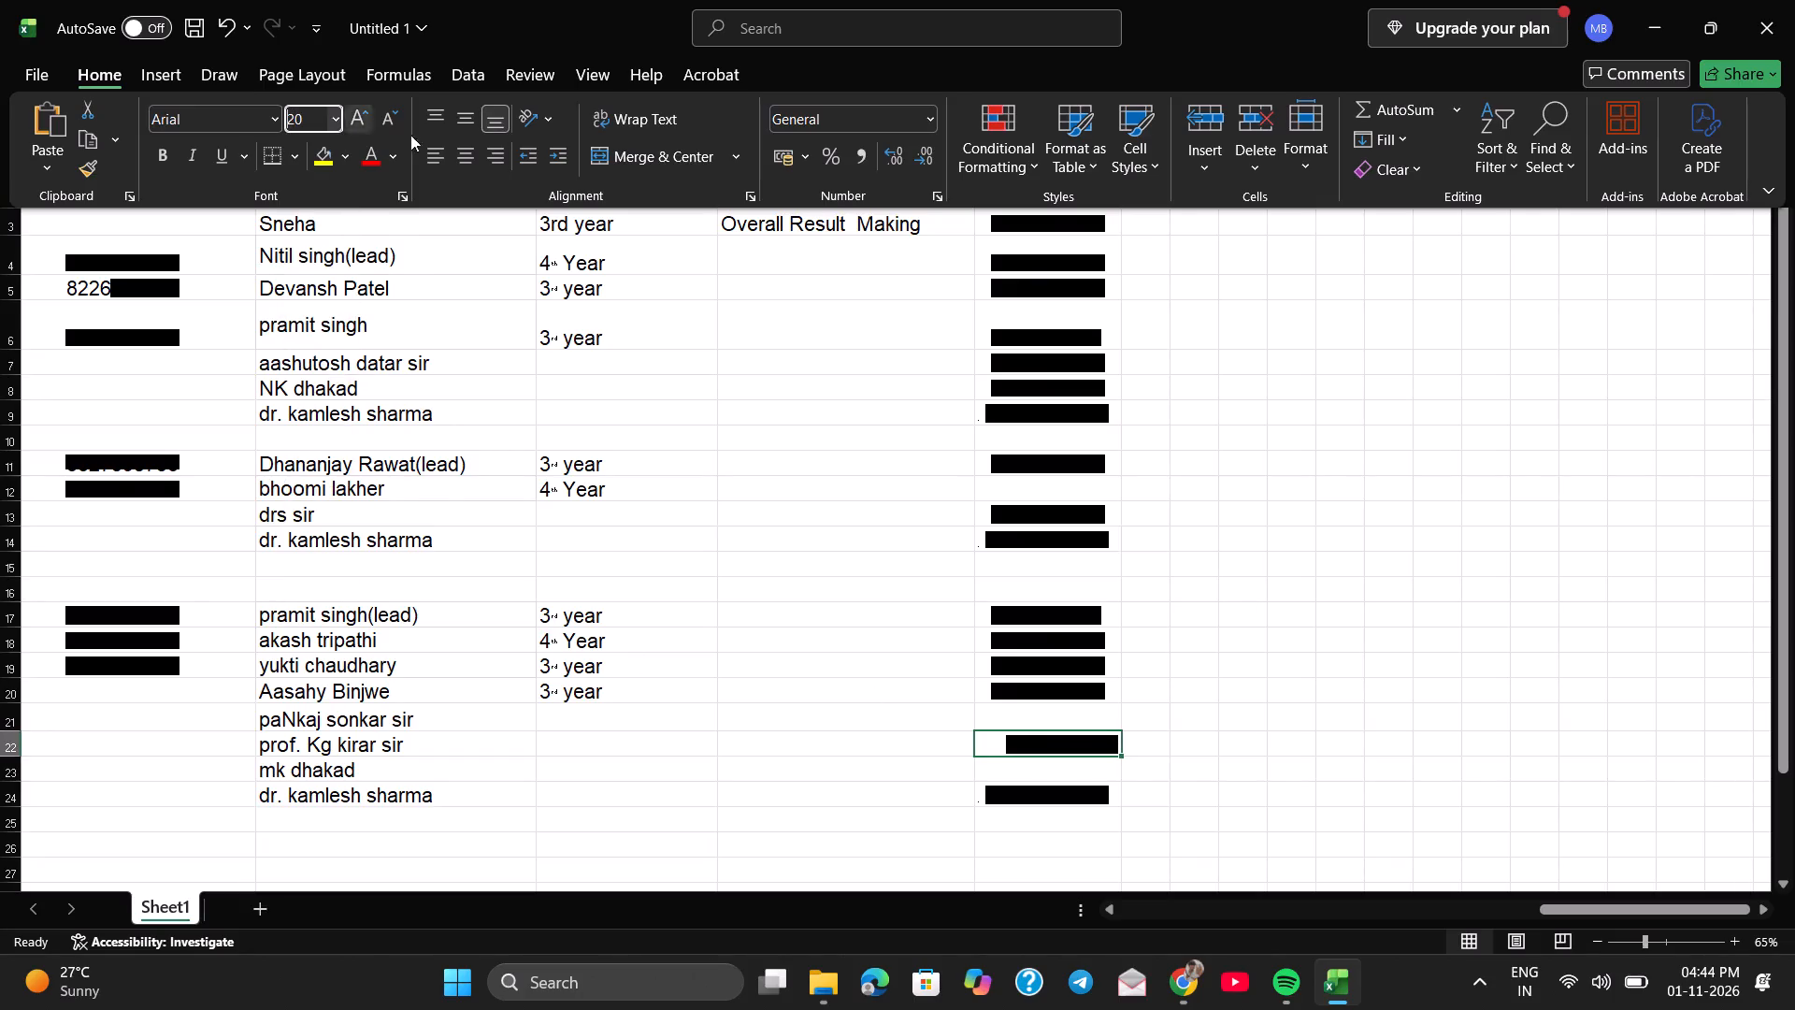
left_click(456, 124)
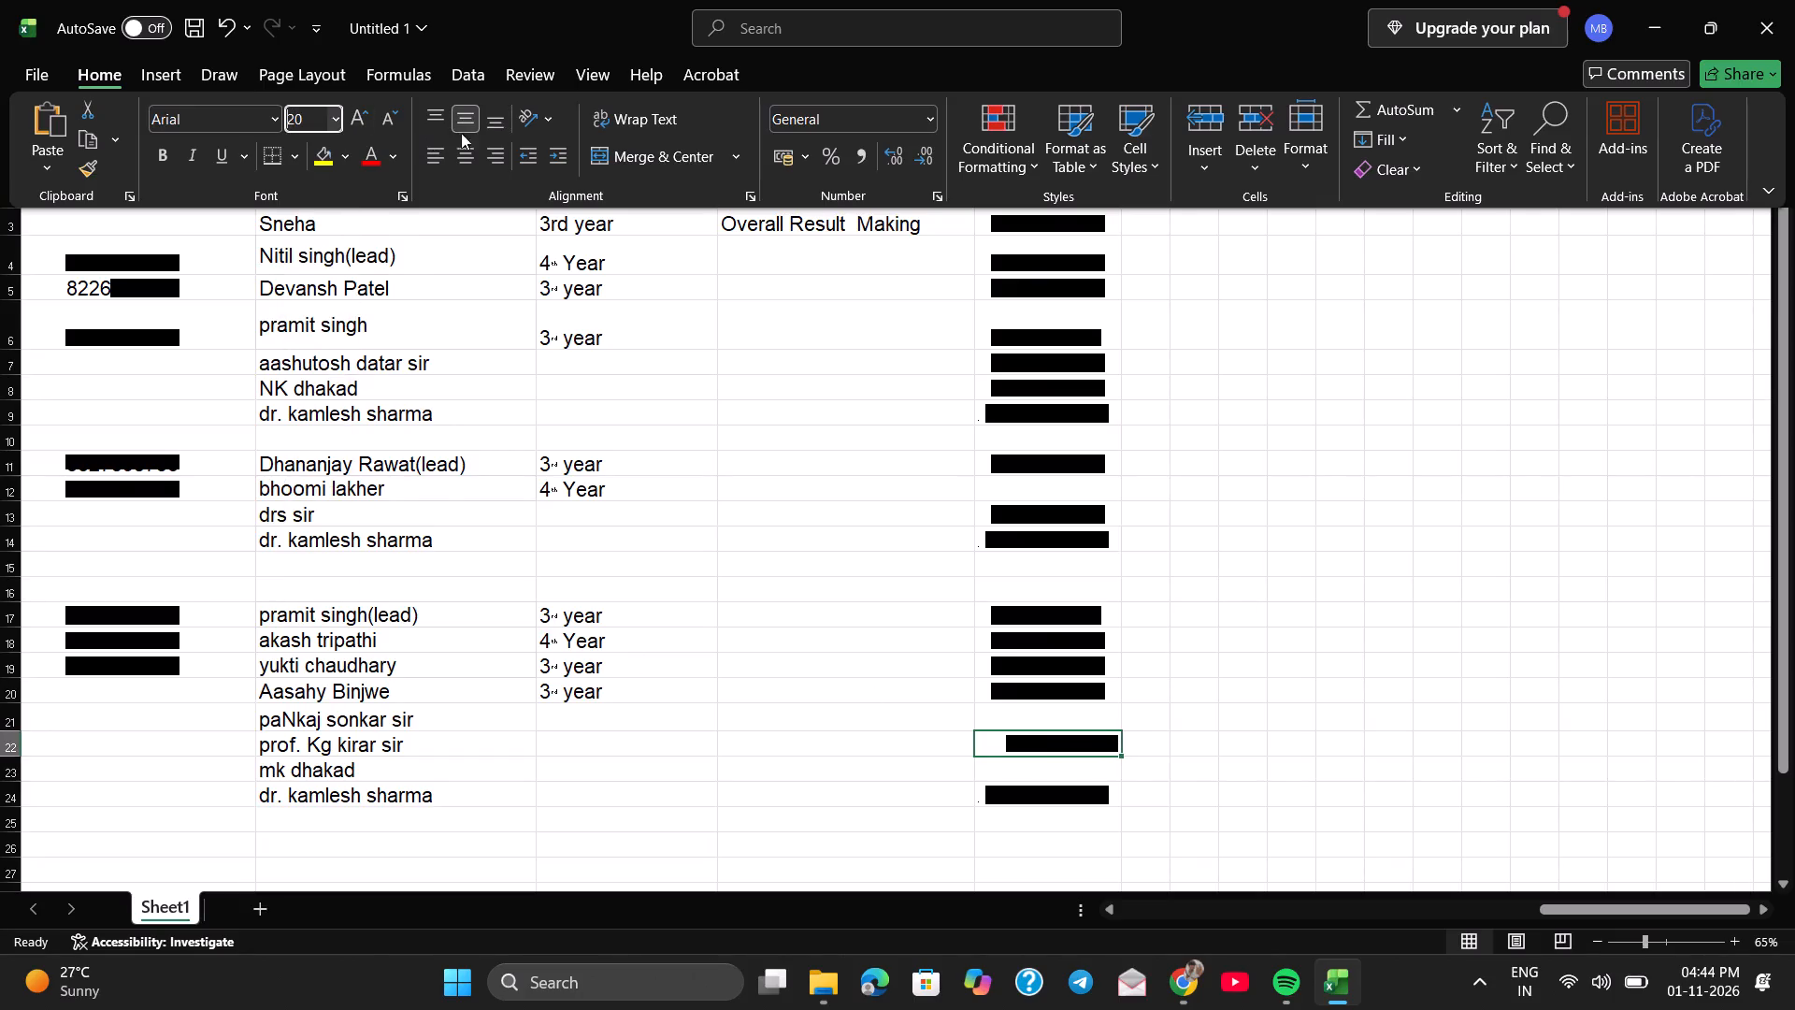
left_click(459, 147)
Copy the faculty name in cell N21, switch to Chrome and search the web for it followed by "sati" in a new tab.
left_click(409, 720)
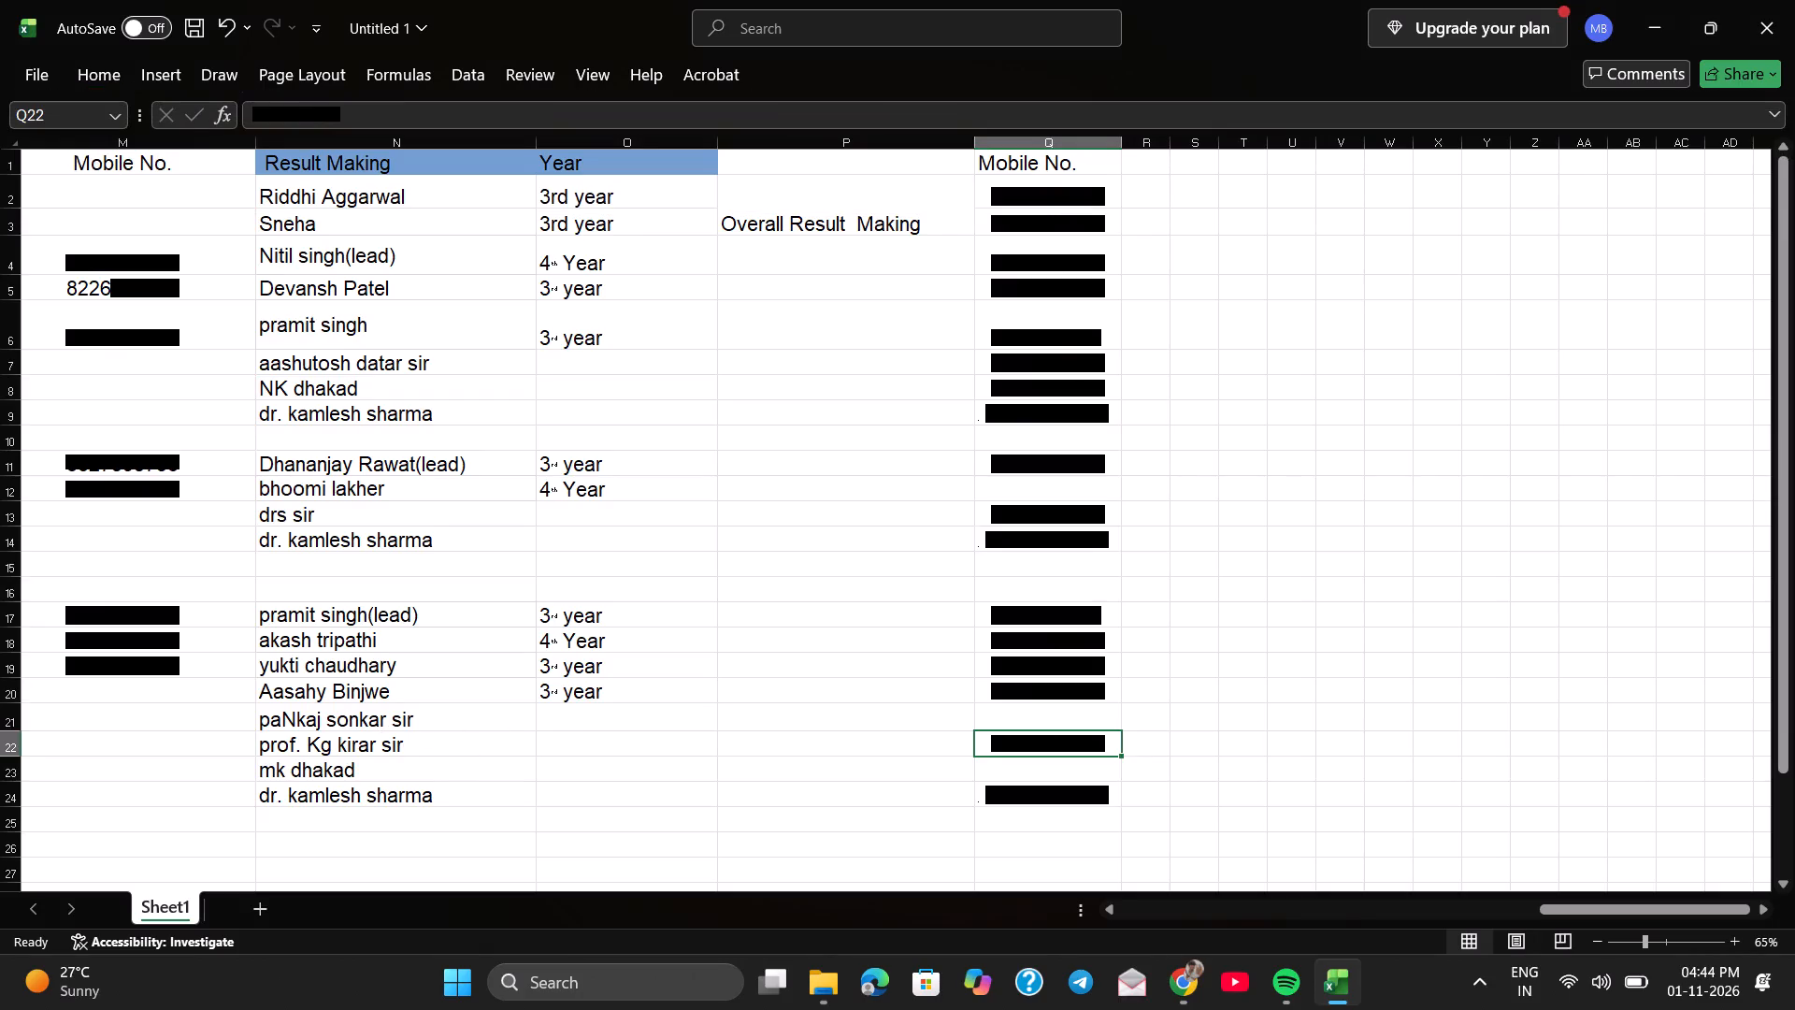
left_click(409, 720)
right_click(409, 720)
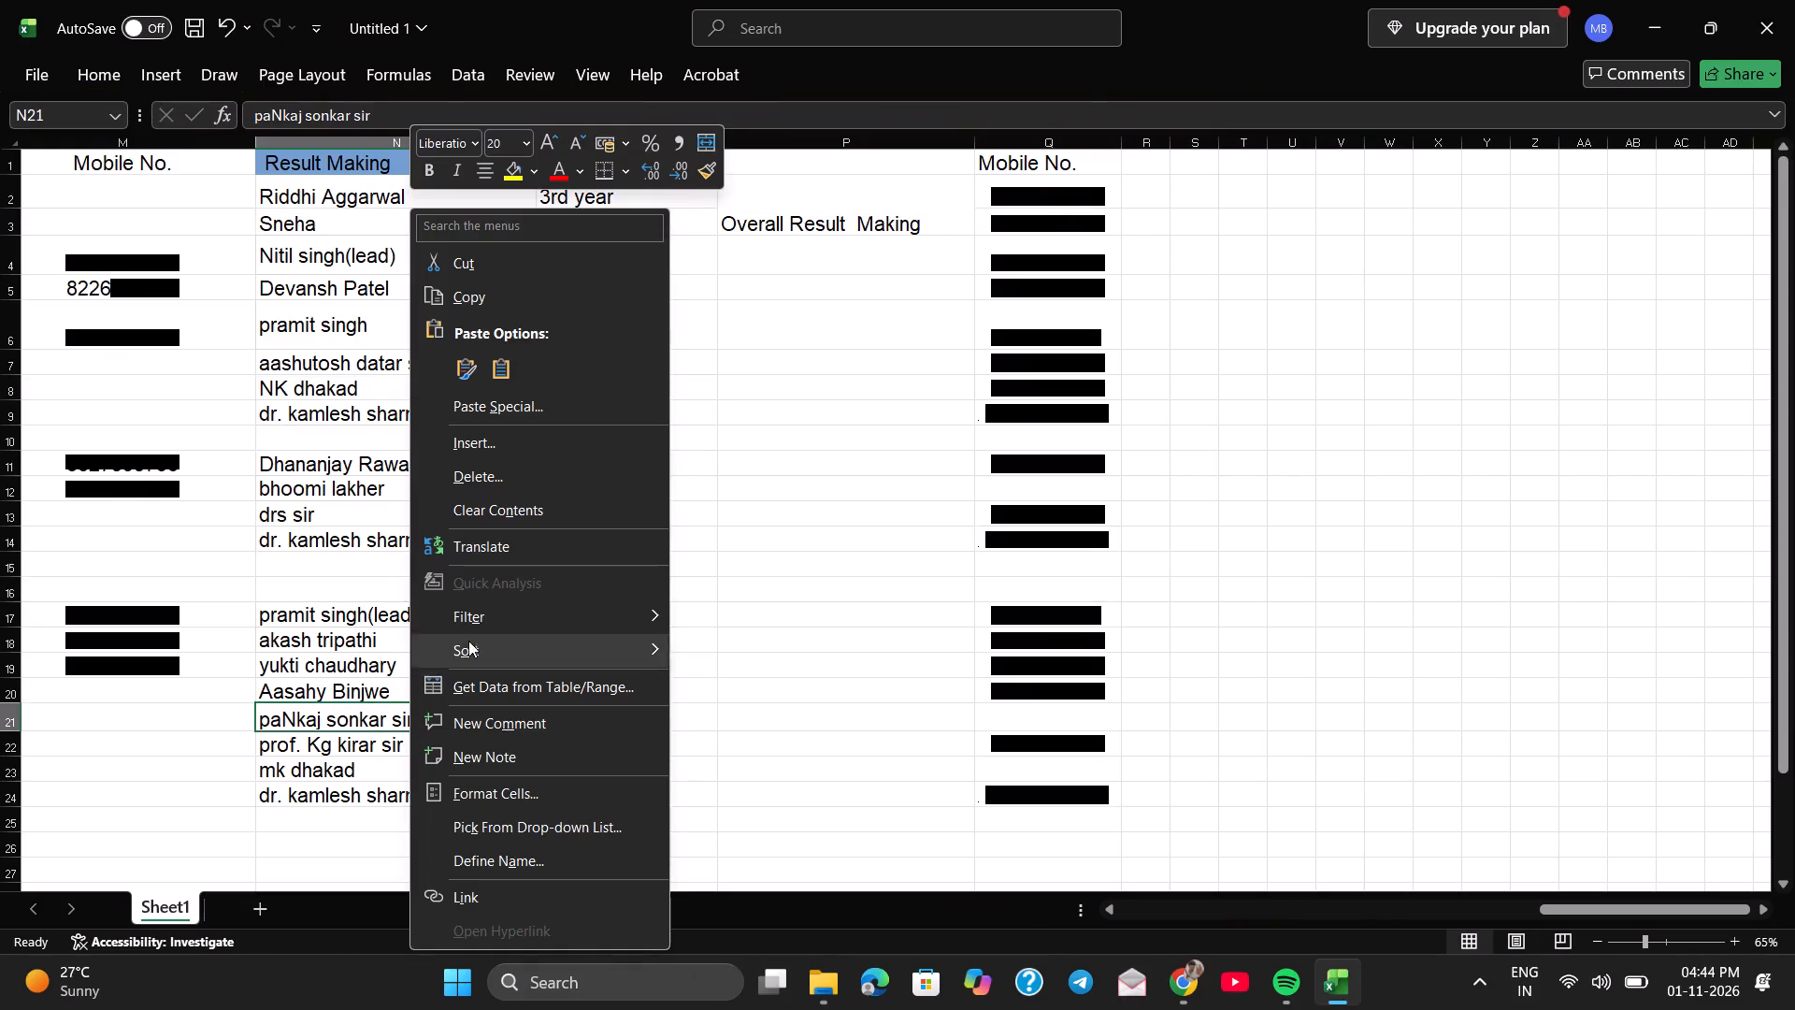
left_click(500, 290)
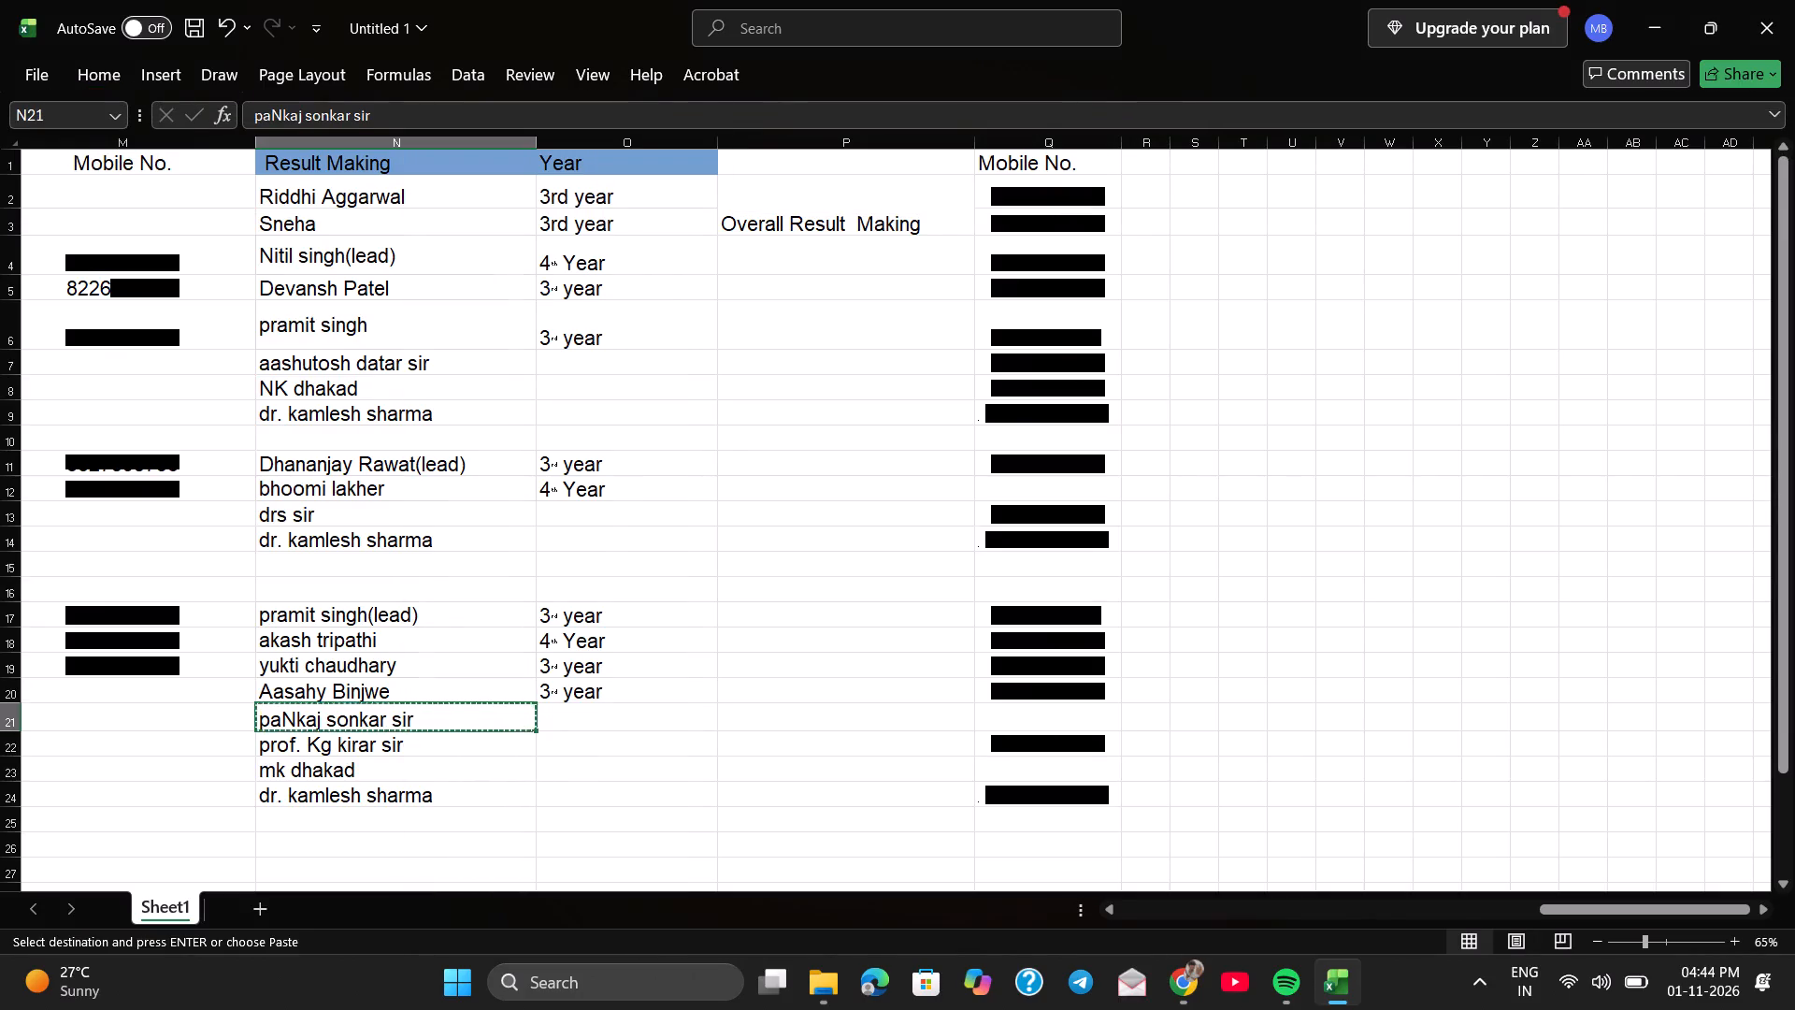
left_click(1182, 995)
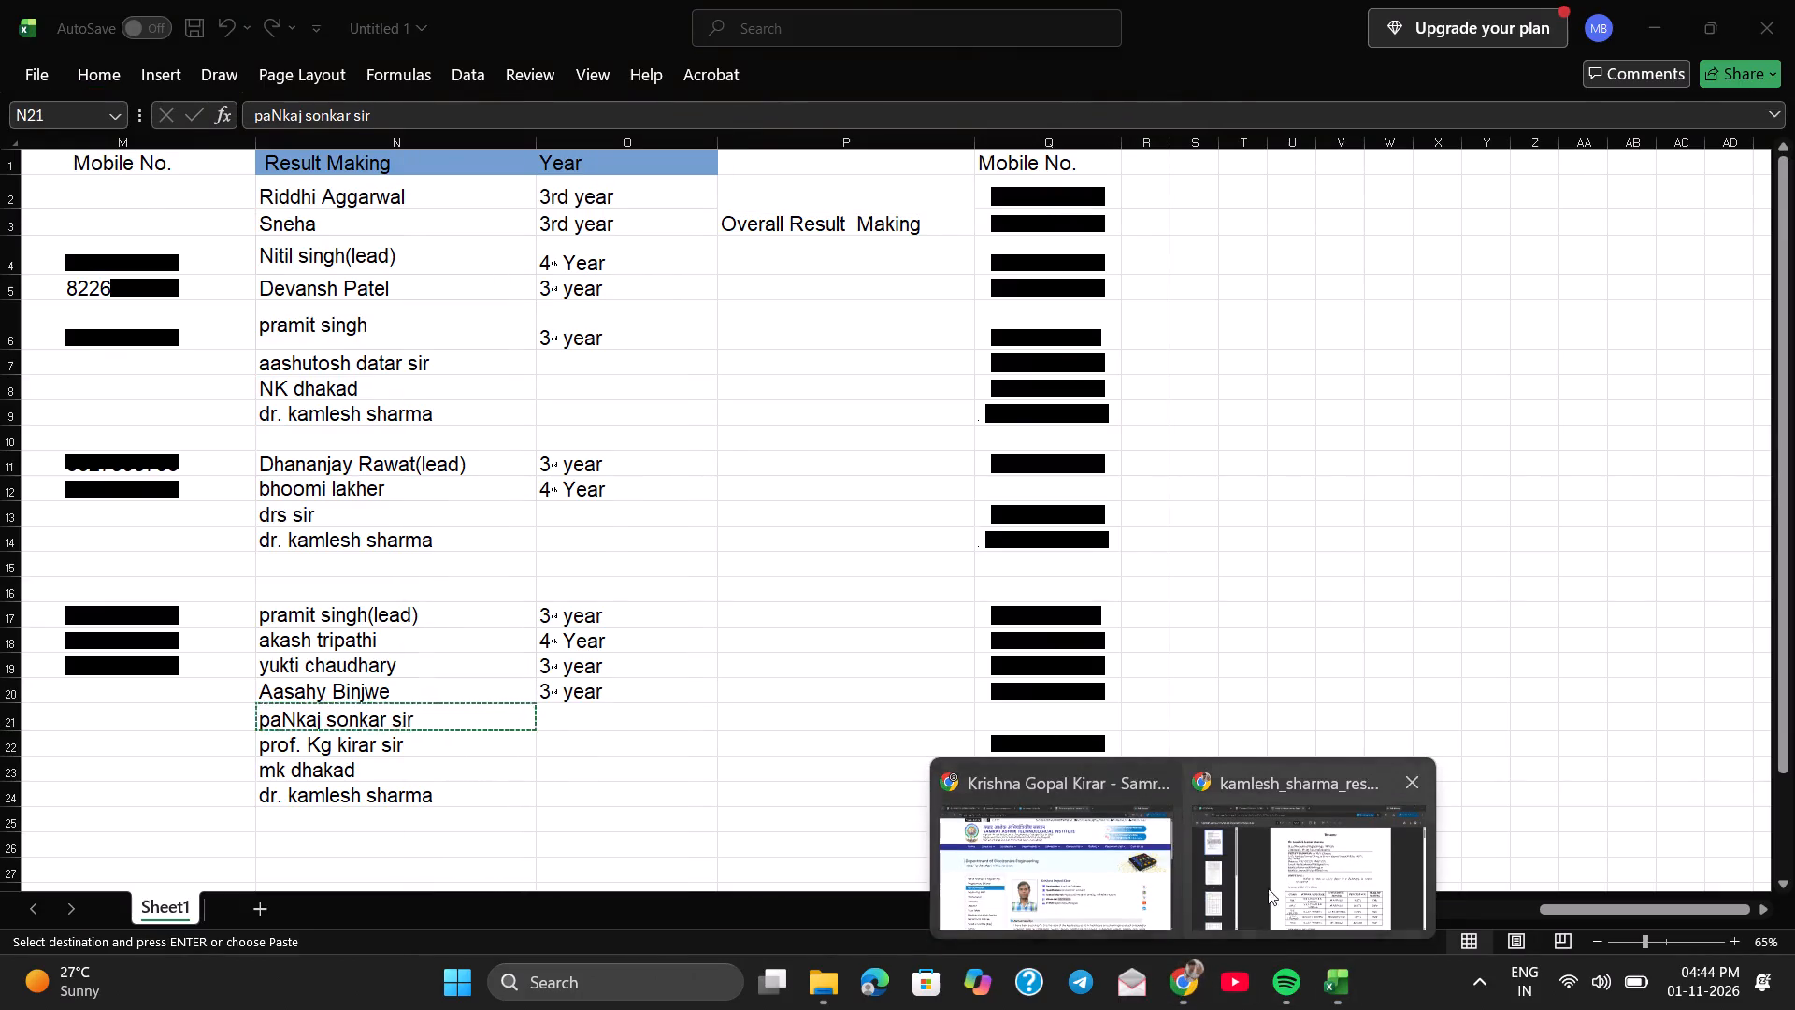
left_click(1193, 881)
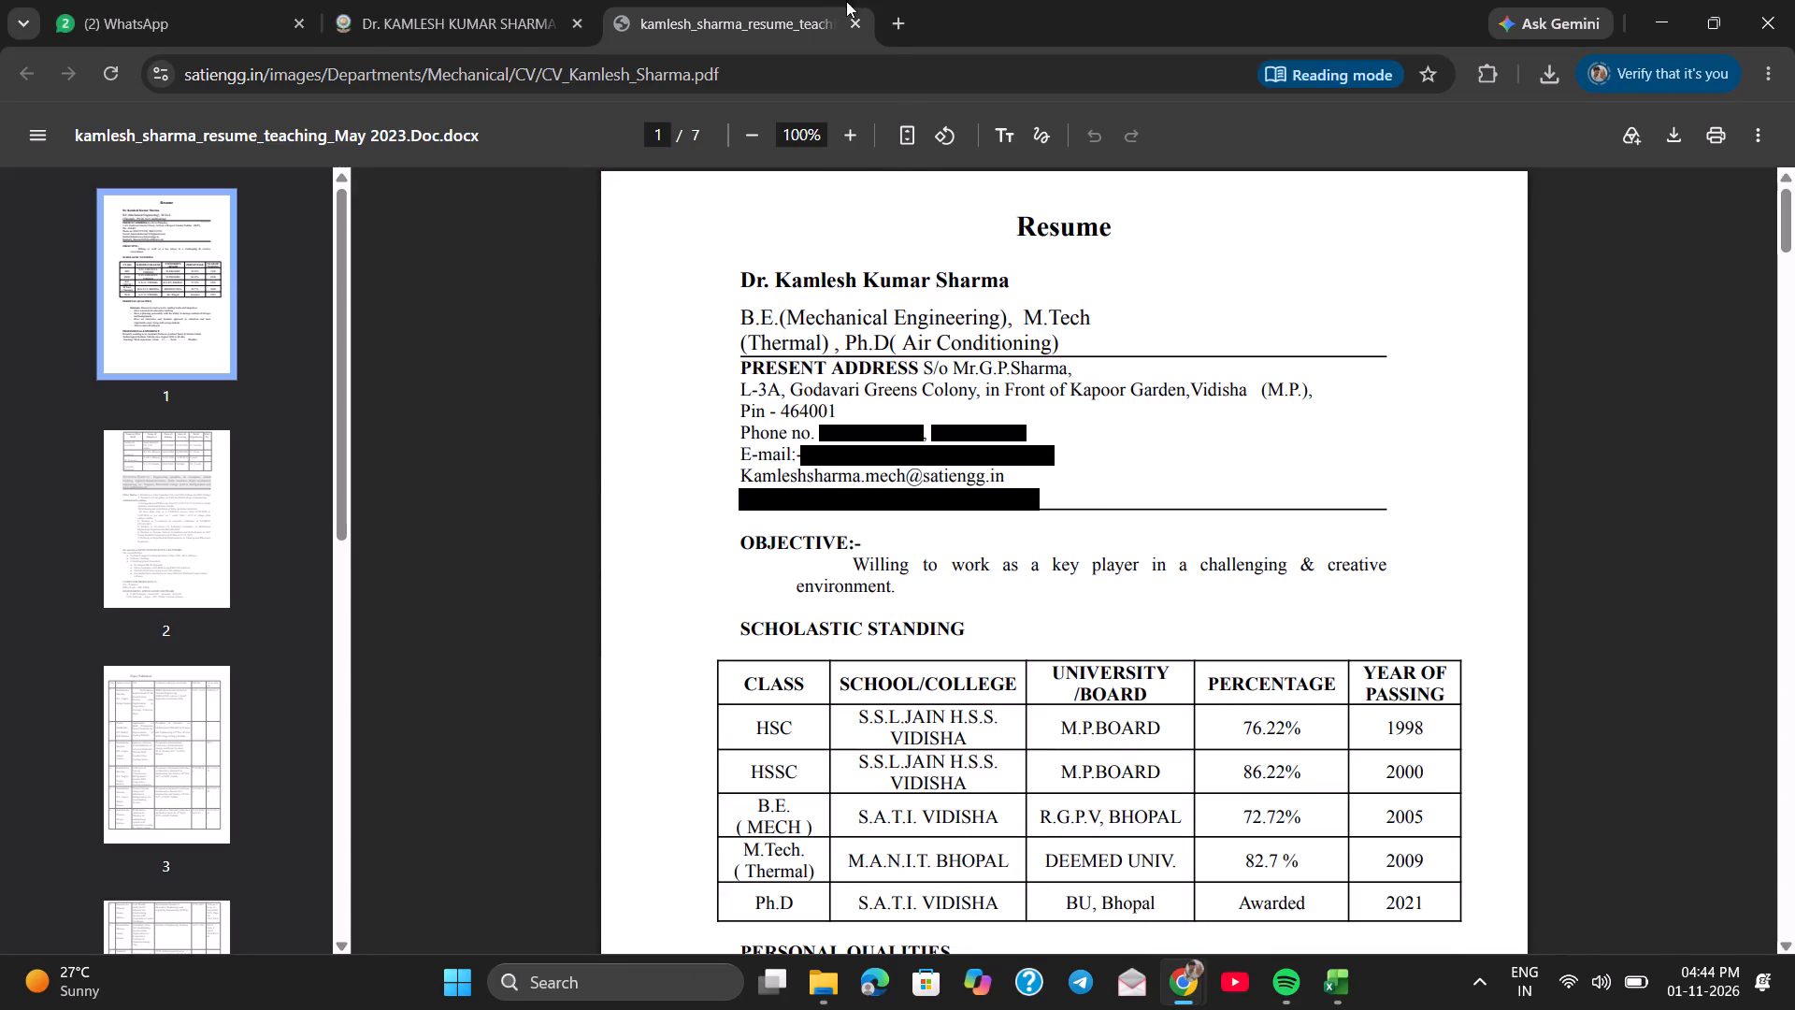
left_click(883, 17)
key("ctrl+v")
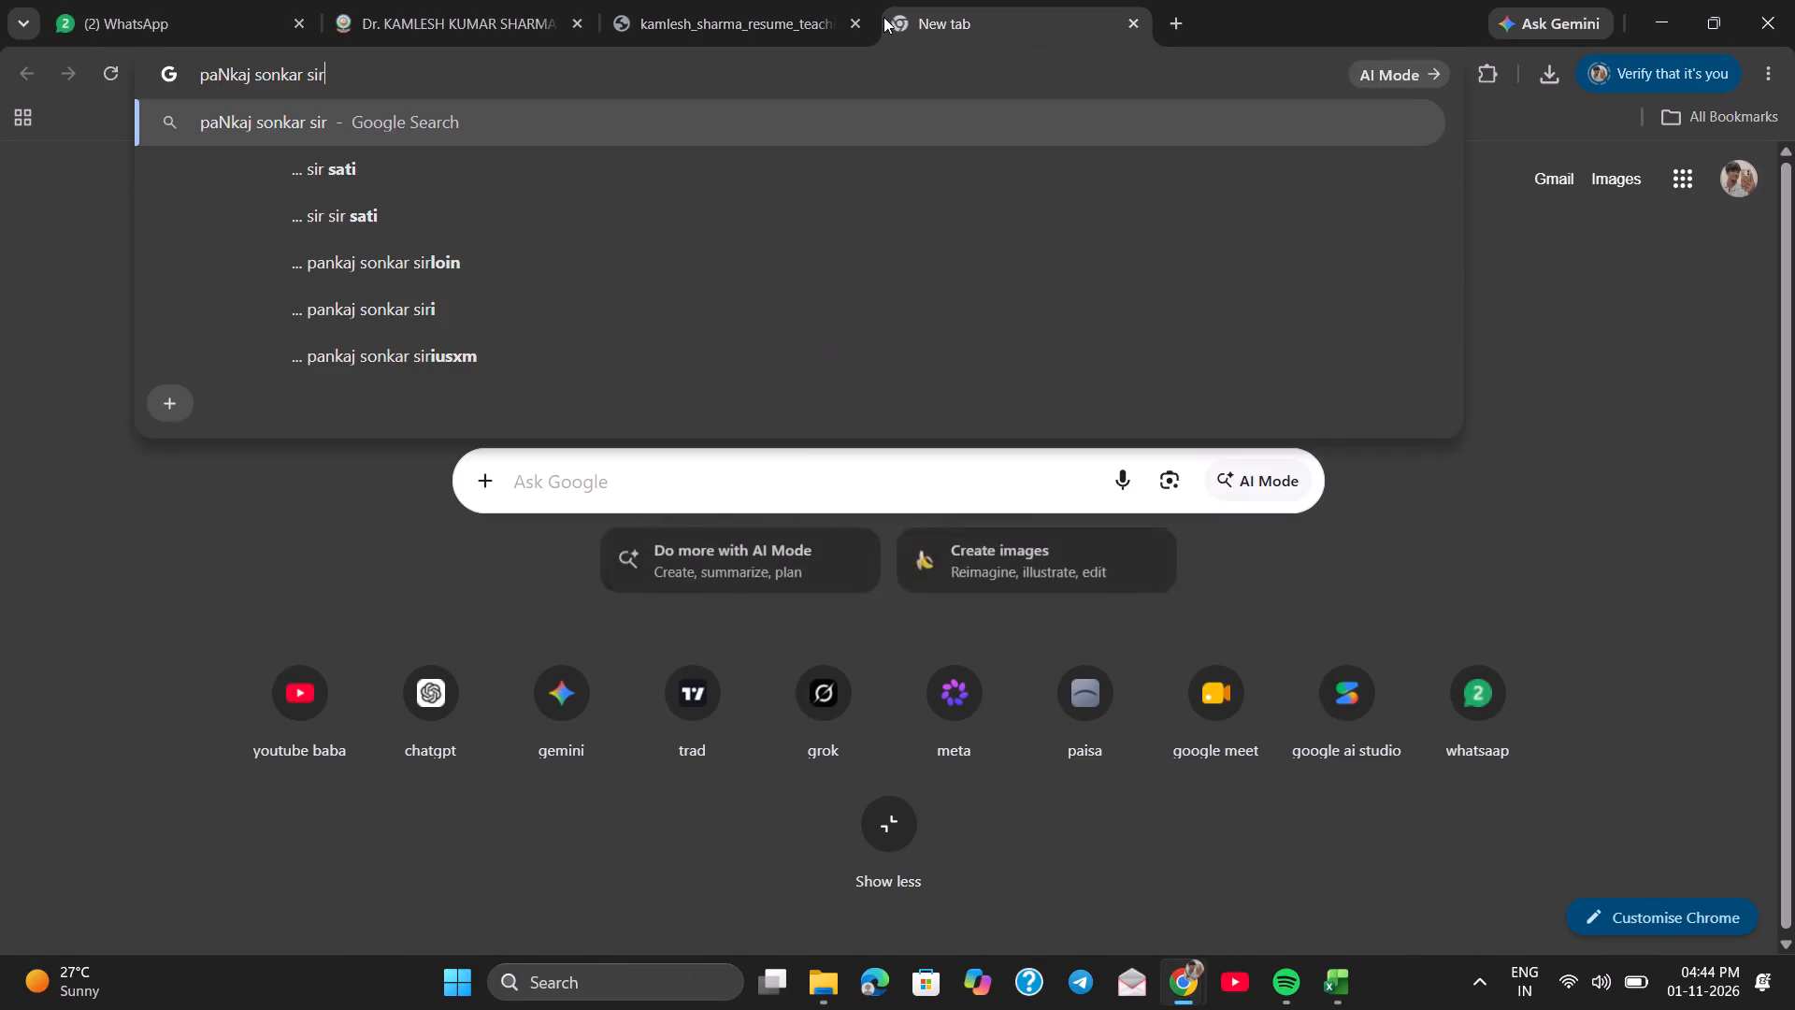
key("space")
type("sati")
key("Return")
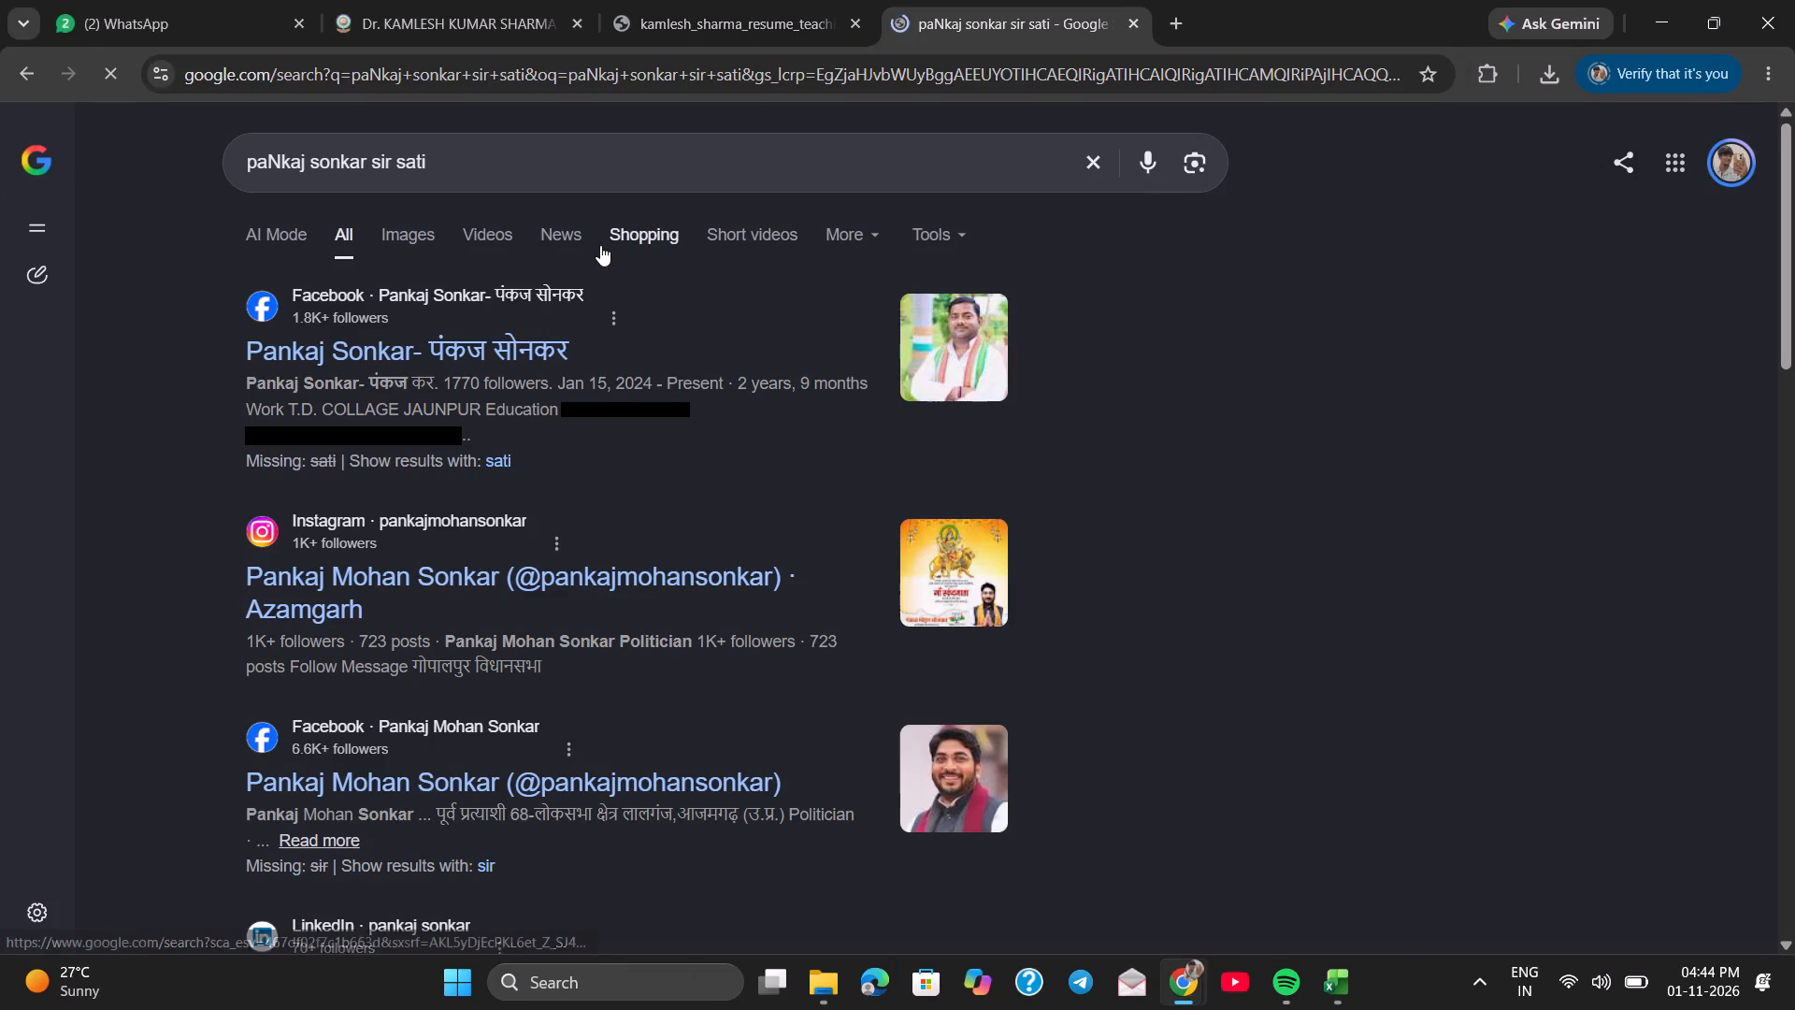
Rerun the search with the first name's capital N changed to lowercase, and look through the results for the faculty member.
left_click(284, 161)
key("BackSpace")
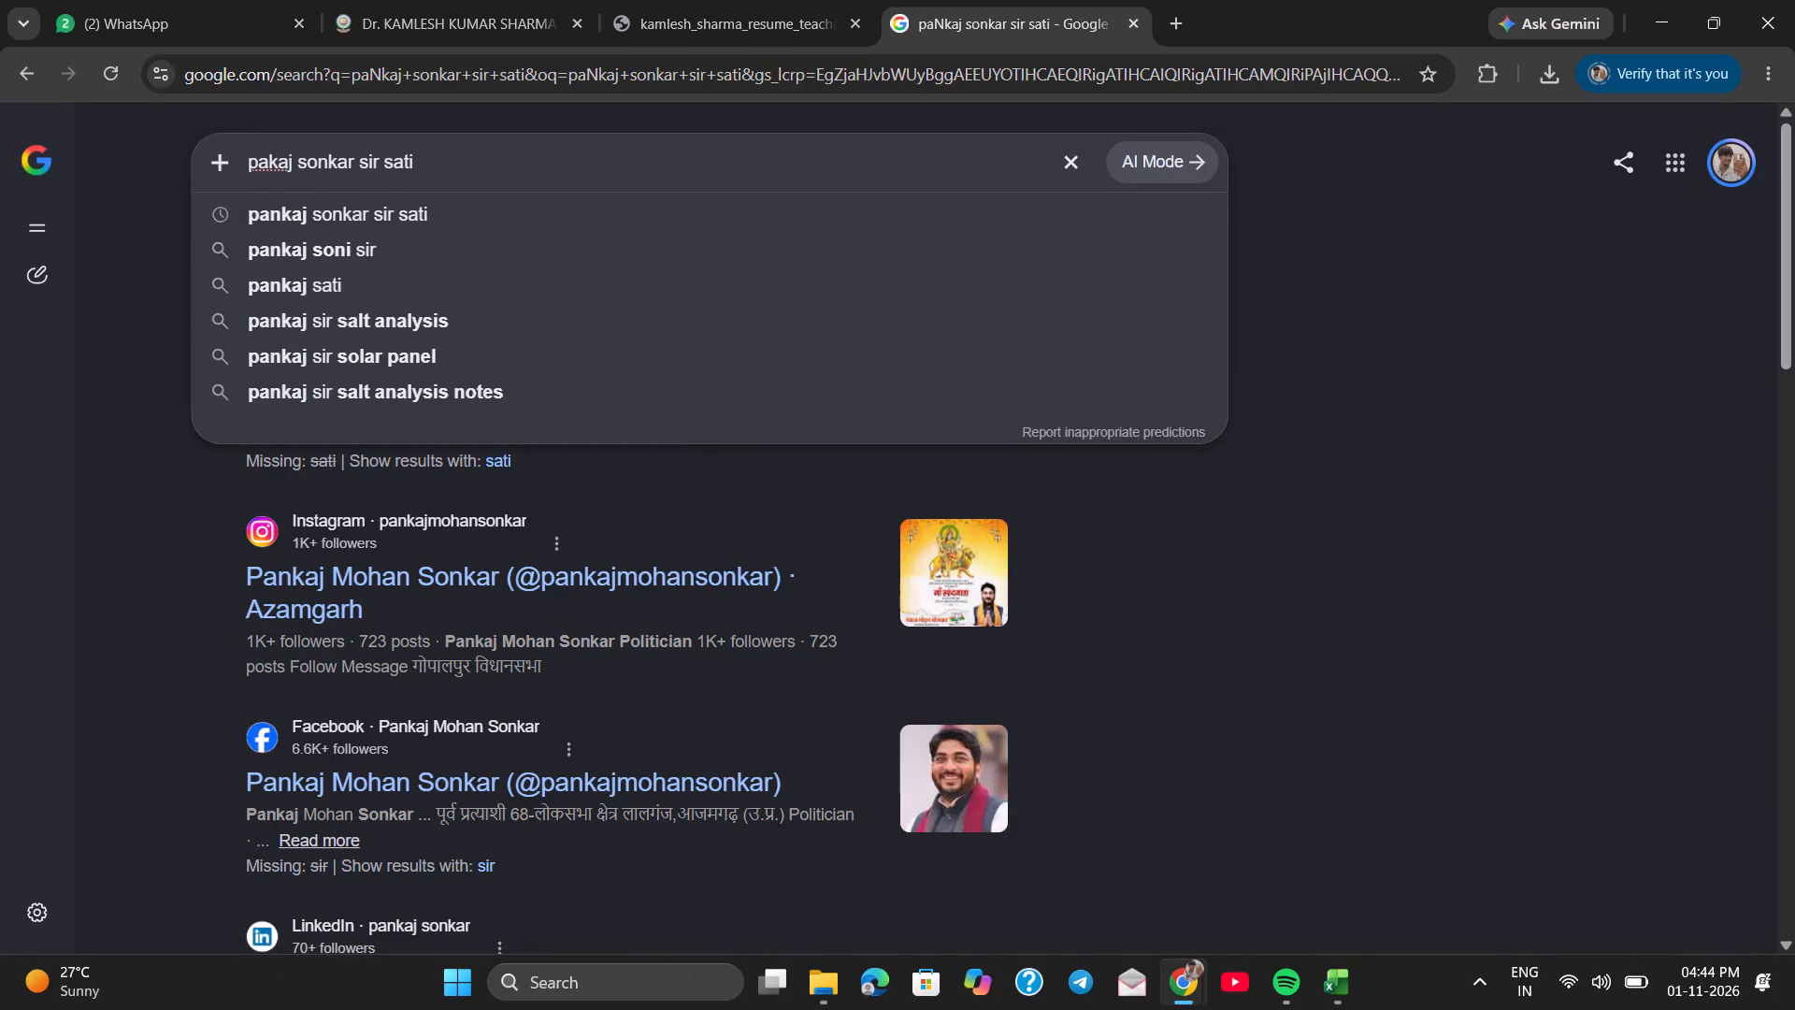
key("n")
key("Return")
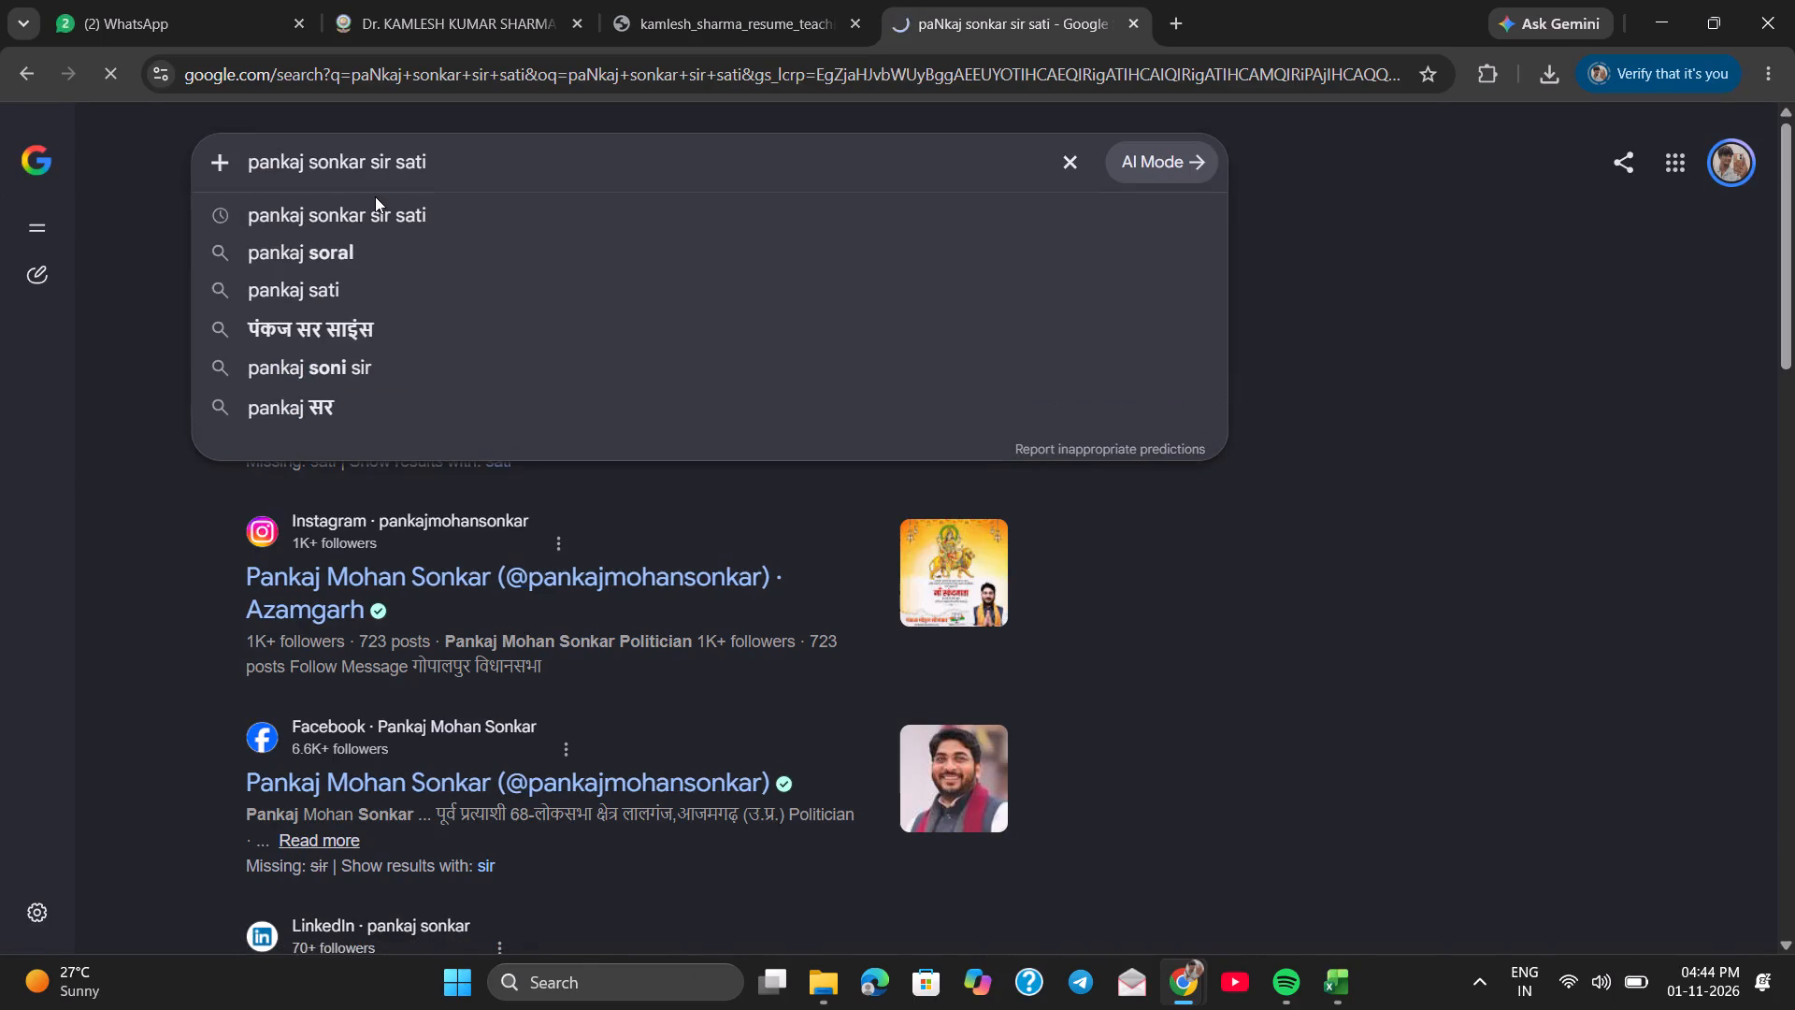
scroll(781, 466, "down", 2)
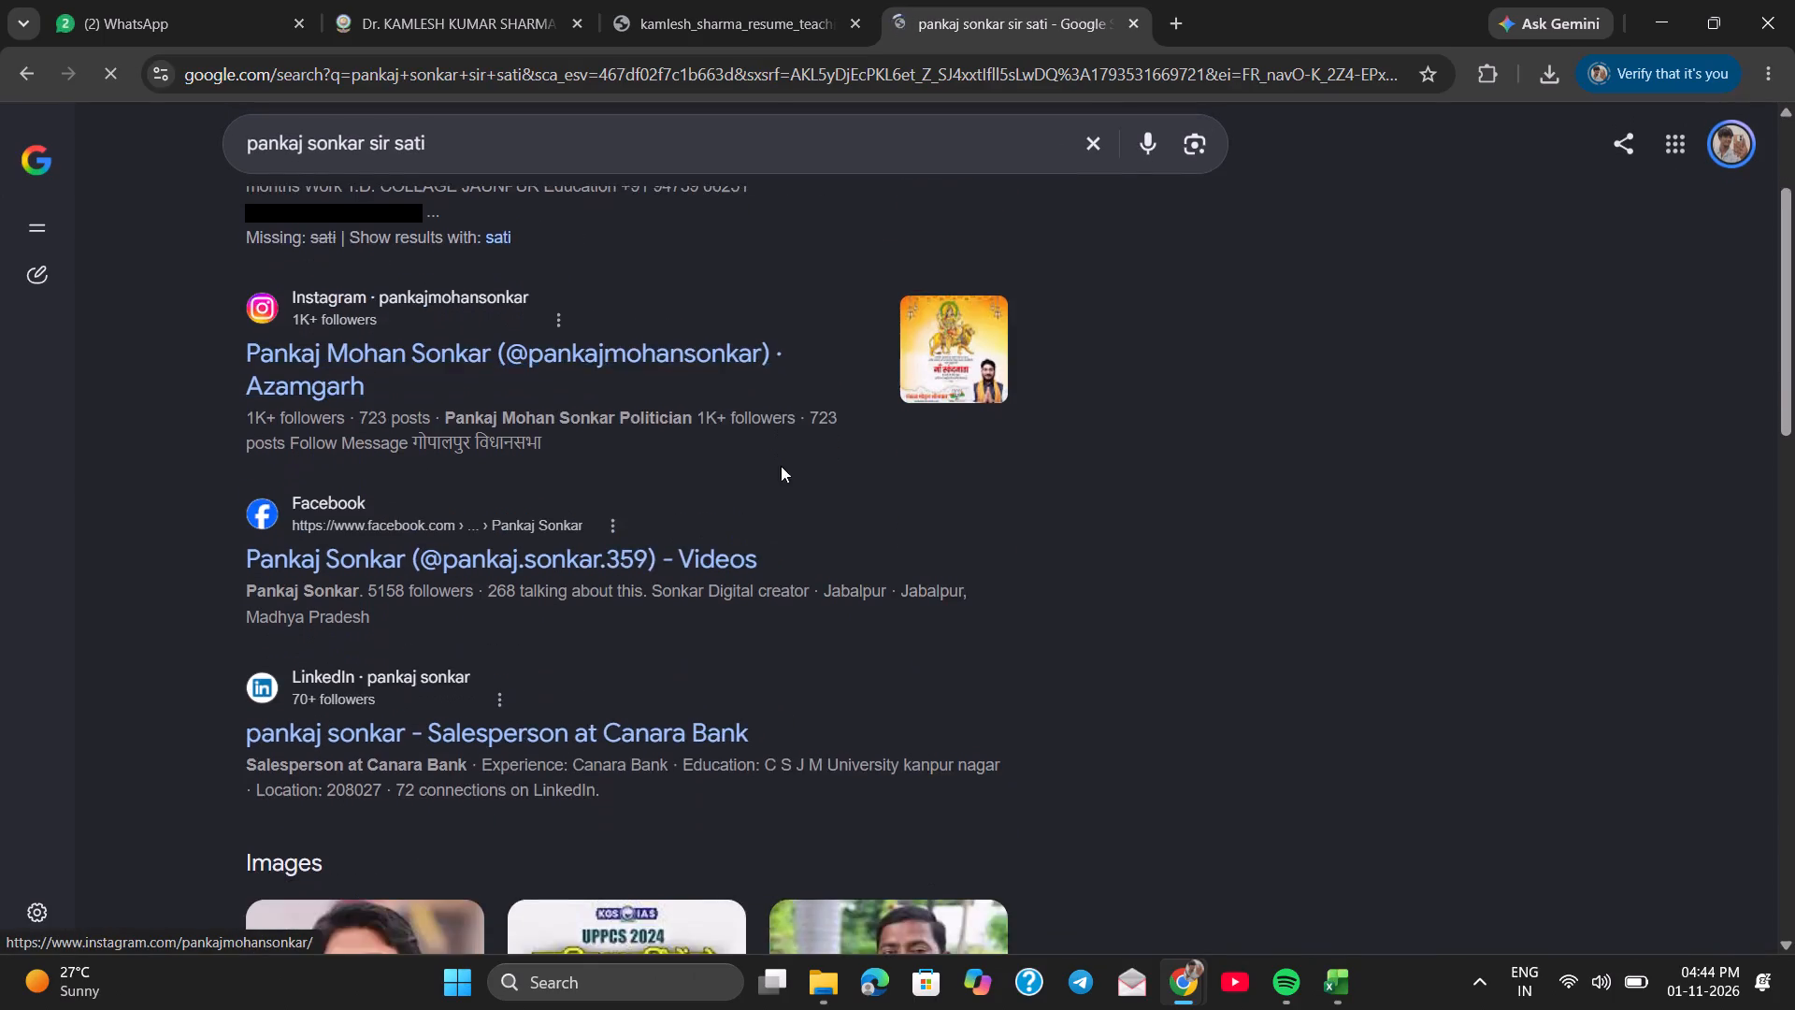
scroll(781, 466, "down", 4)
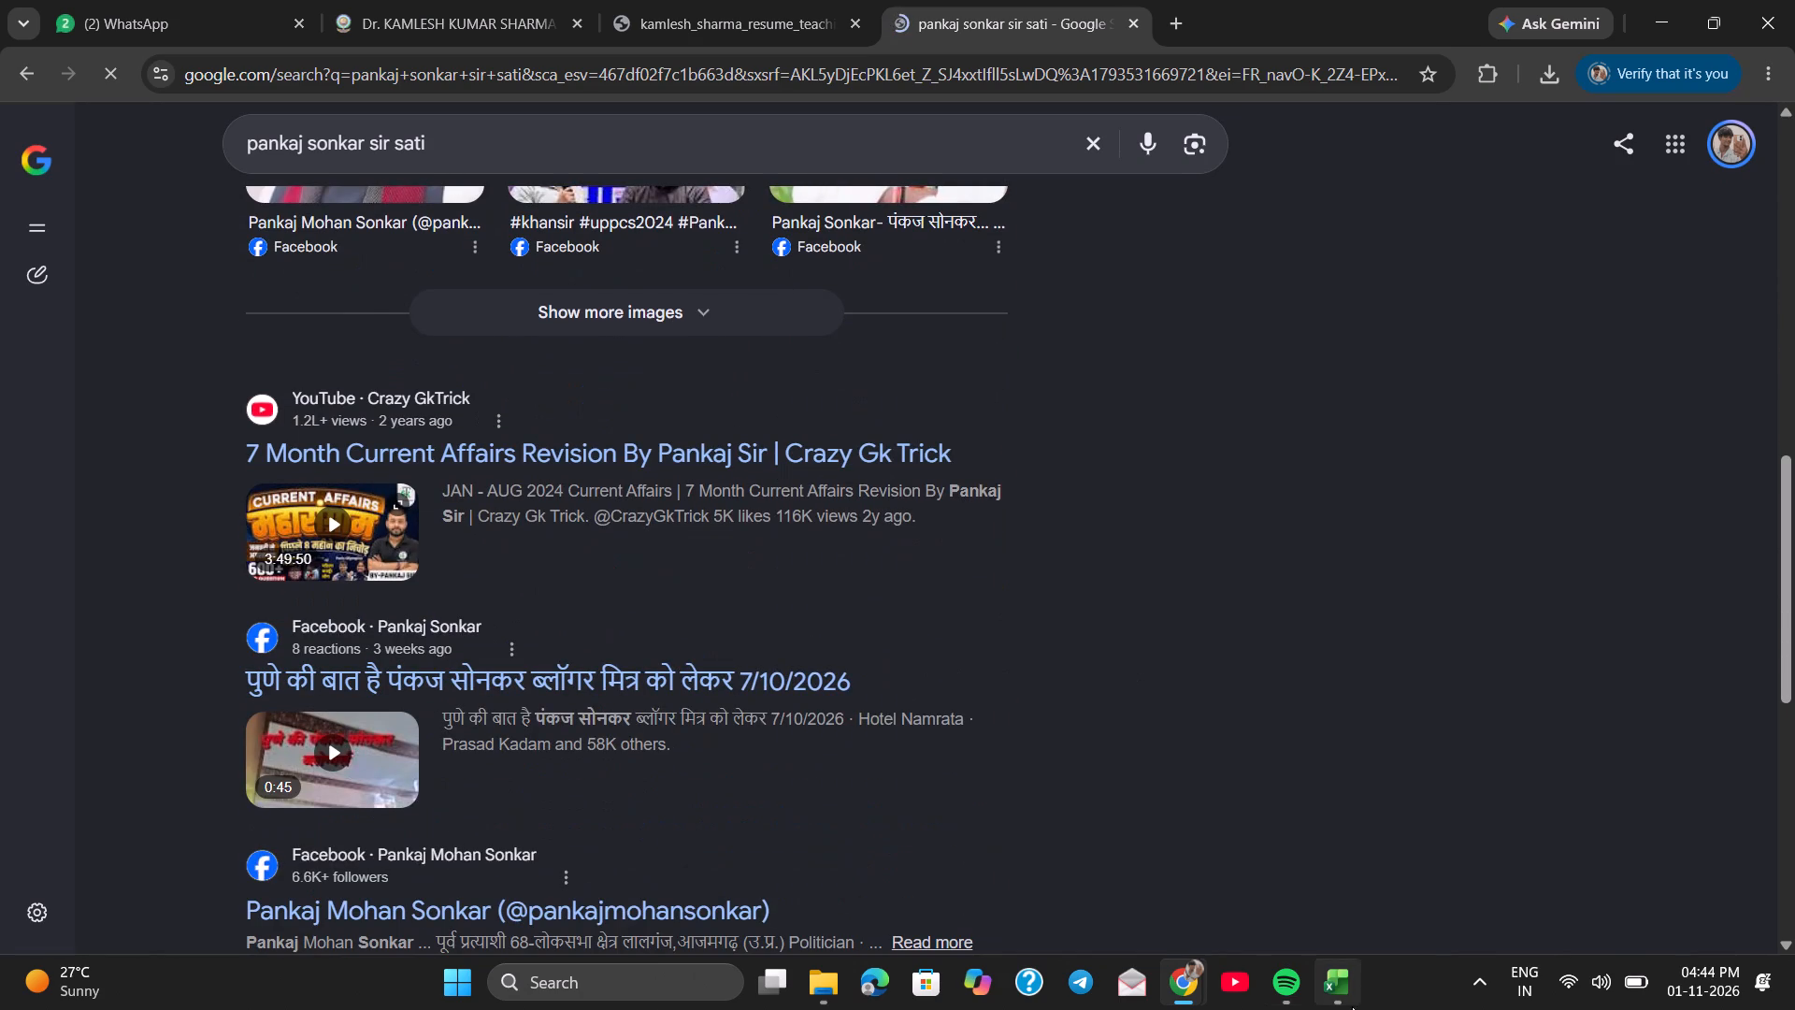
Switch to Excel and change the stray capital N in cell N21's faculty name to a lowercase n.
left_click(1341, 987)
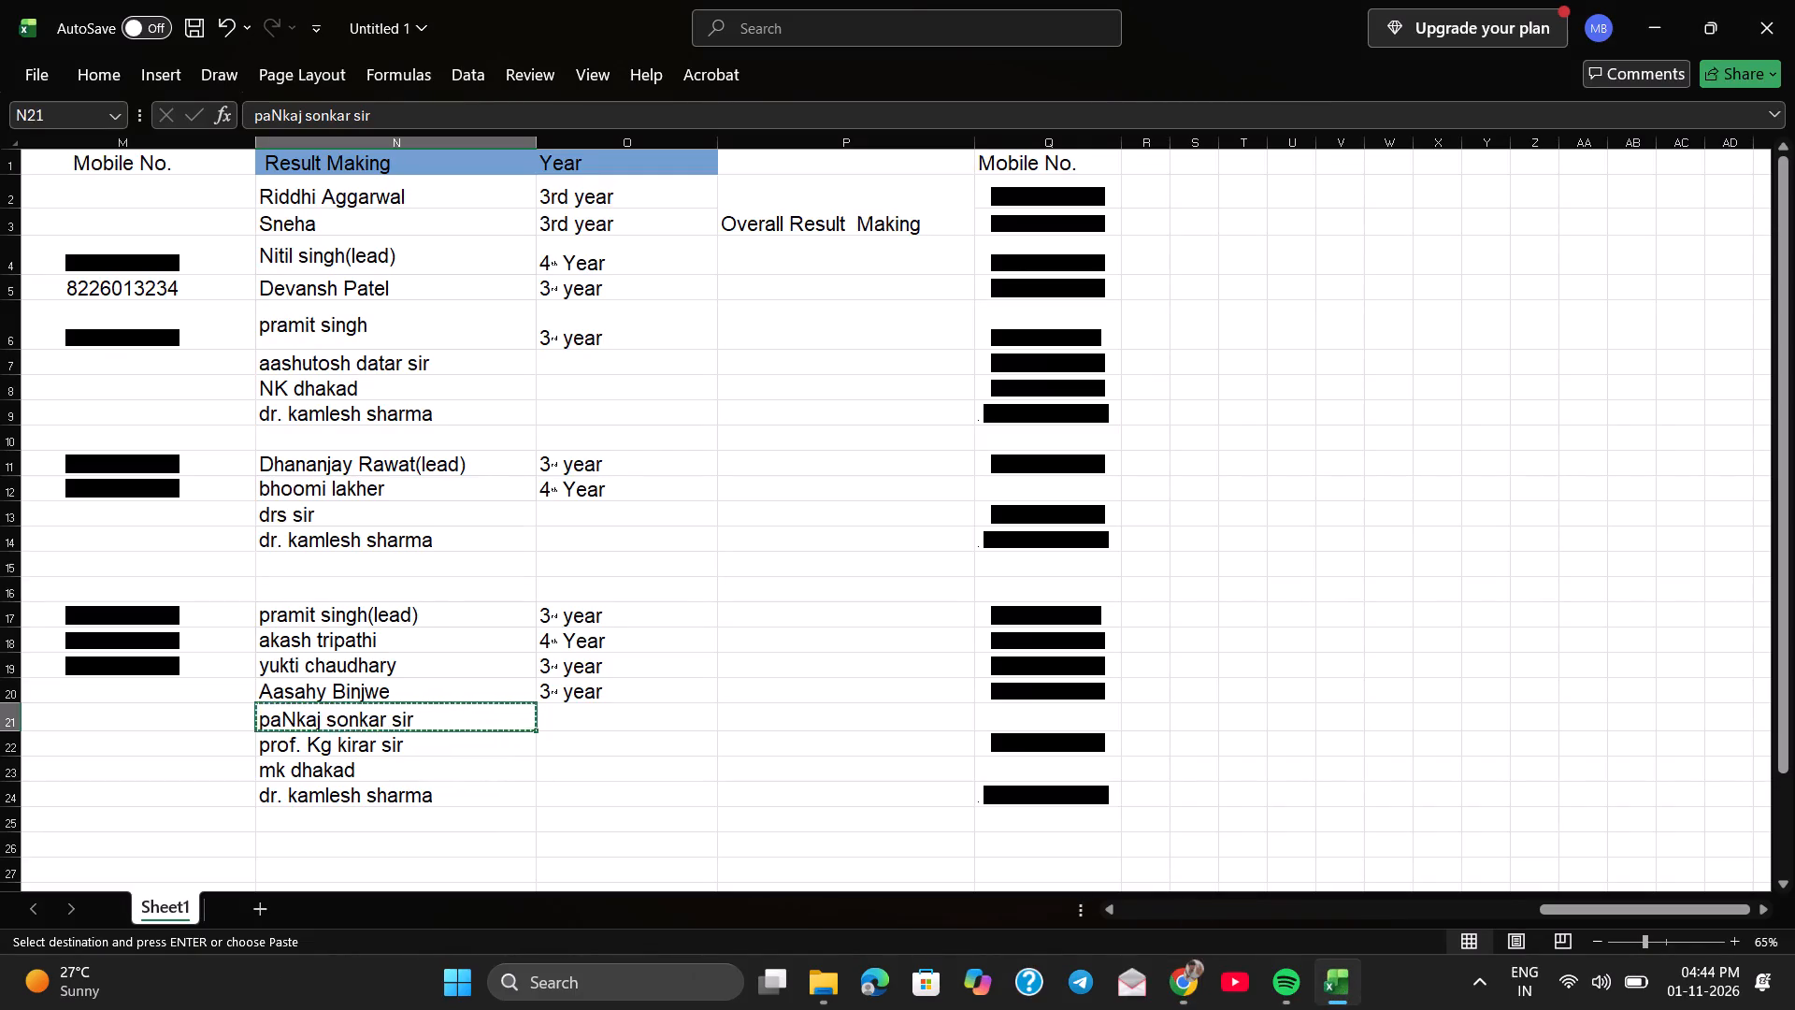
left_click(1016, 722)
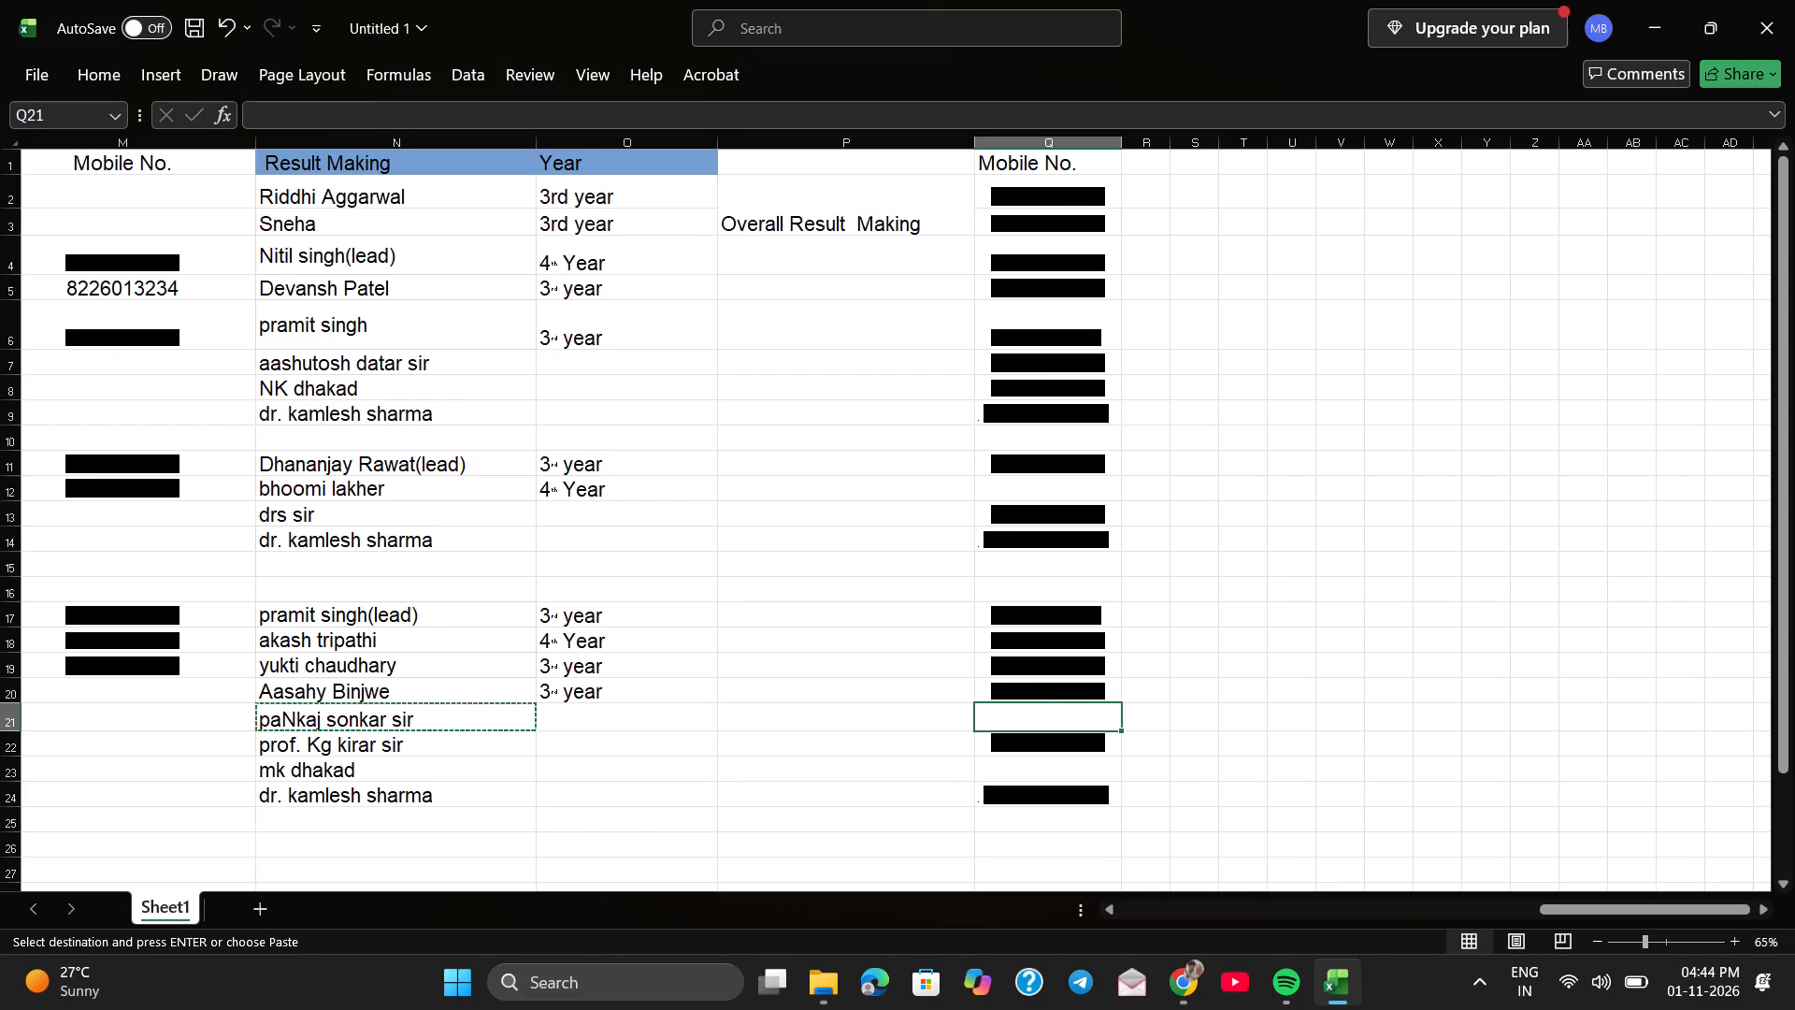
left_click(287, 716)
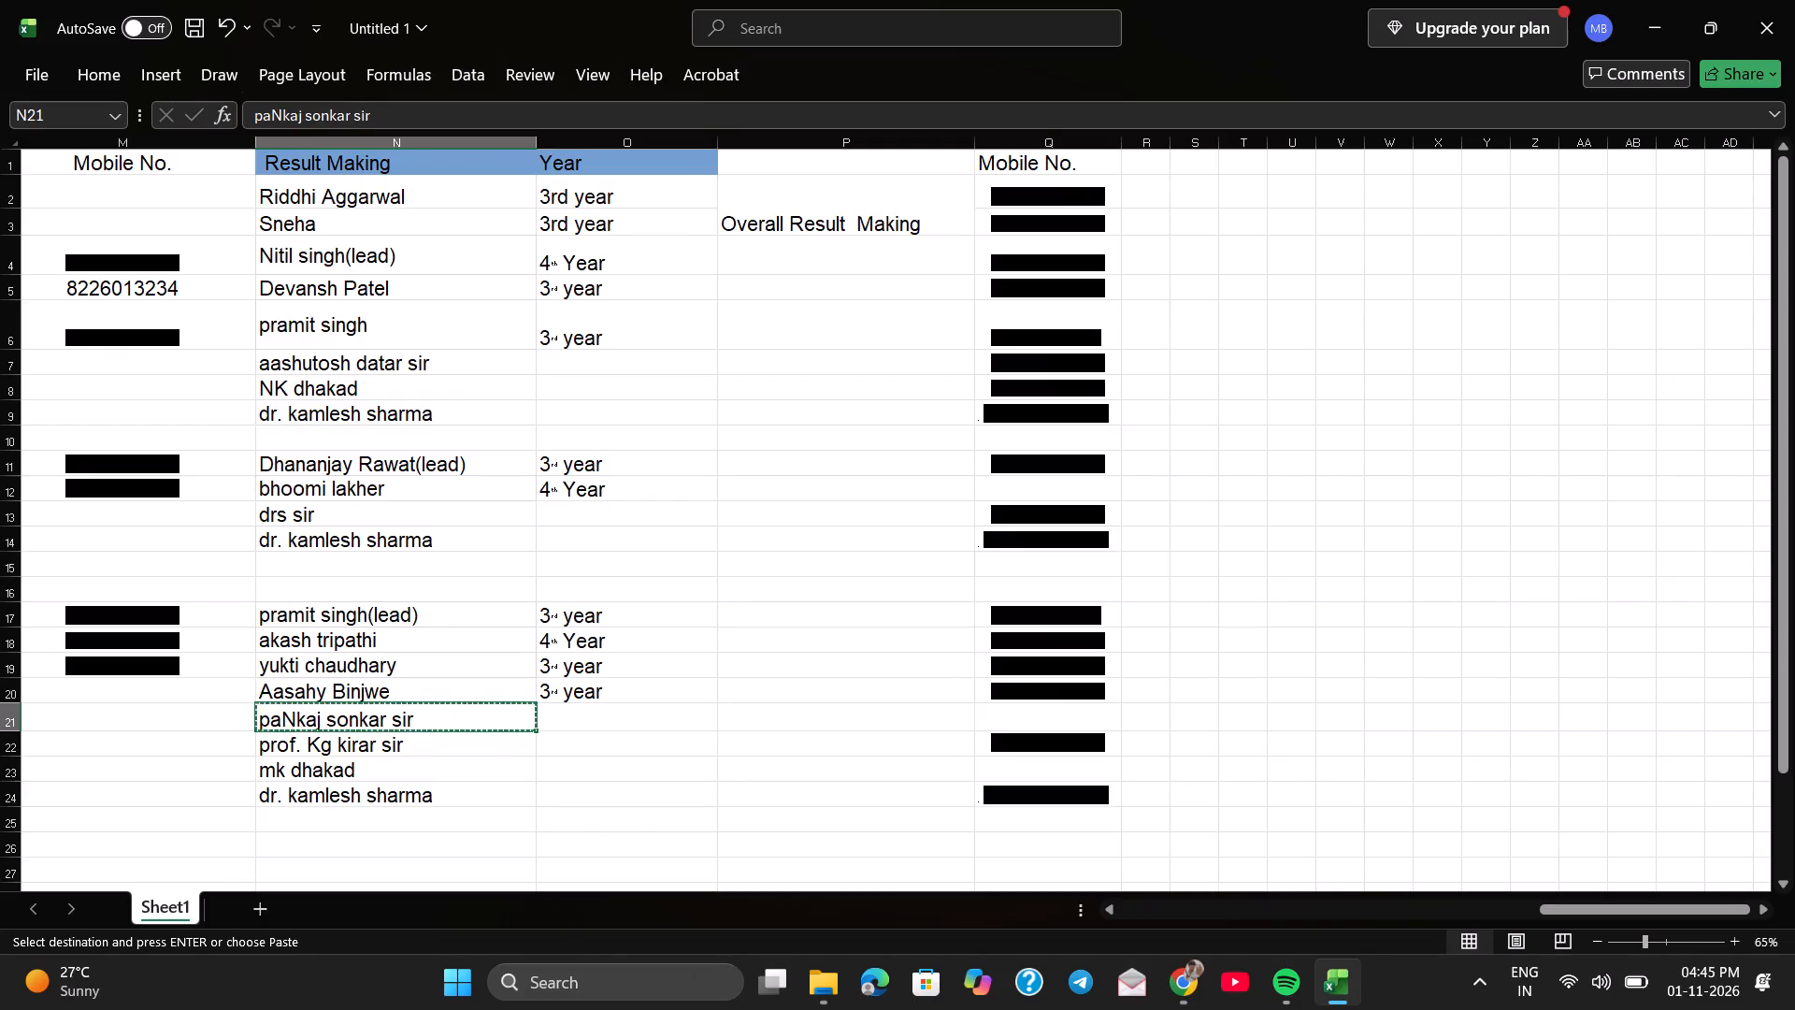
left_click(297, 719)
left_click(302, 710)
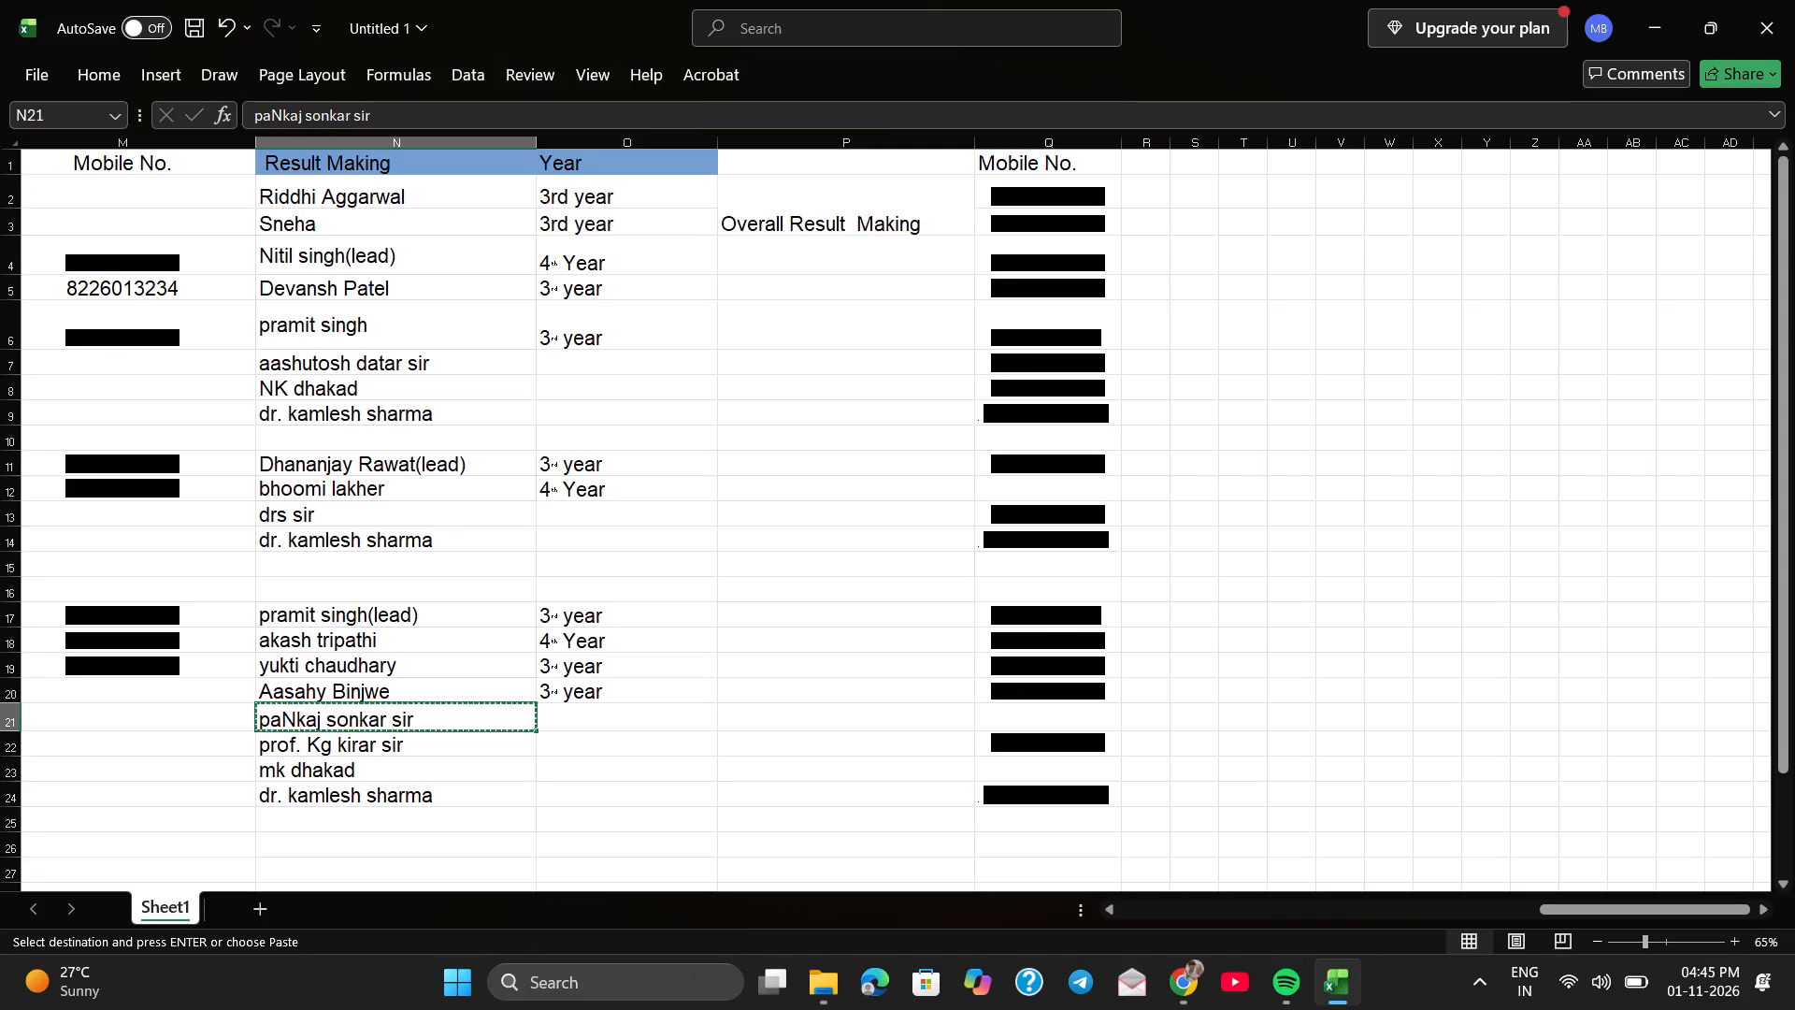
left_click(386, 115)
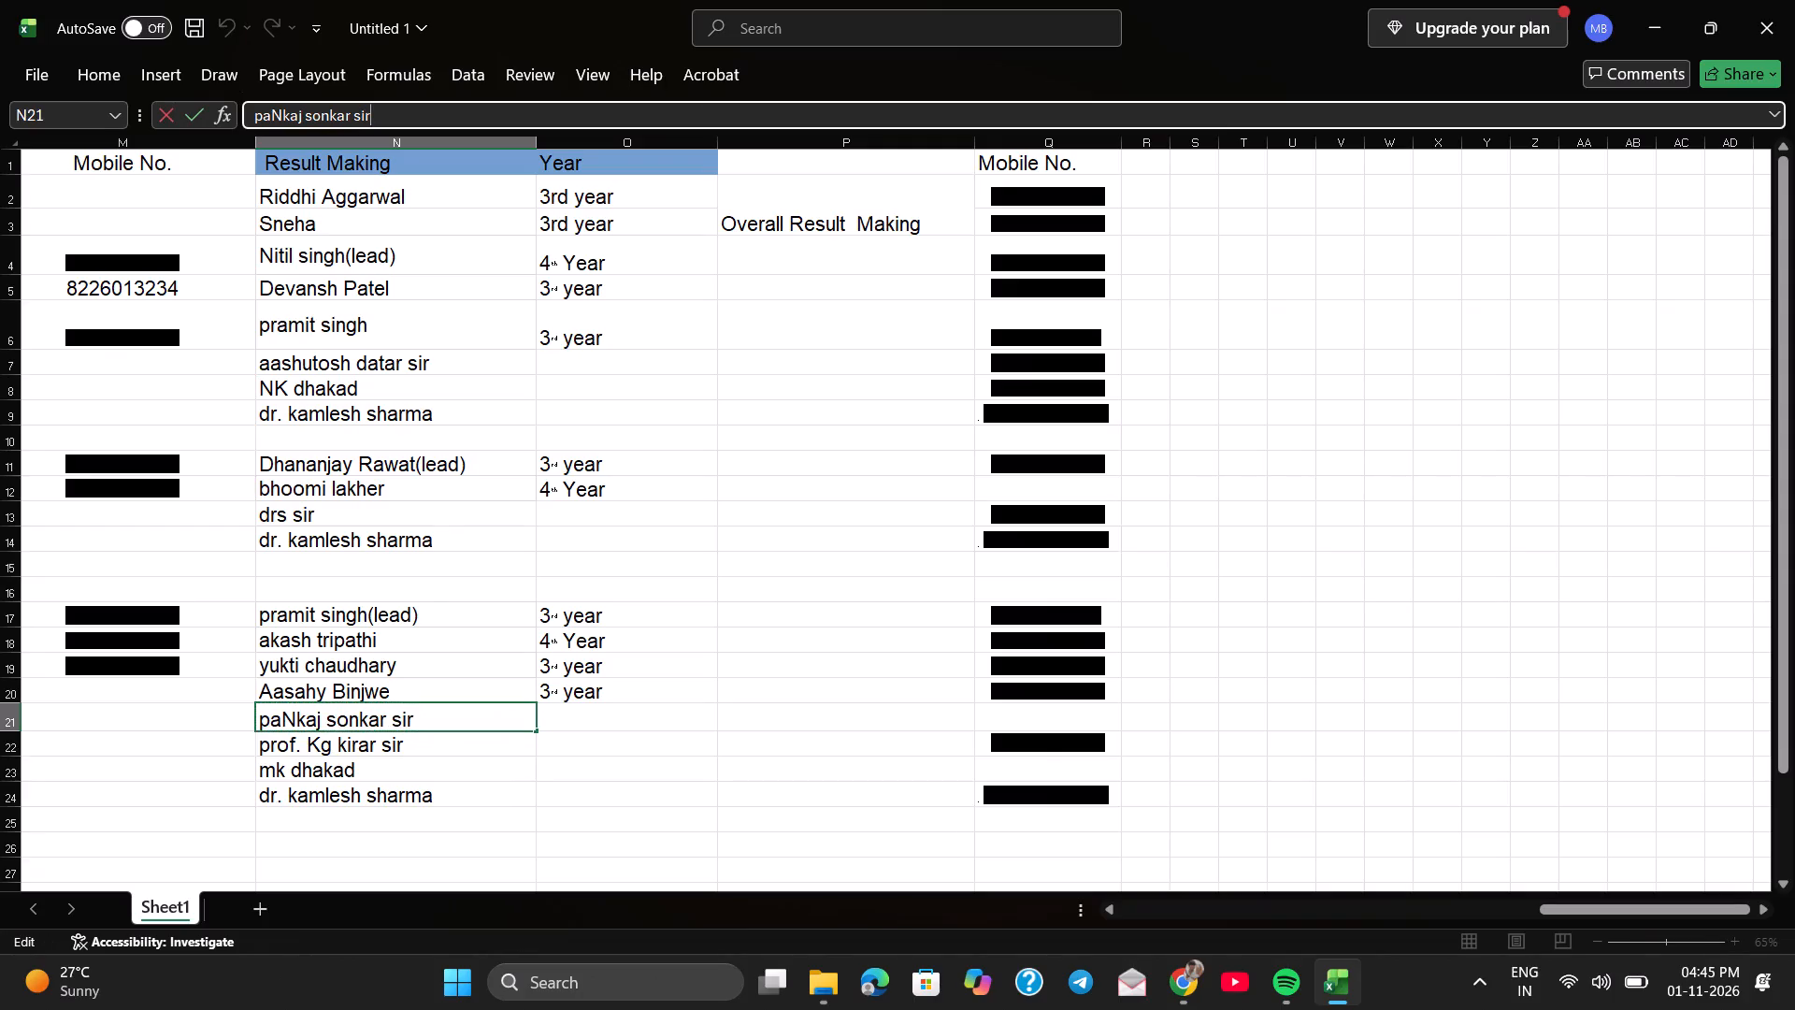
left_click(285, 113)
key("BackSpace")
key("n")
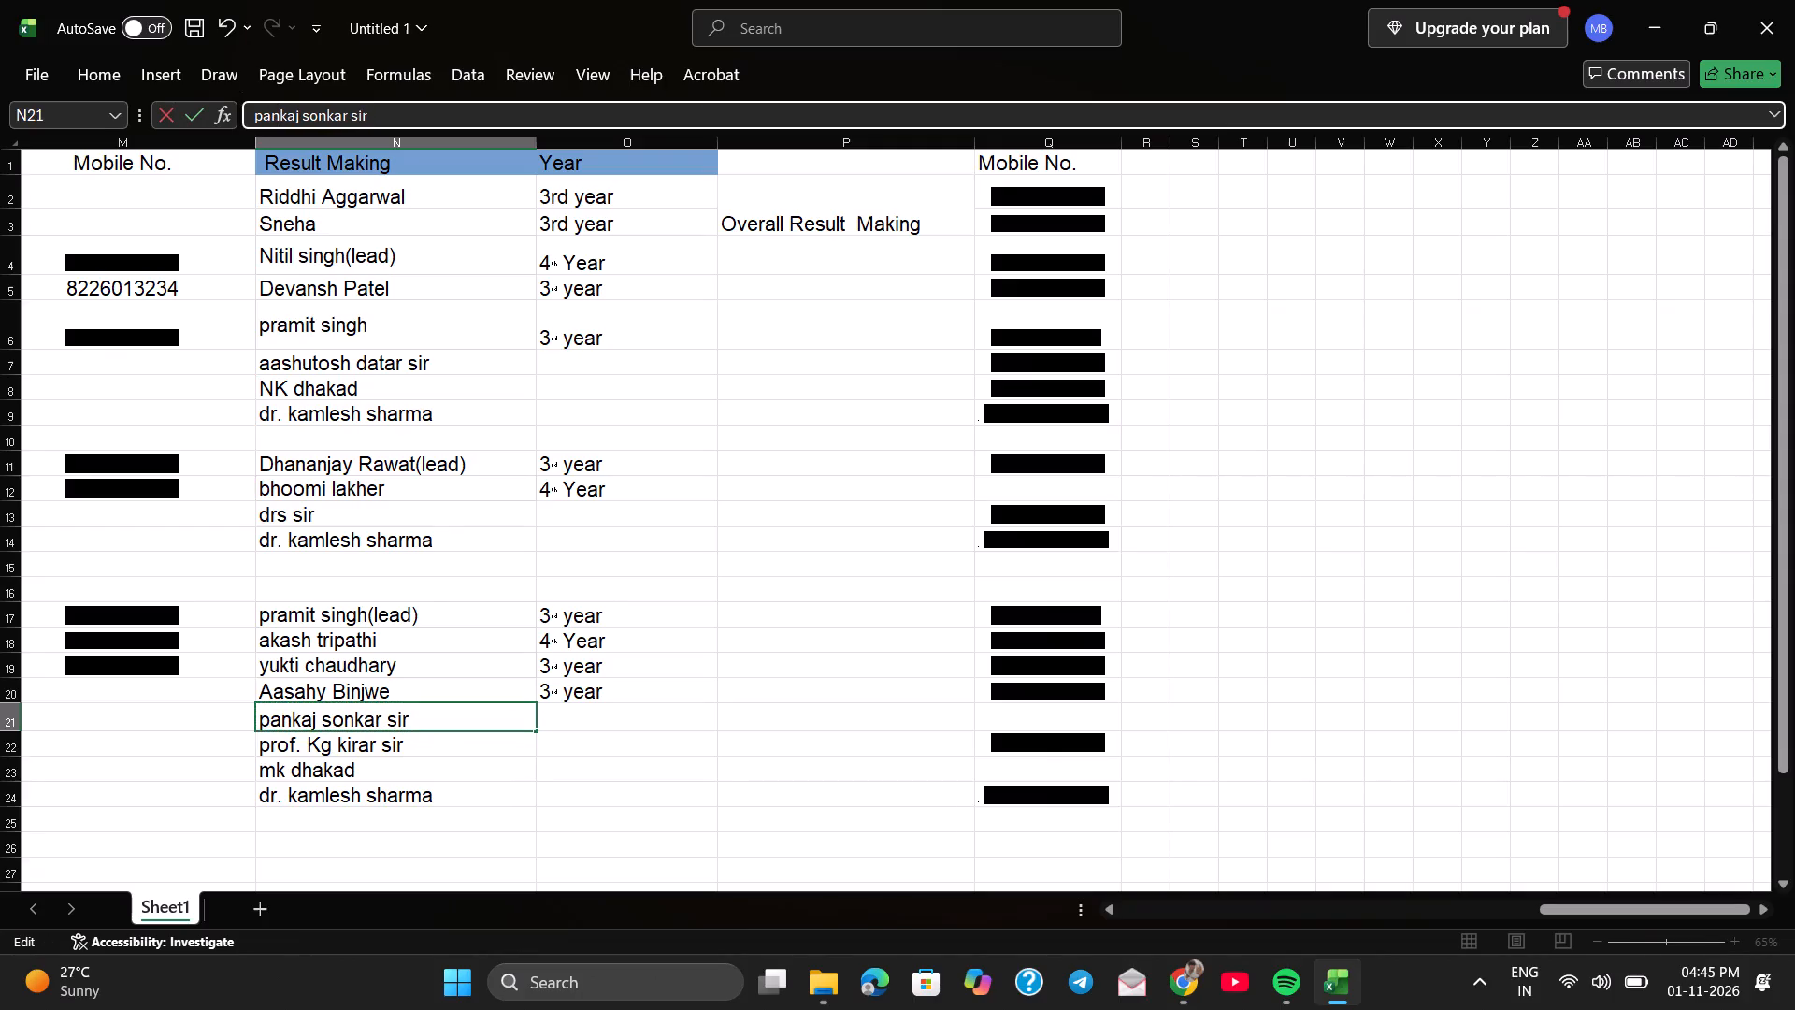
left_click(606, 720)
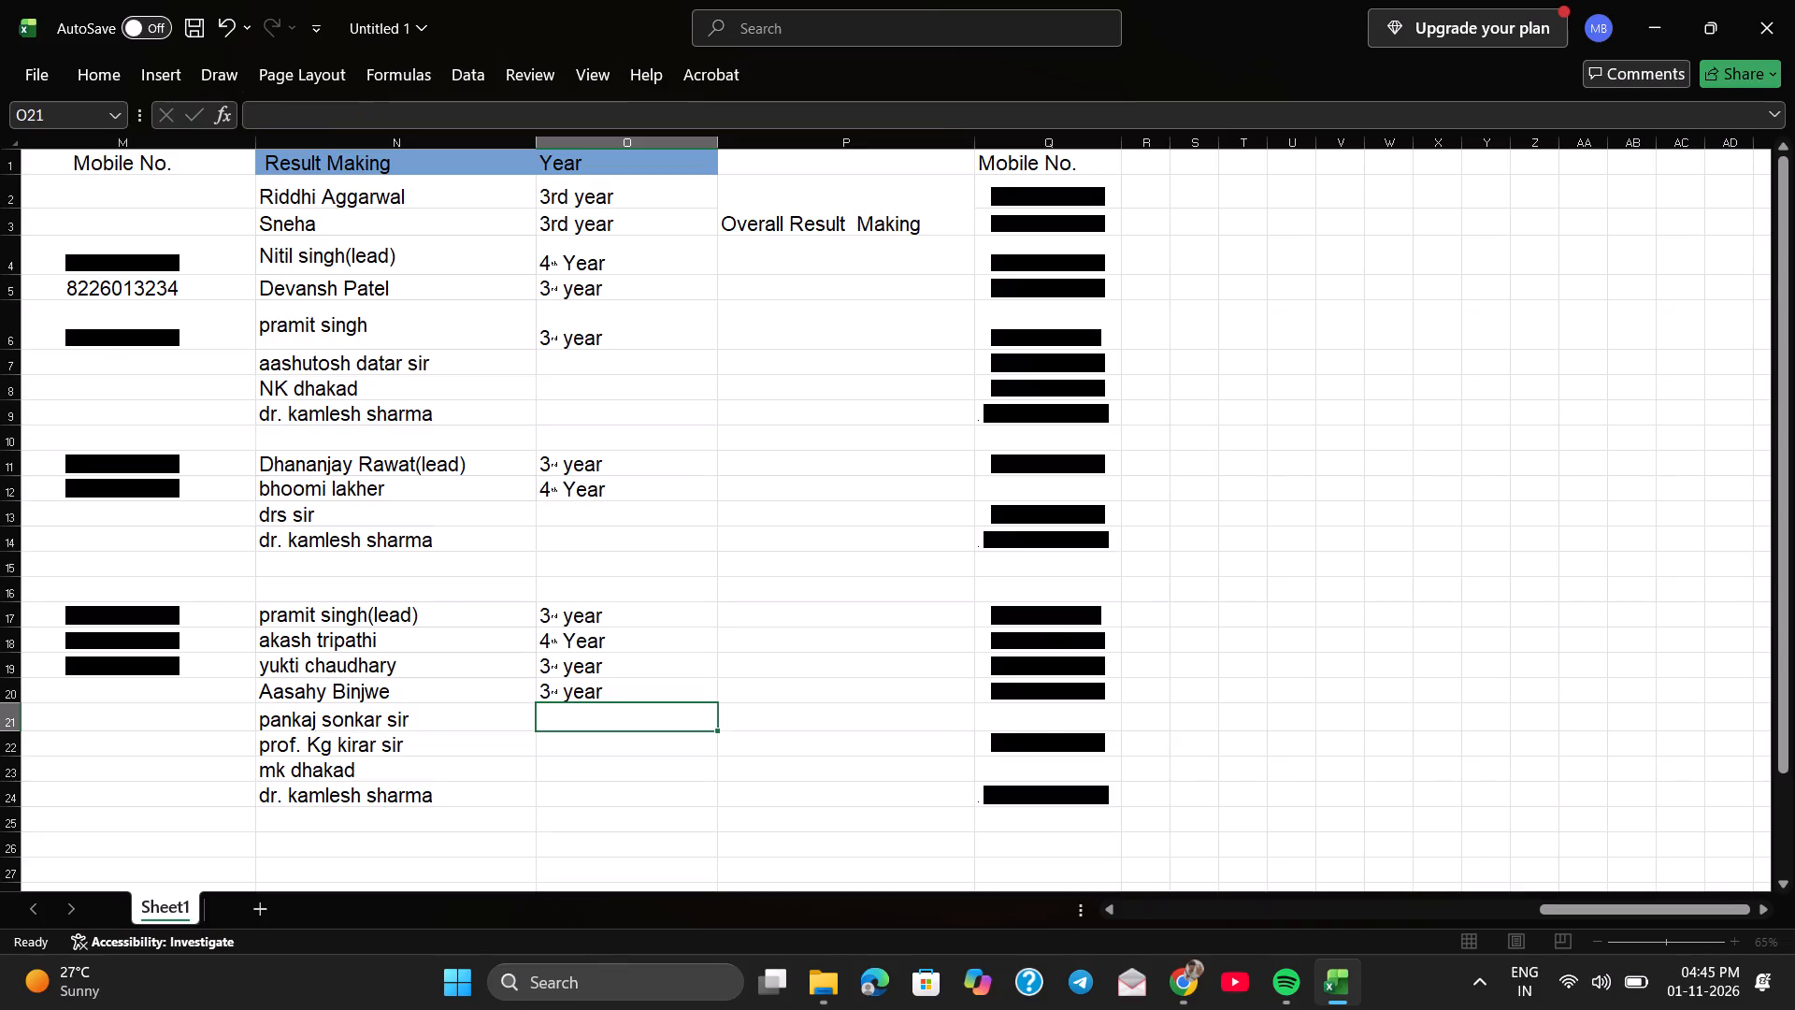
Select the empty Mobile No. cell Q21 for the faculty member in row 21.
left_click(1039, 728)
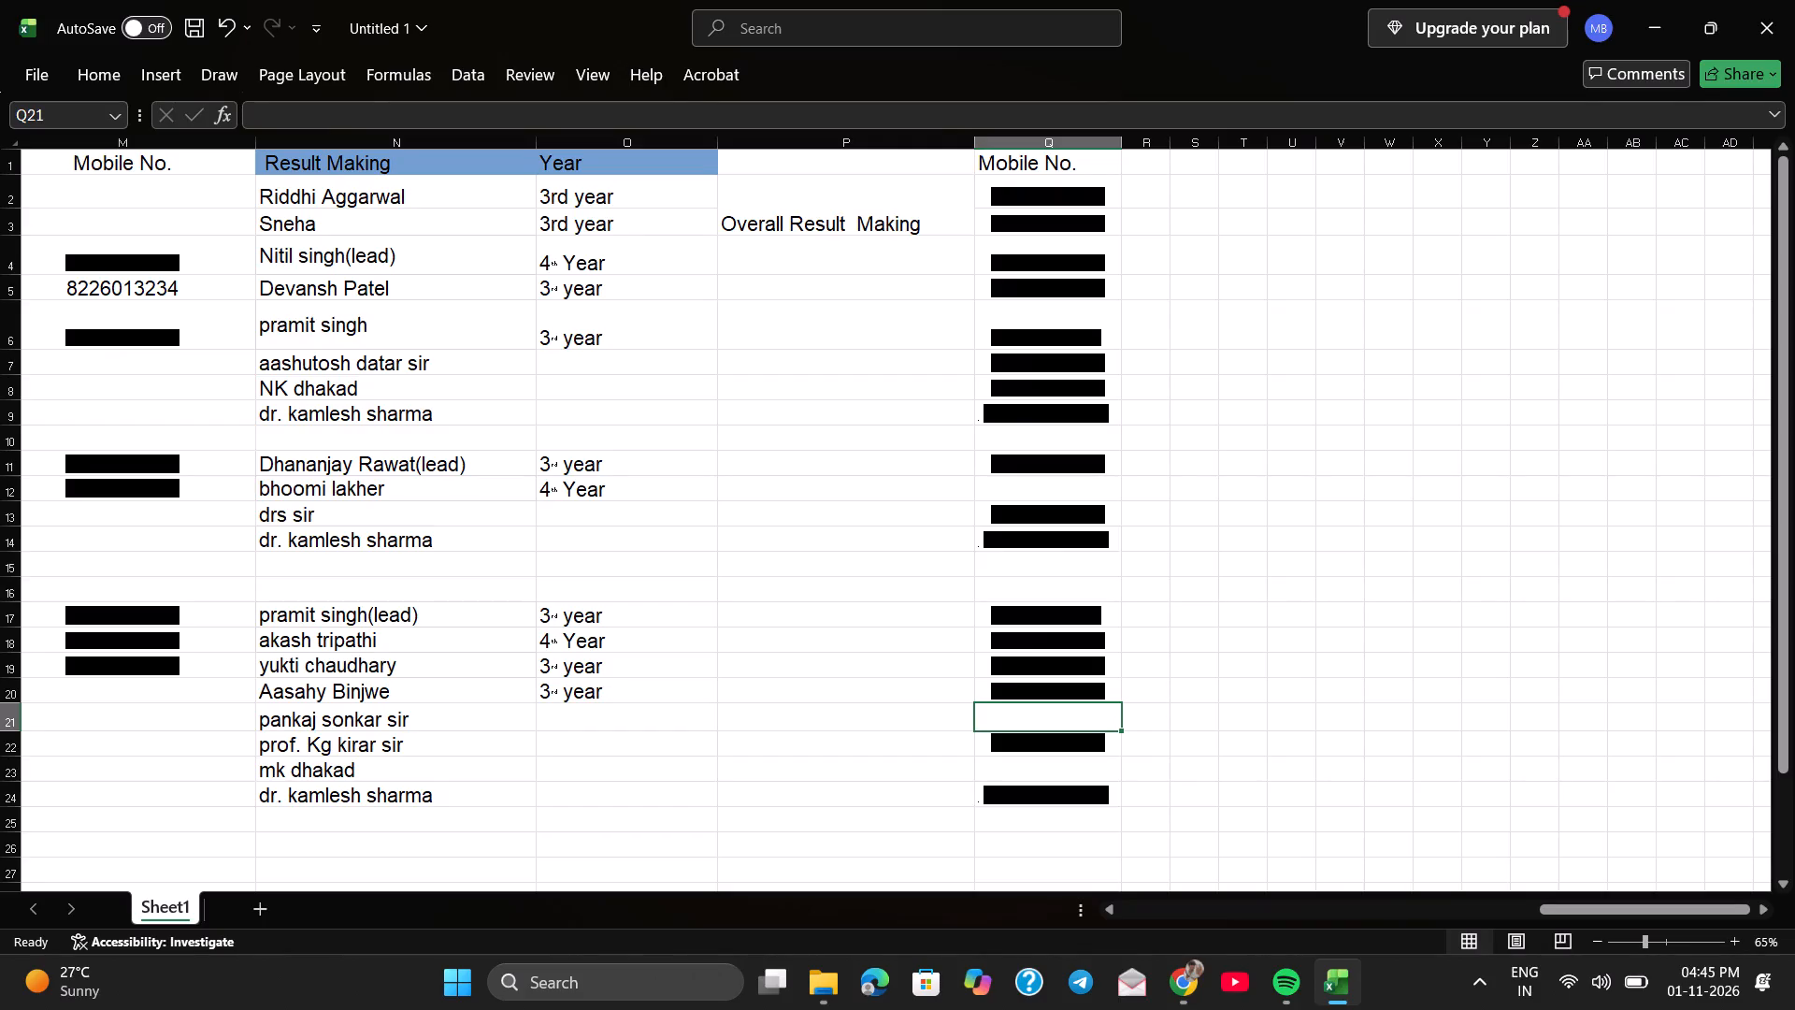
Add another student to the Robo Walk Registration list, with the name in B9 and "2nd year" in C9.
scroll(495, 780, "right", 7)
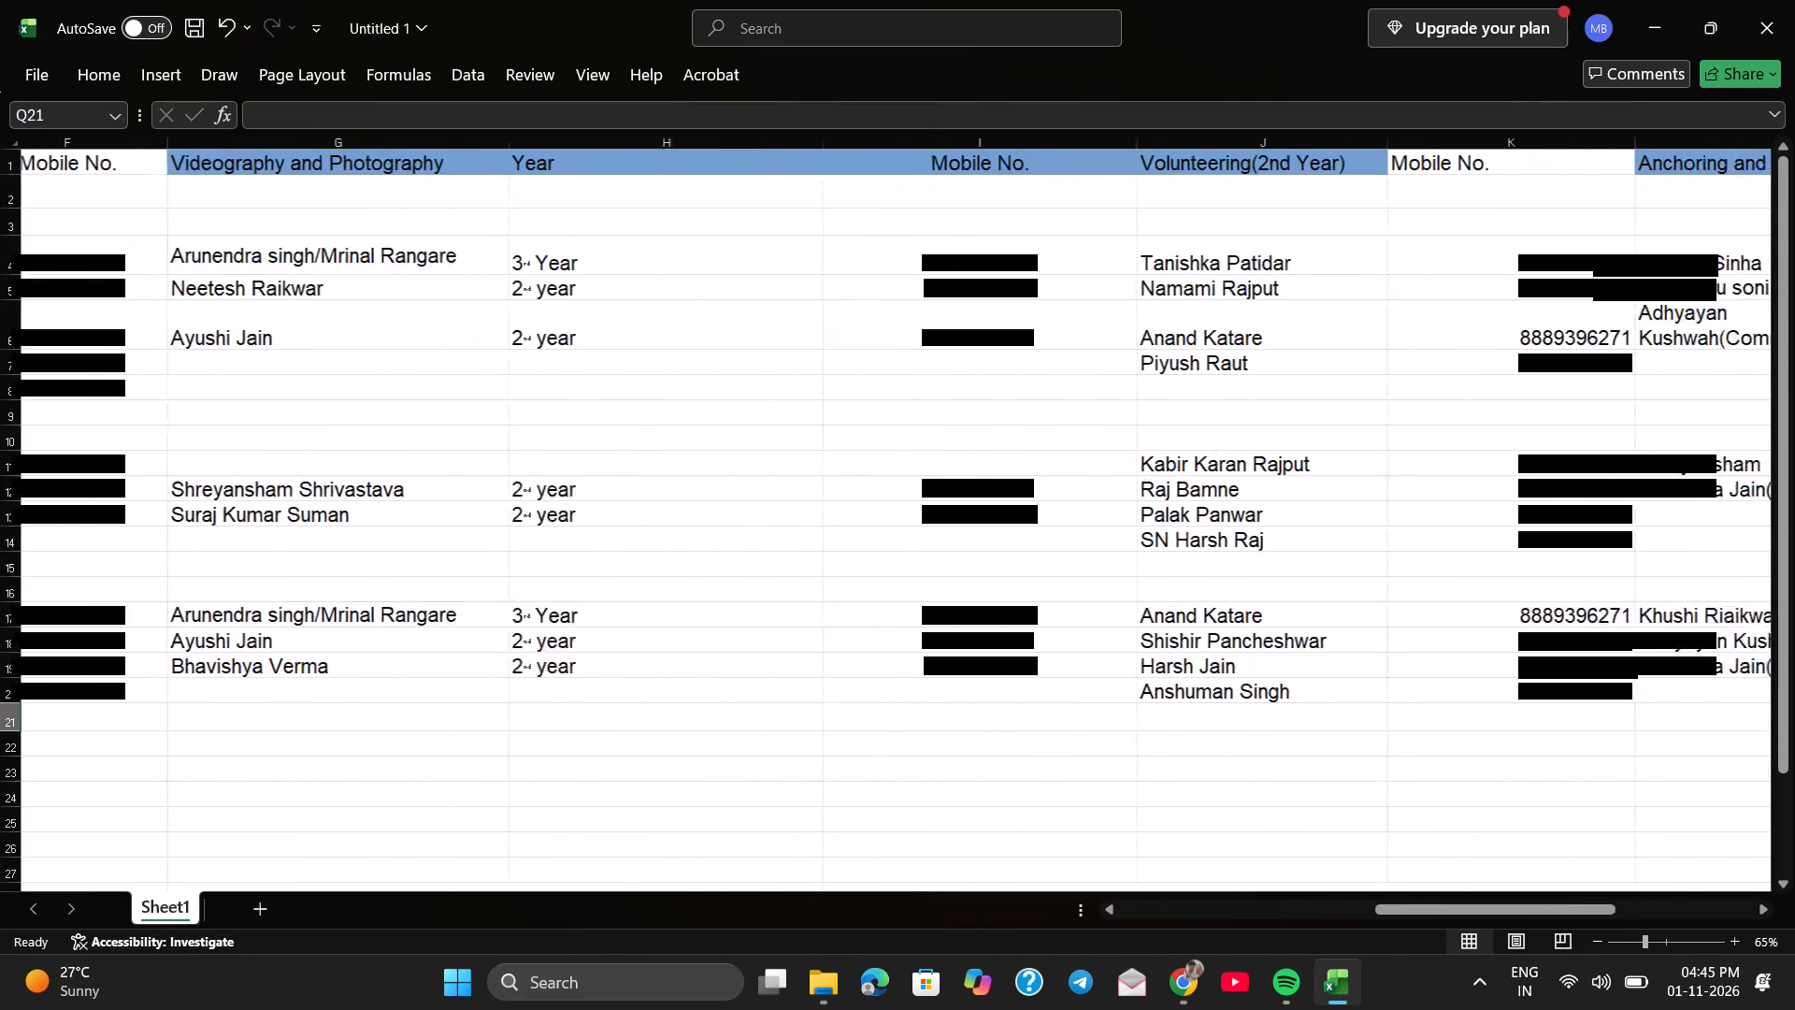
scroll(495, 780, "right", 9)
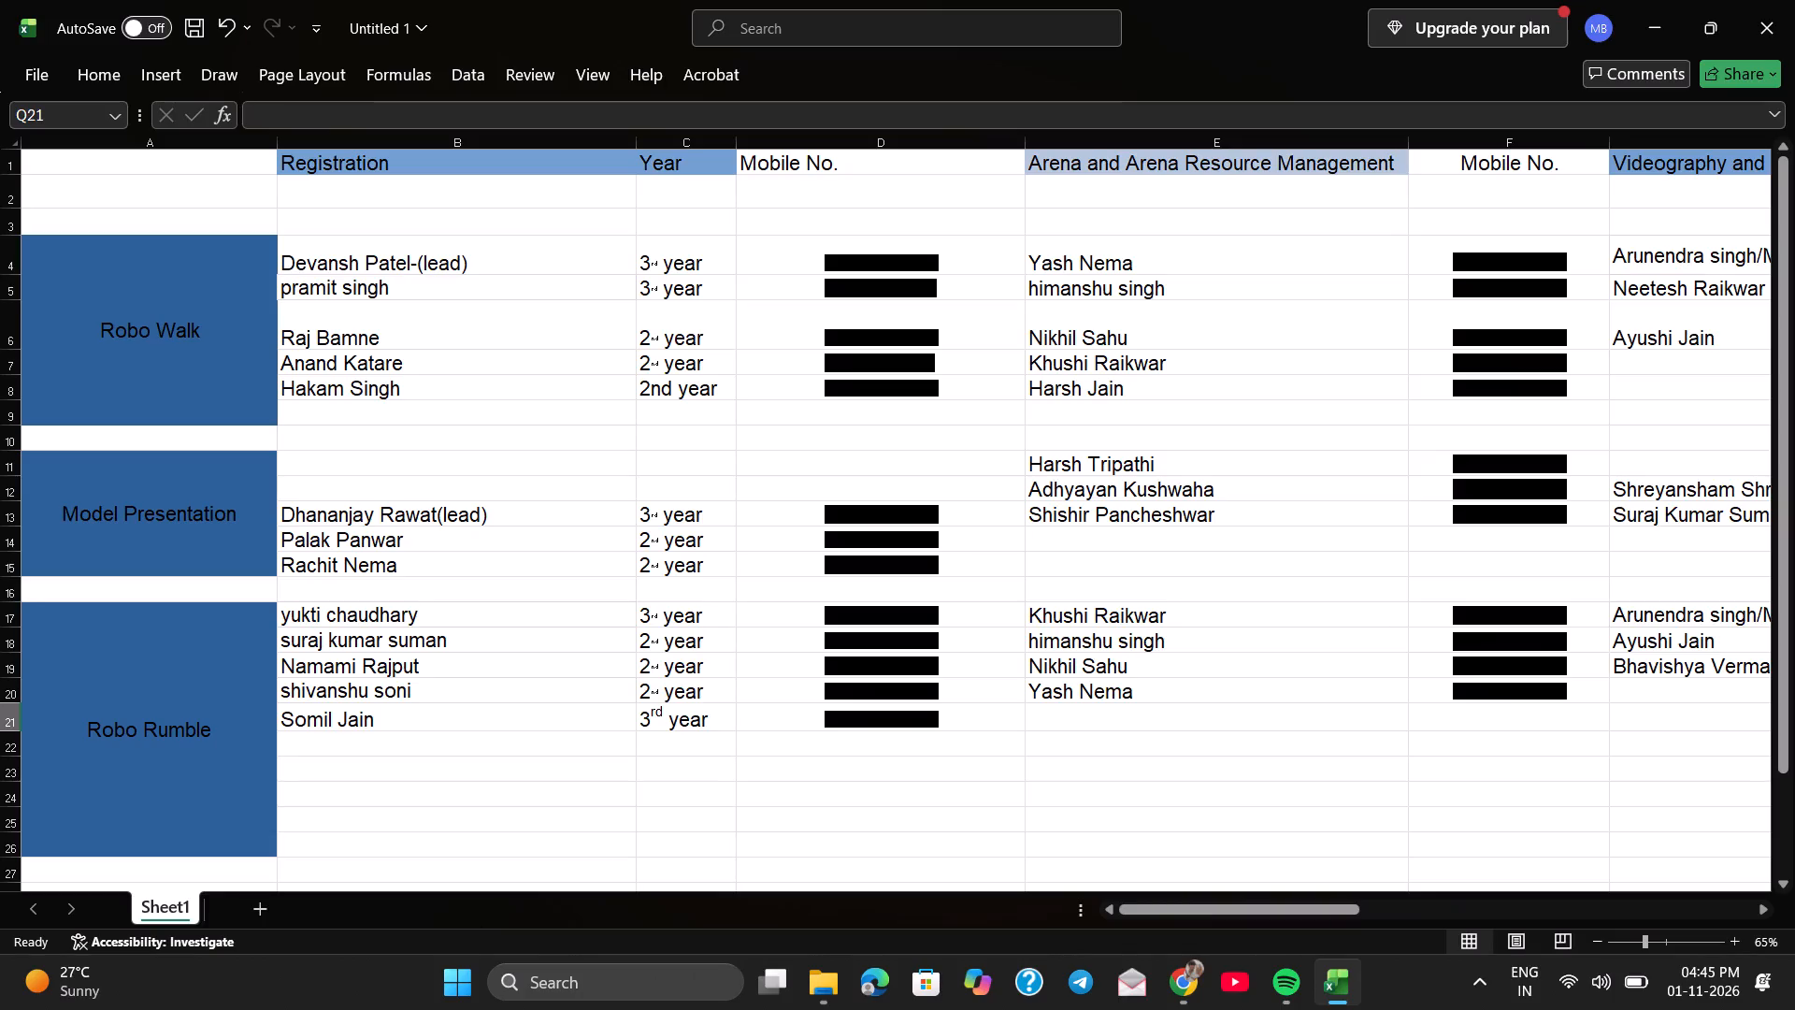
scroll(669, 652, "left", 1)
left_click(458, 754)
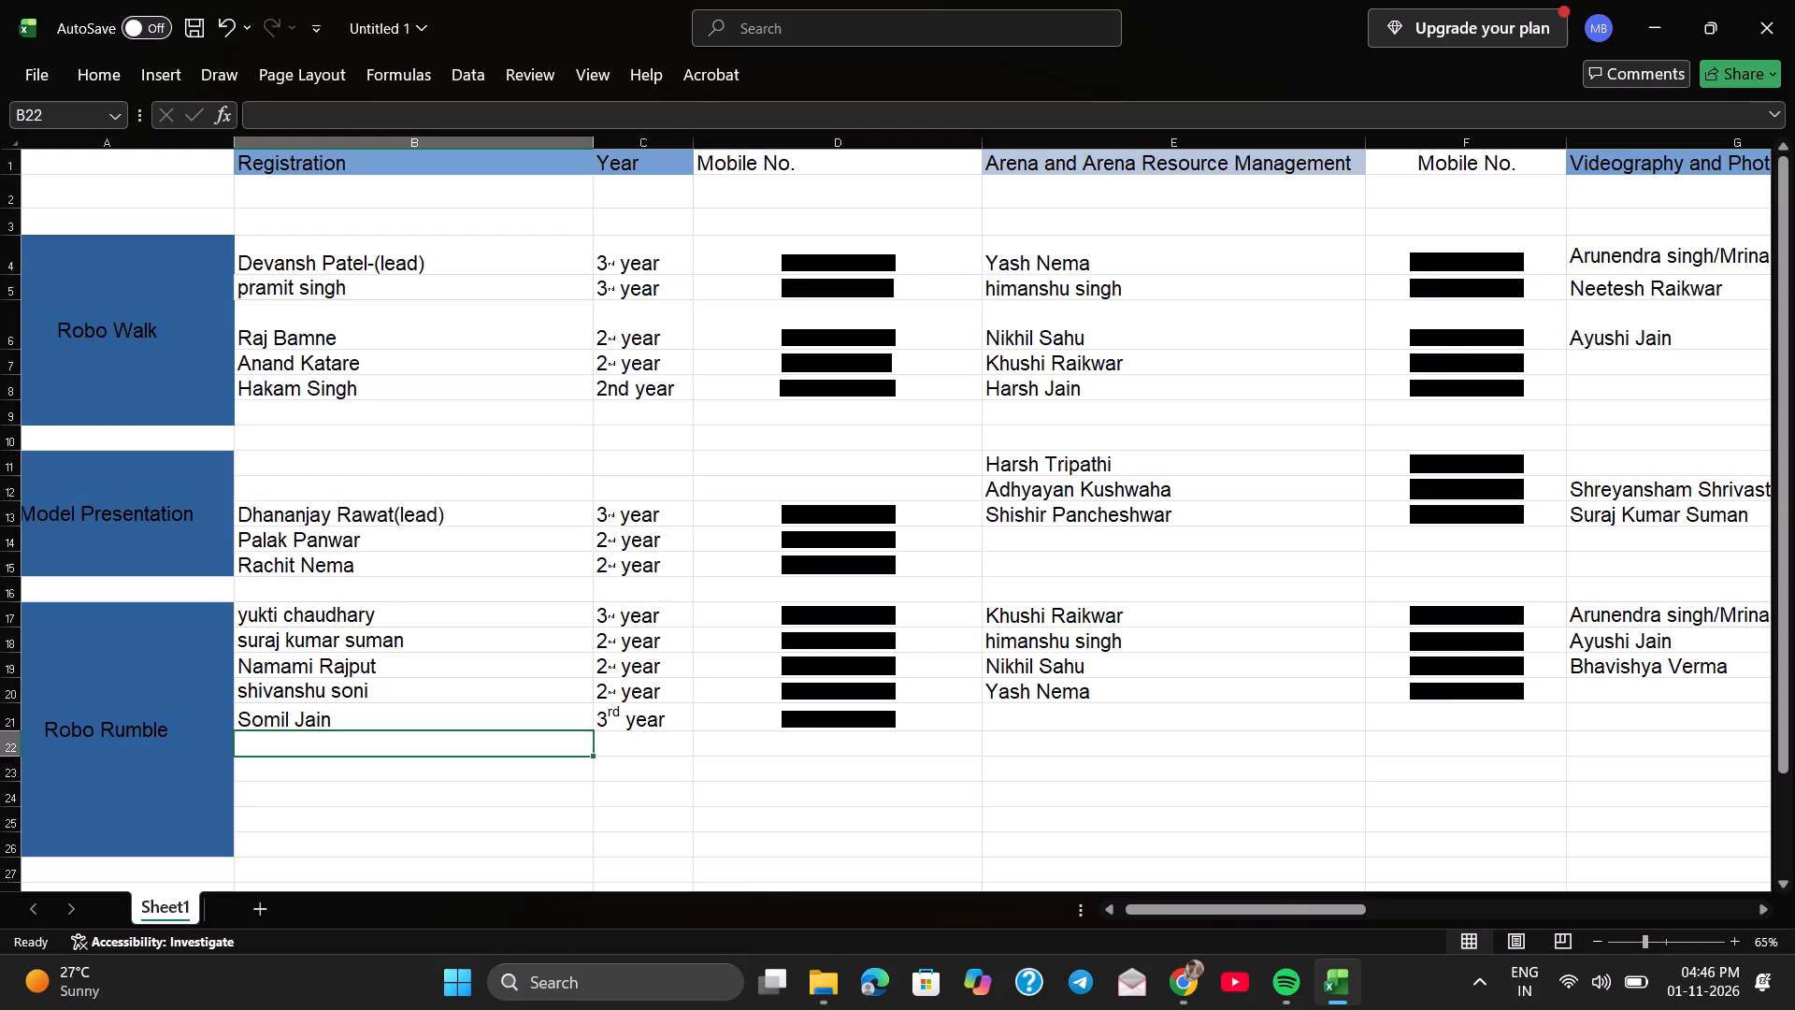
left_click(345, 413)
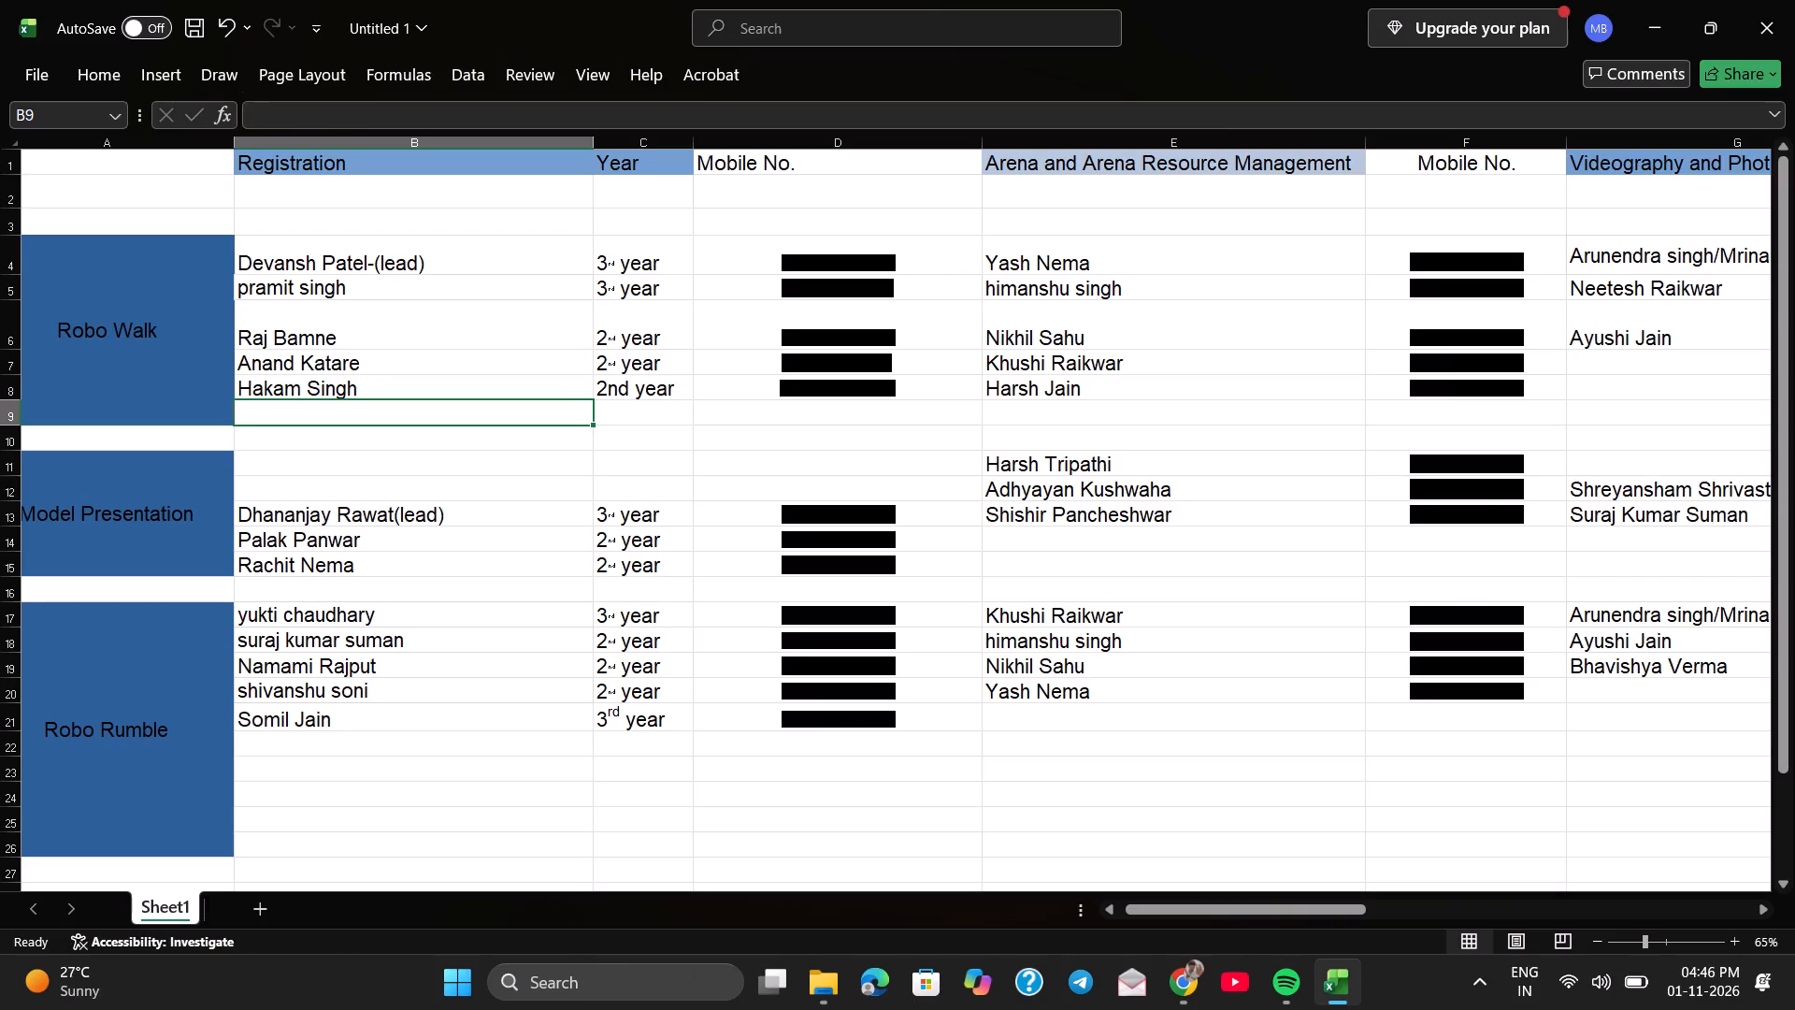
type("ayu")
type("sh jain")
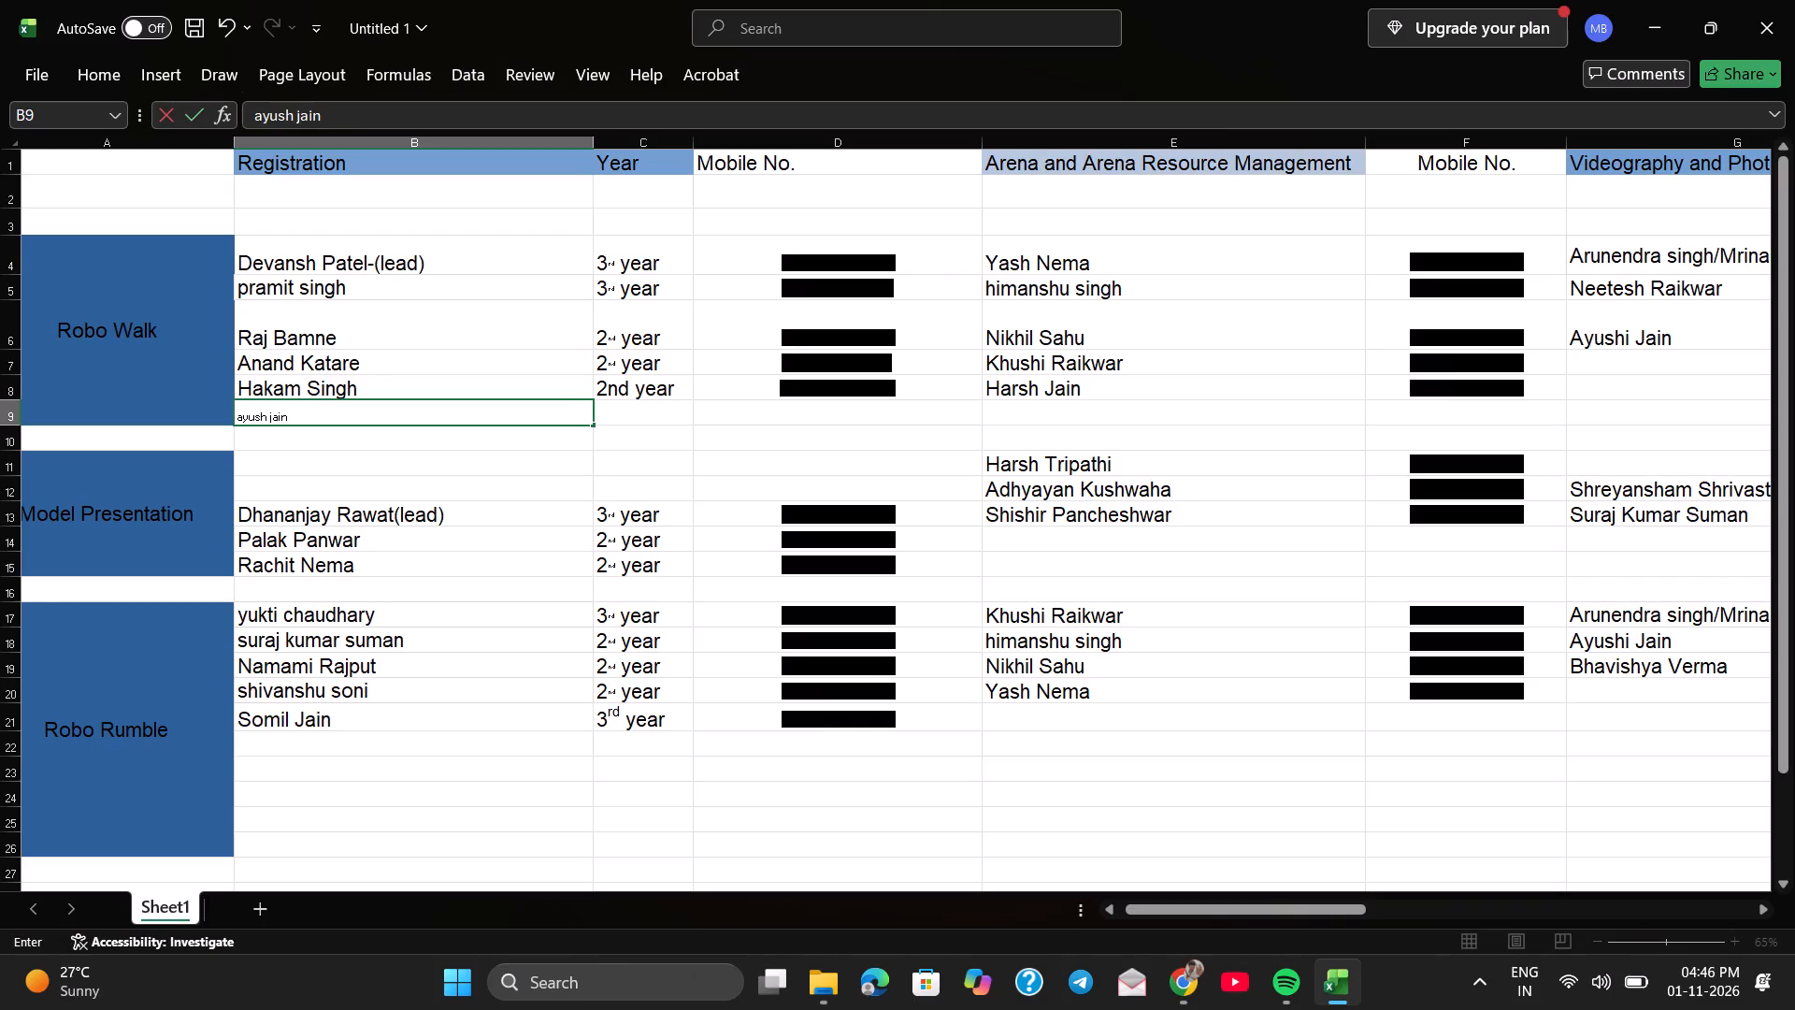
left_click(606, 415)
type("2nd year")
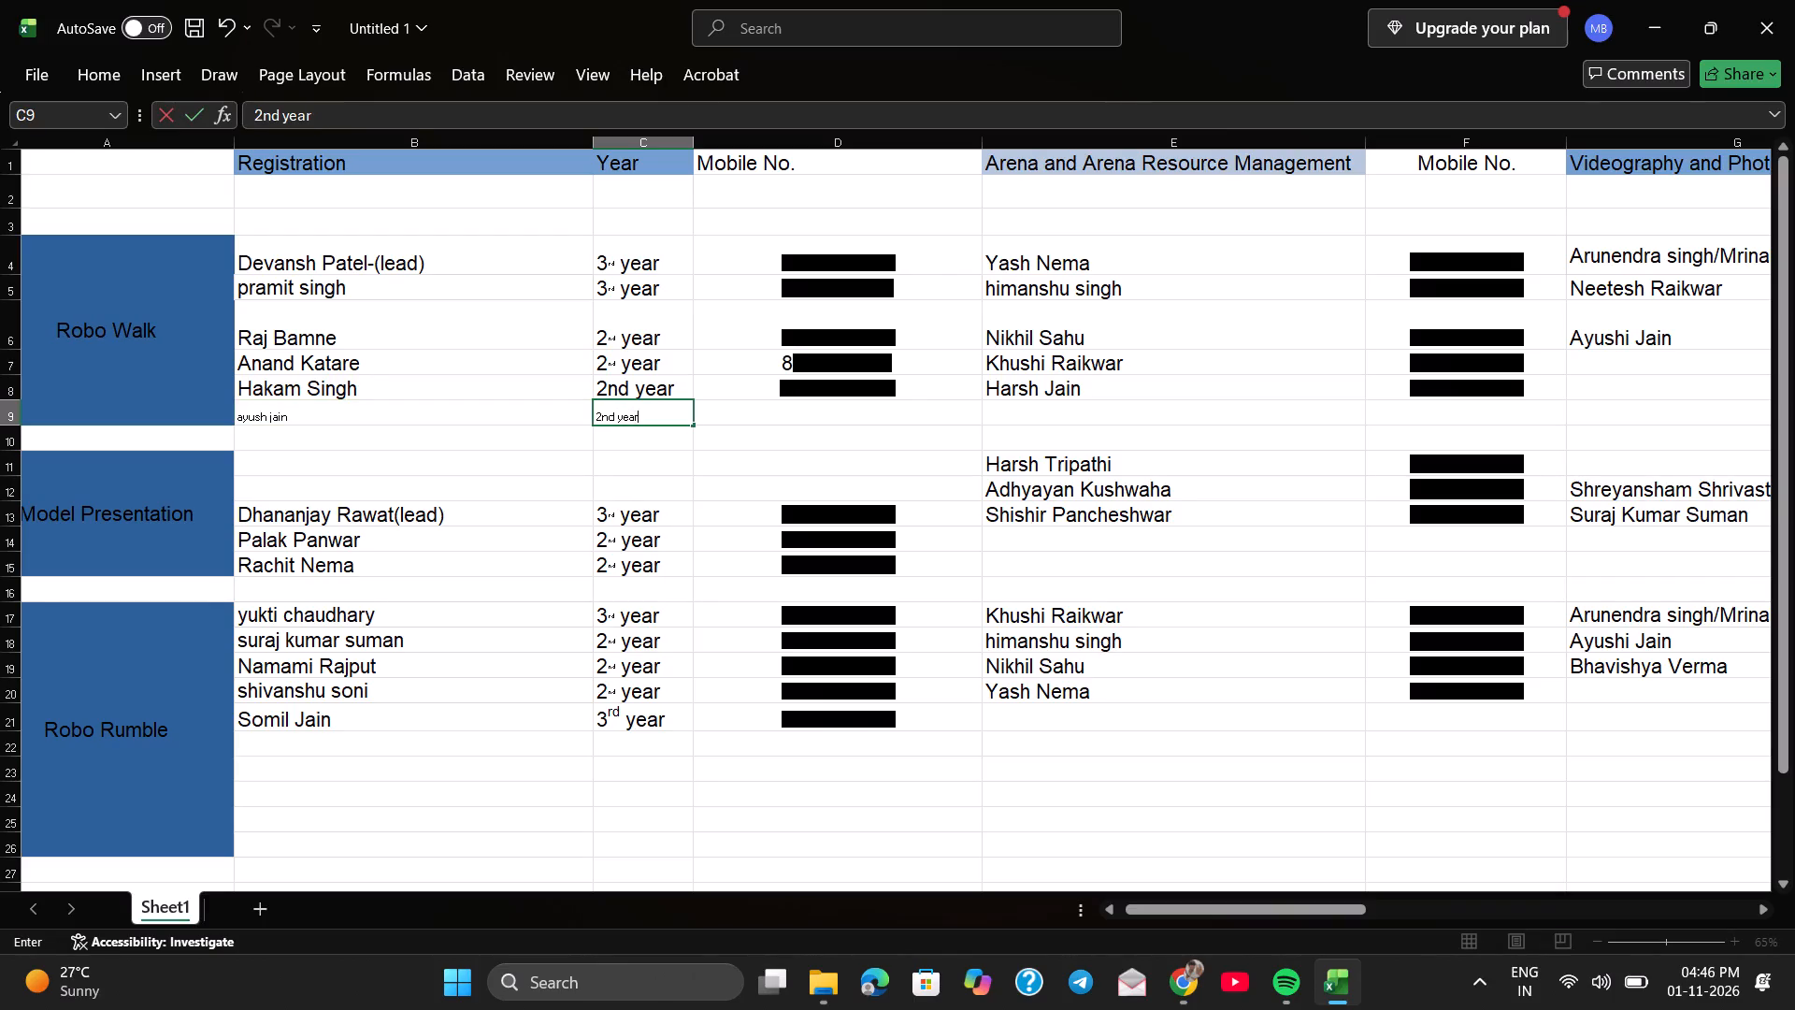
Set the new Robo Walk registration entry's name in B9 and year in C9 to font size 20.
left_click(401, 417)
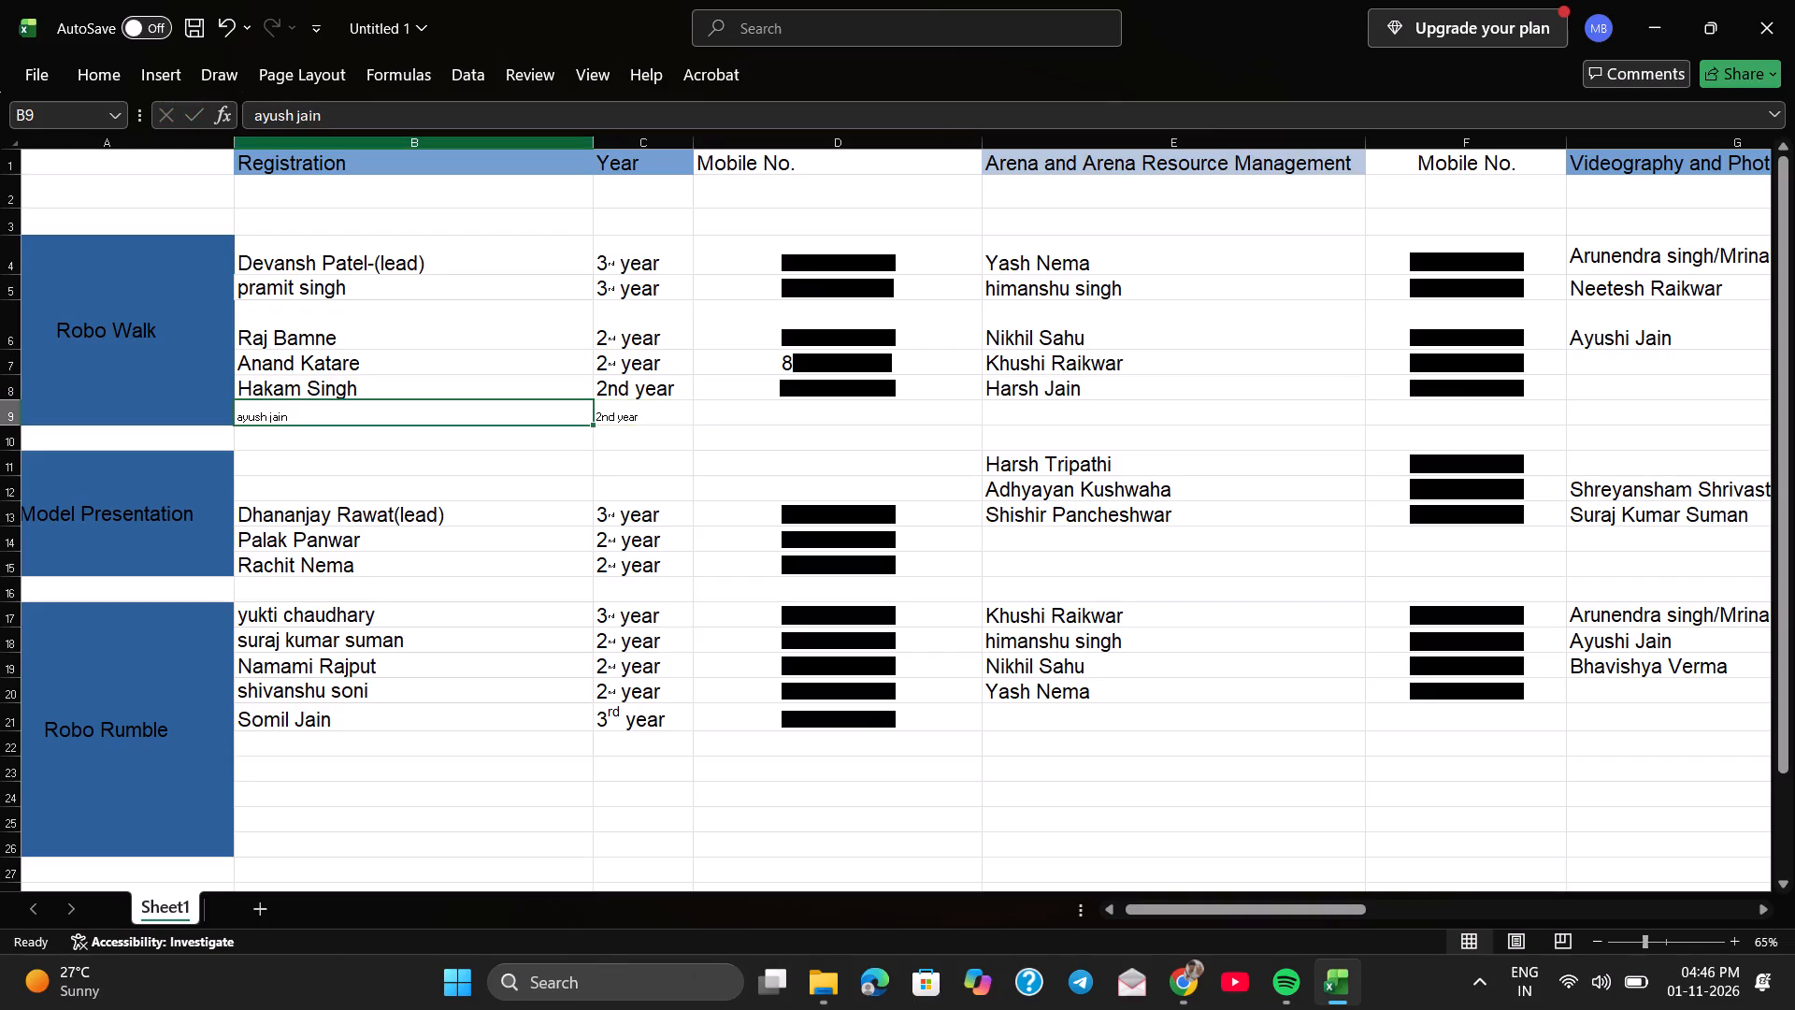
left_click(162, 82)
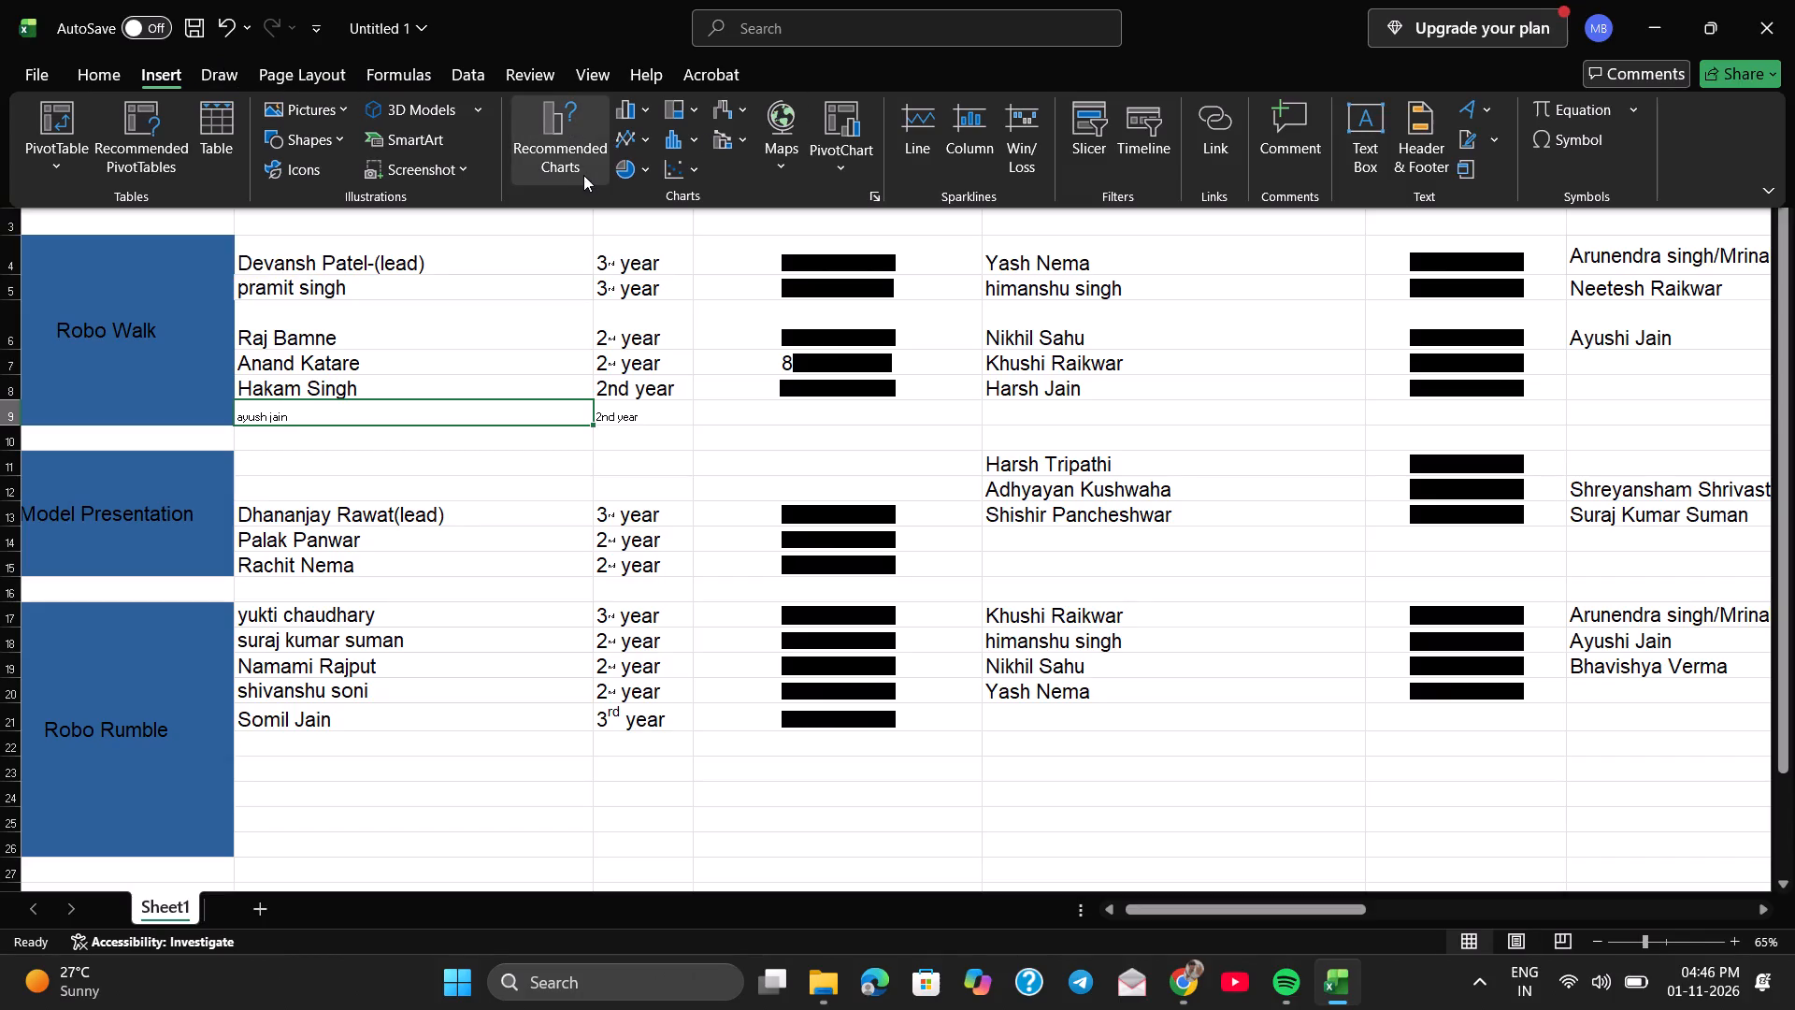
left_click(118, 65)
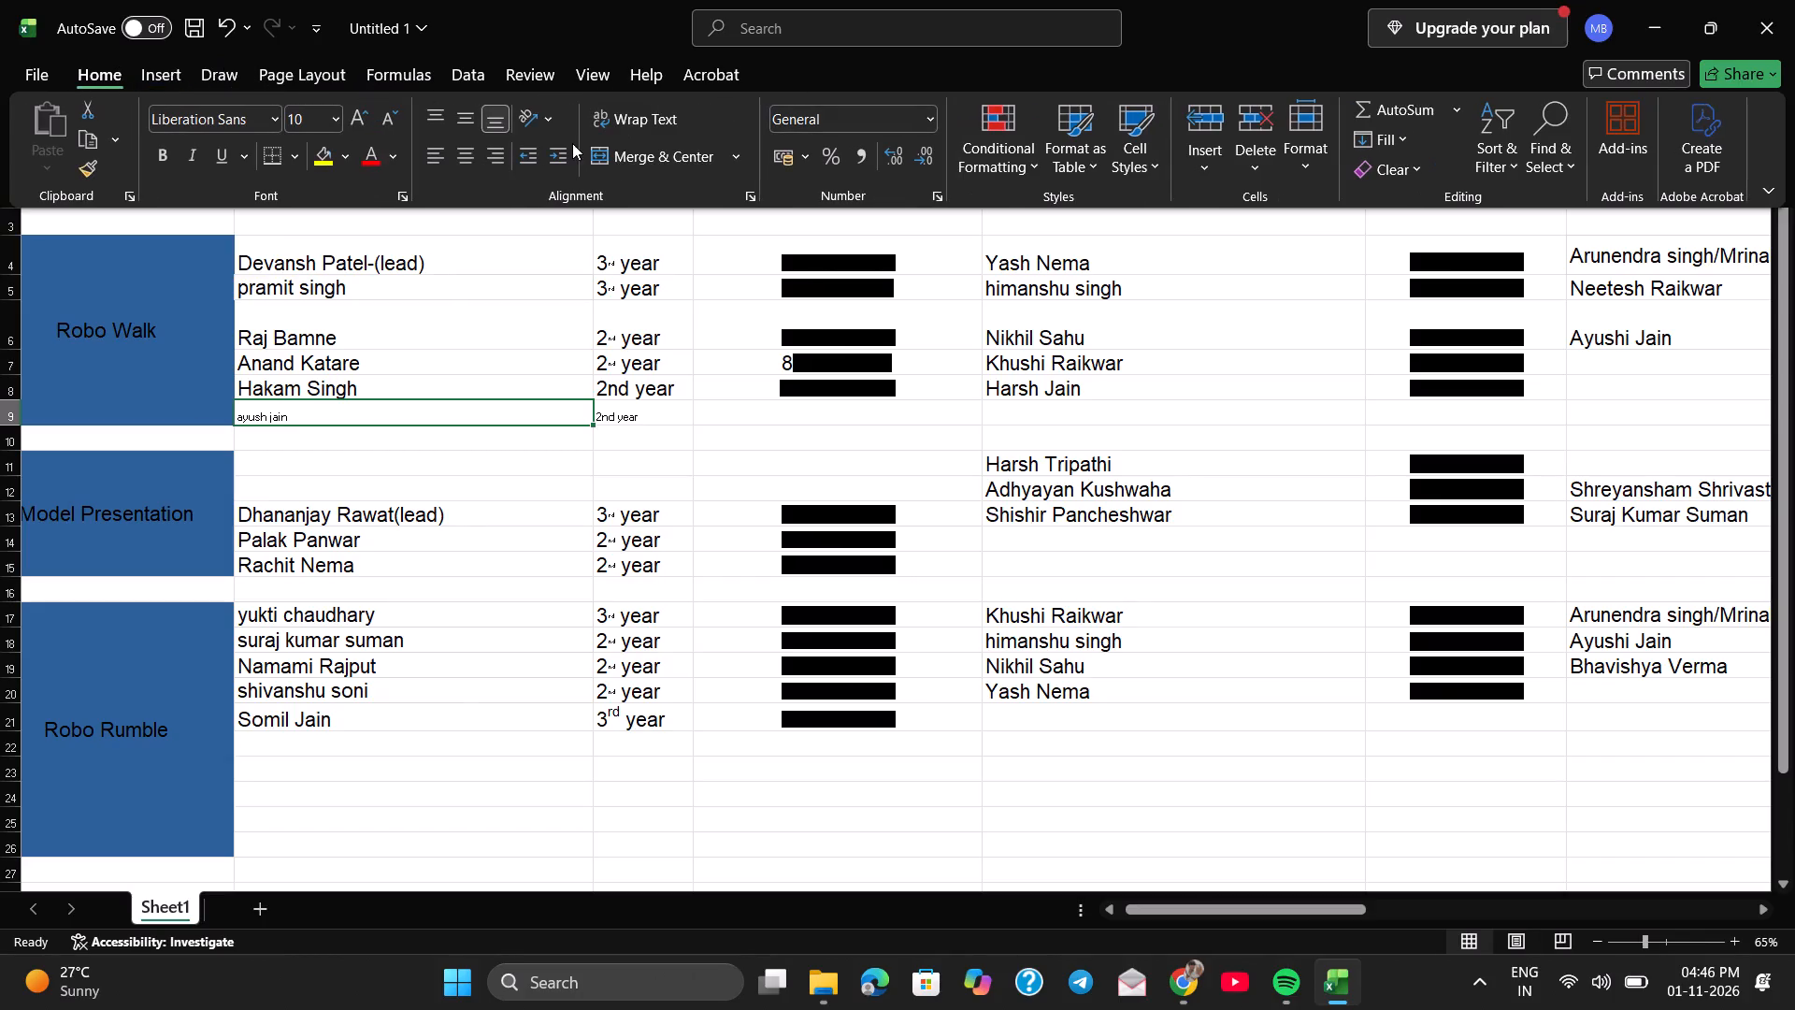
left_click(337, 112)
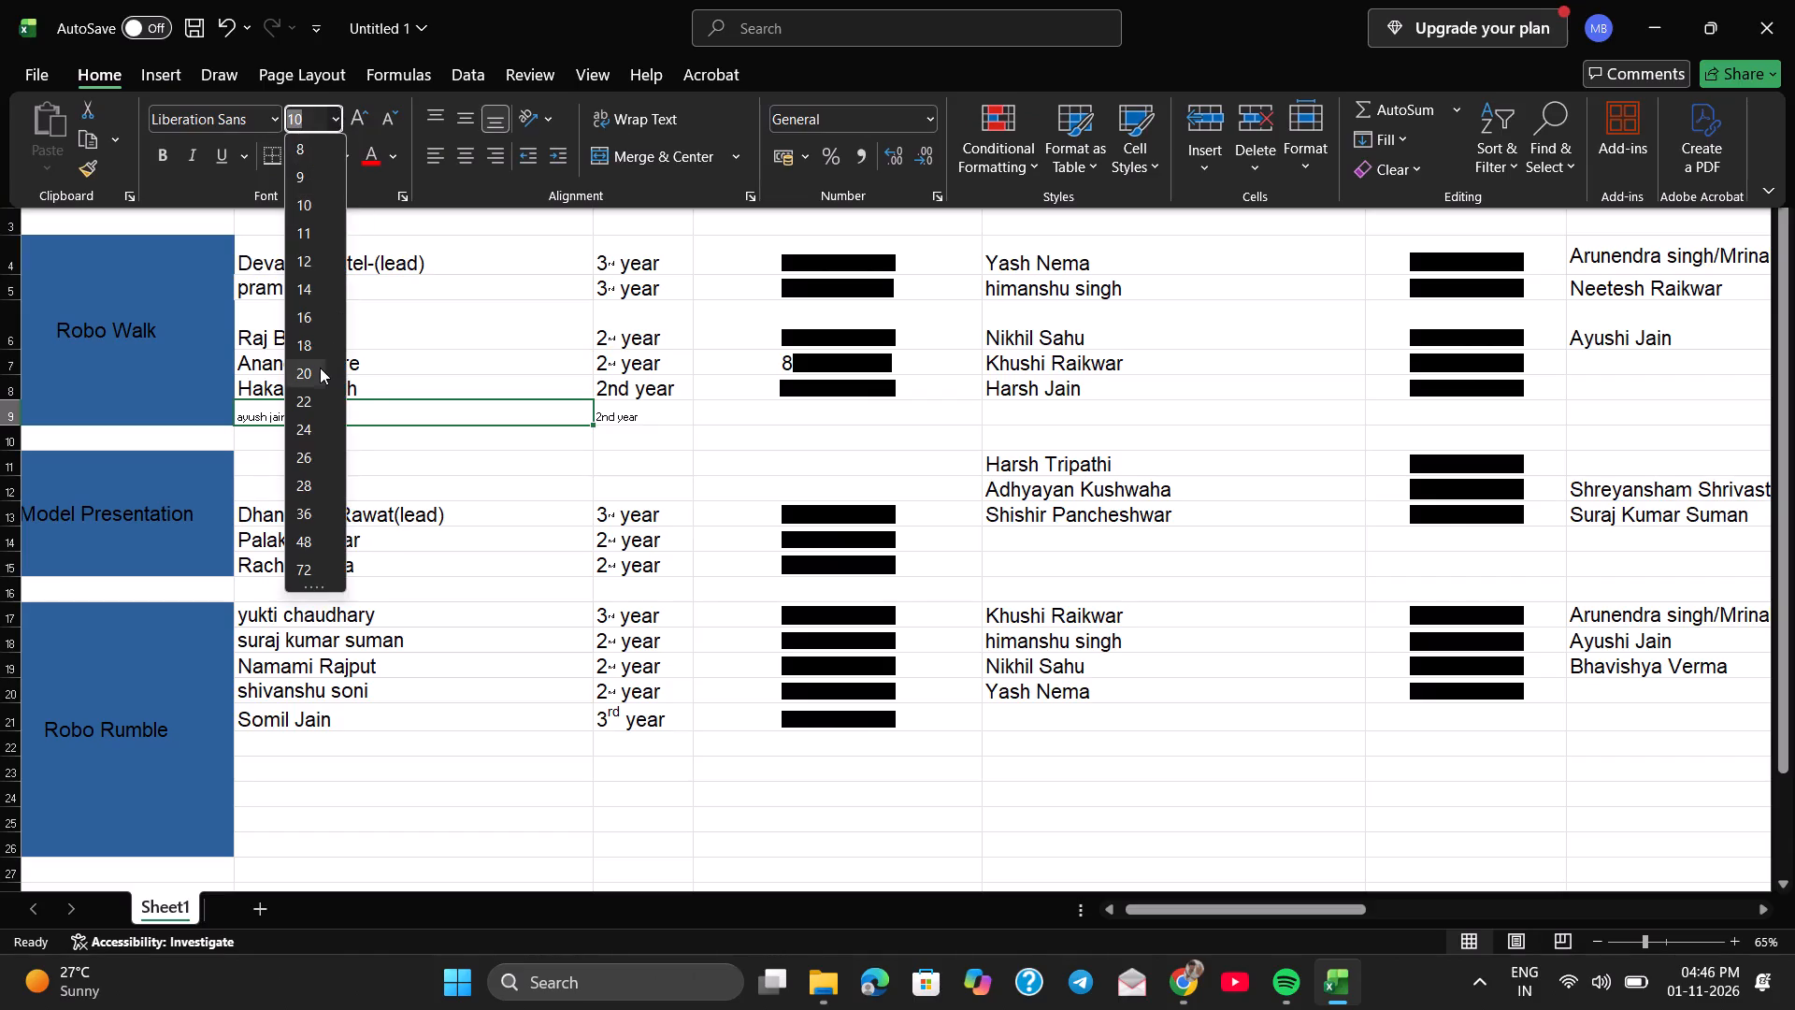
left_click(320, 369)
left_click(630, 409)
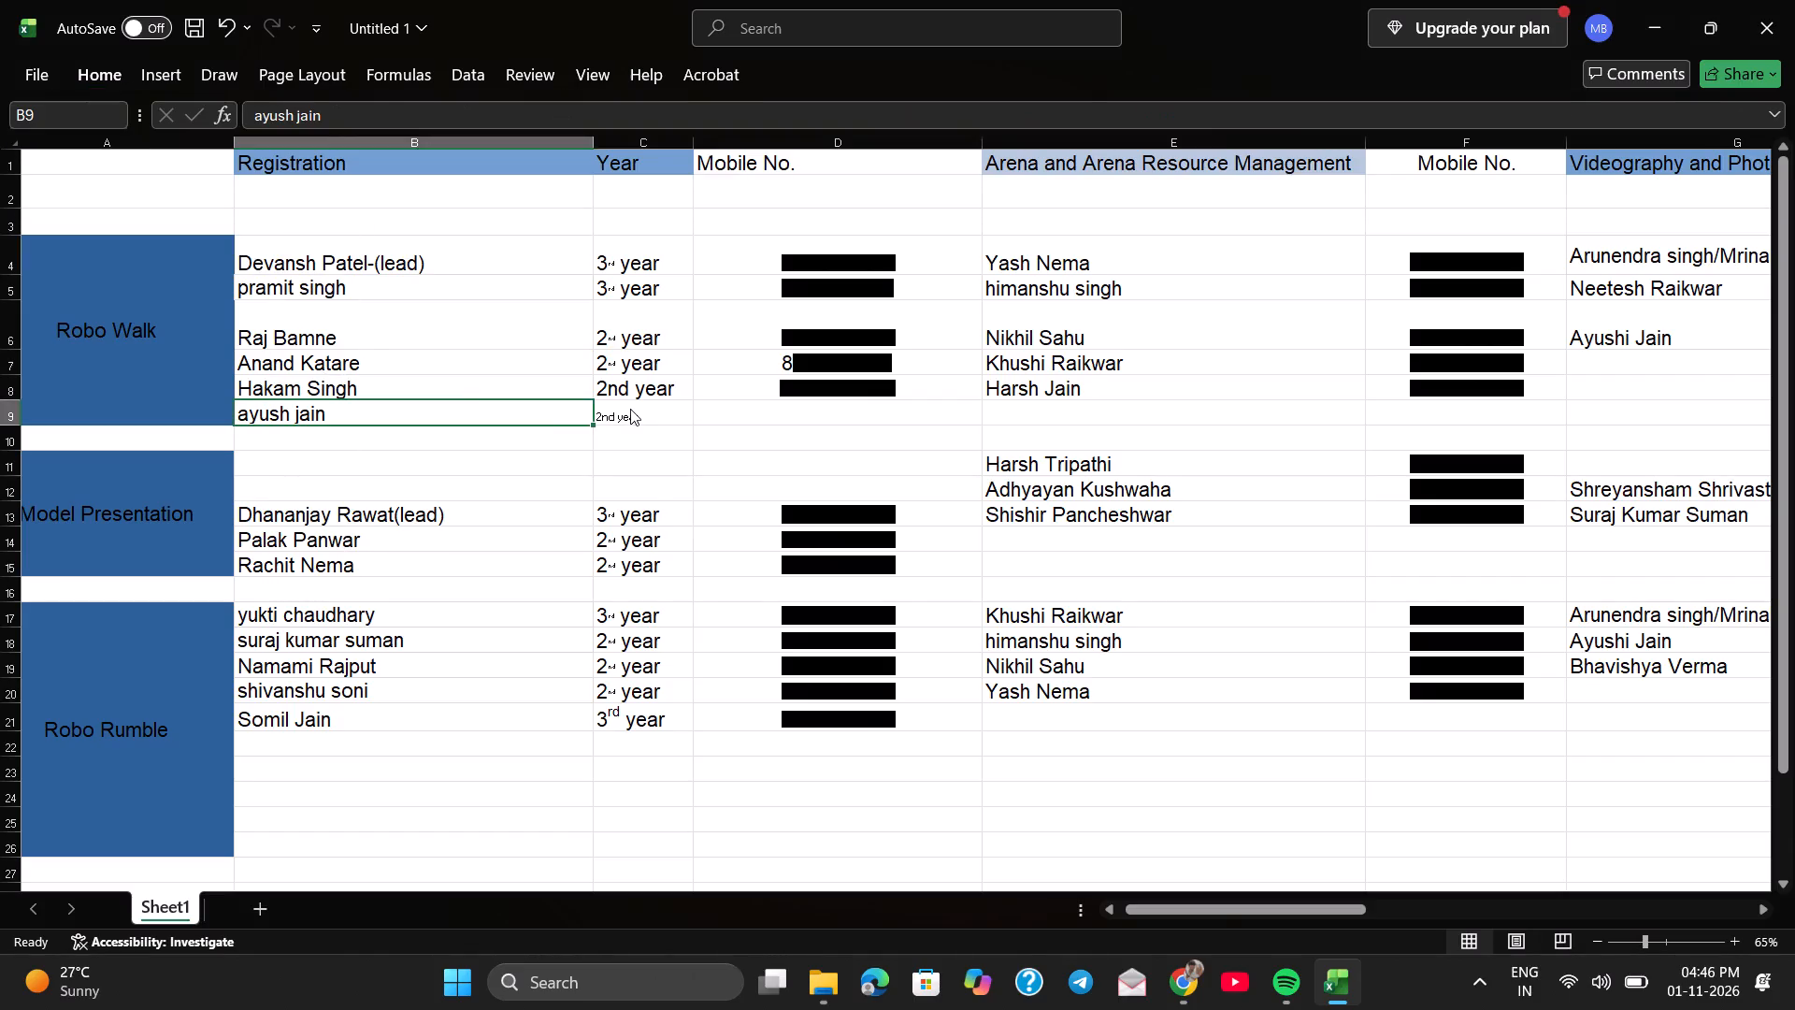
left_click(630, 409)
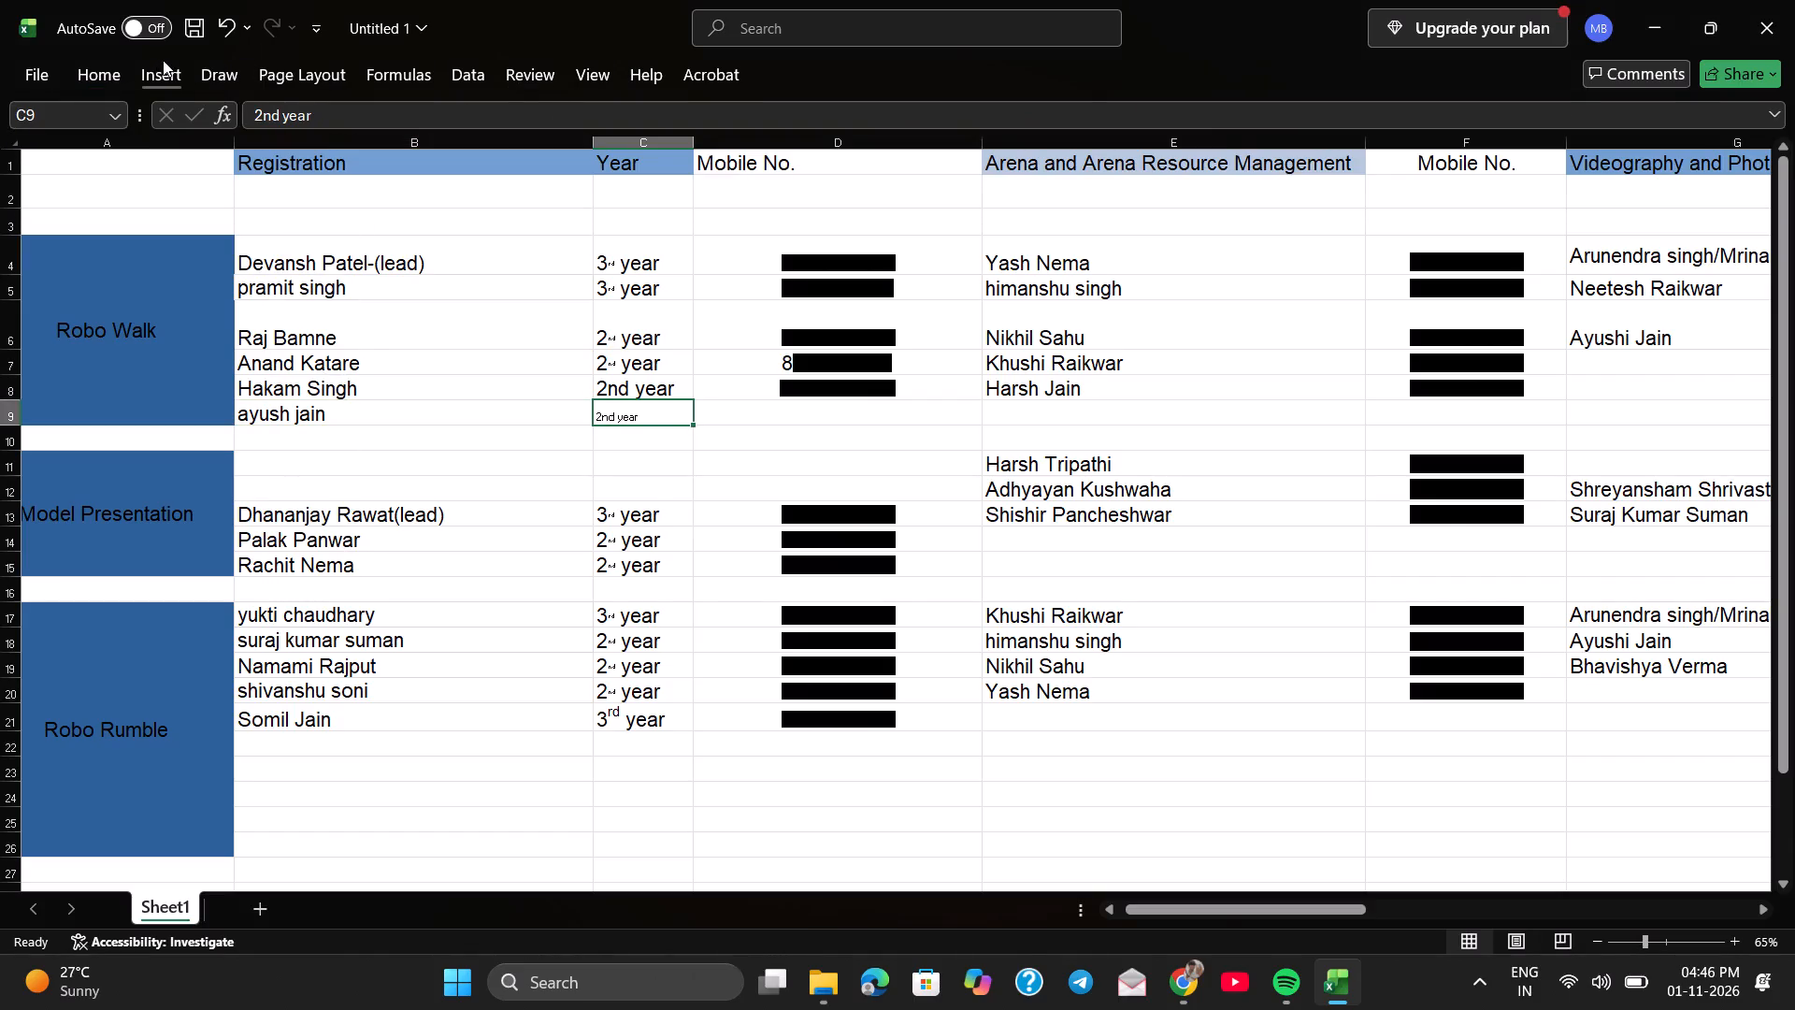
left_click(101, 64)
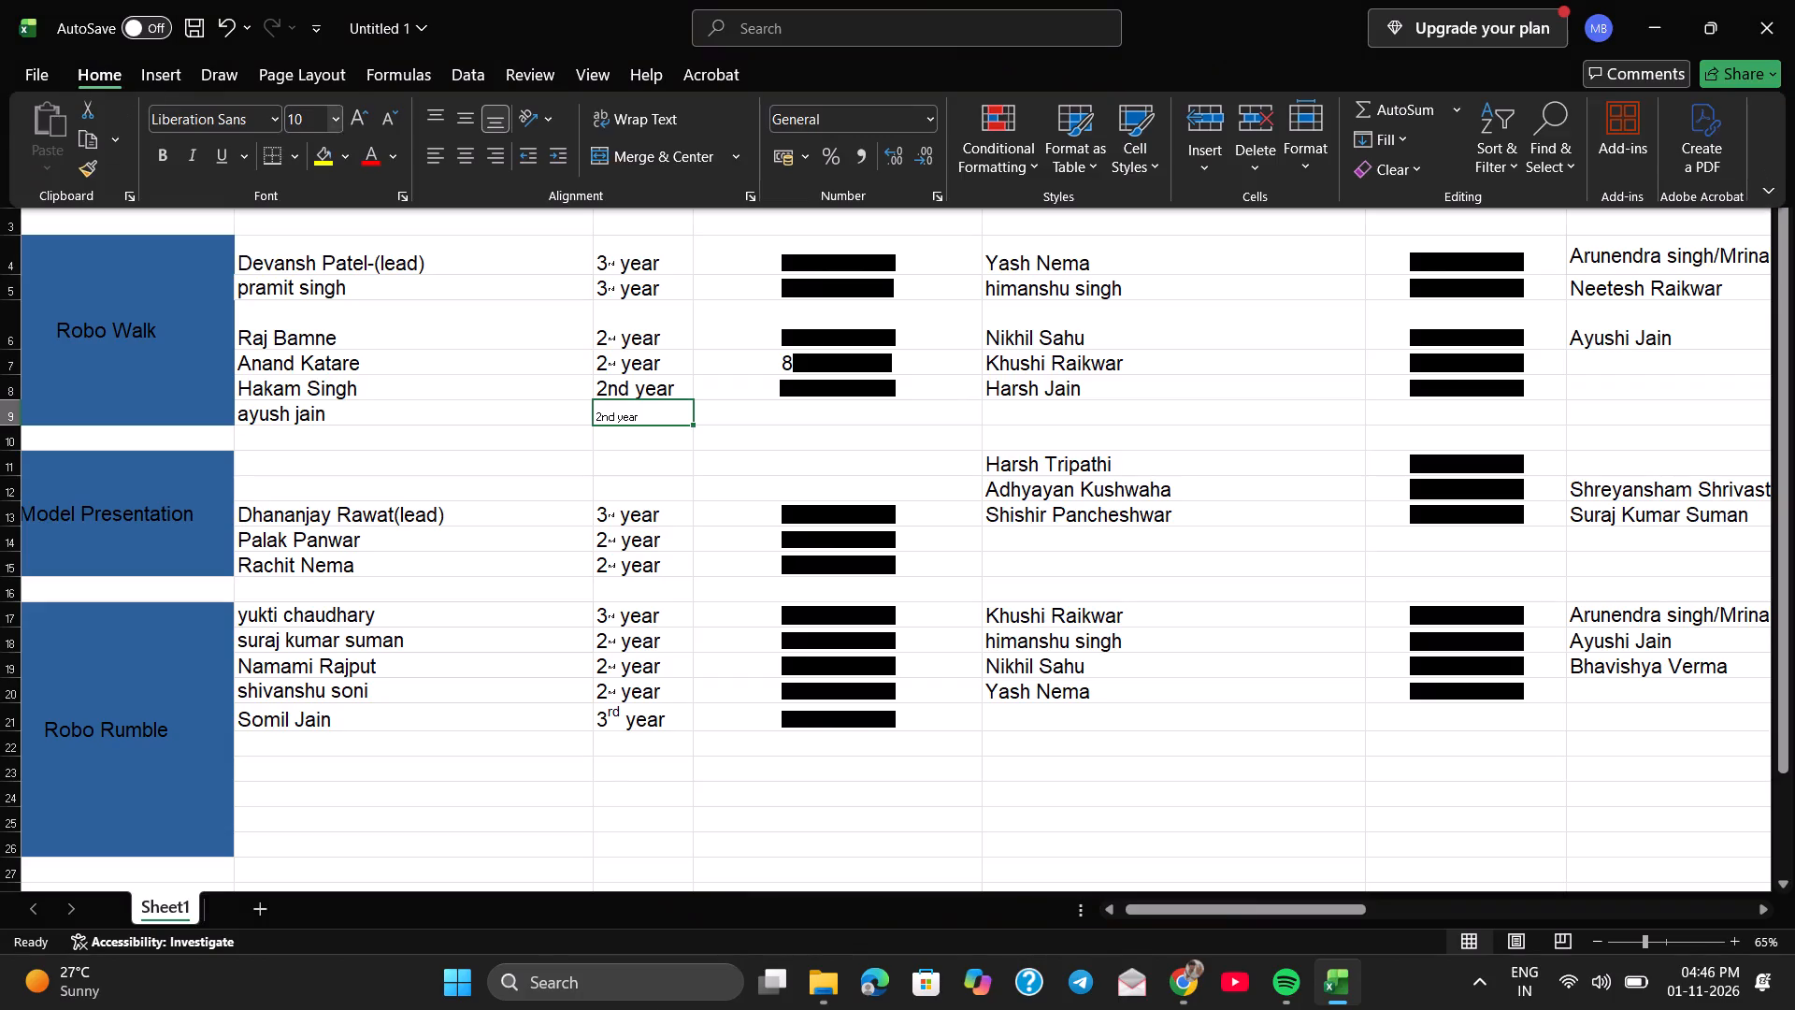
left_click(333, 114)
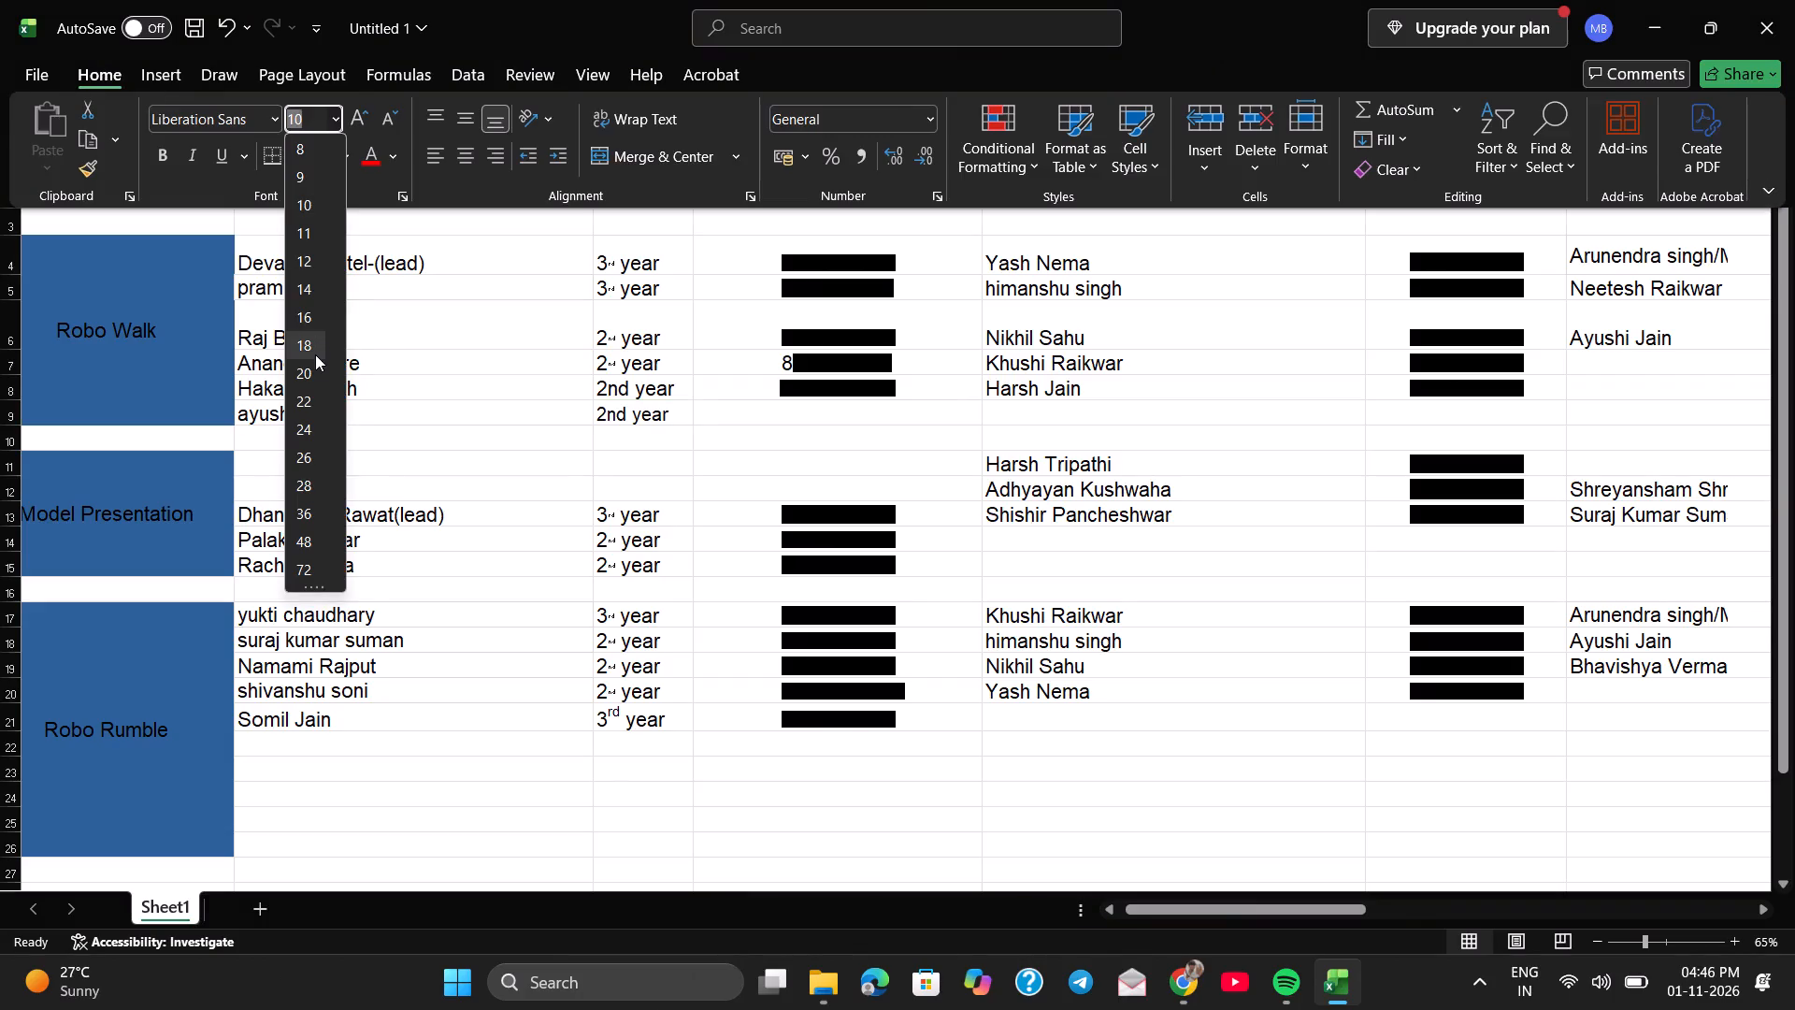
left_click(315, 367)
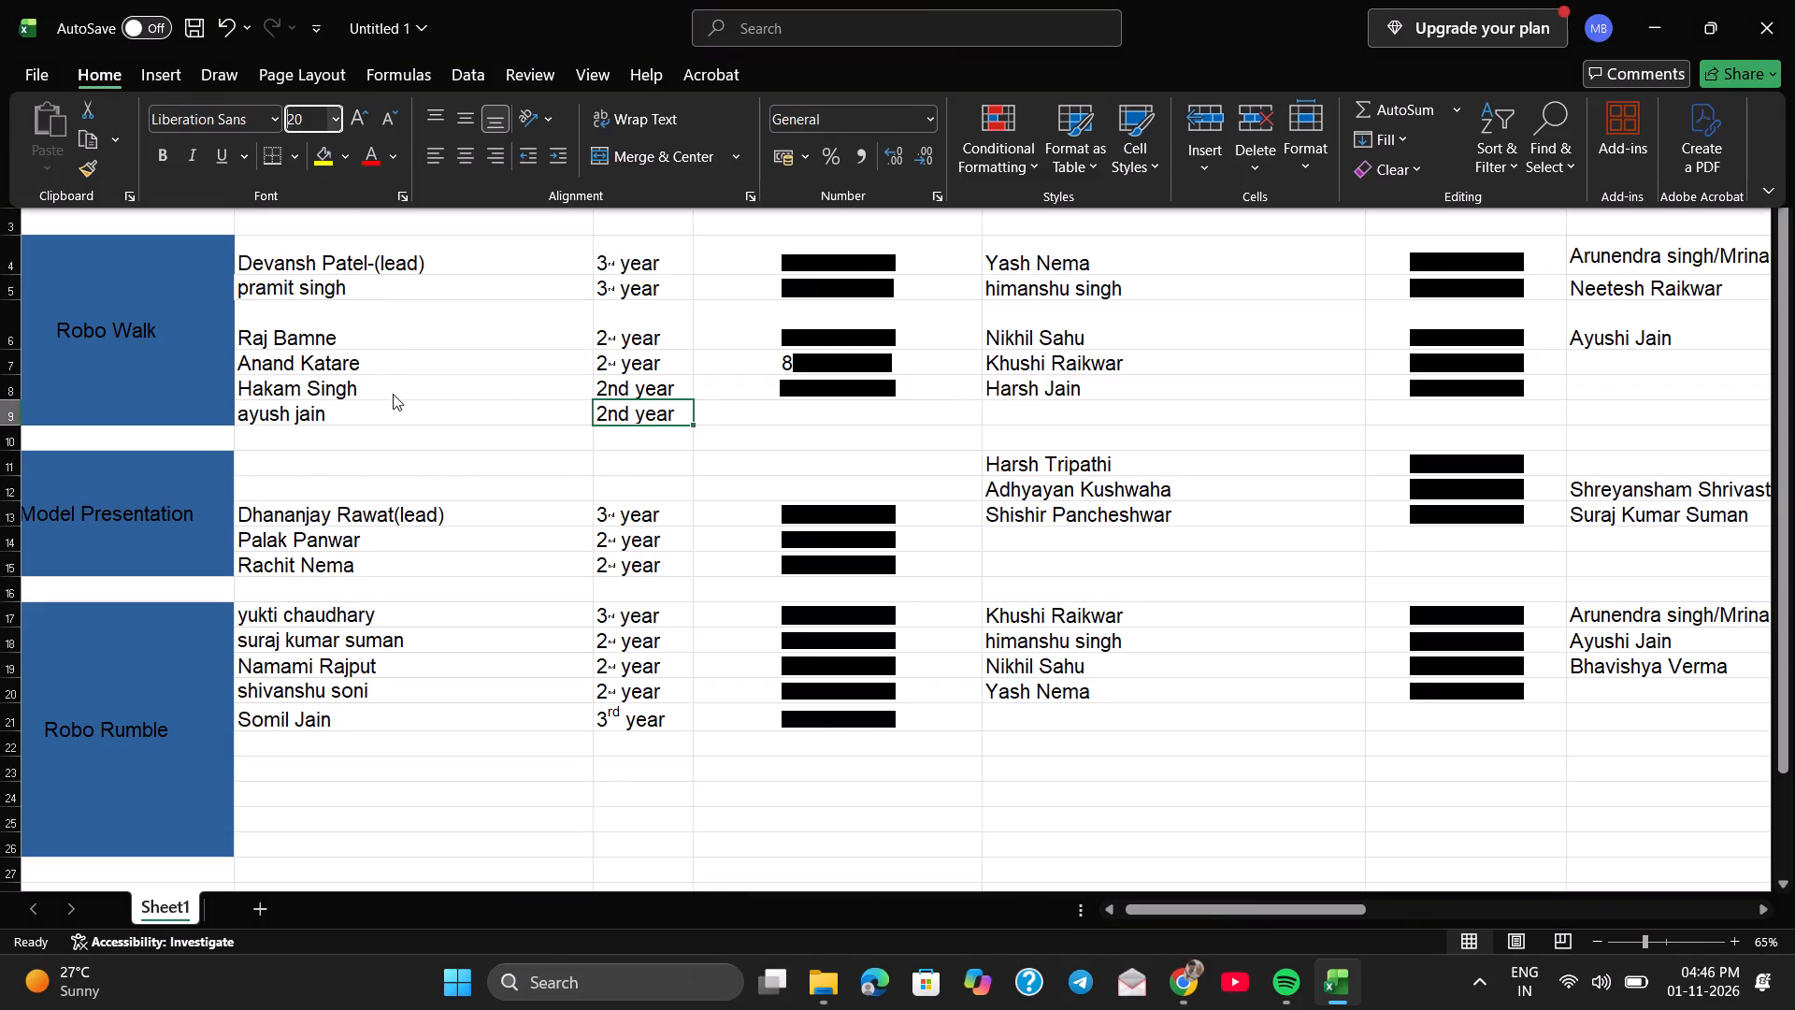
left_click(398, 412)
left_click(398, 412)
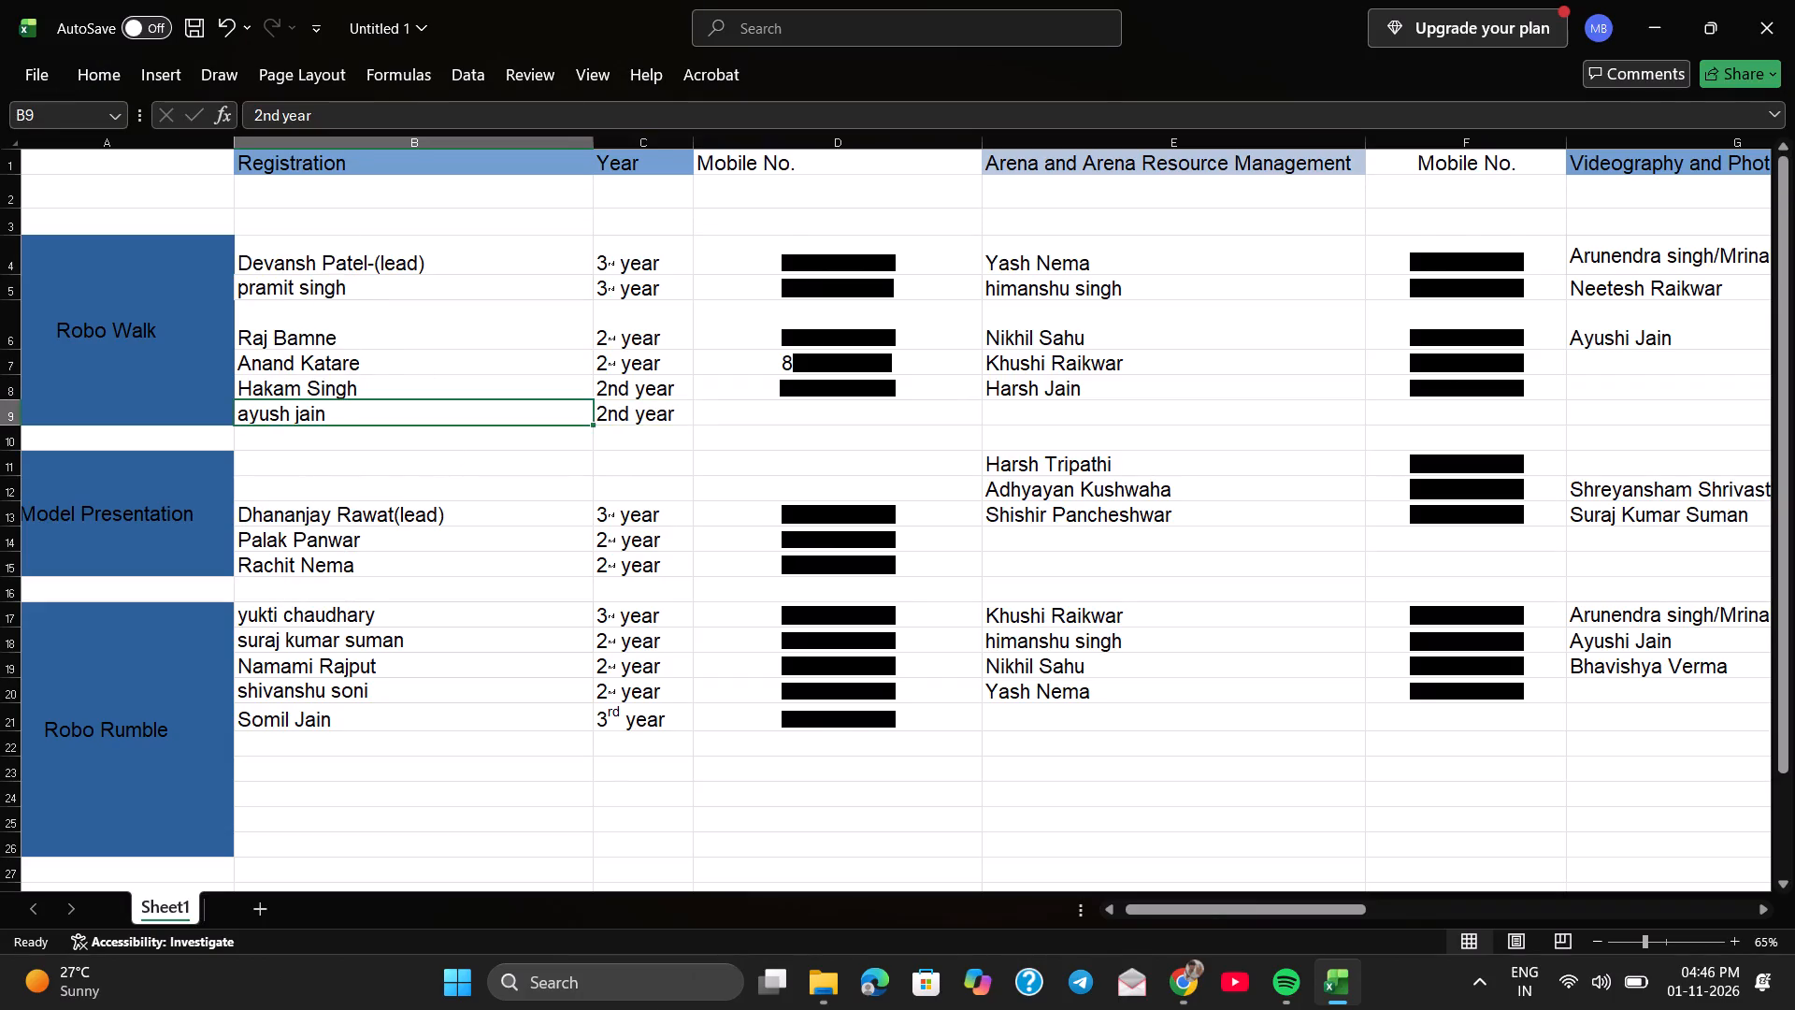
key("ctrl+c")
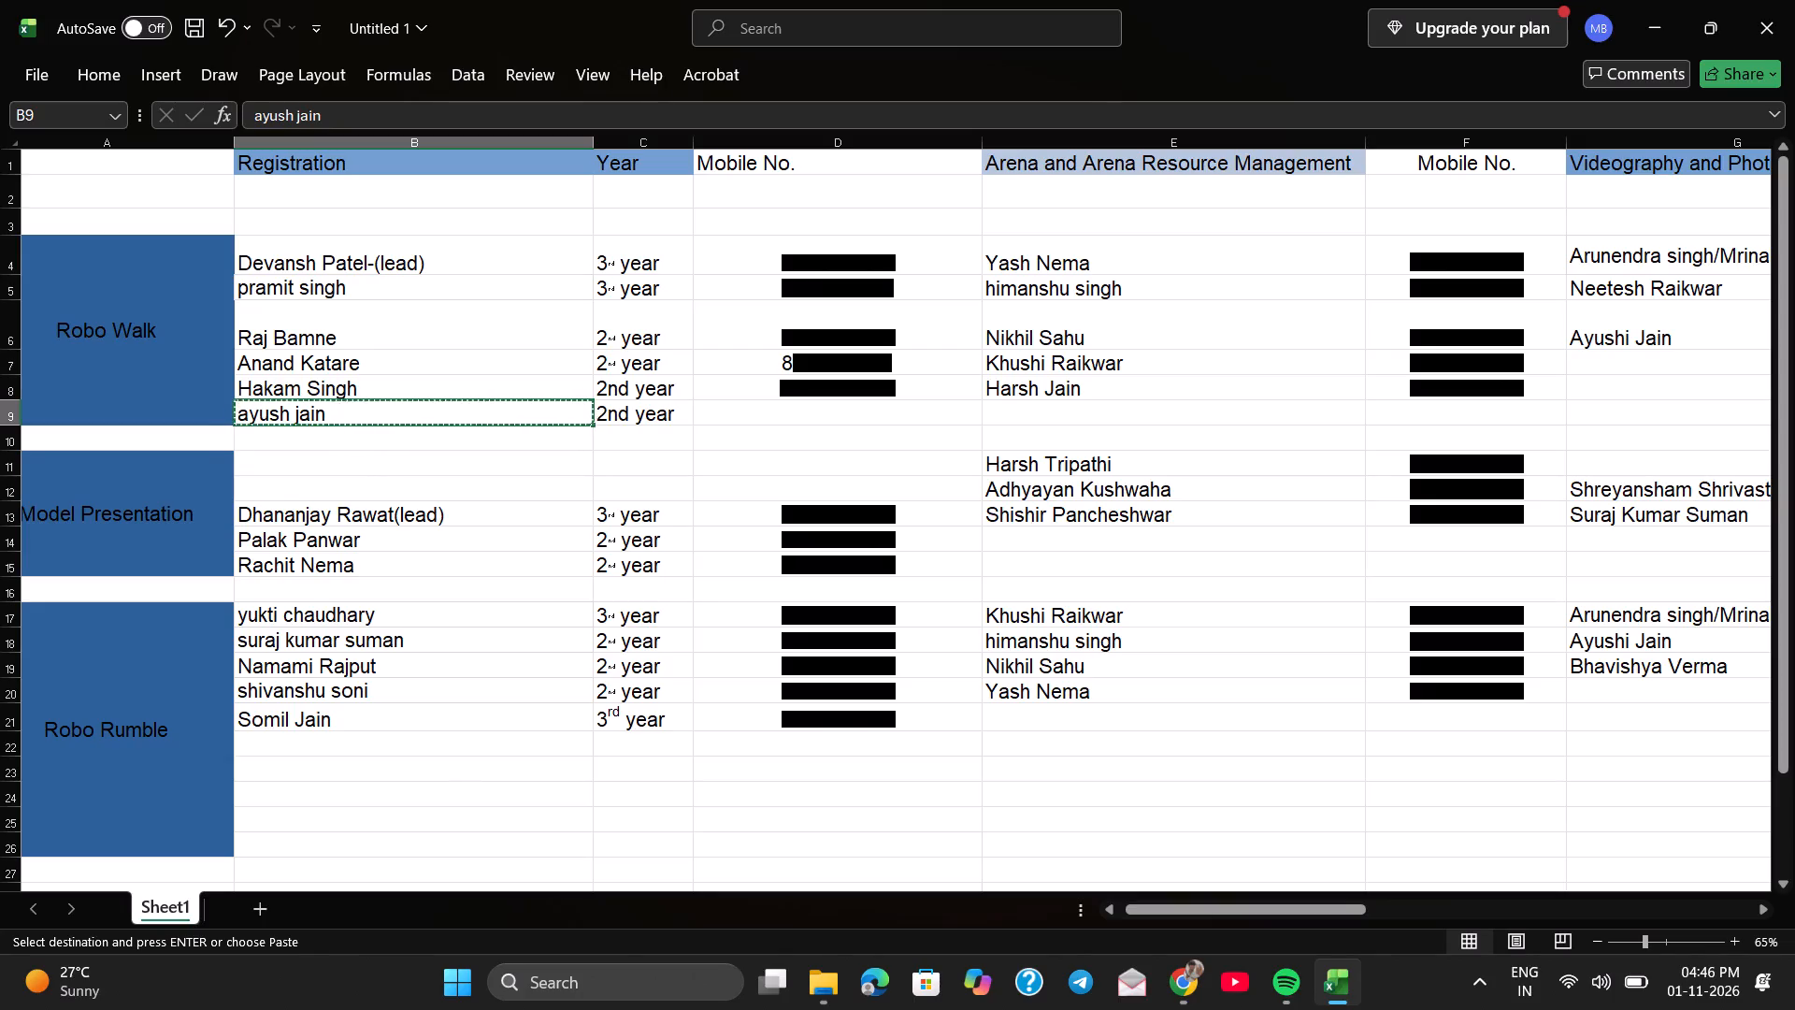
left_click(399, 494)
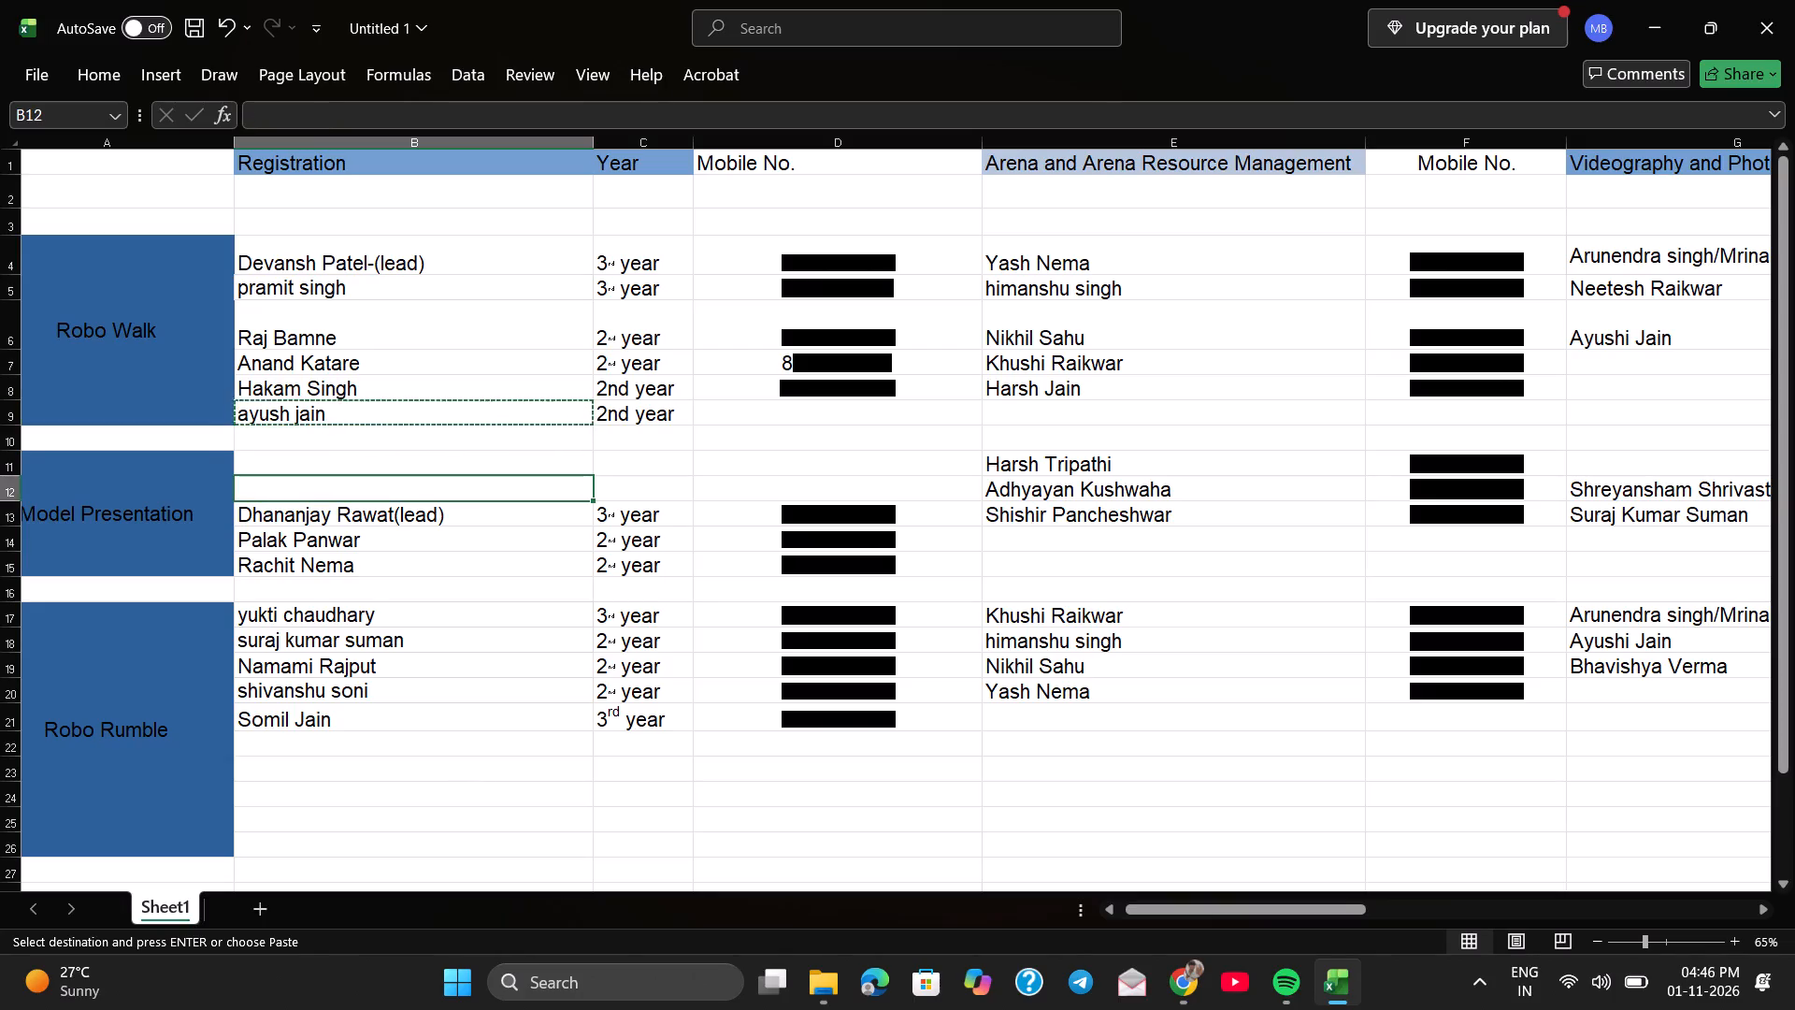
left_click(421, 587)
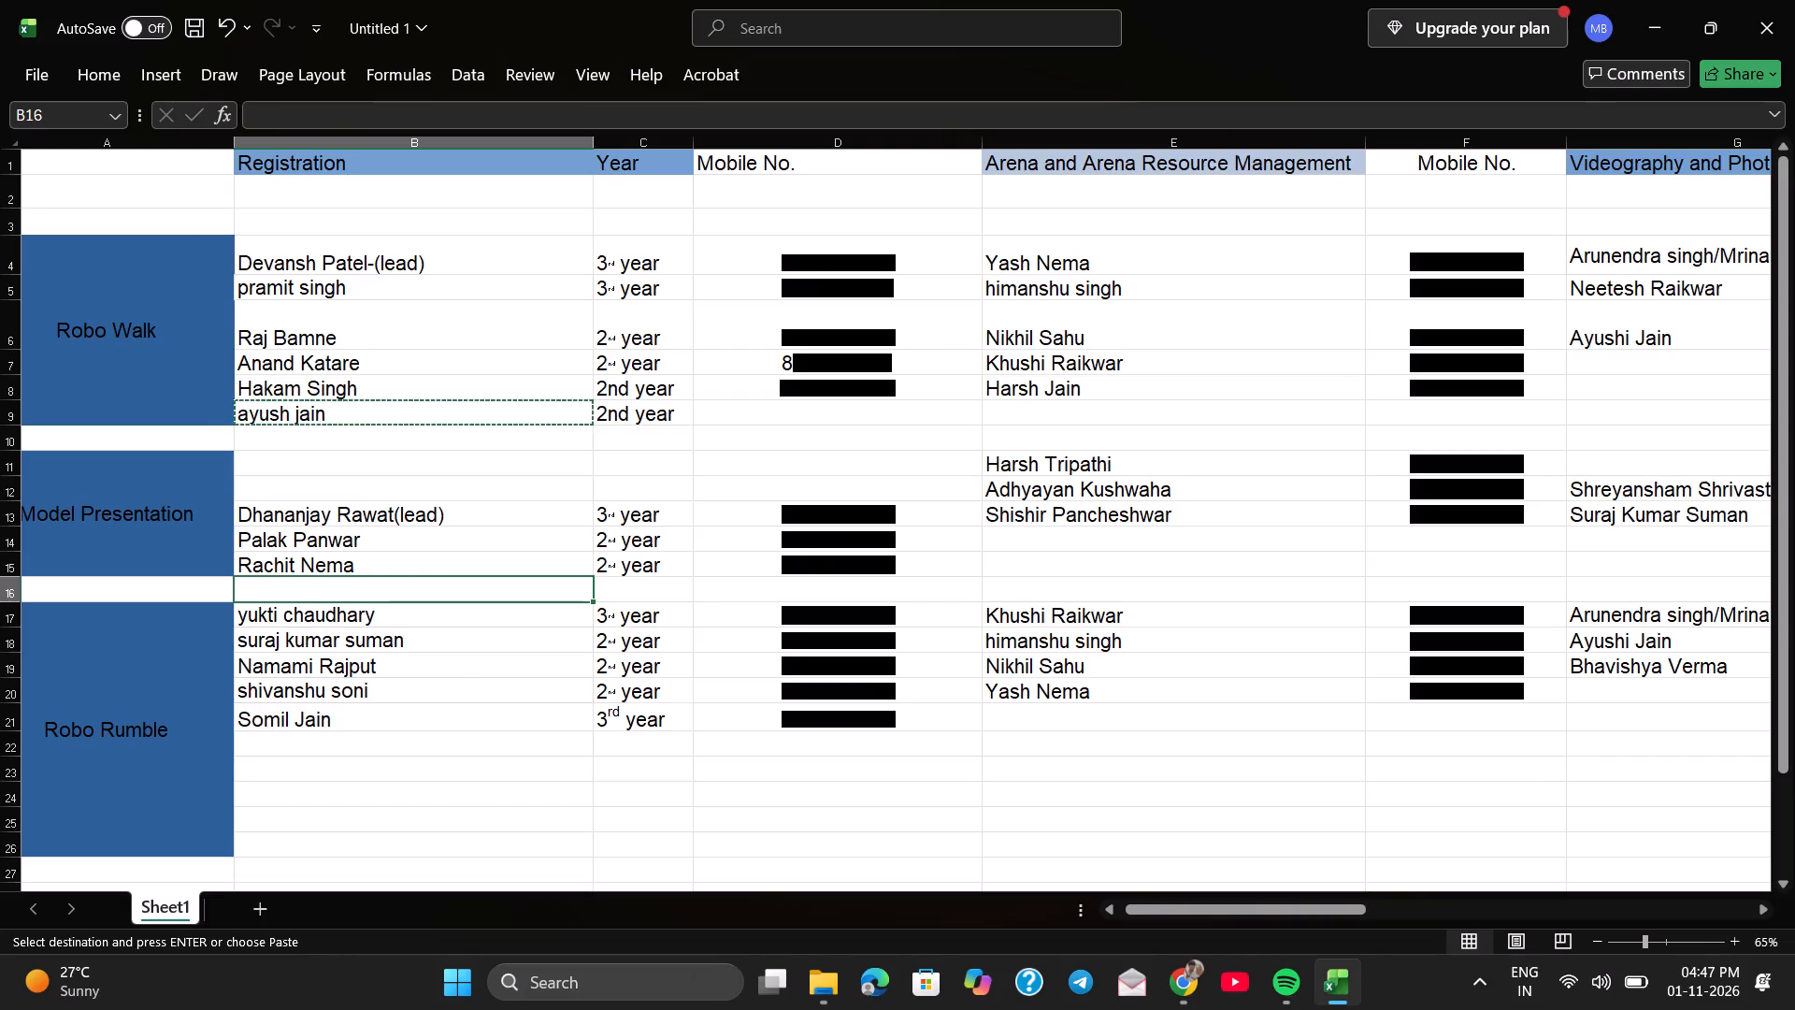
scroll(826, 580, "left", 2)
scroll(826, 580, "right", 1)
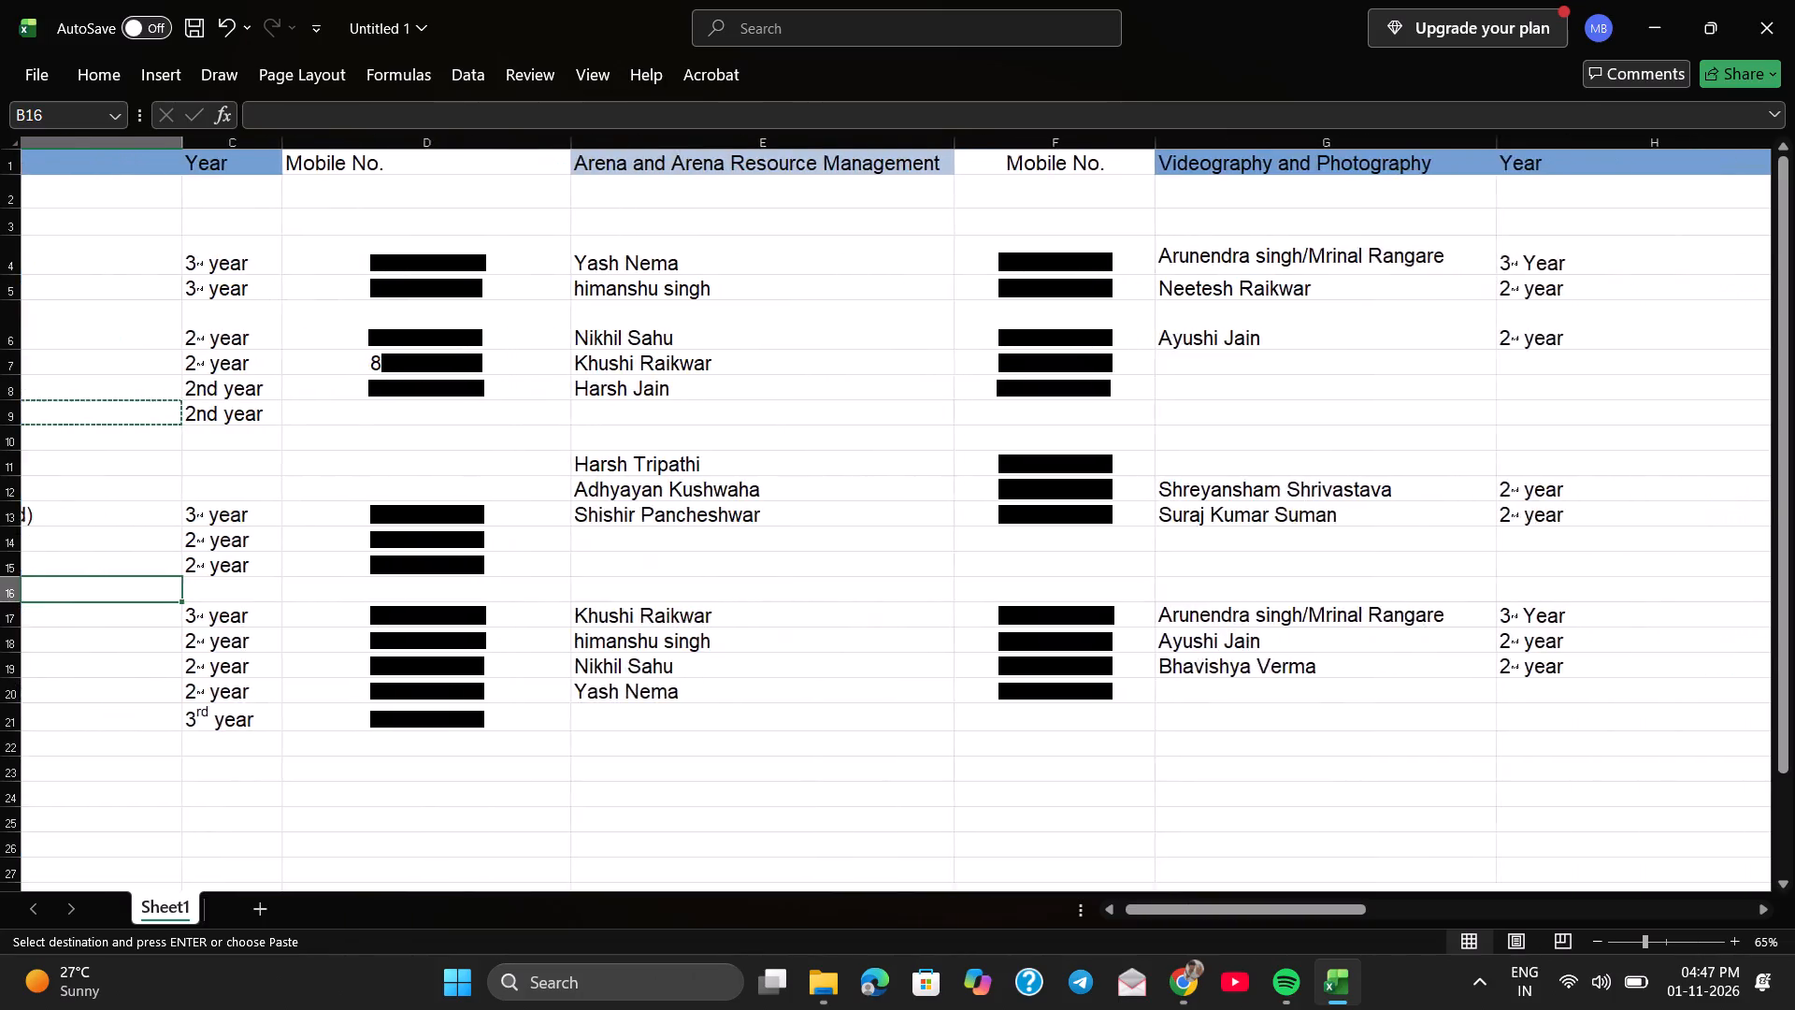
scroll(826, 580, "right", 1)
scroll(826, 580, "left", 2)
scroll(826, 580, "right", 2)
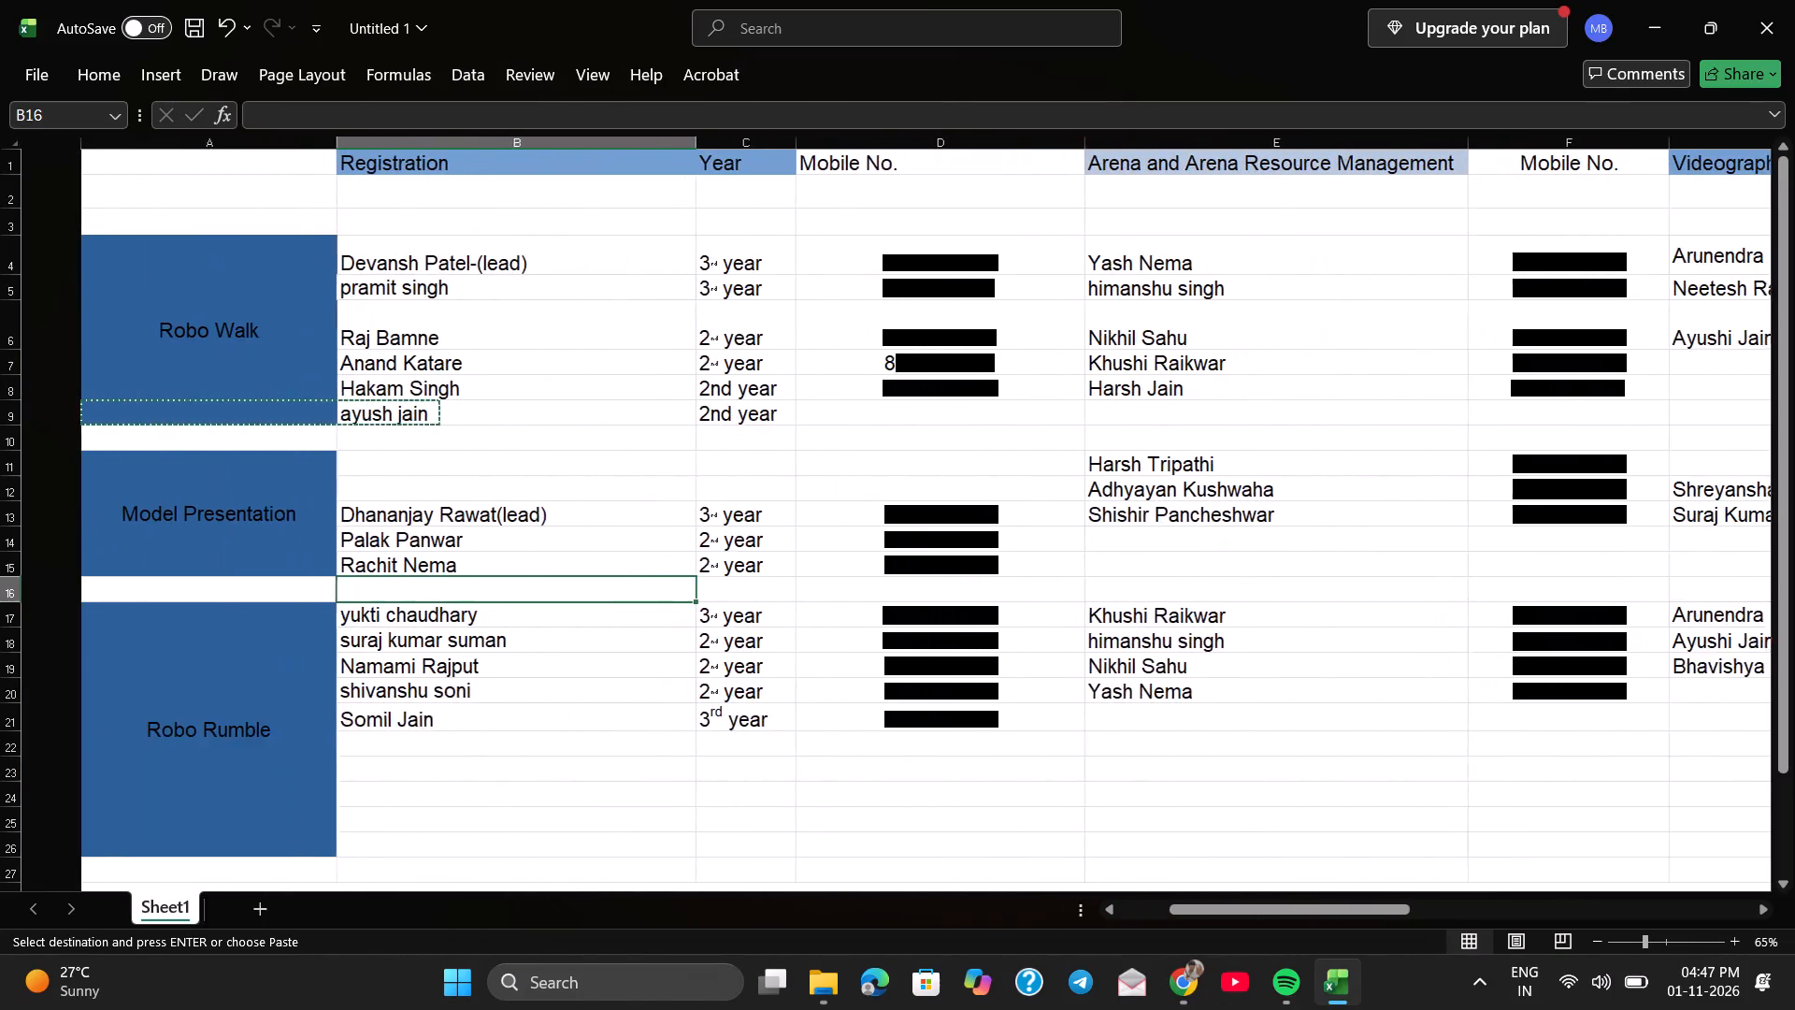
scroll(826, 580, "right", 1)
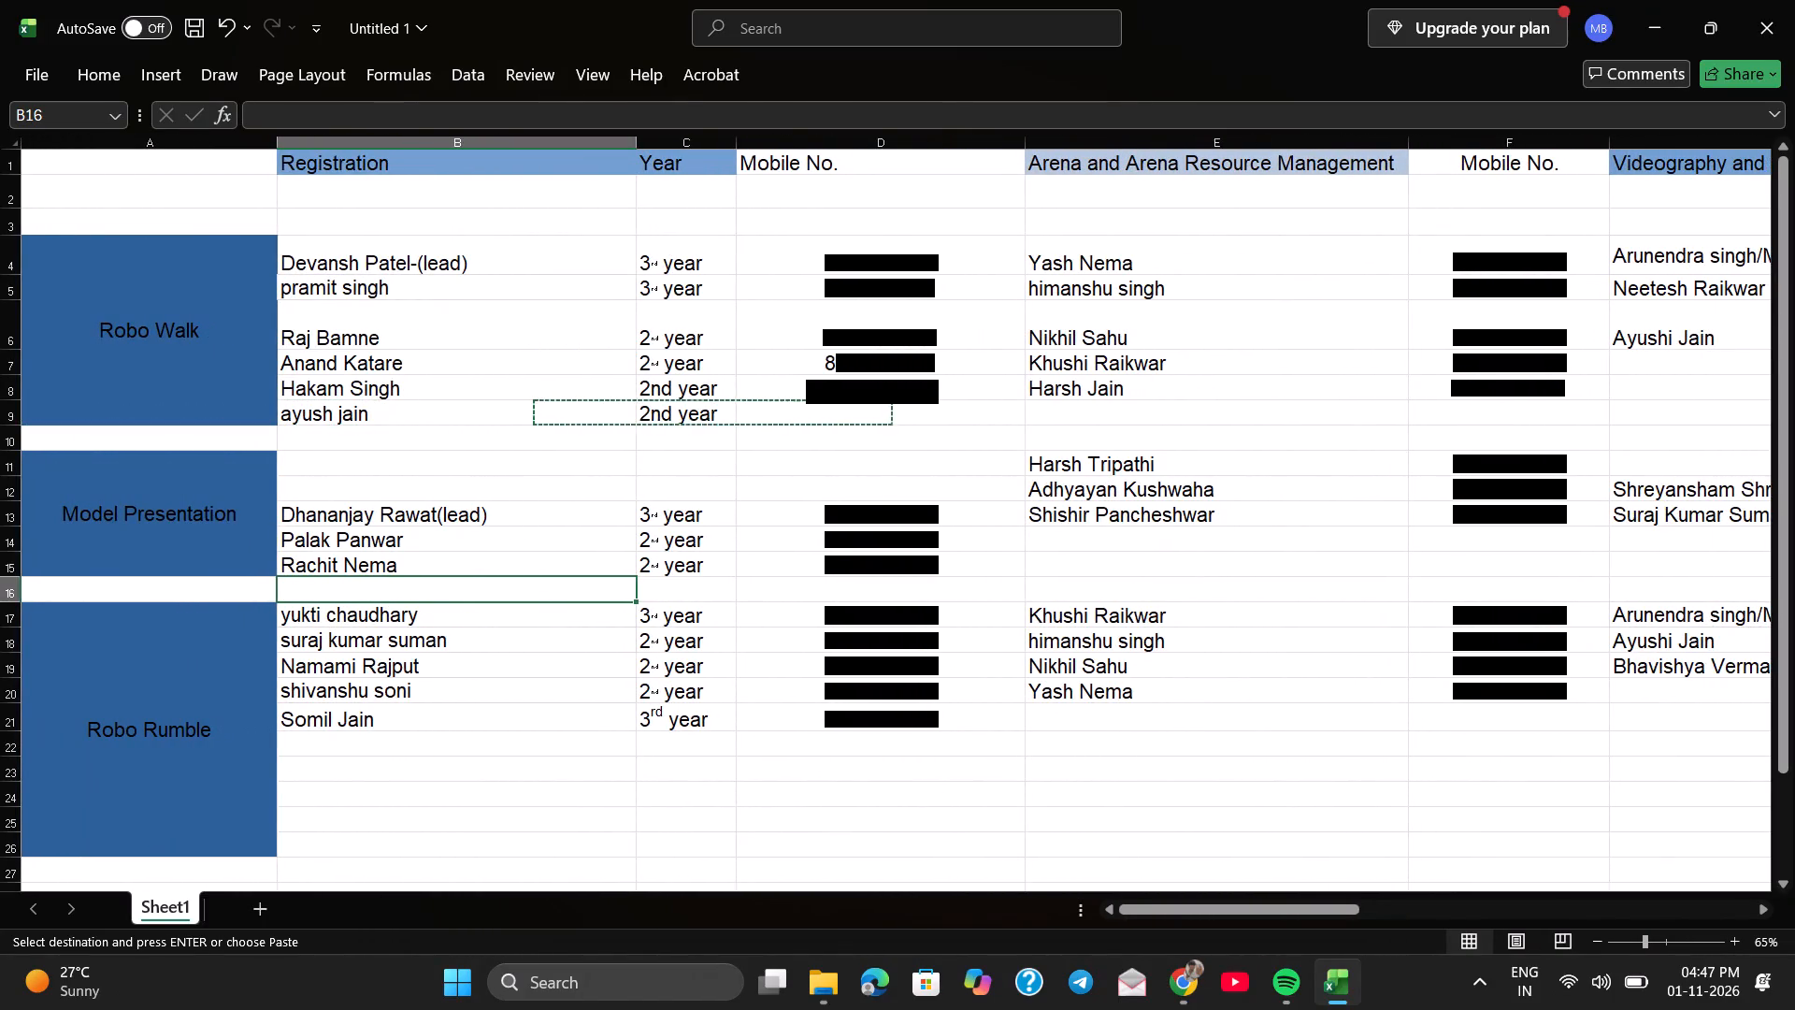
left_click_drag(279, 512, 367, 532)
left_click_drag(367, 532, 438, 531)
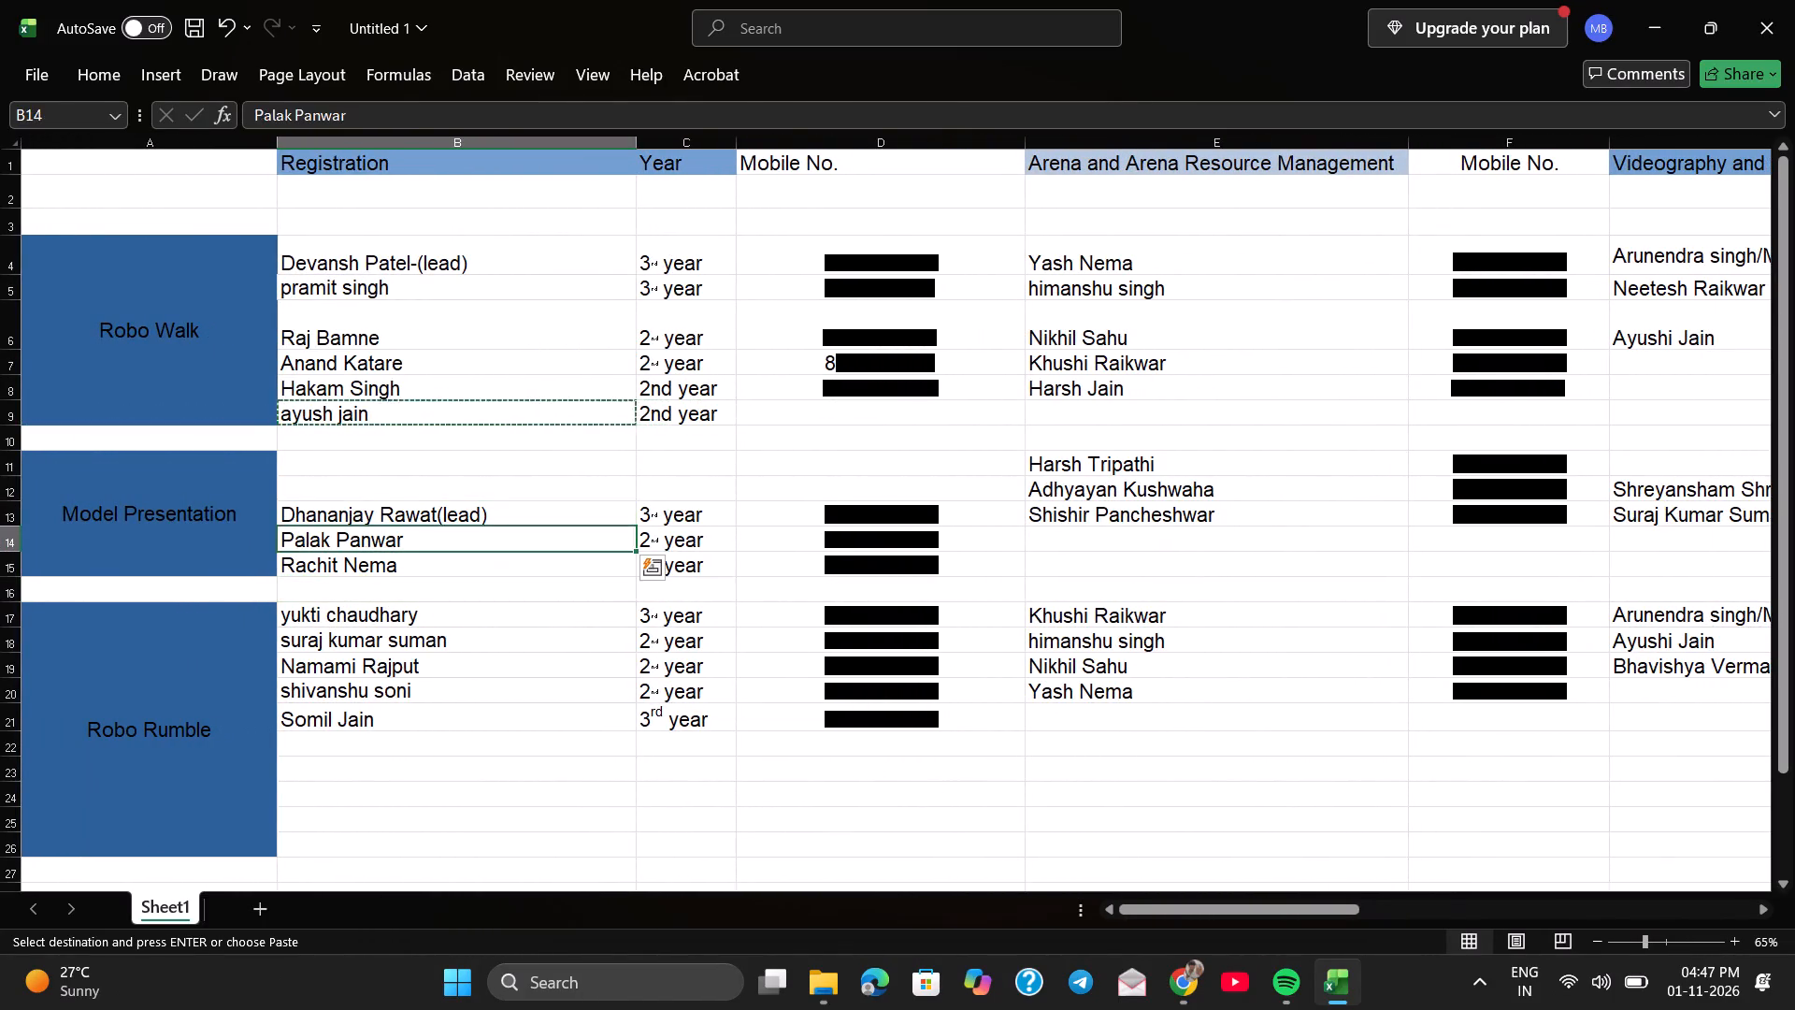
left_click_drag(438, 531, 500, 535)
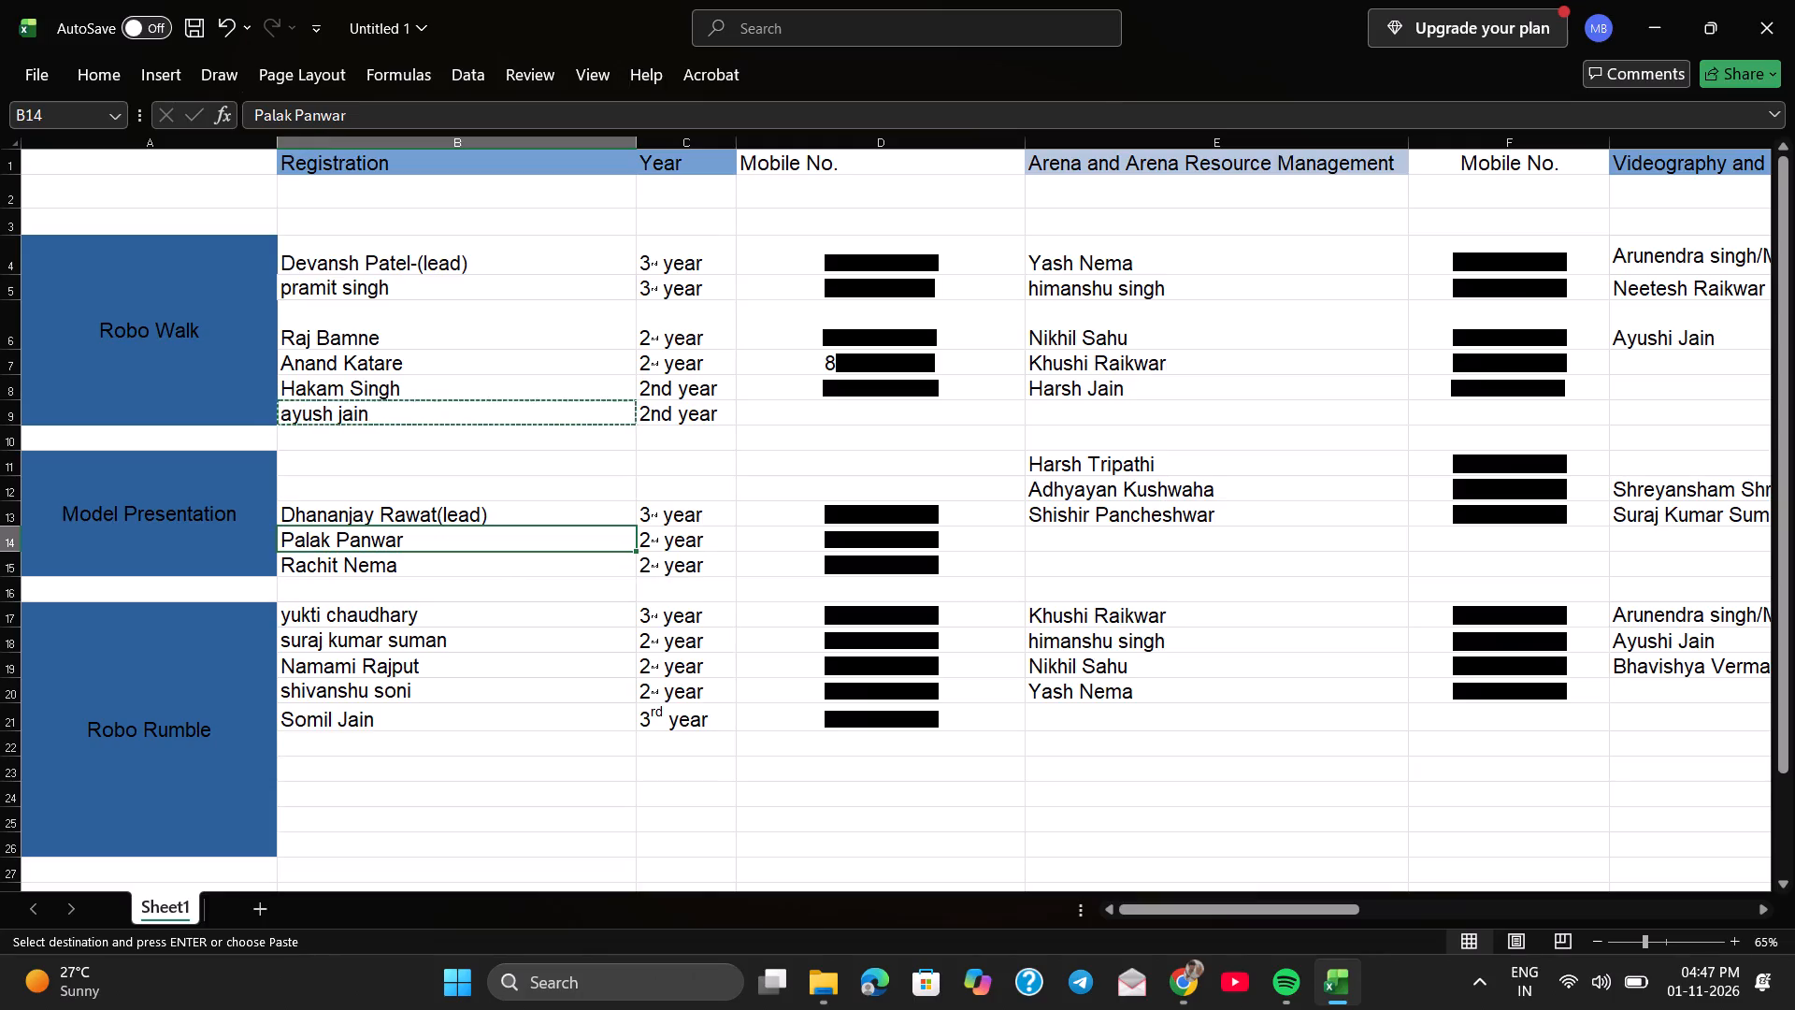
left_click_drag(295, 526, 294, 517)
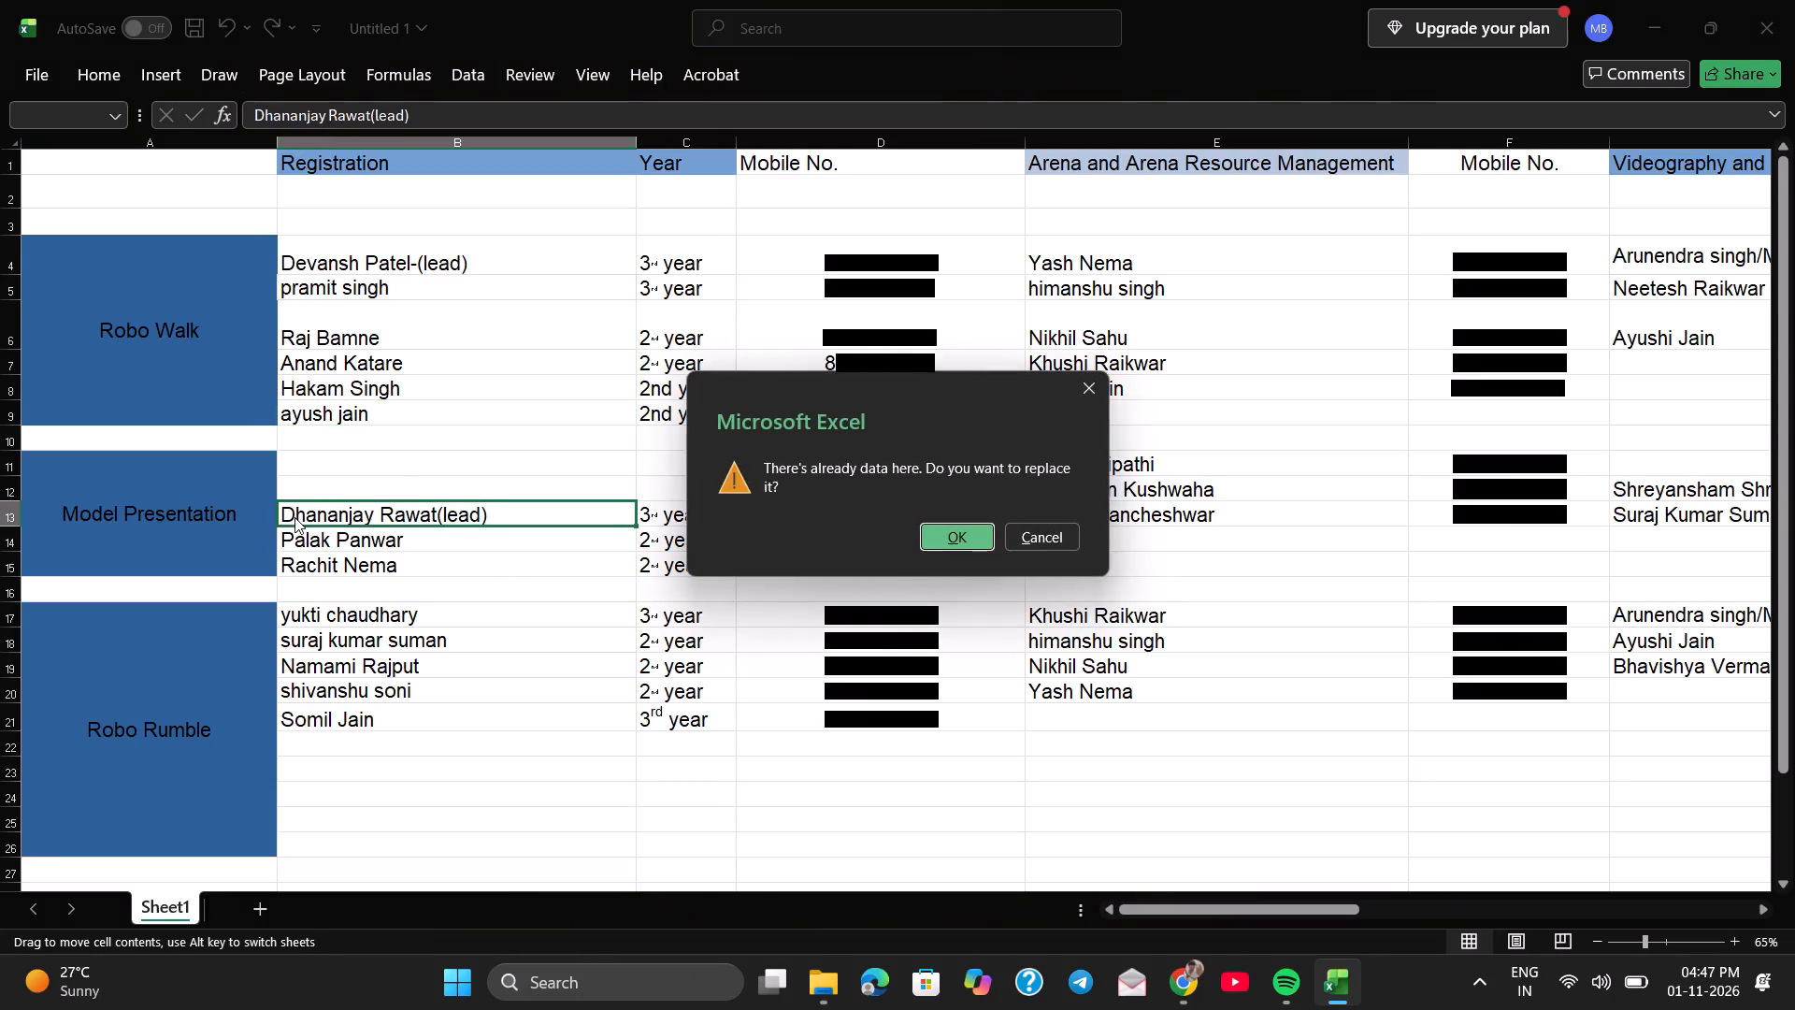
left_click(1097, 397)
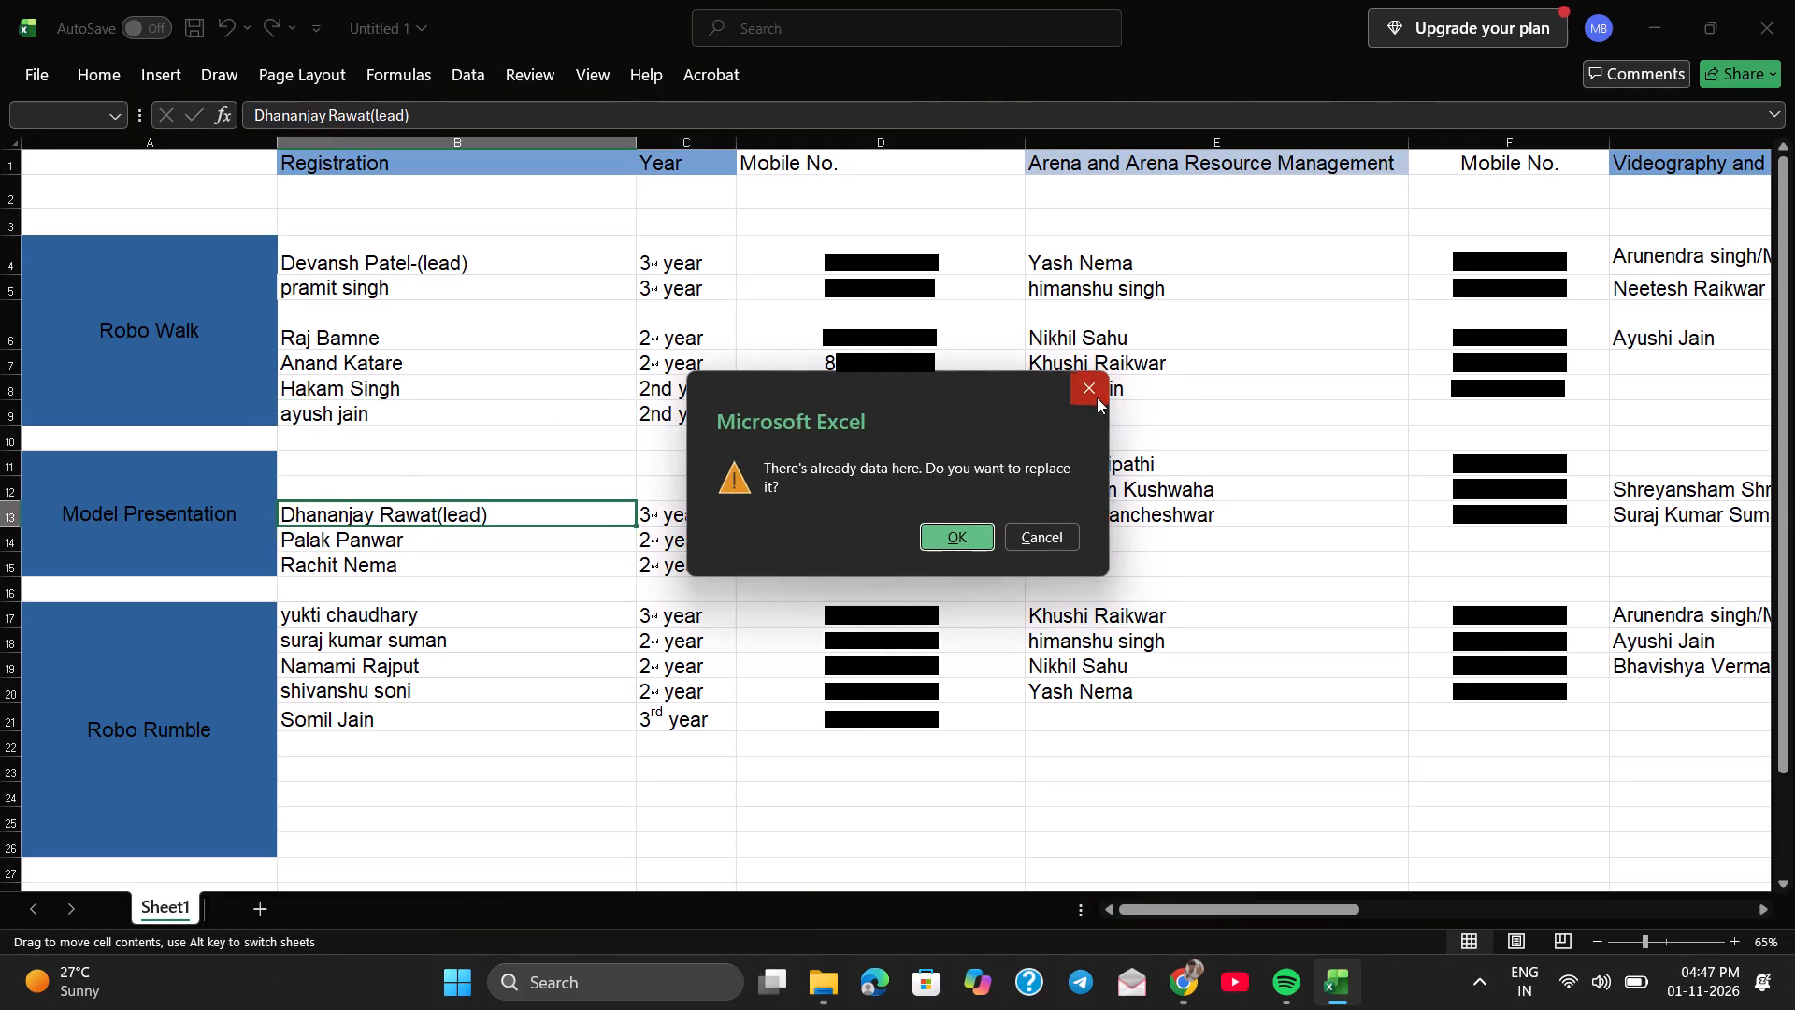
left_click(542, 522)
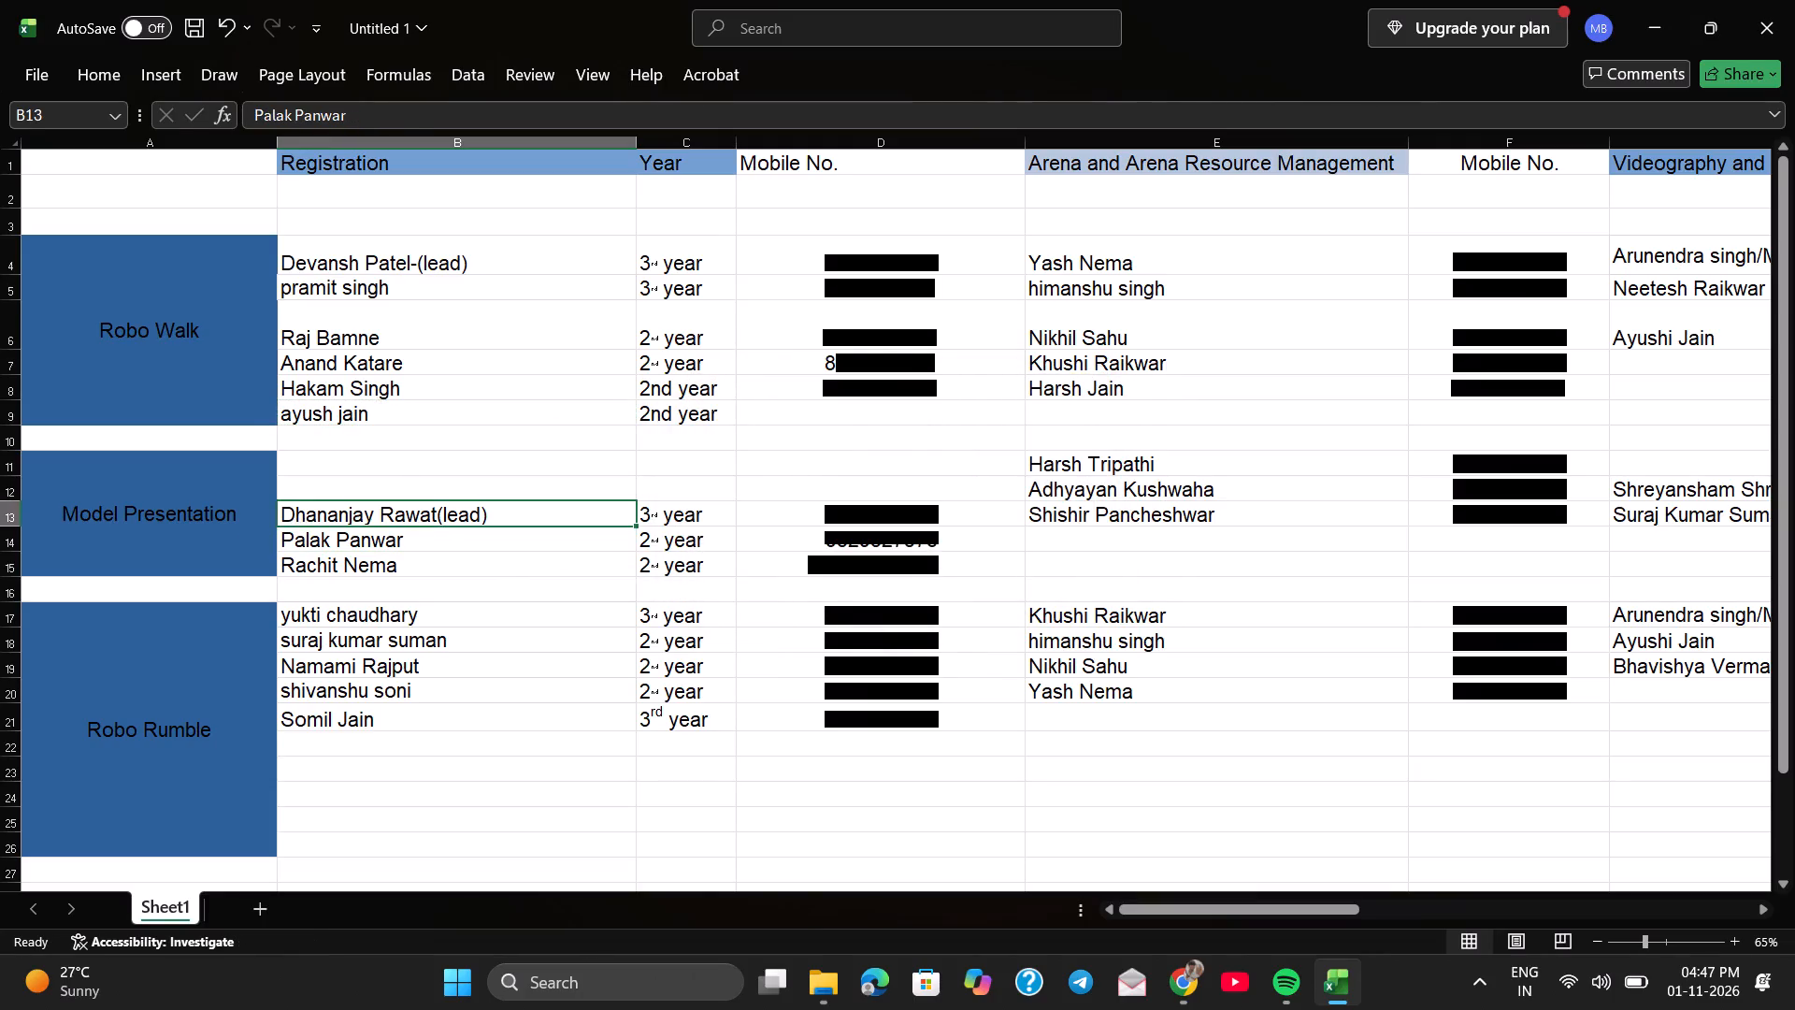
Fill the Model Presentation lead's name from B13 across into the Year cell C13 and the Mobile No. cell D13.
left_click_drag(635, 527, 691, 580)
left_click_drag(691, 580, 792, 575)
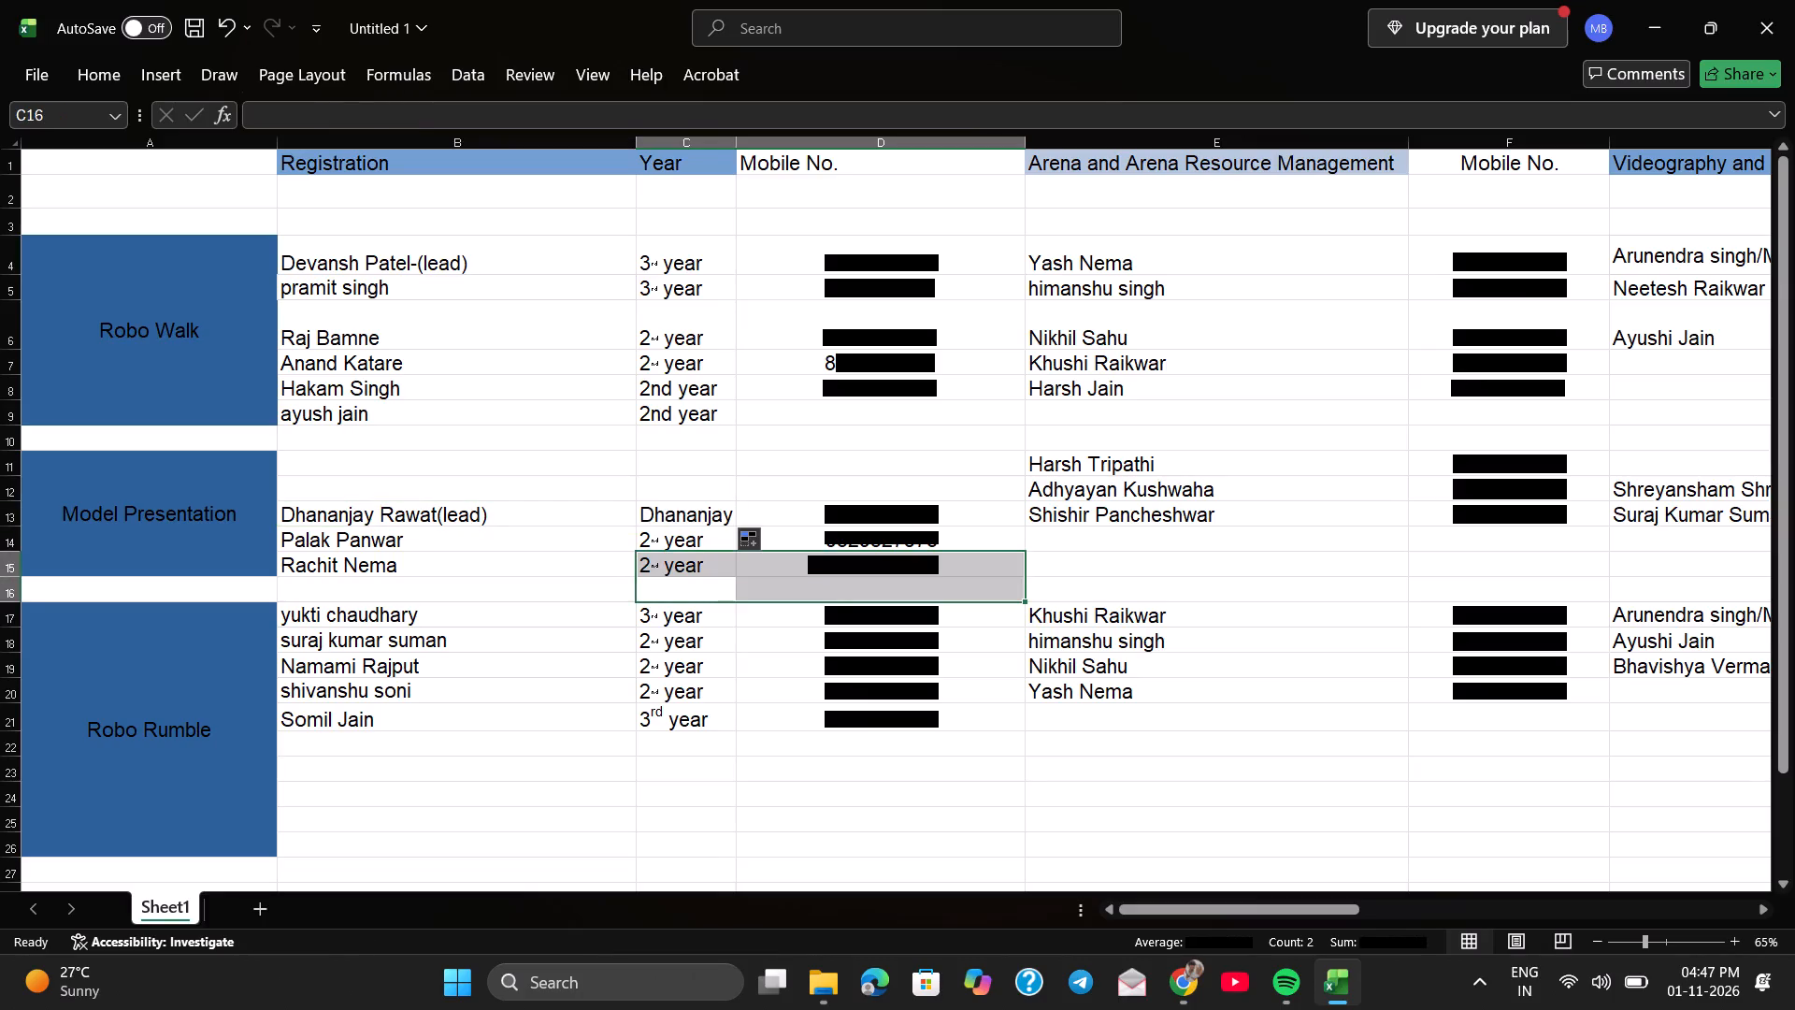
left_click(514, 510)
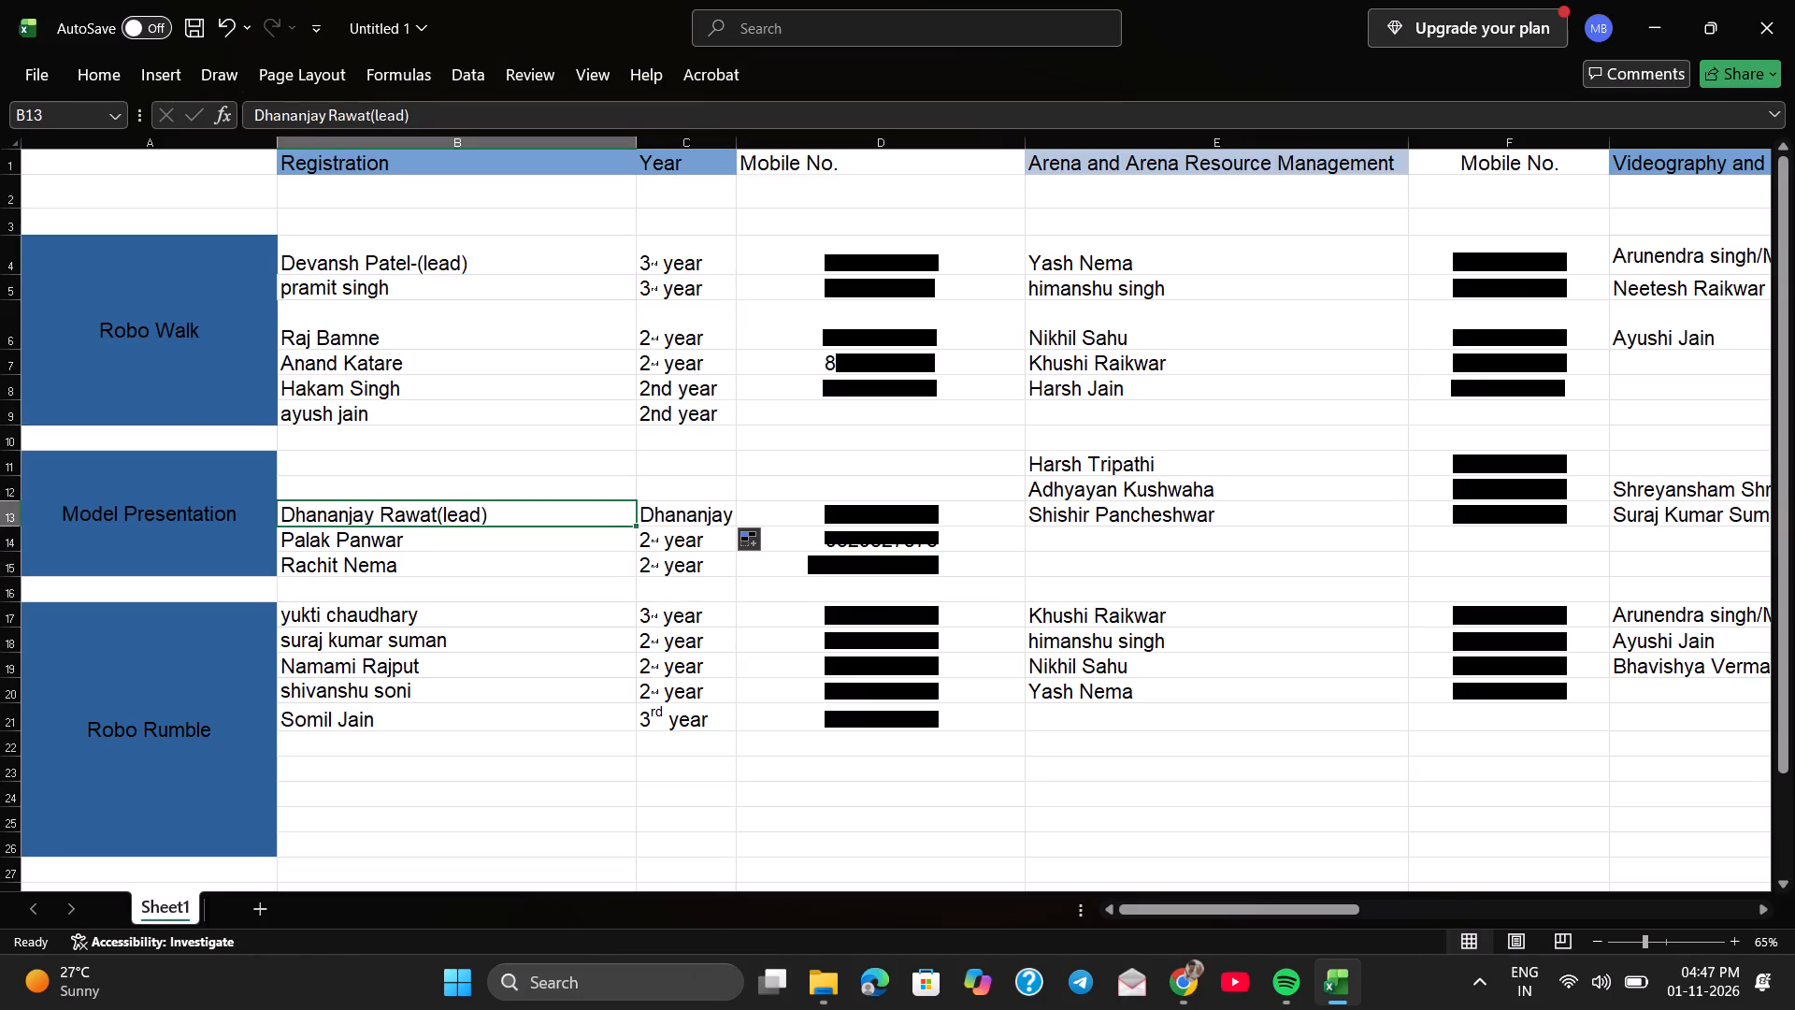
left_click(633, 524)
left_click(633, 524)
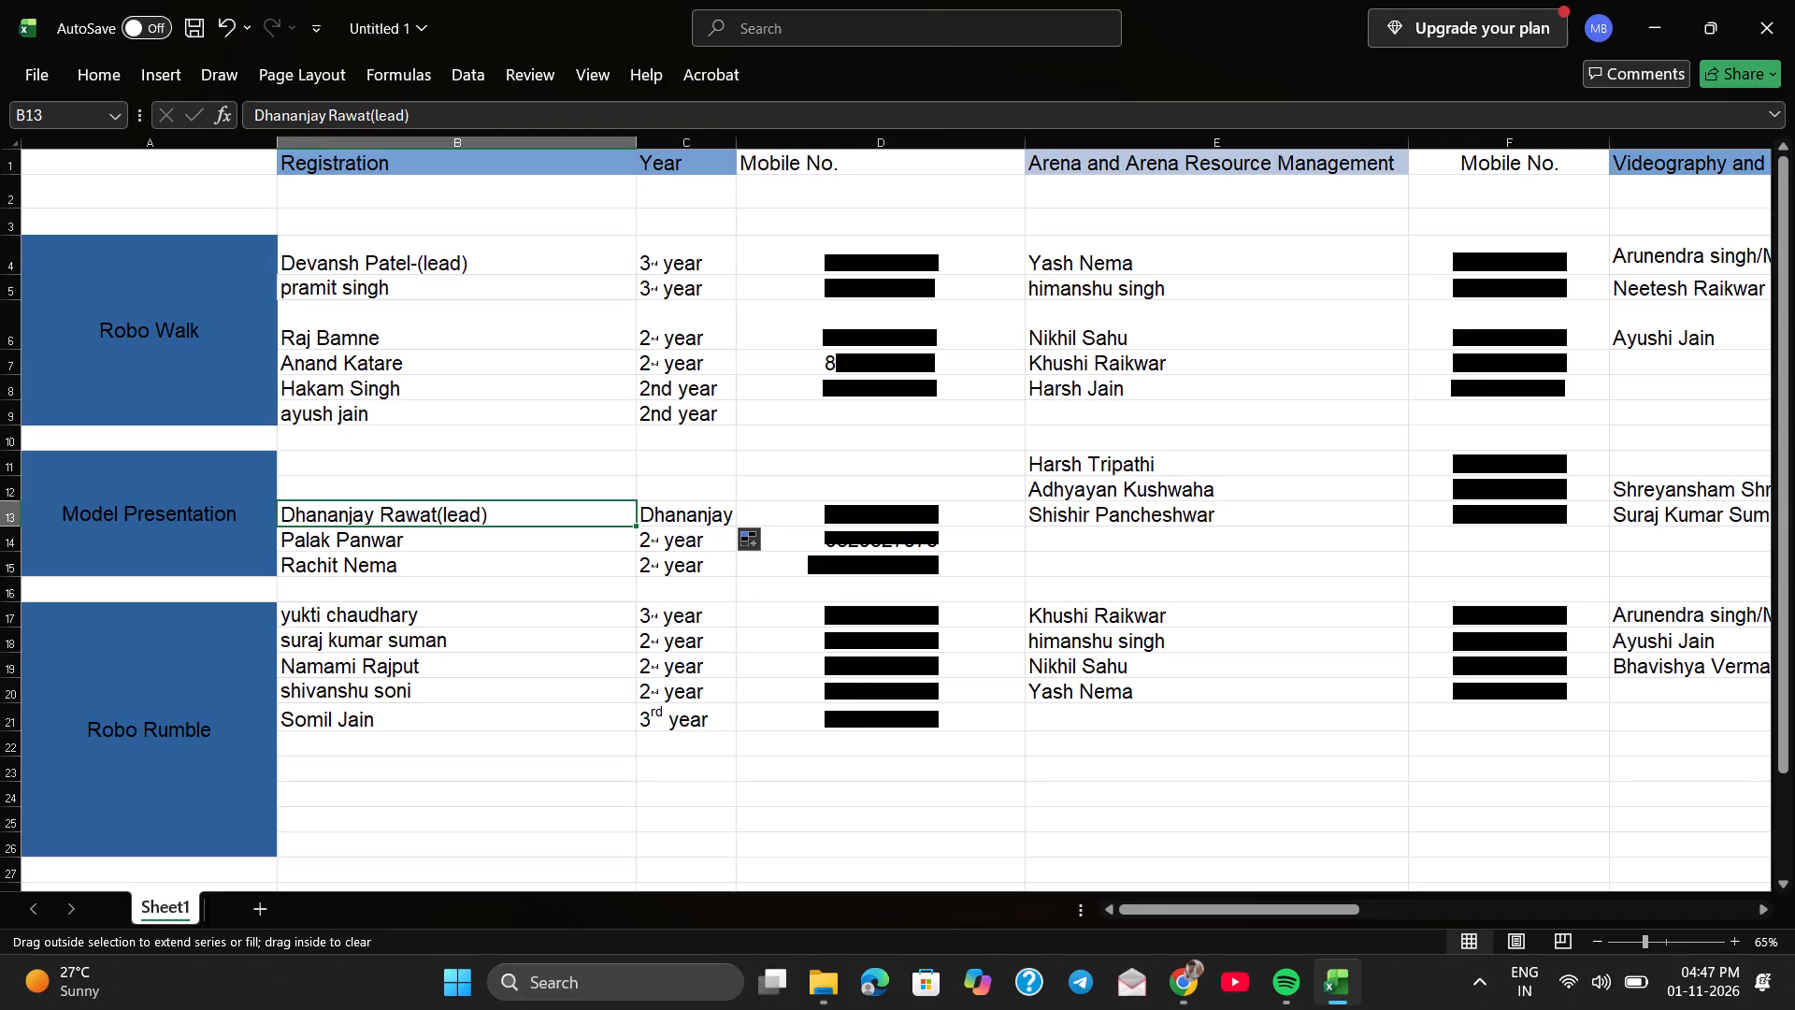
left_click_drag(633, 524, 702, 531)
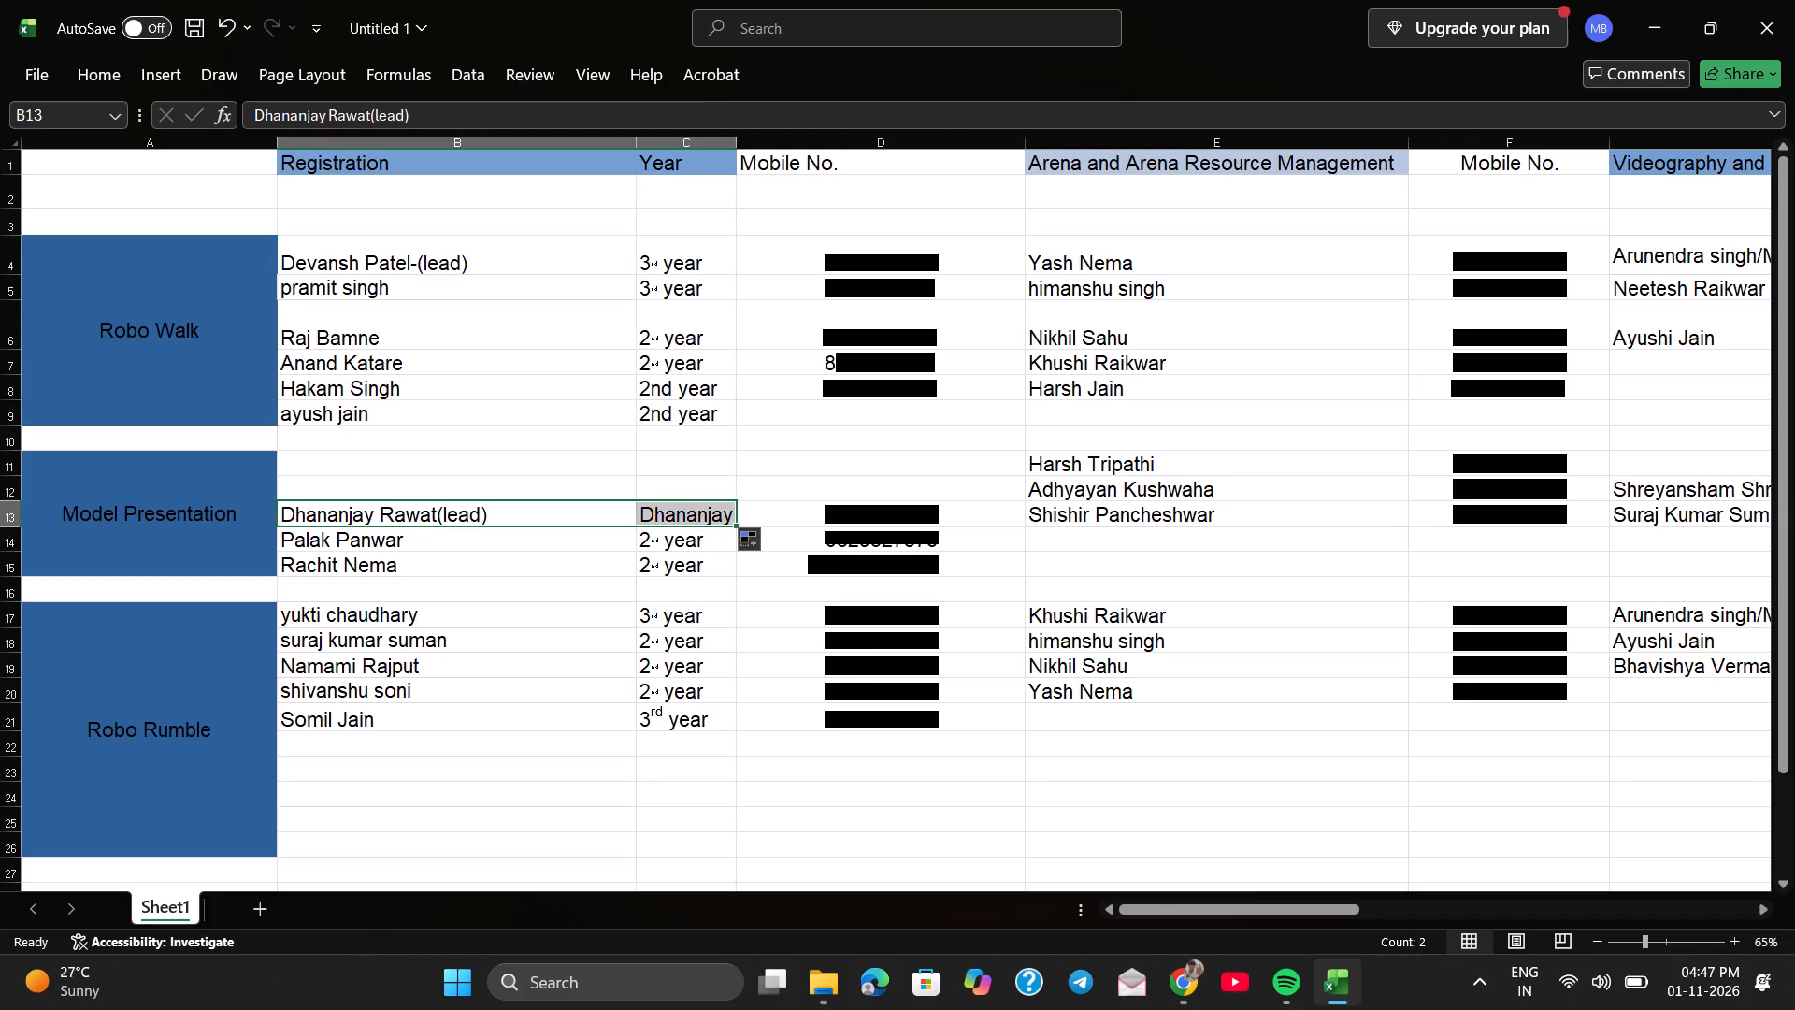
left_click_drag(733, 523, 837, 571)
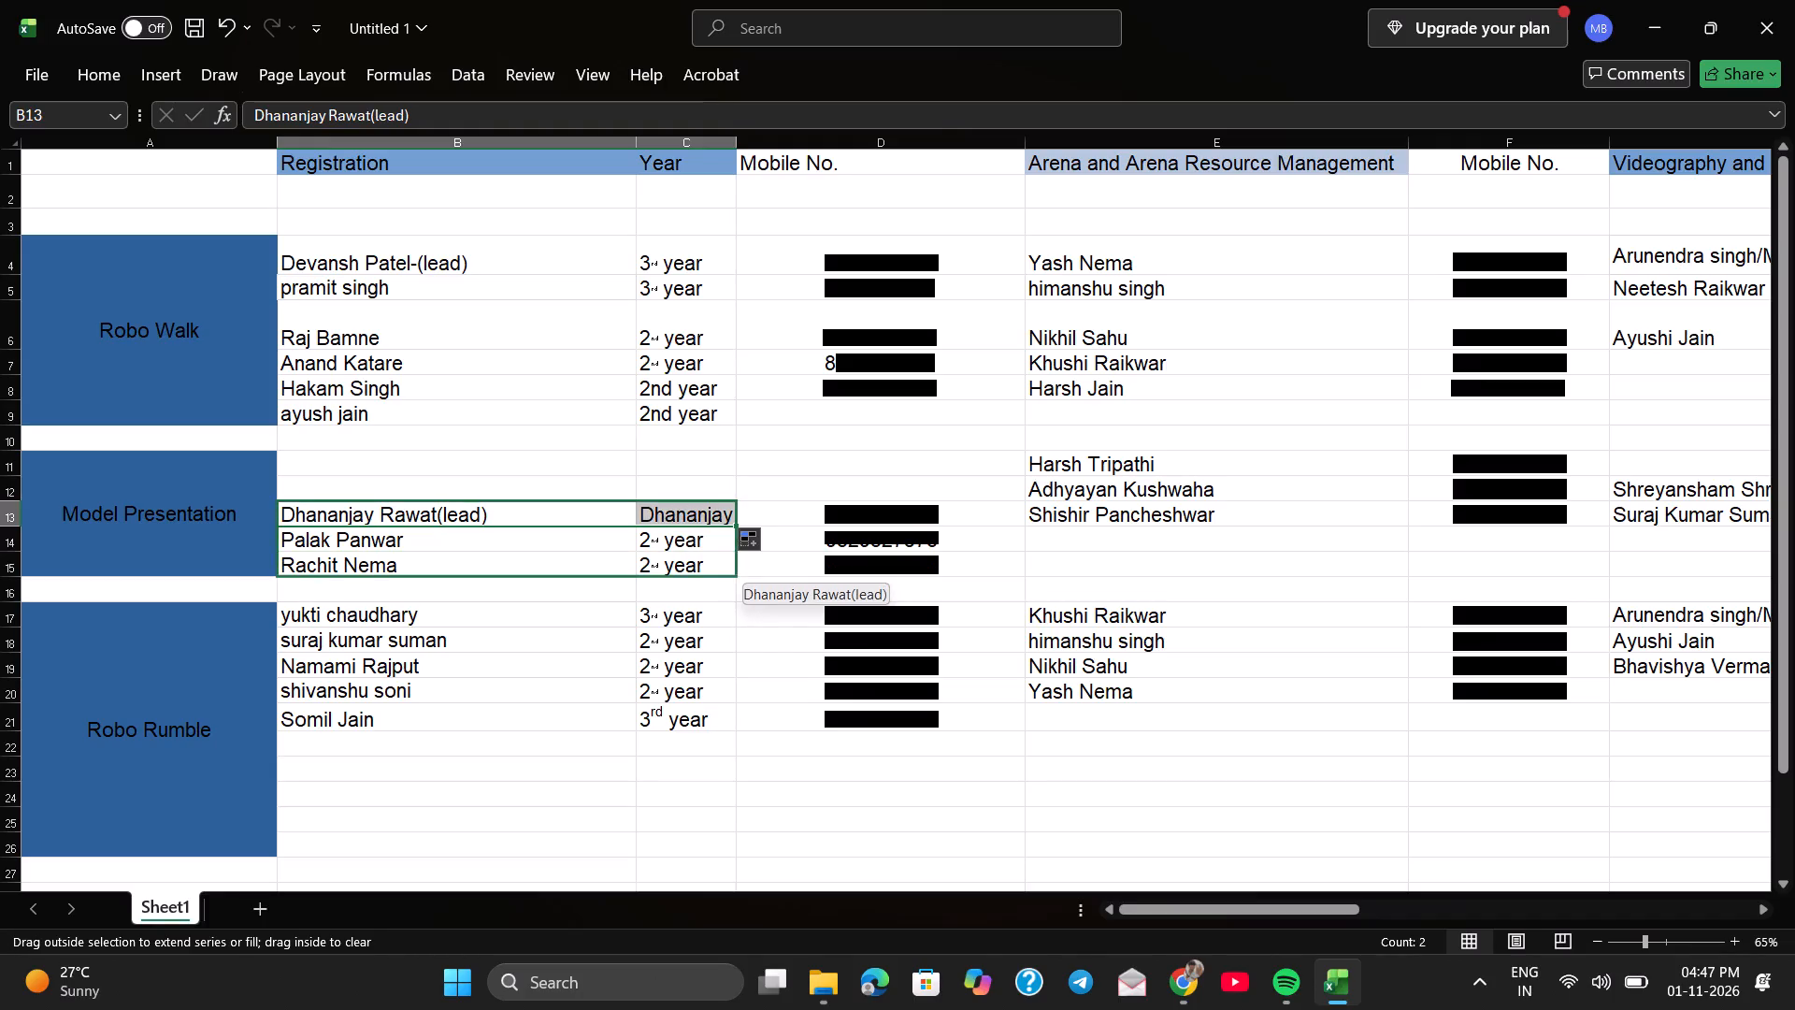
left_click_drag(837, 571, 926, 602)
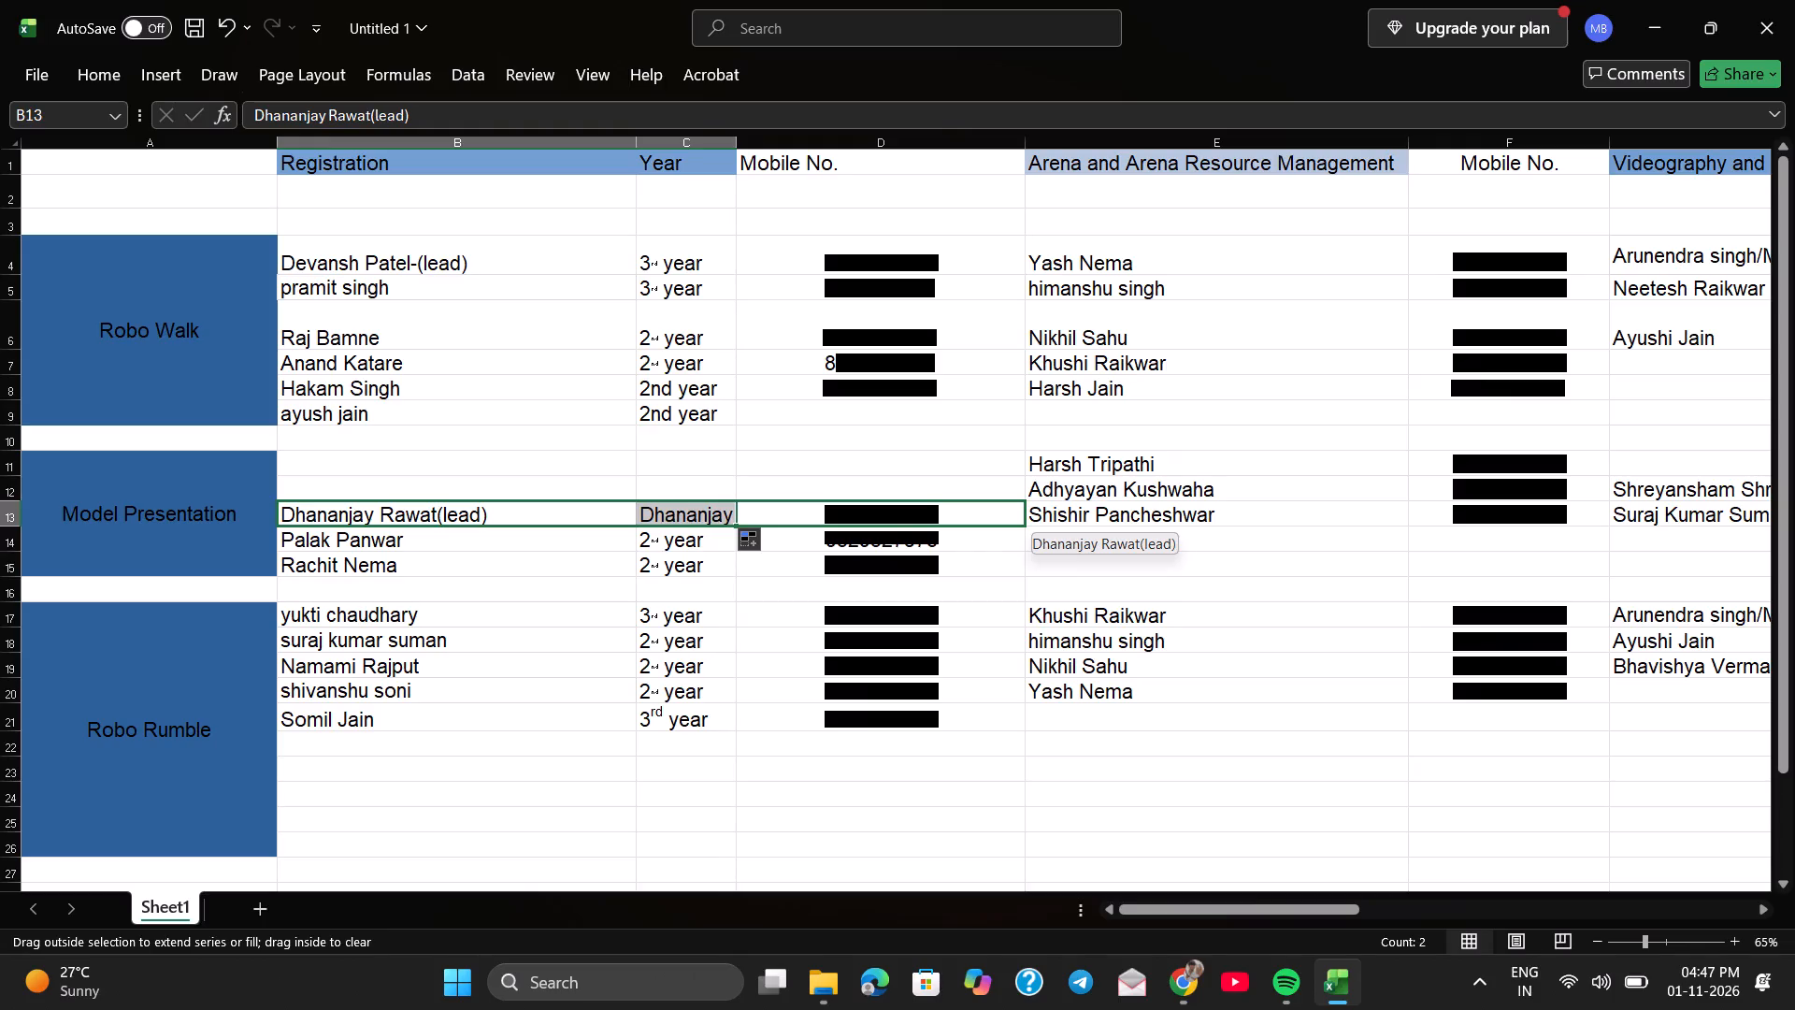
left_click_drag(926, 602, 1045, 565)
left_click_drag(1045, 565, 995, 557)
left_click_drag(995, 557, 961, 548)
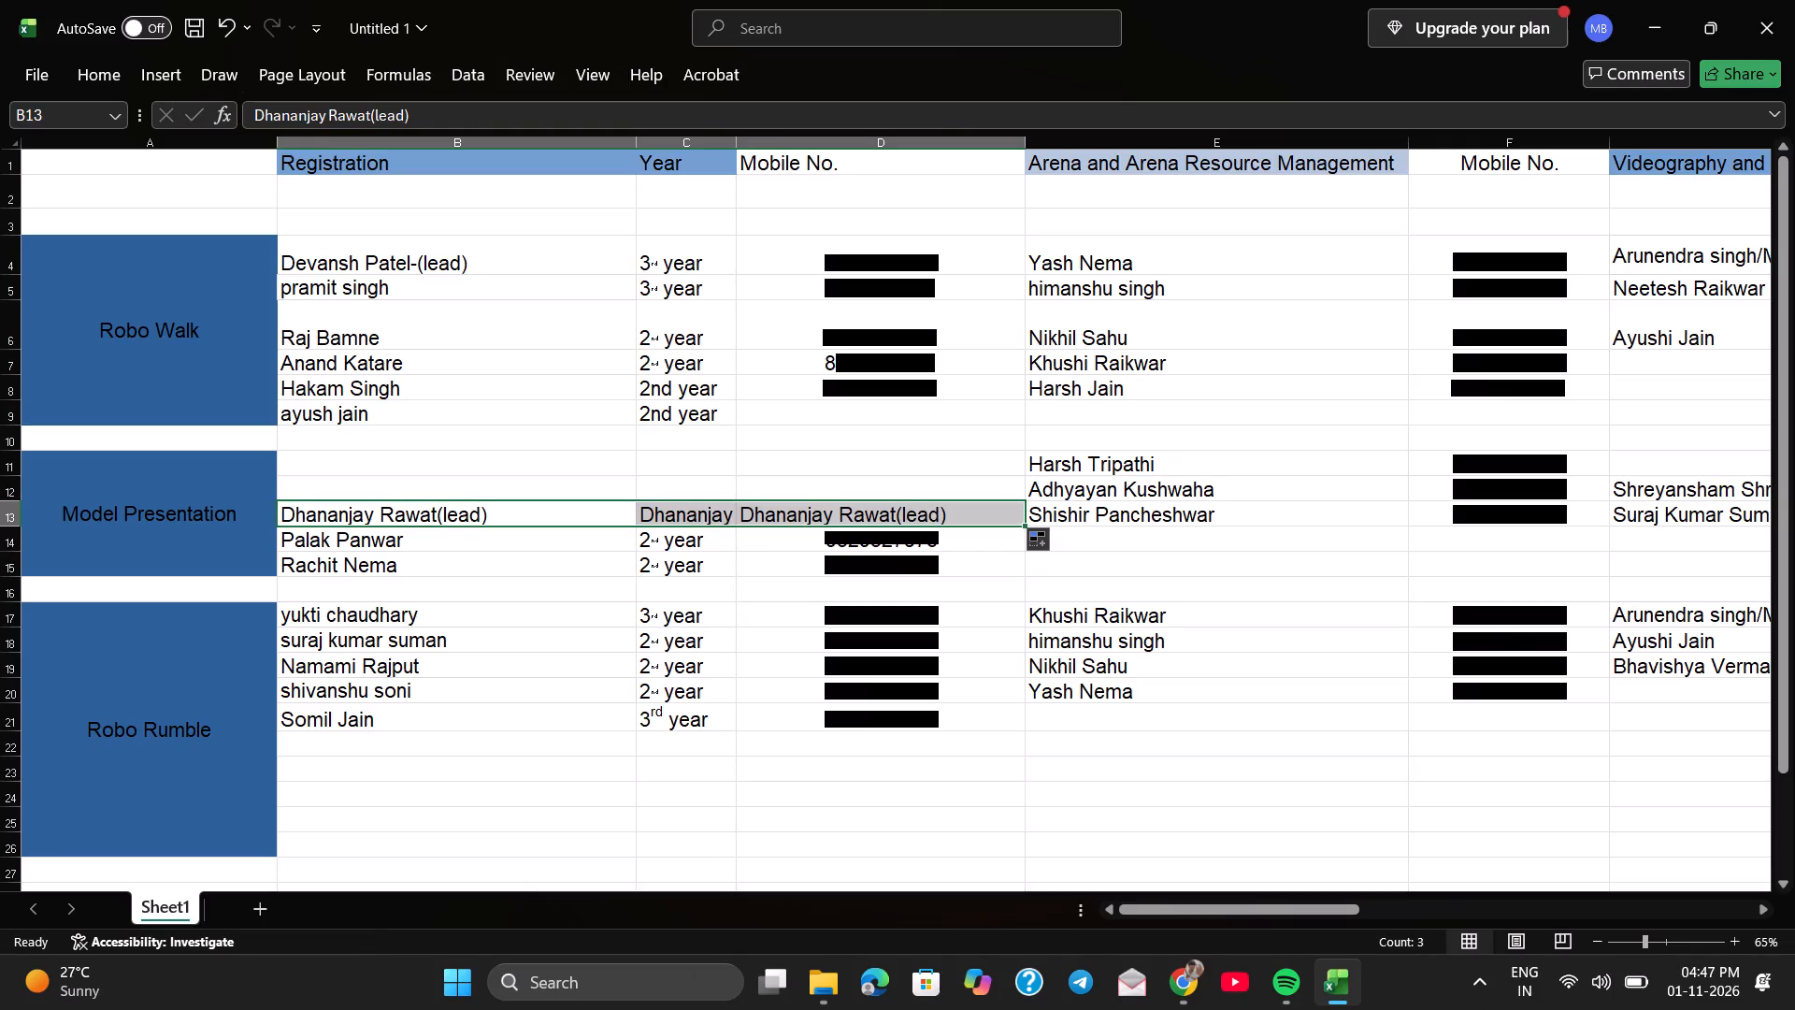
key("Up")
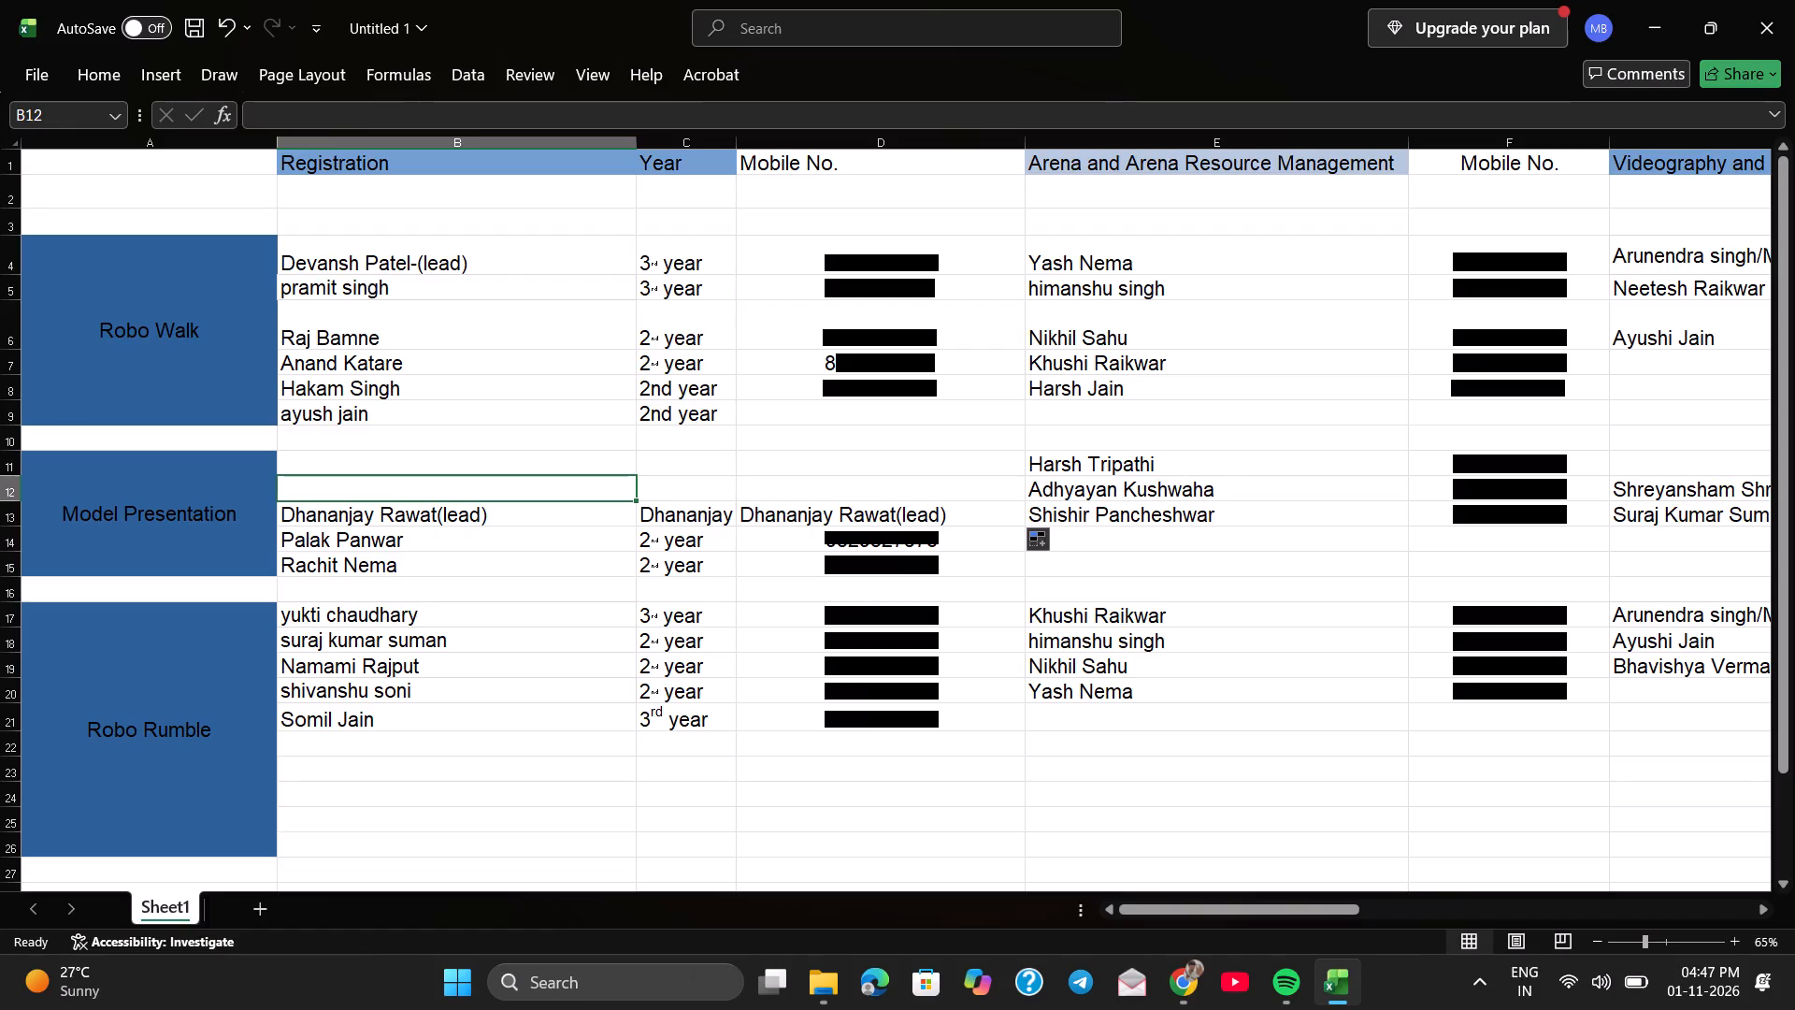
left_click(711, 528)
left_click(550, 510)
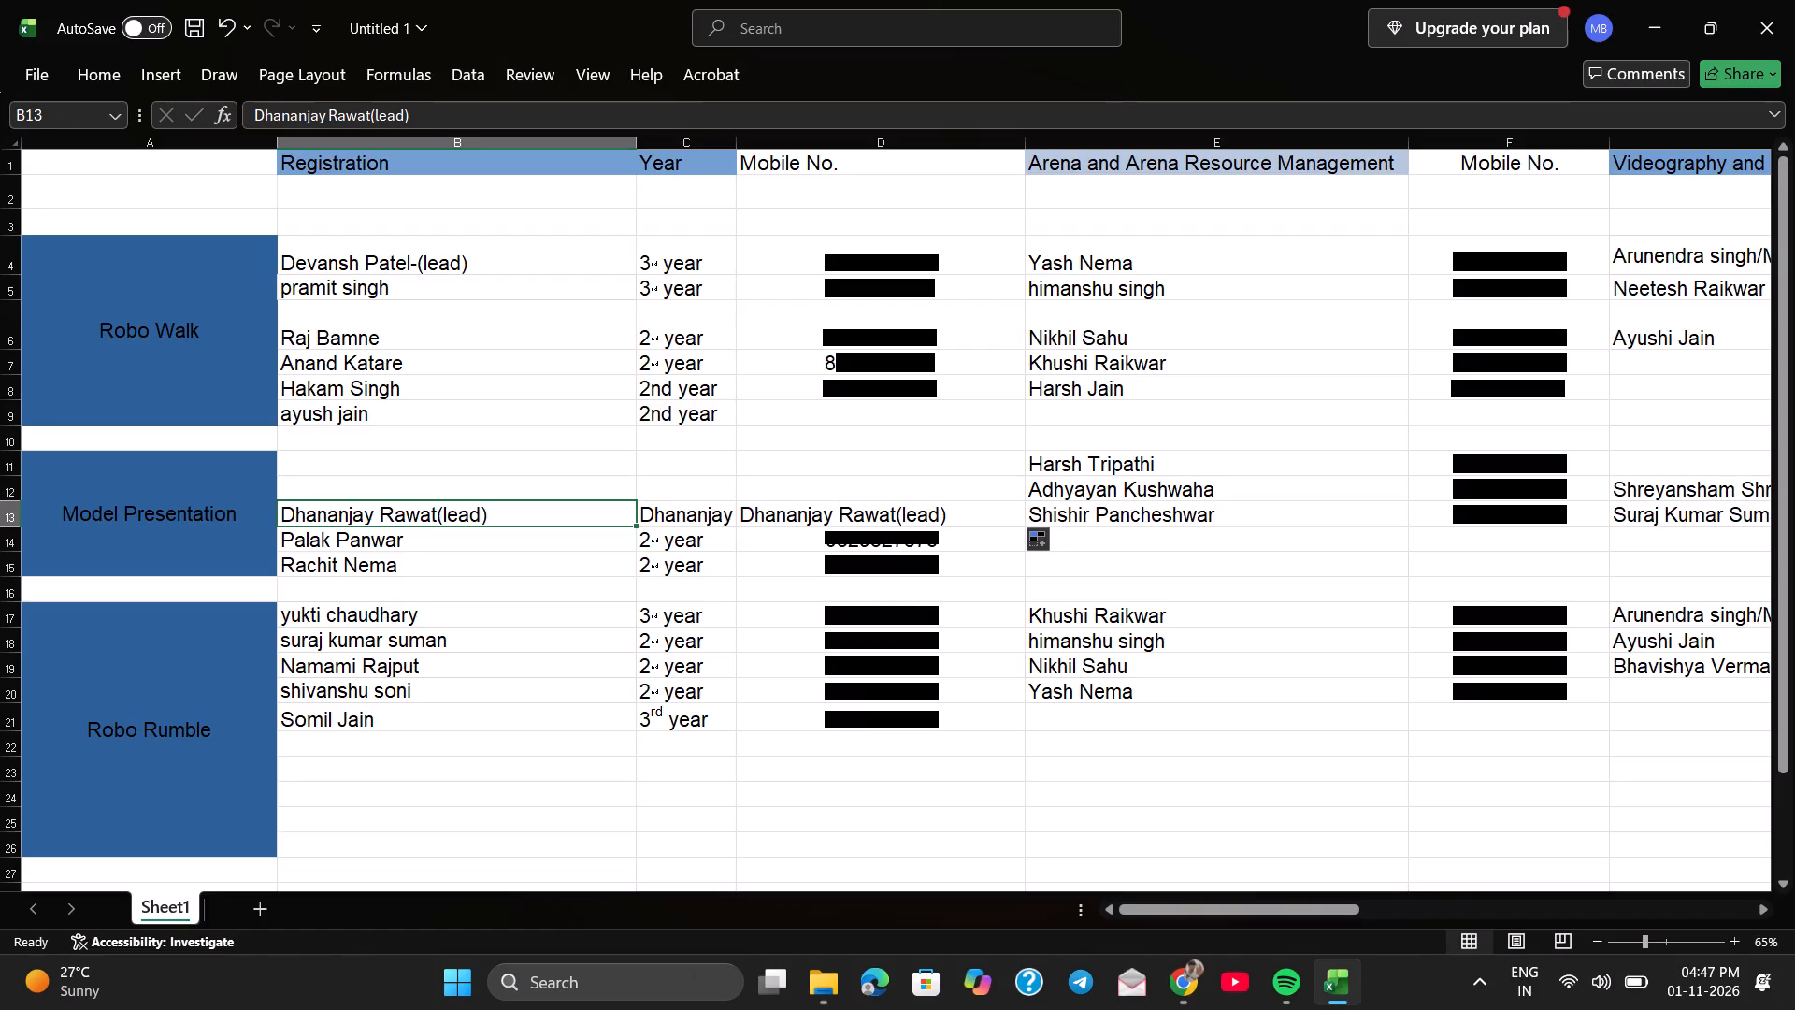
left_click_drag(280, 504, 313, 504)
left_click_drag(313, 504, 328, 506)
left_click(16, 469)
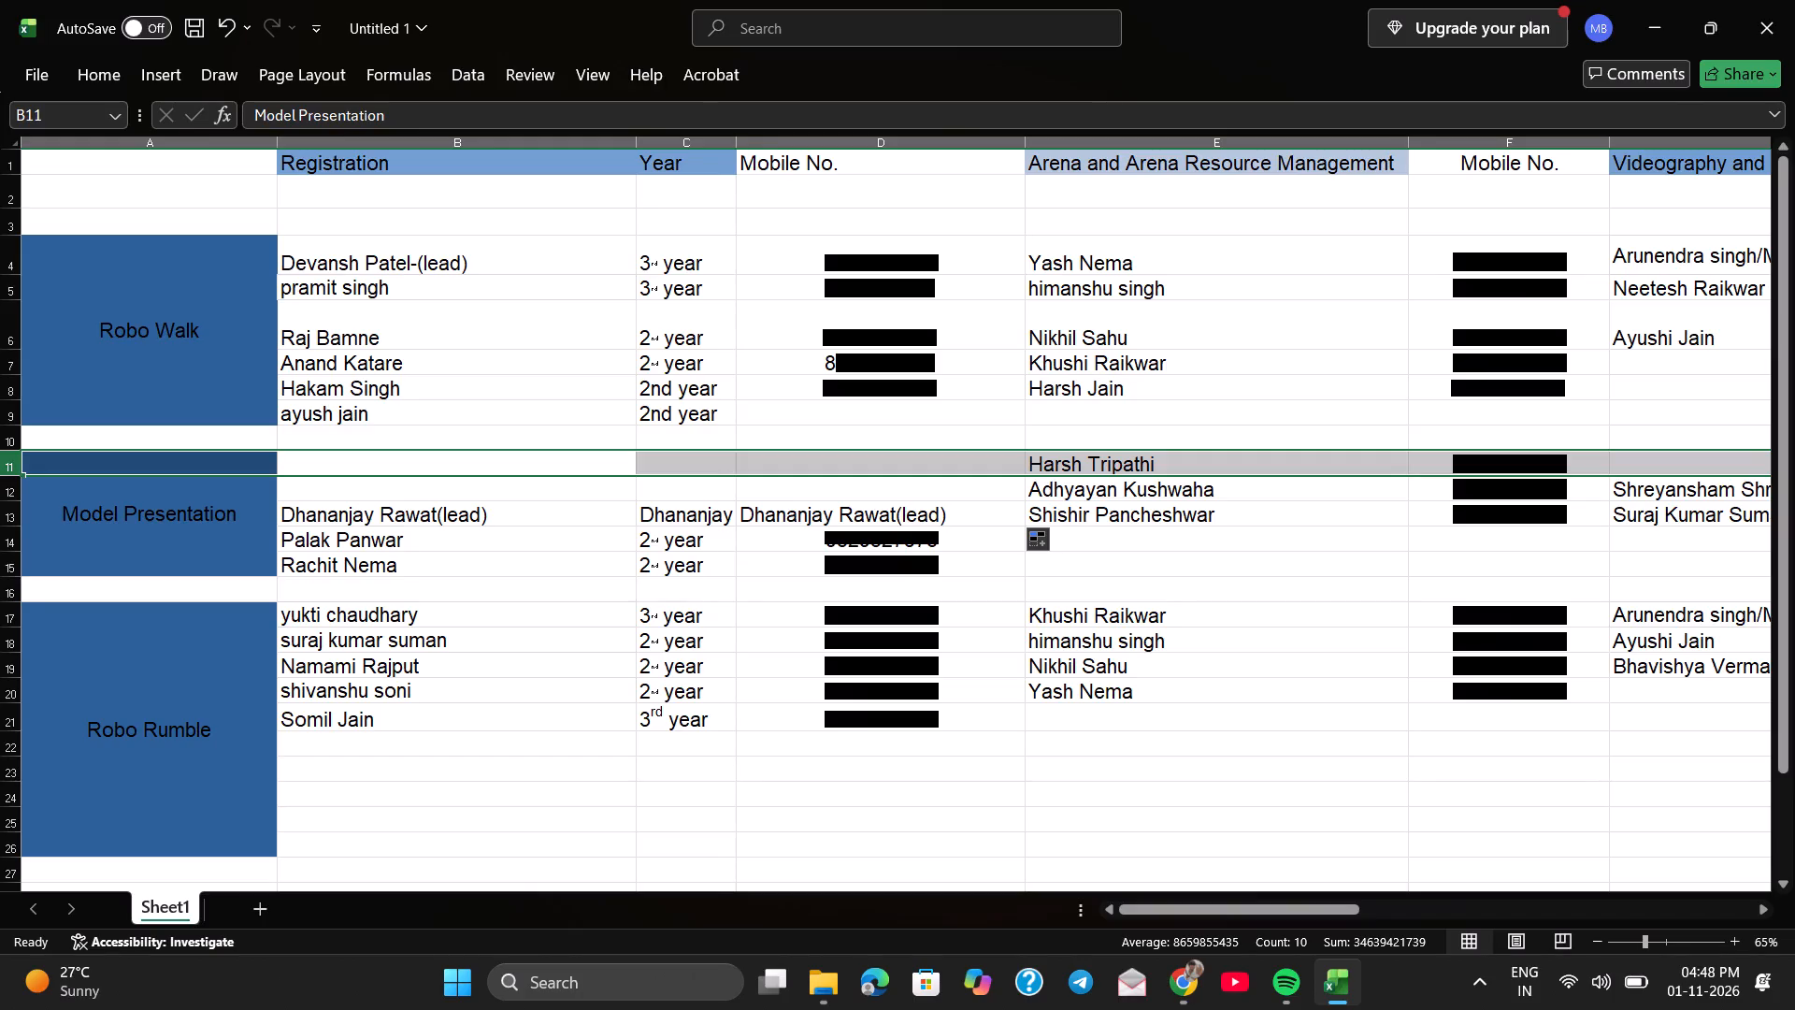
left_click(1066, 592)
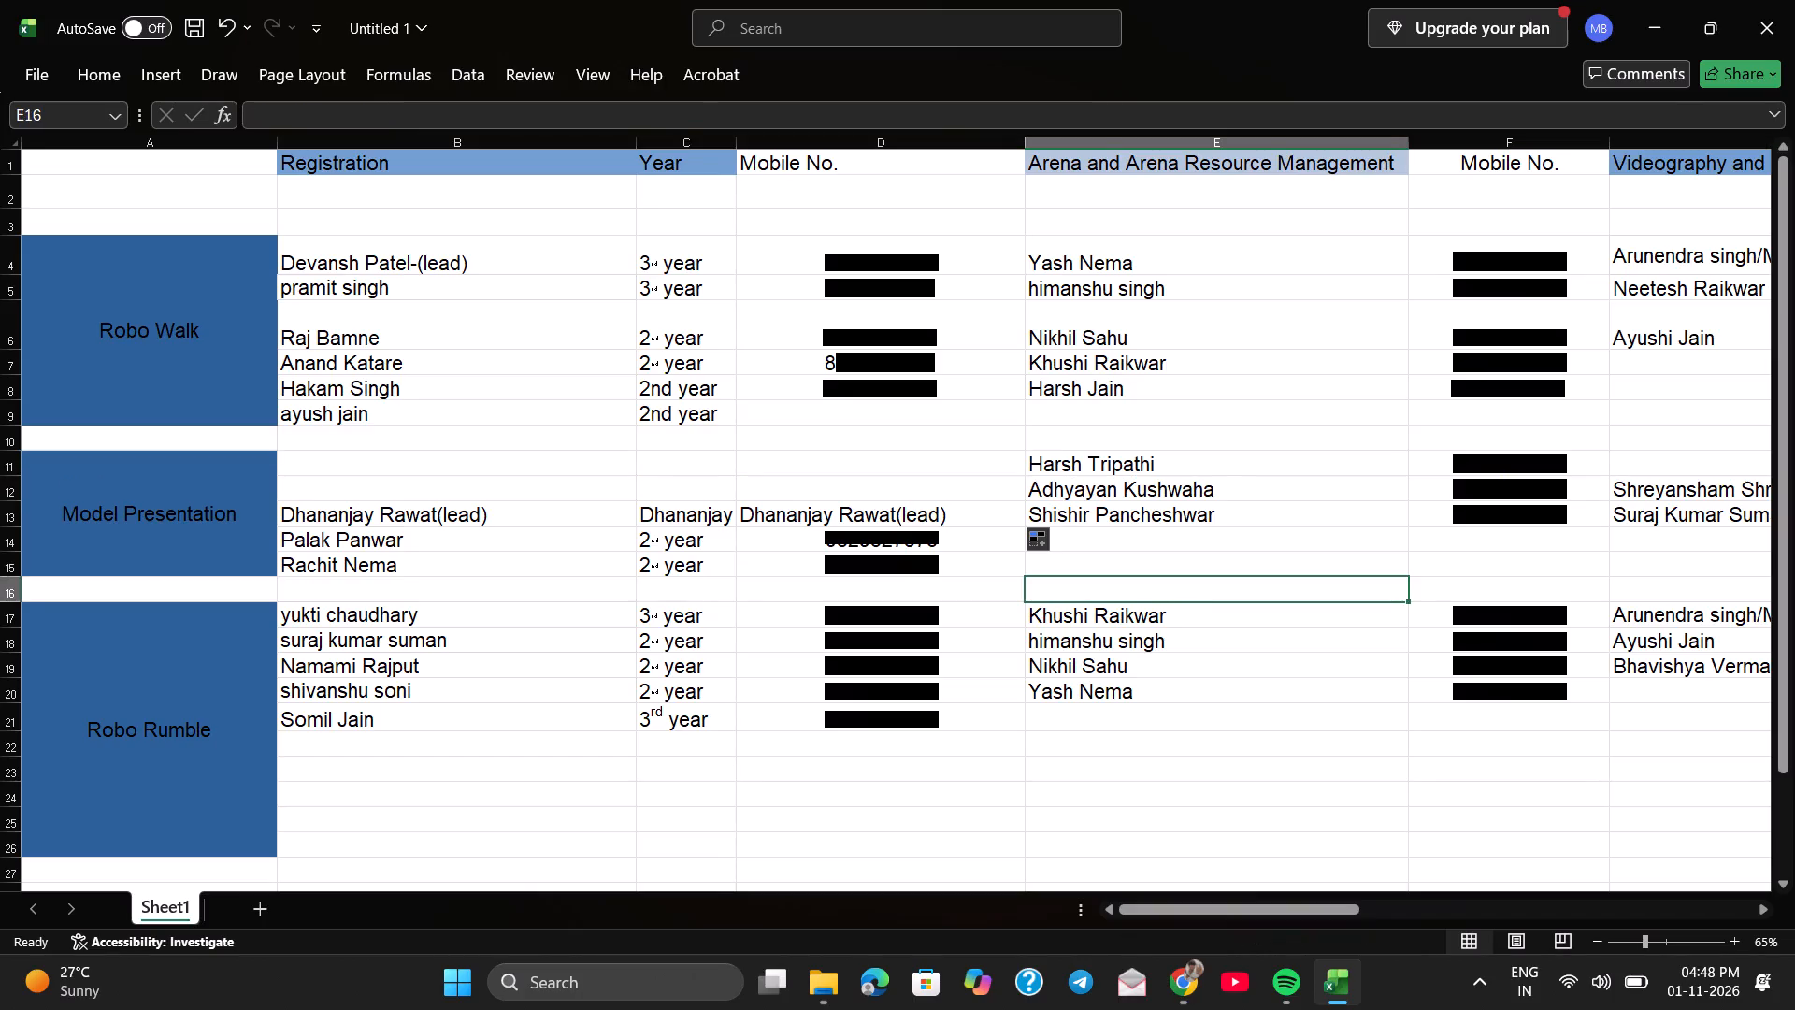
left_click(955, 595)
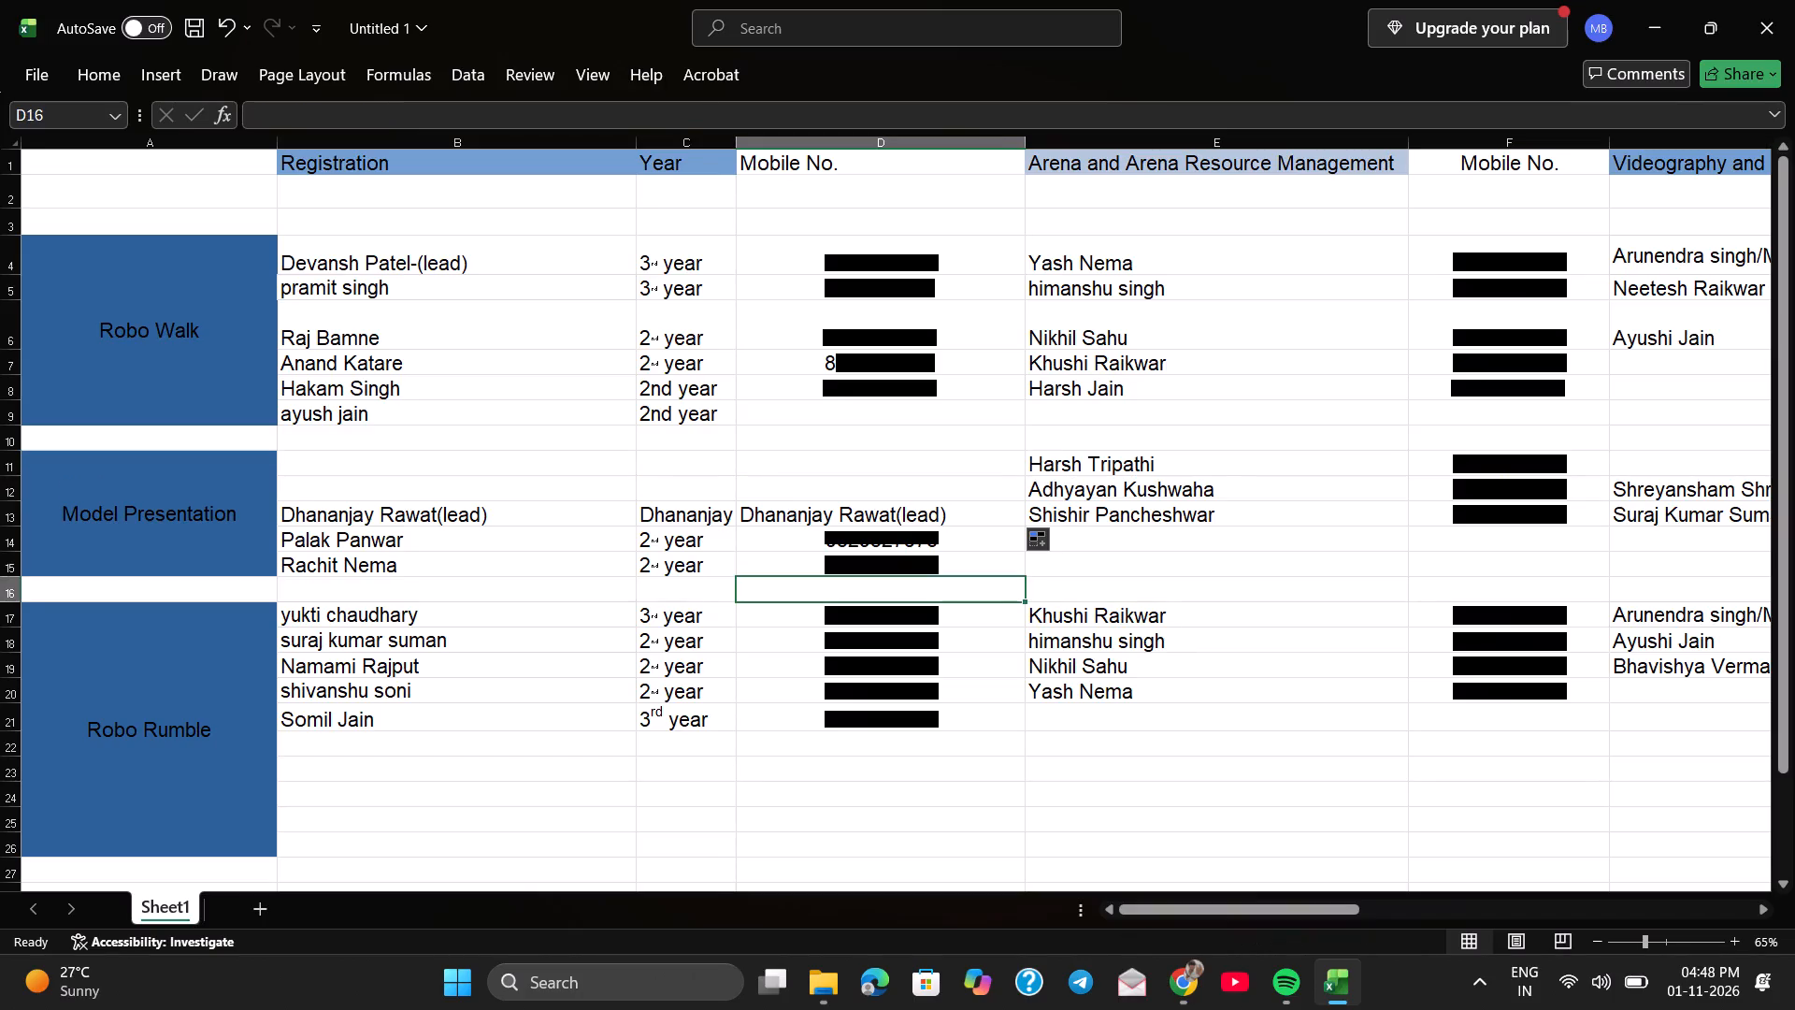
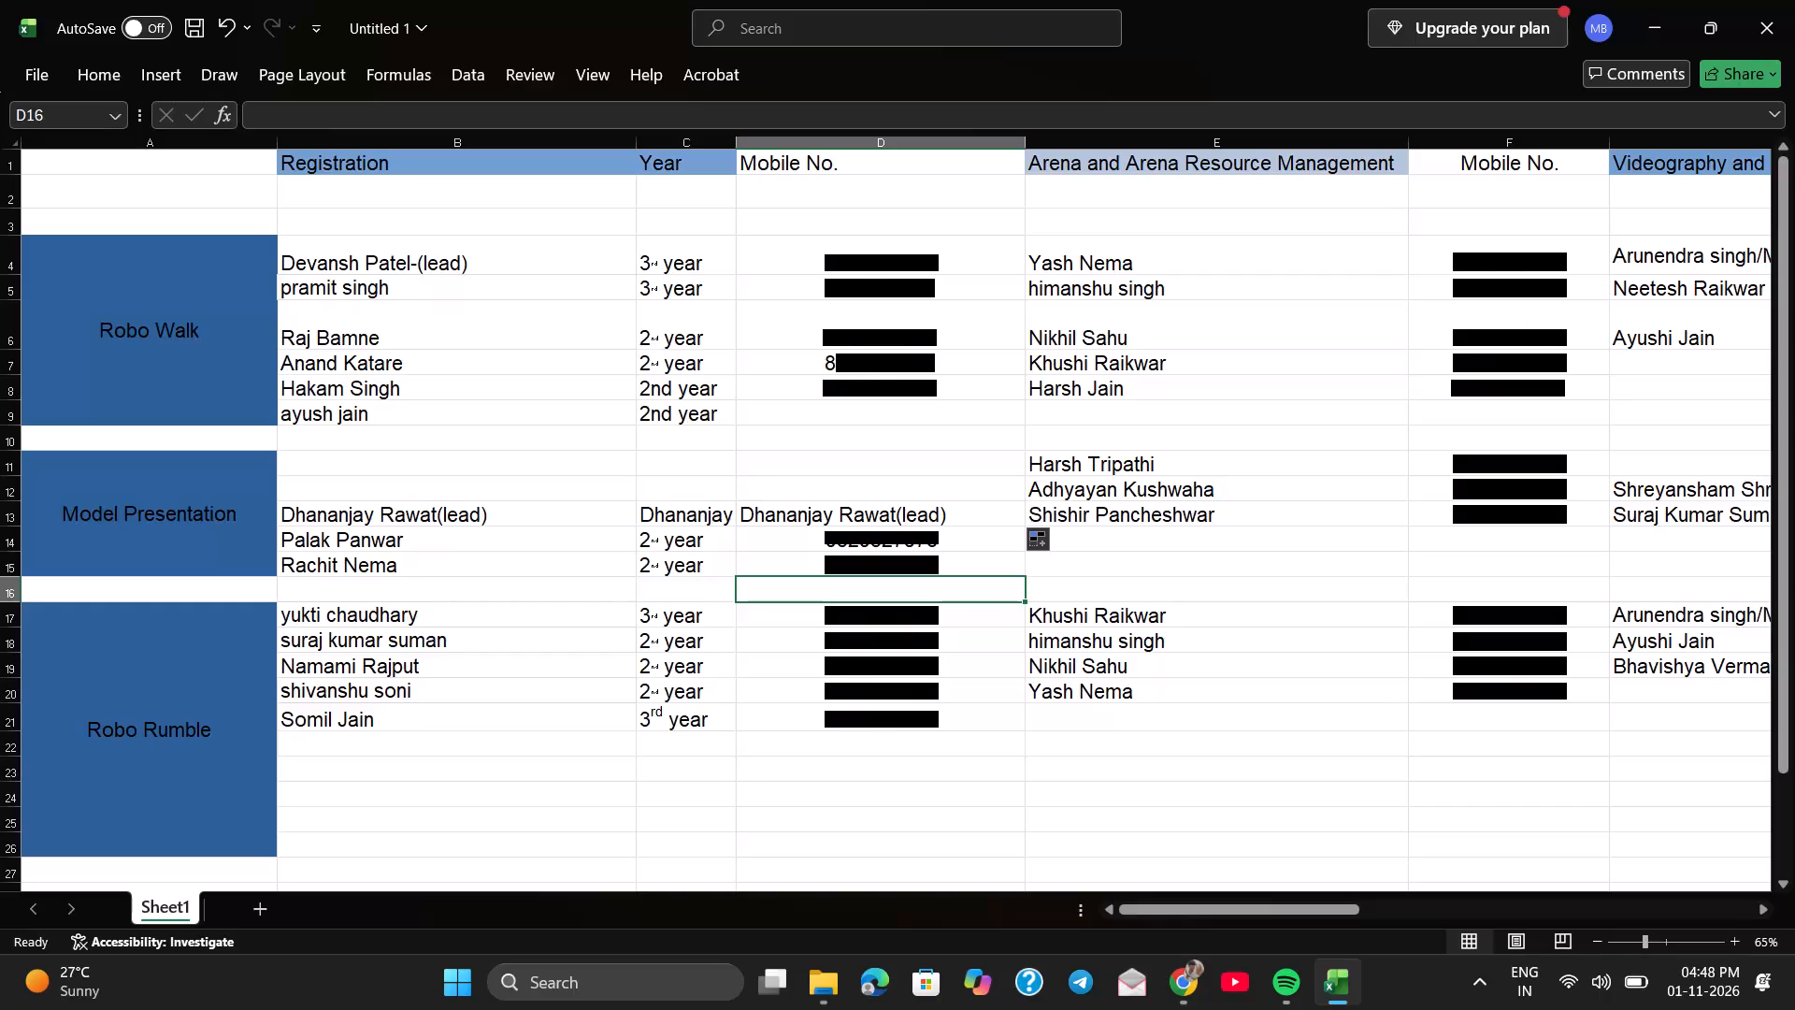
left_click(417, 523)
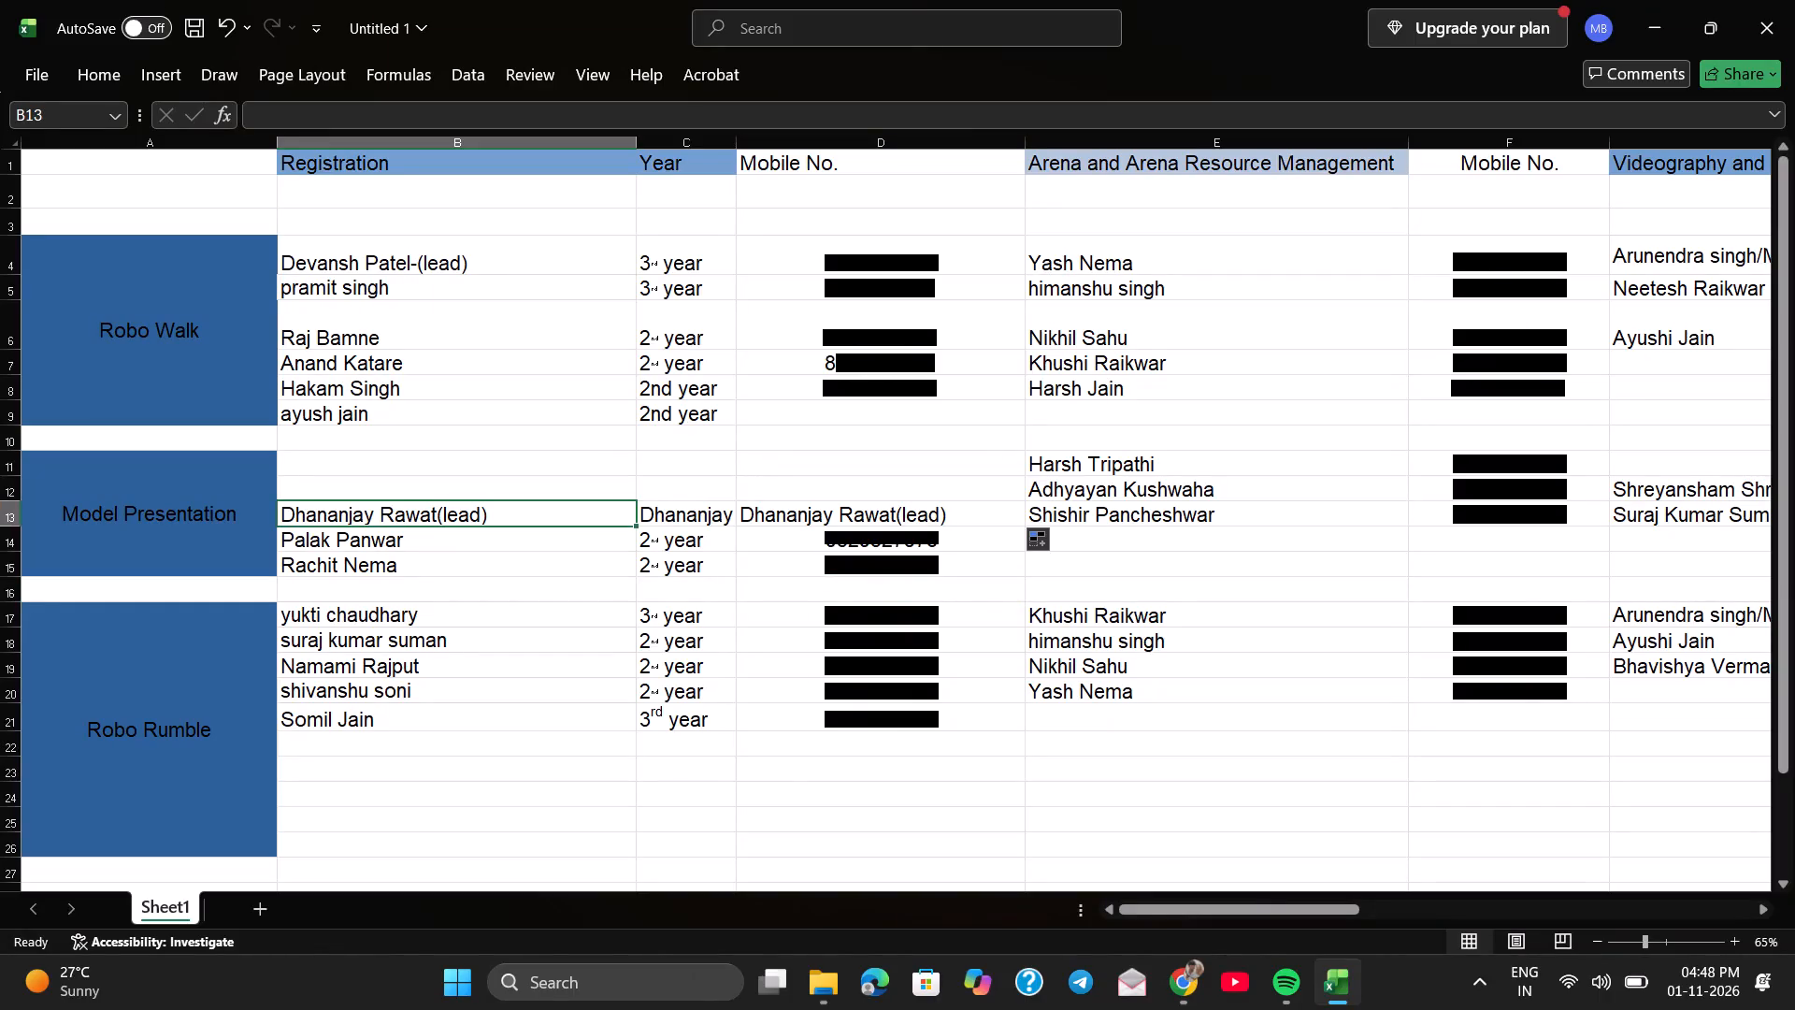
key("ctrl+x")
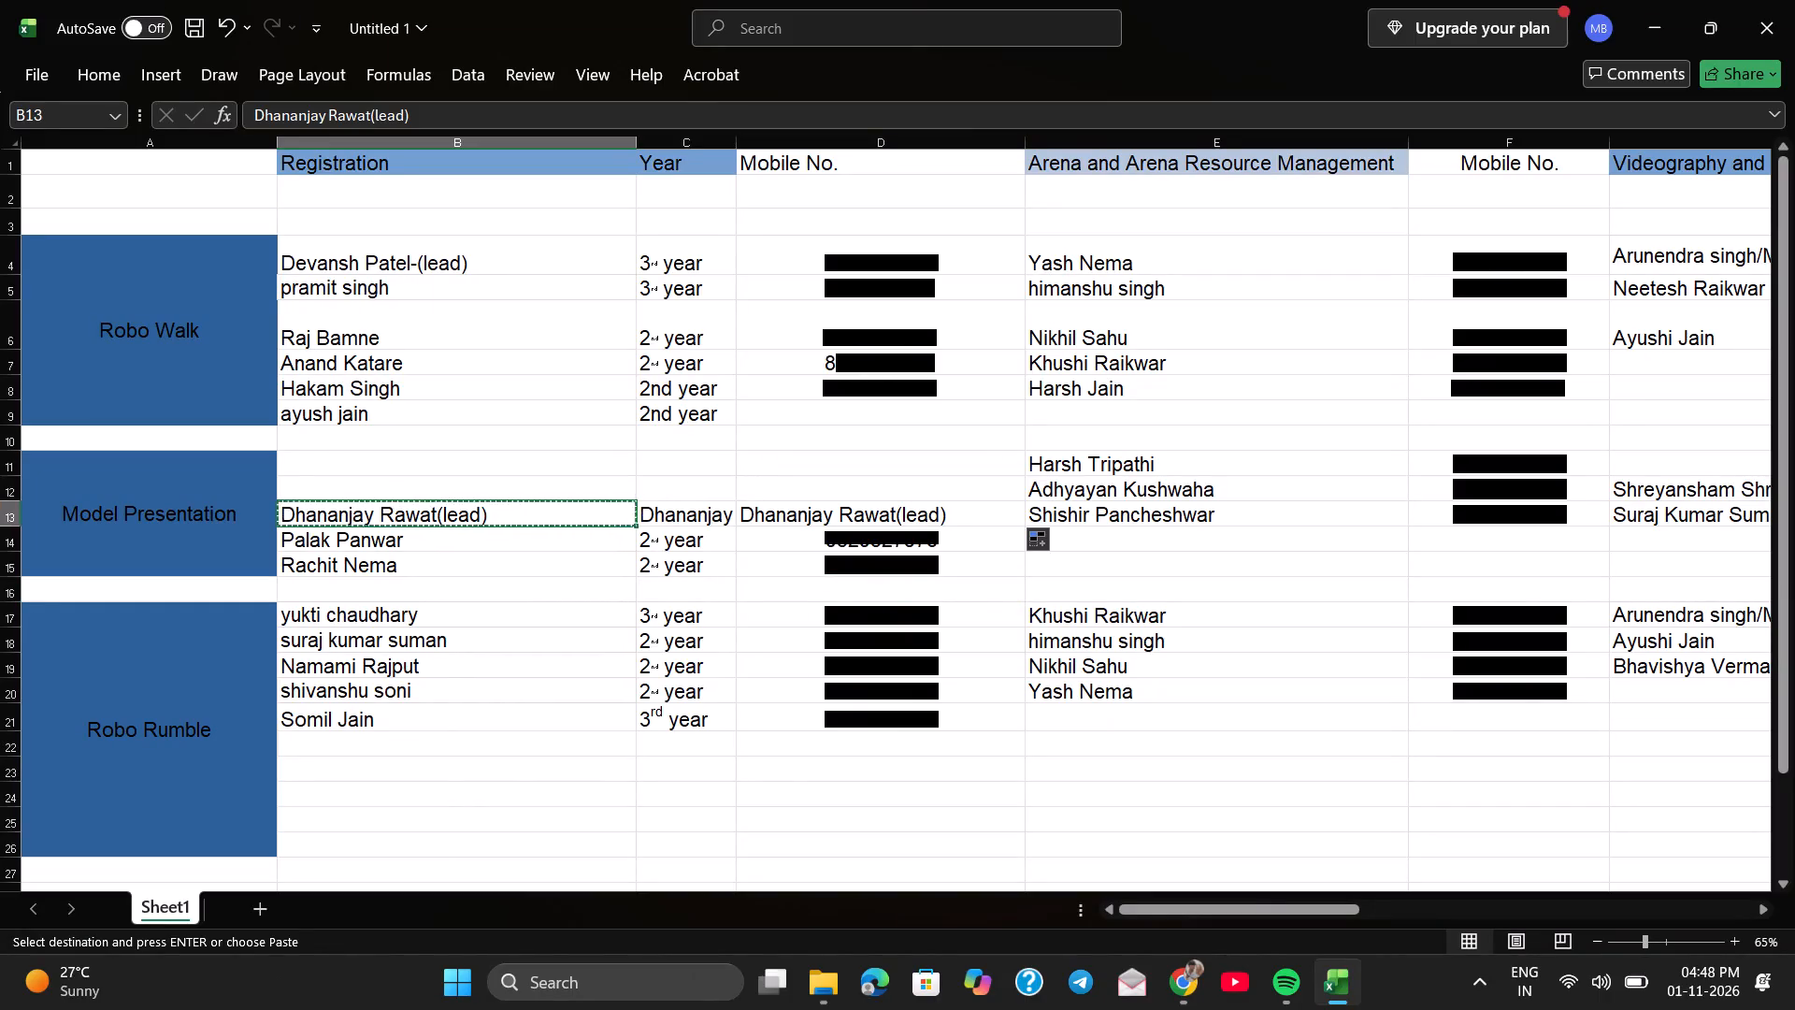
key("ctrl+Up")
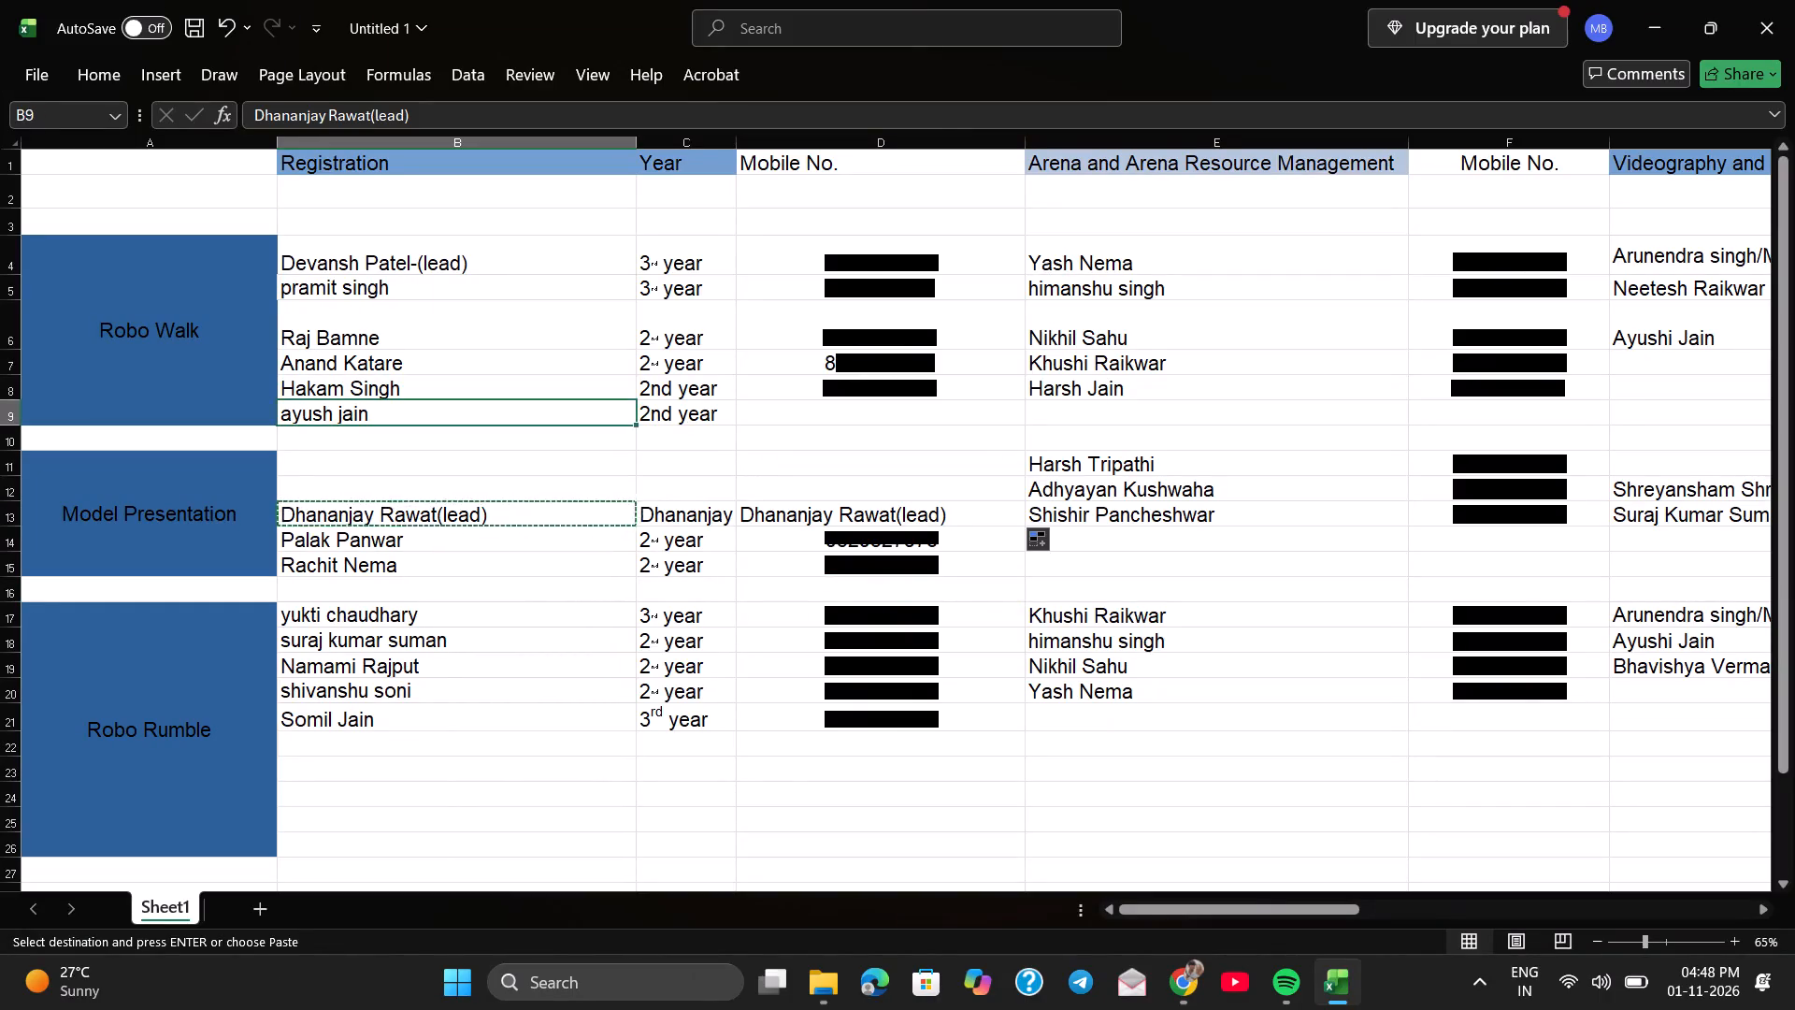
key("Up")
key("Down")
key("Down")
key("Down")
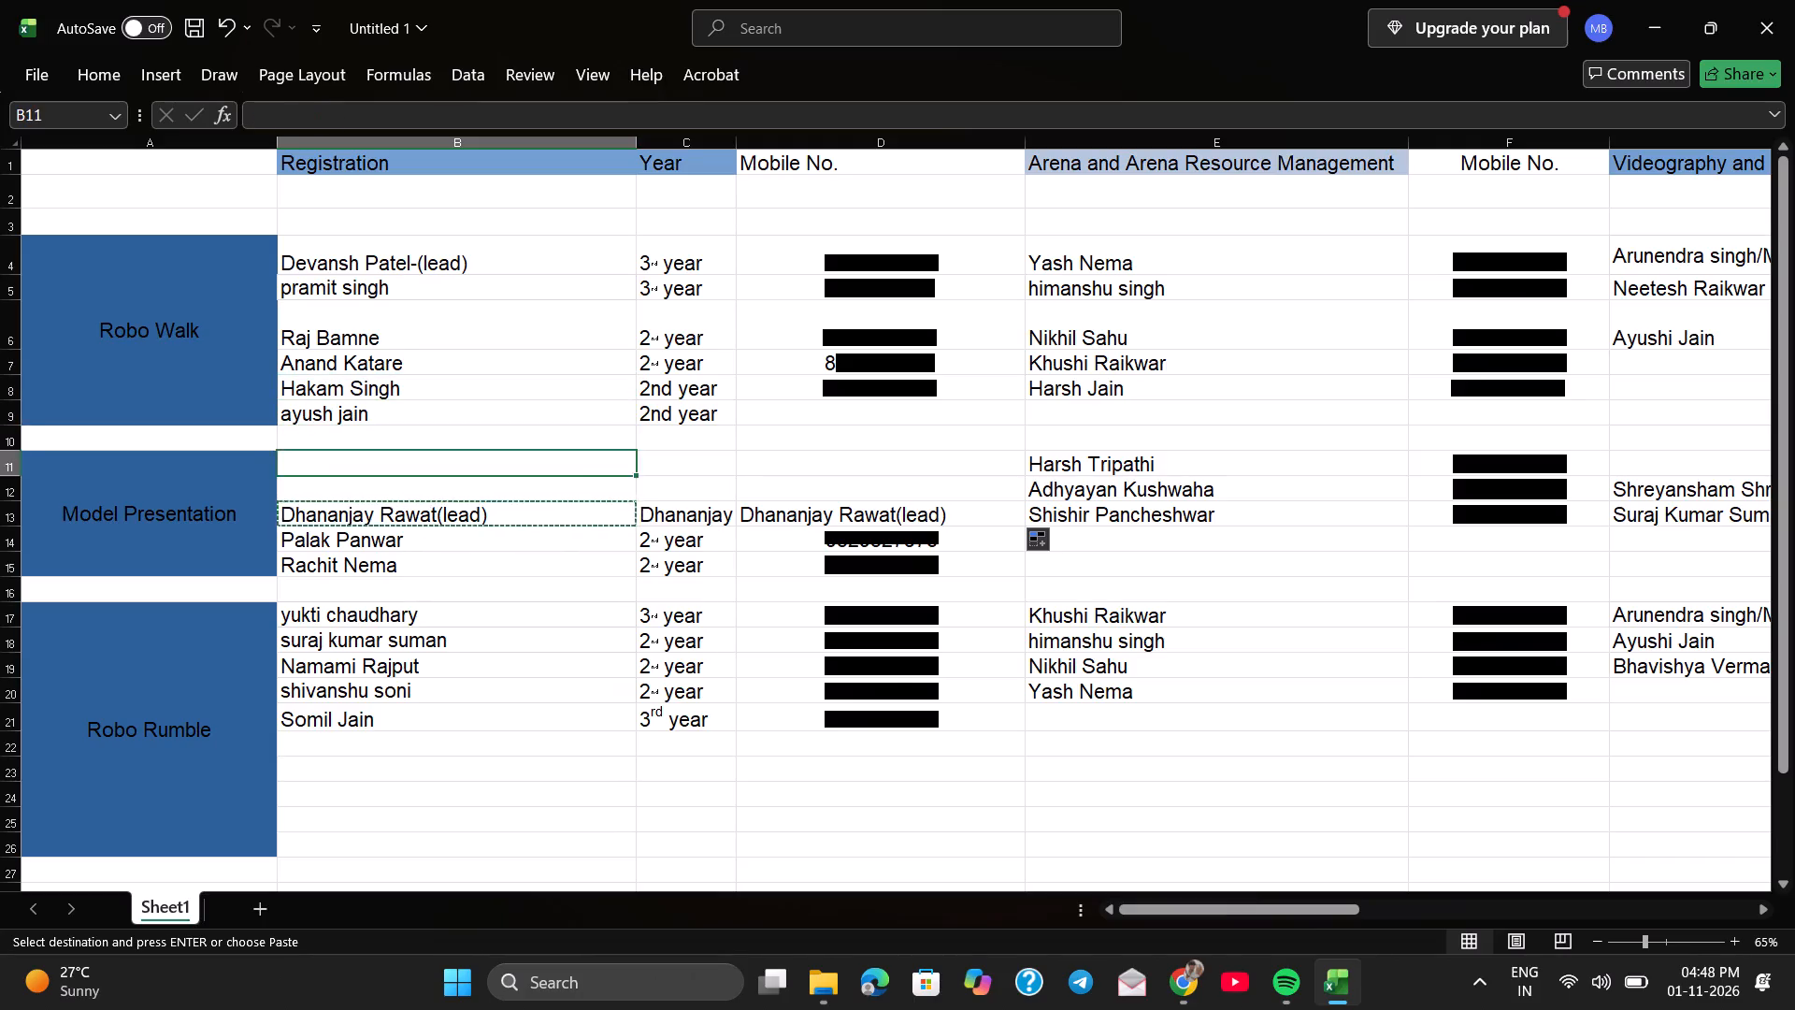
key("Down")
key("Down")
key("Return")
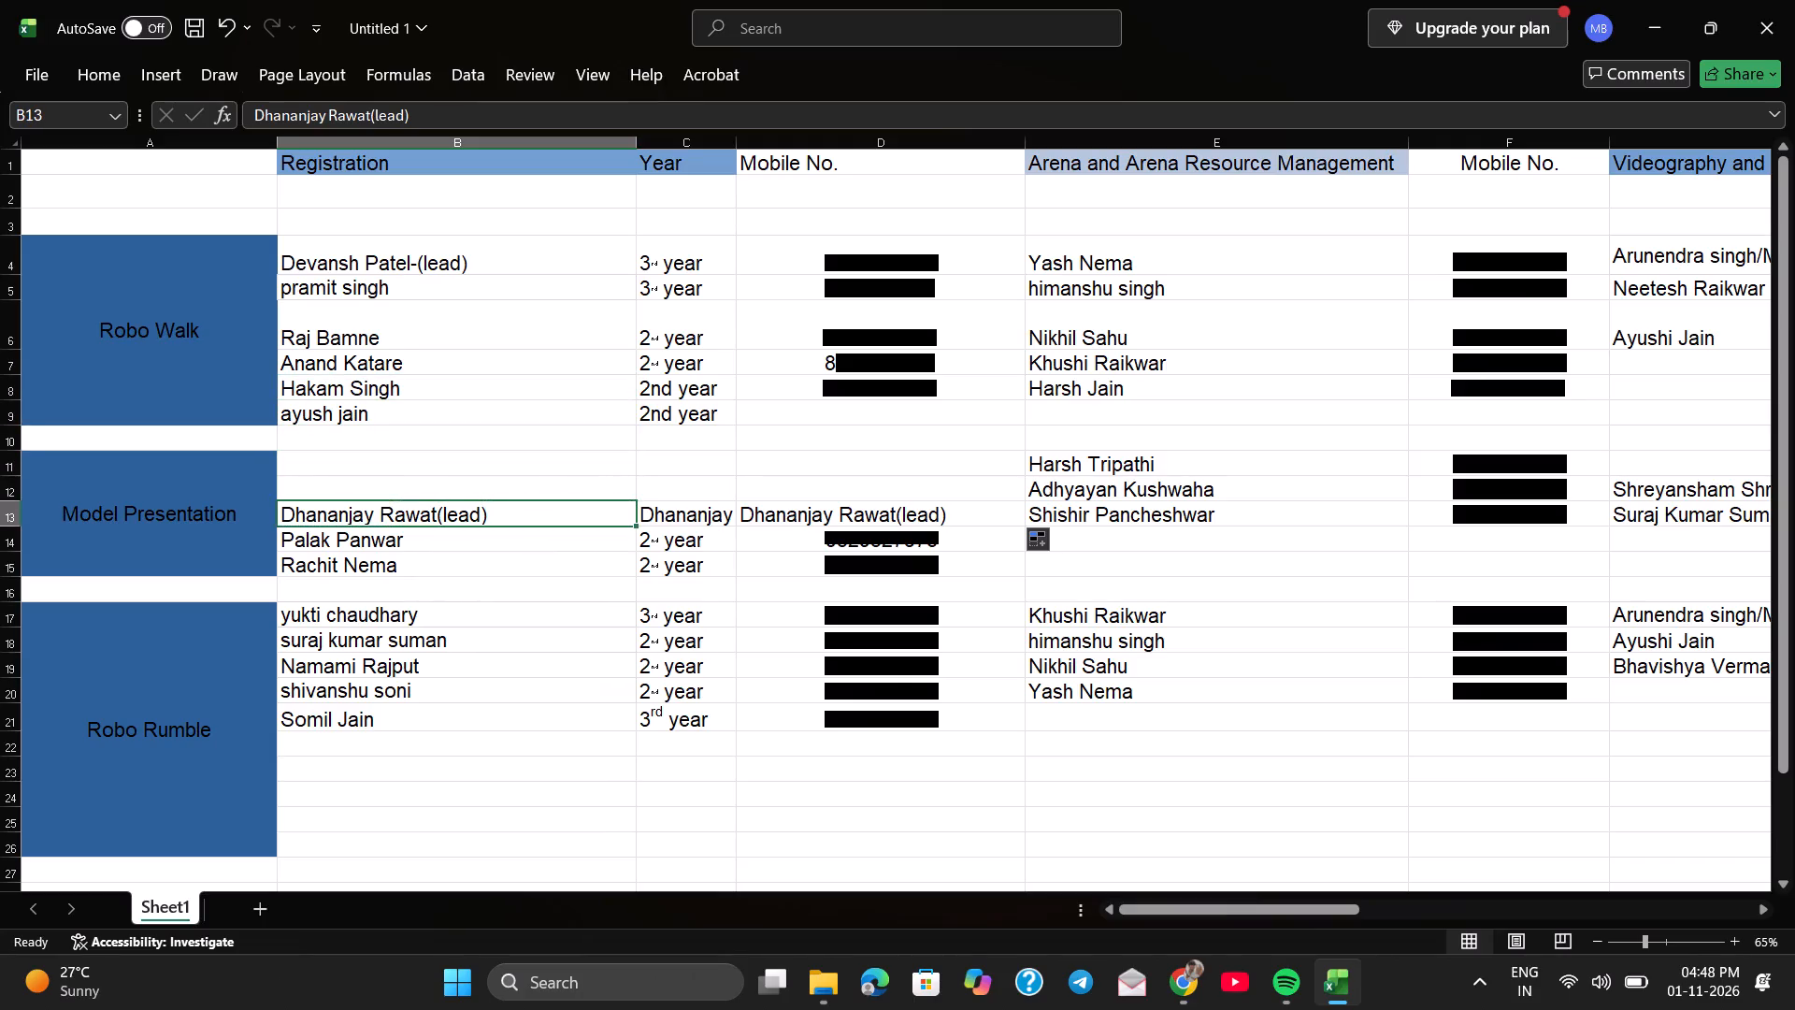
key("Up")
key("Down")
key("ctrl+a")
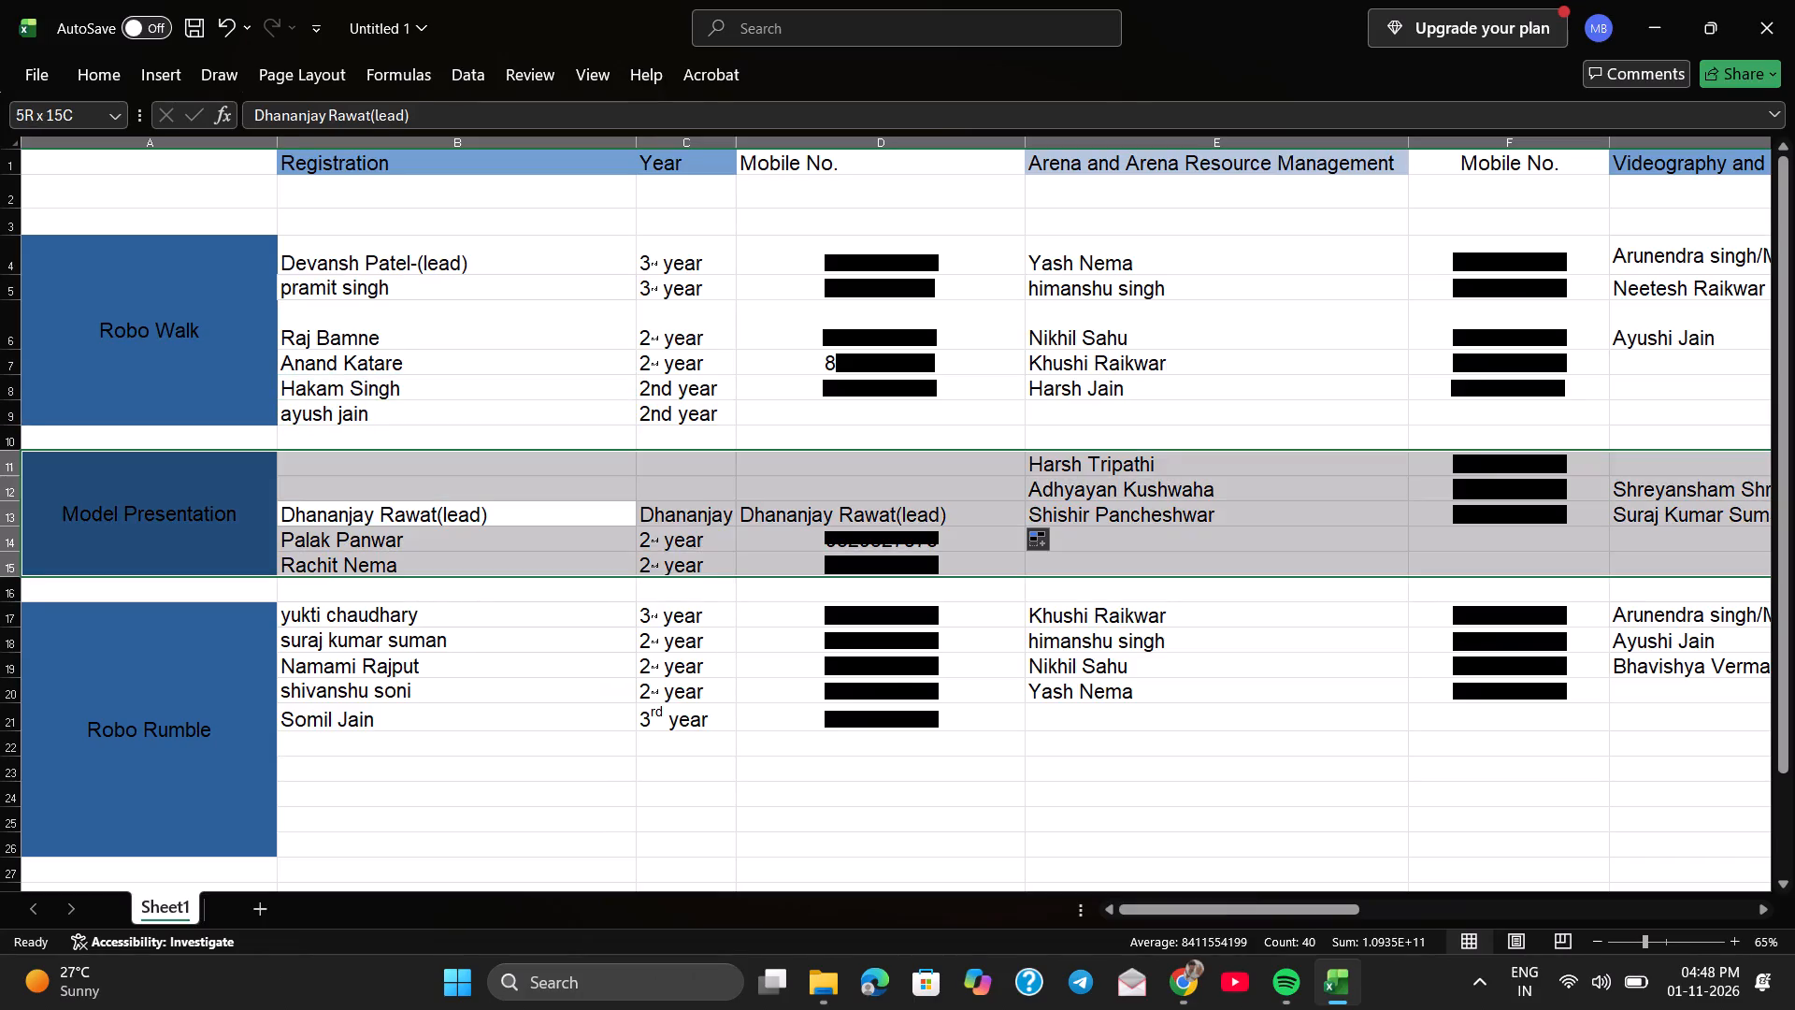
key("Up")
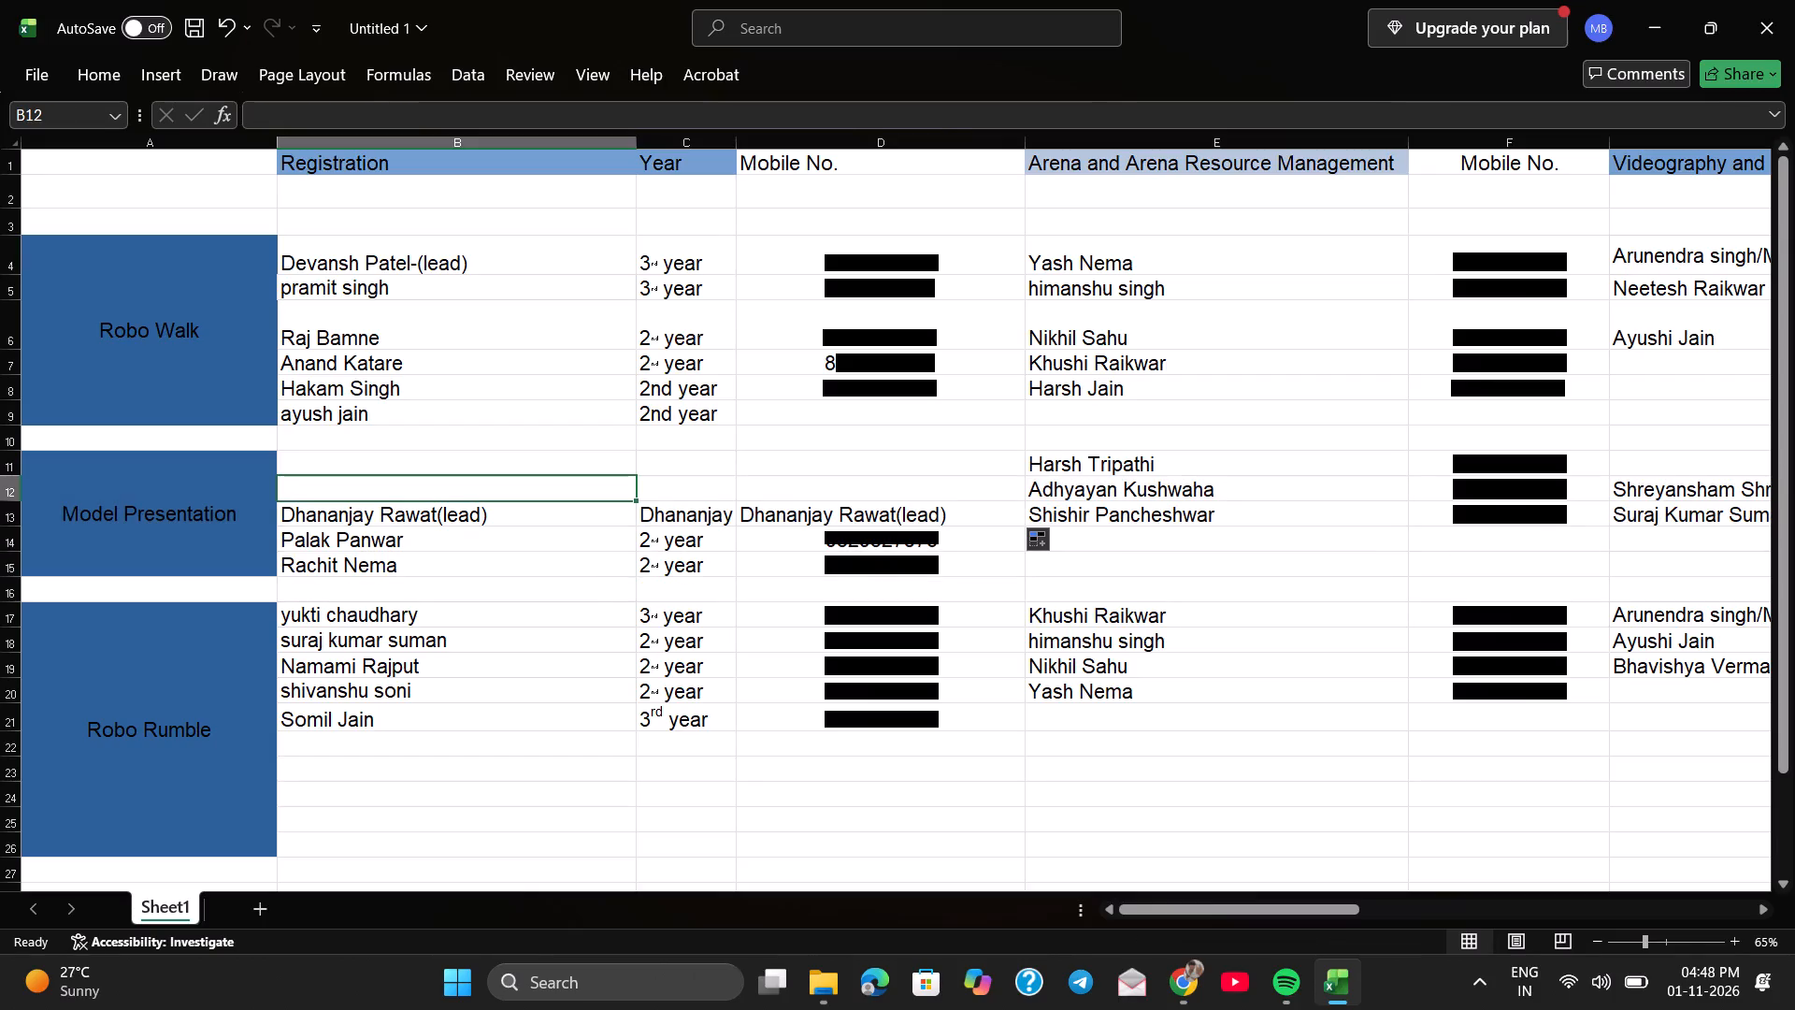
Move the Model Presentation lead's name from B13 to B11, the top row of that section.
left_click(431, 512)
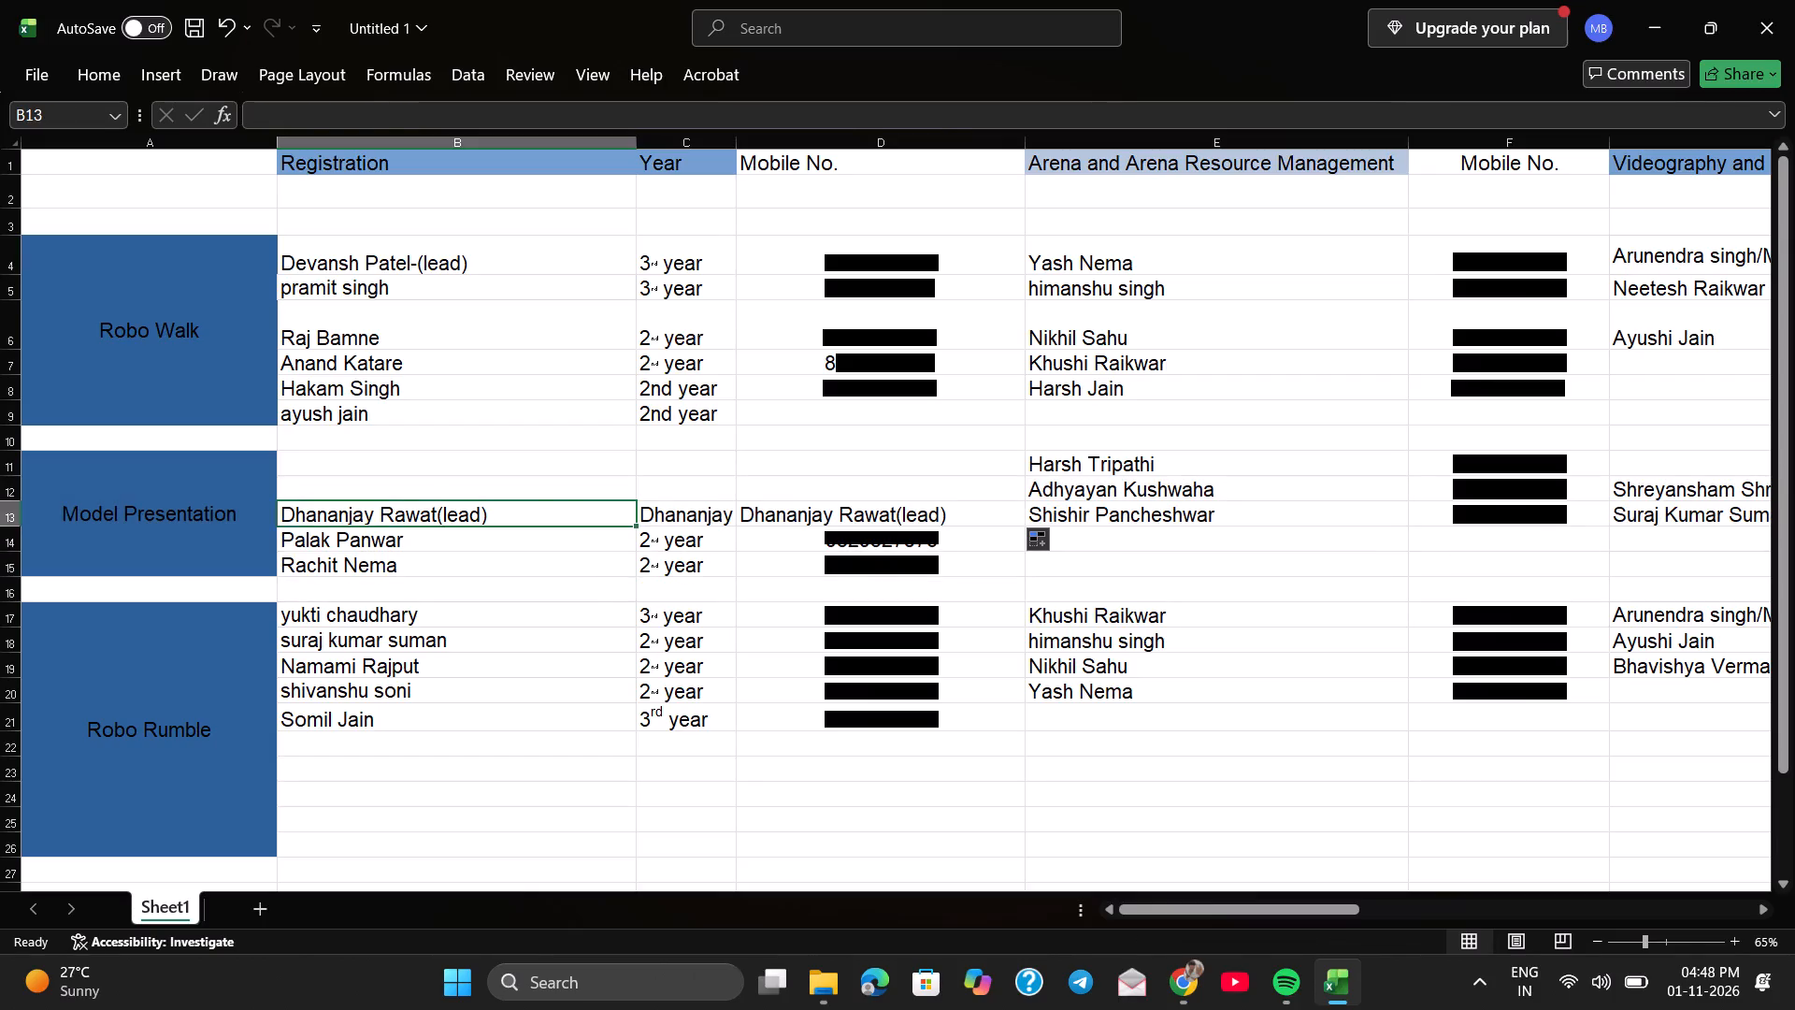
key("ctrl+x")
left_click(403, 467)
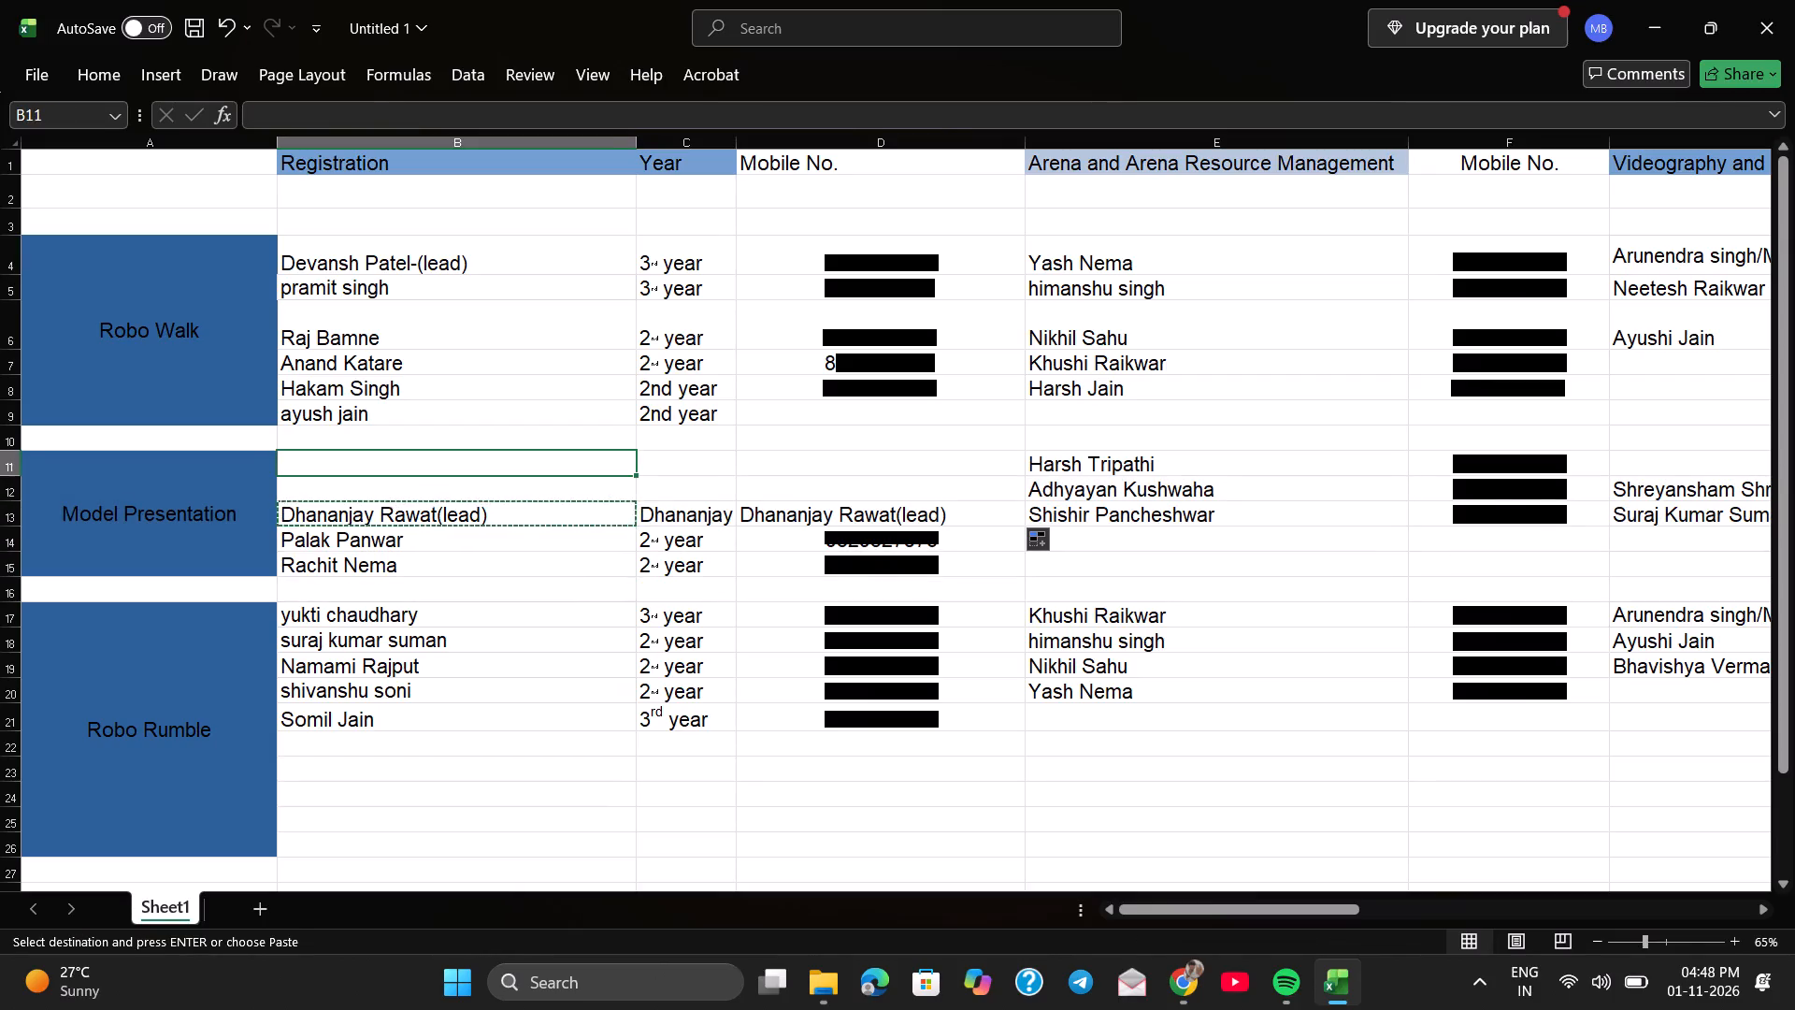
key("ctrl+v")
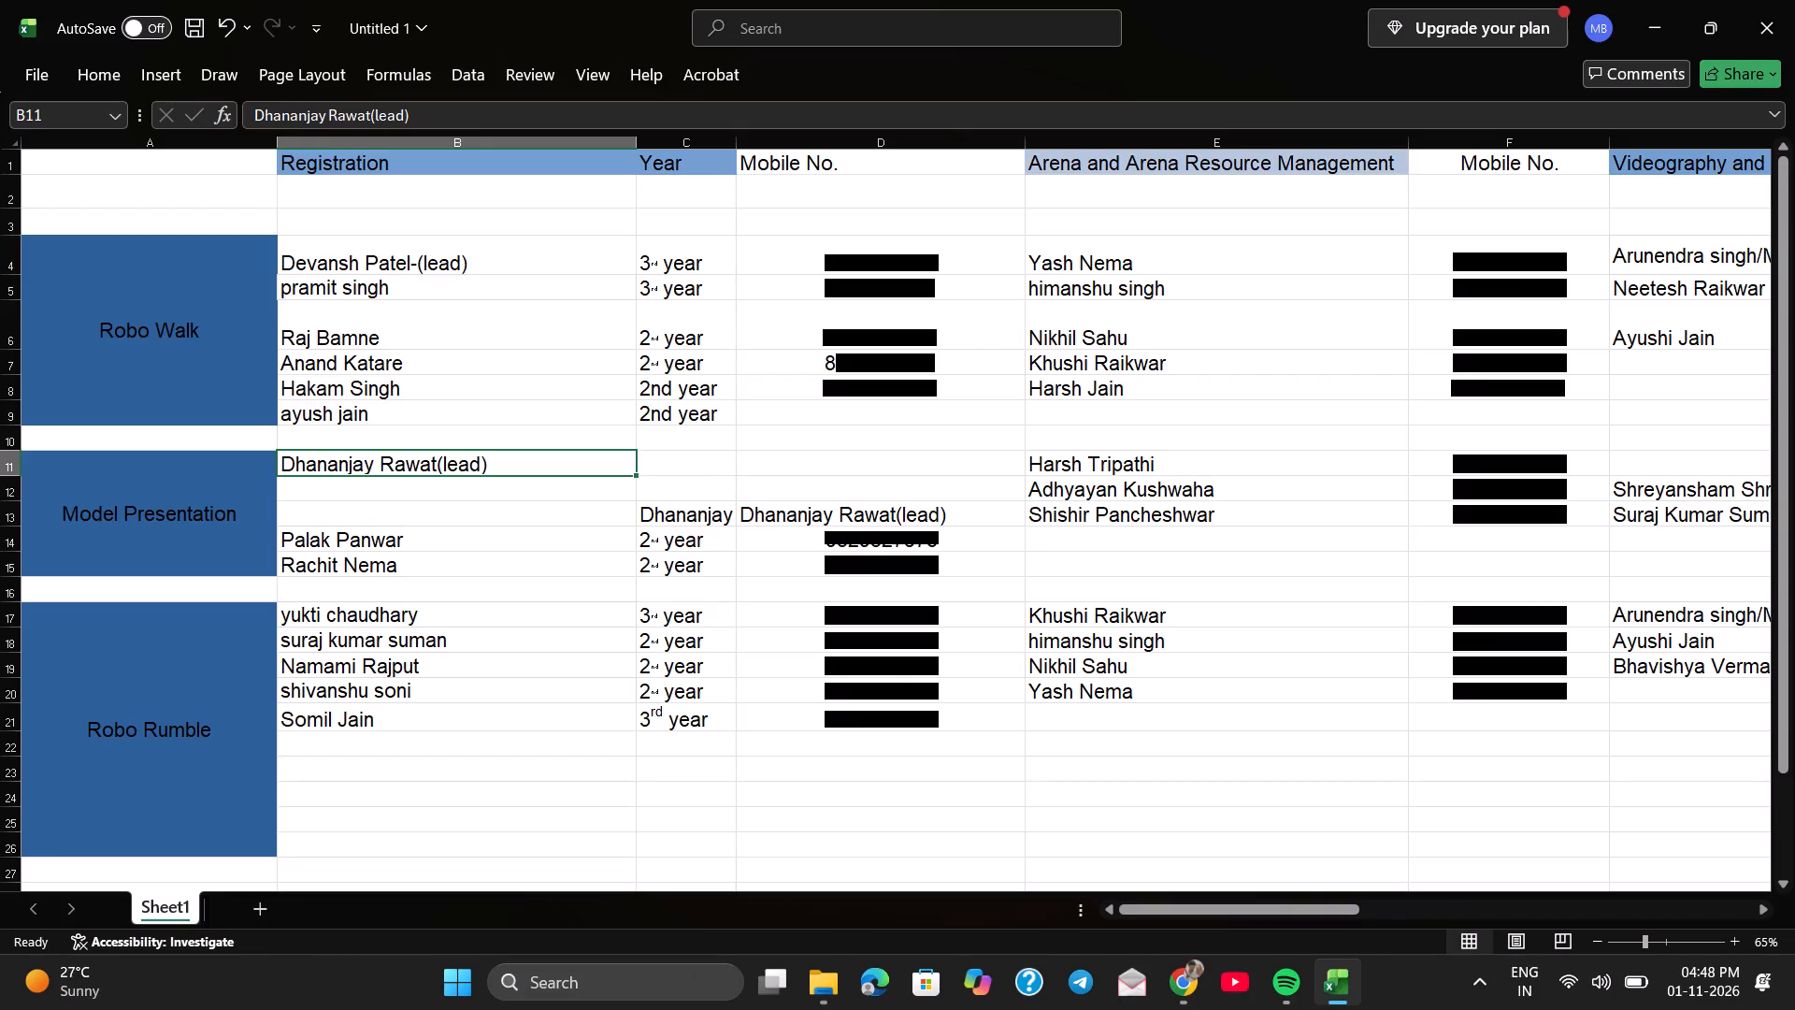
Move the copy of the lead's name in the Year column from C13 to C11.
left_click(664, 524)
key("ctrl+x")
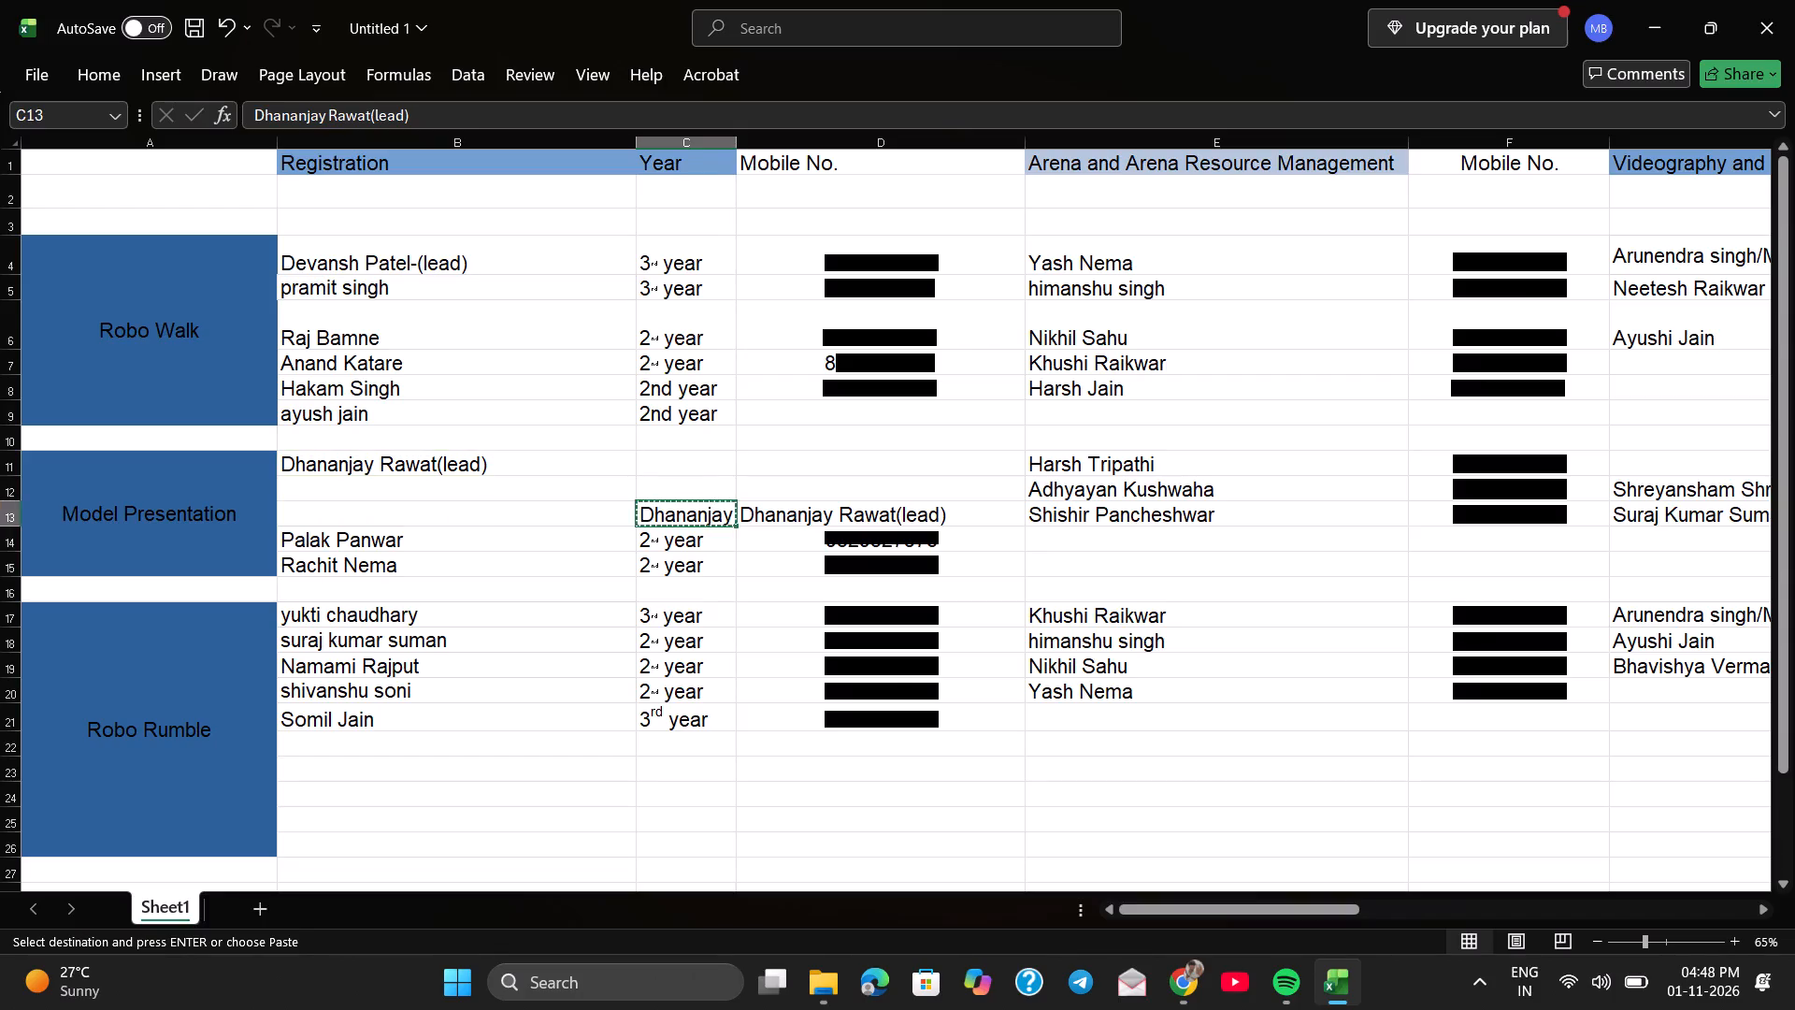
left_click(685, 471)
key("ctrl+v")
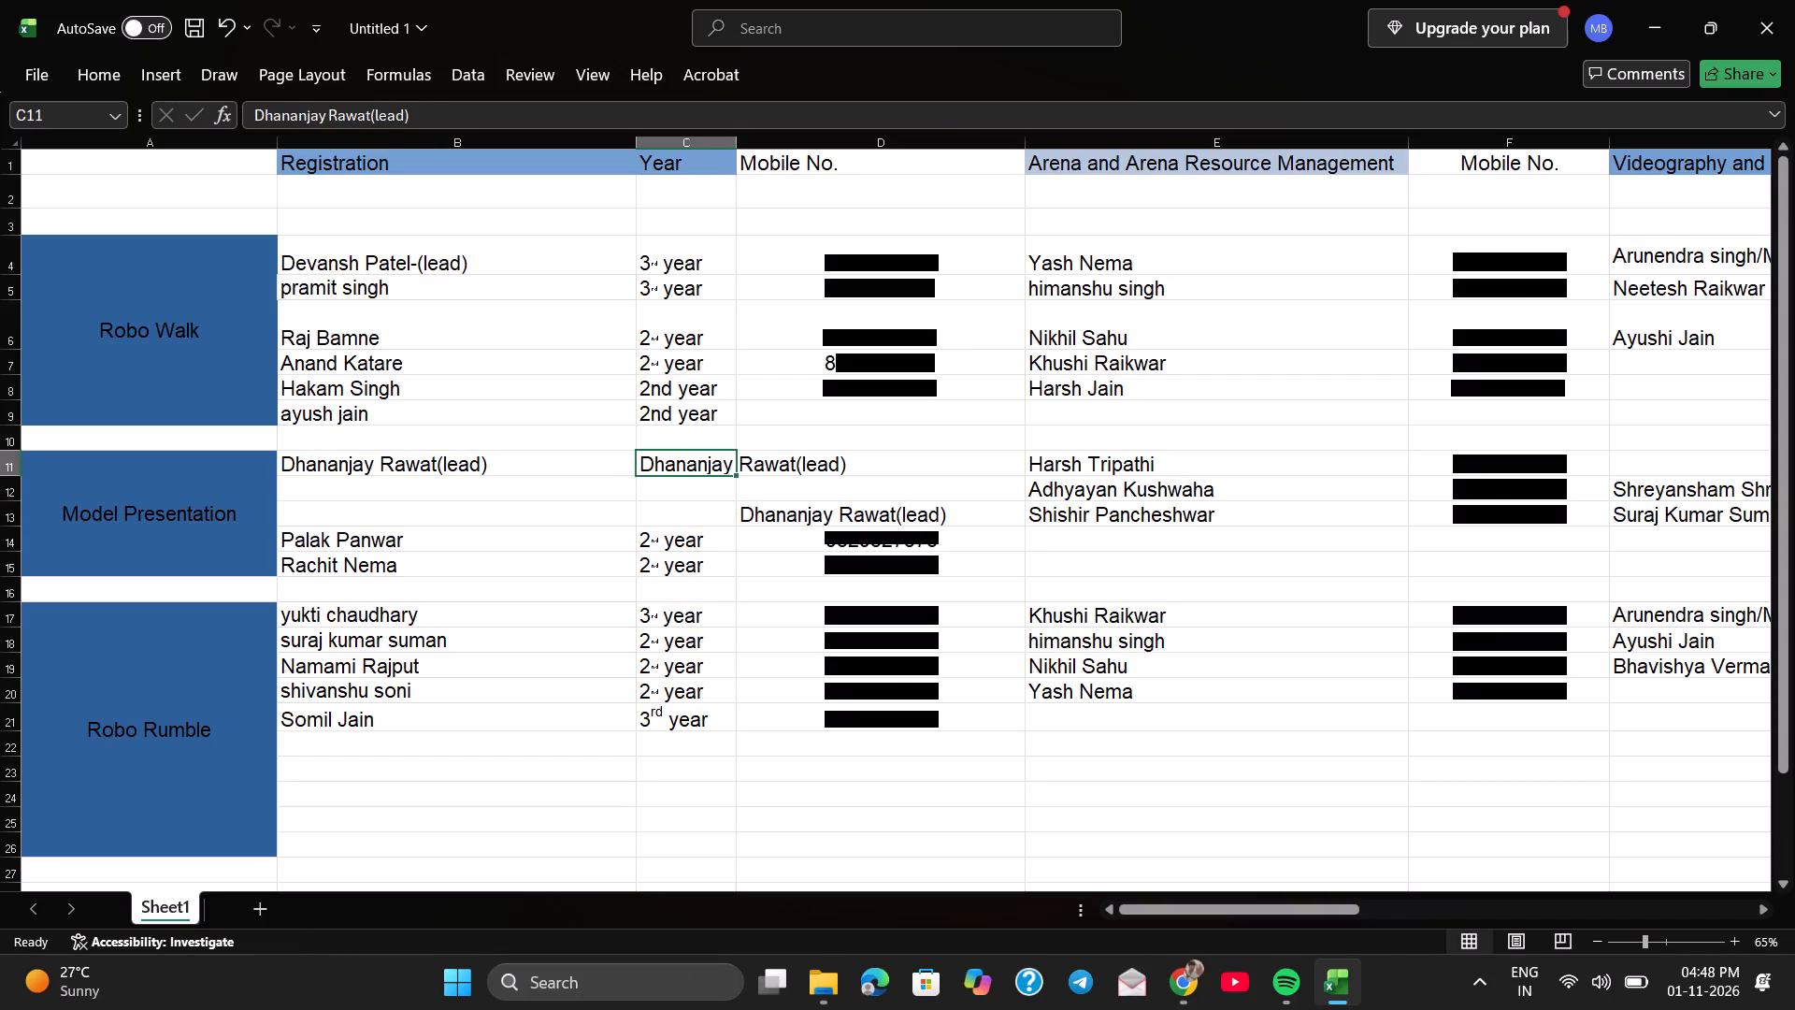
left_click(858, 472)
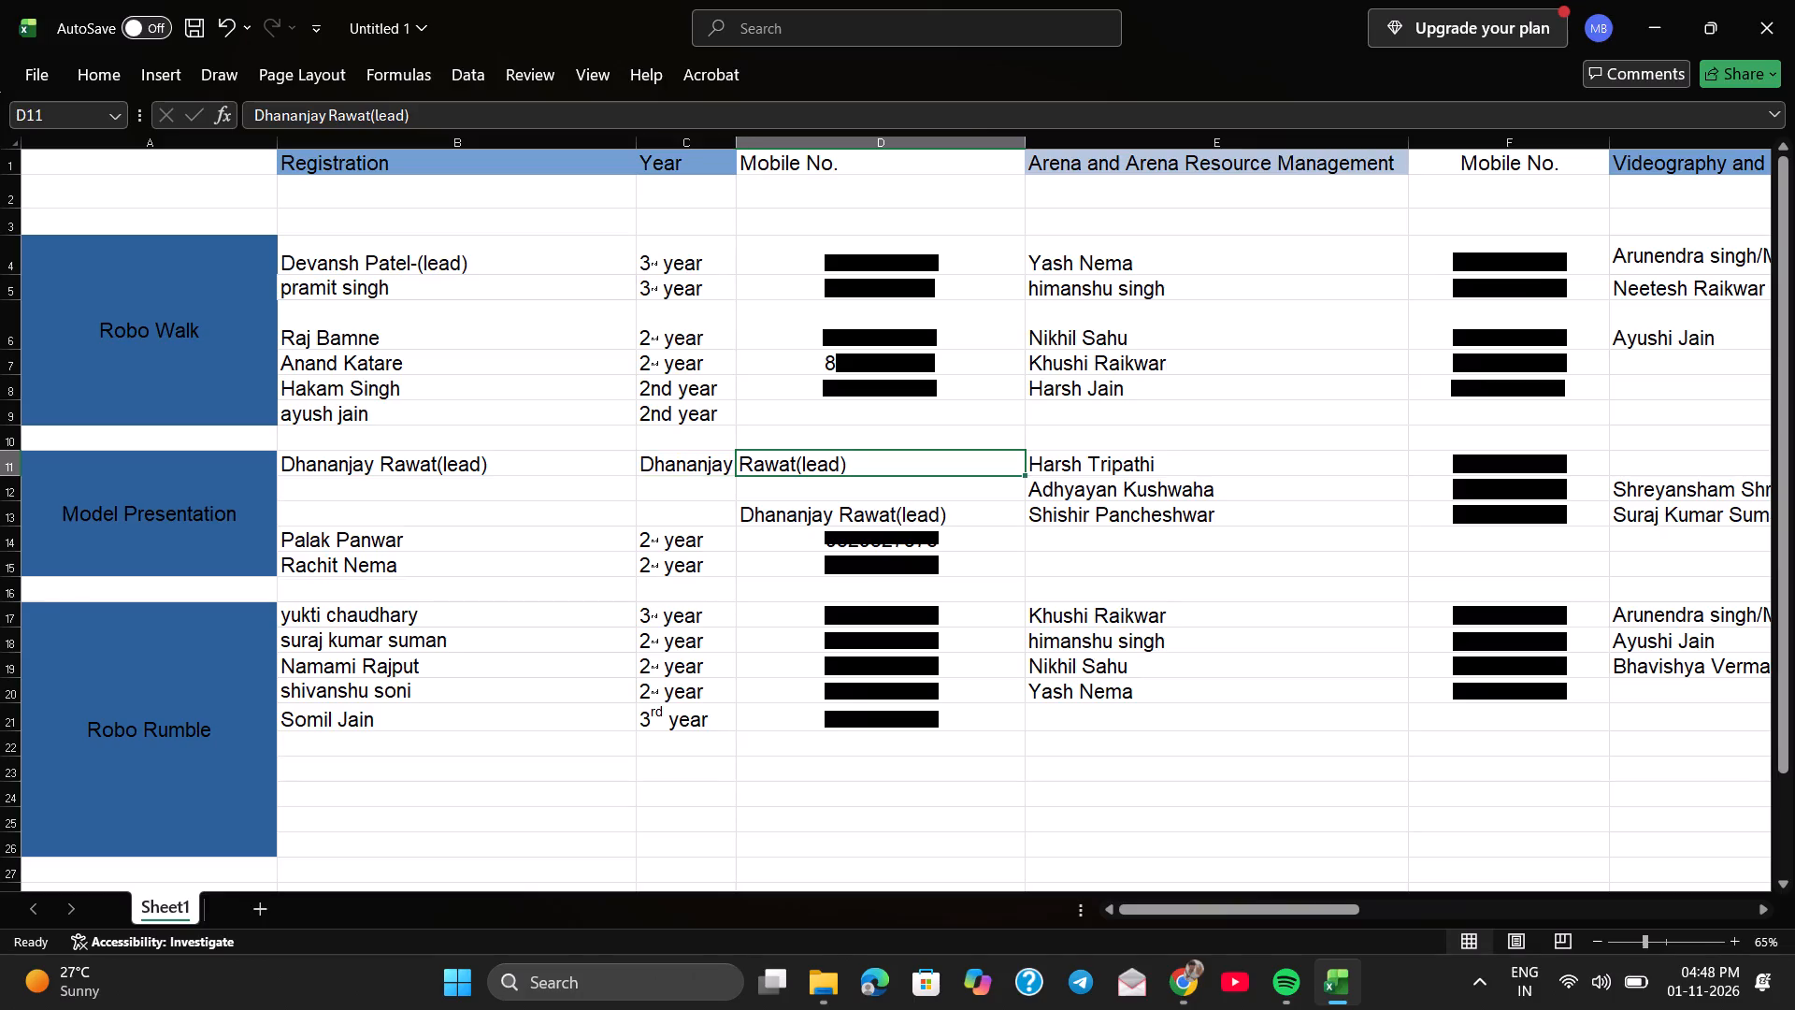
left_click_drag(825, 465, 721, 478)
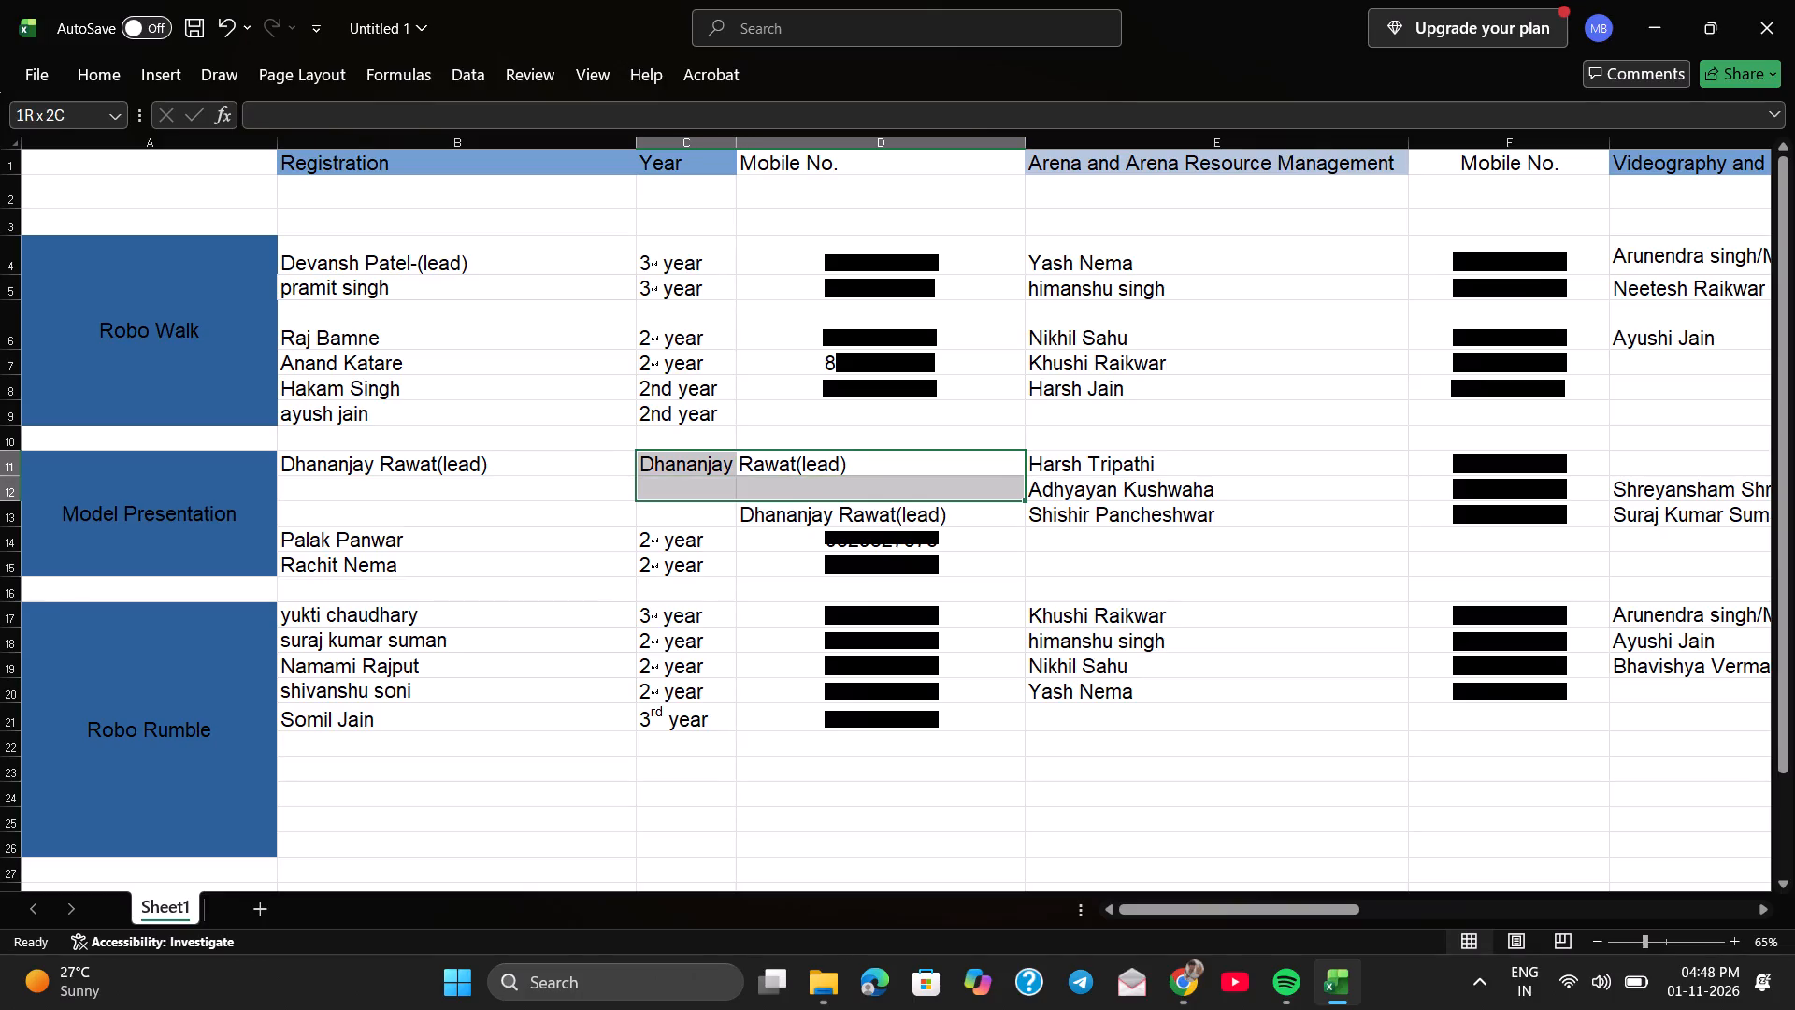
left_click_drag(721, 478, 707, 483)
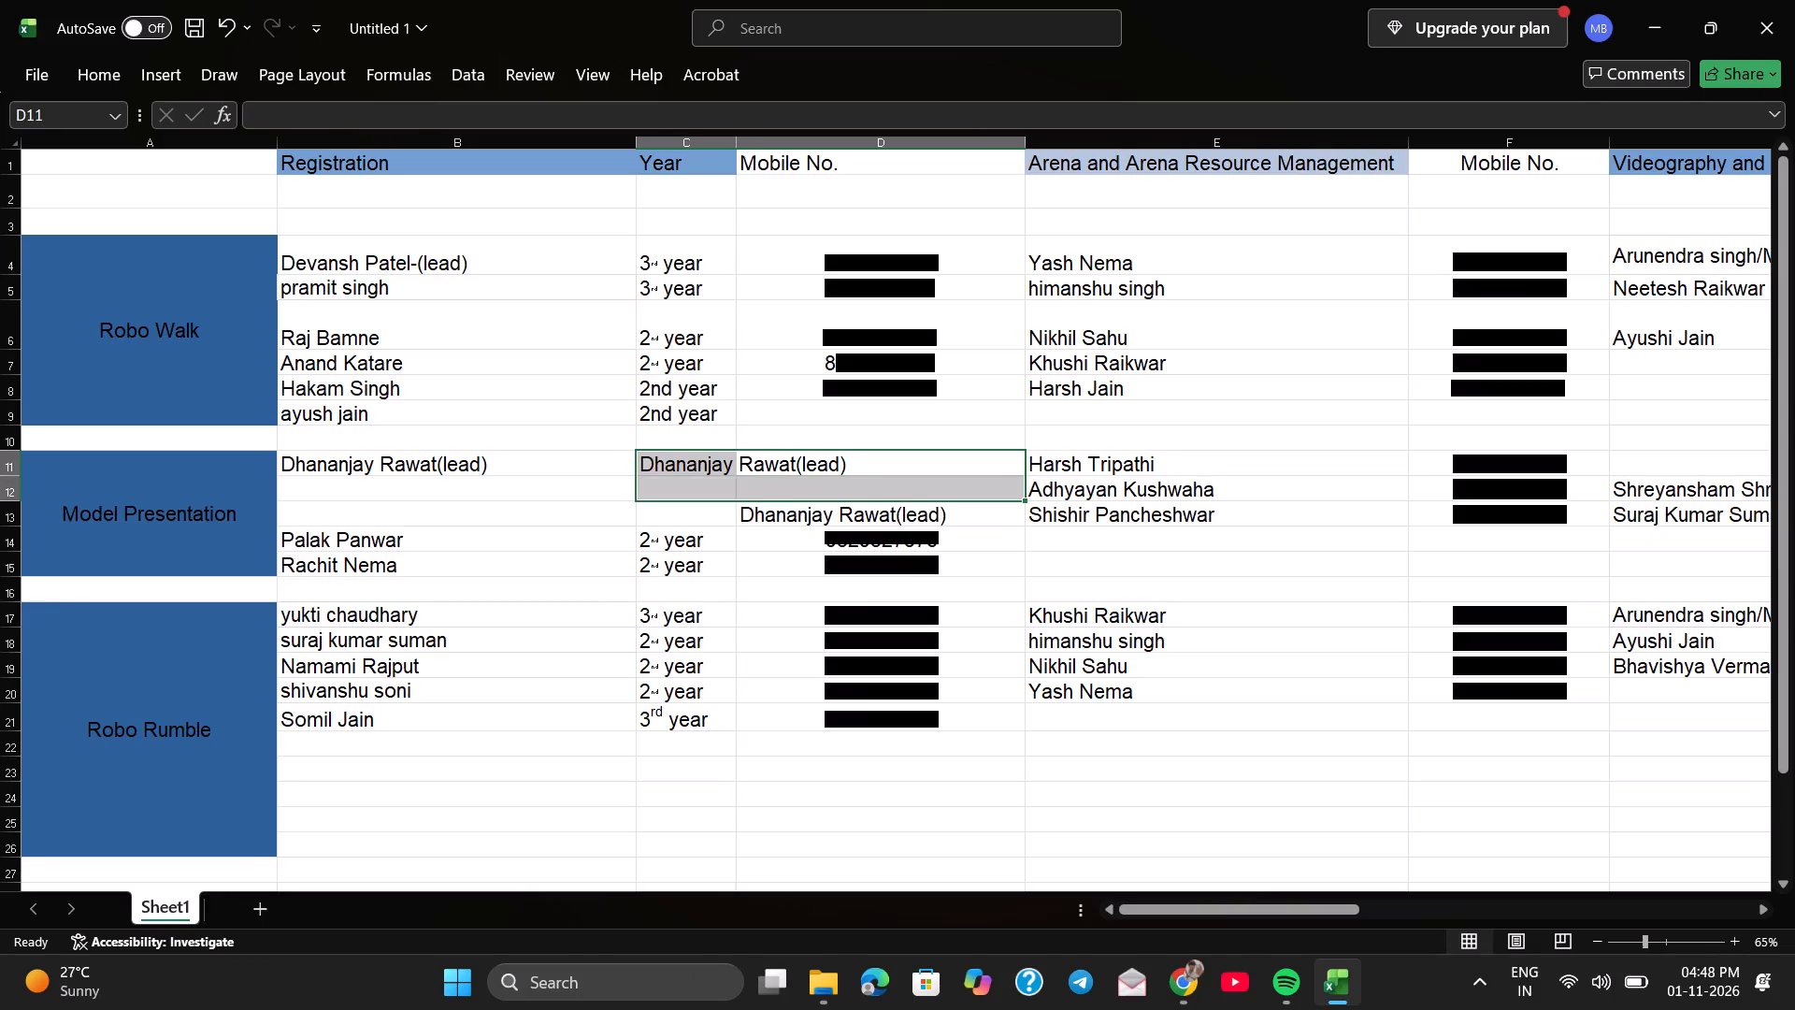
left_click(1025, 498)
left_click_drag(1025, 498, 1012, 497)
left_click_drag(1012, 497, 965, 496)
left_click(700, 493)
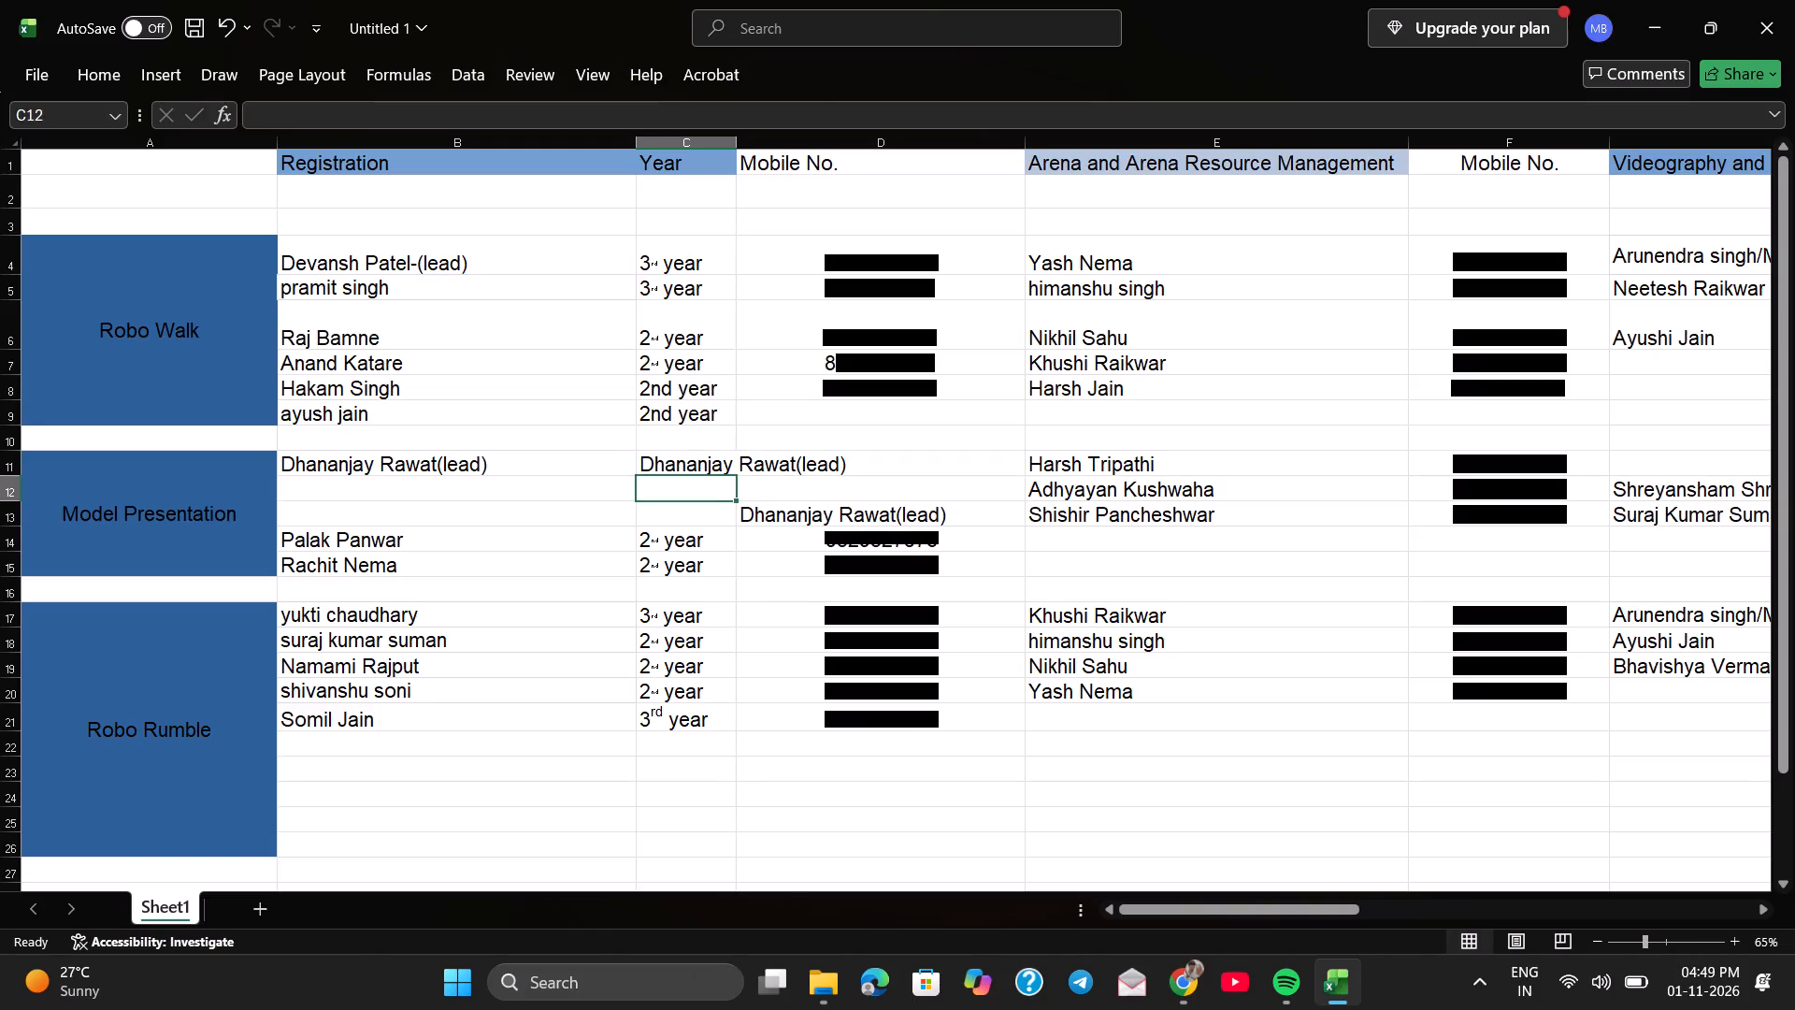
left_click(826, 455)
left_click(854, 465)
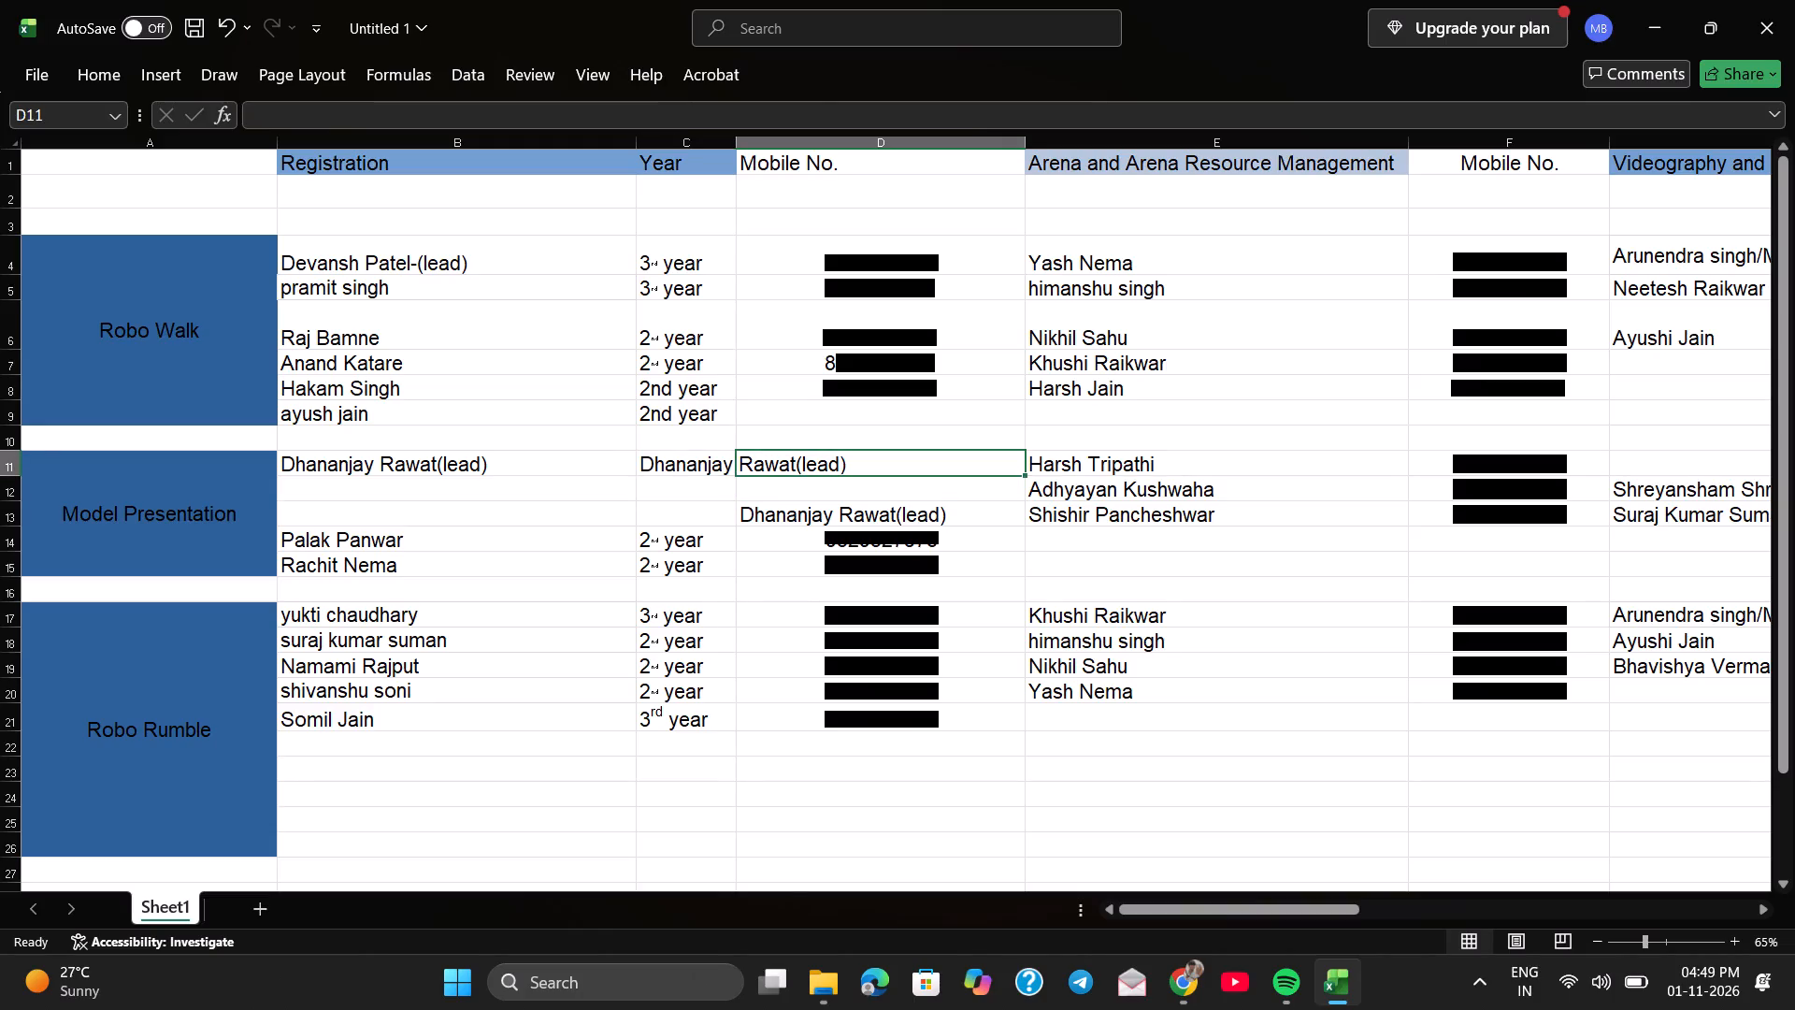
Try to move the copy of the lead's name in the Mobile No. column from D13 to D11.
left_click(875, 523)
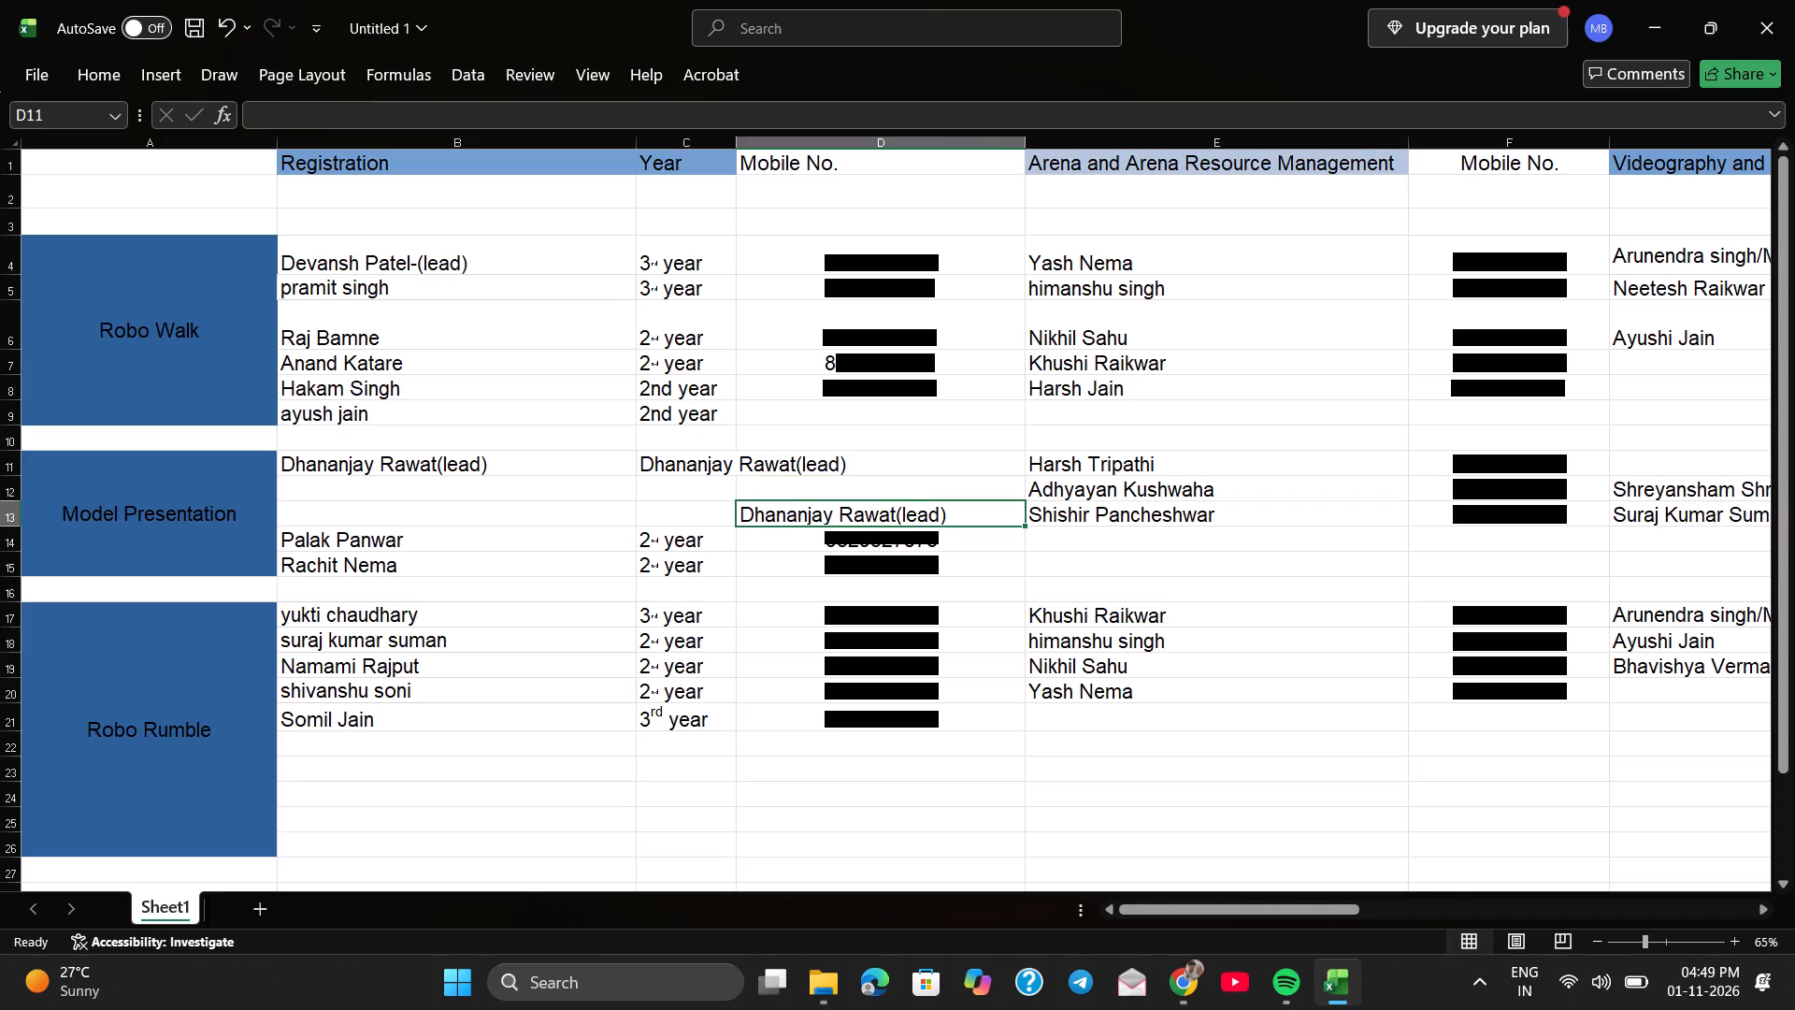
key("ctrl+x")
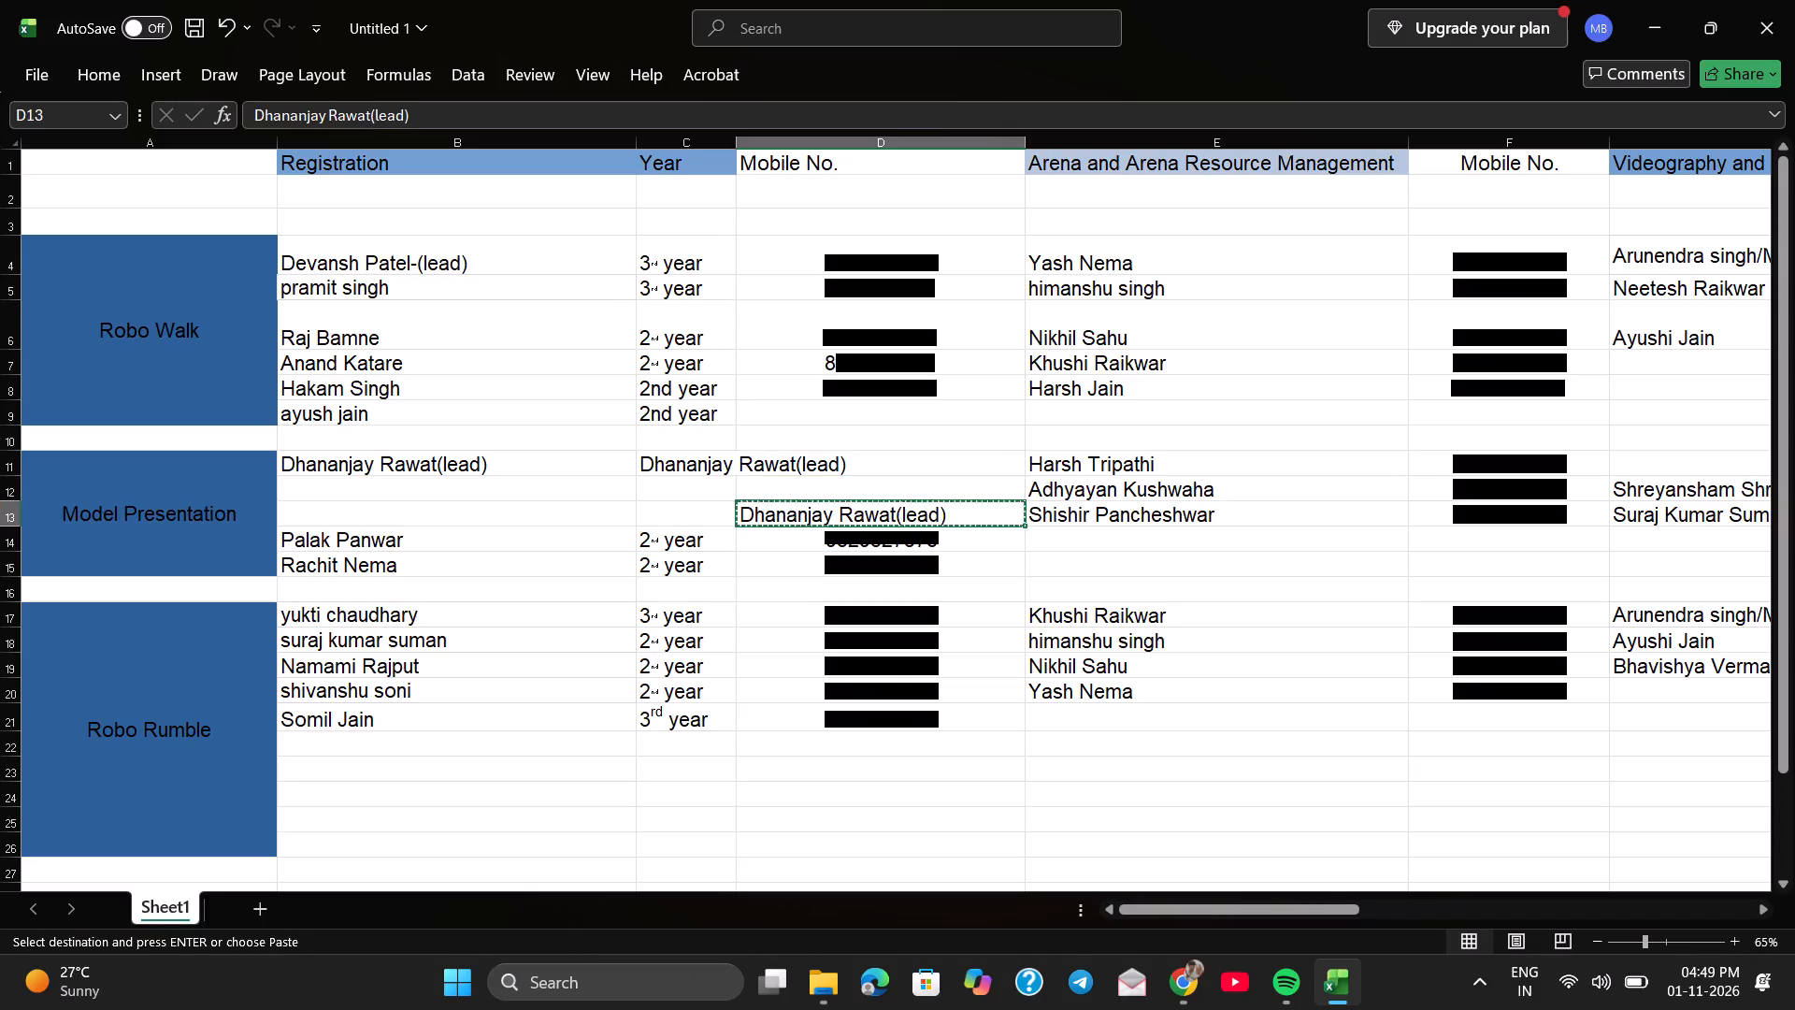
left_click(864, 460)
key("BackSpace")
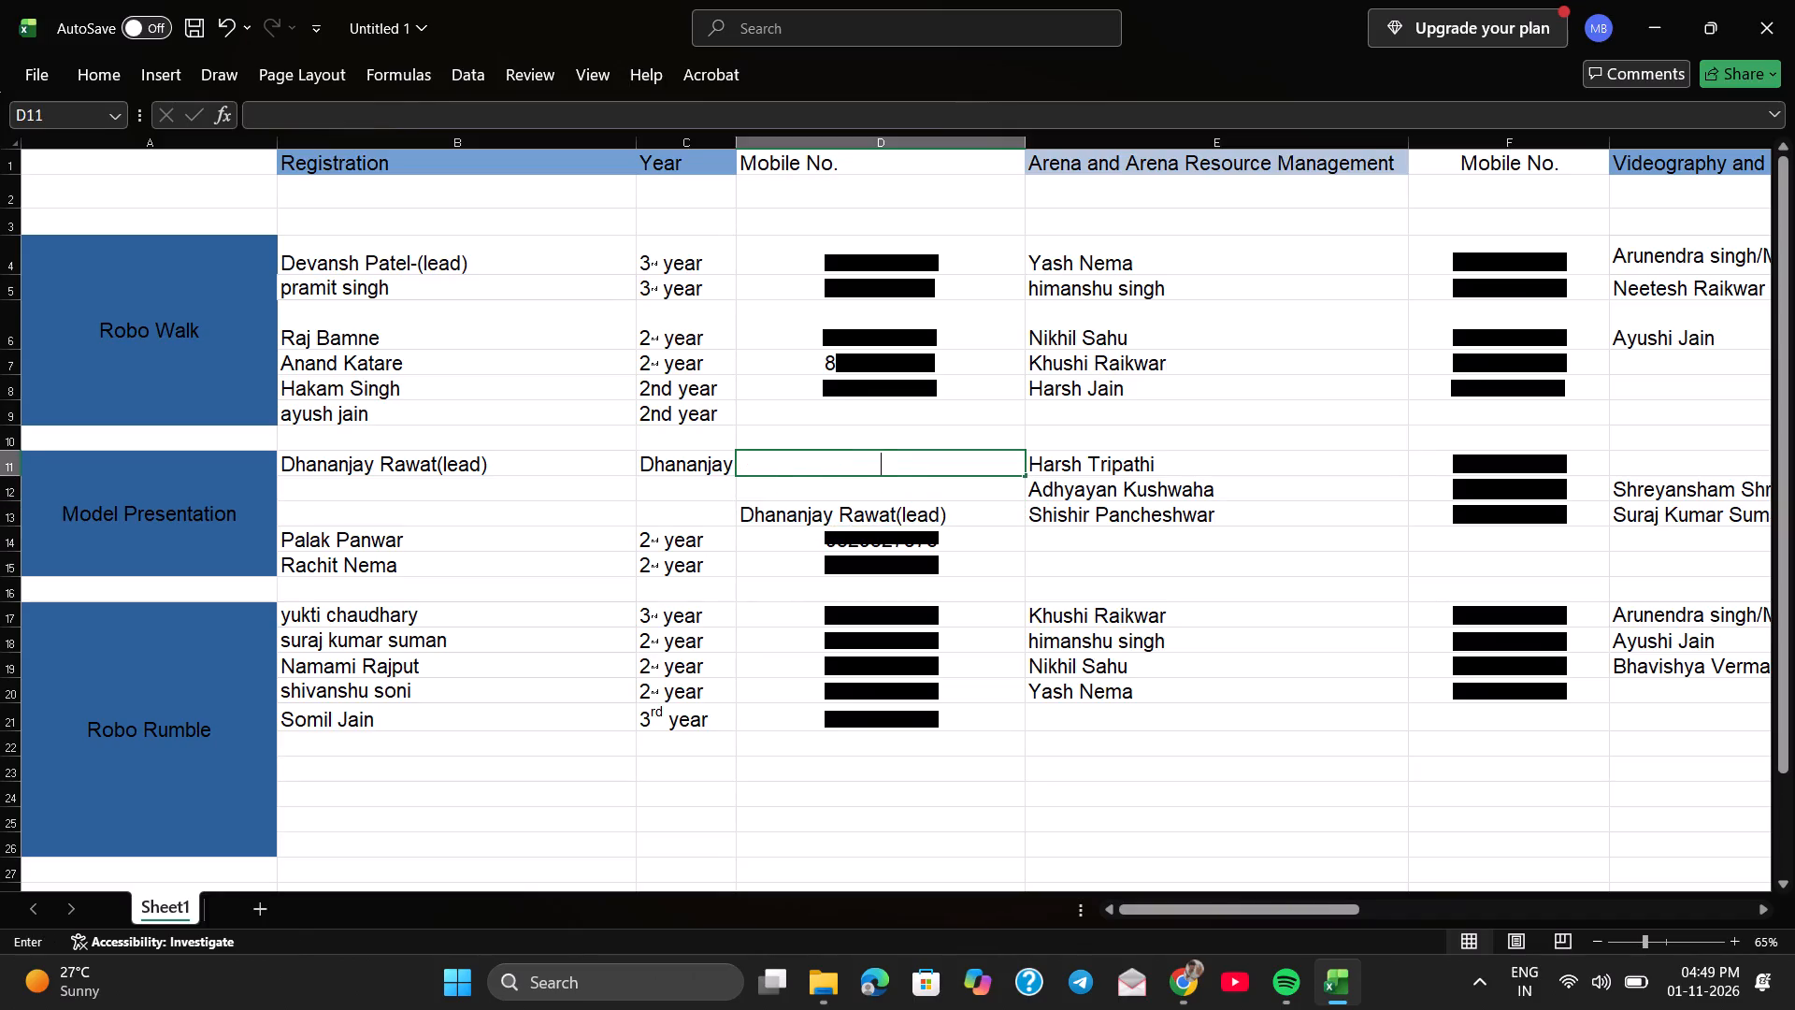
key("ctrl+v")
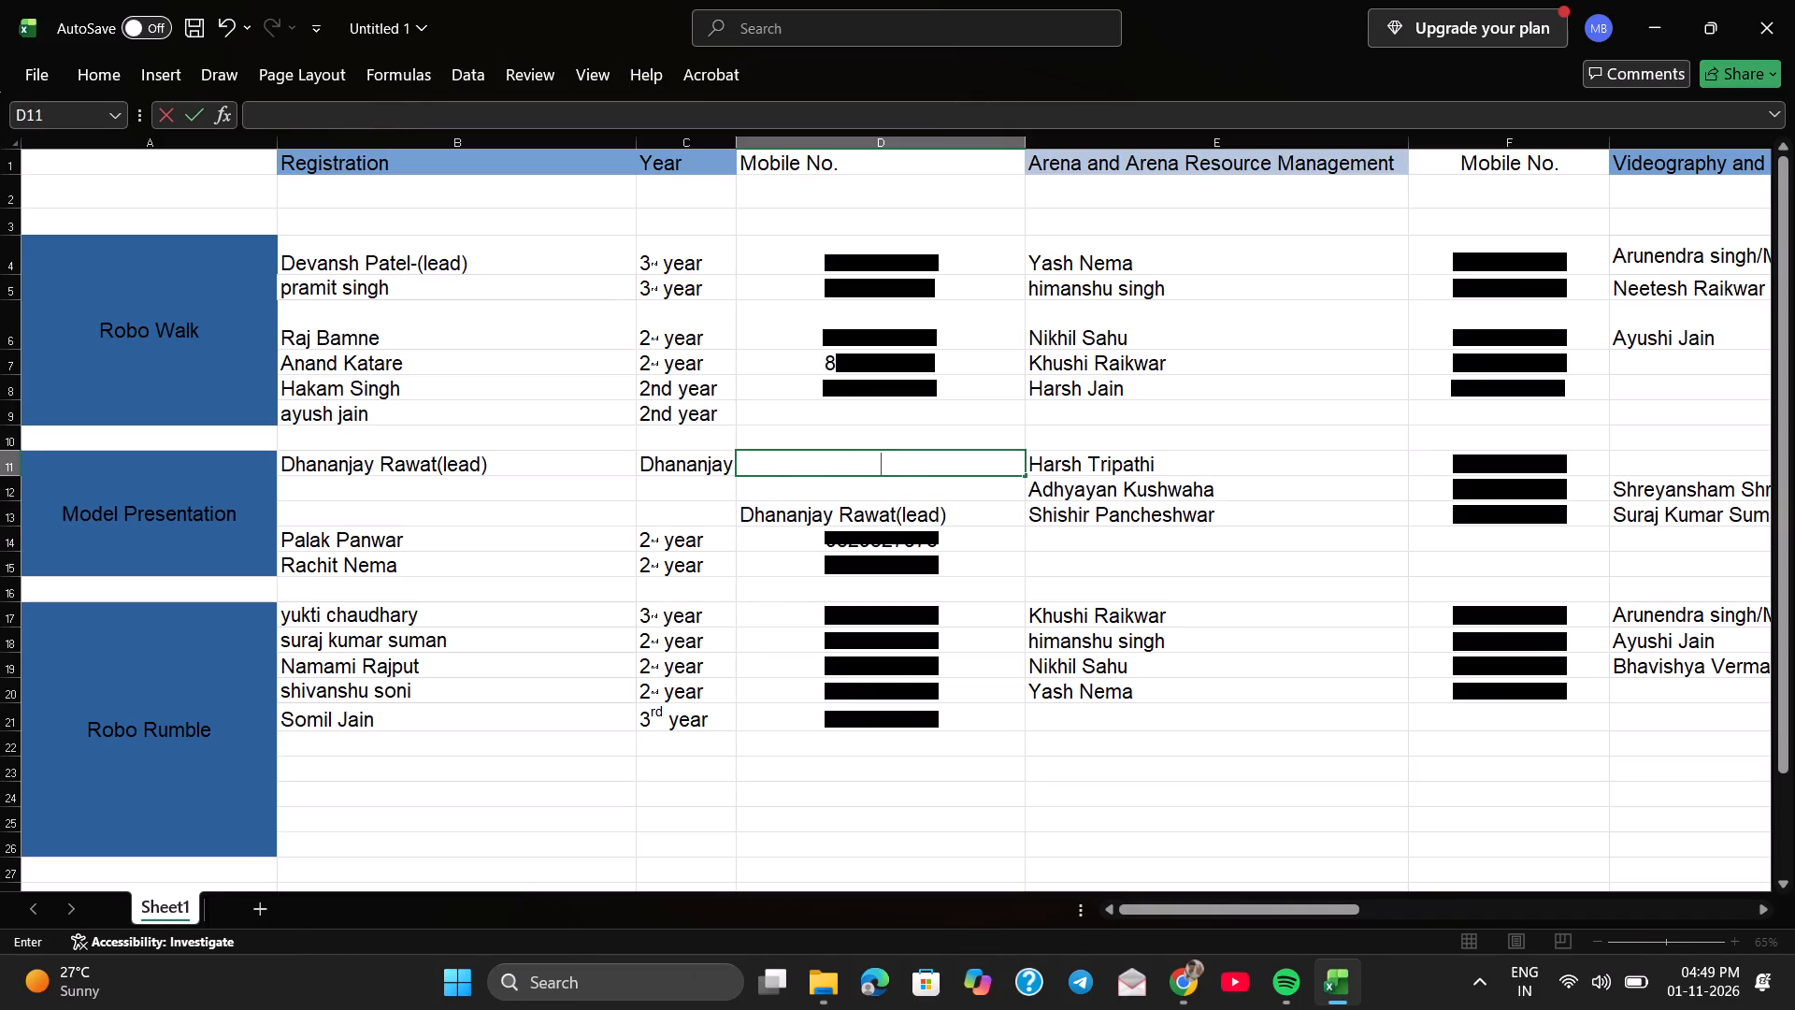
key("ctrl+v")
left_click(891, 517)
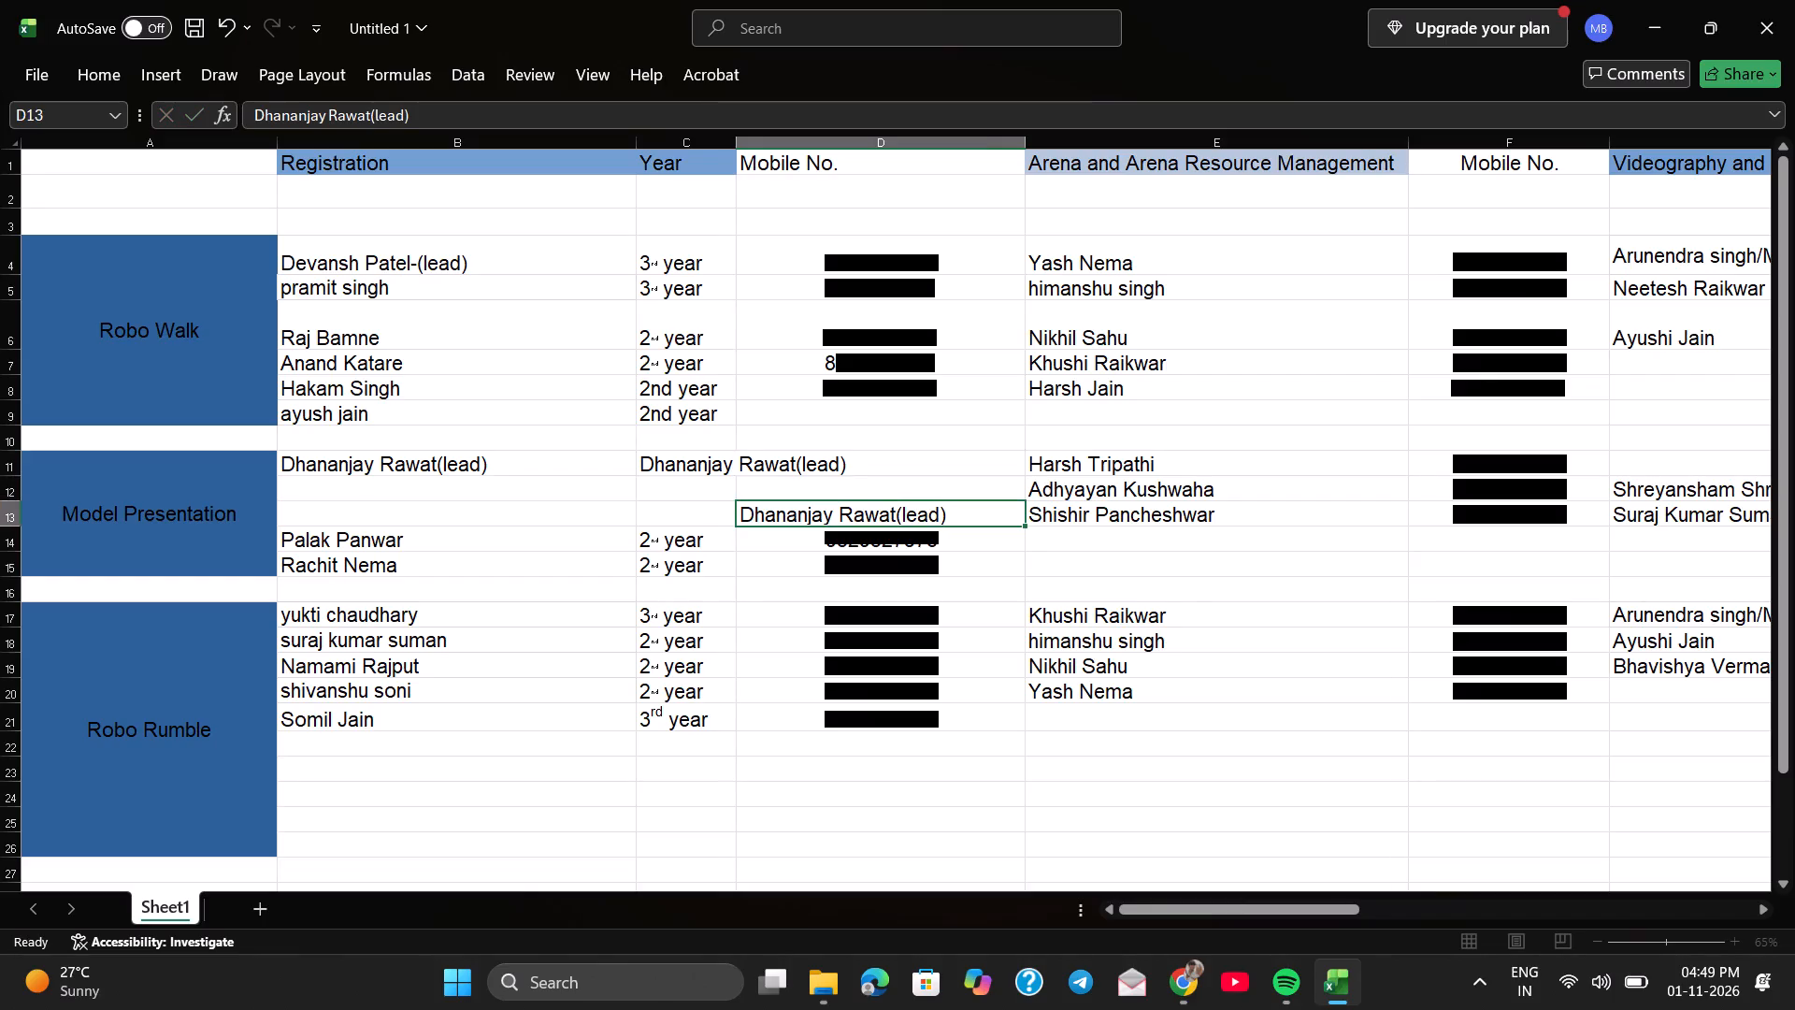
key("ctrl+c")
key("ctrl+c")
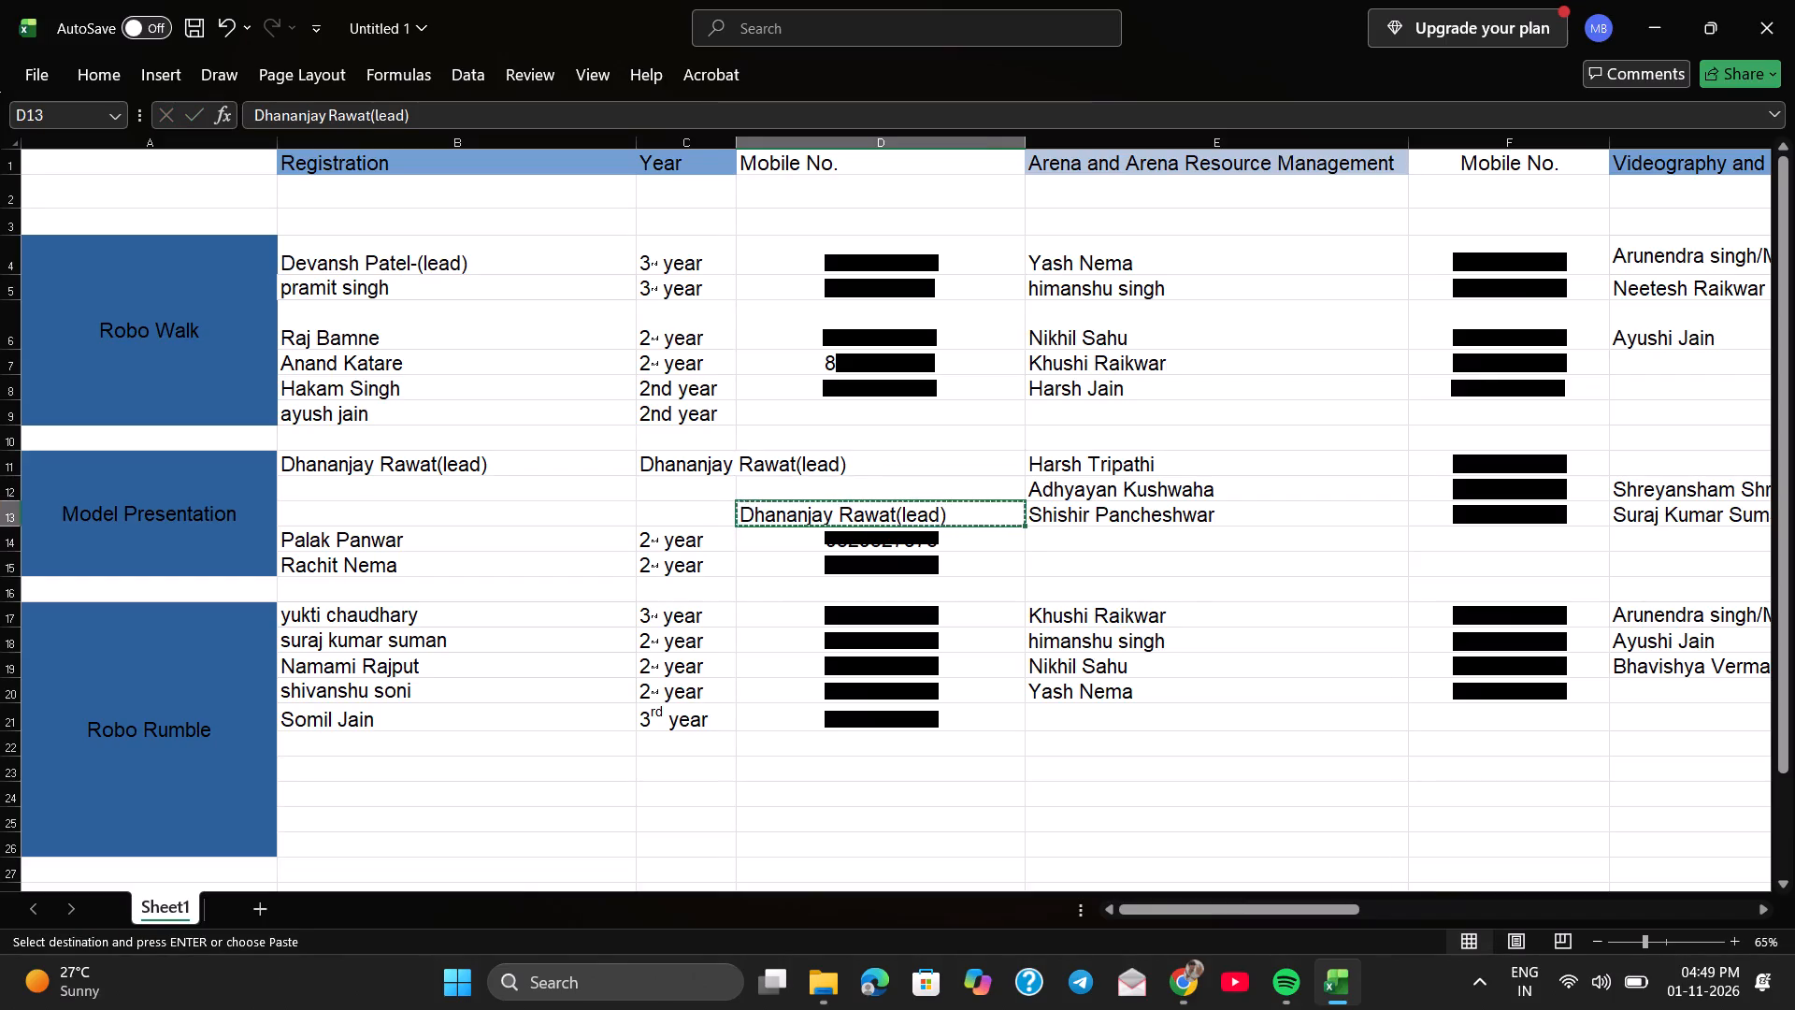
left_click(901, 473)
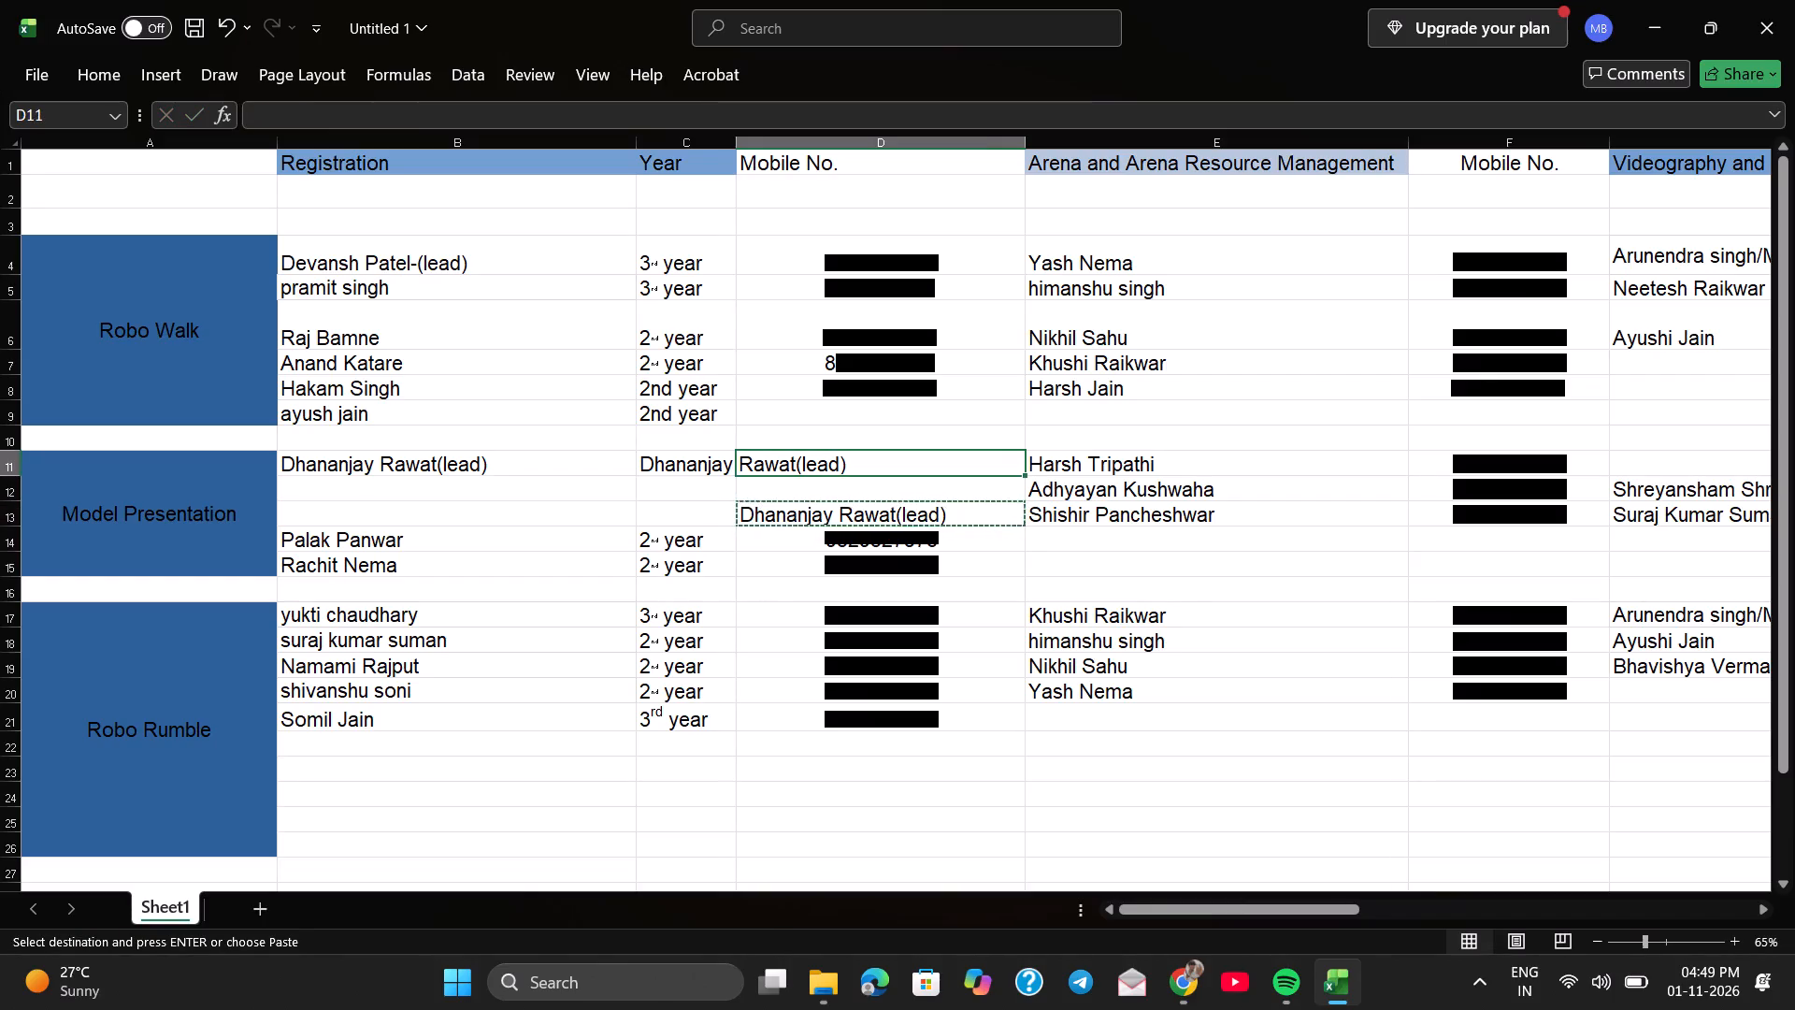
Clear the copy of the lead's name from the Mobile No. cell D13.
left_click(964, 527)
left_click(963, 519)
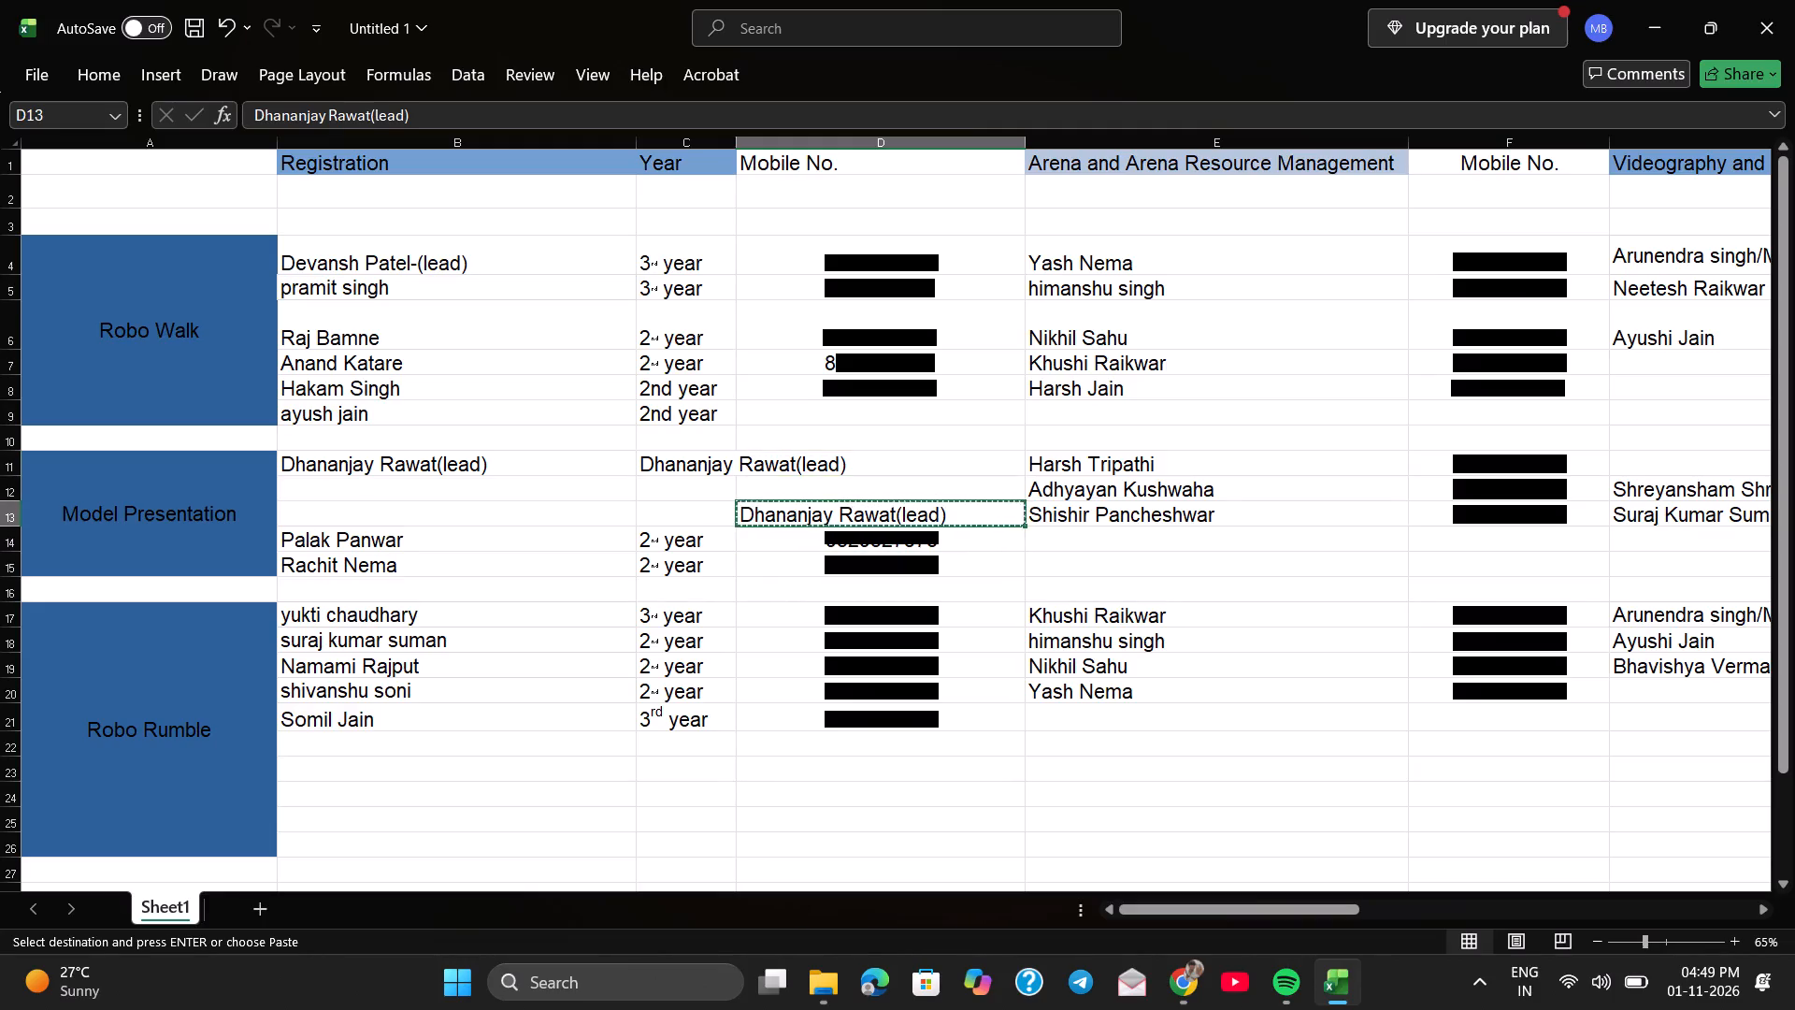
key("BackSpace")
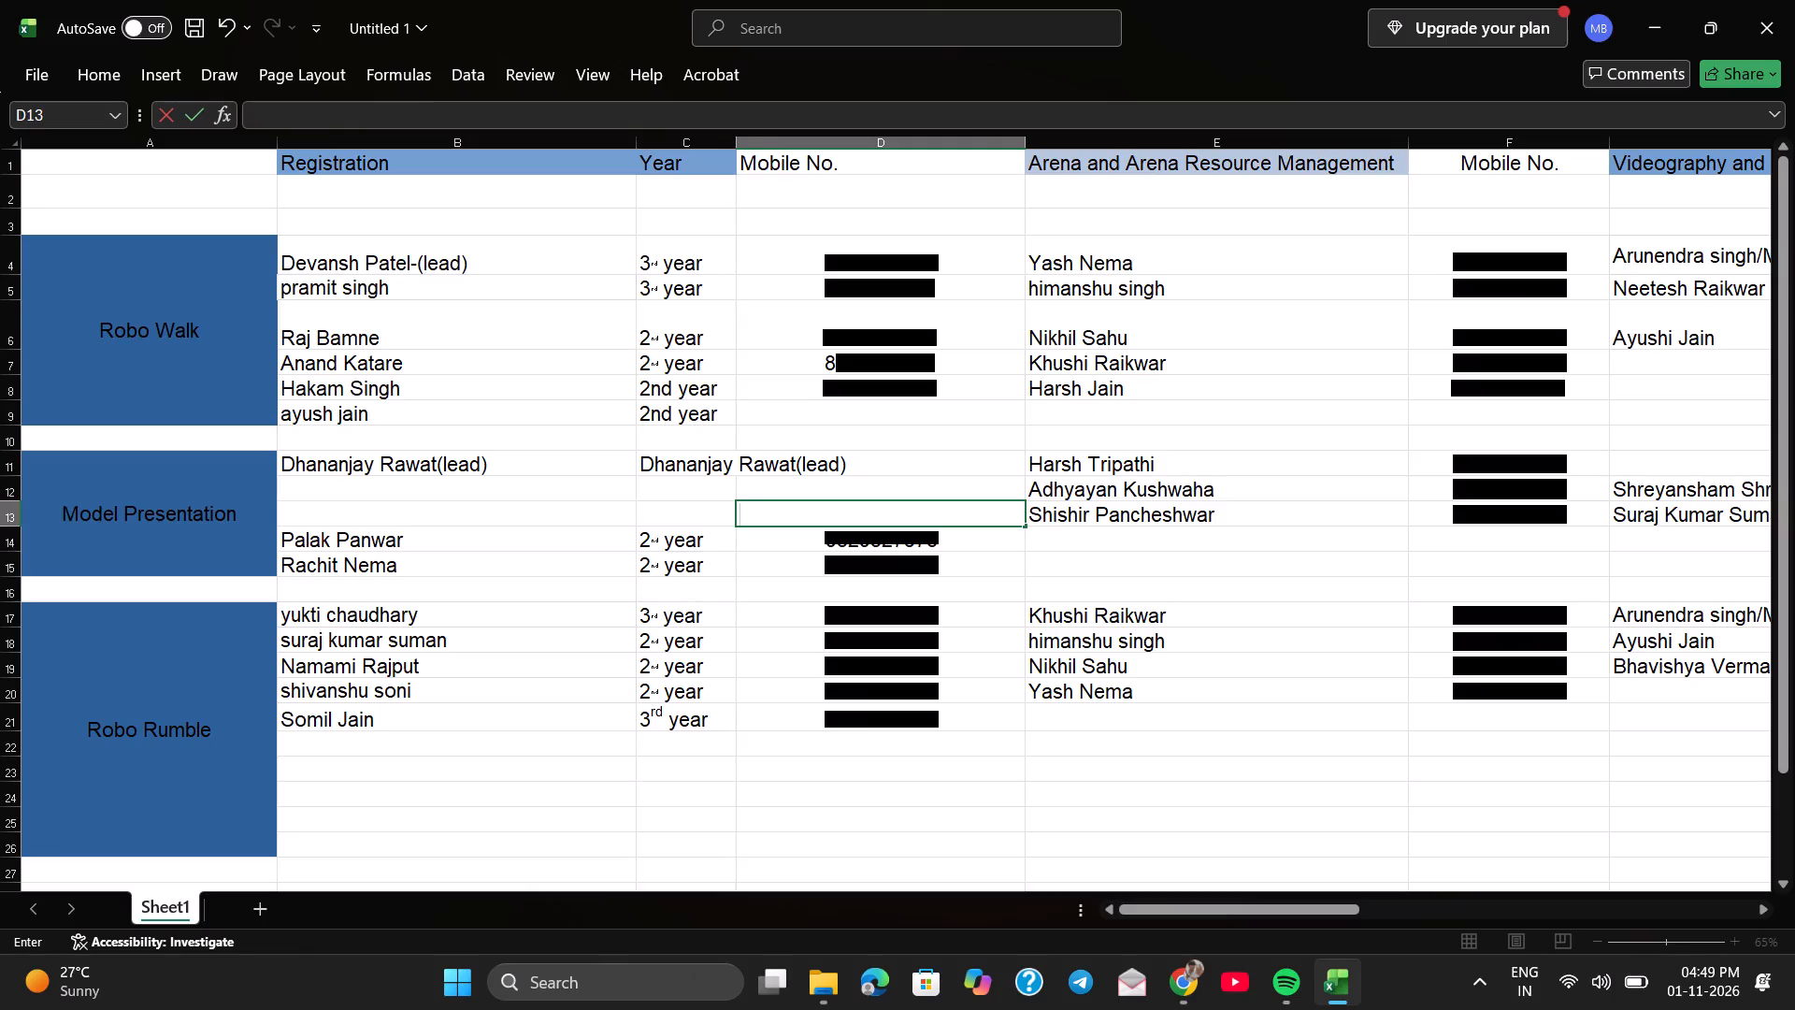
left_click(697, 489)
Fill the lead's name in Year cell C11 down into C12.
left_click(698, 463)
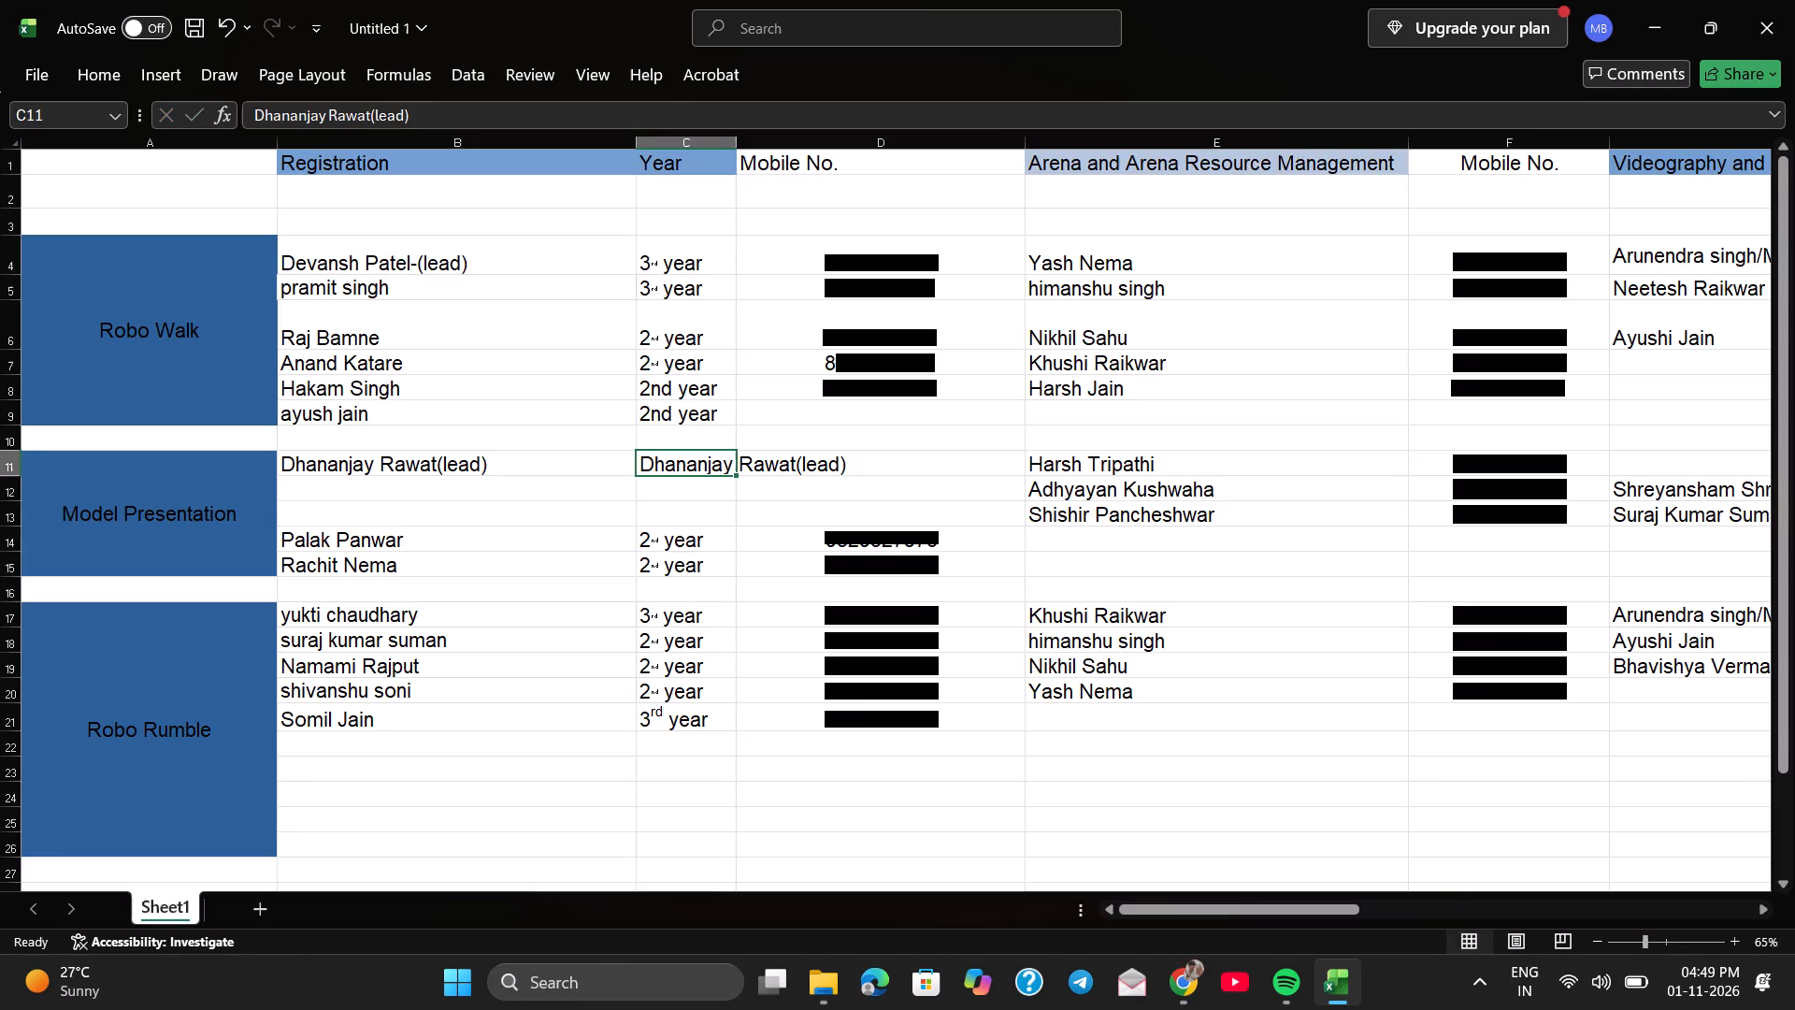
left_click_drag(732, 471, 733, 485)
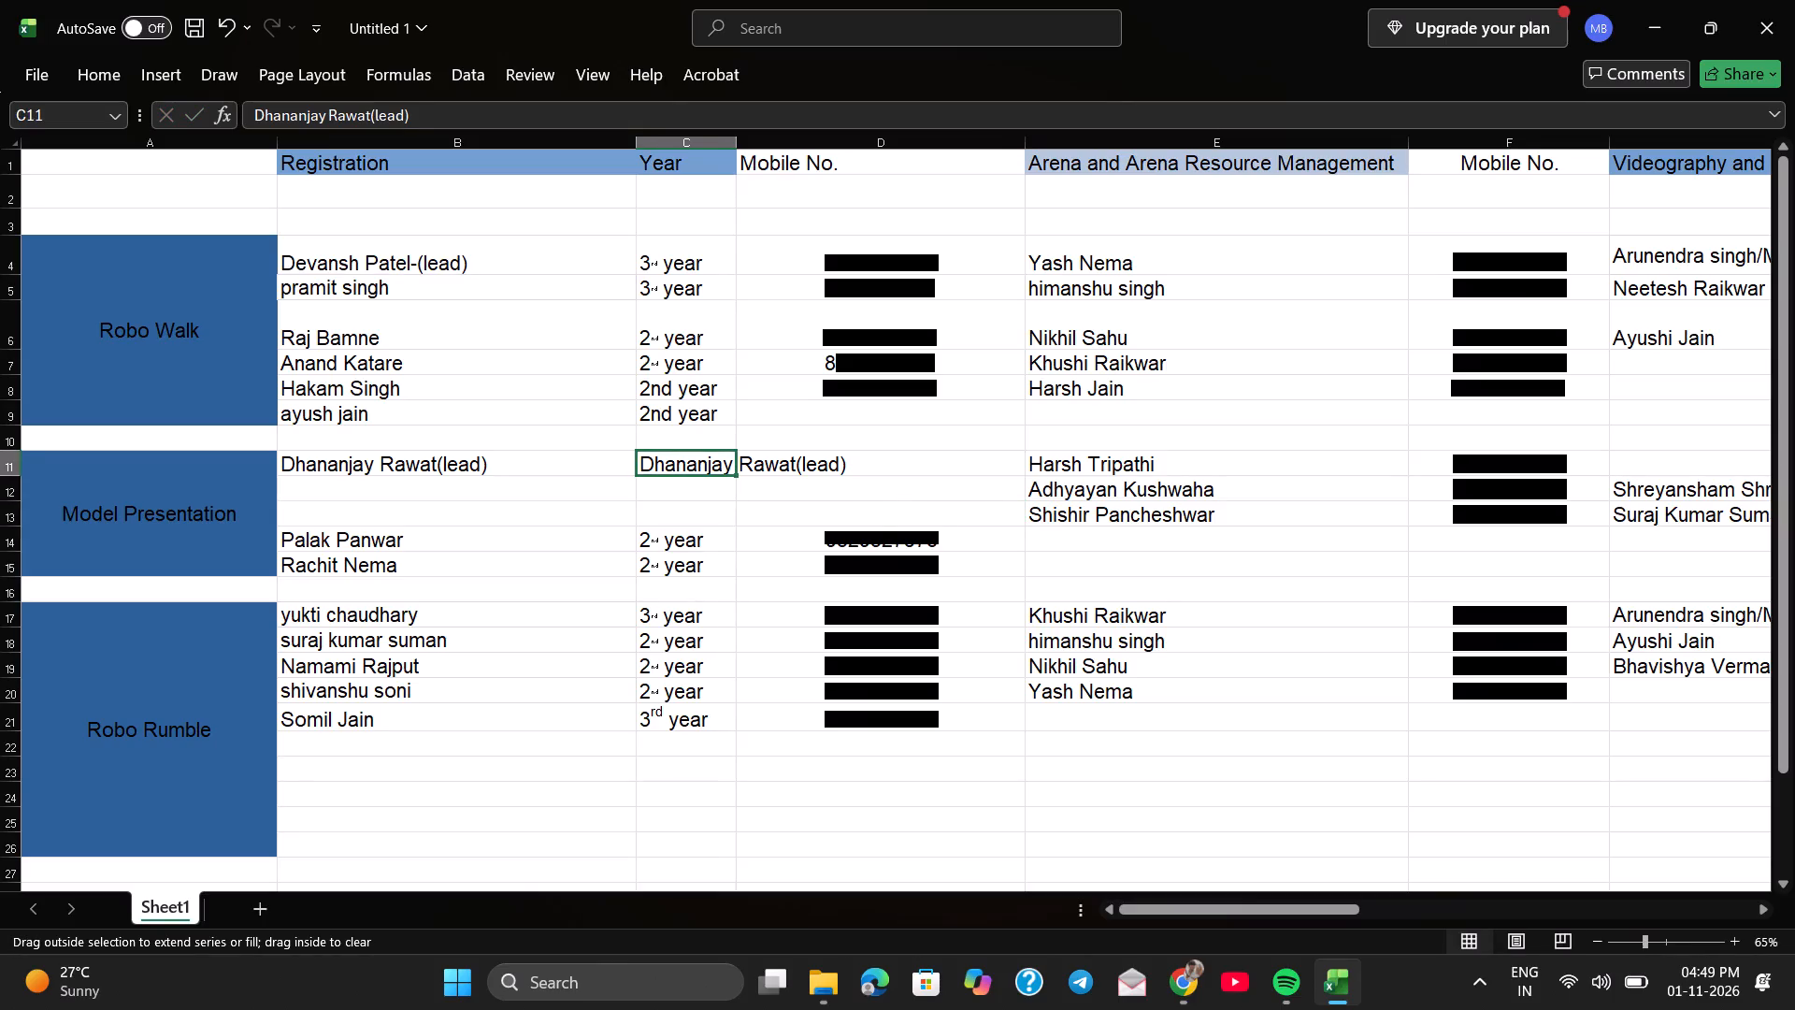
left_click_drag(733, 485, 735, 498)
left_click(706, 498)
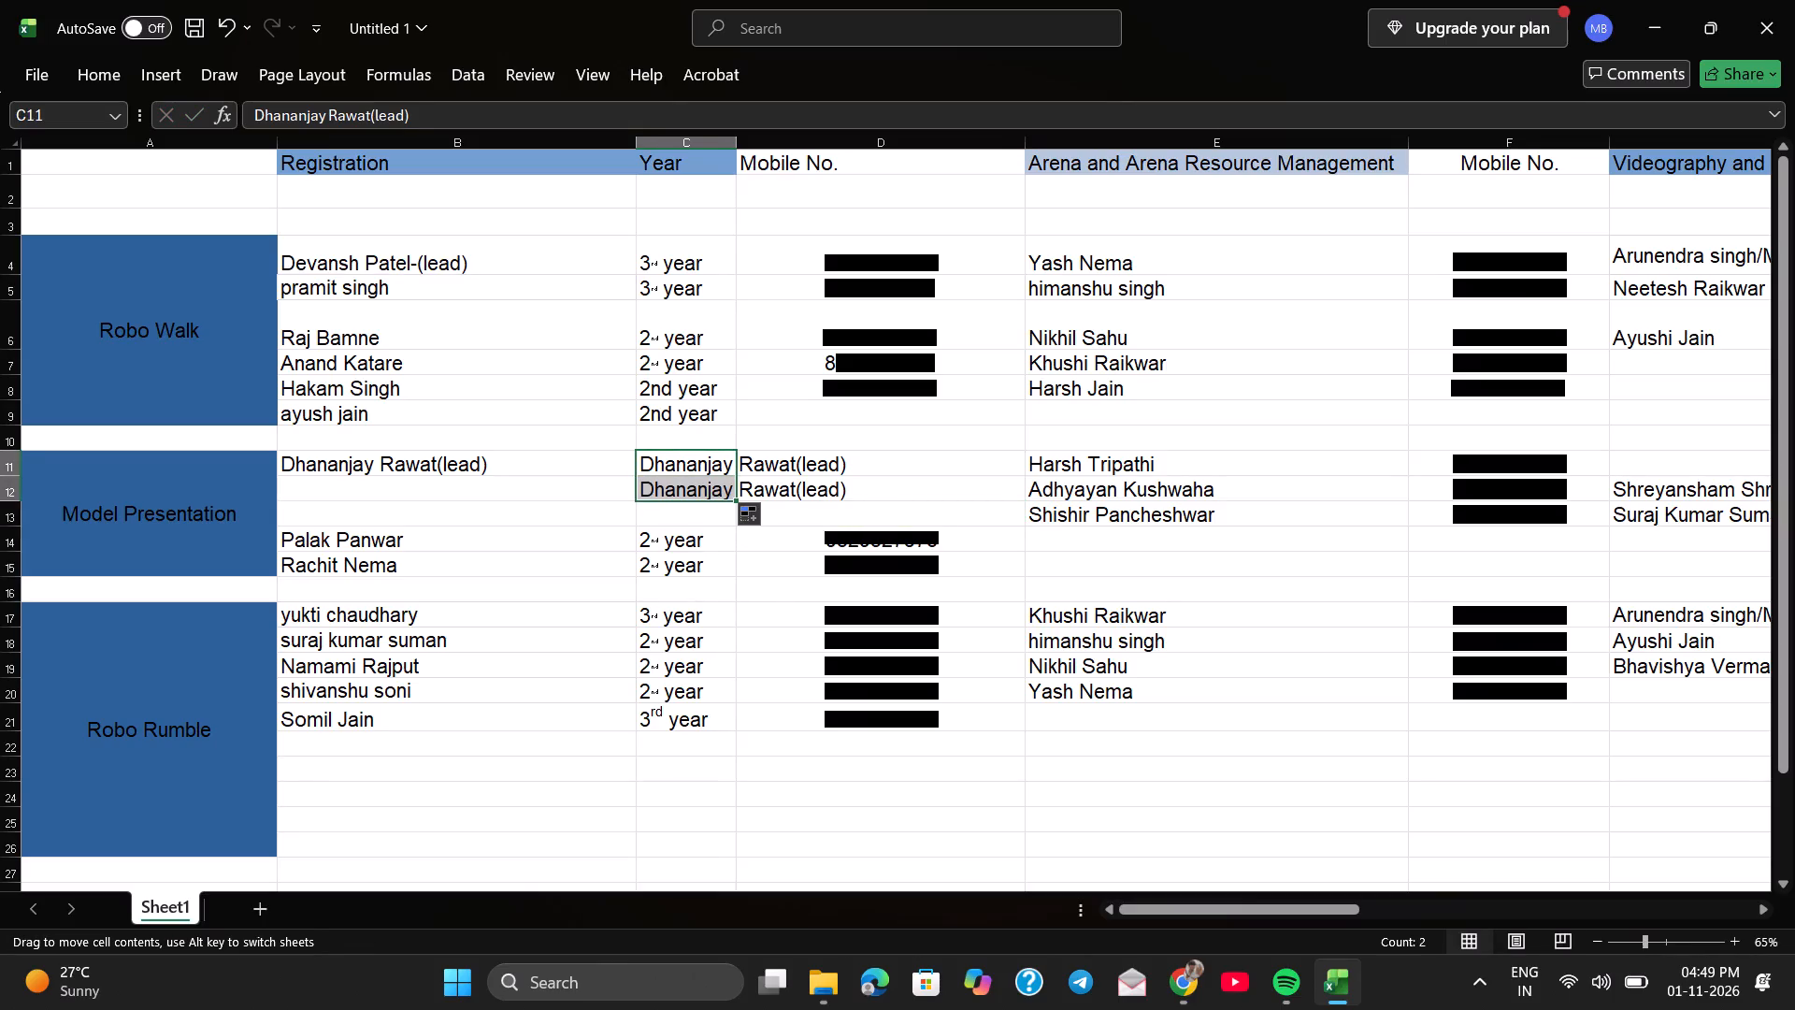
Replace the lead's name in Year cell C12 with only the surname in lowercase, followed by (lead).
left_click(707, 490)
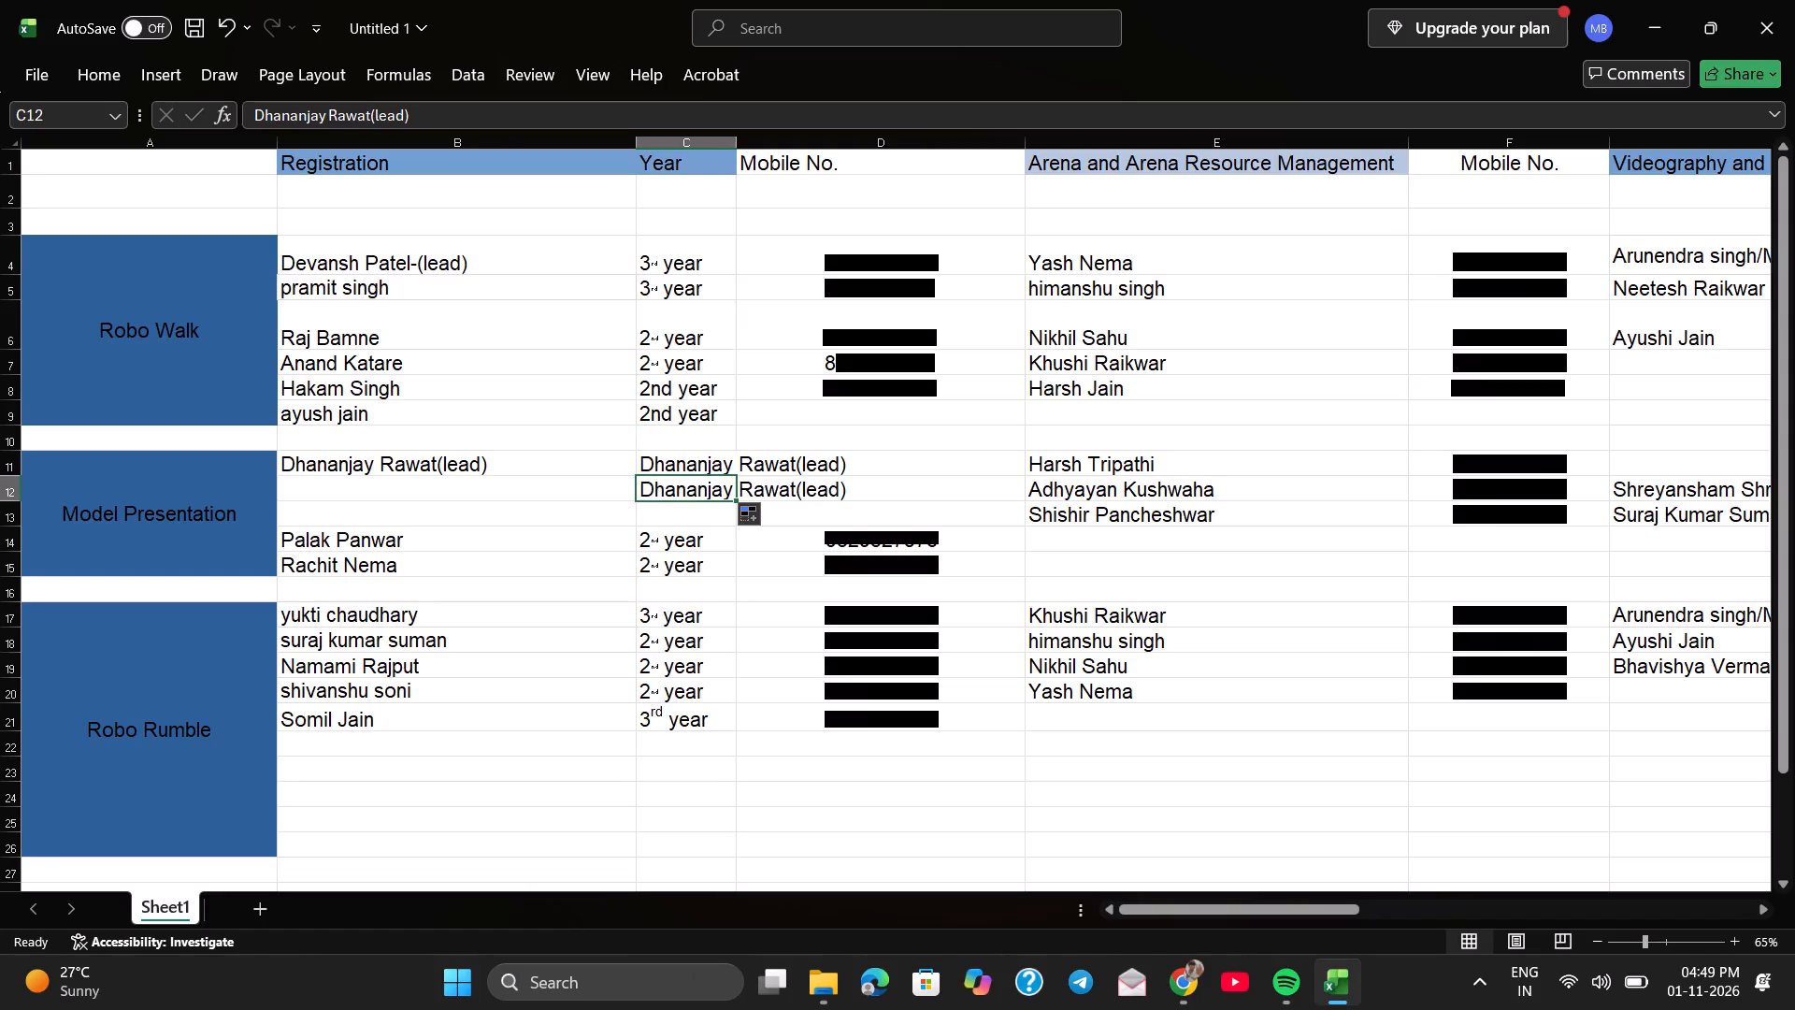
left_click(711, 489)
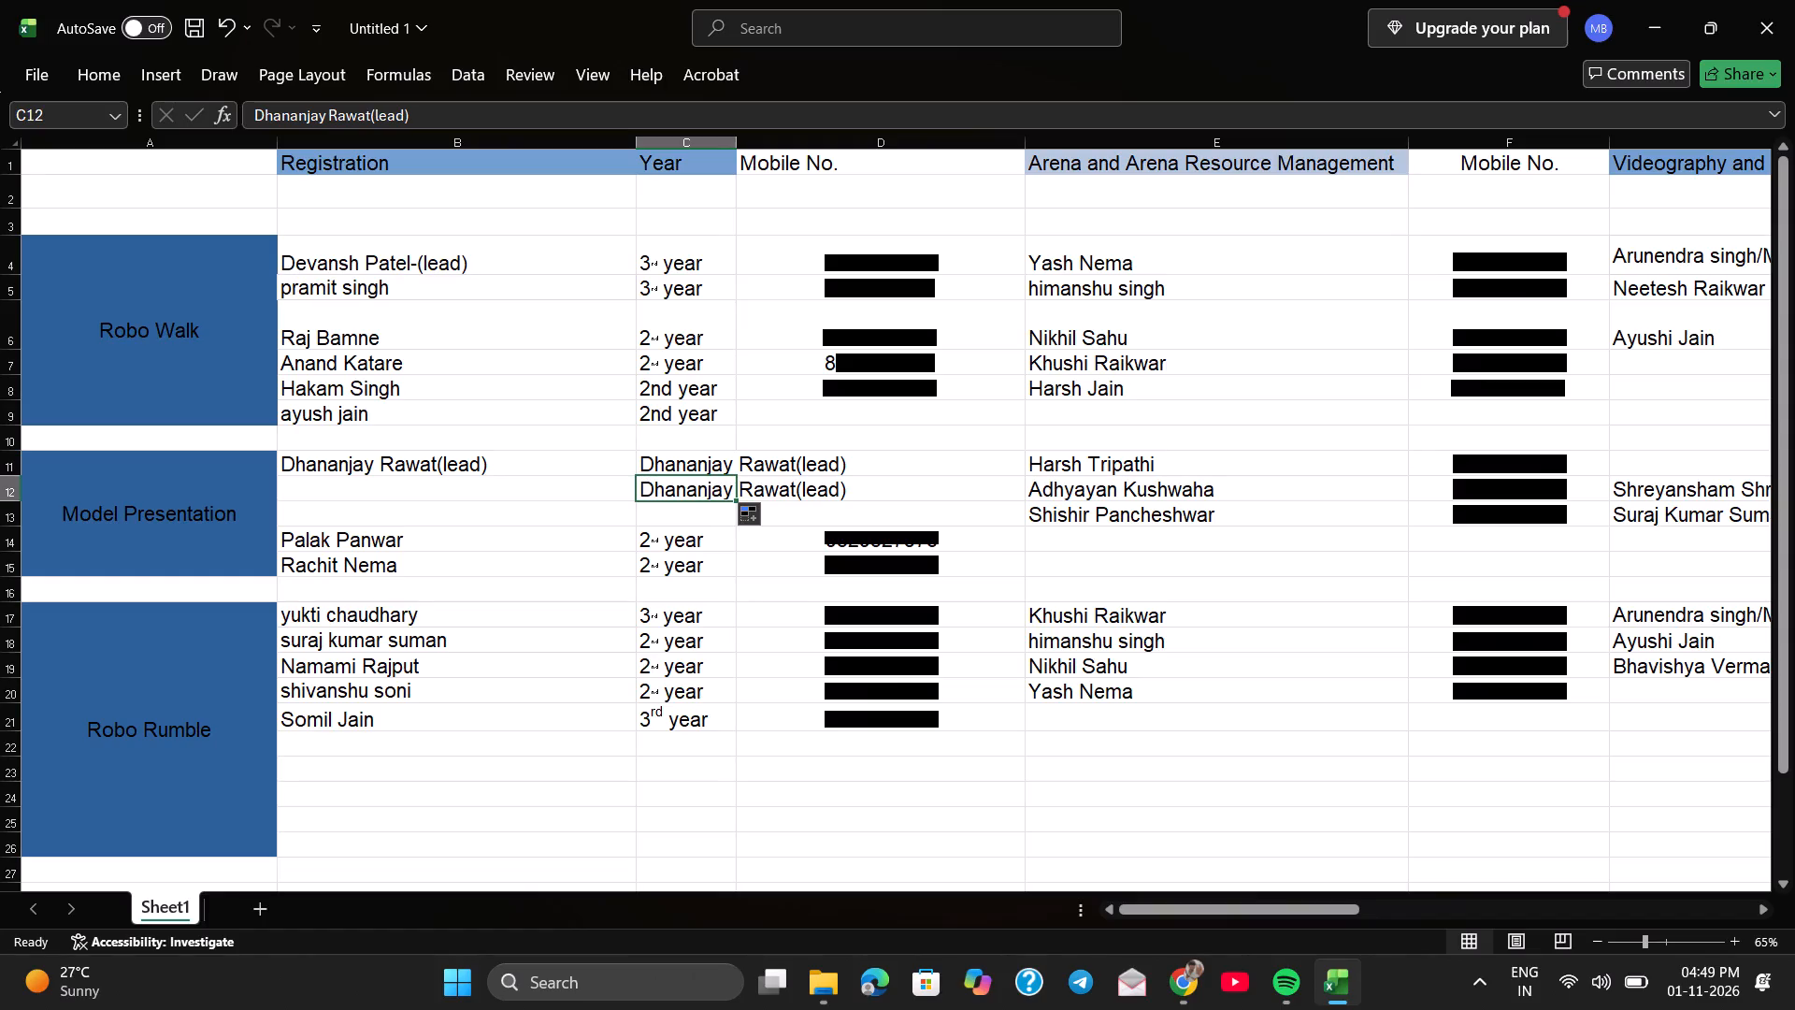
left_click(721, 493)
left_click(731, 490)
key("BackSpace")
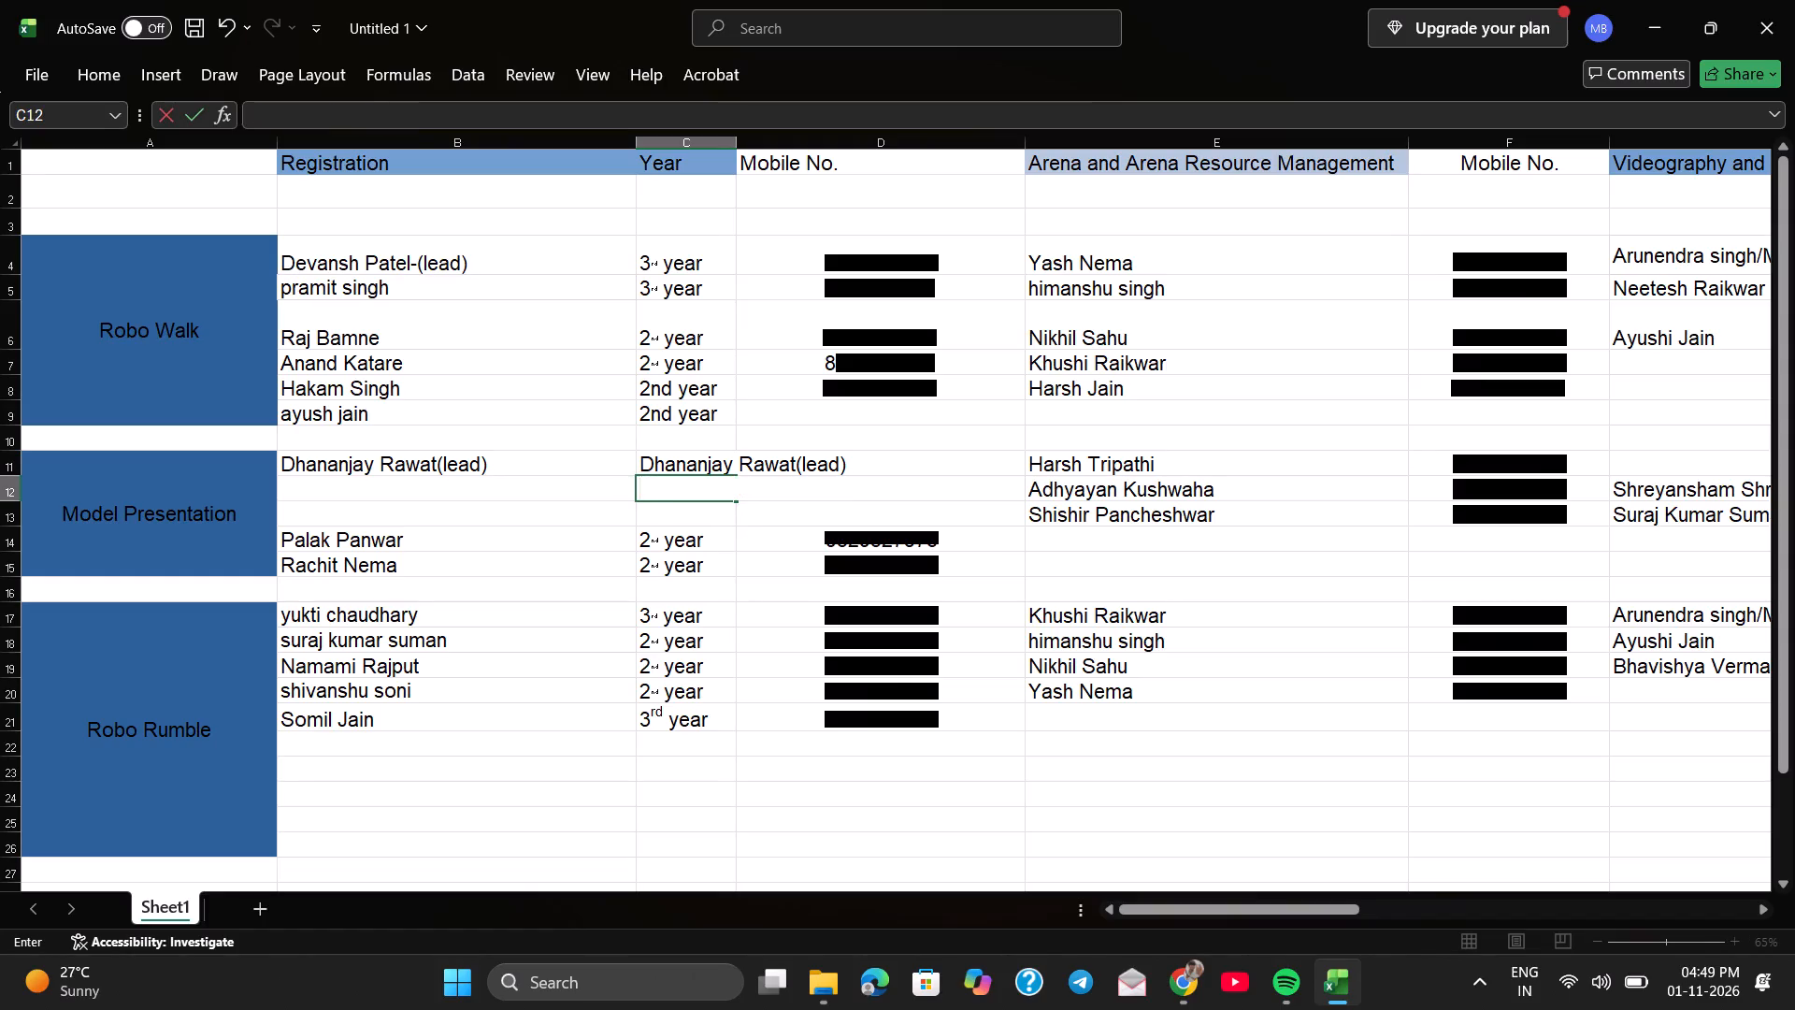
type("ra")
type("wat")
key("shift+parenleft")
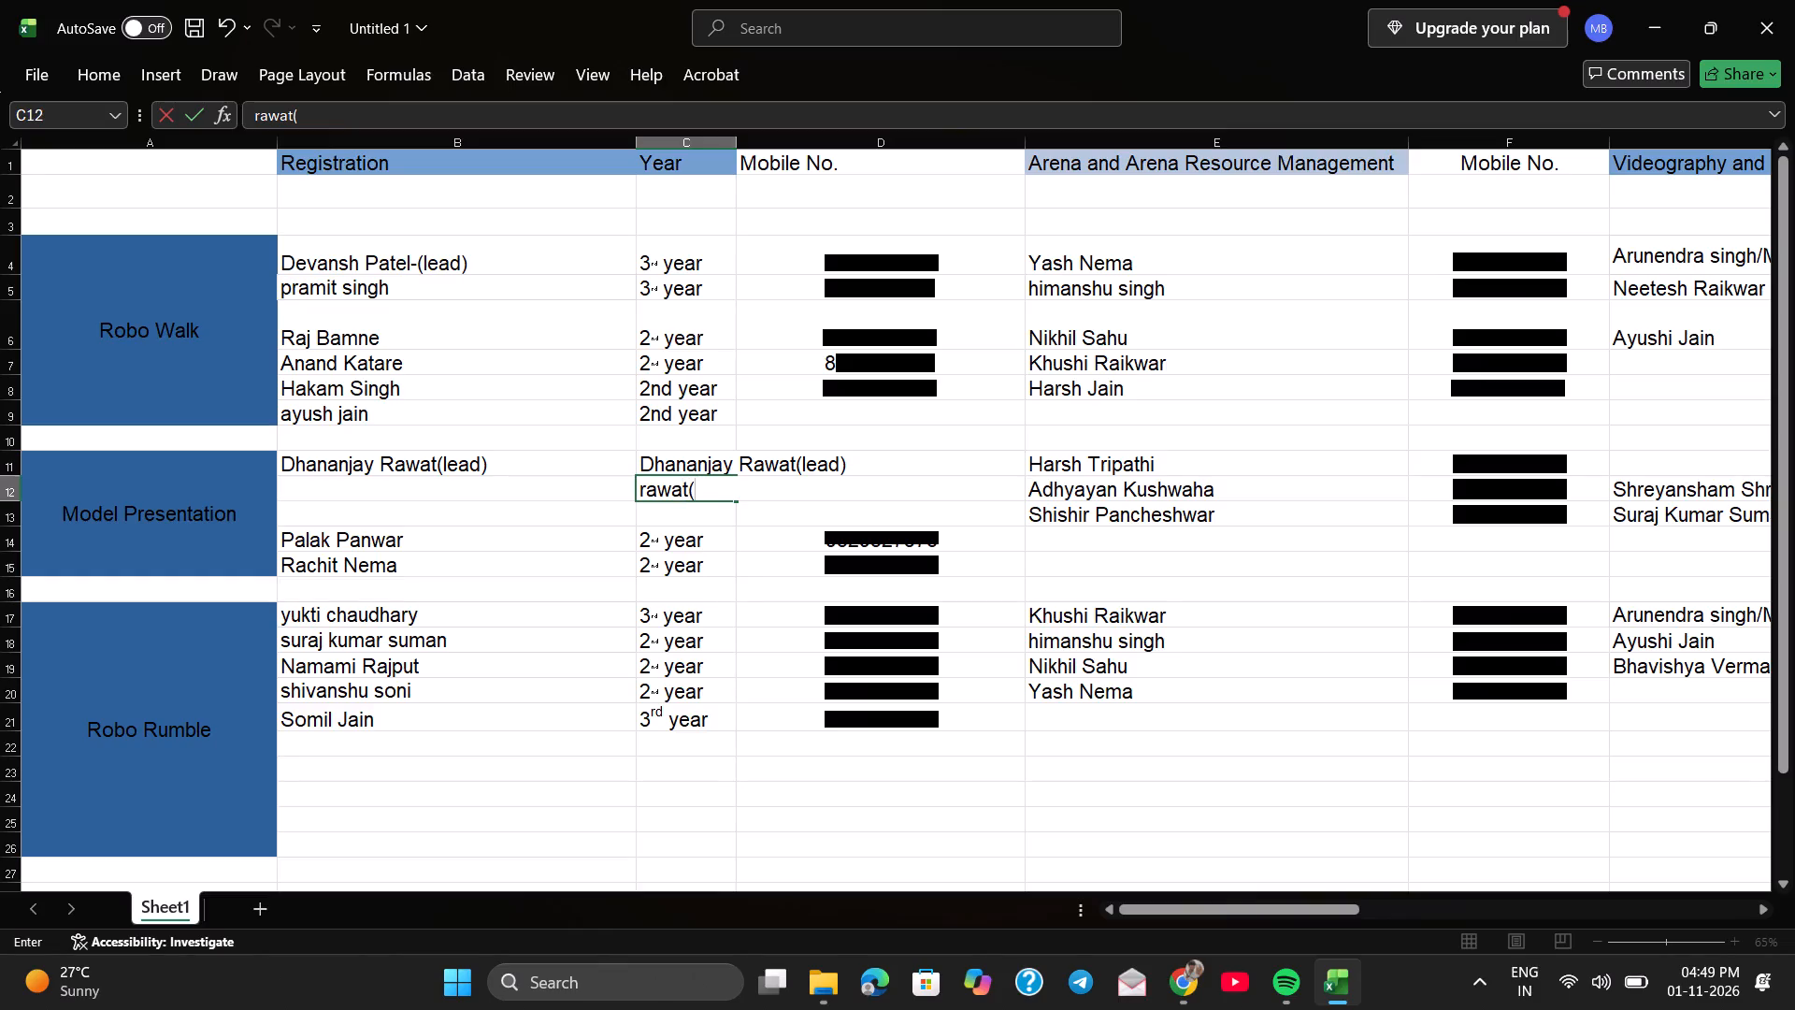
type("le")
key("a")
key("d")
key("shift+parenright")
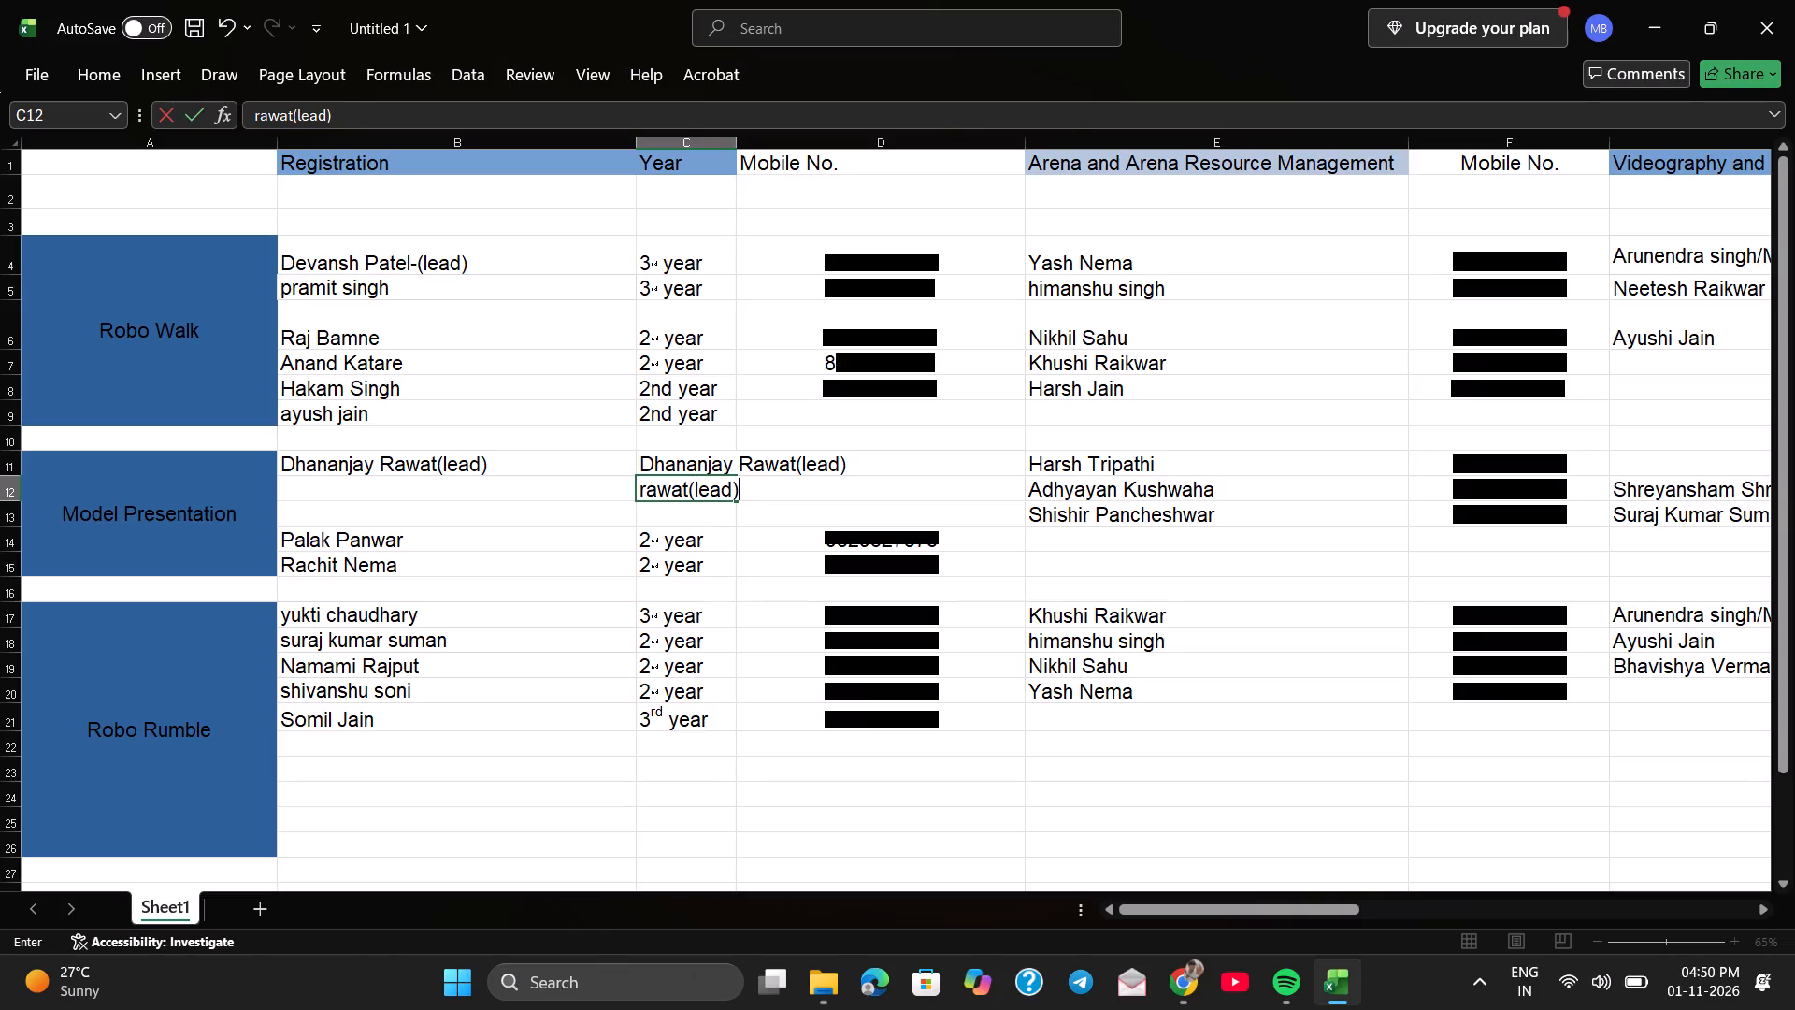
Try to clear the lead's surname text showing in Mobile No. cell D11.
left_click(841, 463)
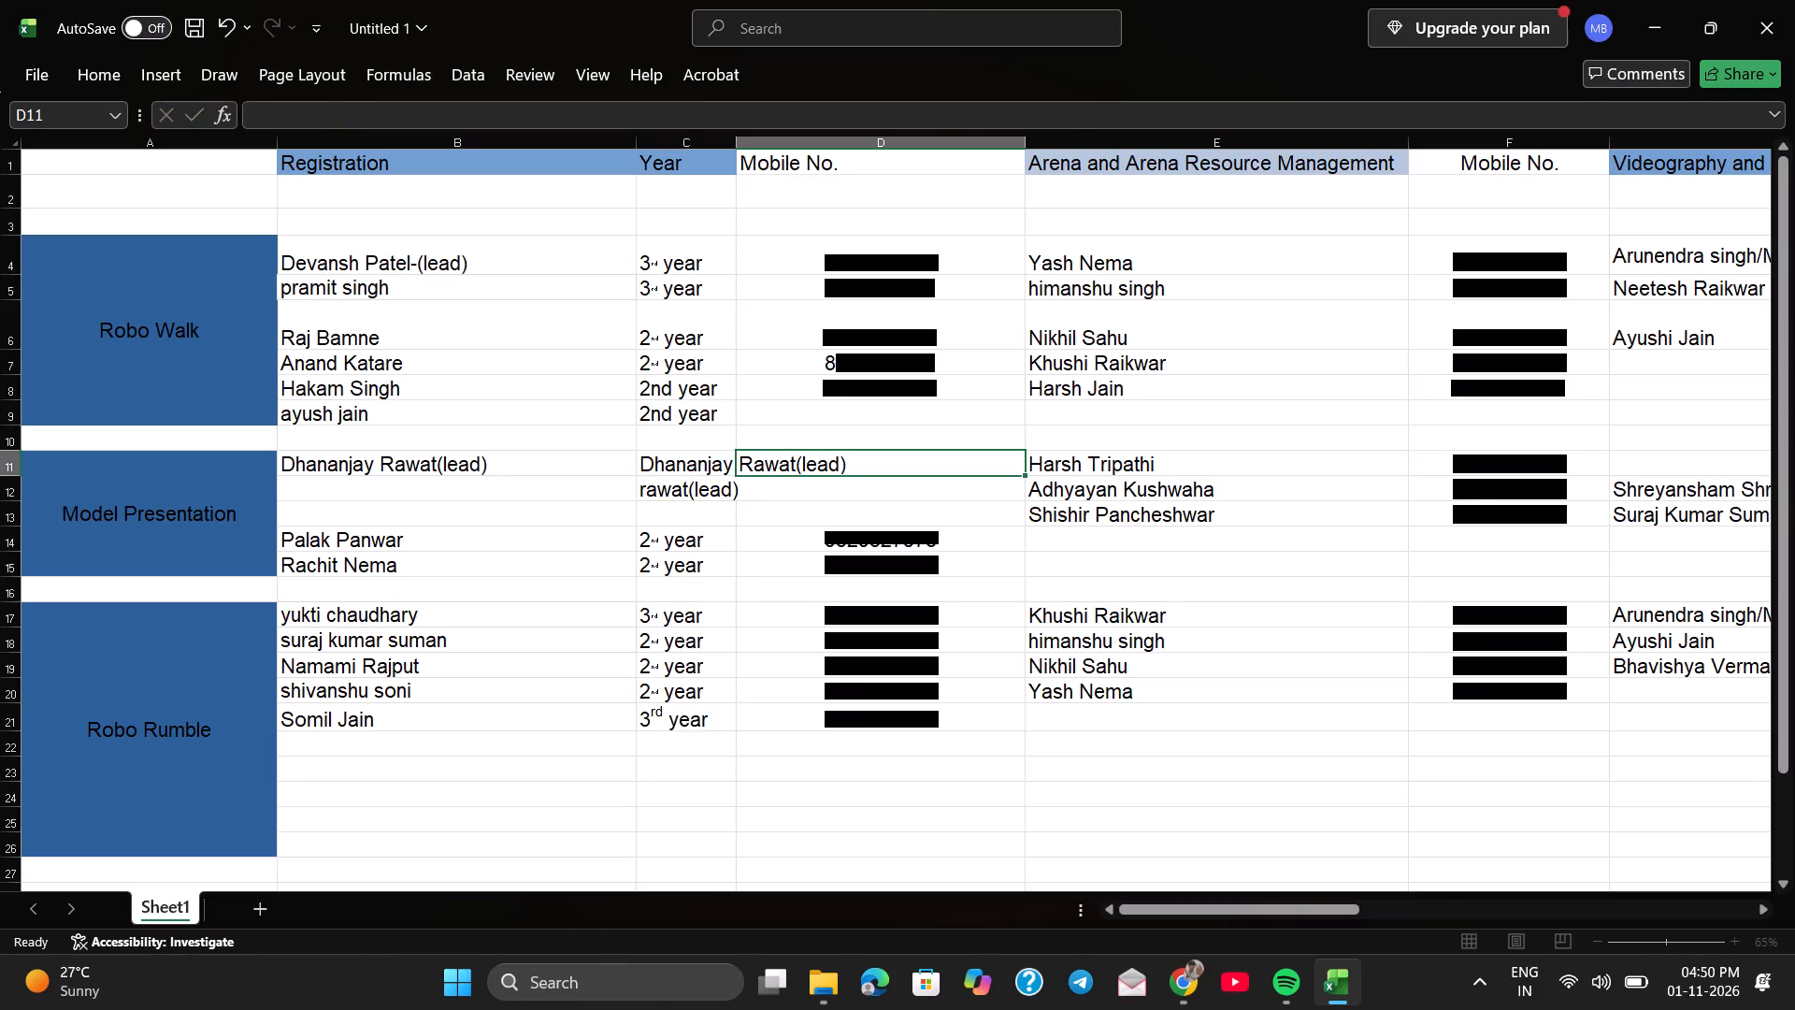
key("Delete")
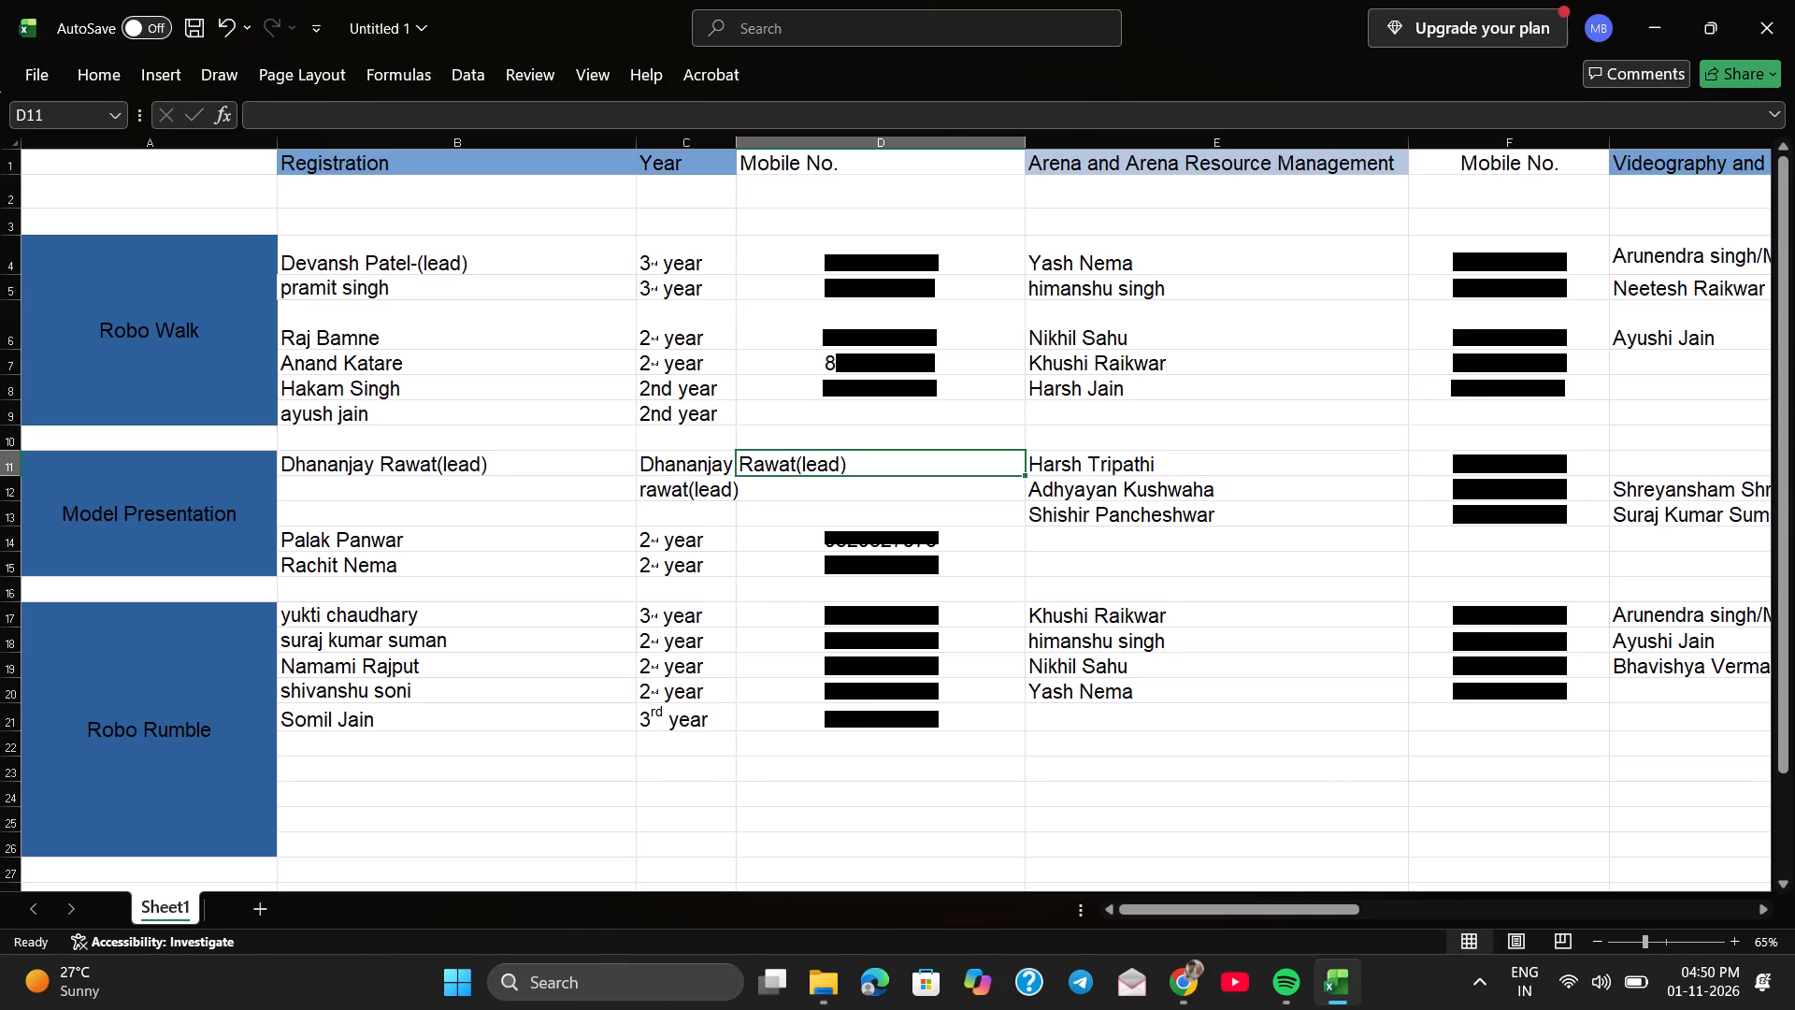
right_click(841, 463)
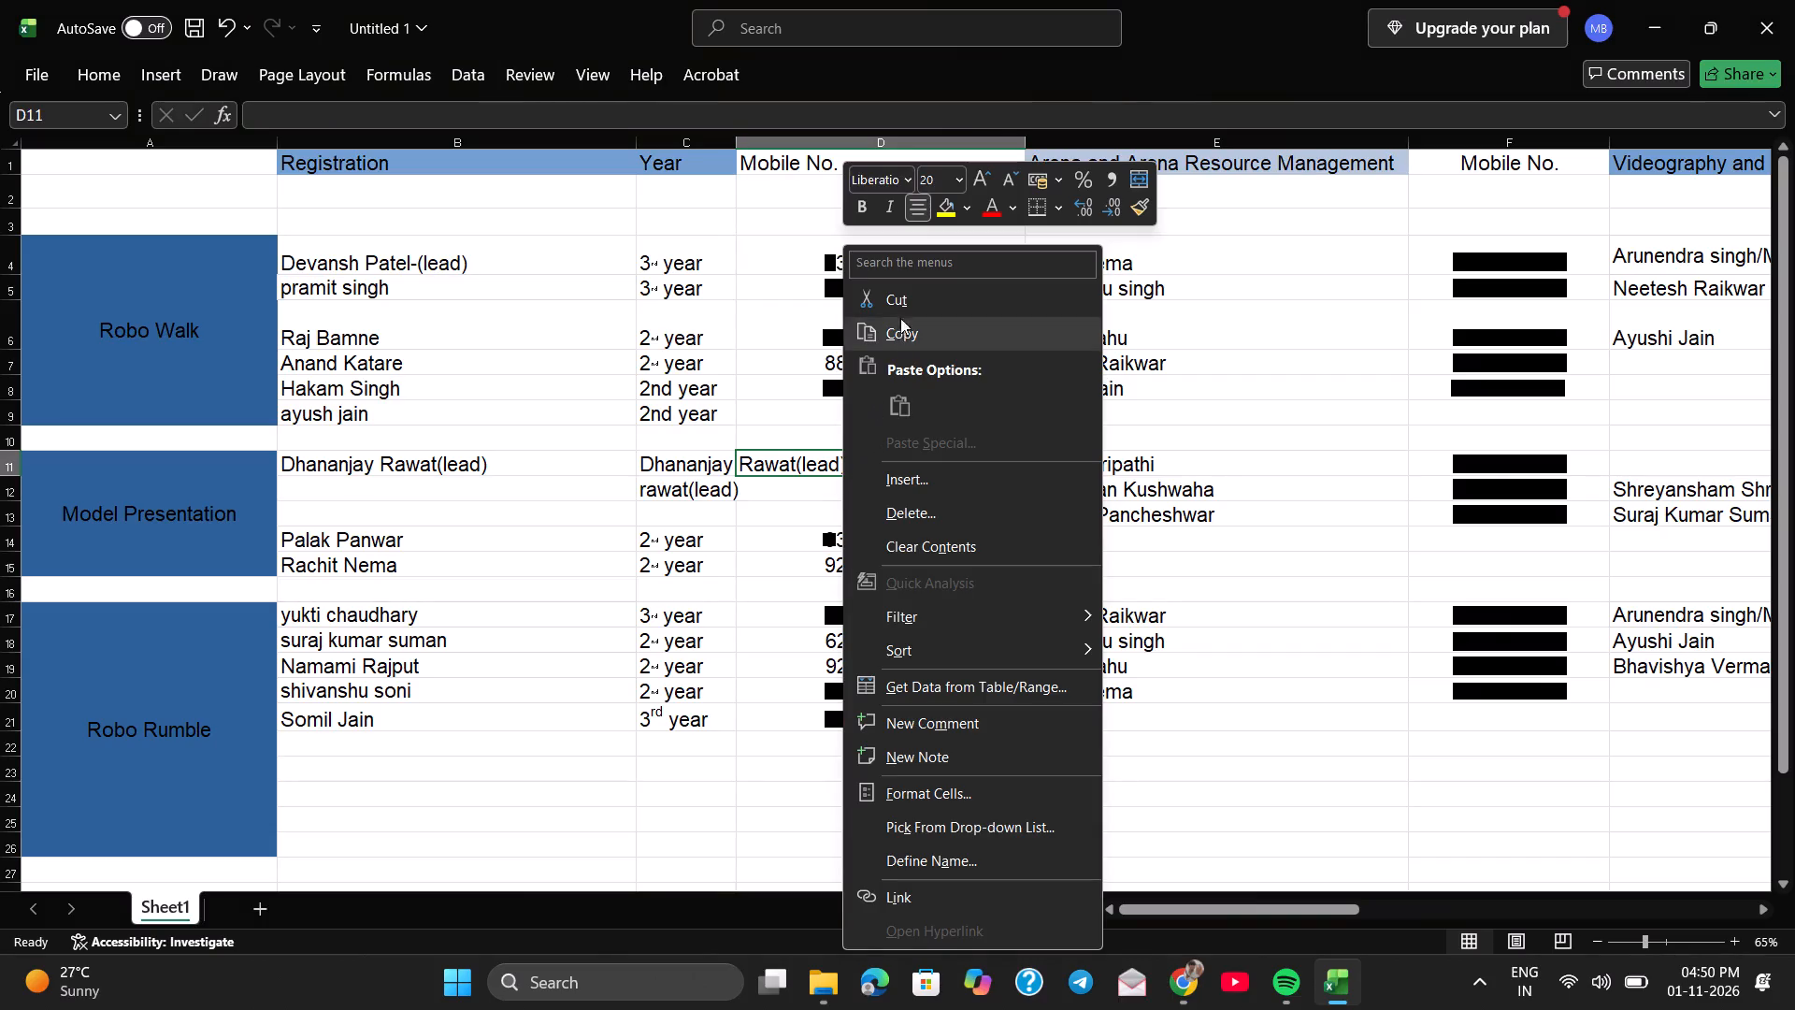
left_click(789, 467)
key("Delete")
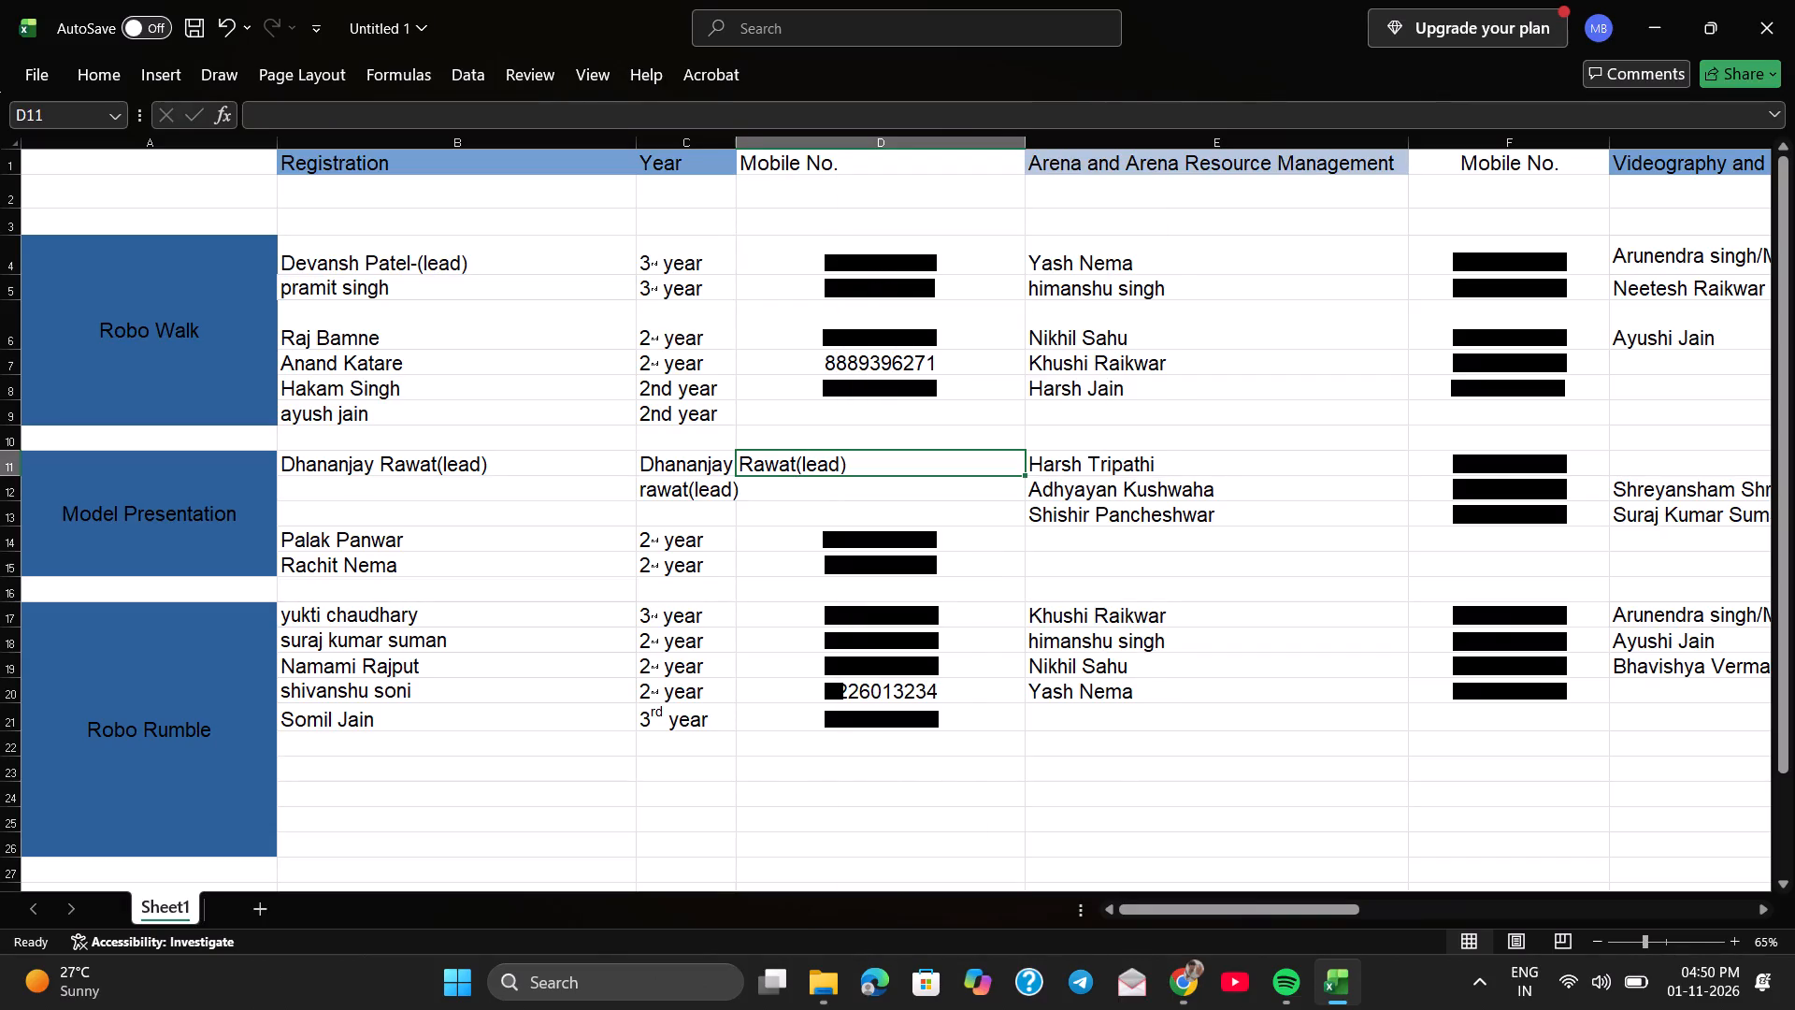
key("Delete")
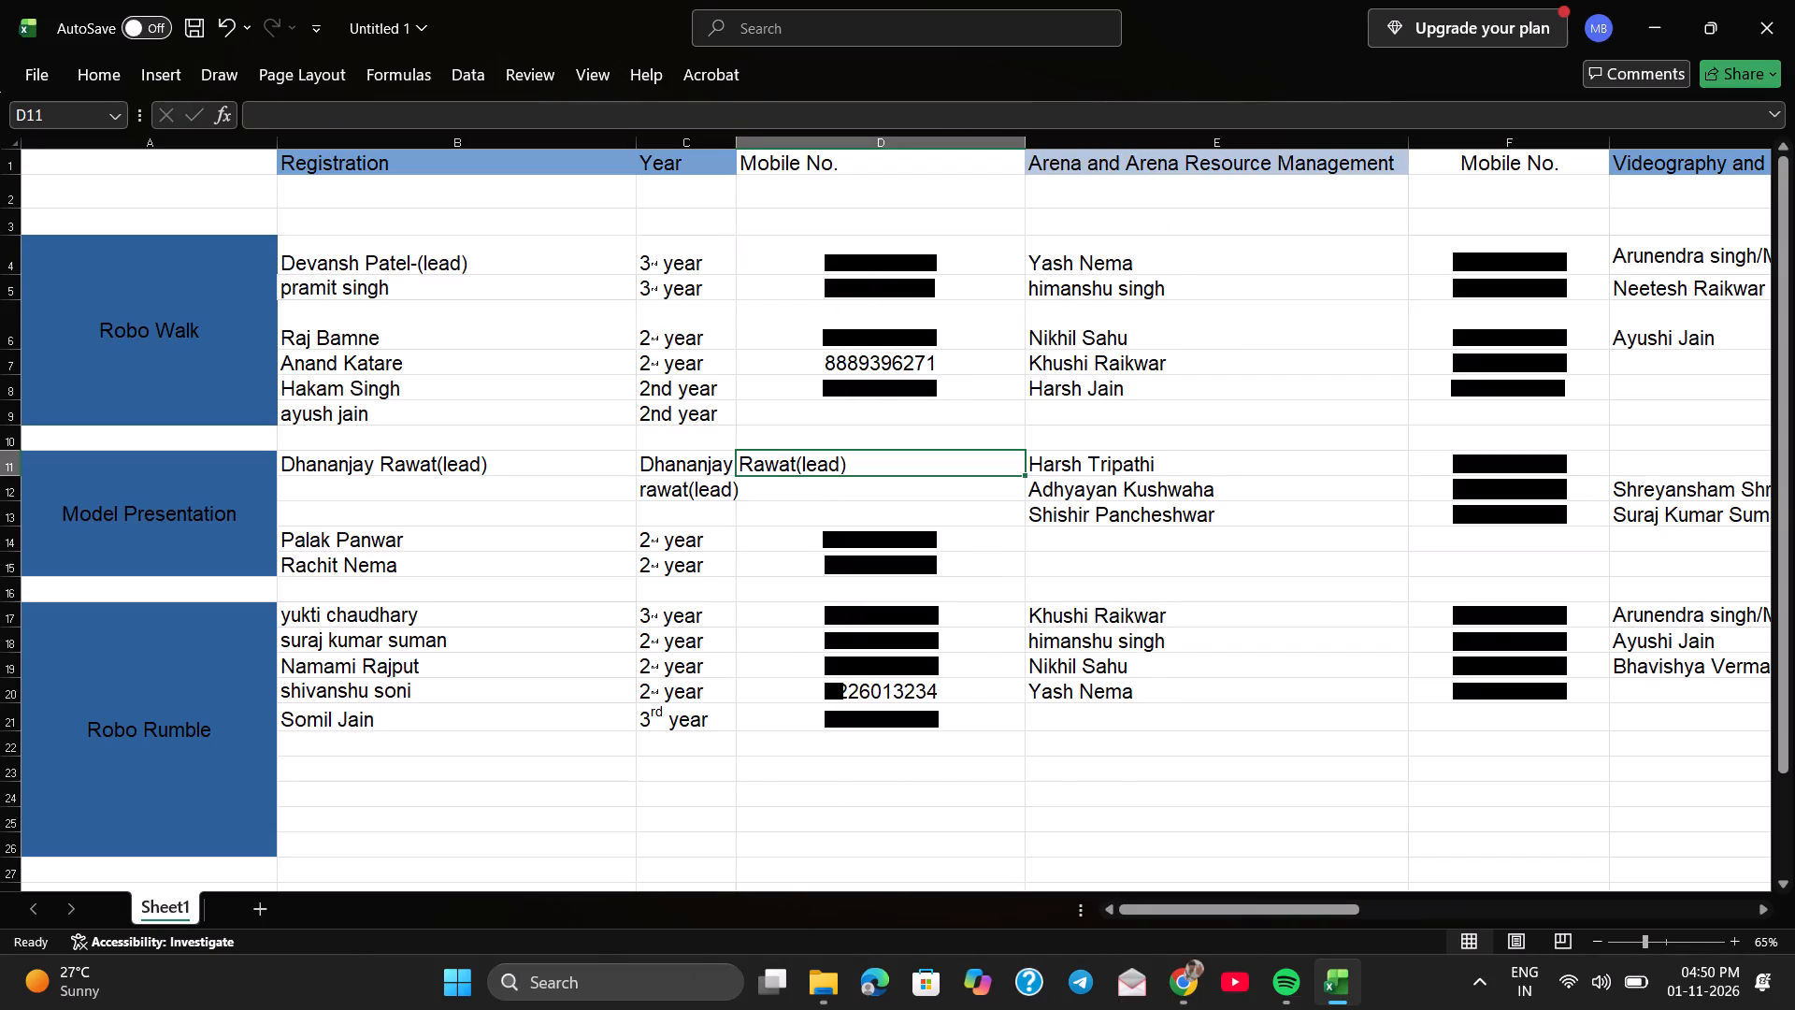
Cut Mobile No. cell D11 in the Model Presentation block.
right_click(789, 467)
left_click(844, 307)
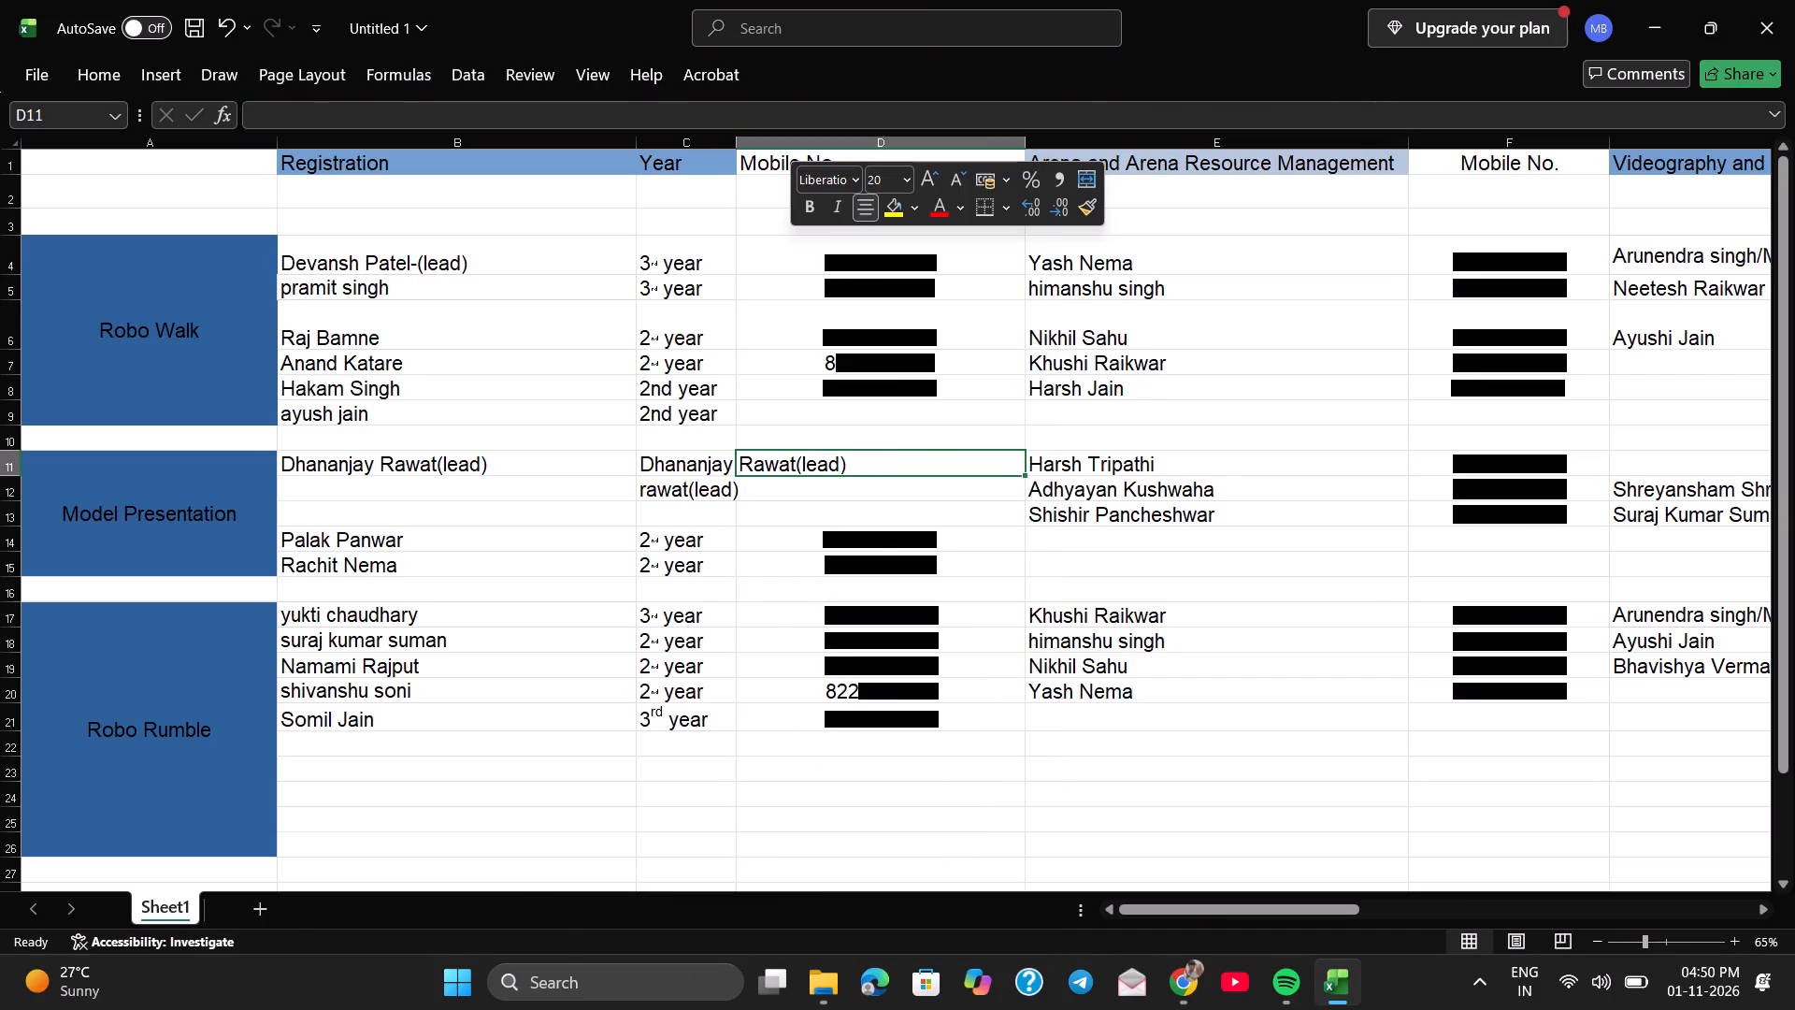
left_click(886, 453)
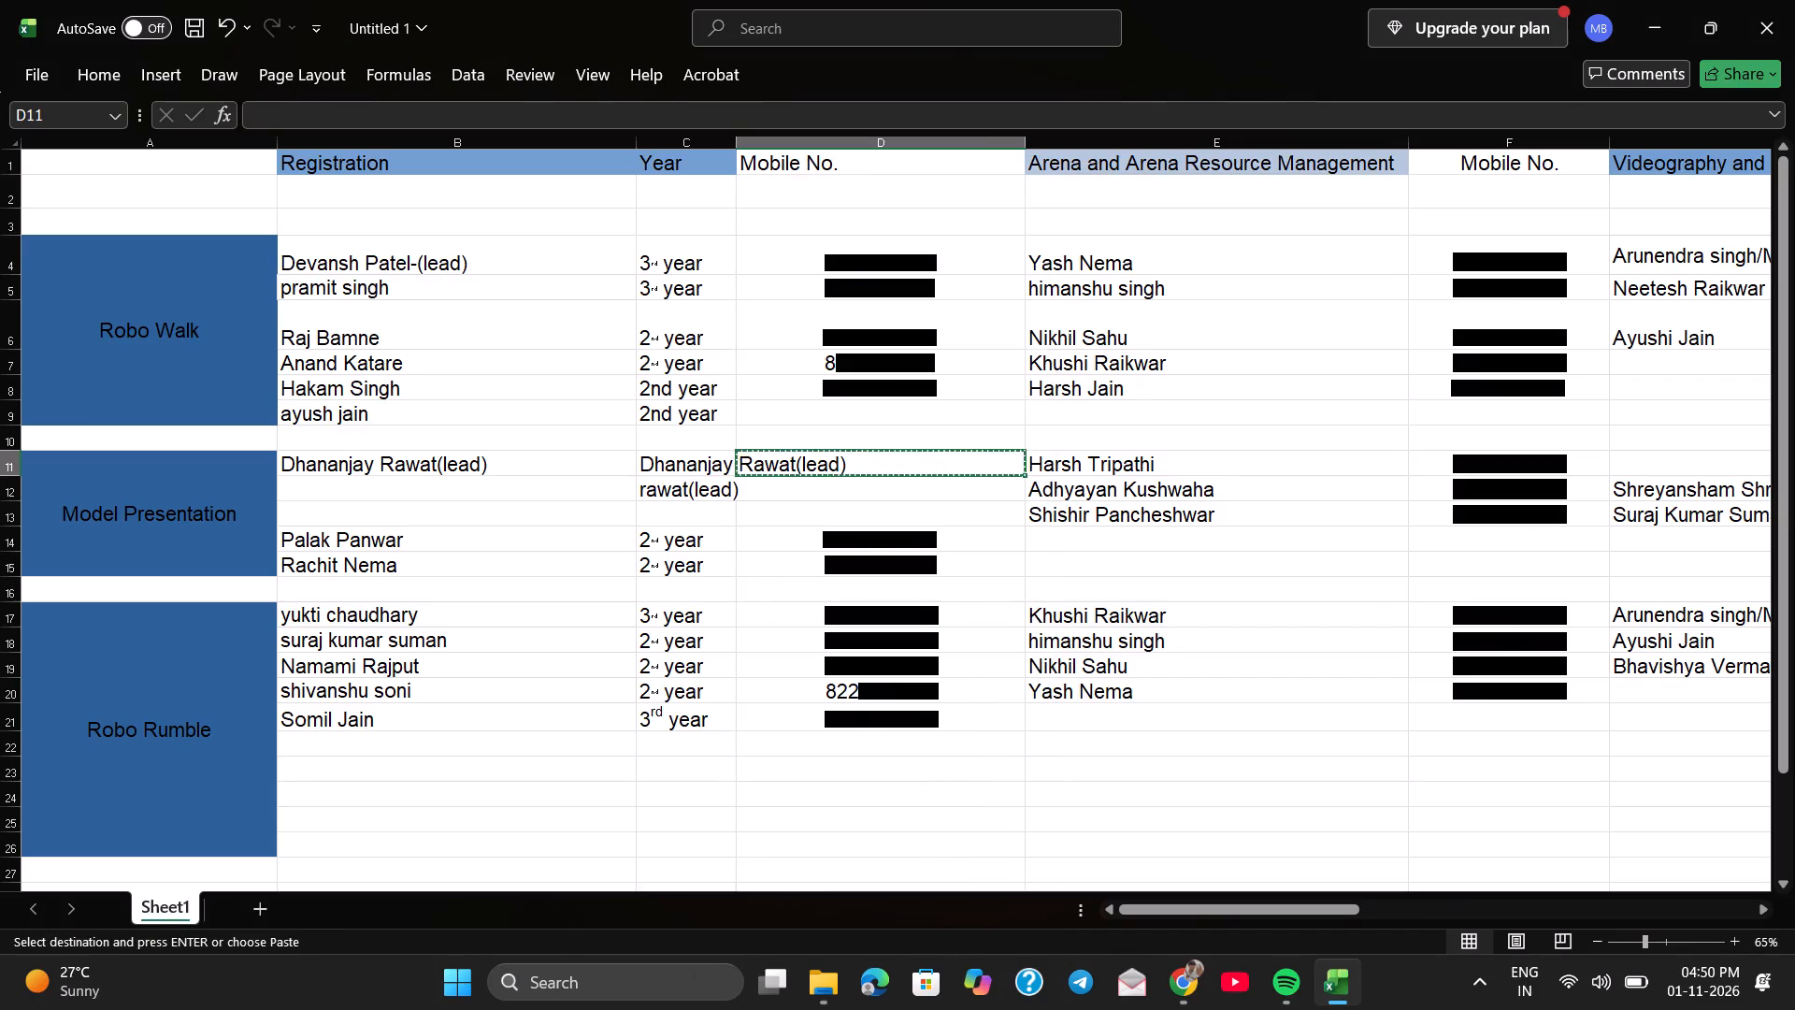
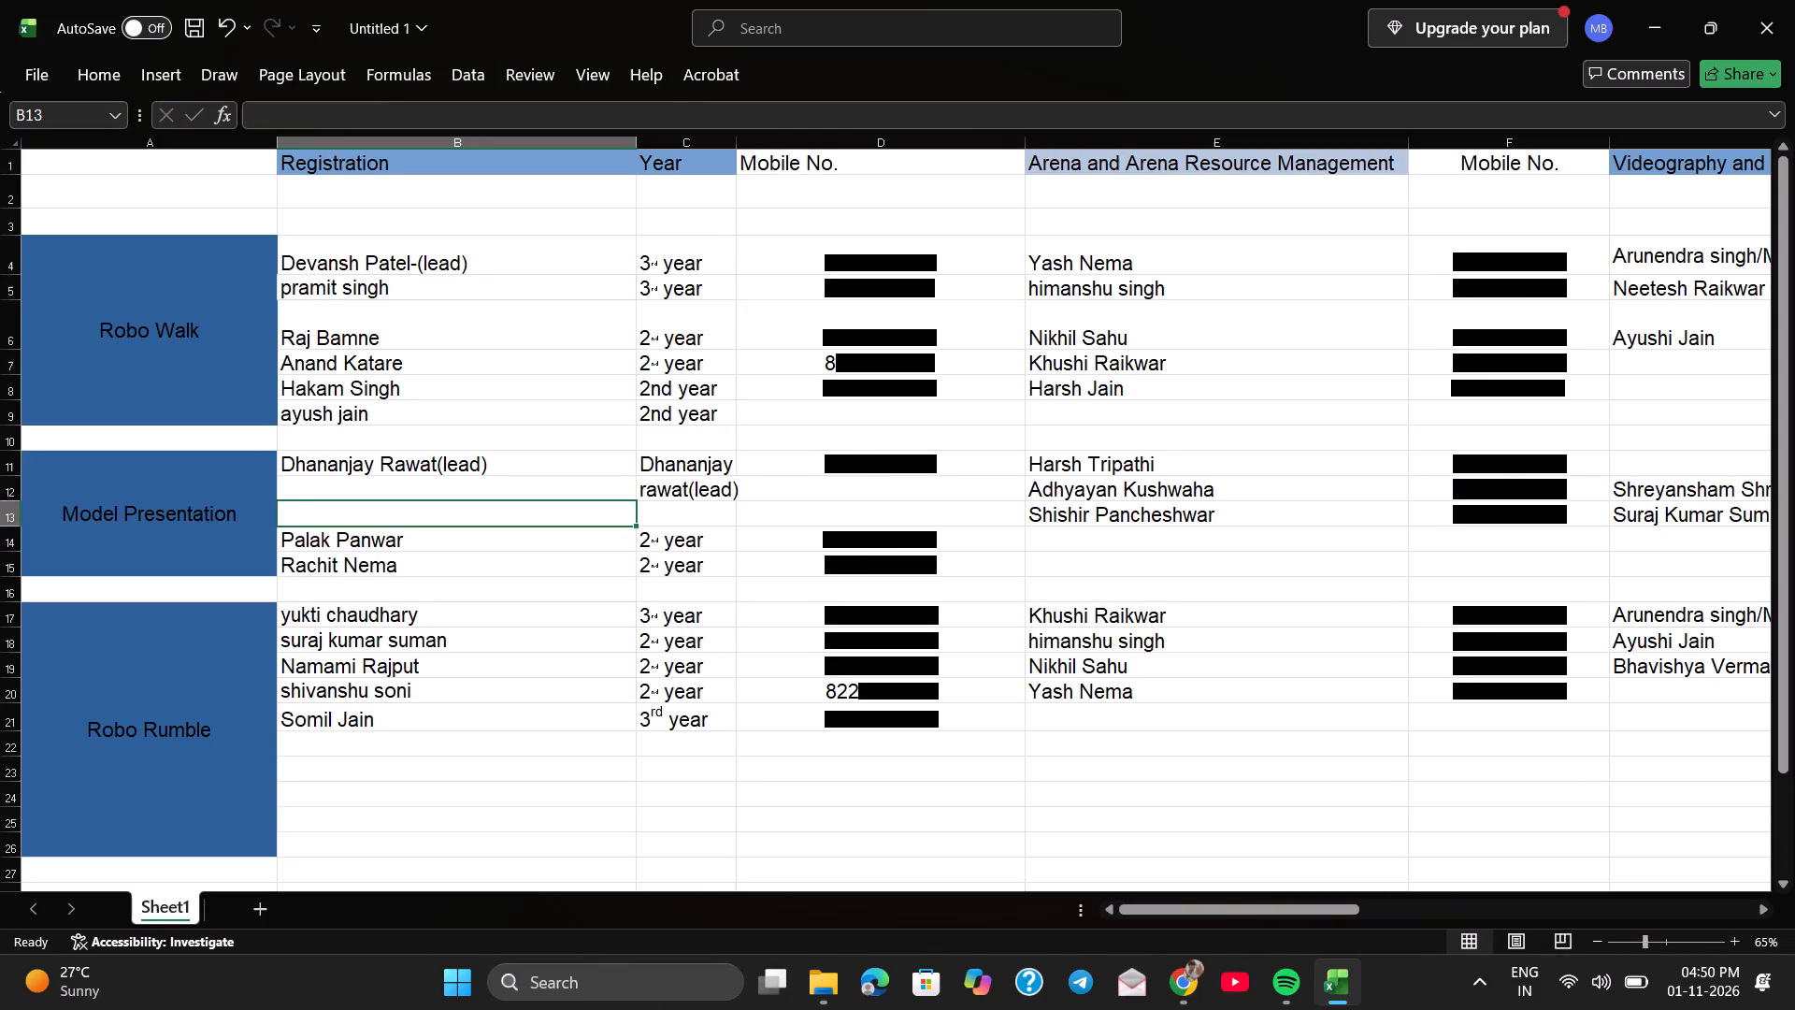
Copy the last Robo Walk registration name from B9 into the empty Model Presentation cell B13.
scroll(424, 507, "left", 1)
left_click(349, 418)
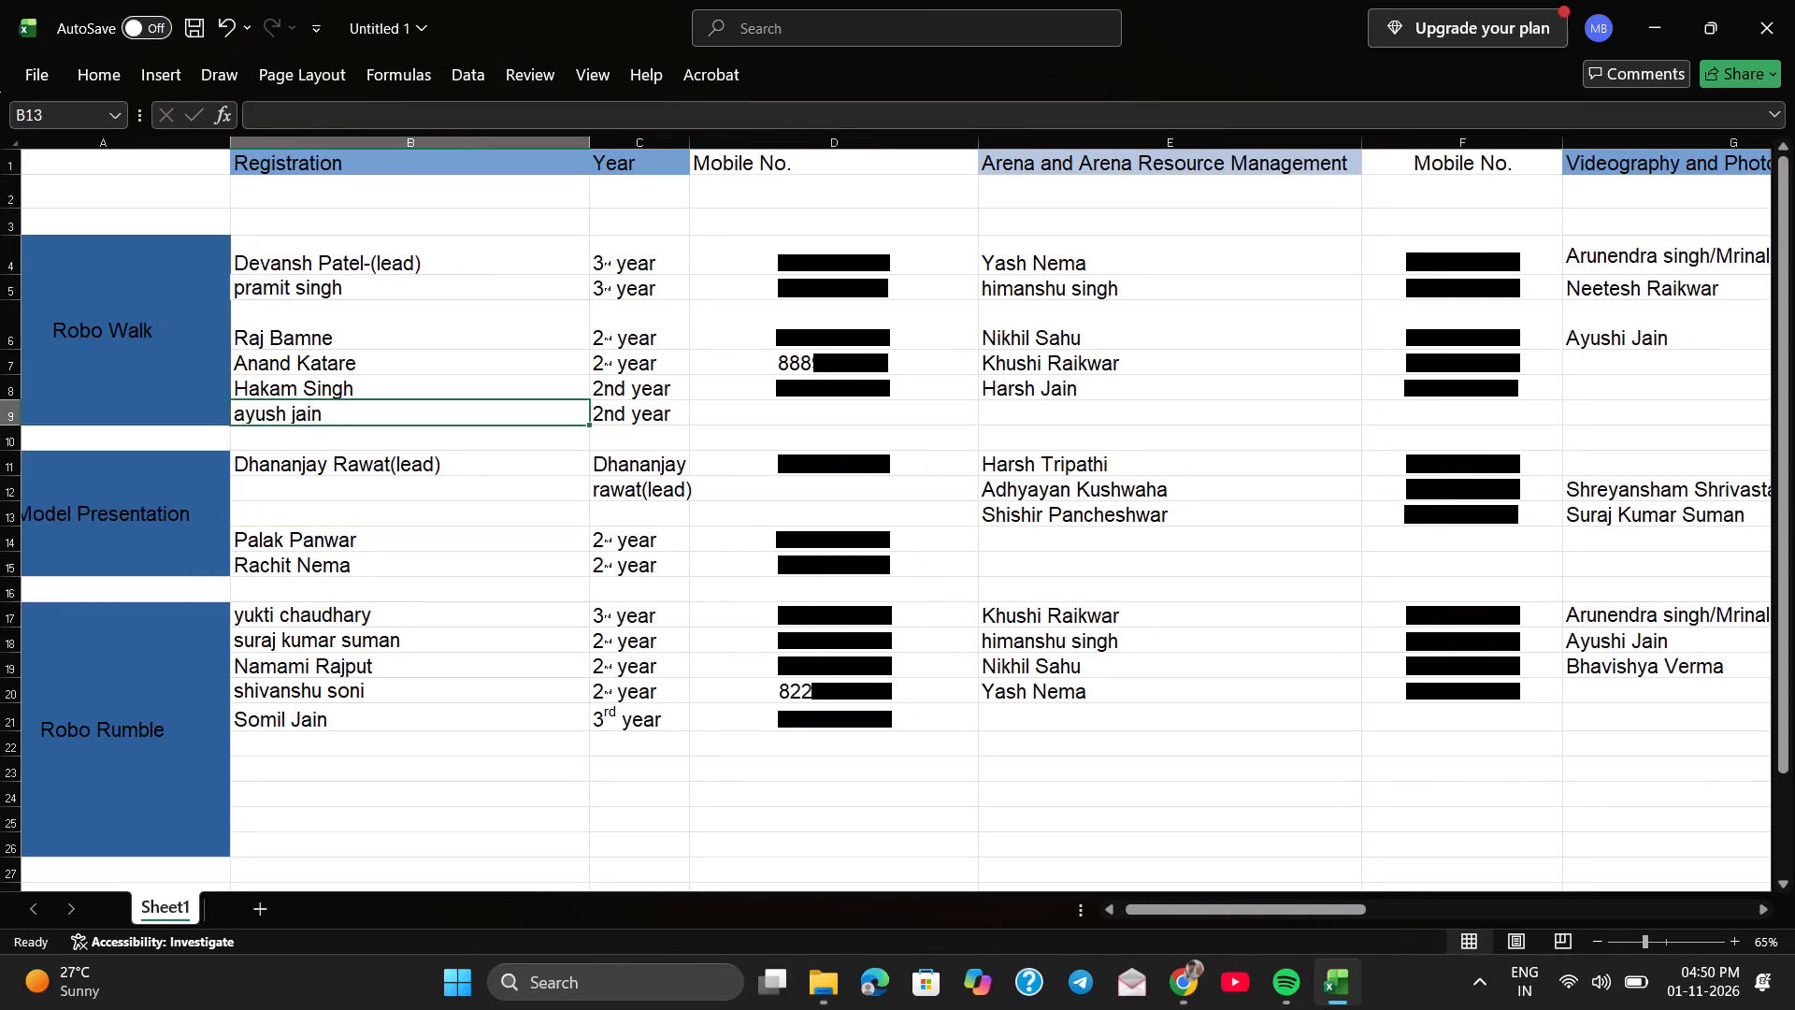
key("ctrl+c")
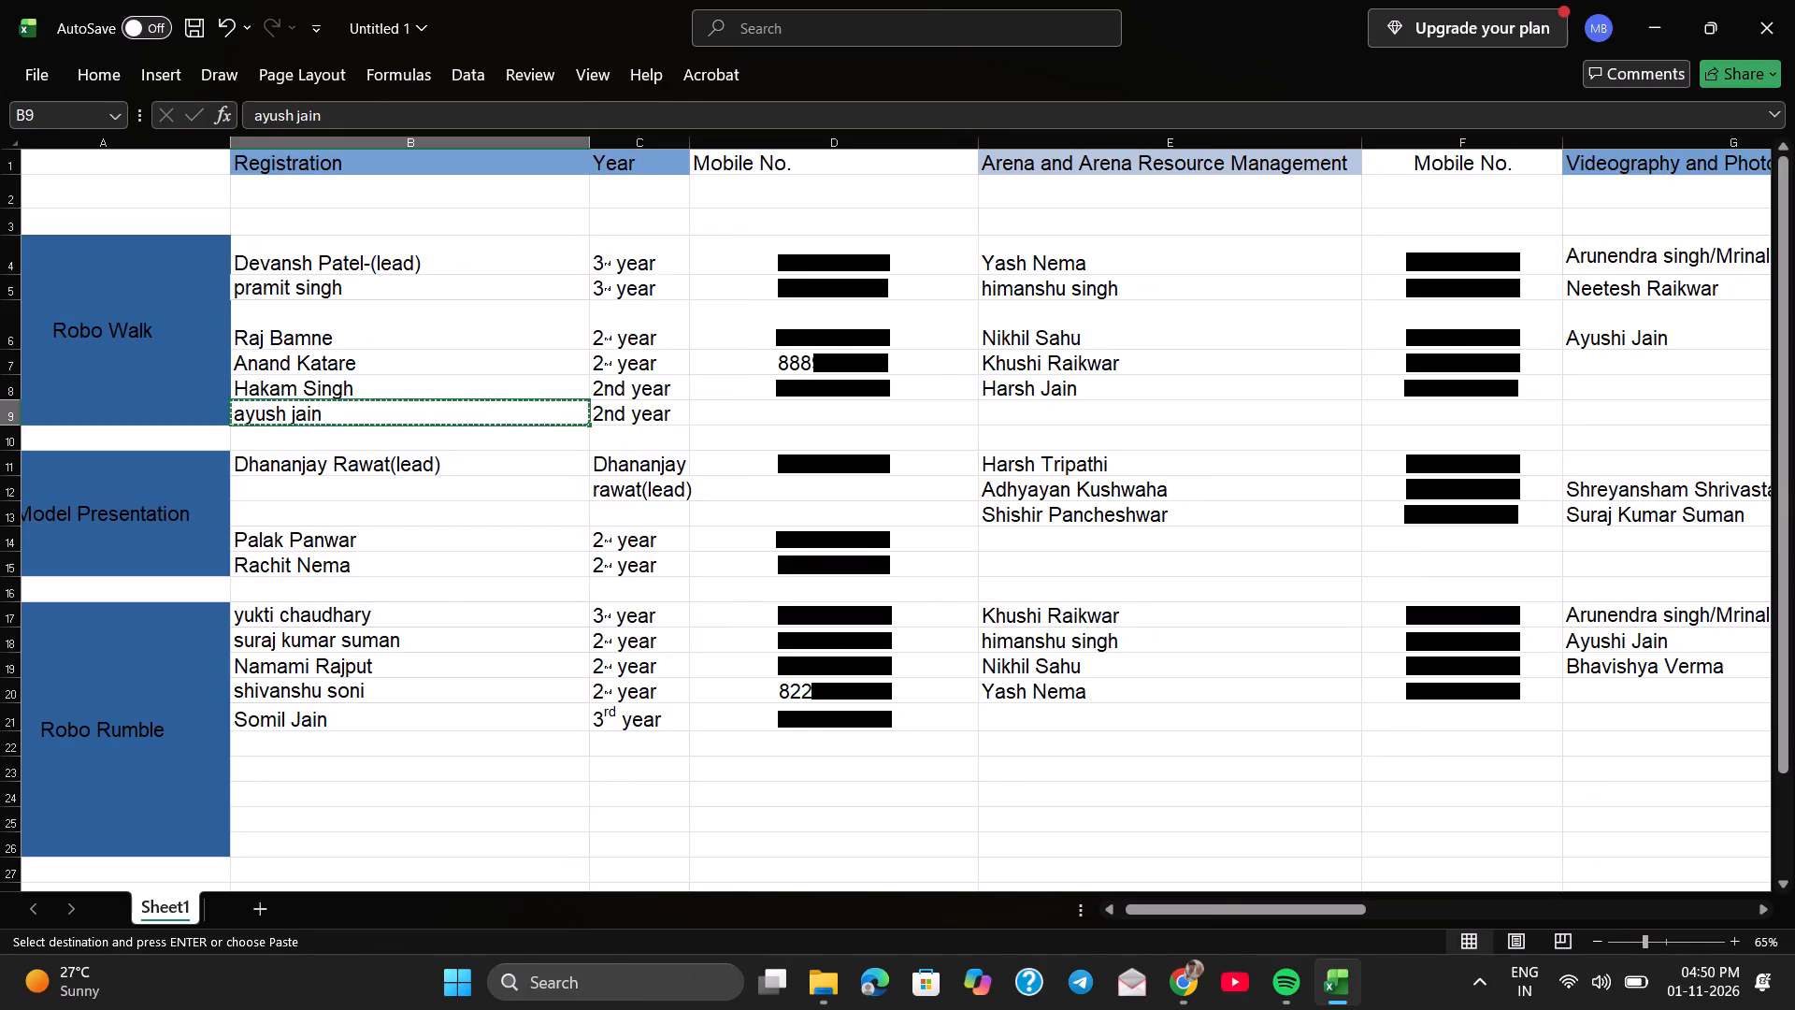
left_click(305, 522)
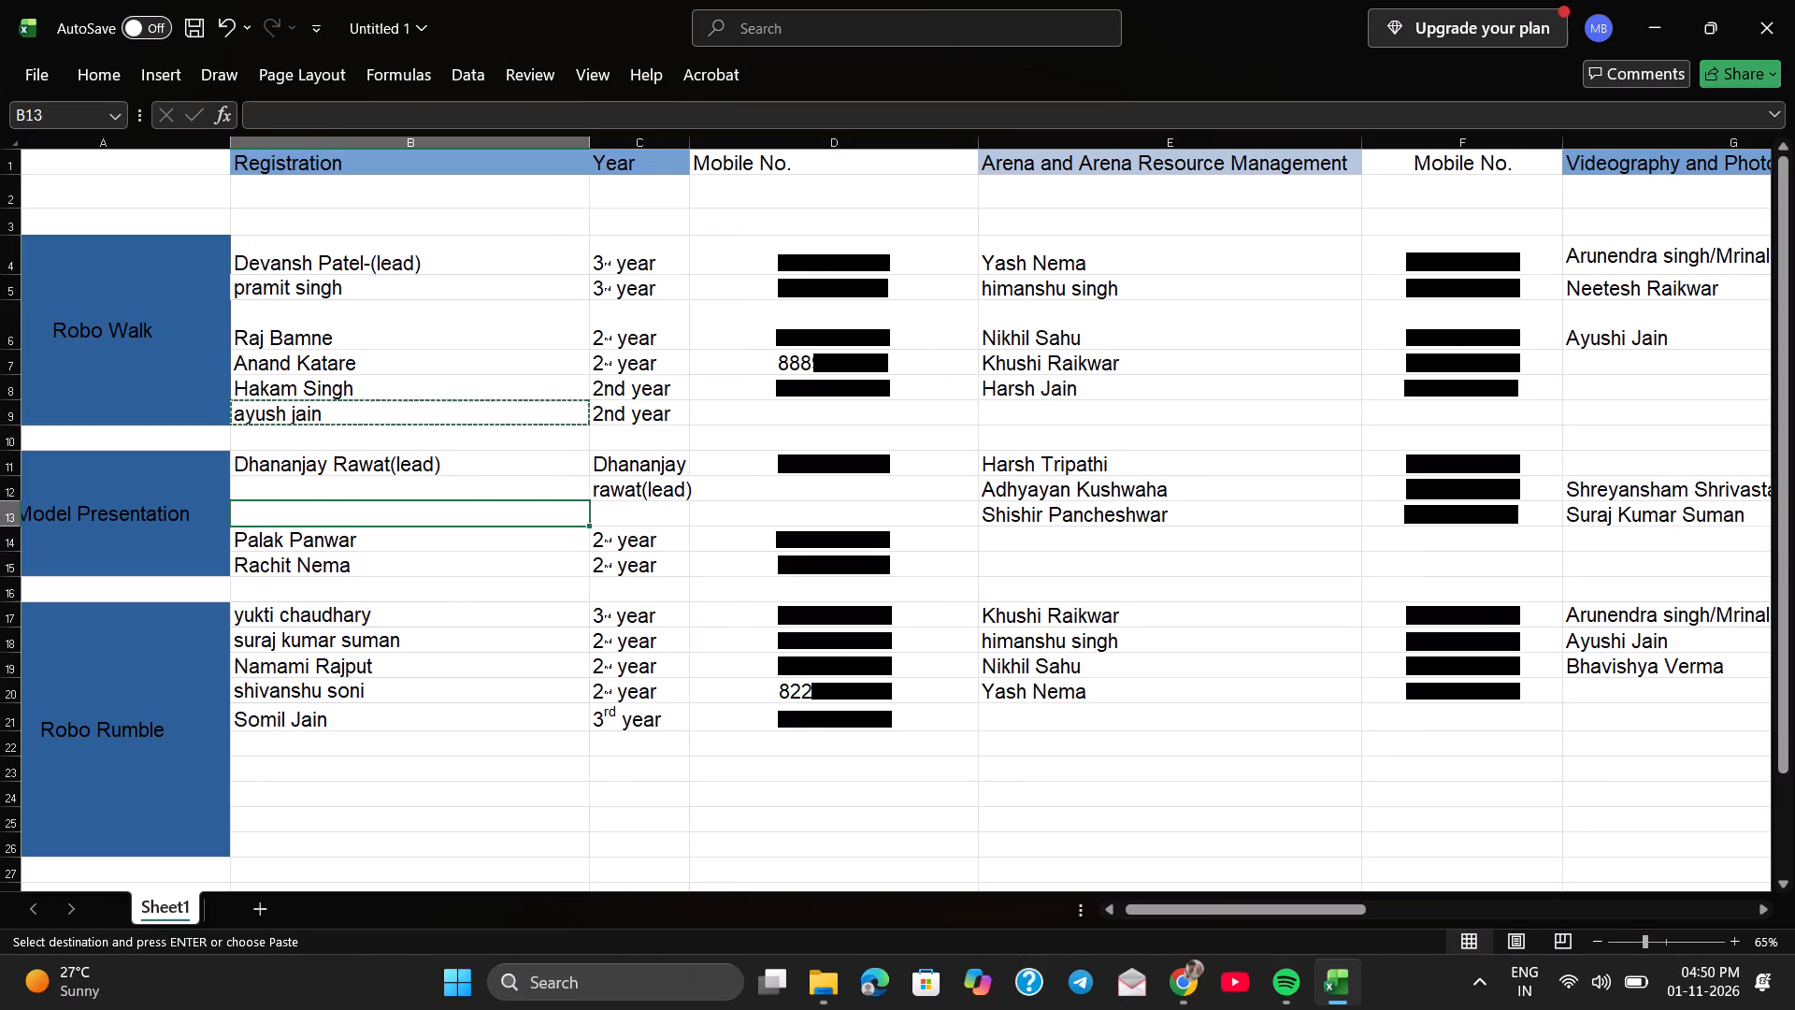
key("ctrl+c")
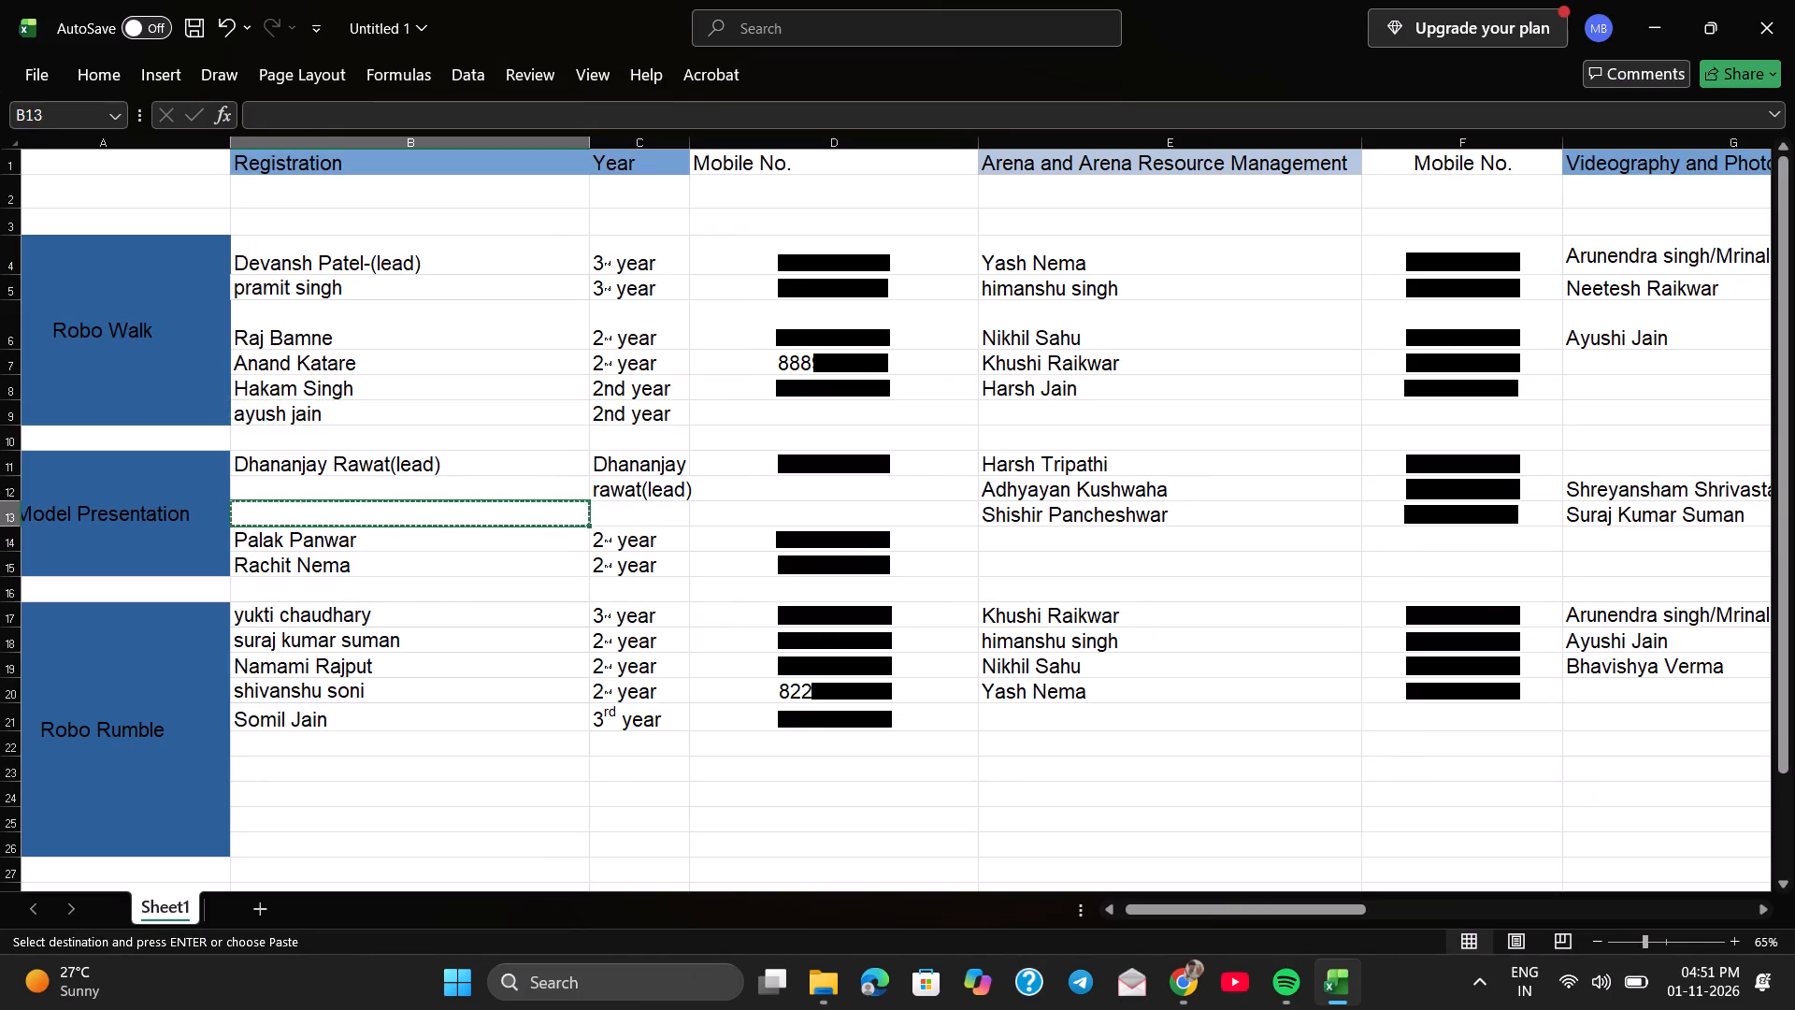
left_click(309, 419)
key("ctrl+c")
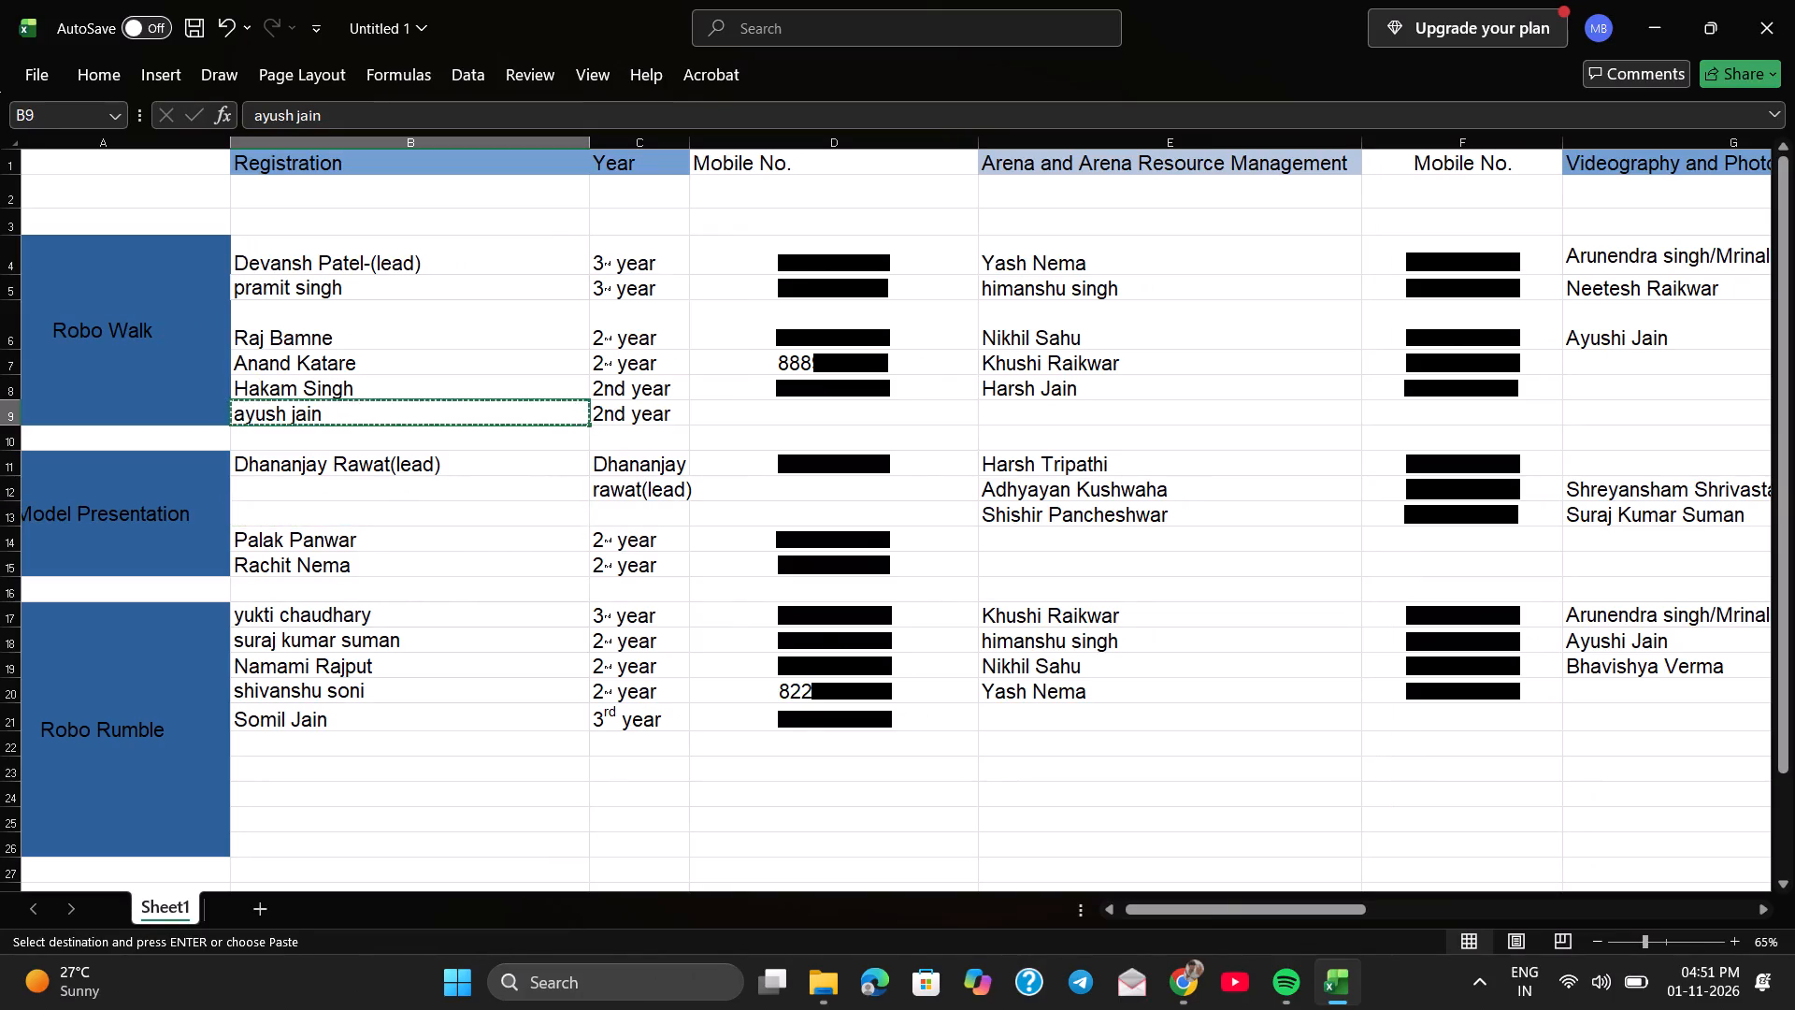
left_click(323, 521)
key("ctrl+v")
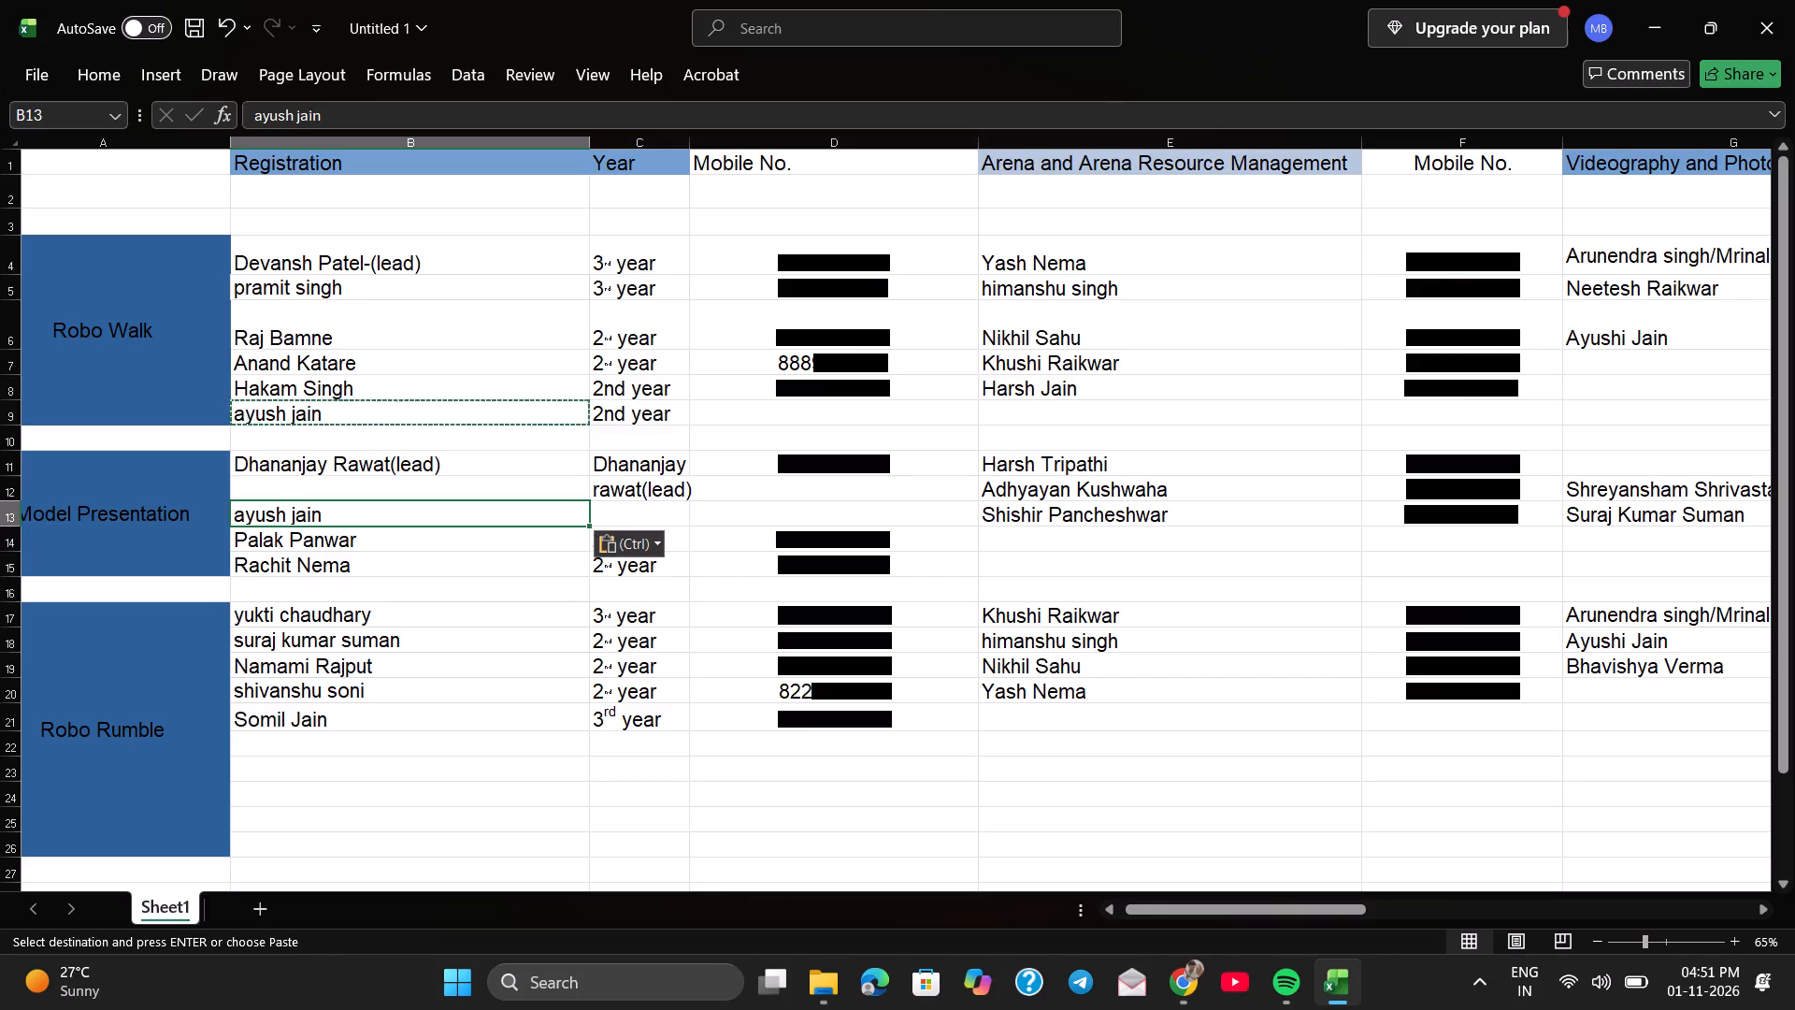
Copy the 2nd year entry from Year cell C9 into C13 in the Model Presentation block.
left_click(627, 395)
left_click(629, 412)
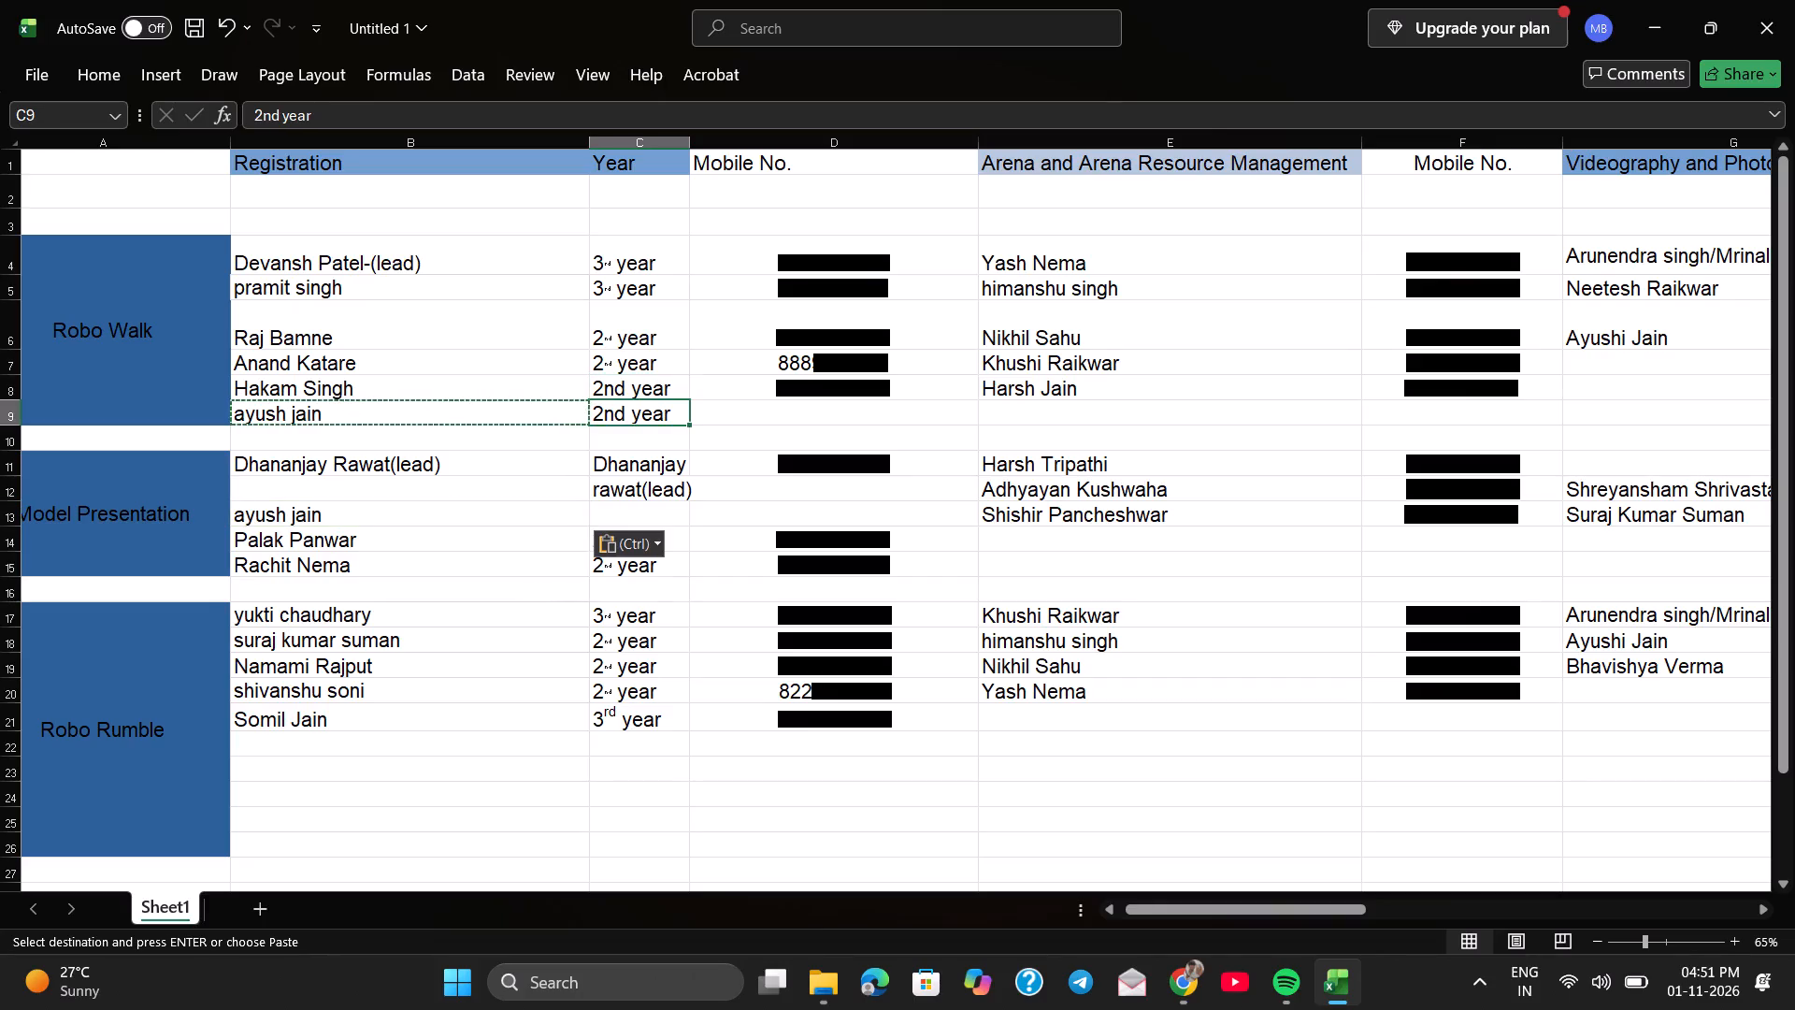
key("ctrl+c")
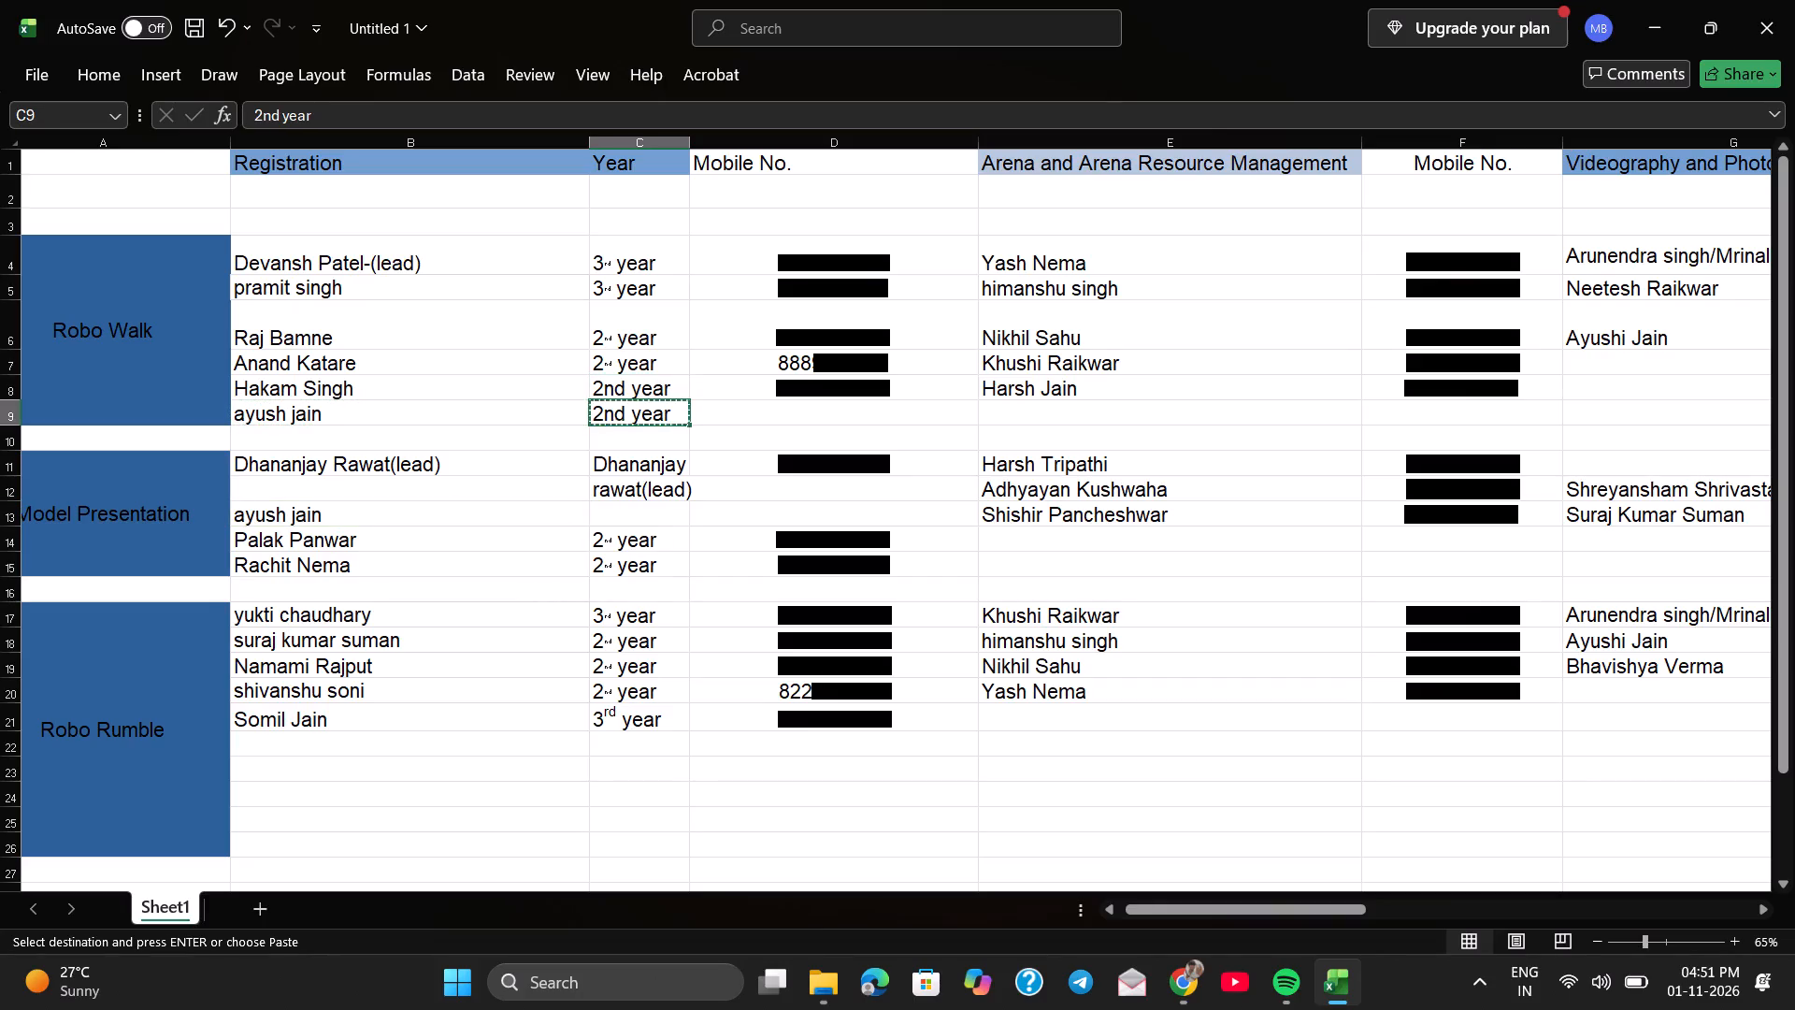
left_click(629, 523)
key("ctrl+v")
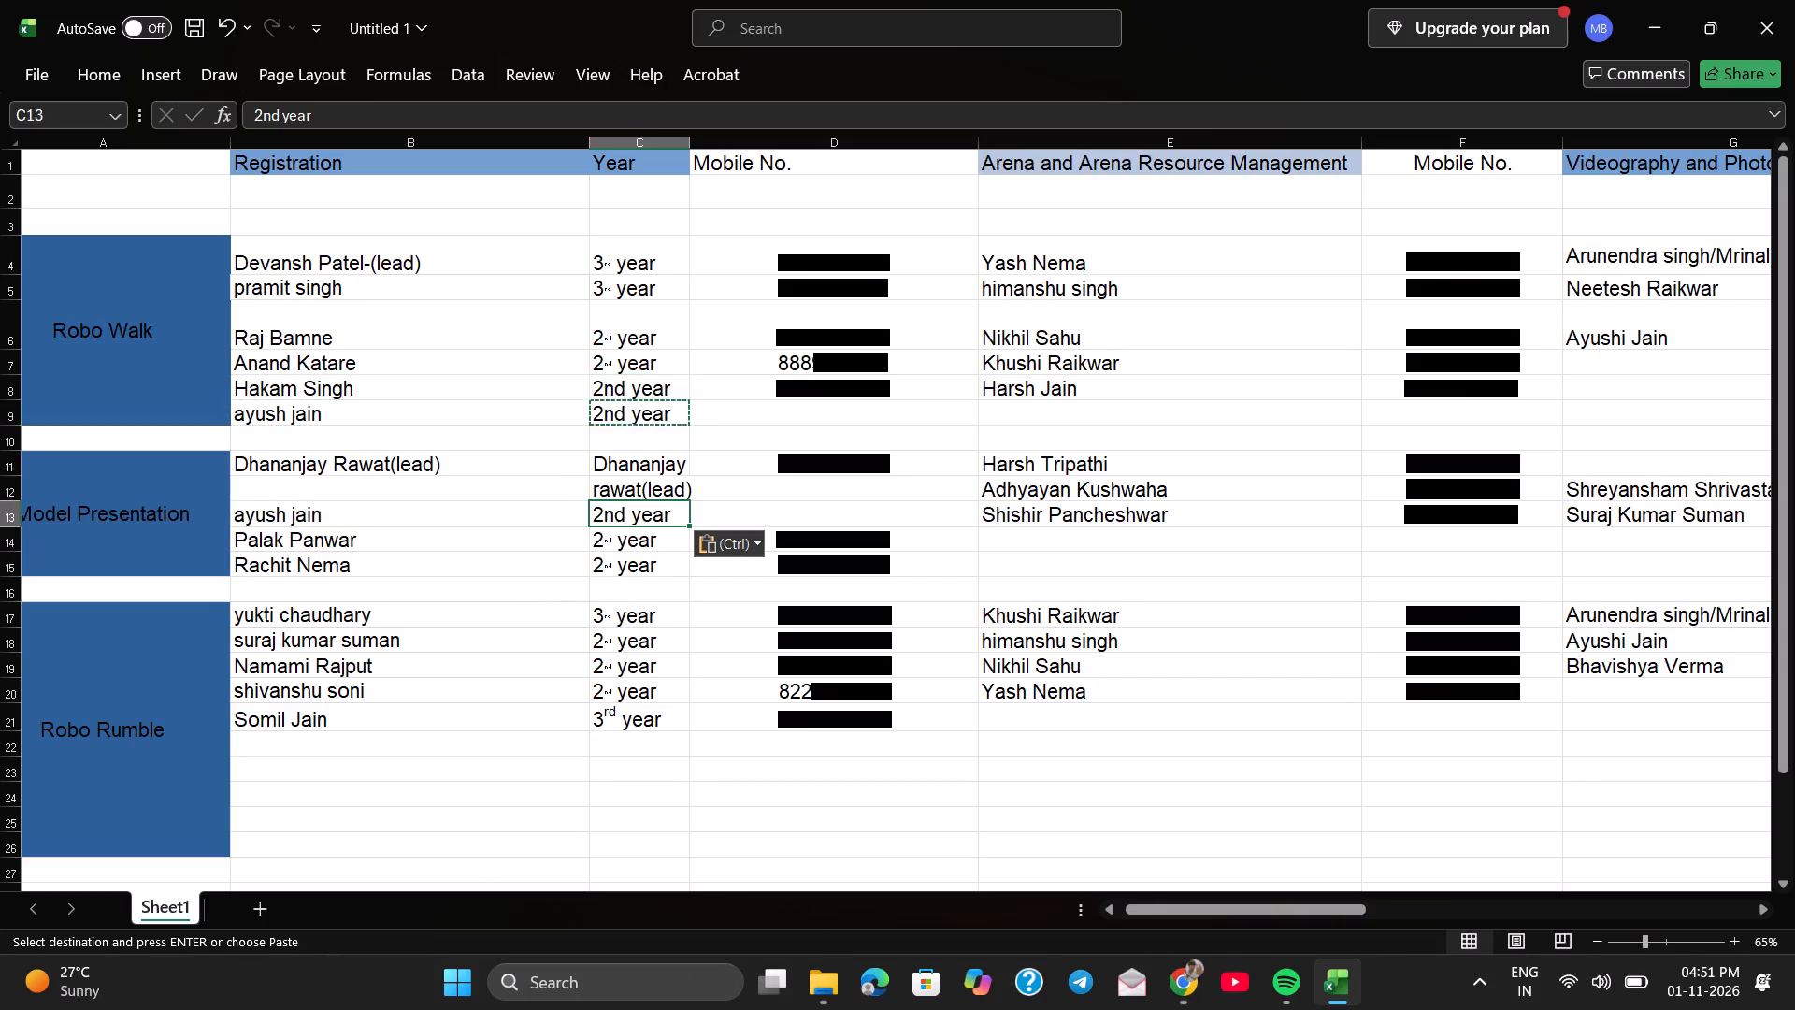
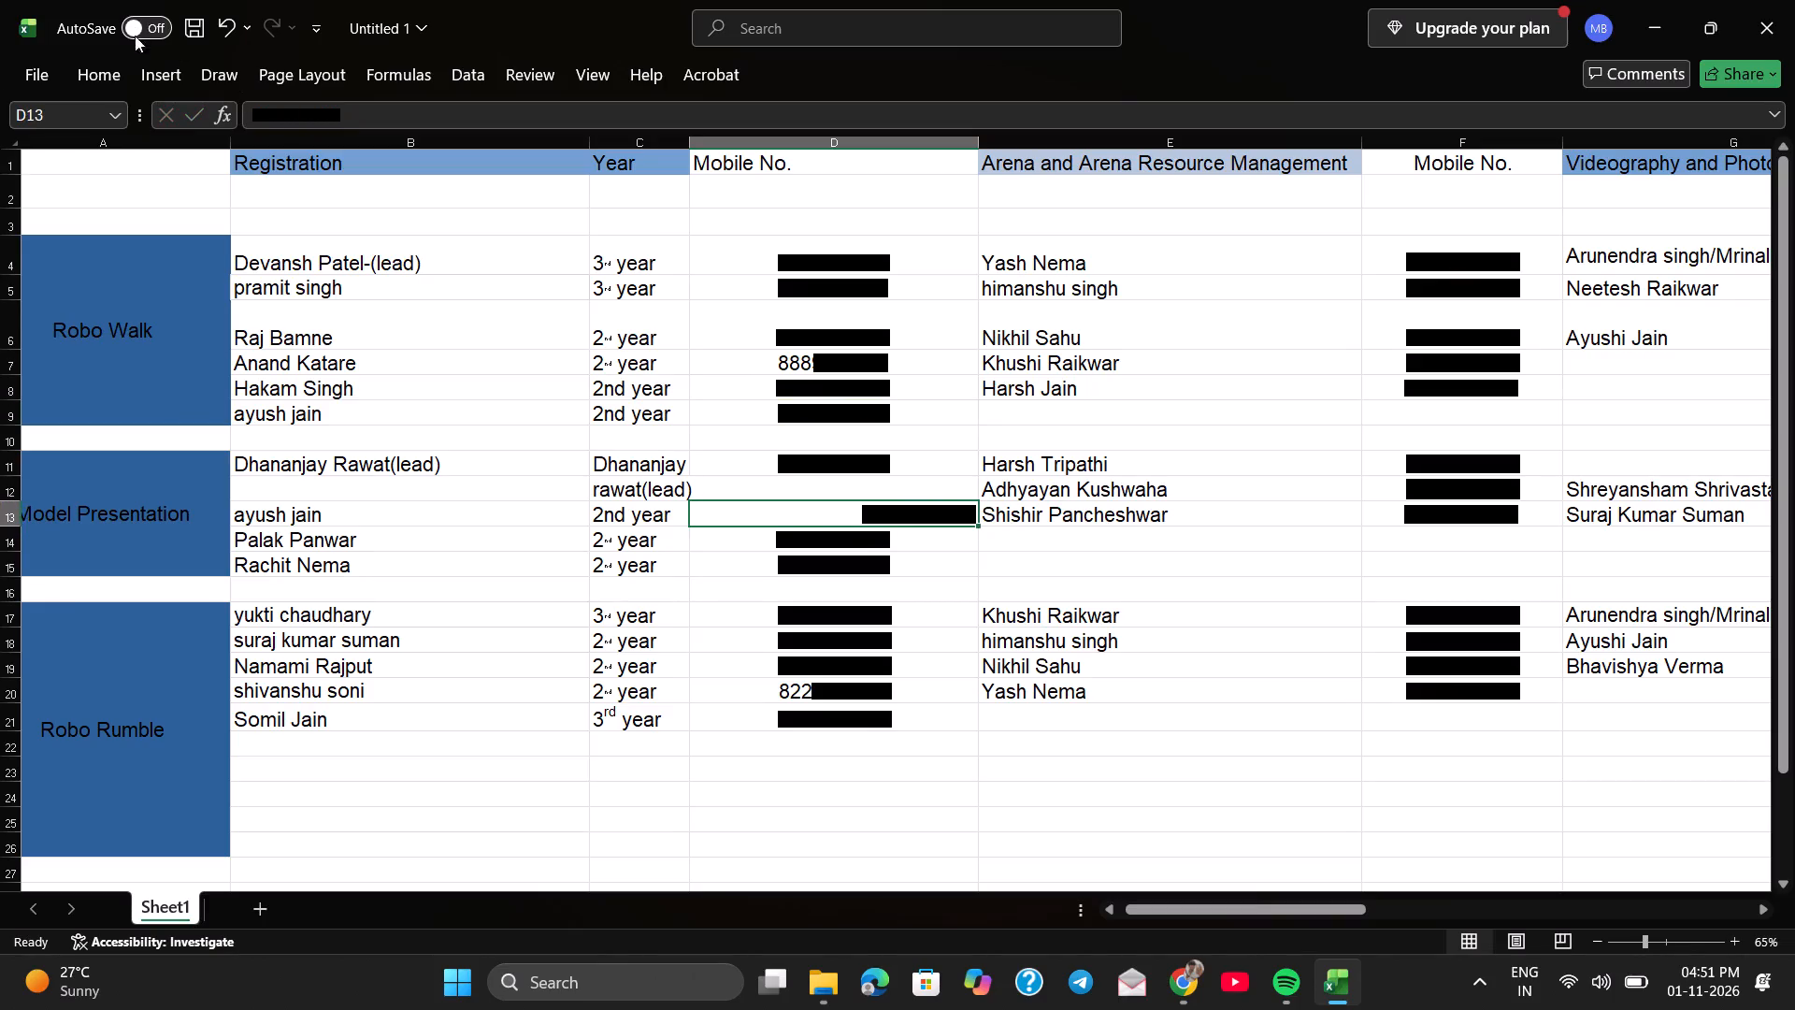
Centre the mobile number horizontally in cell D13 of the Model Presentation block.
left_click(119, 64)
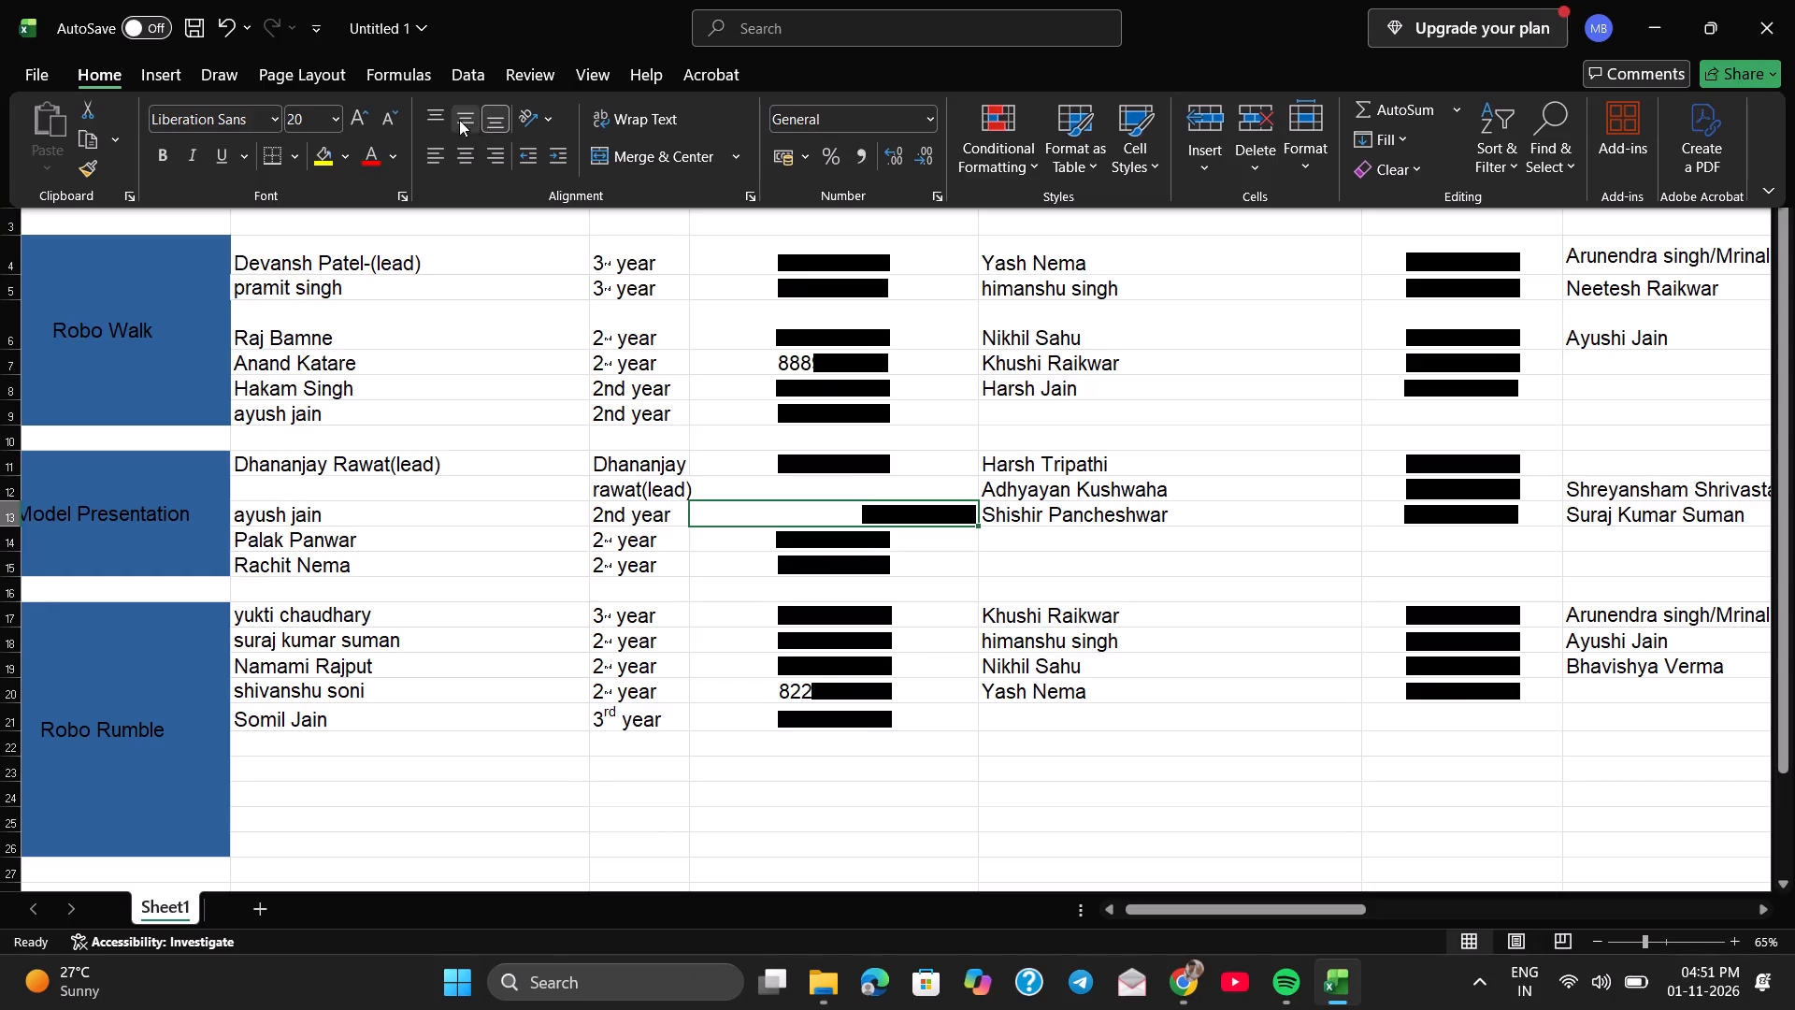
left_click(461, 160)
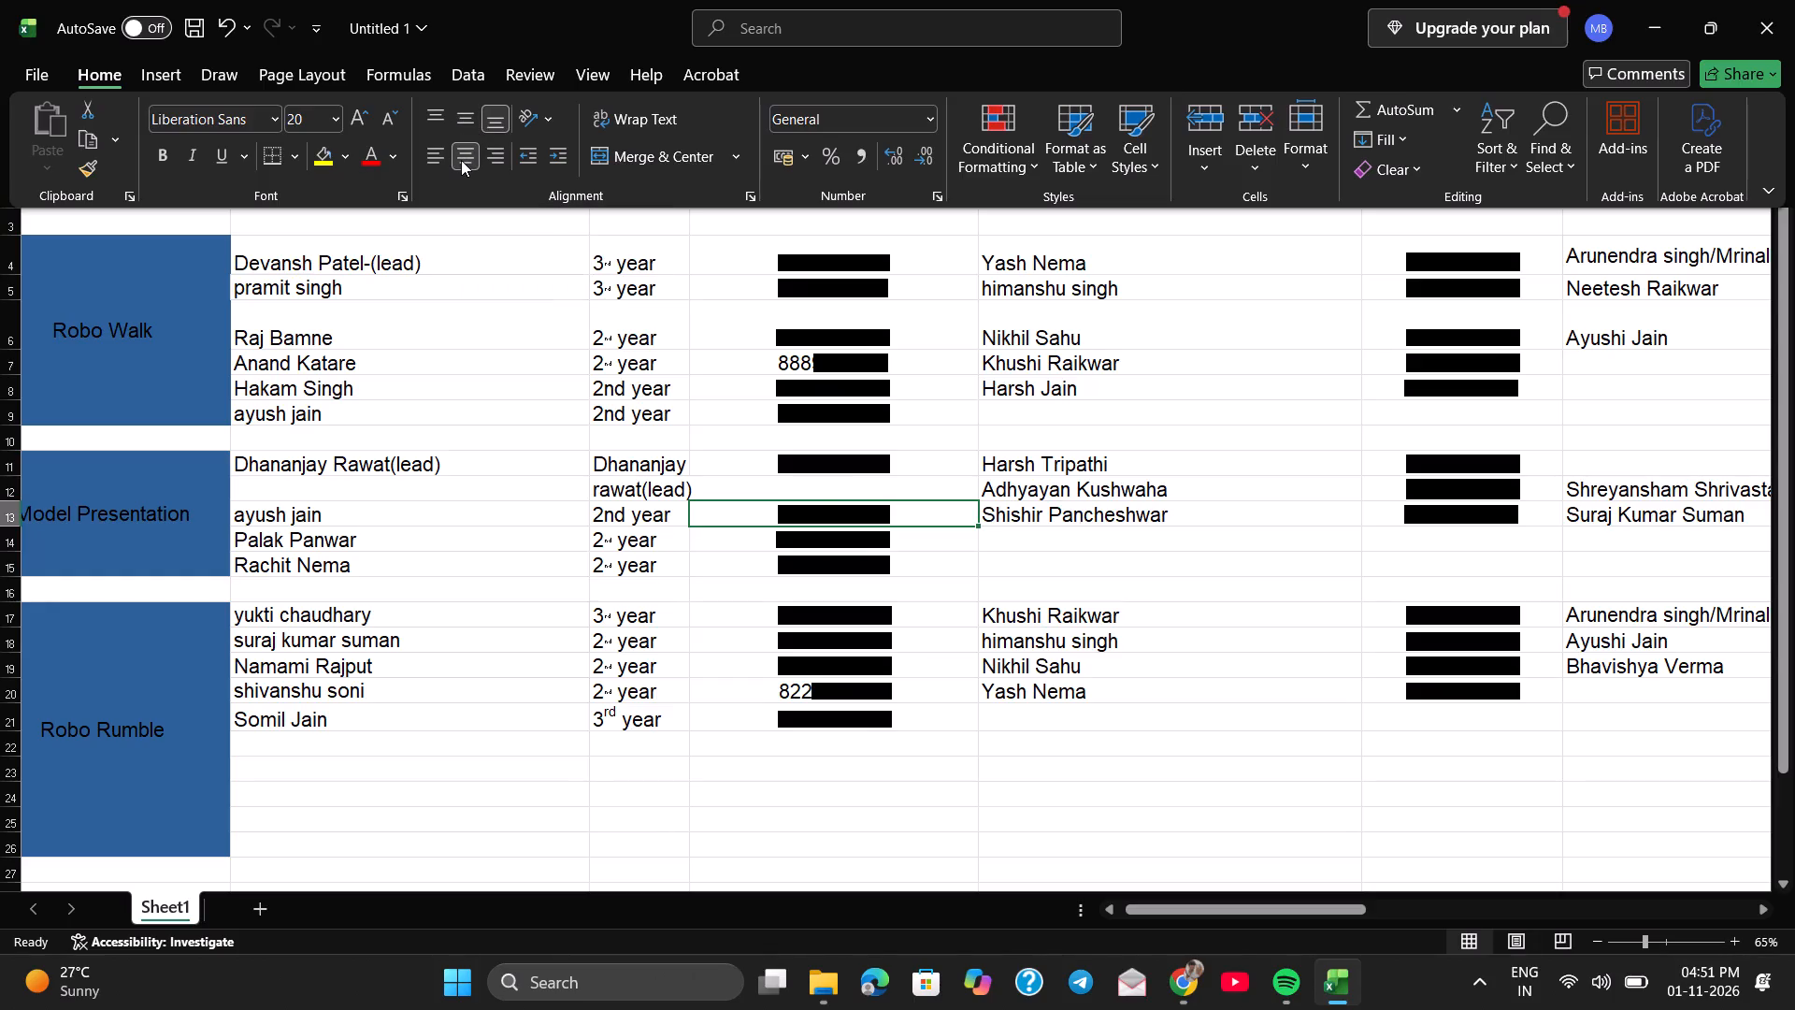
left_click(968, 757)
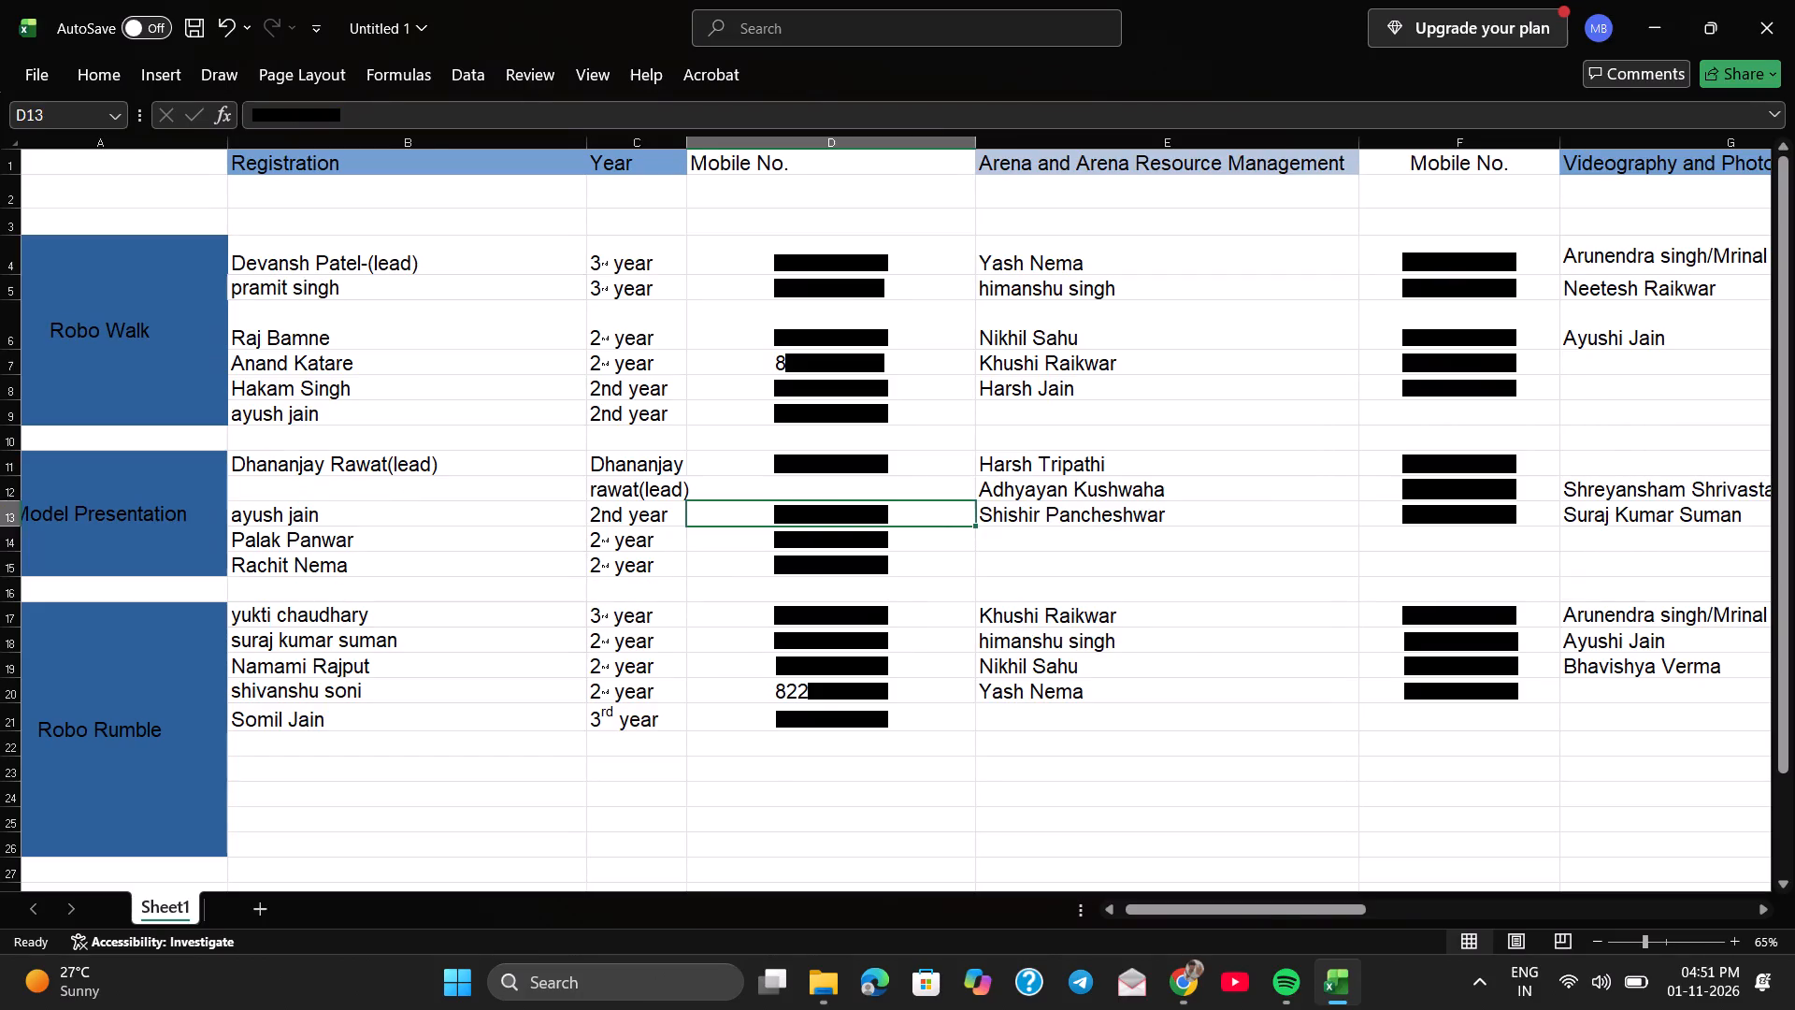
Review the roster's duty columns from Registration through Result Making, checking the names, years and mobile numbers for each event.
scroll(1181, 739, "left", 4)
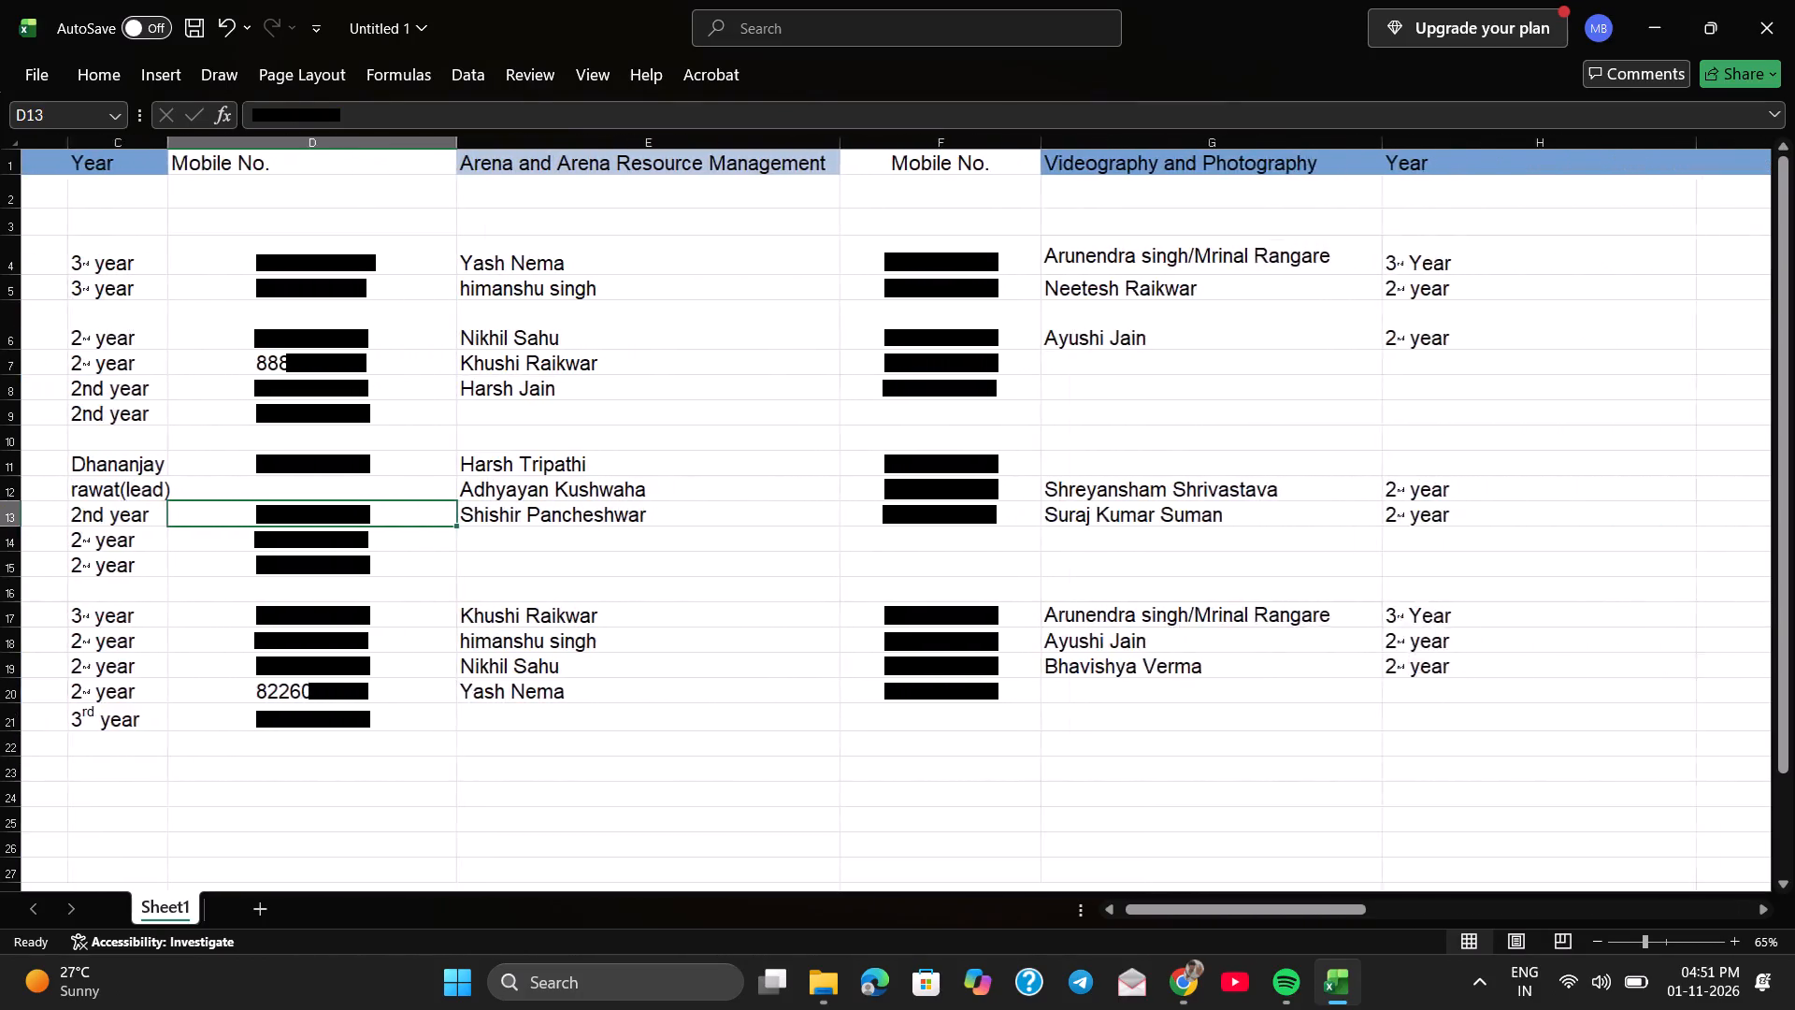
scroll(1181, 739, "left", 5)
scroll(1181, 739, "right", 5)
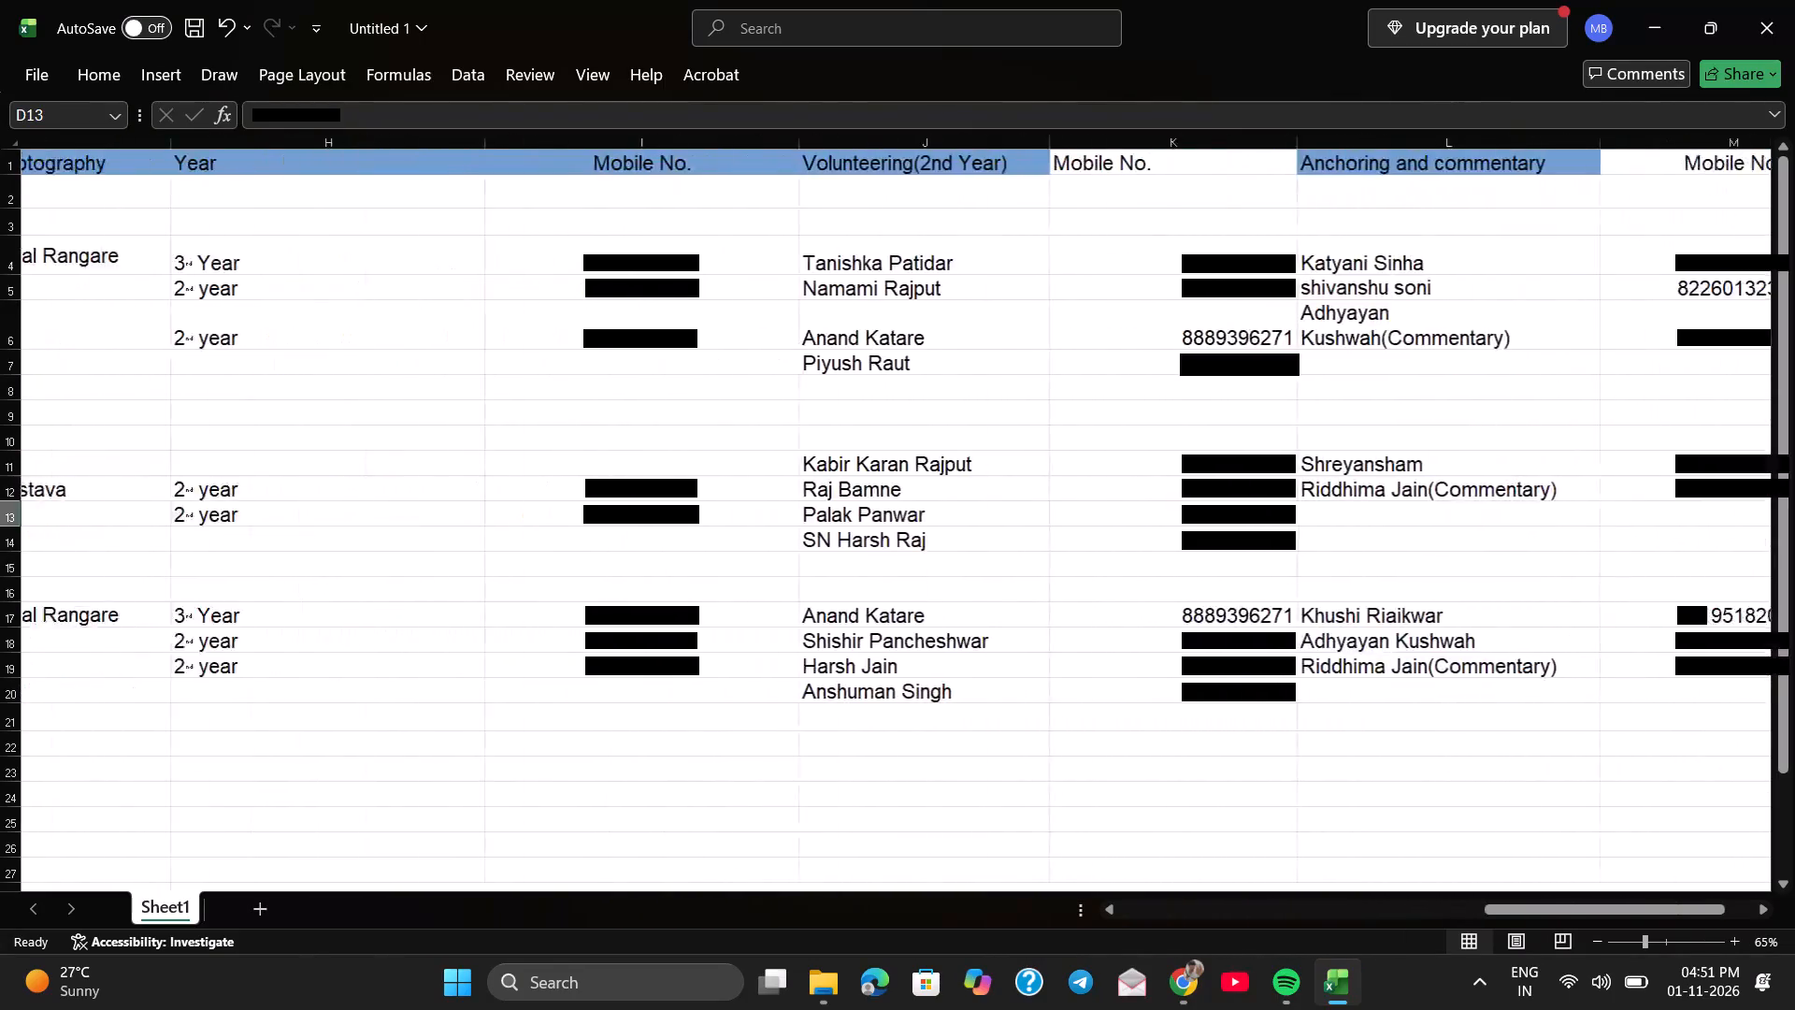
scroll(1181, 739, "right", 3)
scroll(716, 605, "right", 1)
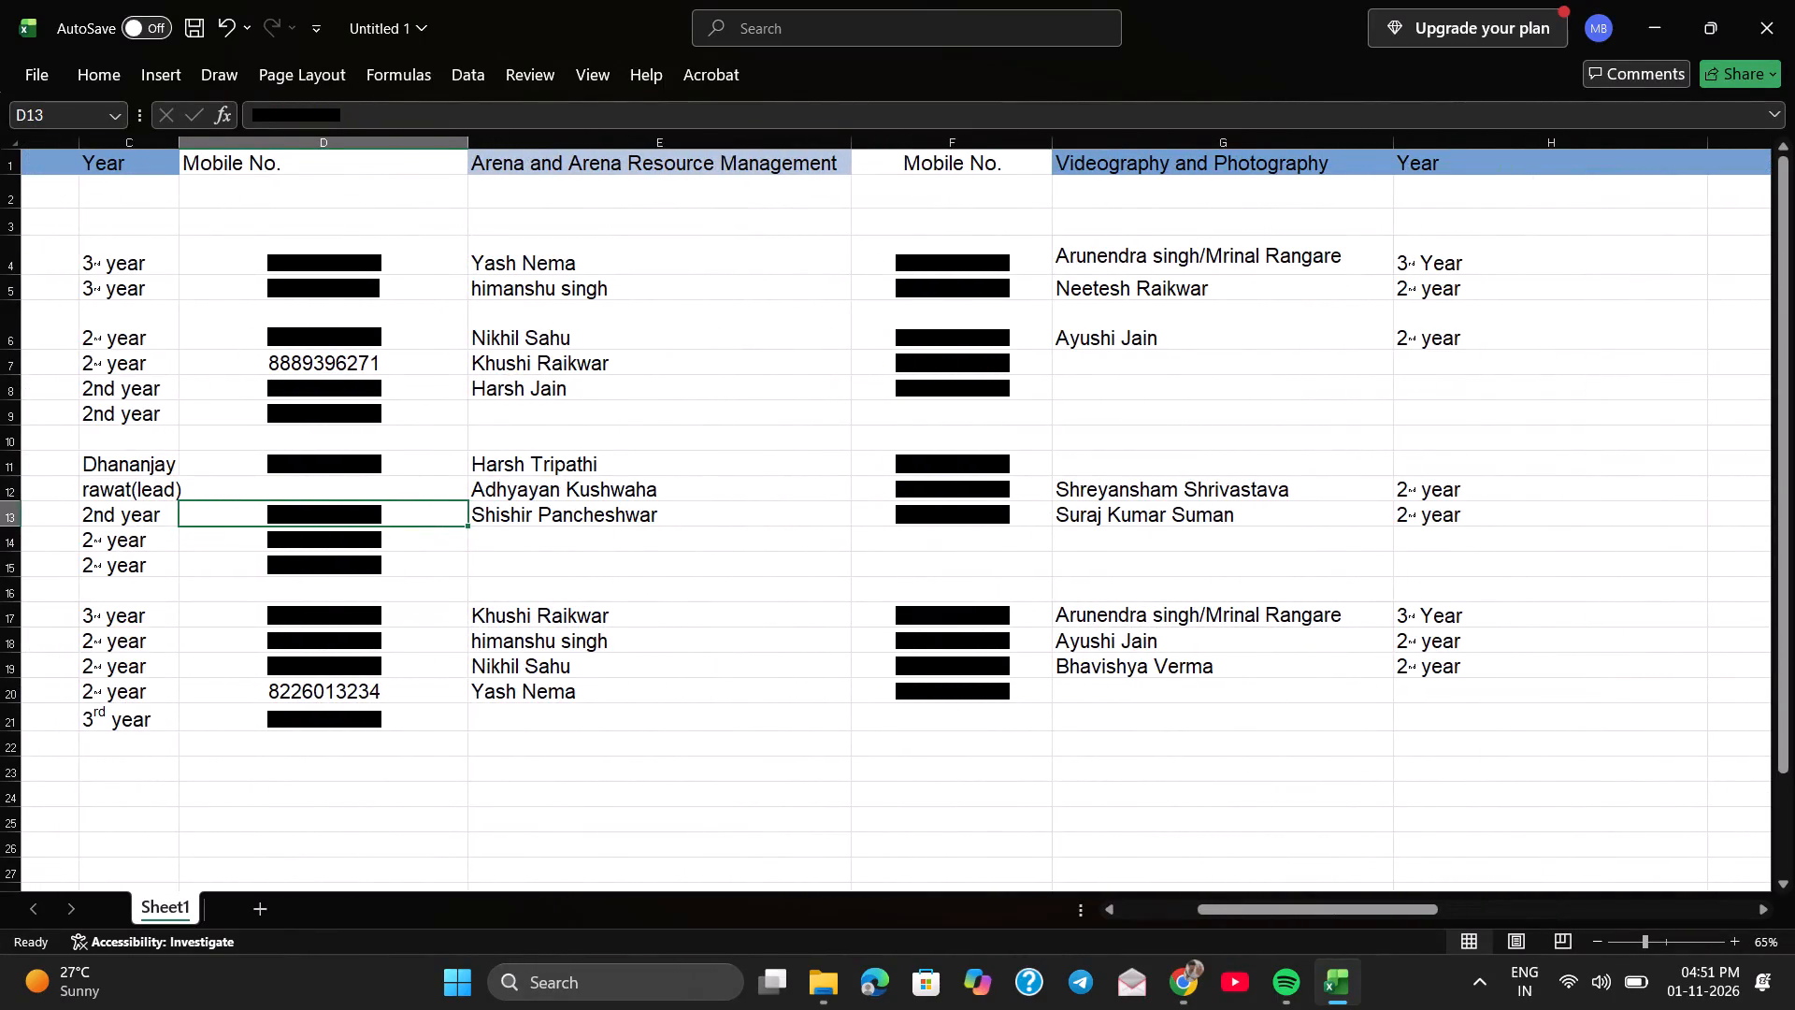
scroll(724, 632, "left", 5)
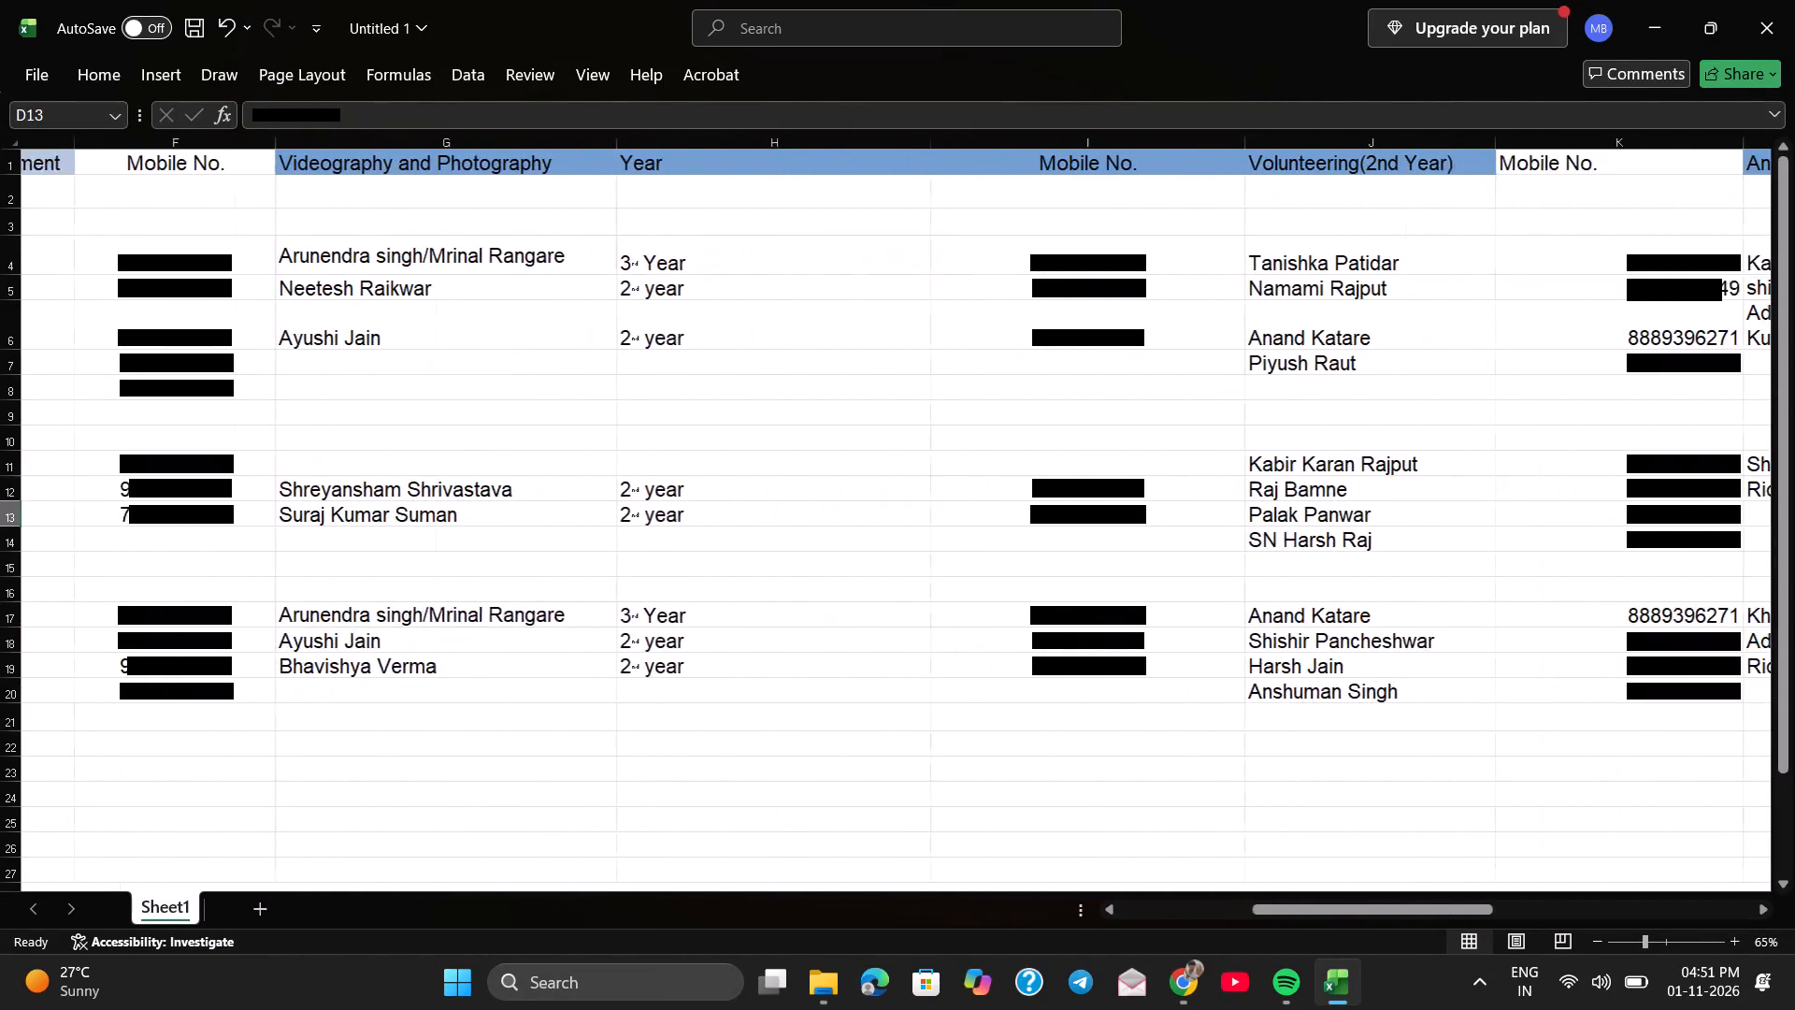
scroll(724, 632, "left", 8)
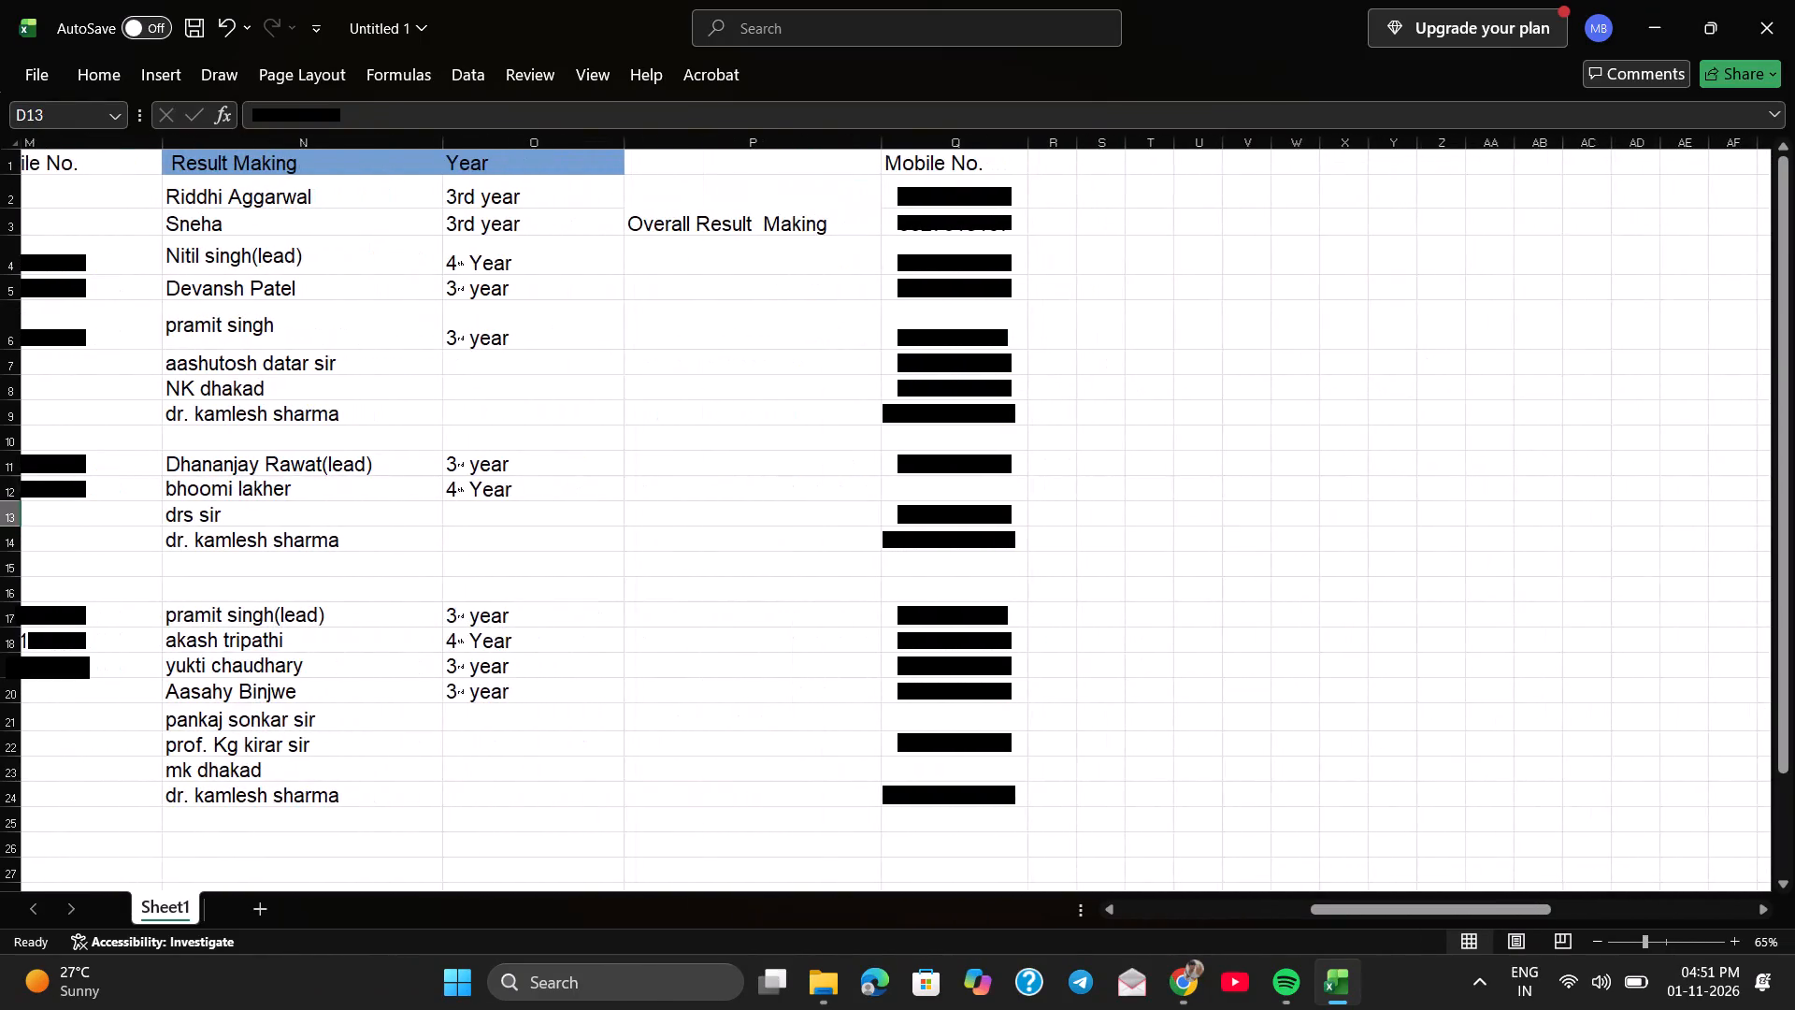
scroll(724, 632, "left", 1)
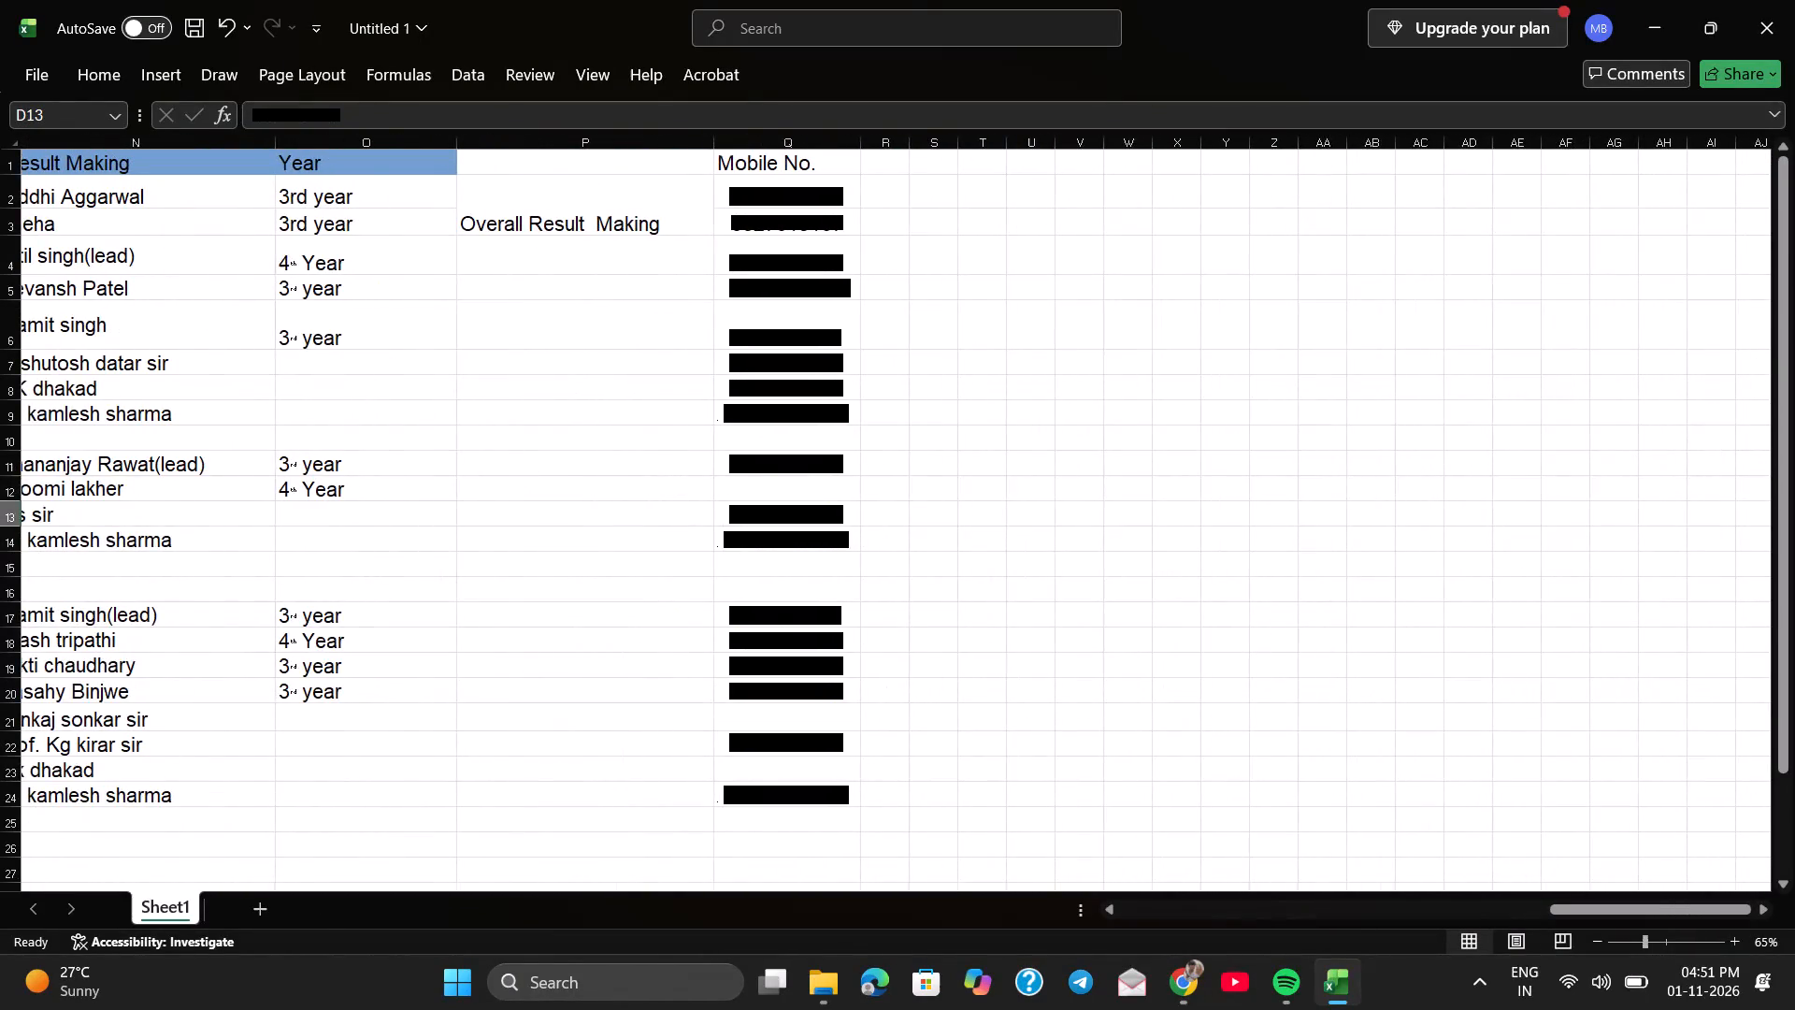
scroll(825, 627, "right", 1)
scroll(704, 701, "right", 2)
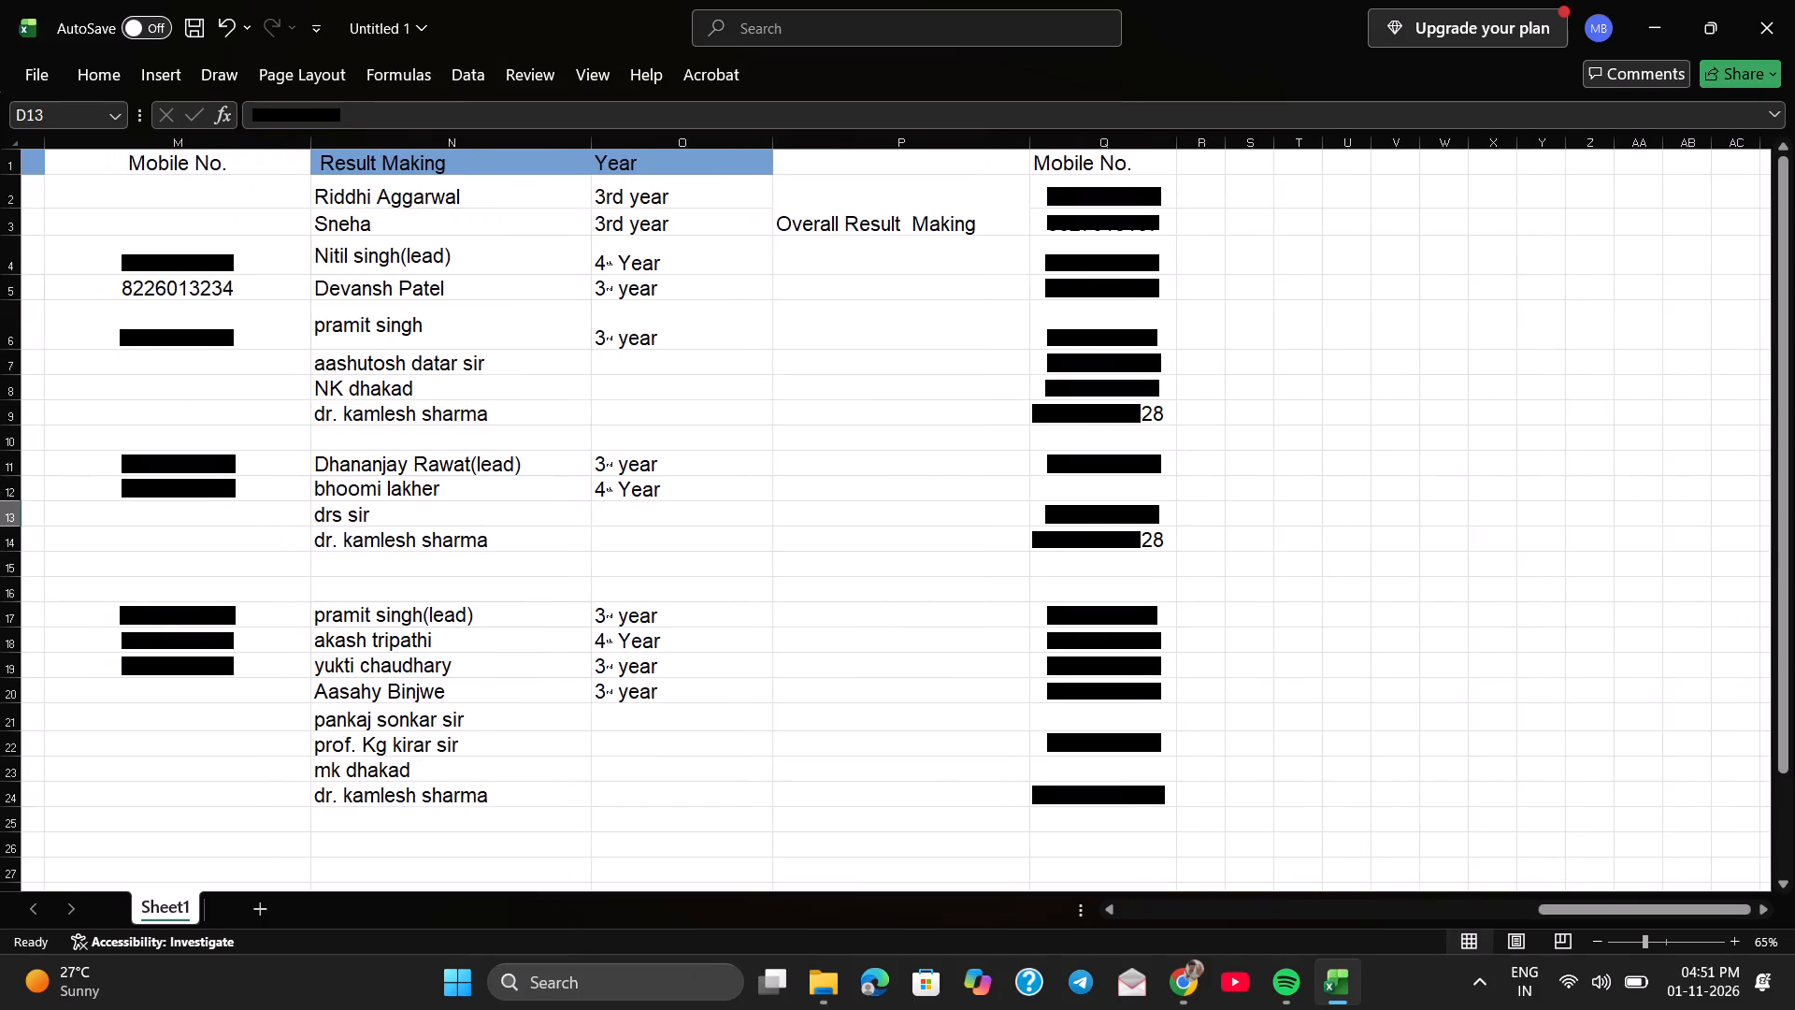
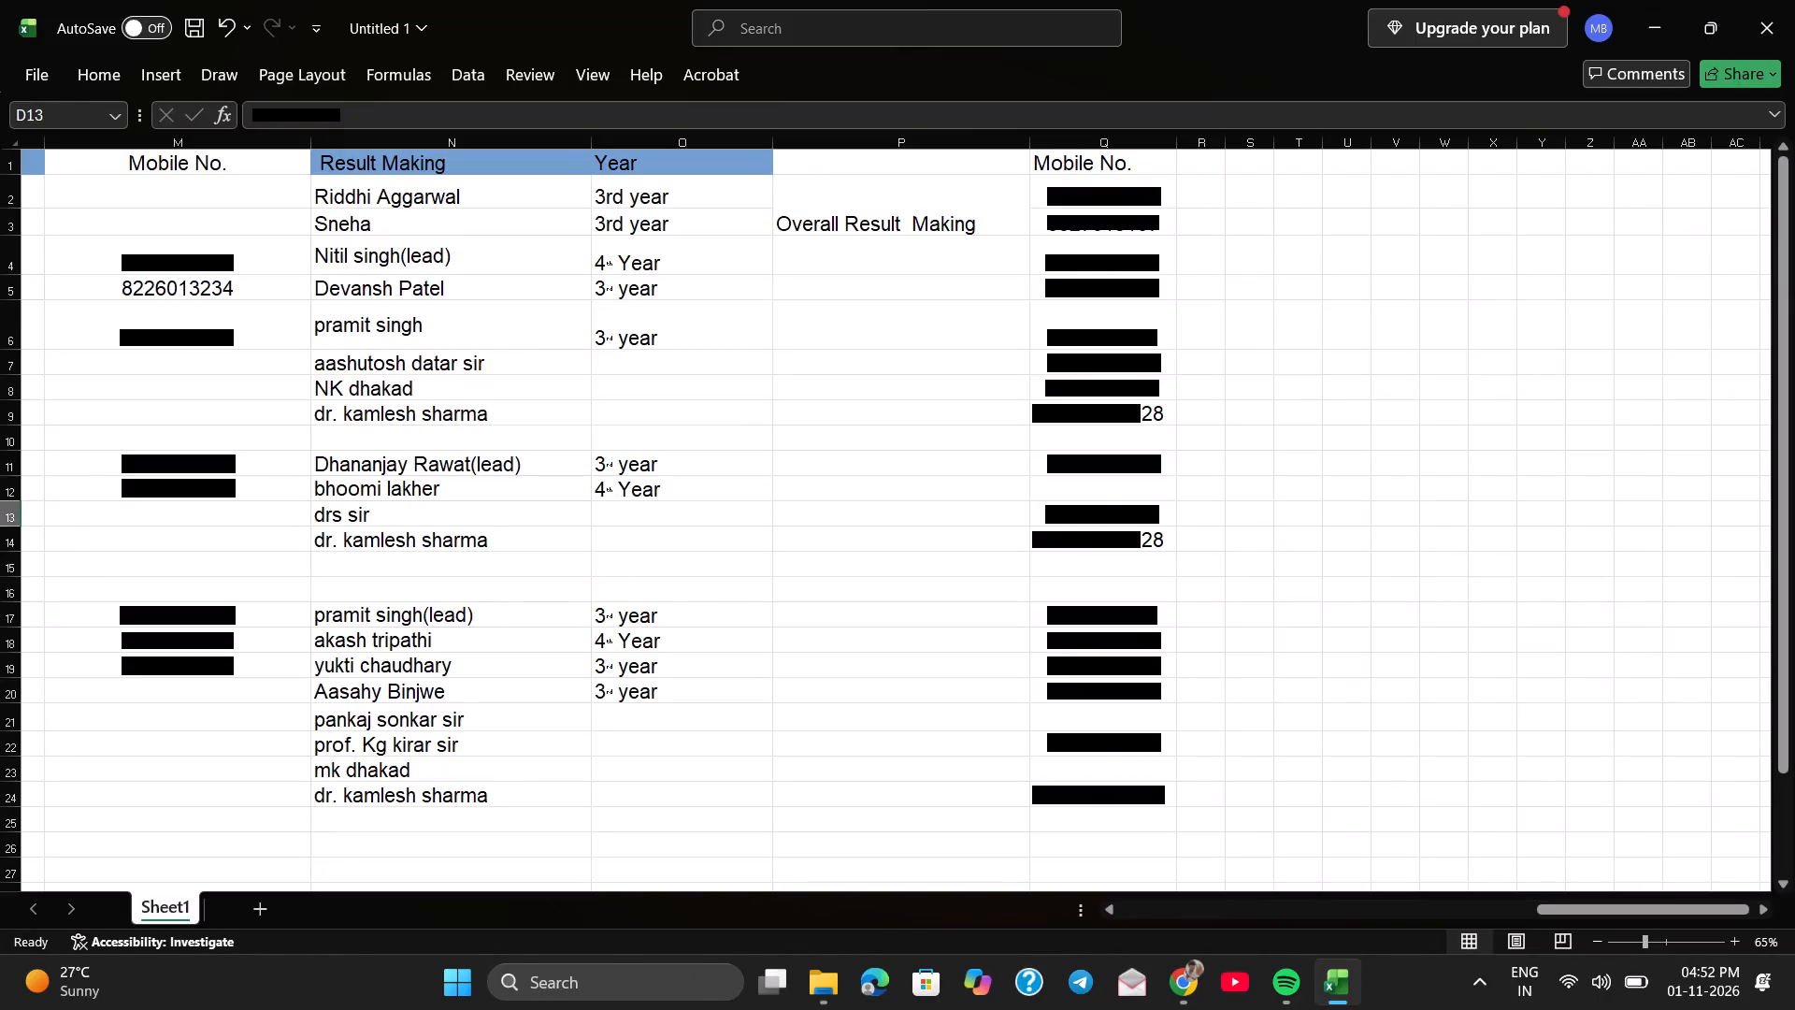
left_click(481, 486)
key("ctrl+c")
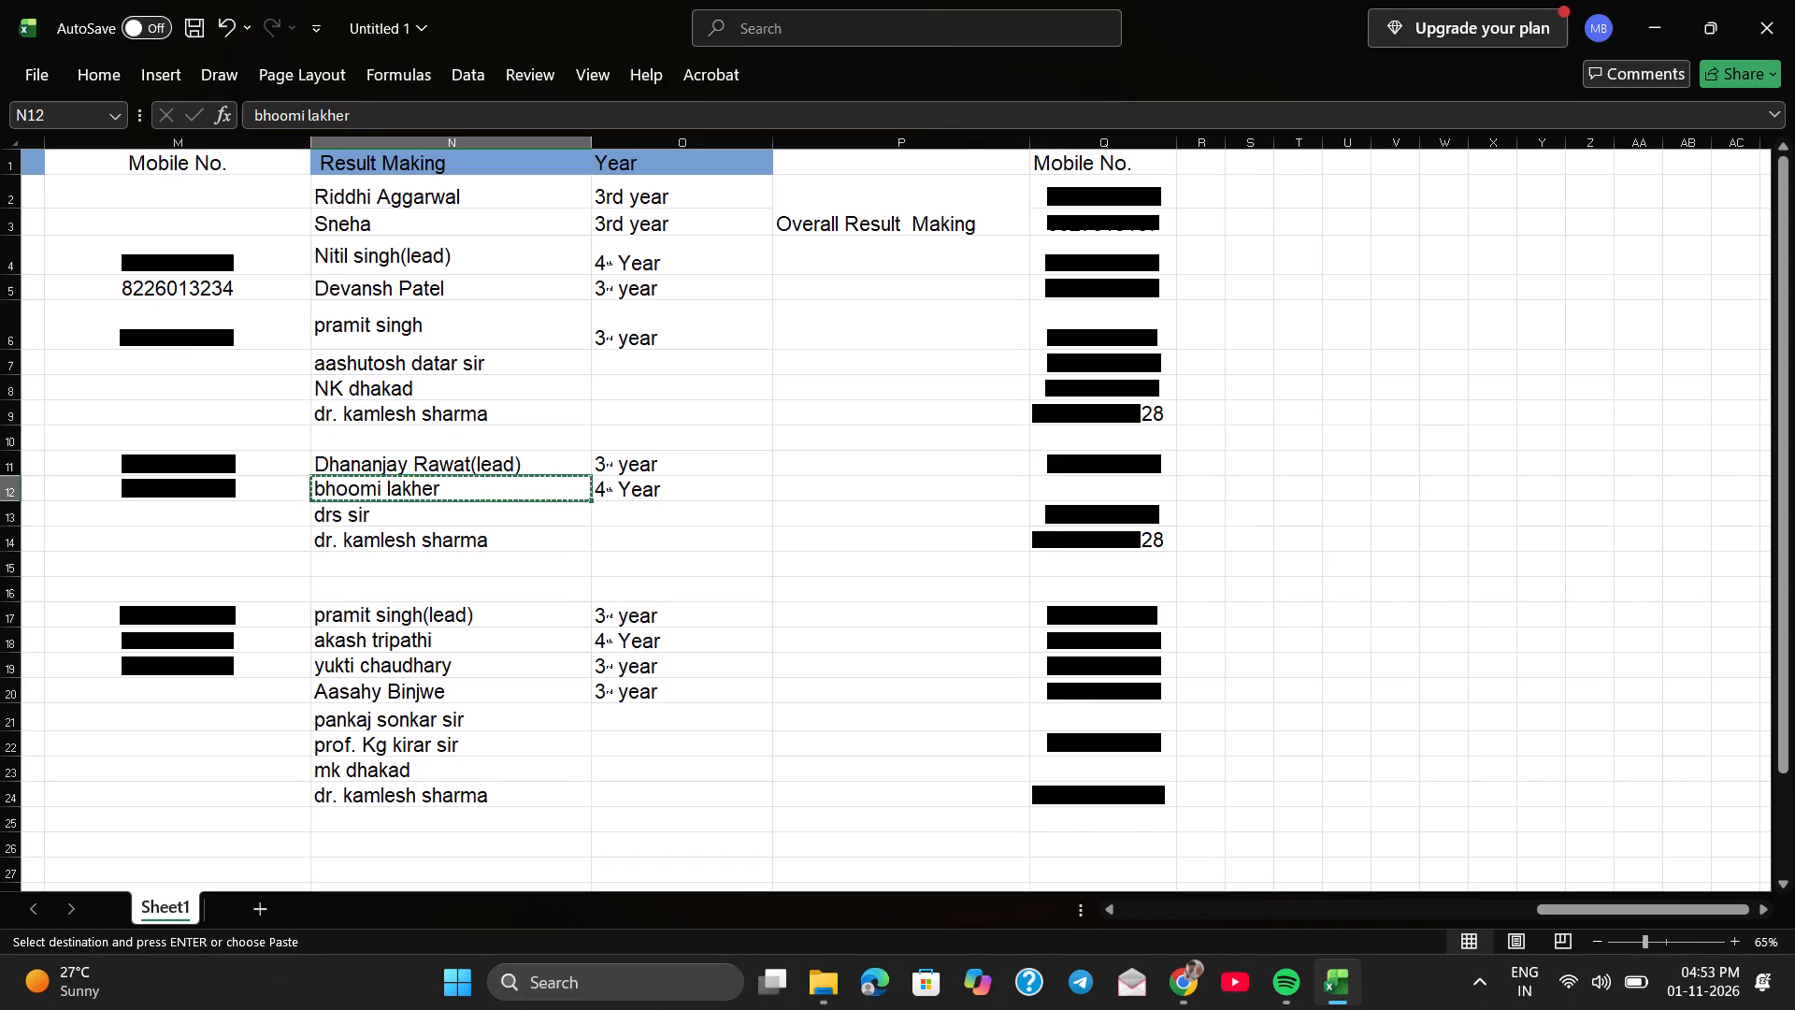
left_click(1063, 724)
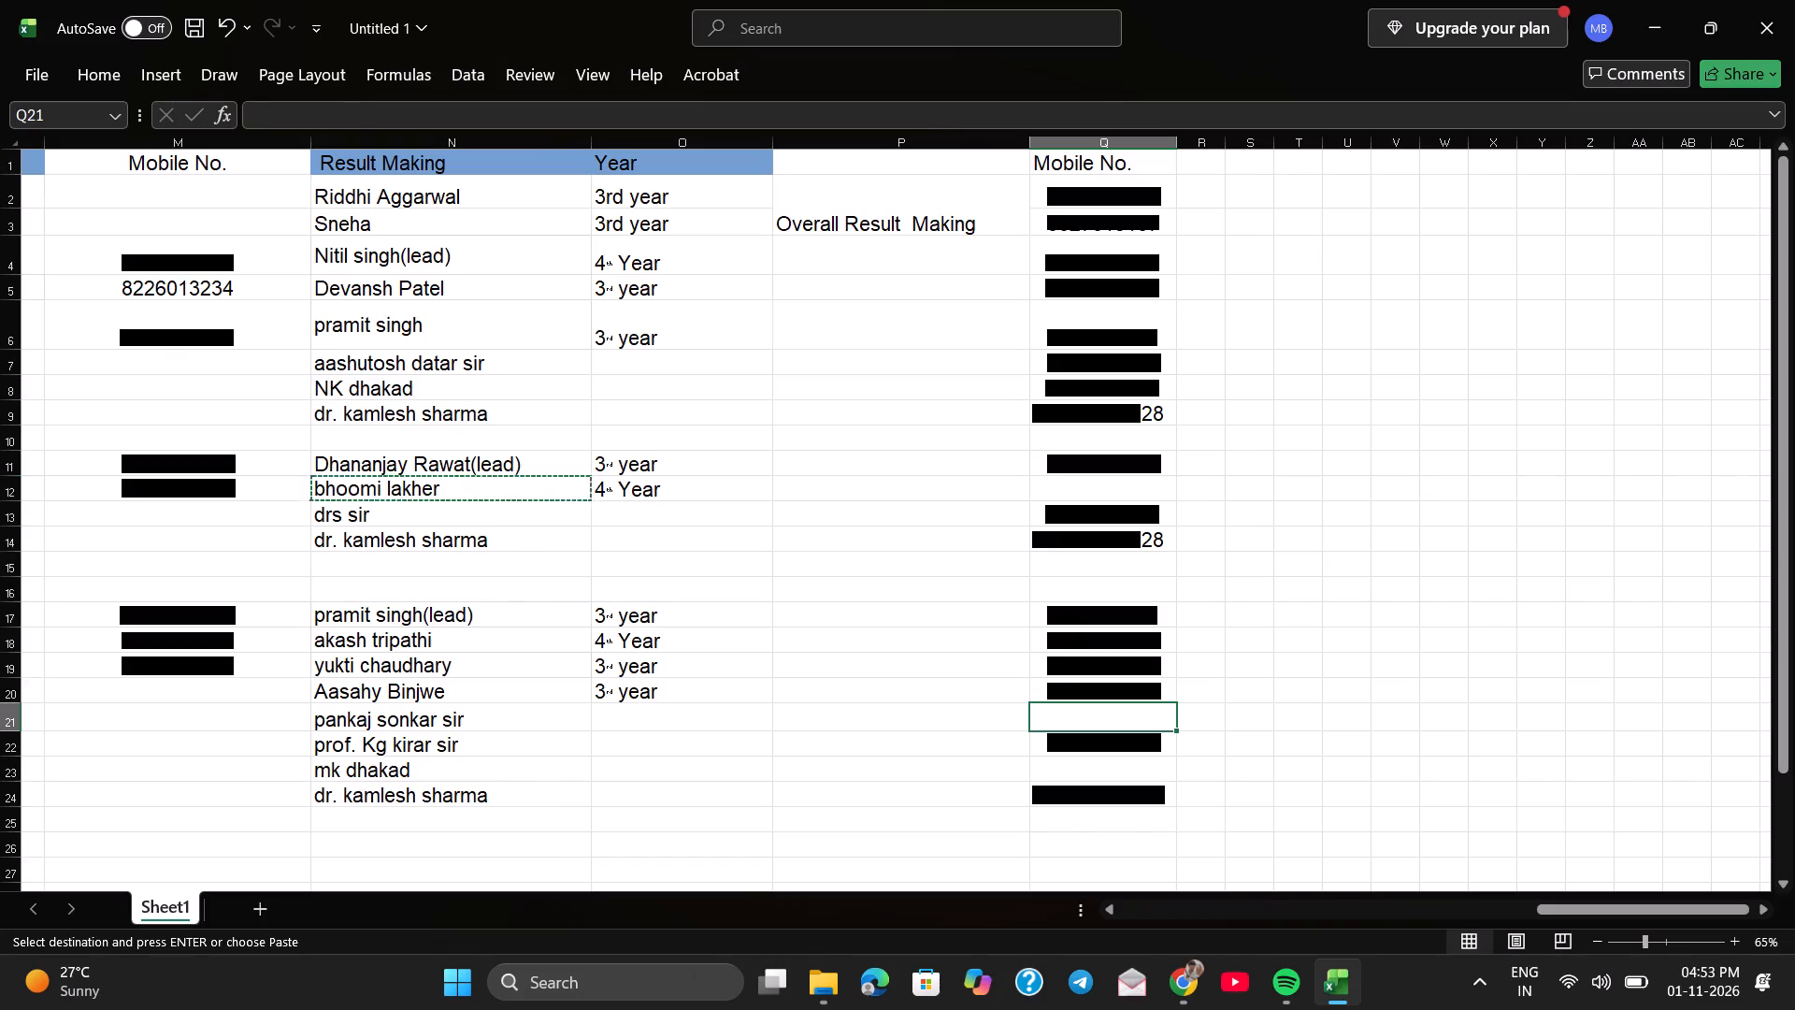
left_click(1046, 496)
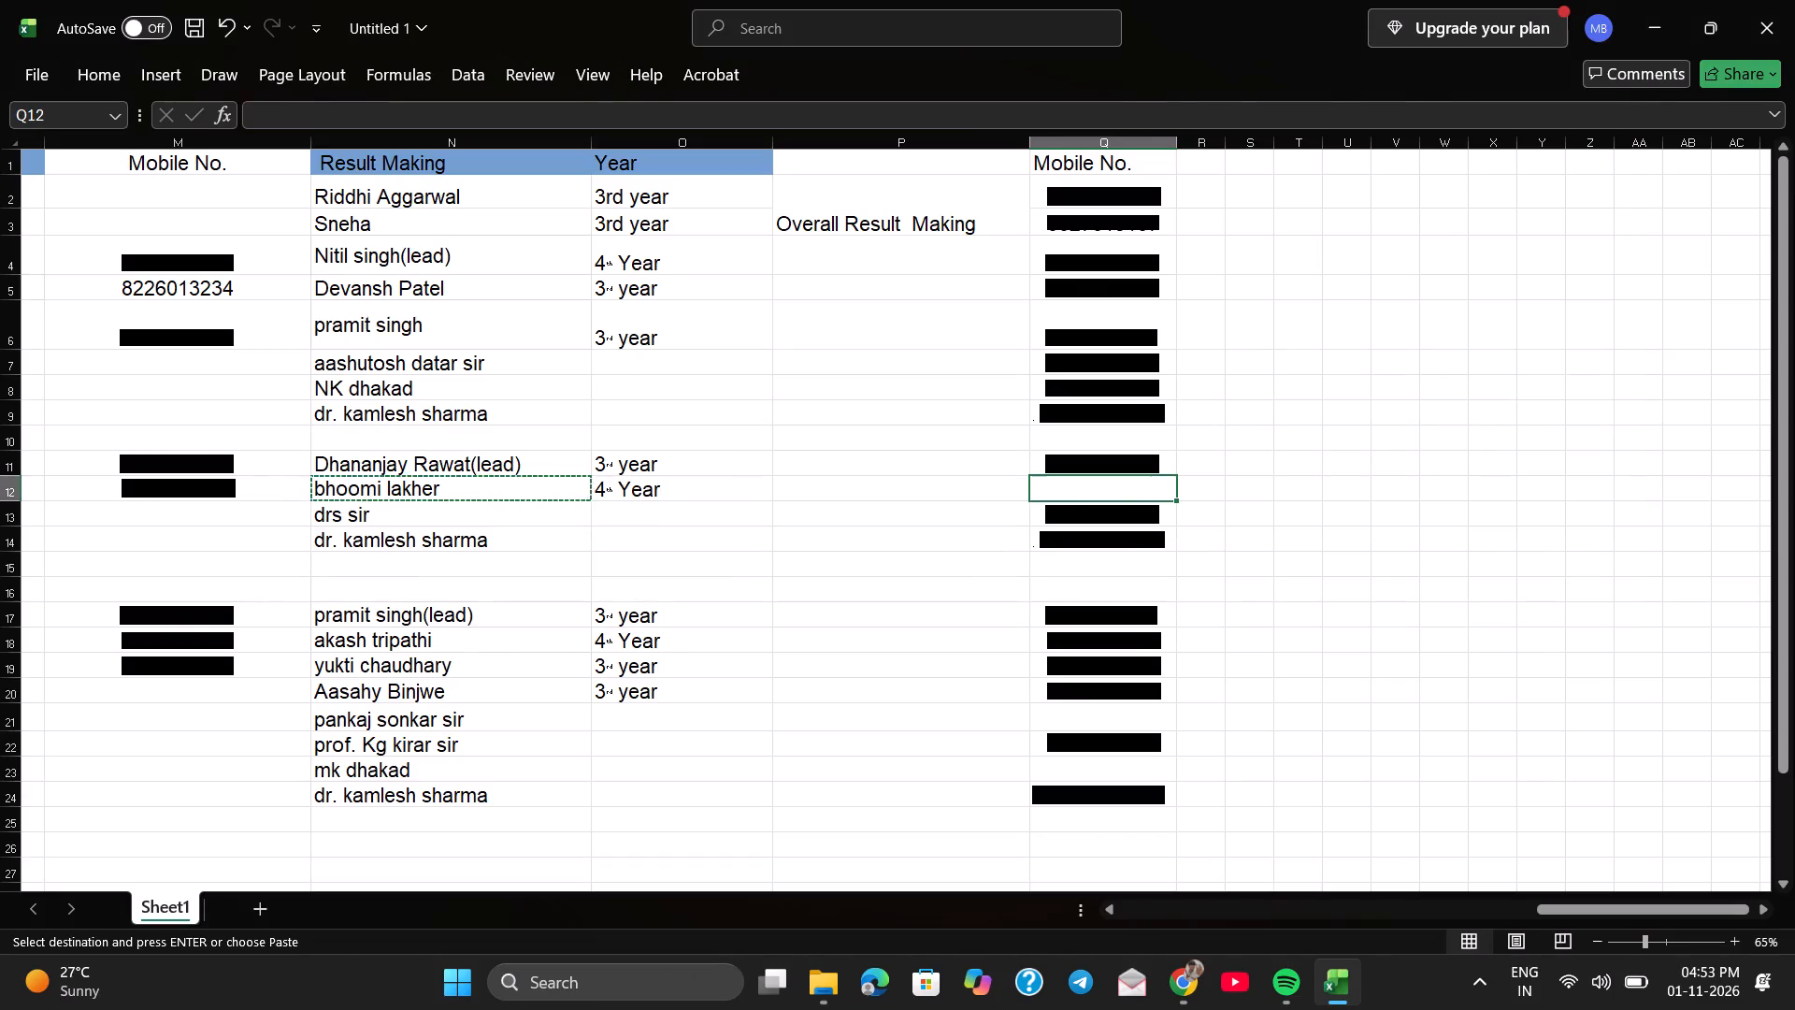
Review the duty columns from Registration through Result Making, checking names, years and mobile numbers in each event block.
scroll(1092, 567, "right", 2)
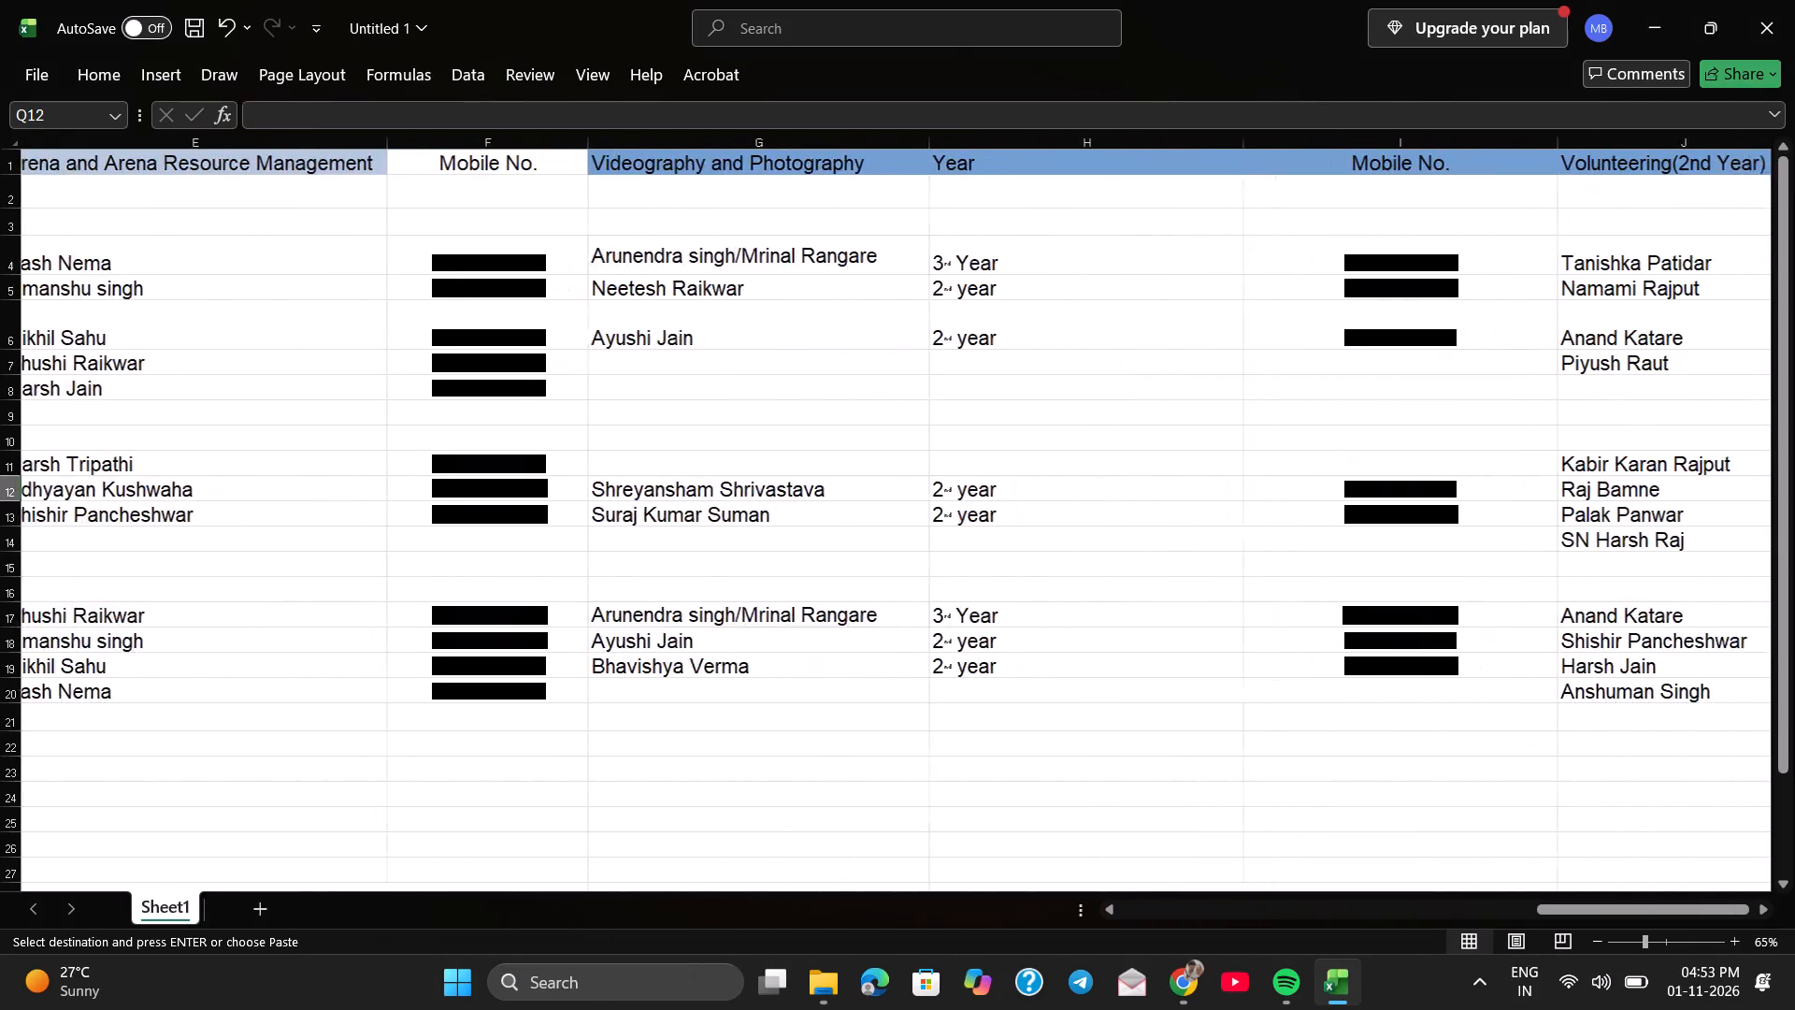
scroll(1092, 567, "right", 2)
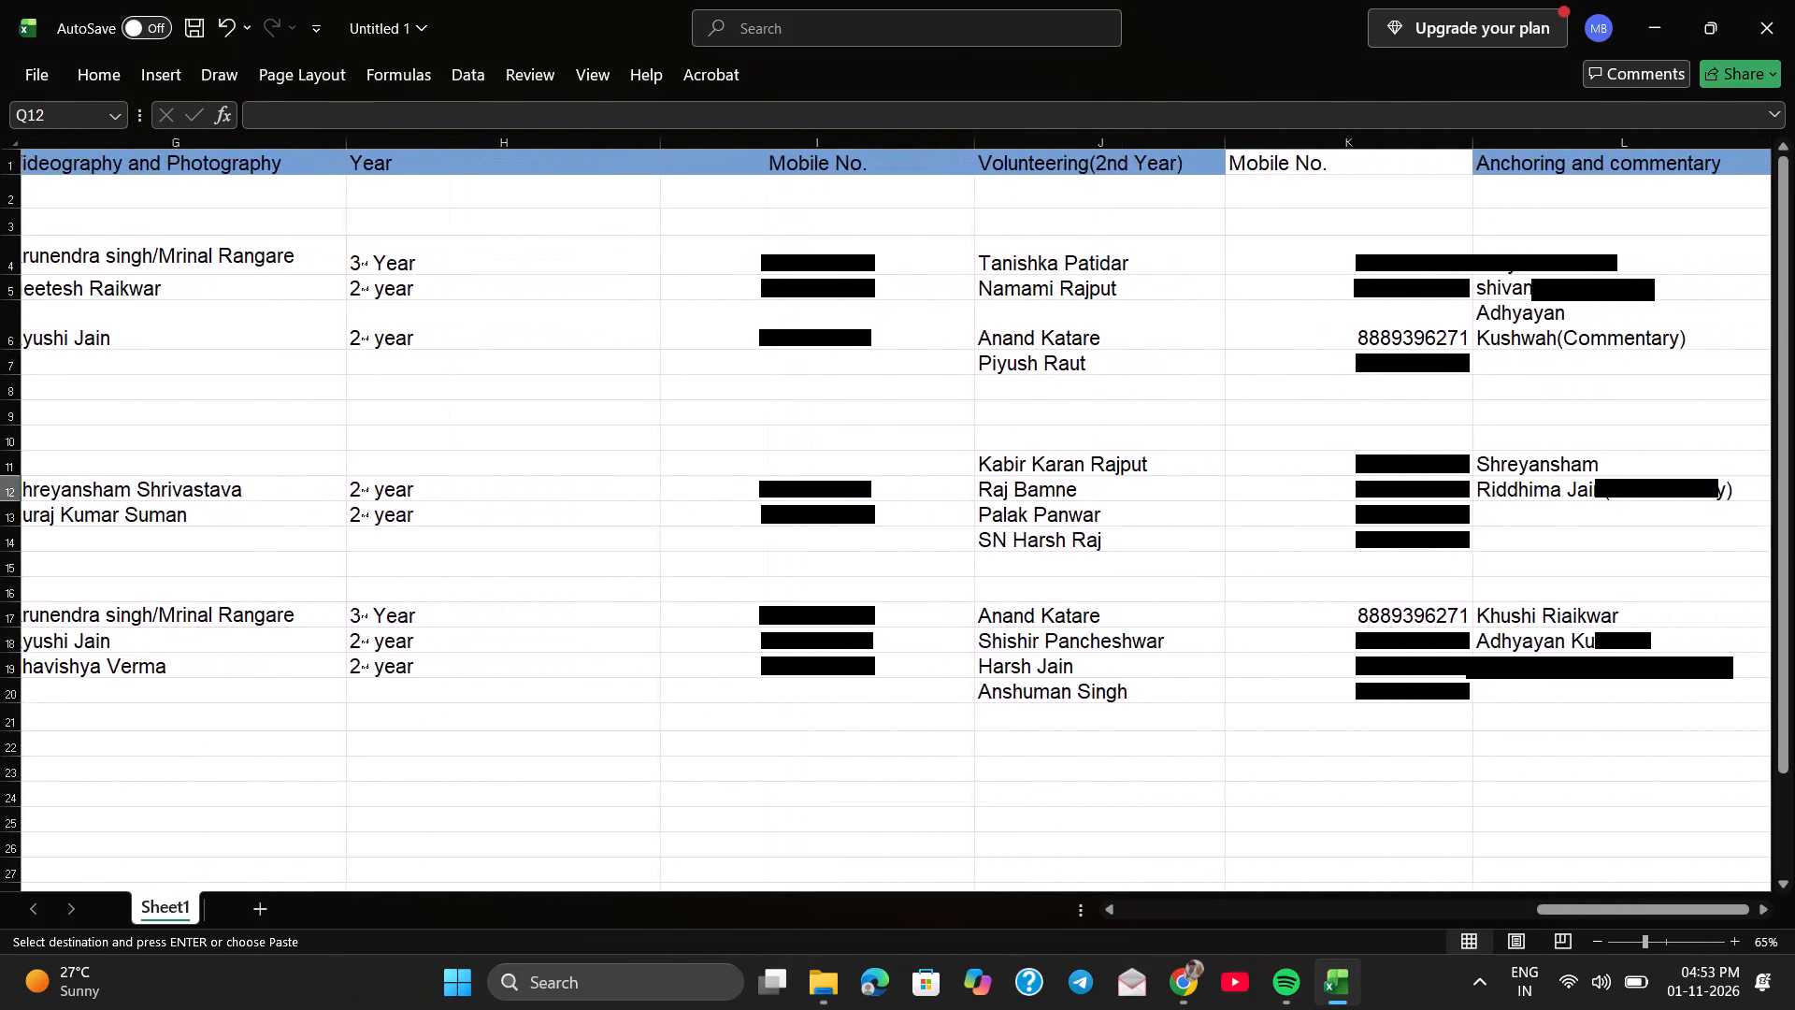
scroll(1092, 567, "right", 2)
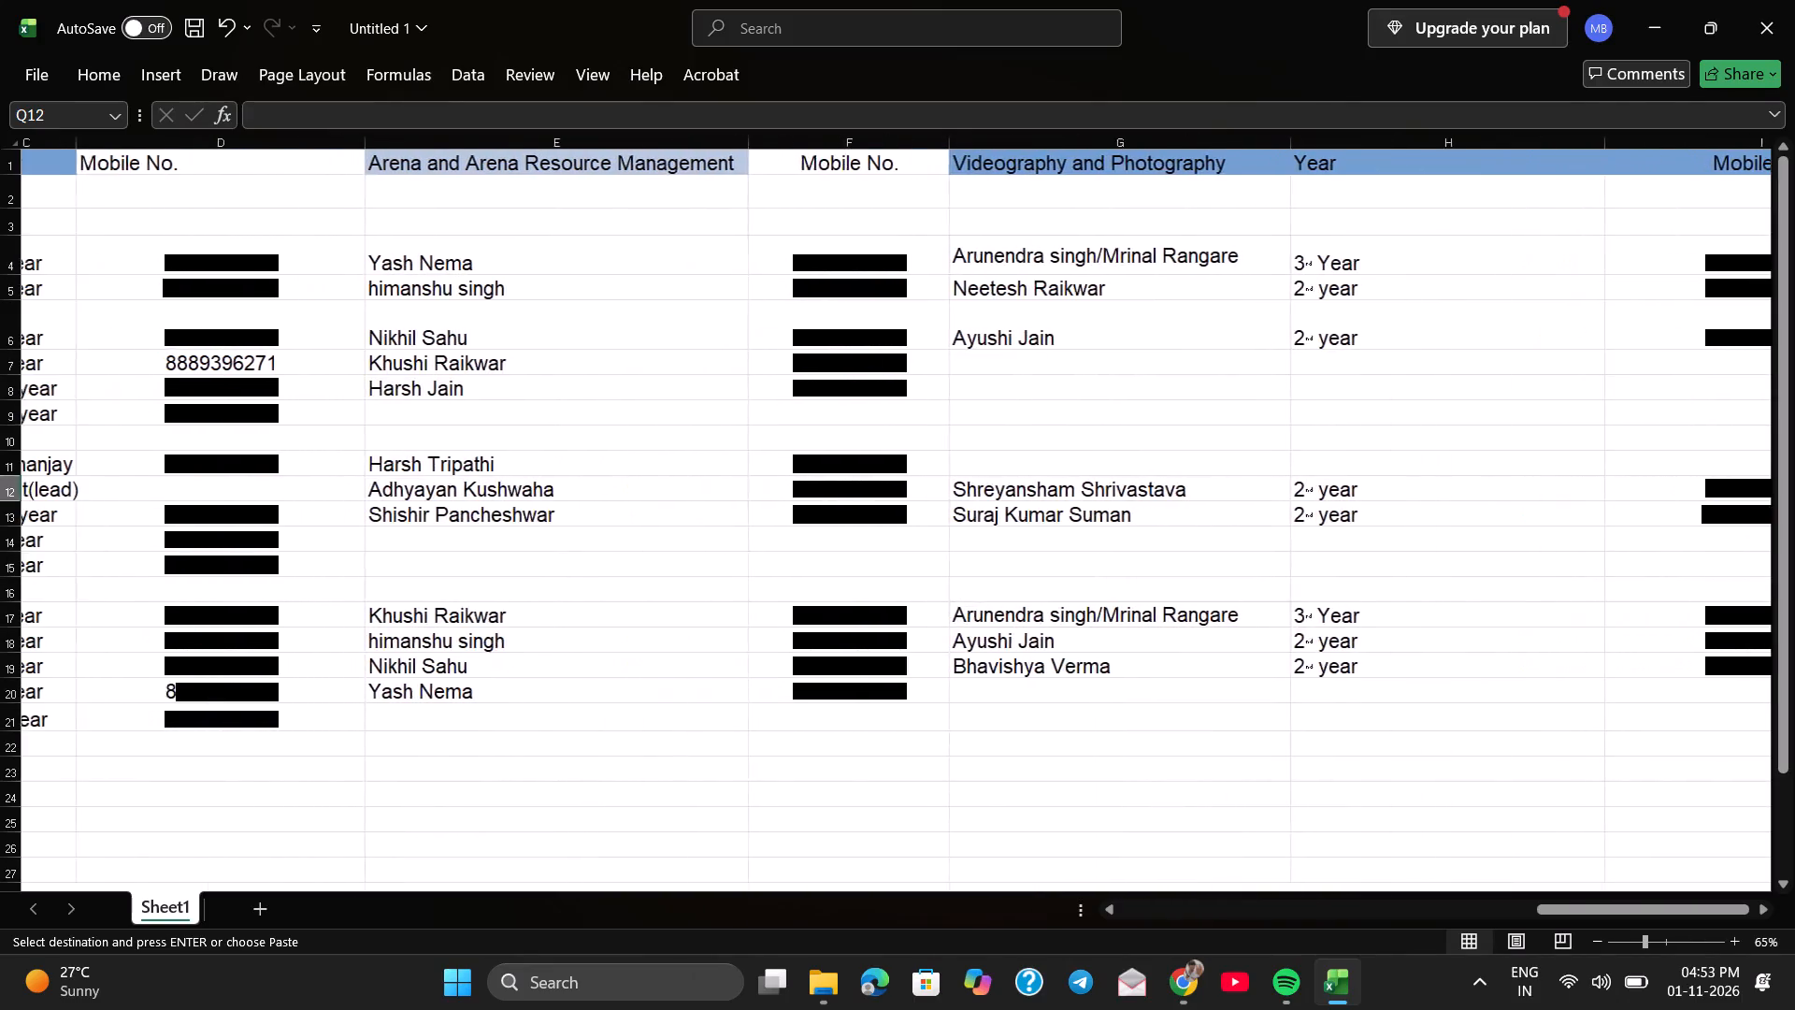
scroll(1092, 567, "right", 2)
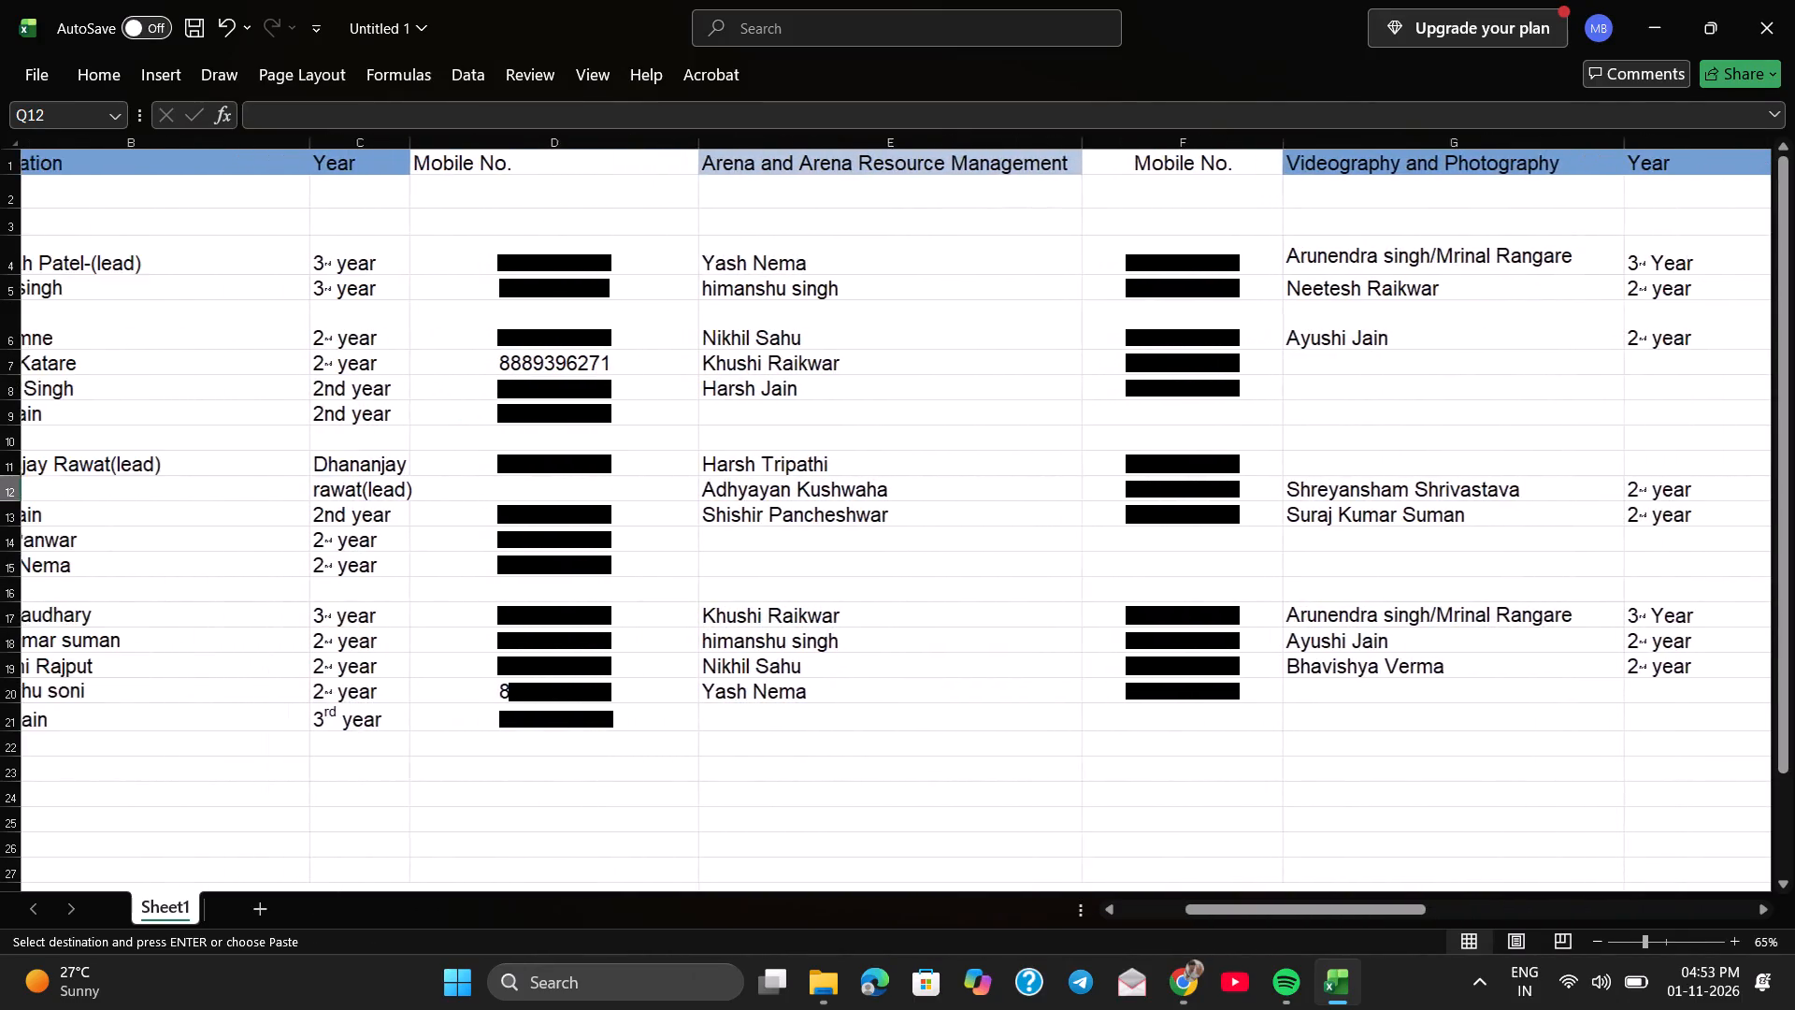
scroll(1092, 567, "right", 2)
scroll(1092, 567, "left", 11)
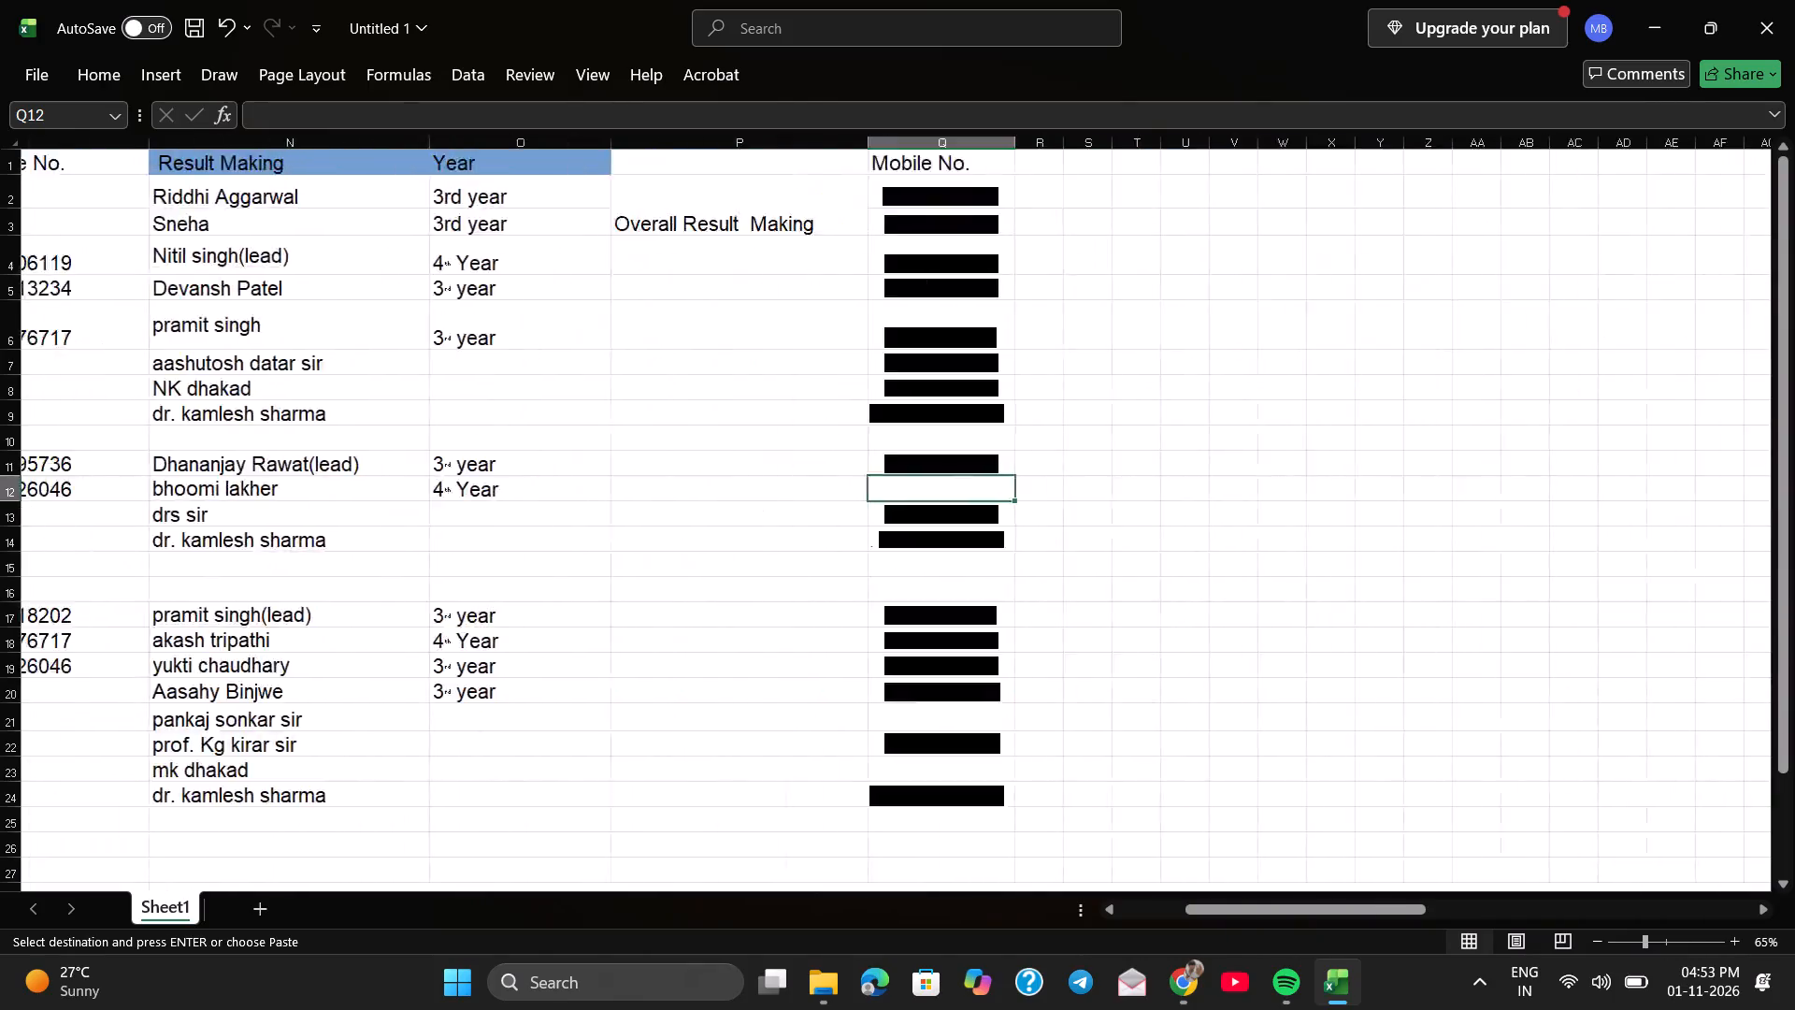
scroll(1092, 567, "right", 8)
scroll(1092, 567, "left", 1)
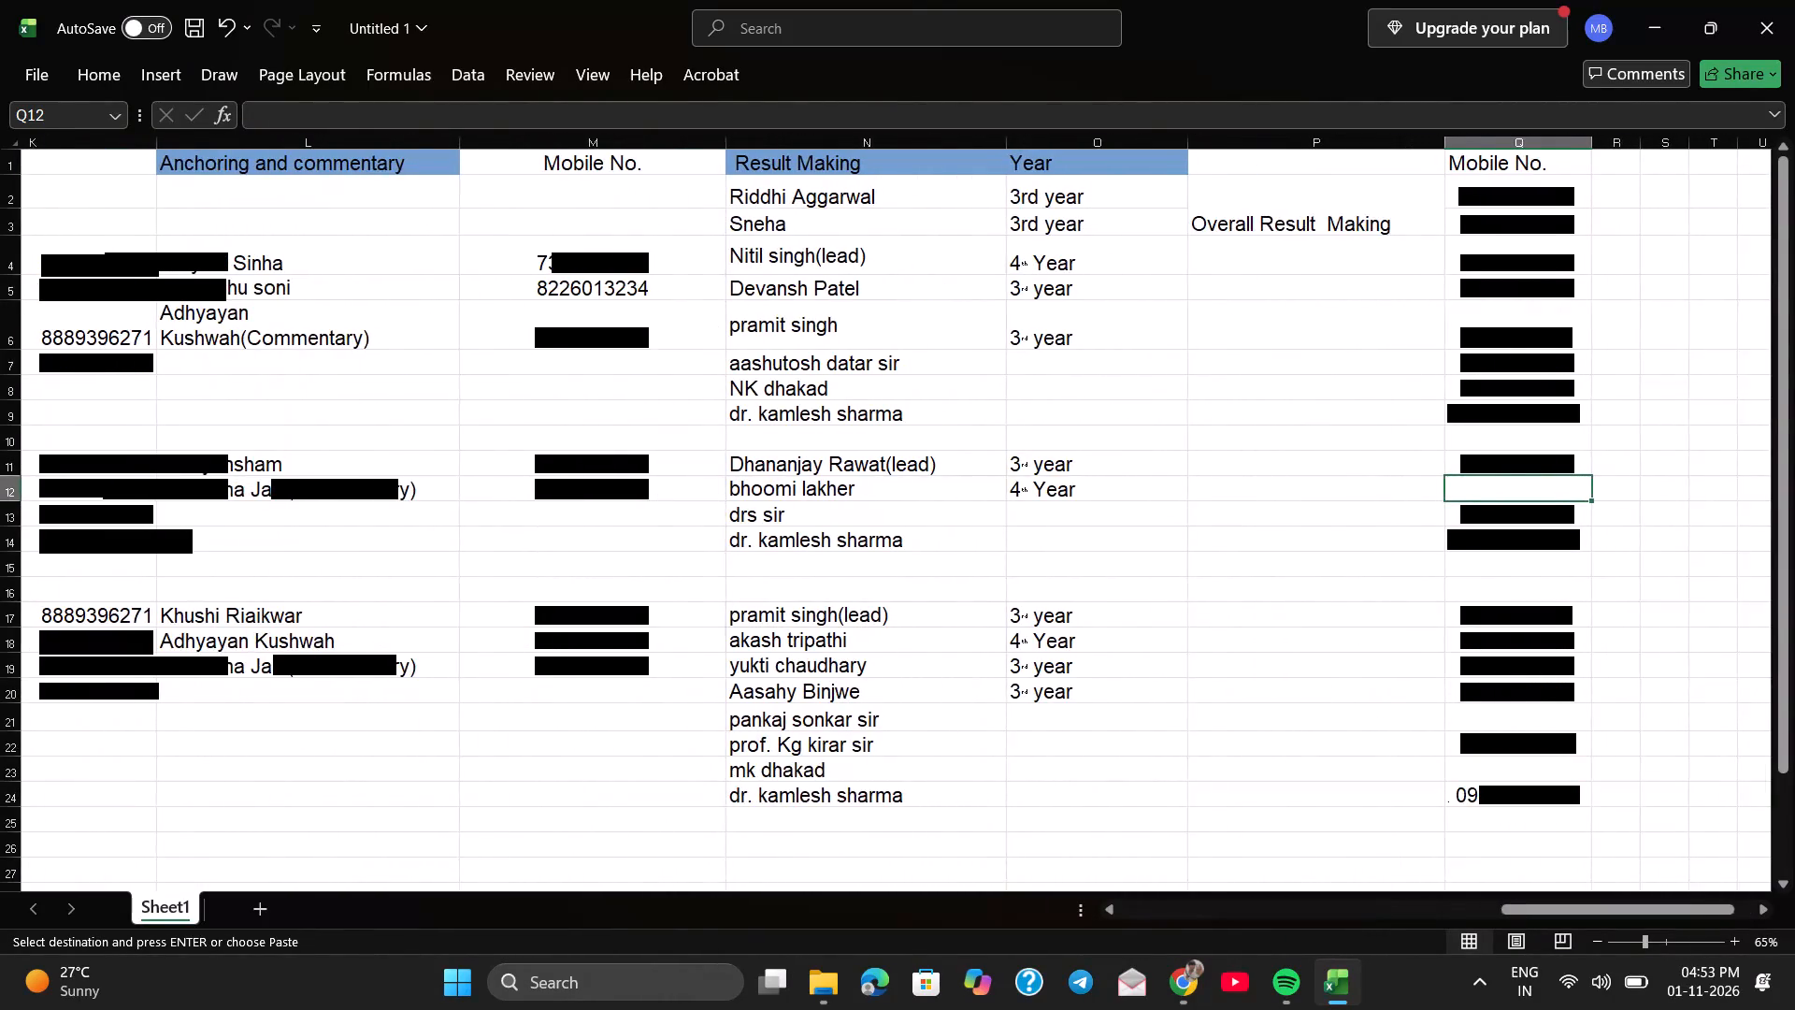
scroll(1092, 567, "right", 1)
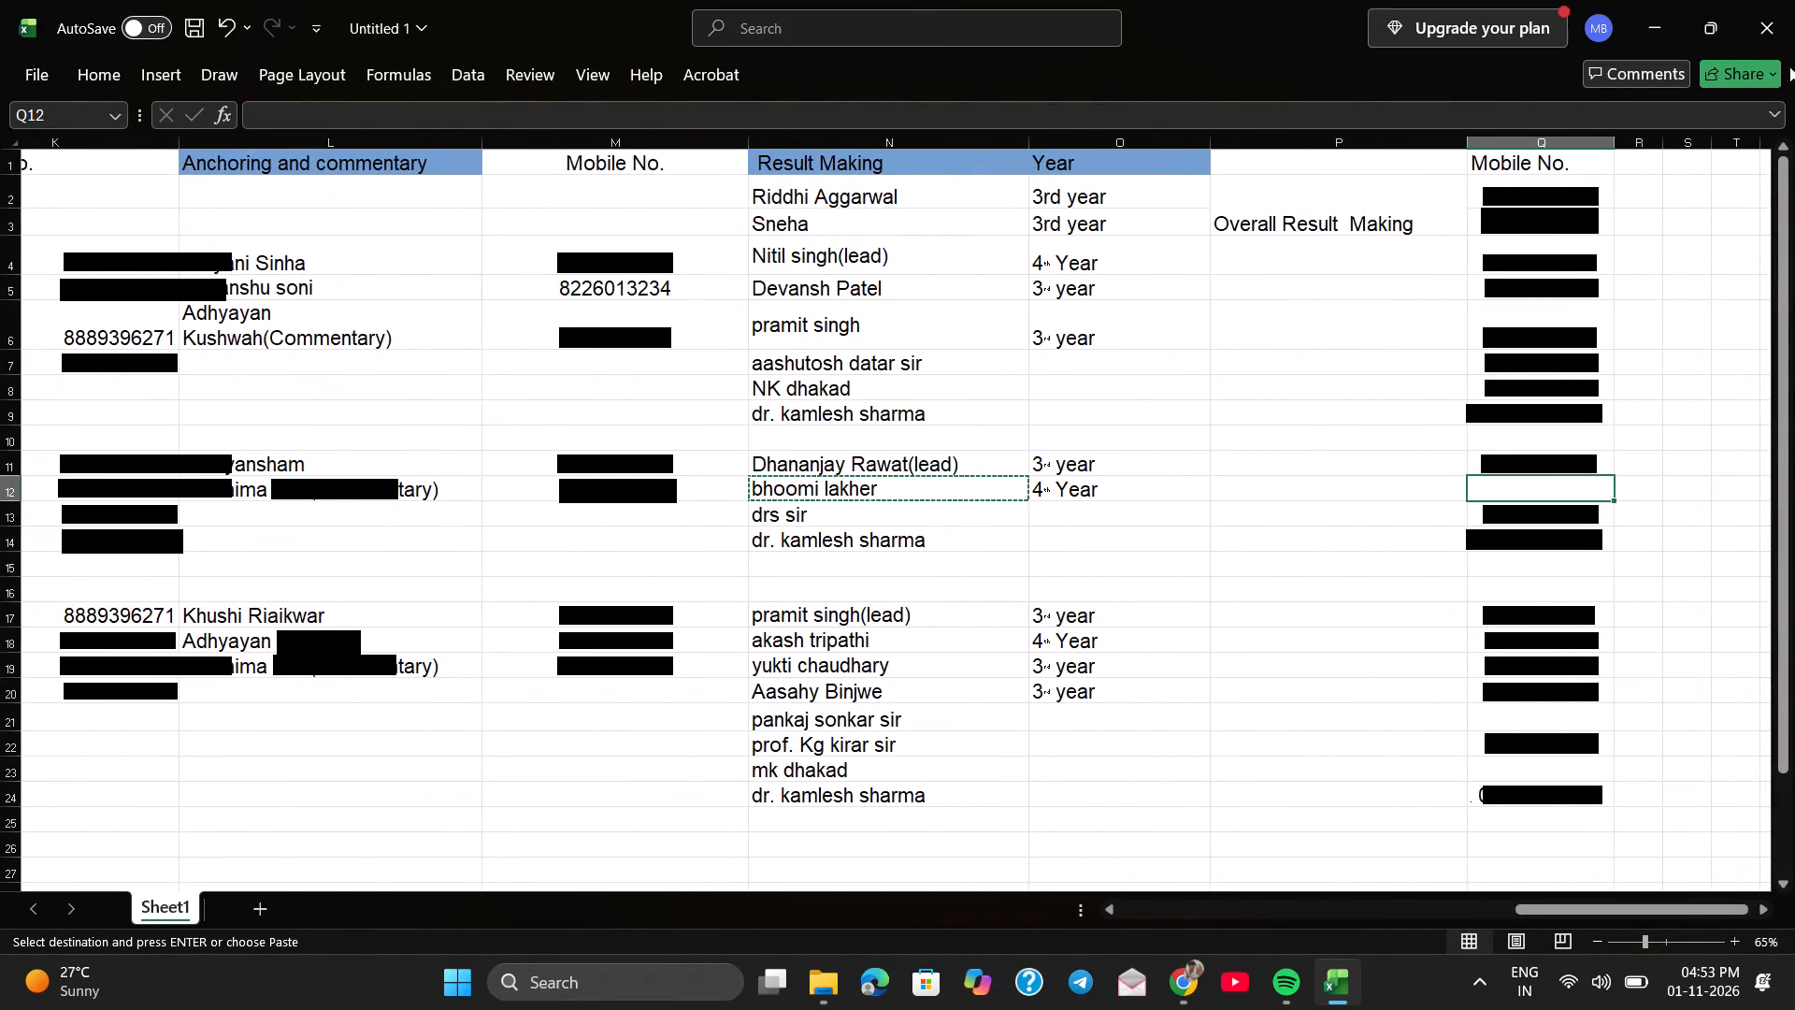
Examine the whole roster zoomed out, checking the Robo Walk, Model Presentation and Robo Rumble blocks across all duty columns.
left_click(1757, 74)
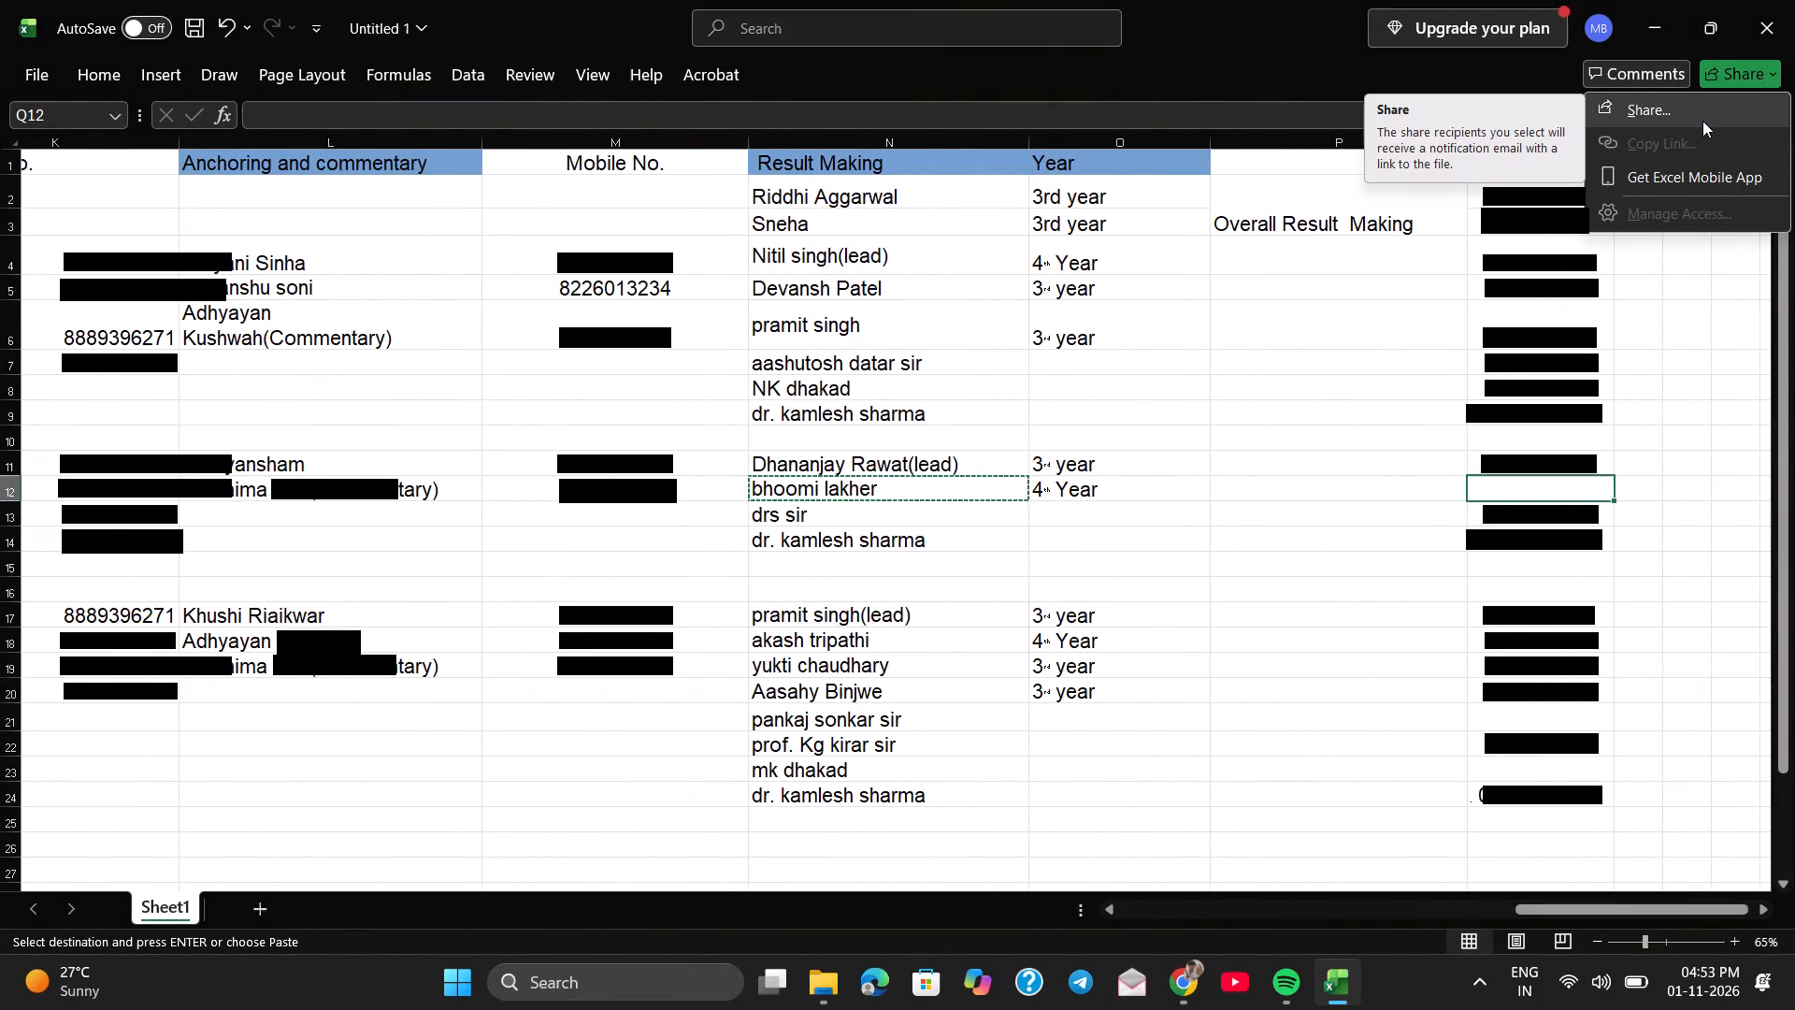
scroll(1156, 474, "right", 2)
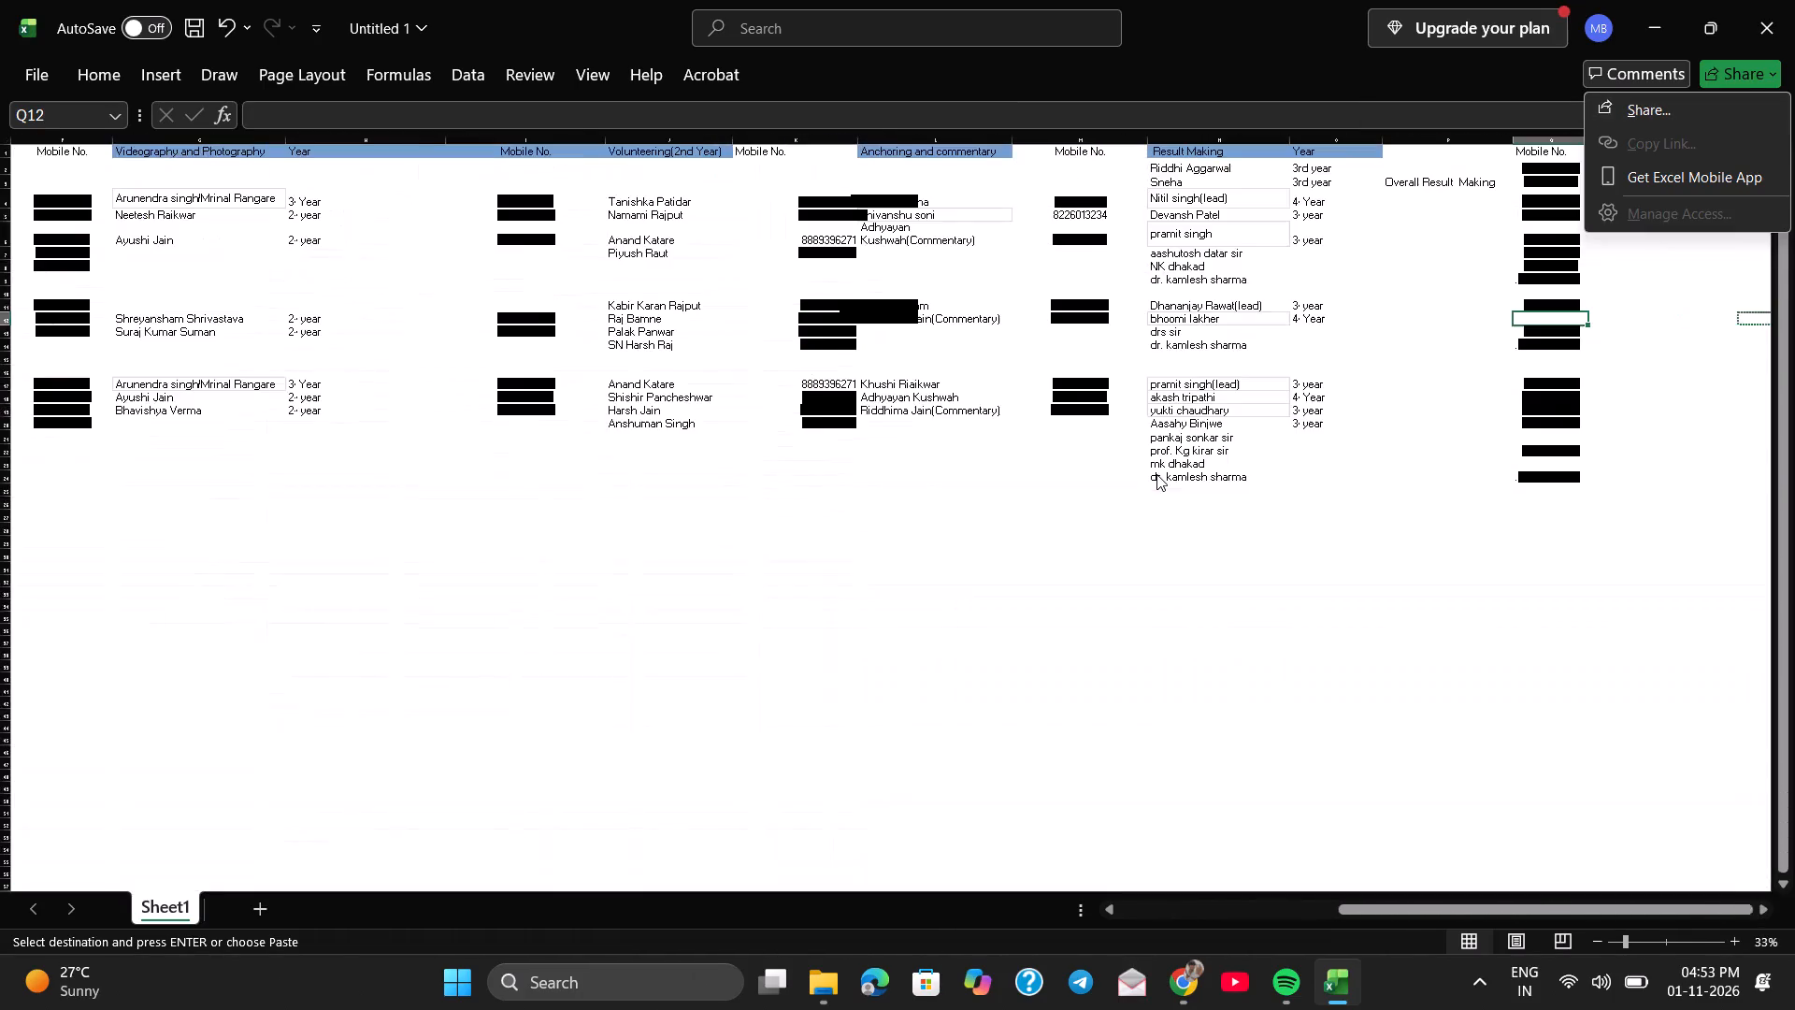
left_click(1002, 703)
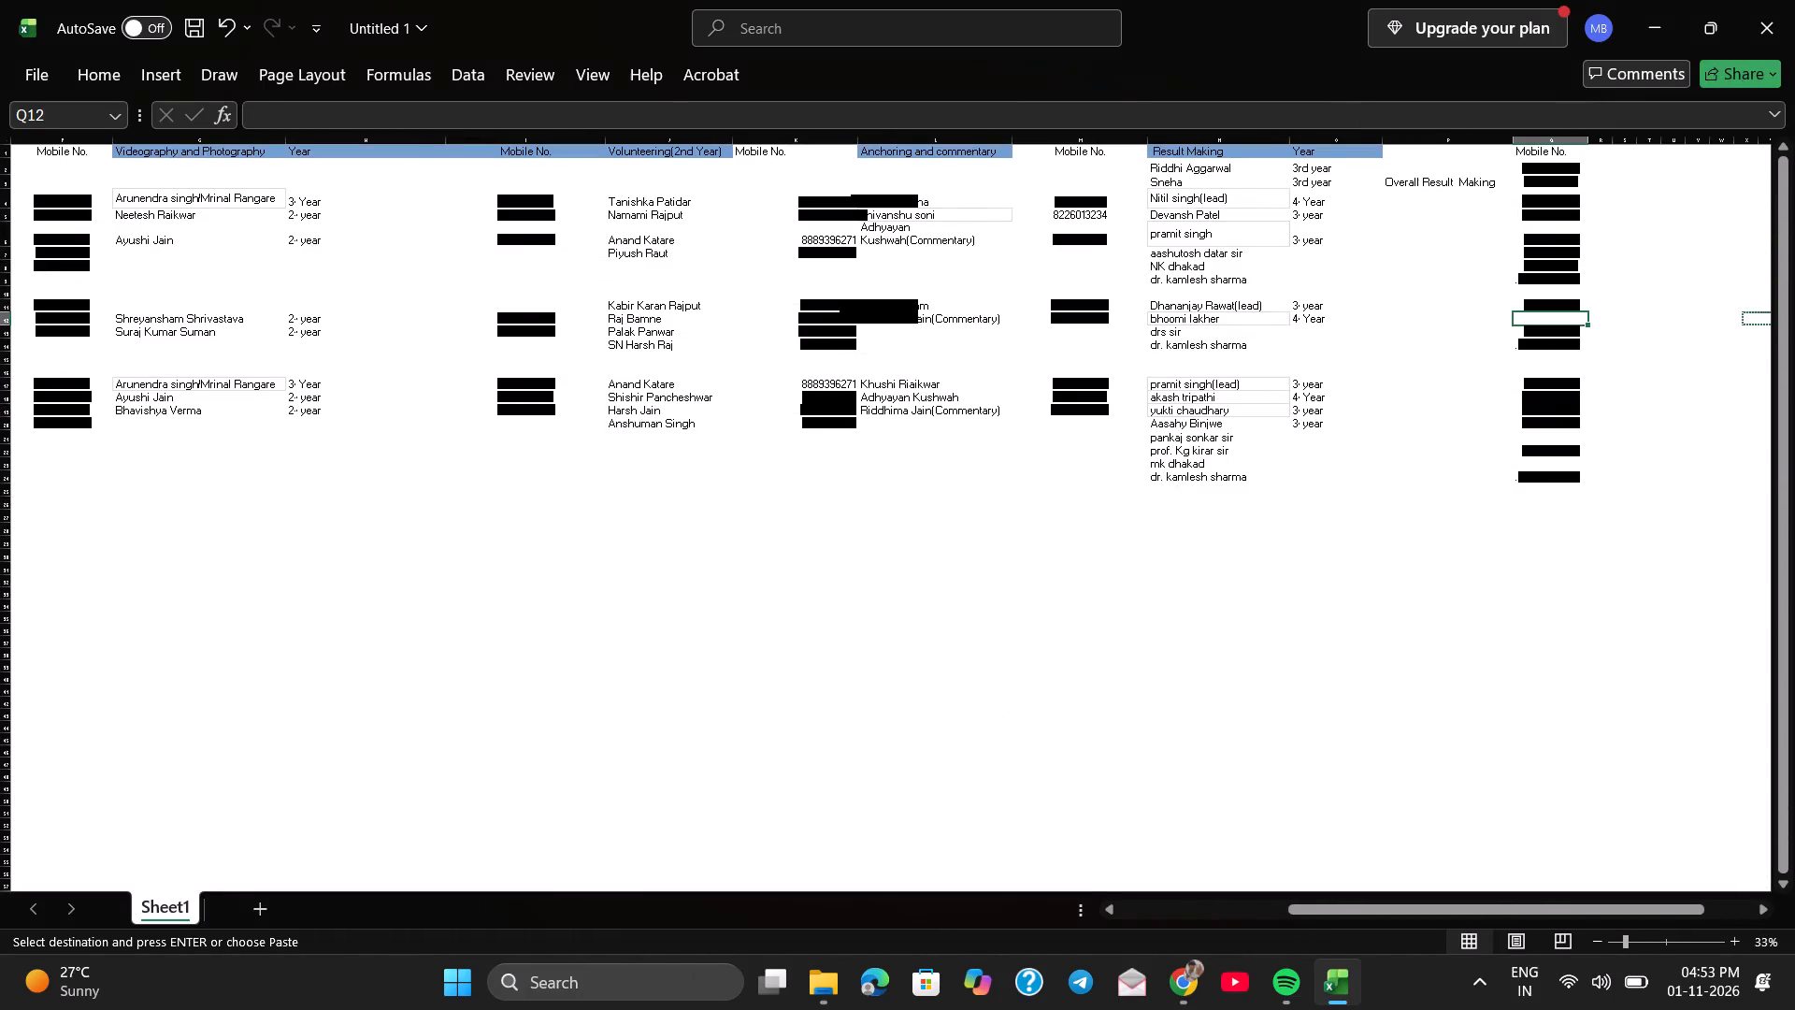
scroll(1002, 703, "right", 2)
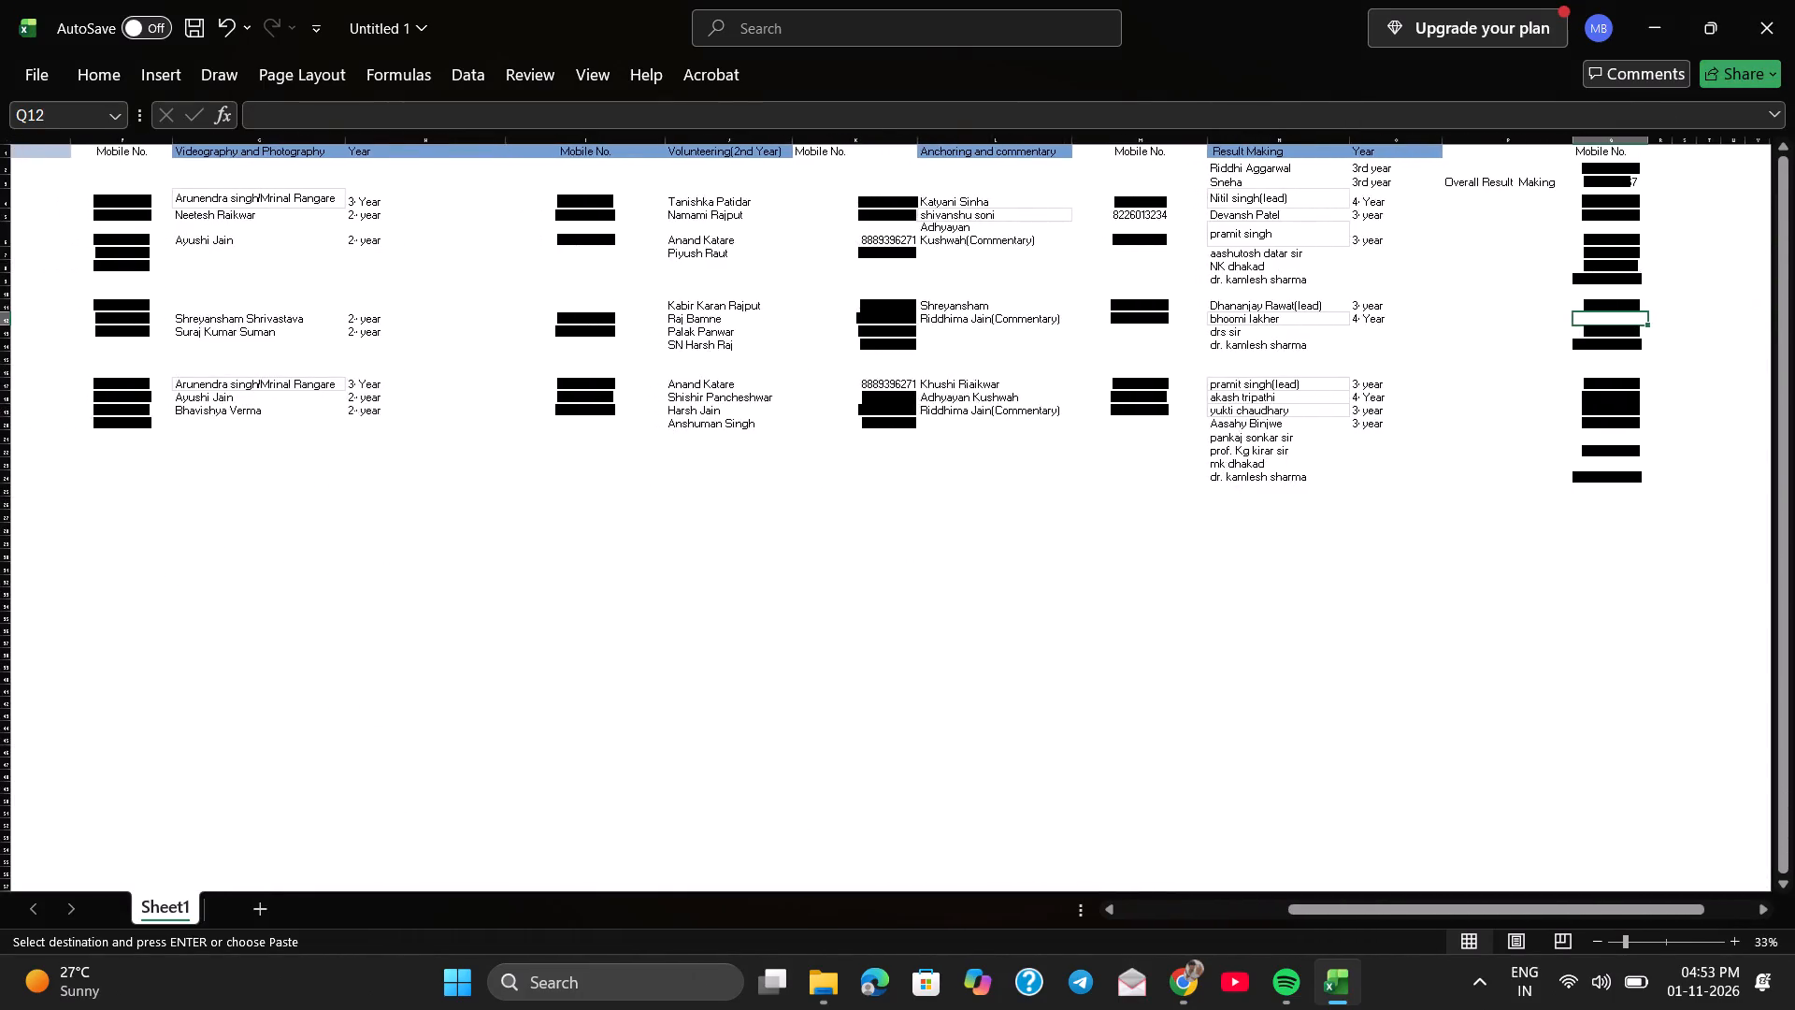
scroll(1002, 703, "right", 3)
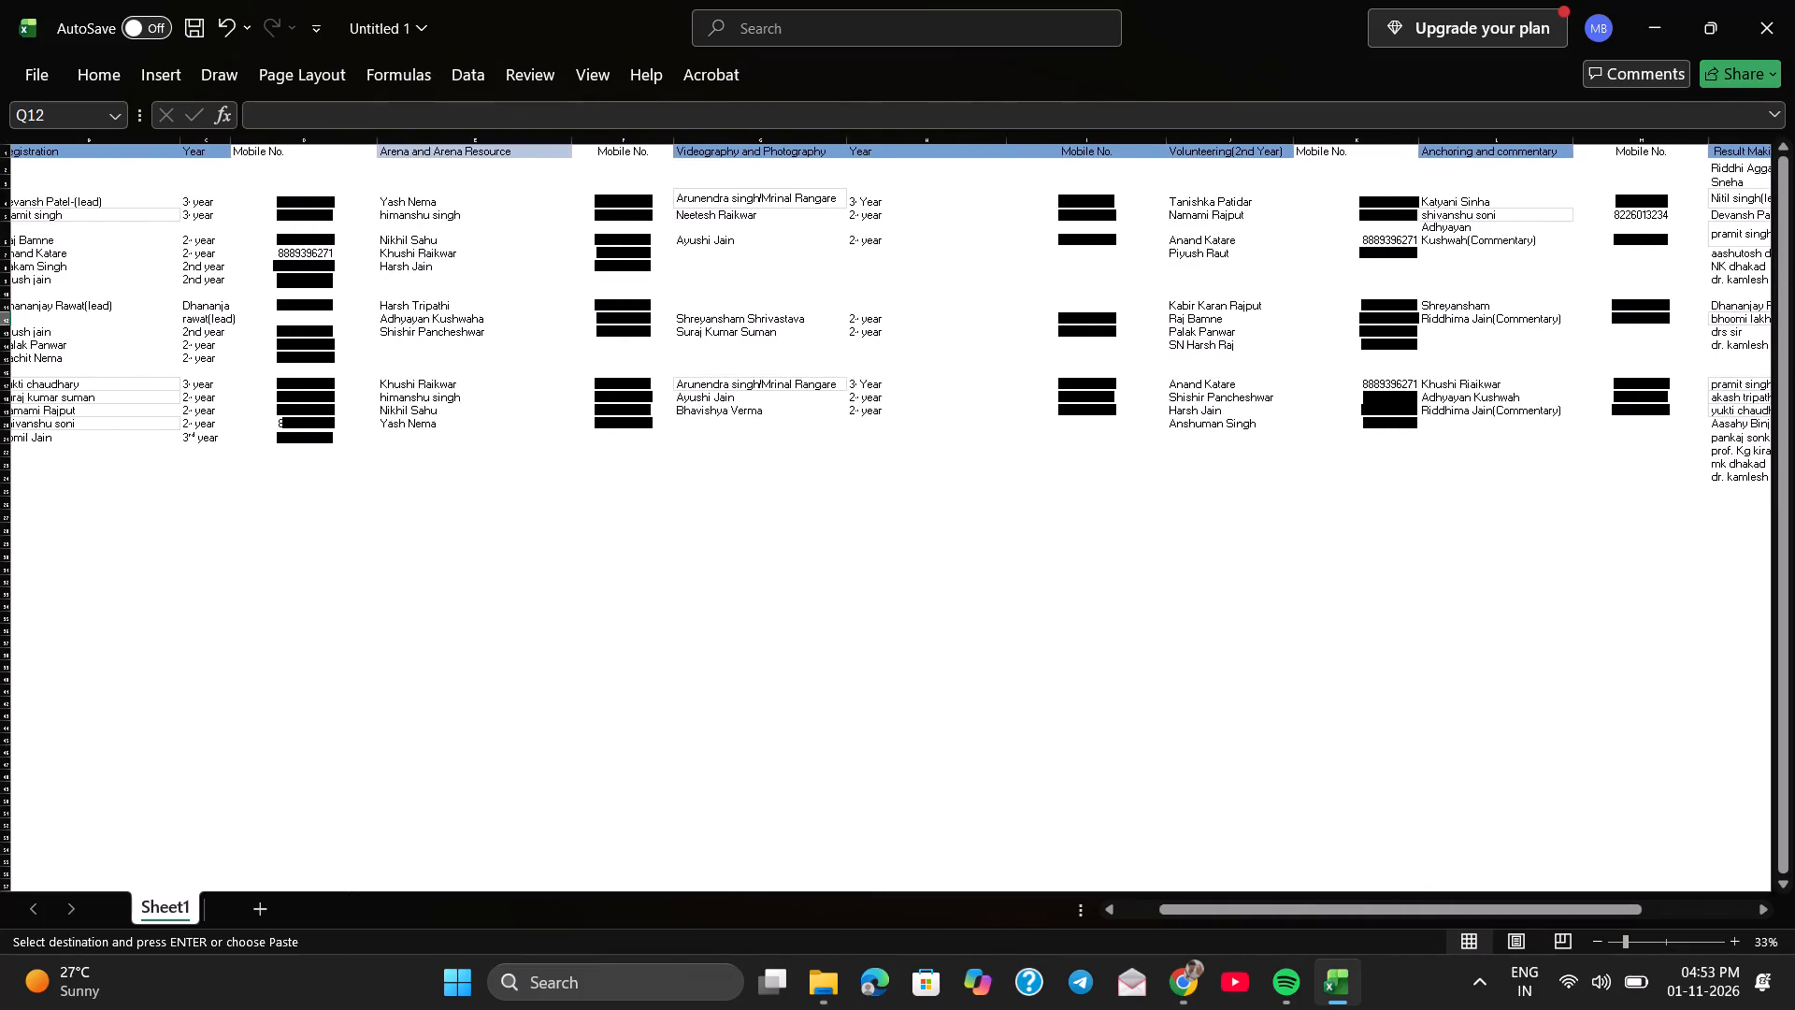
scroll(1002, 703, "right", 2)
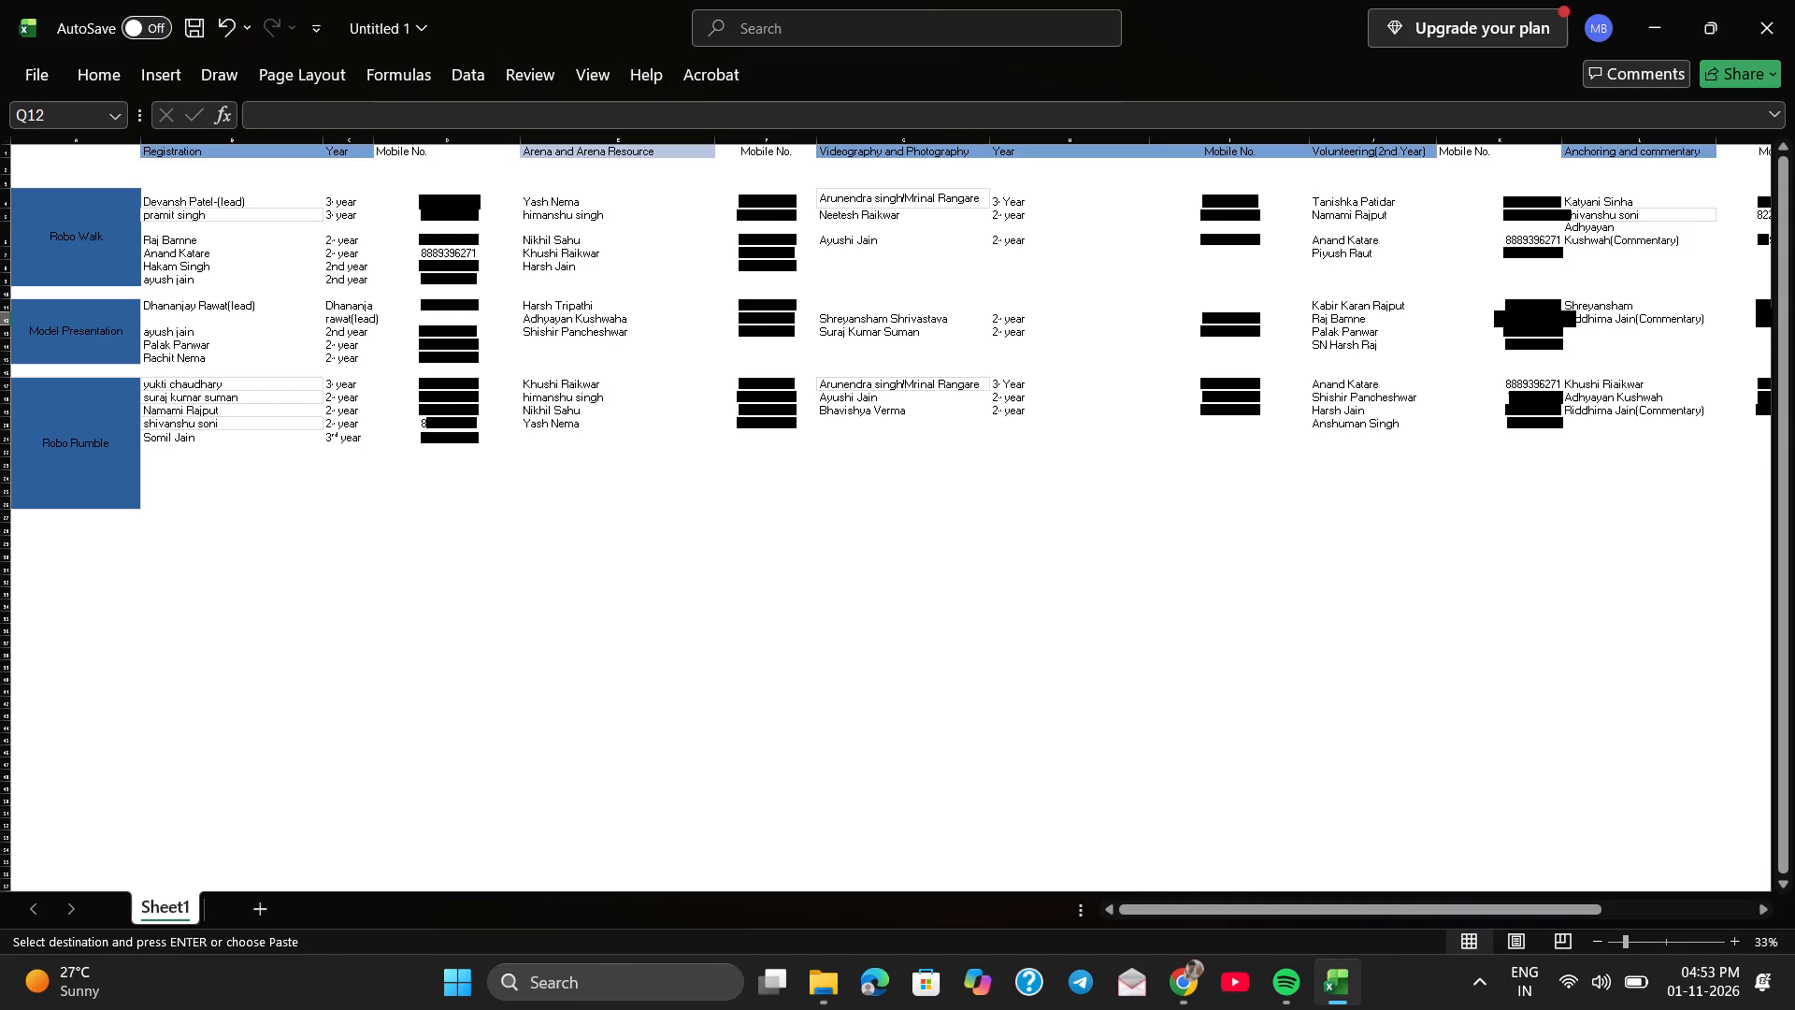
scroll(510, 330, "left", 1)
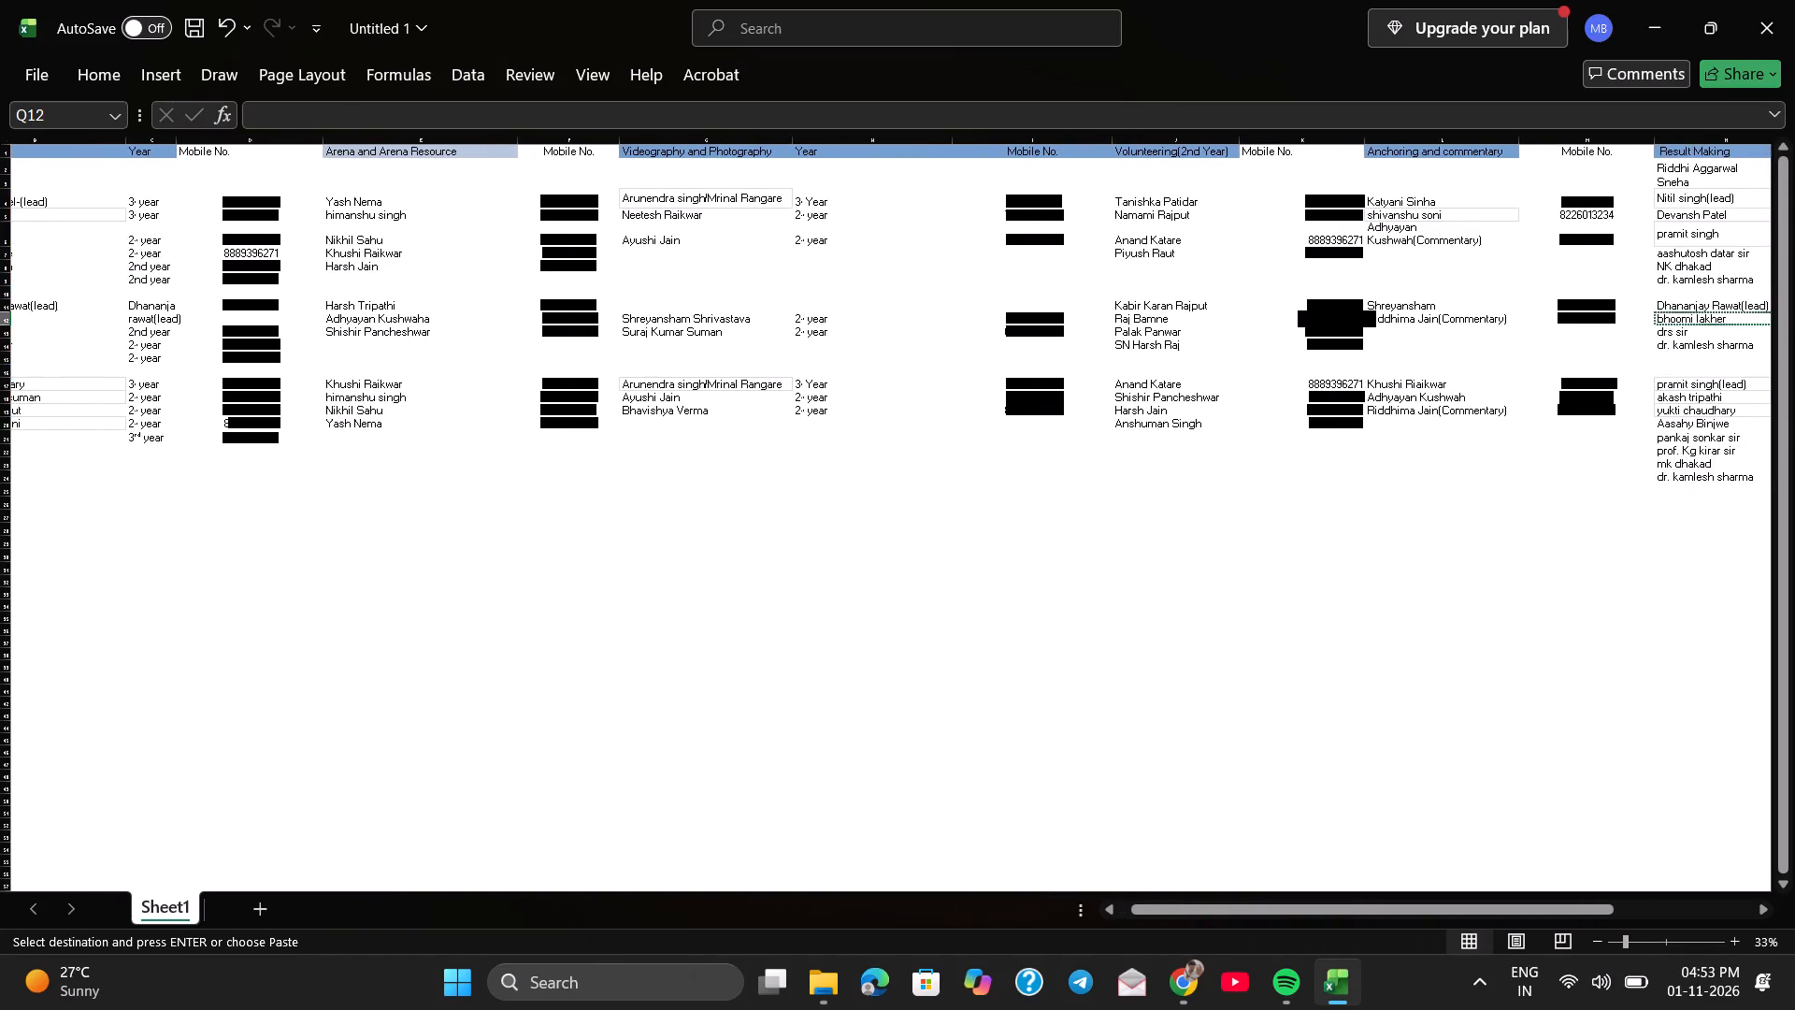
scroll(510, 330, "left", 3)
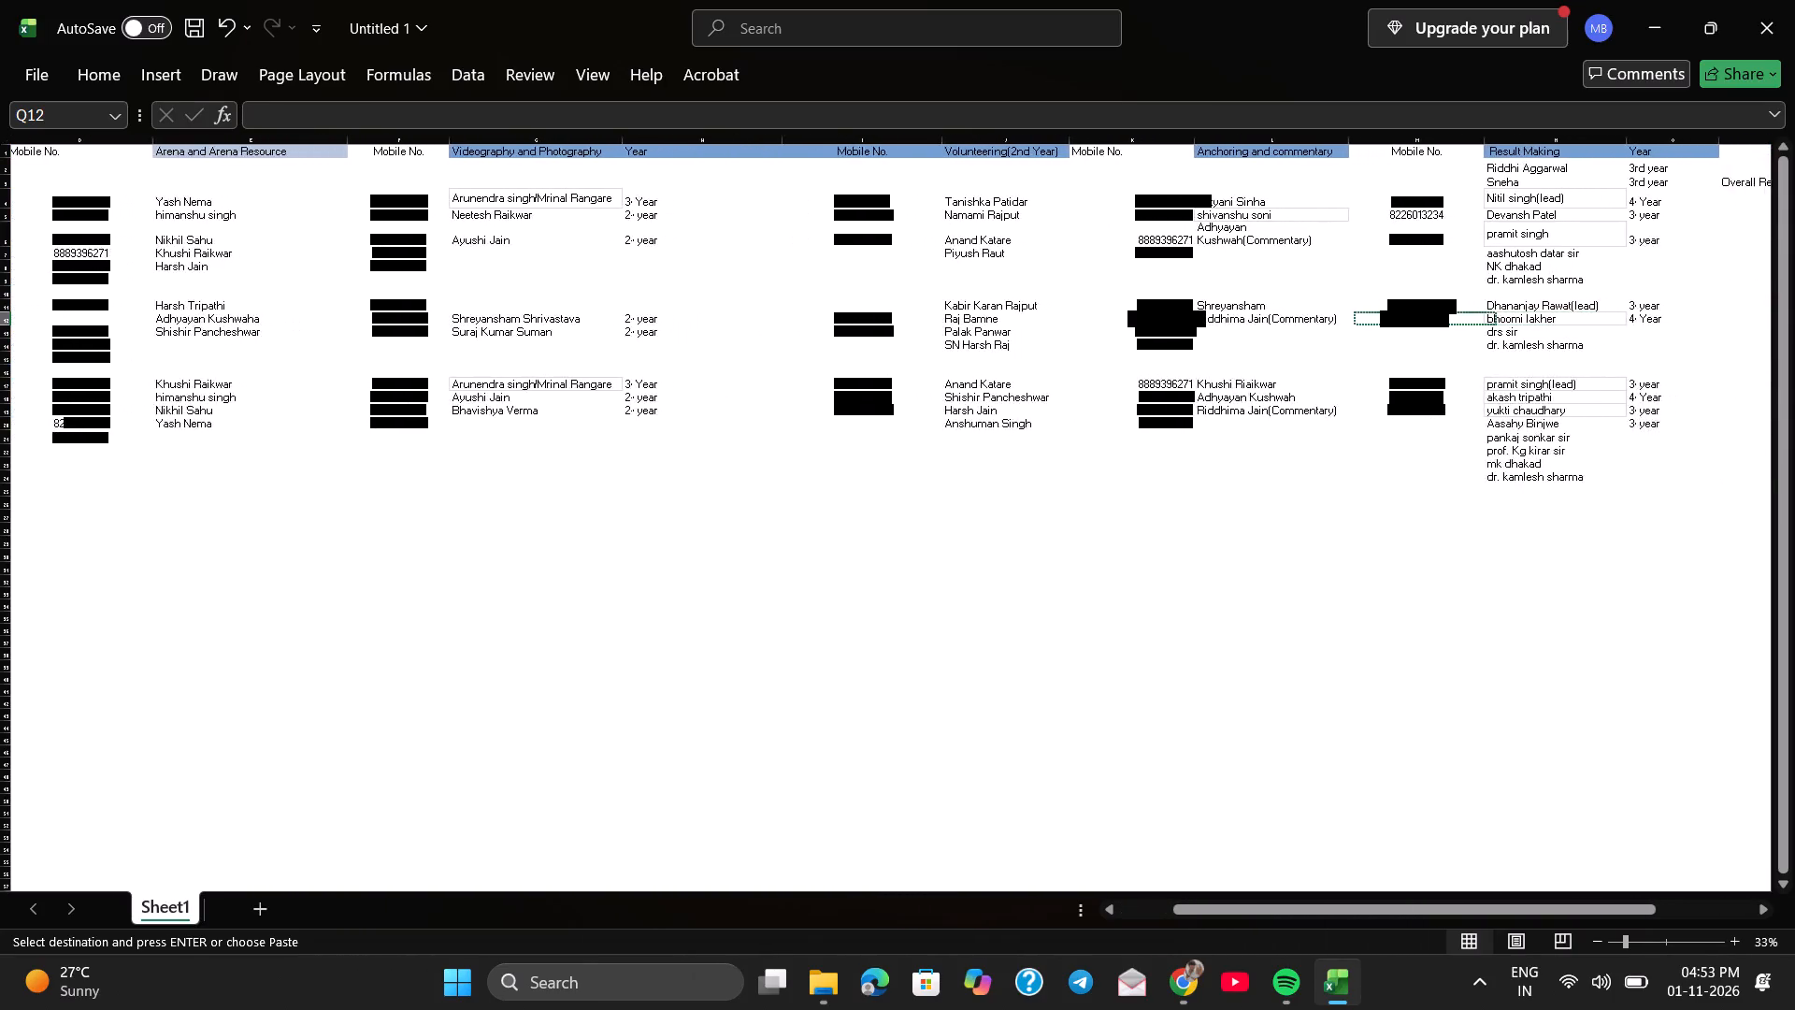
scroll(510, 330, "left", 1)
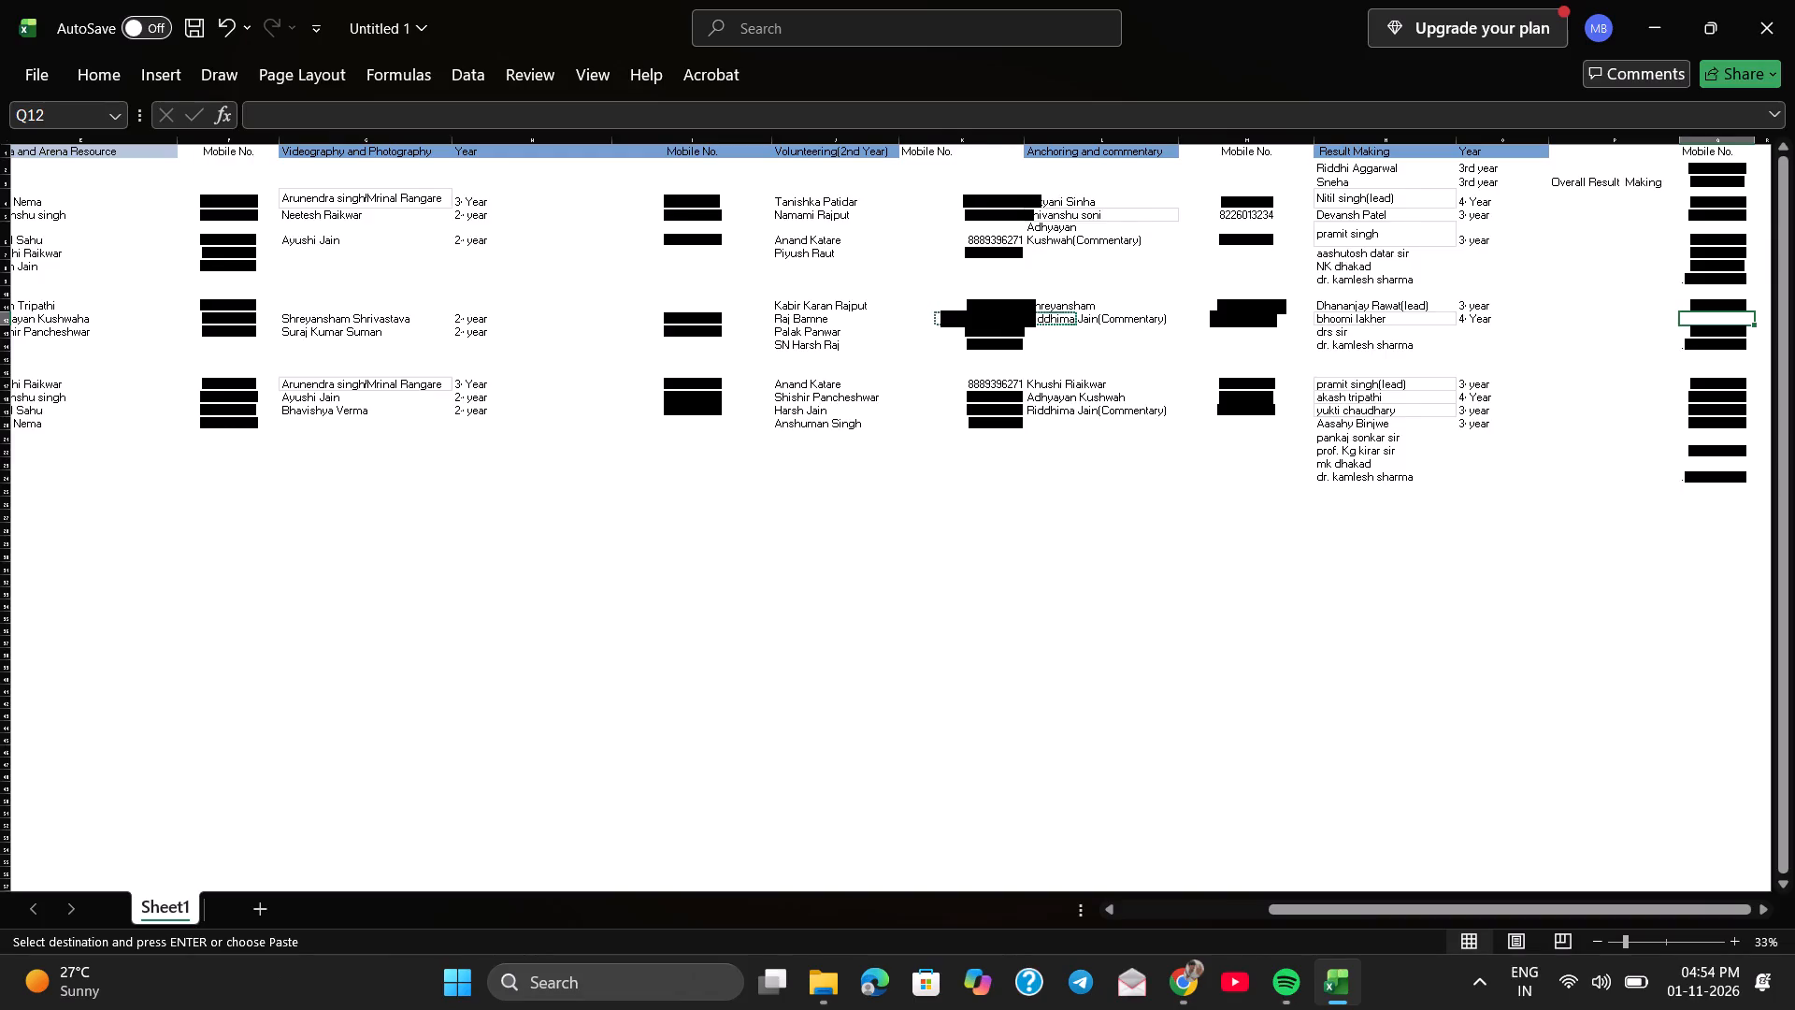
scroll(510, 330, "left", 1)
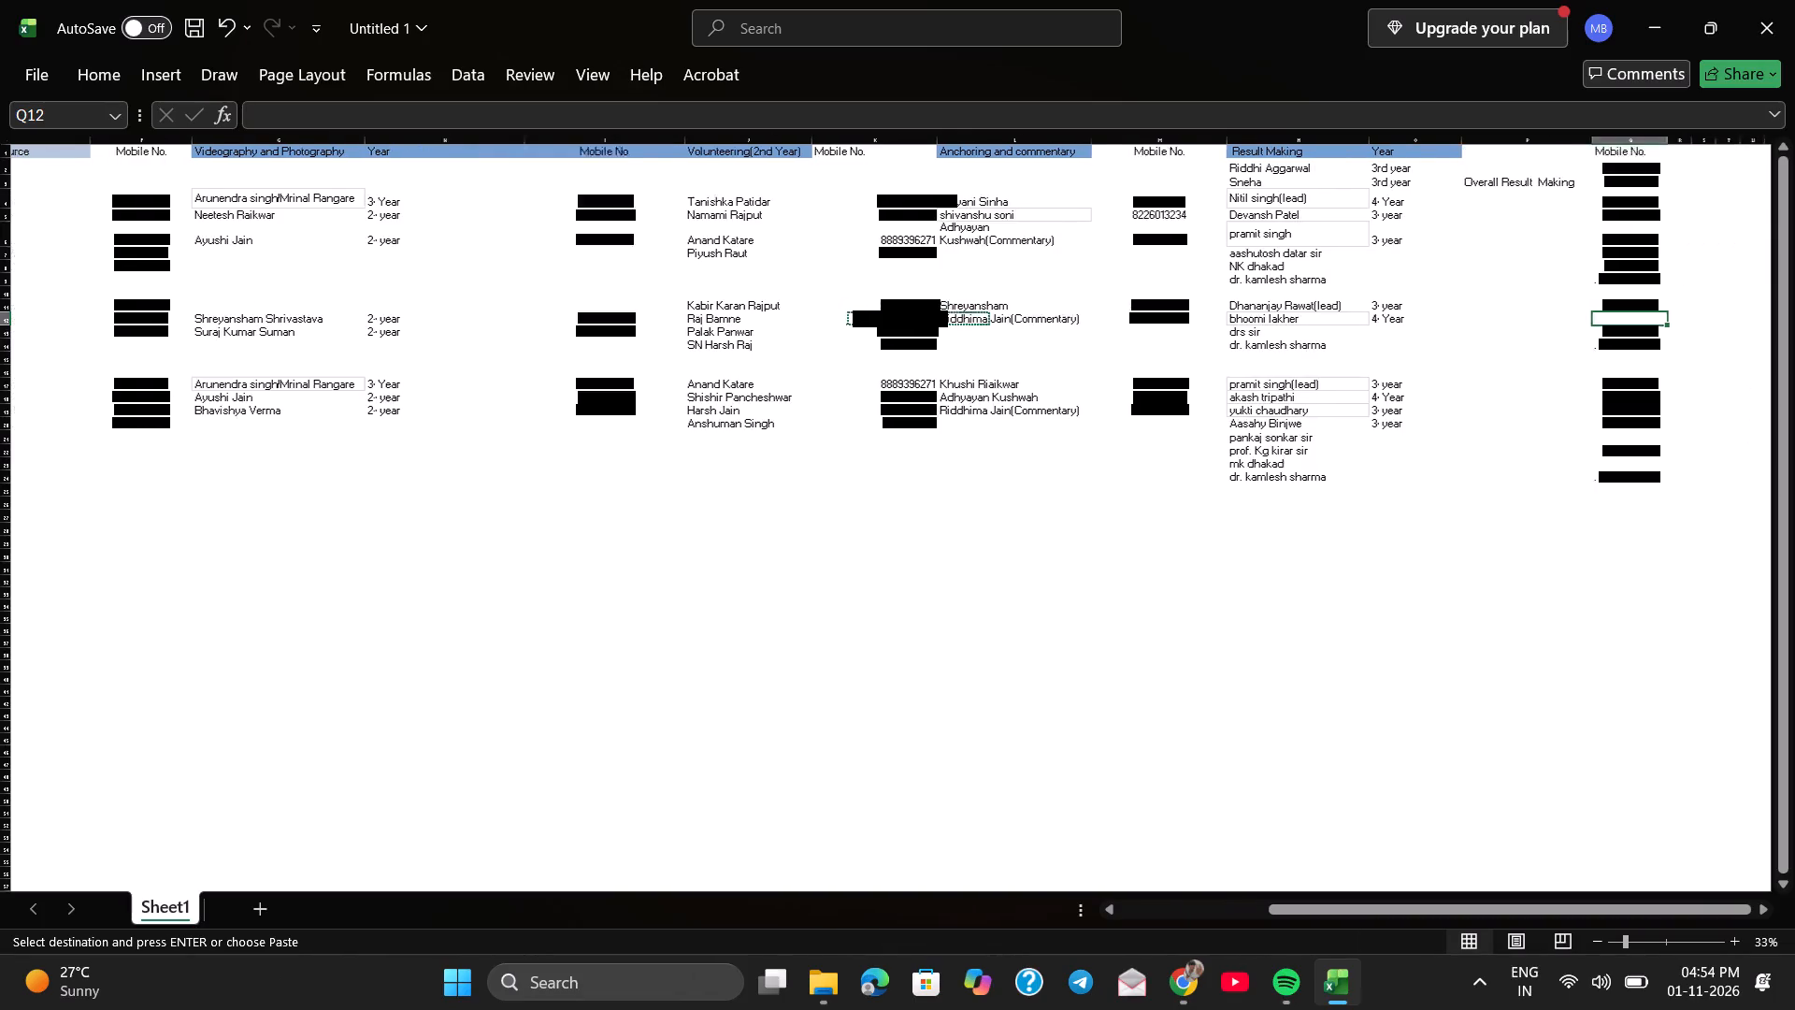
scroll(510, 330, "left", 4)
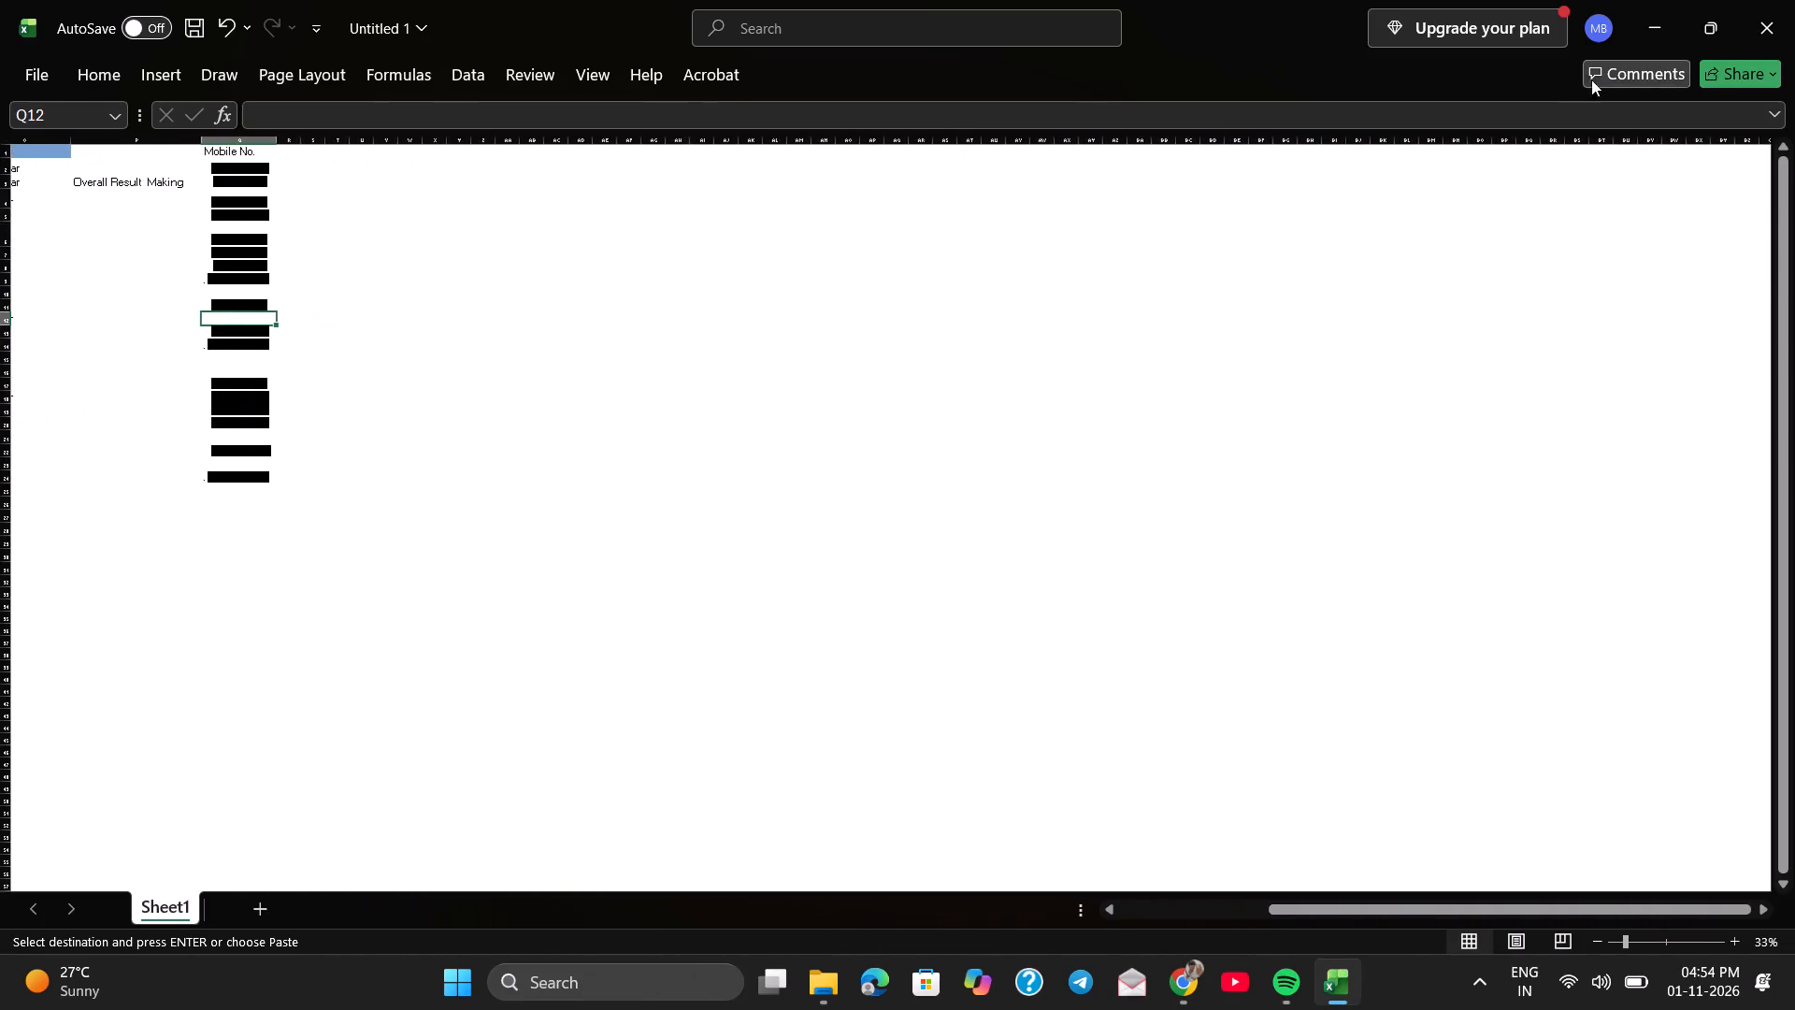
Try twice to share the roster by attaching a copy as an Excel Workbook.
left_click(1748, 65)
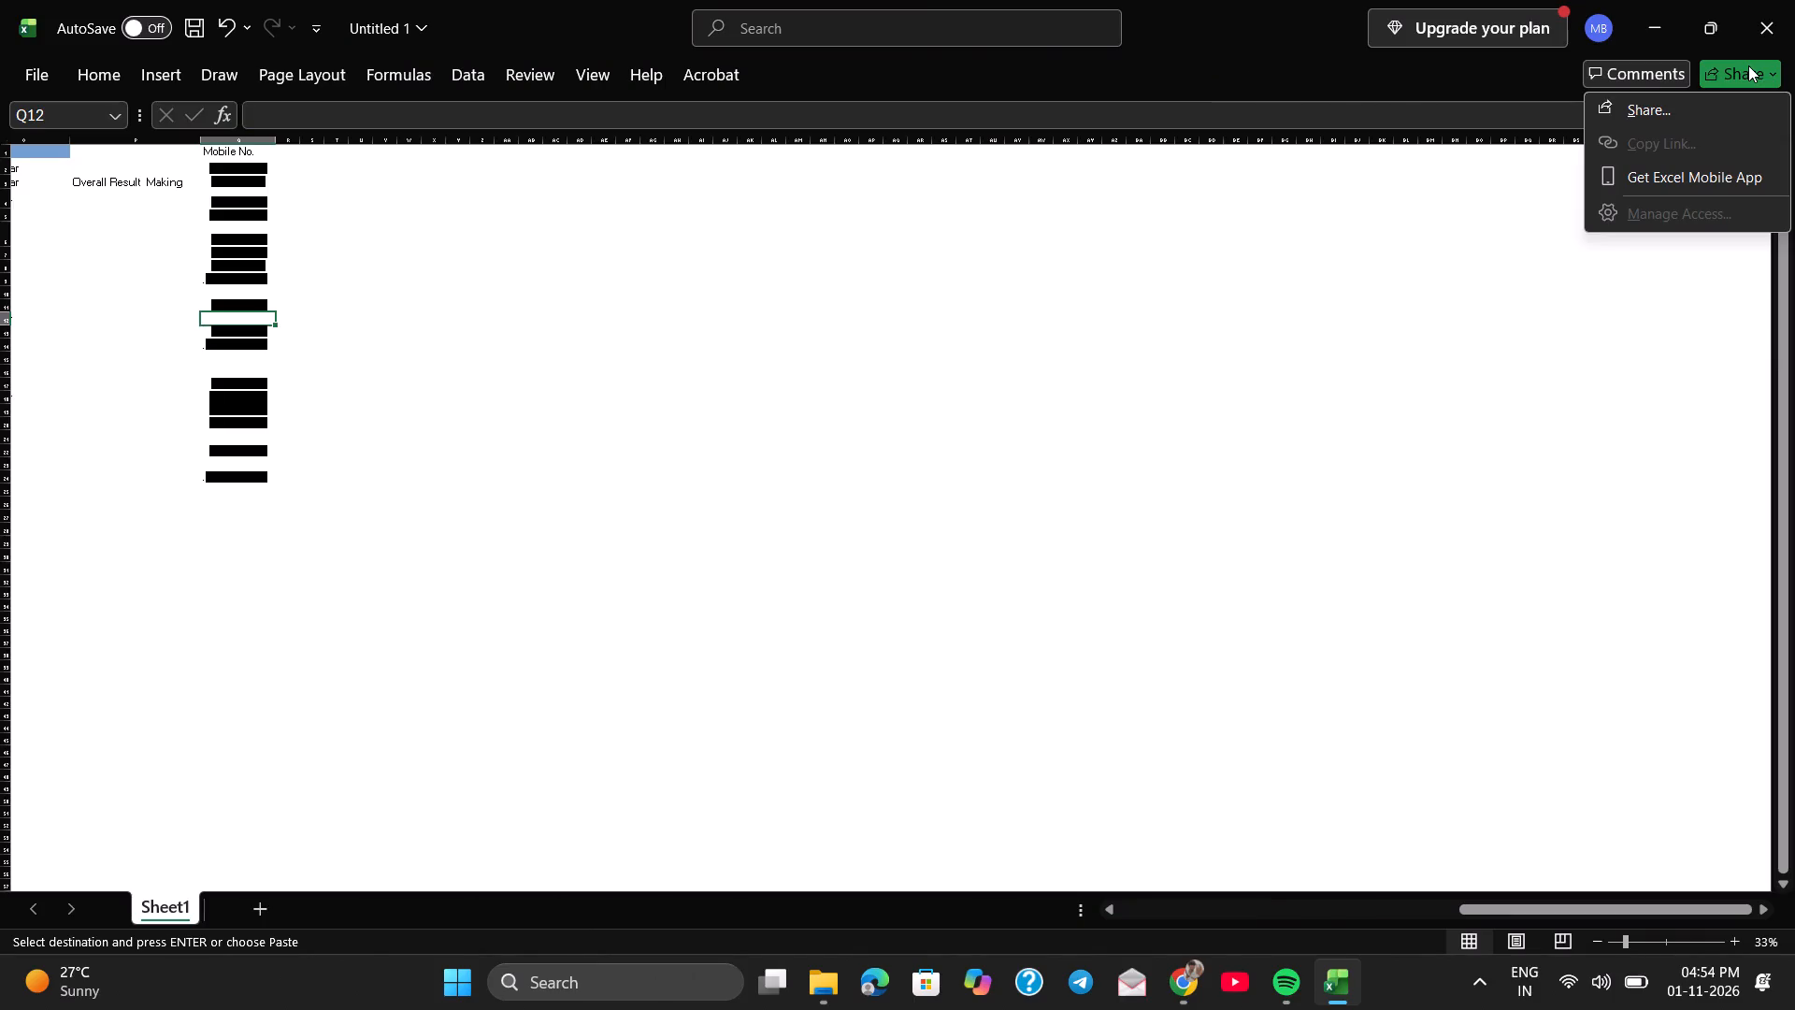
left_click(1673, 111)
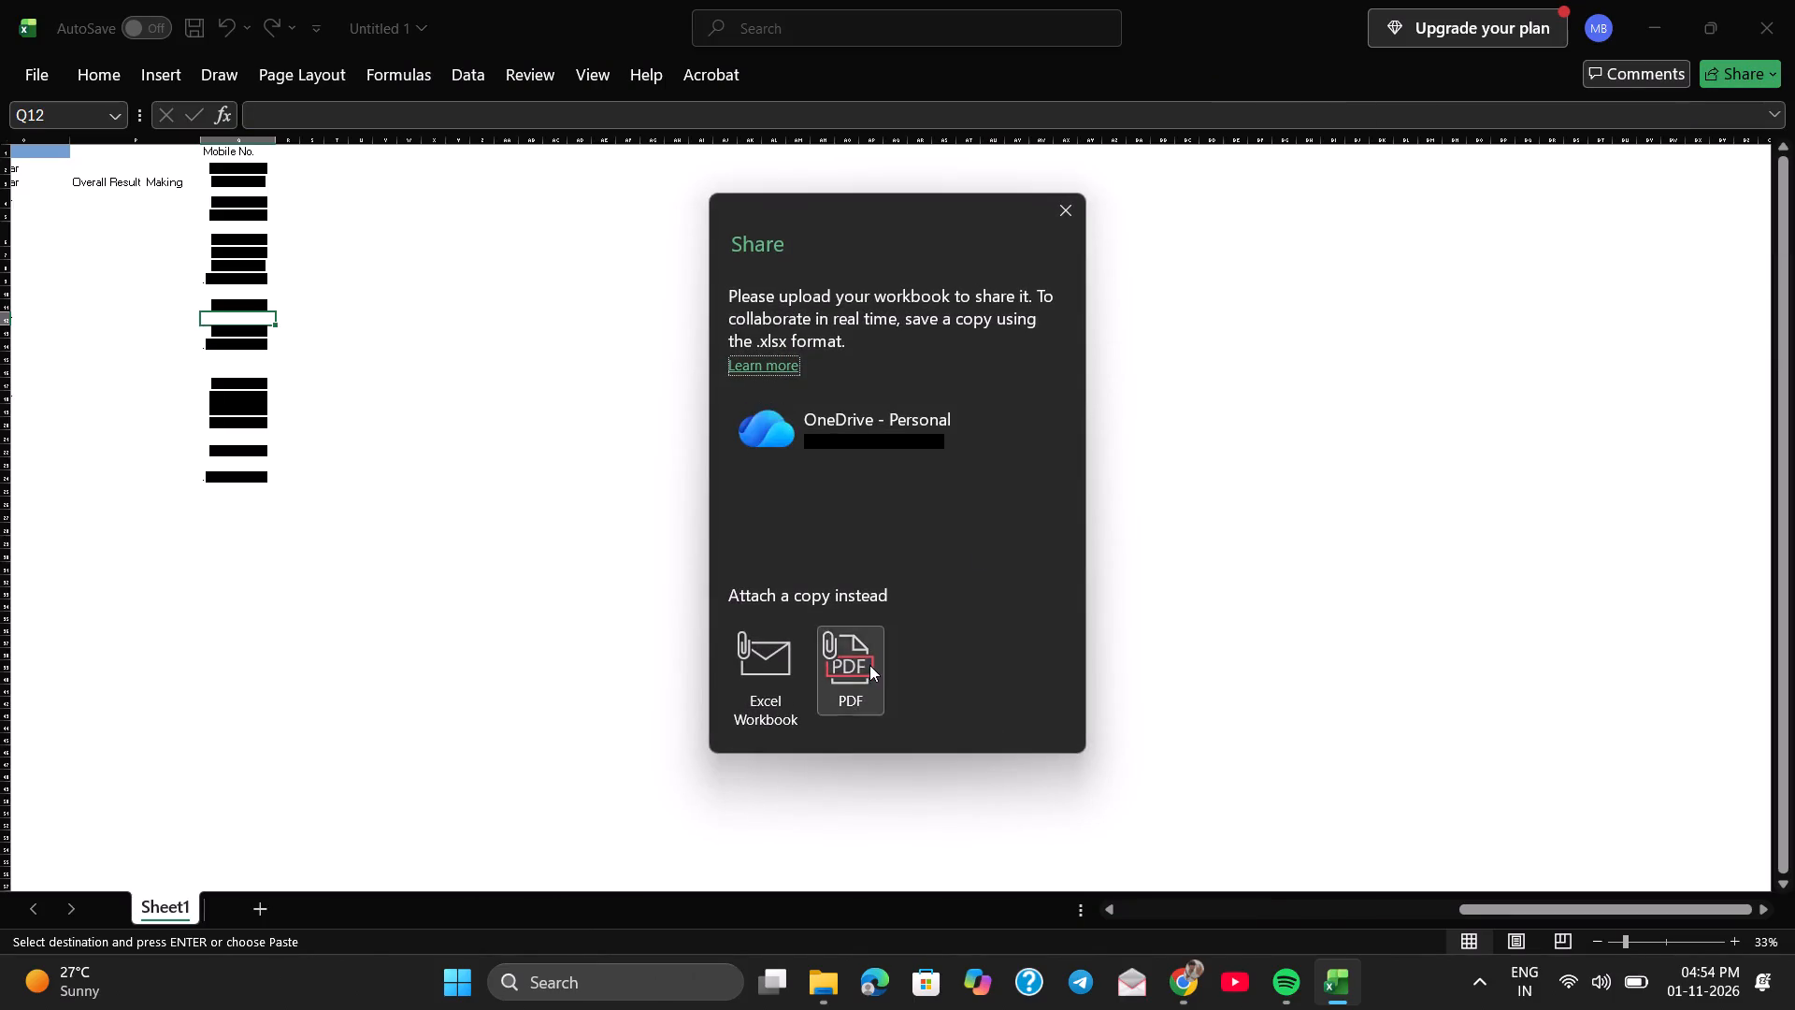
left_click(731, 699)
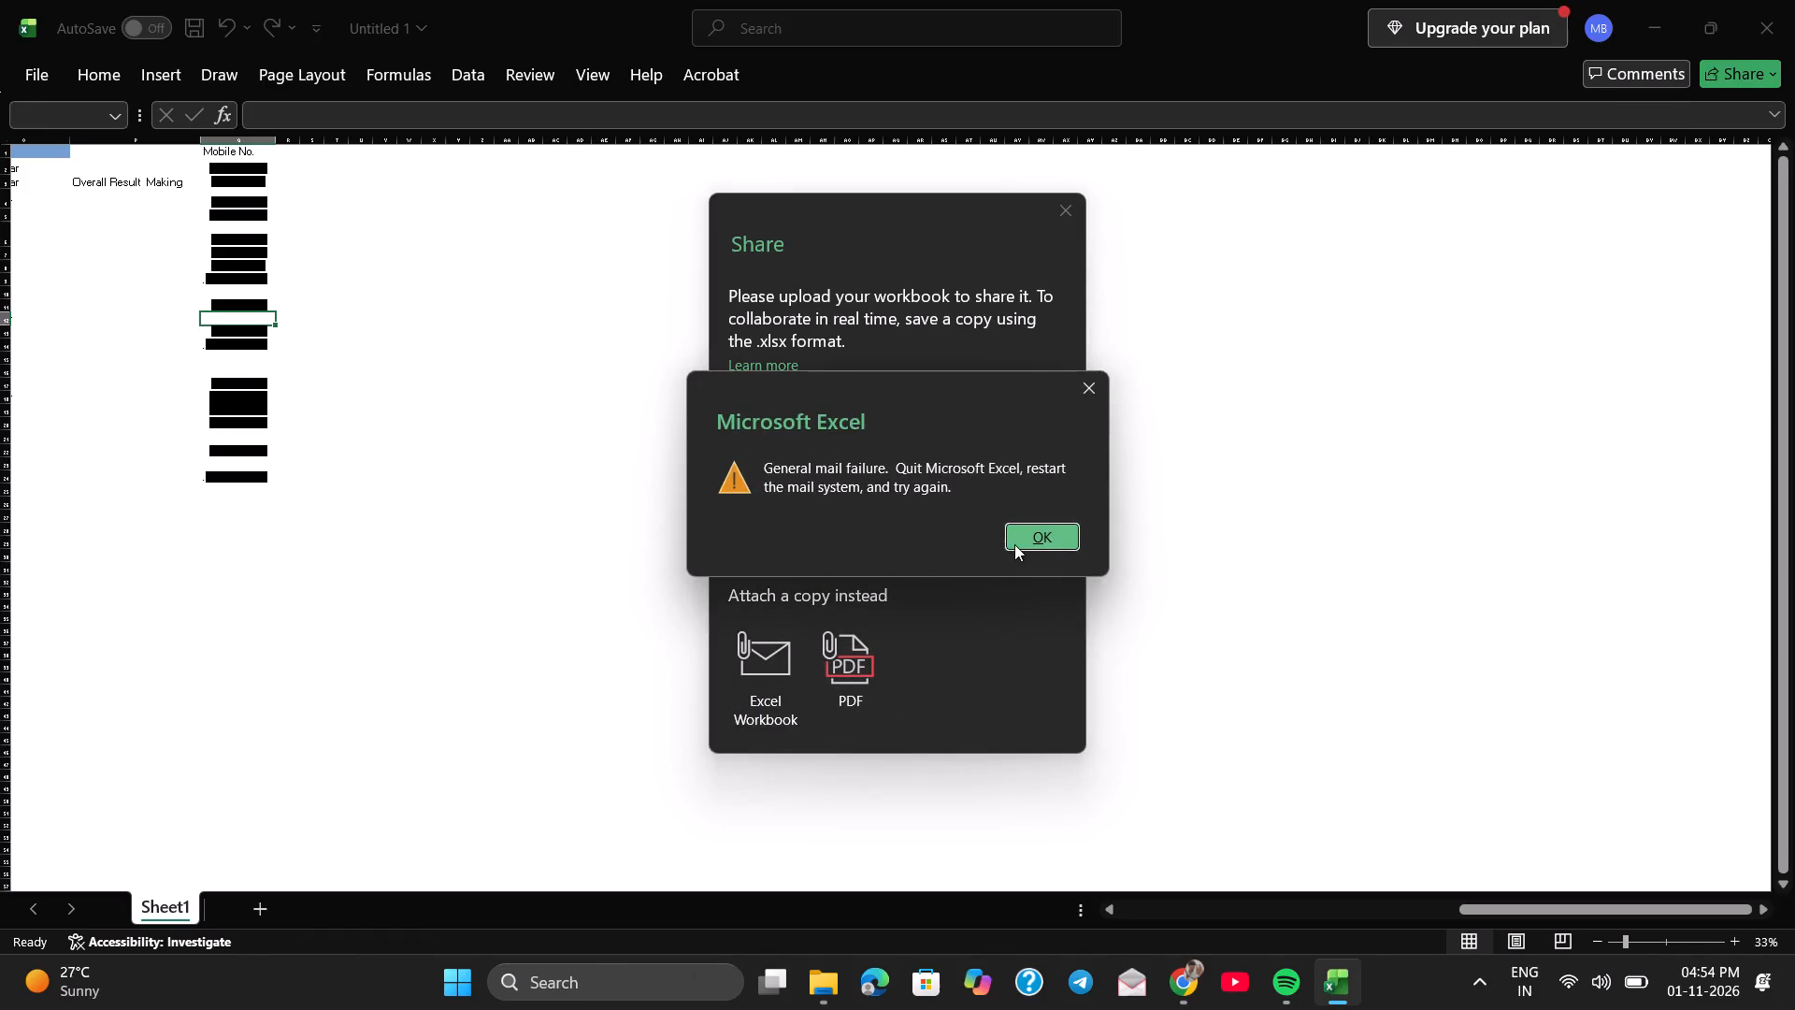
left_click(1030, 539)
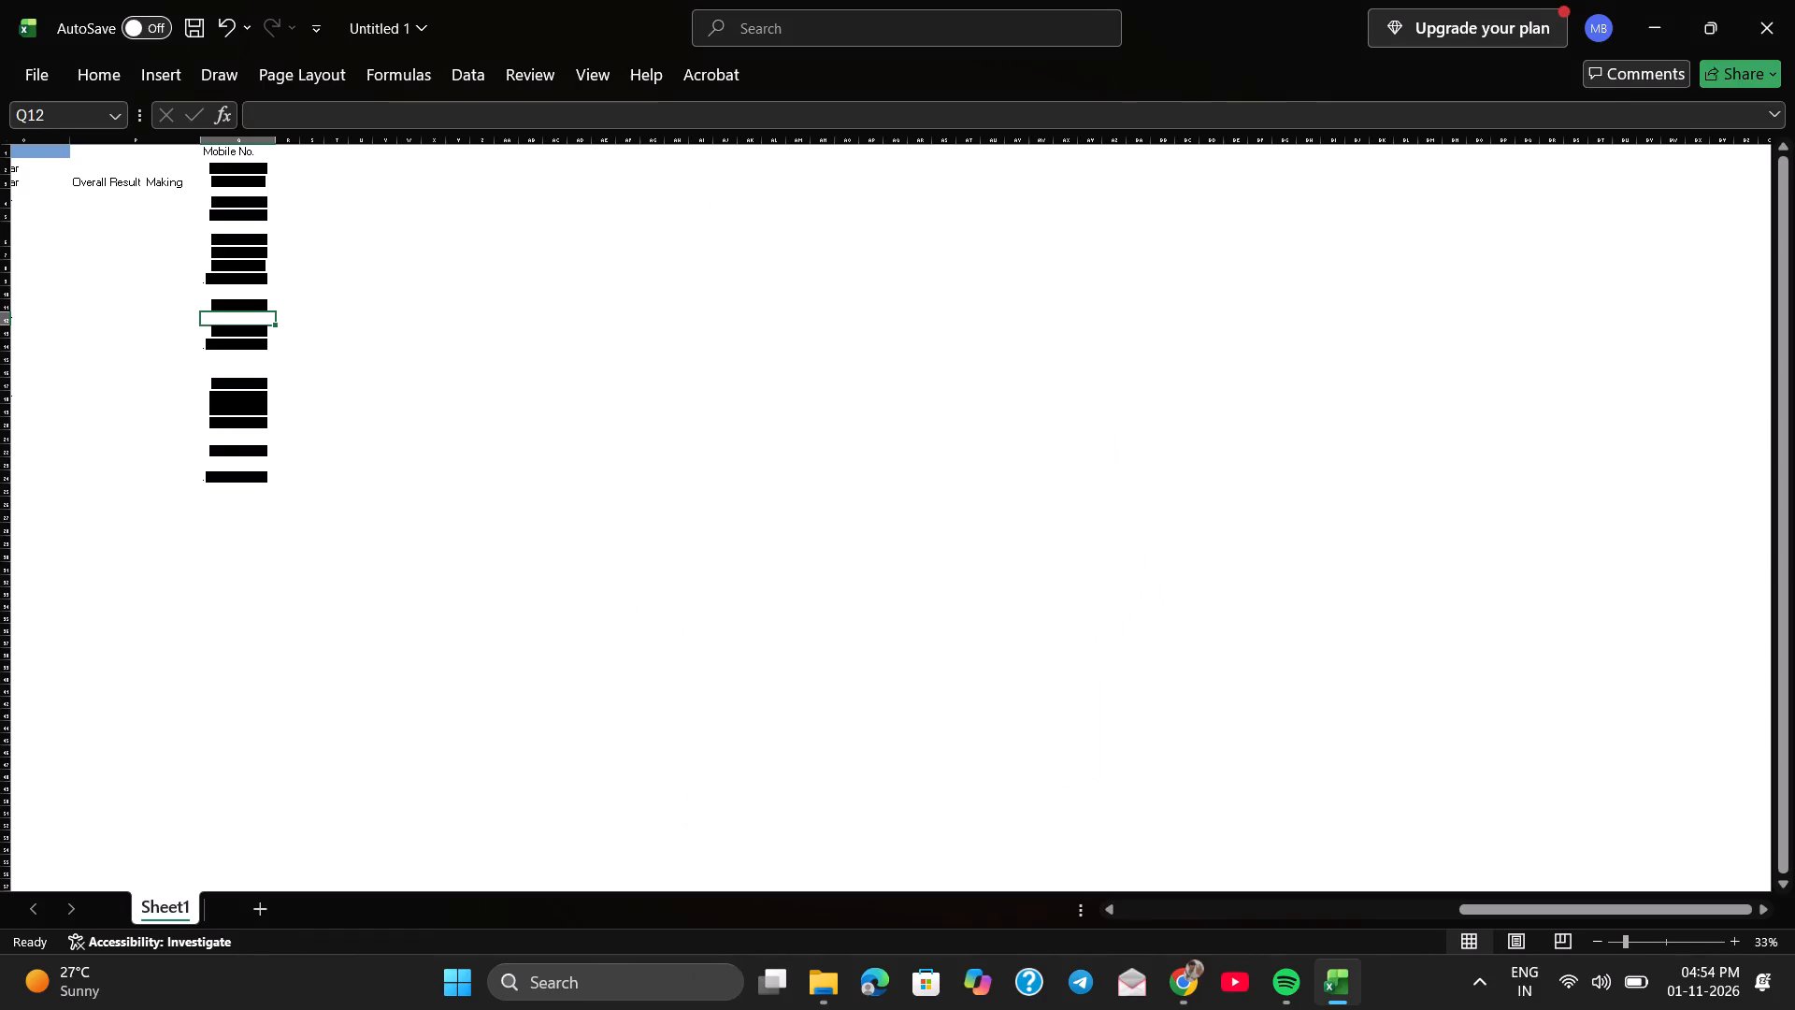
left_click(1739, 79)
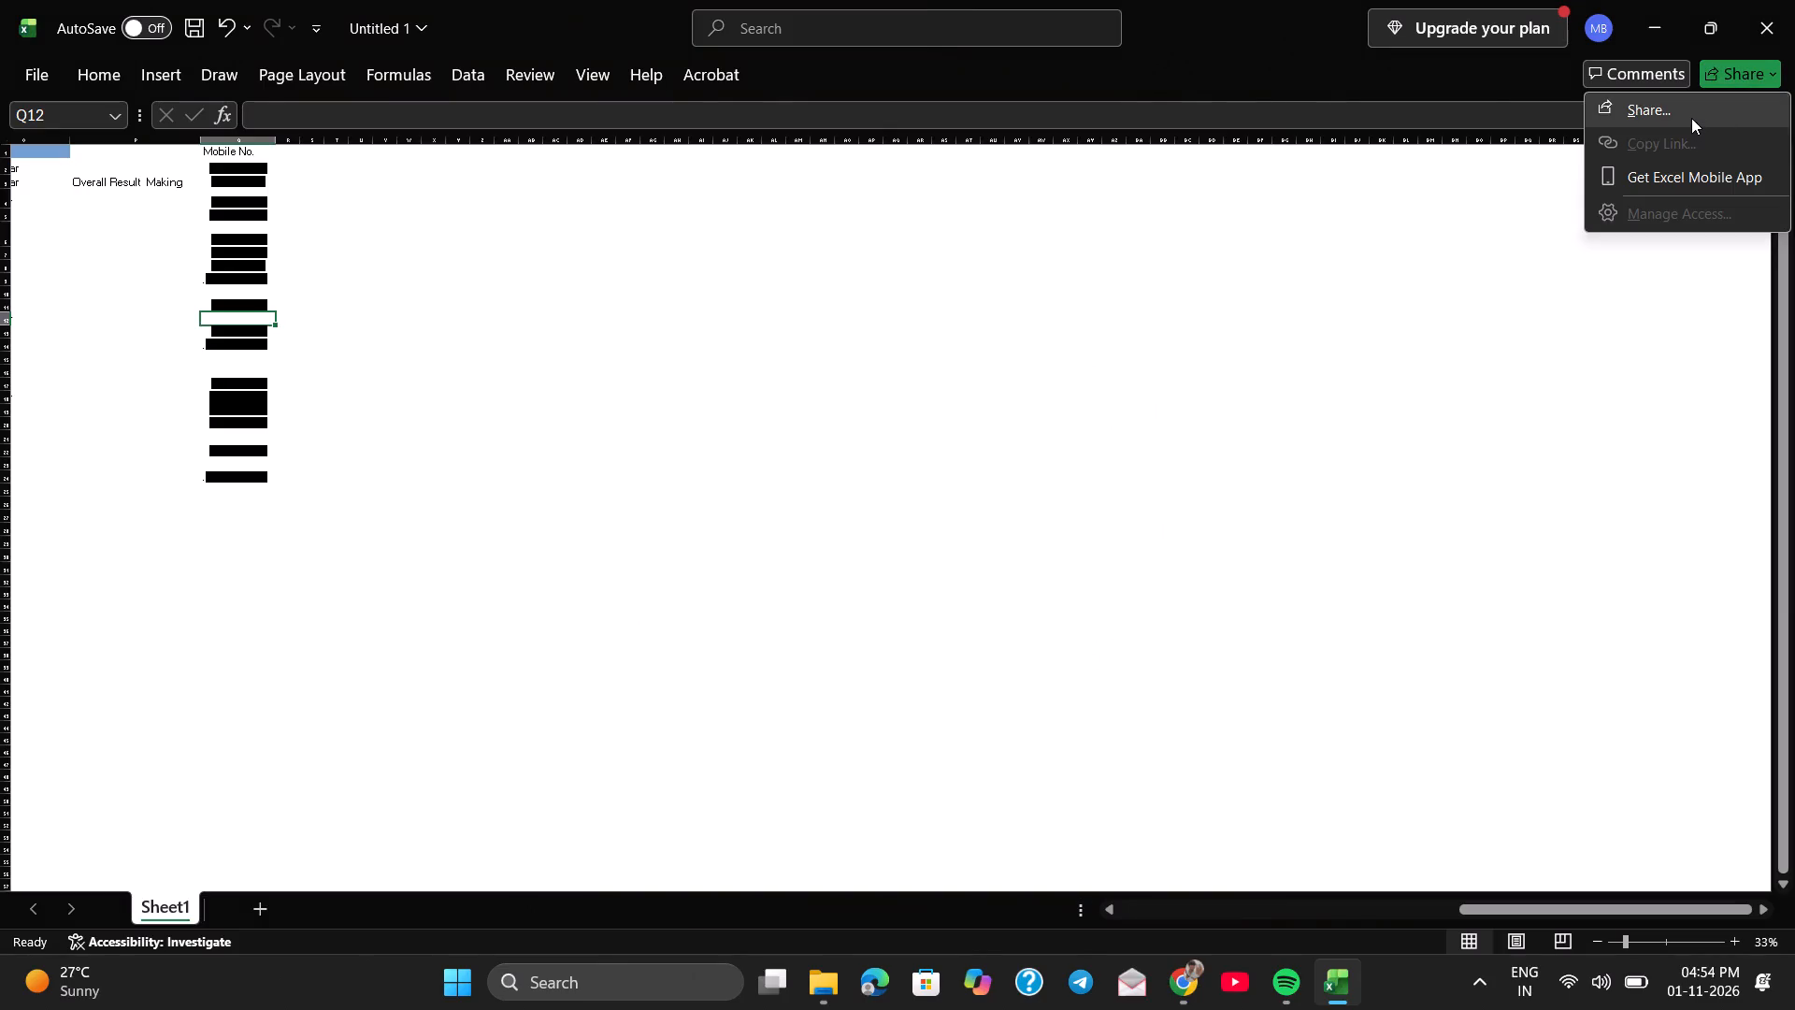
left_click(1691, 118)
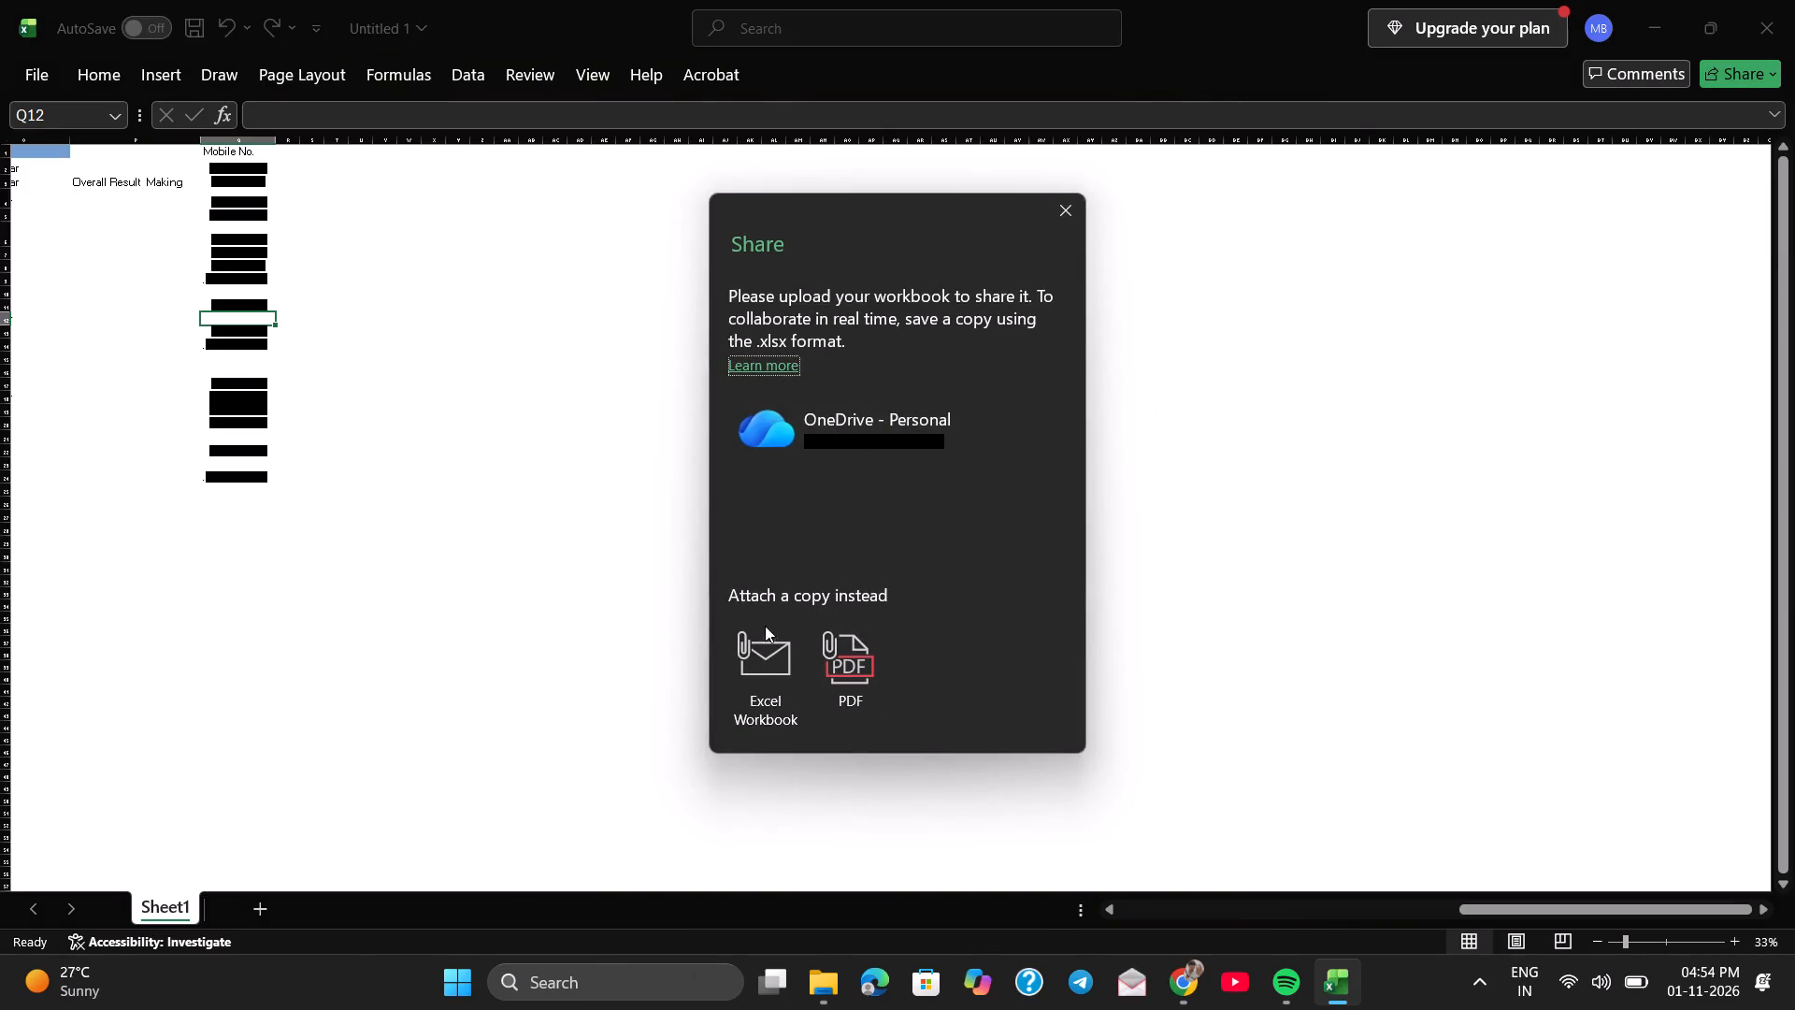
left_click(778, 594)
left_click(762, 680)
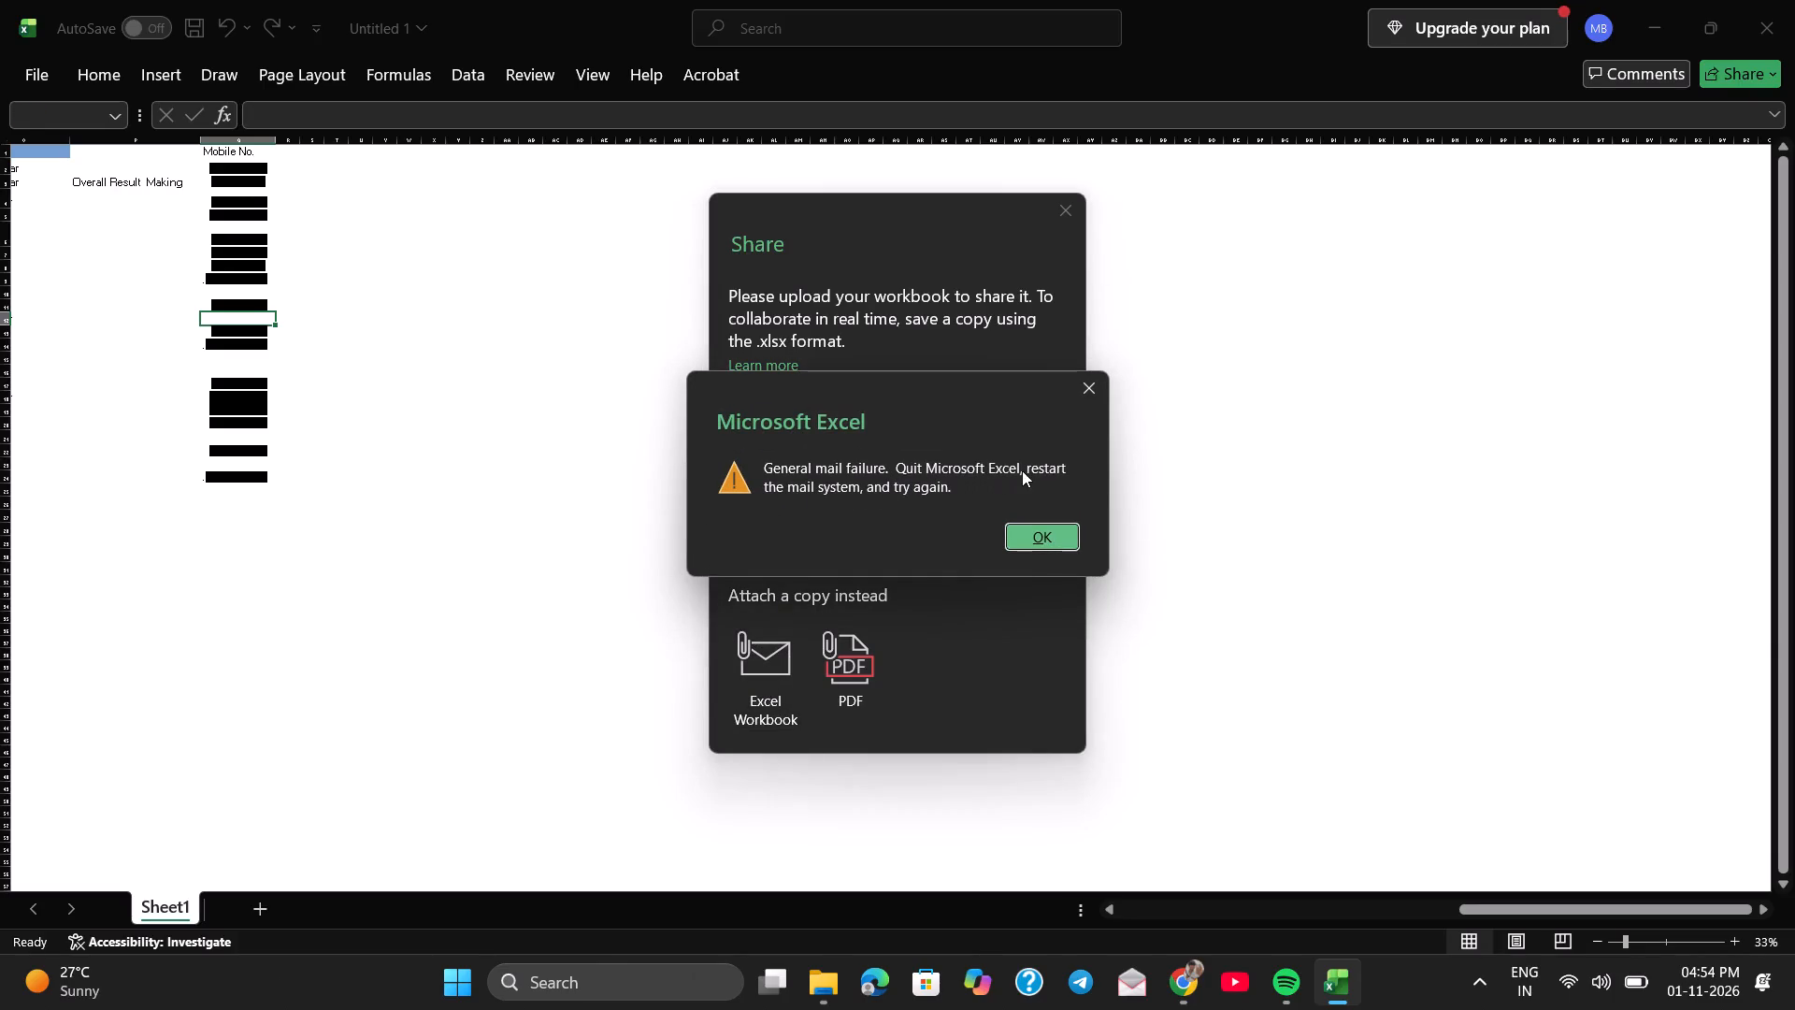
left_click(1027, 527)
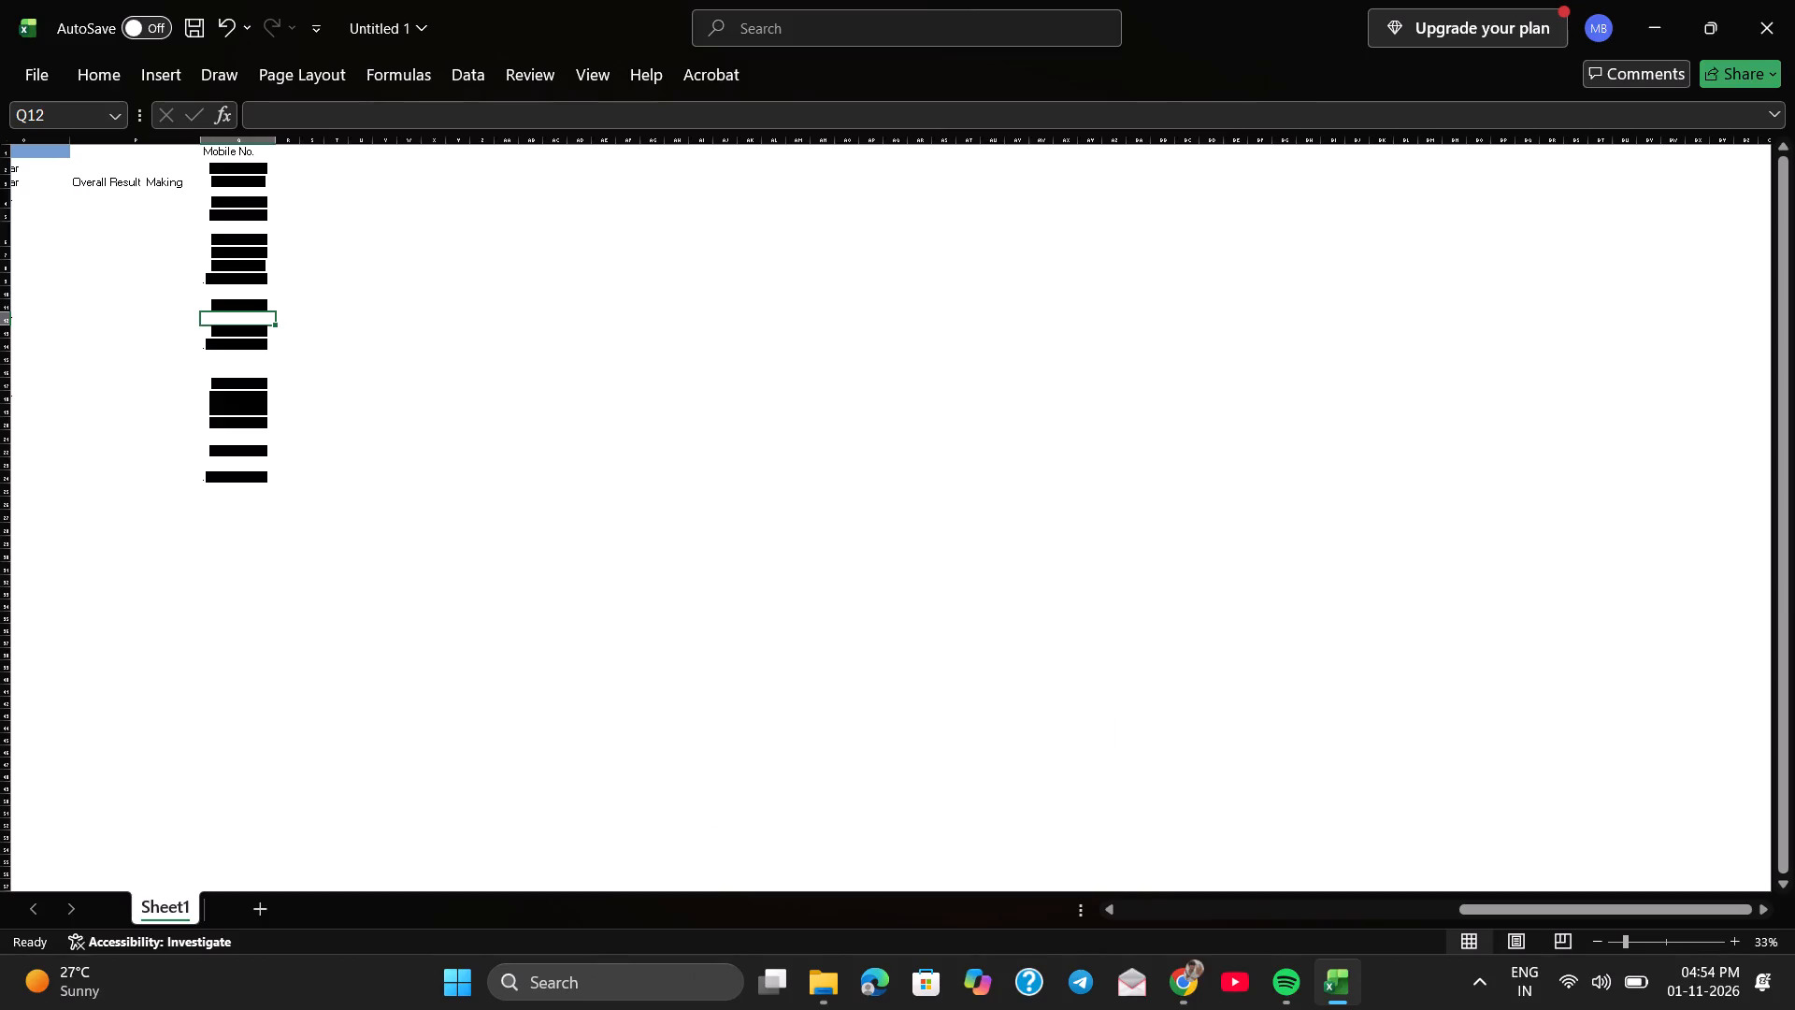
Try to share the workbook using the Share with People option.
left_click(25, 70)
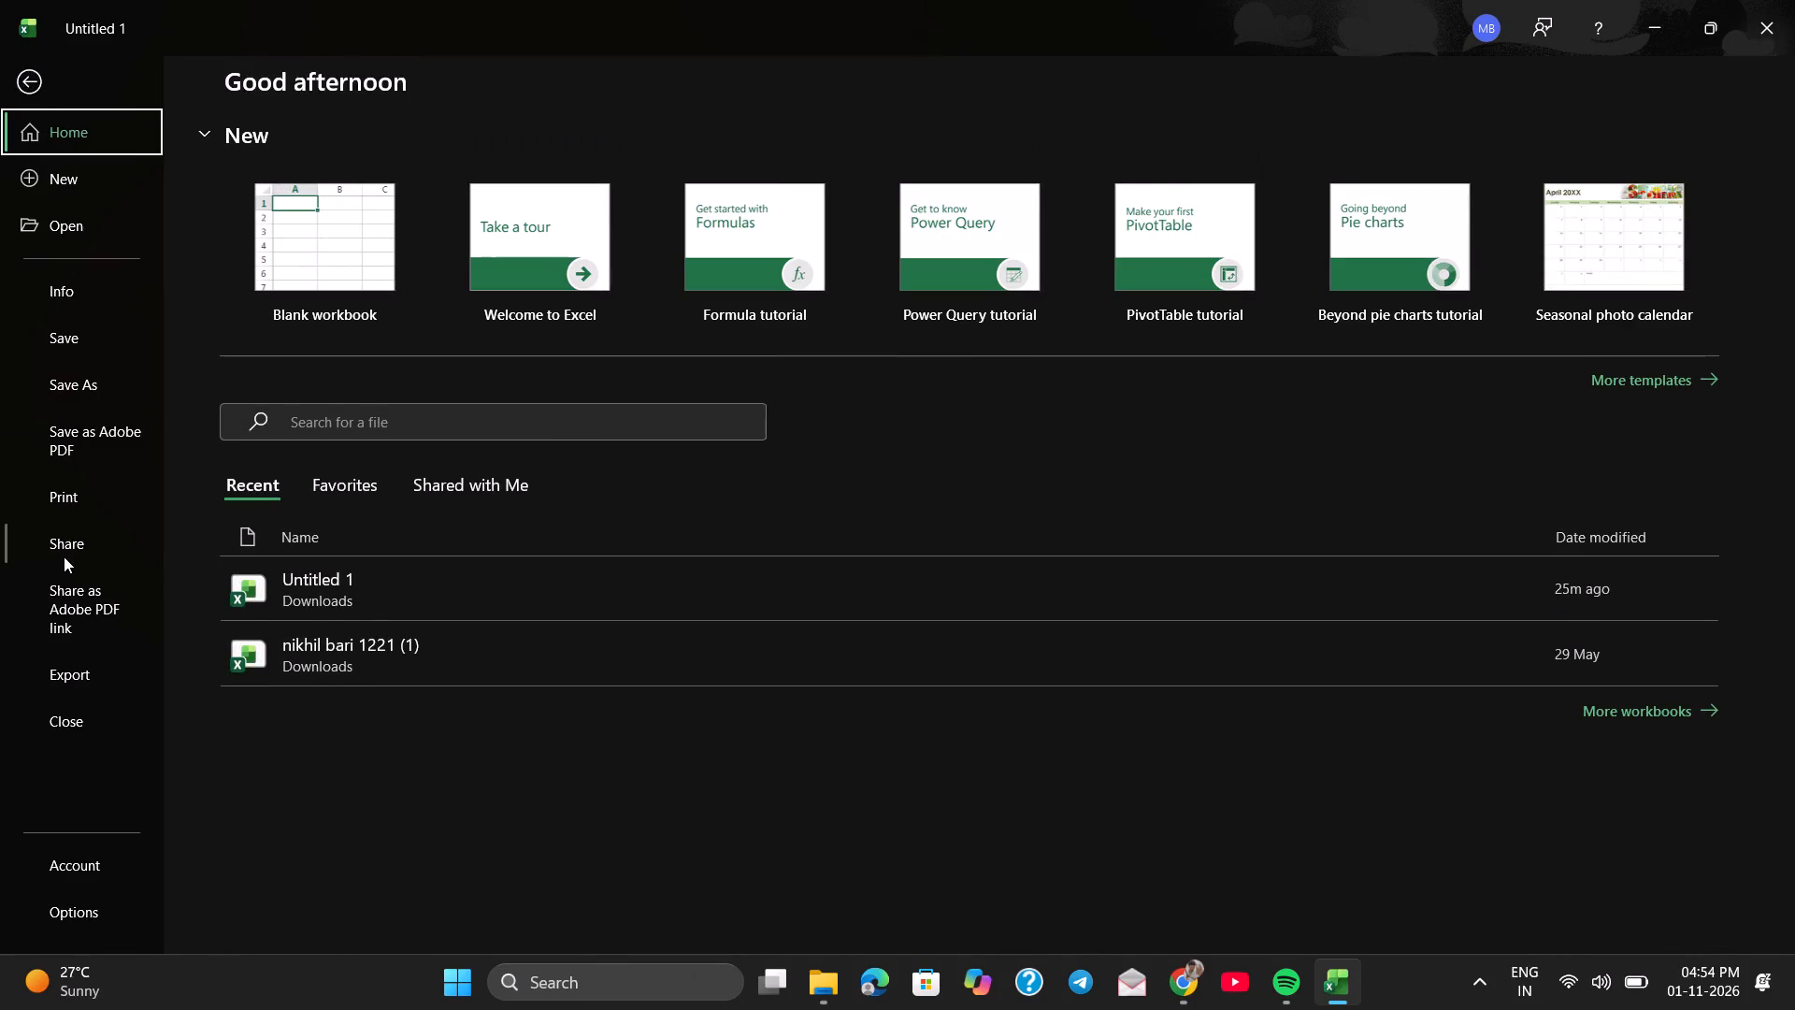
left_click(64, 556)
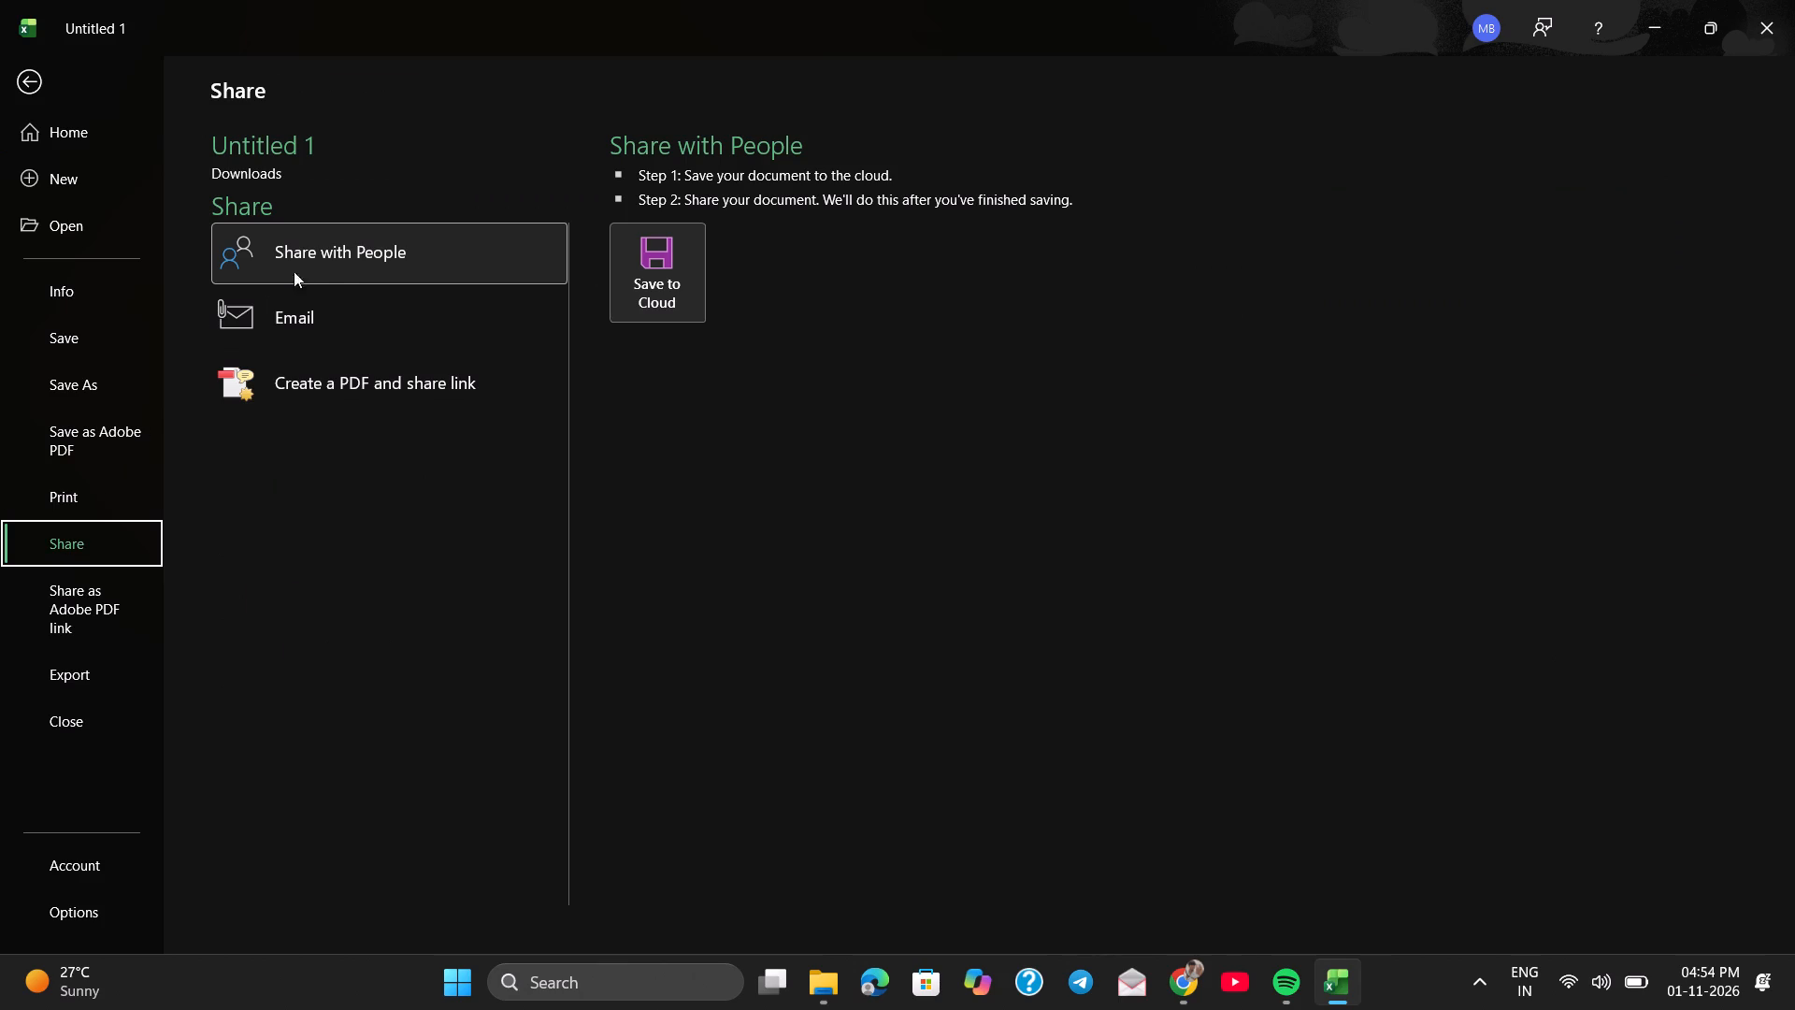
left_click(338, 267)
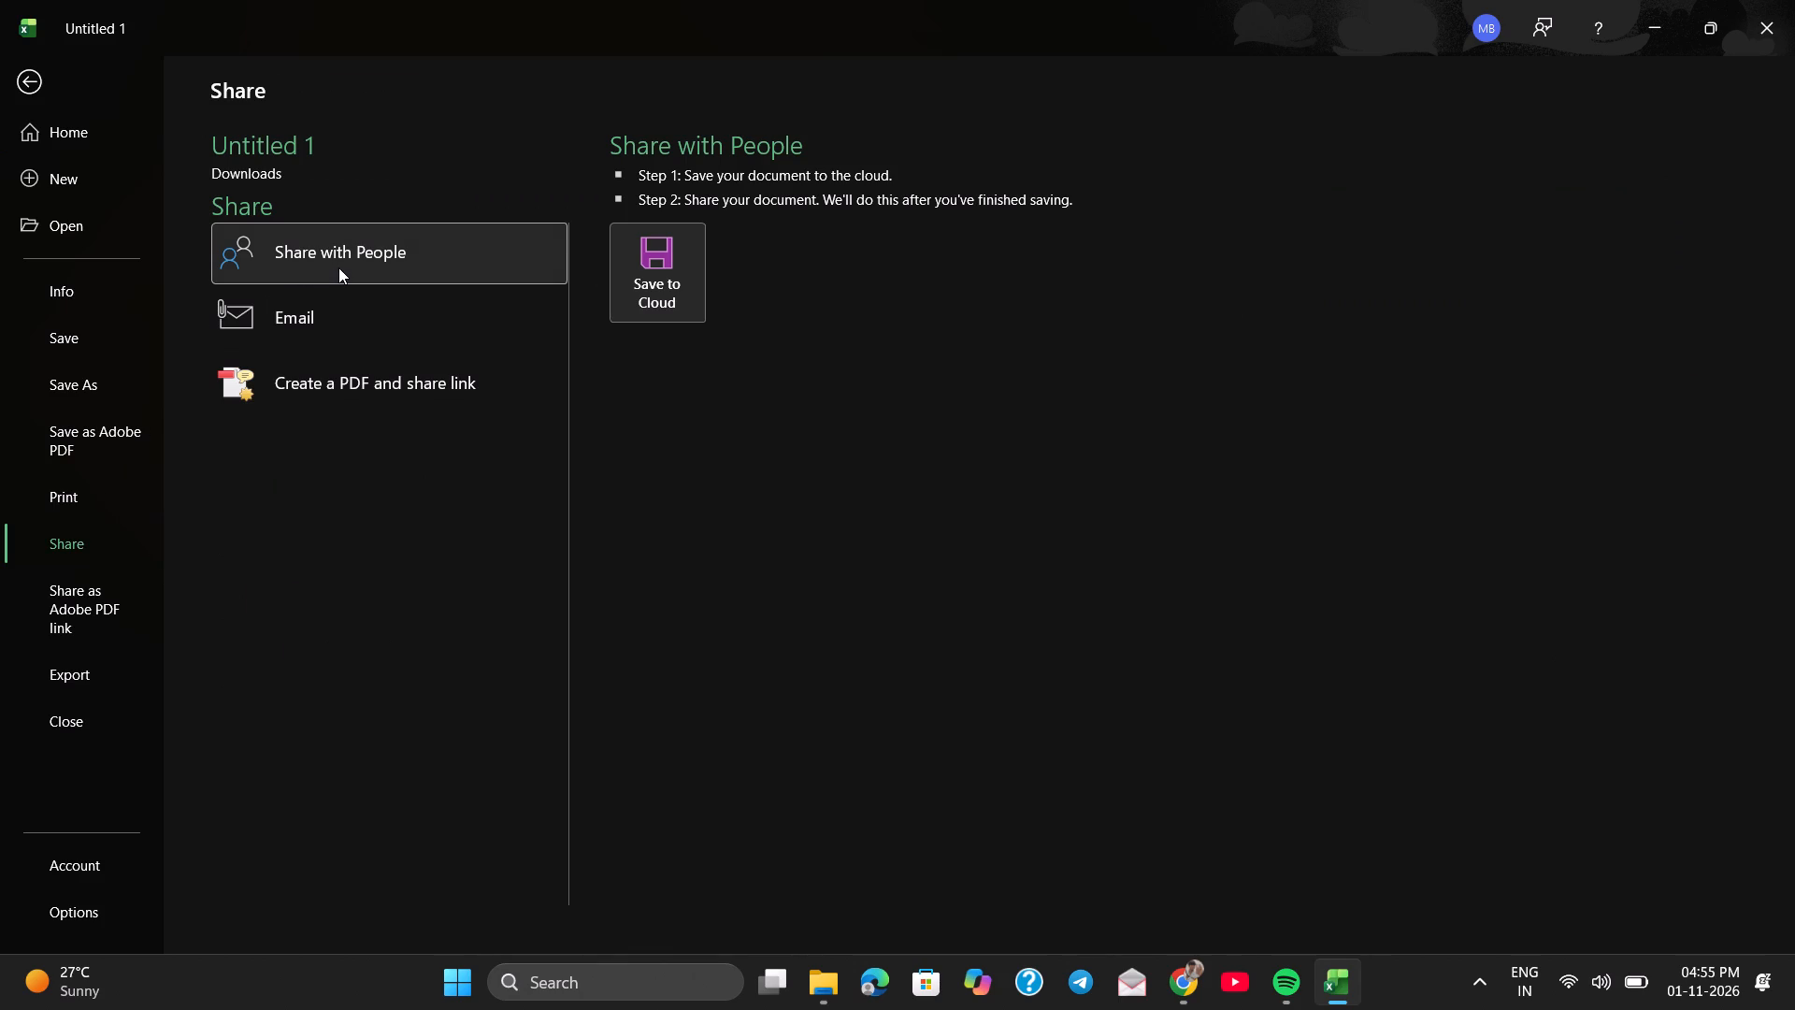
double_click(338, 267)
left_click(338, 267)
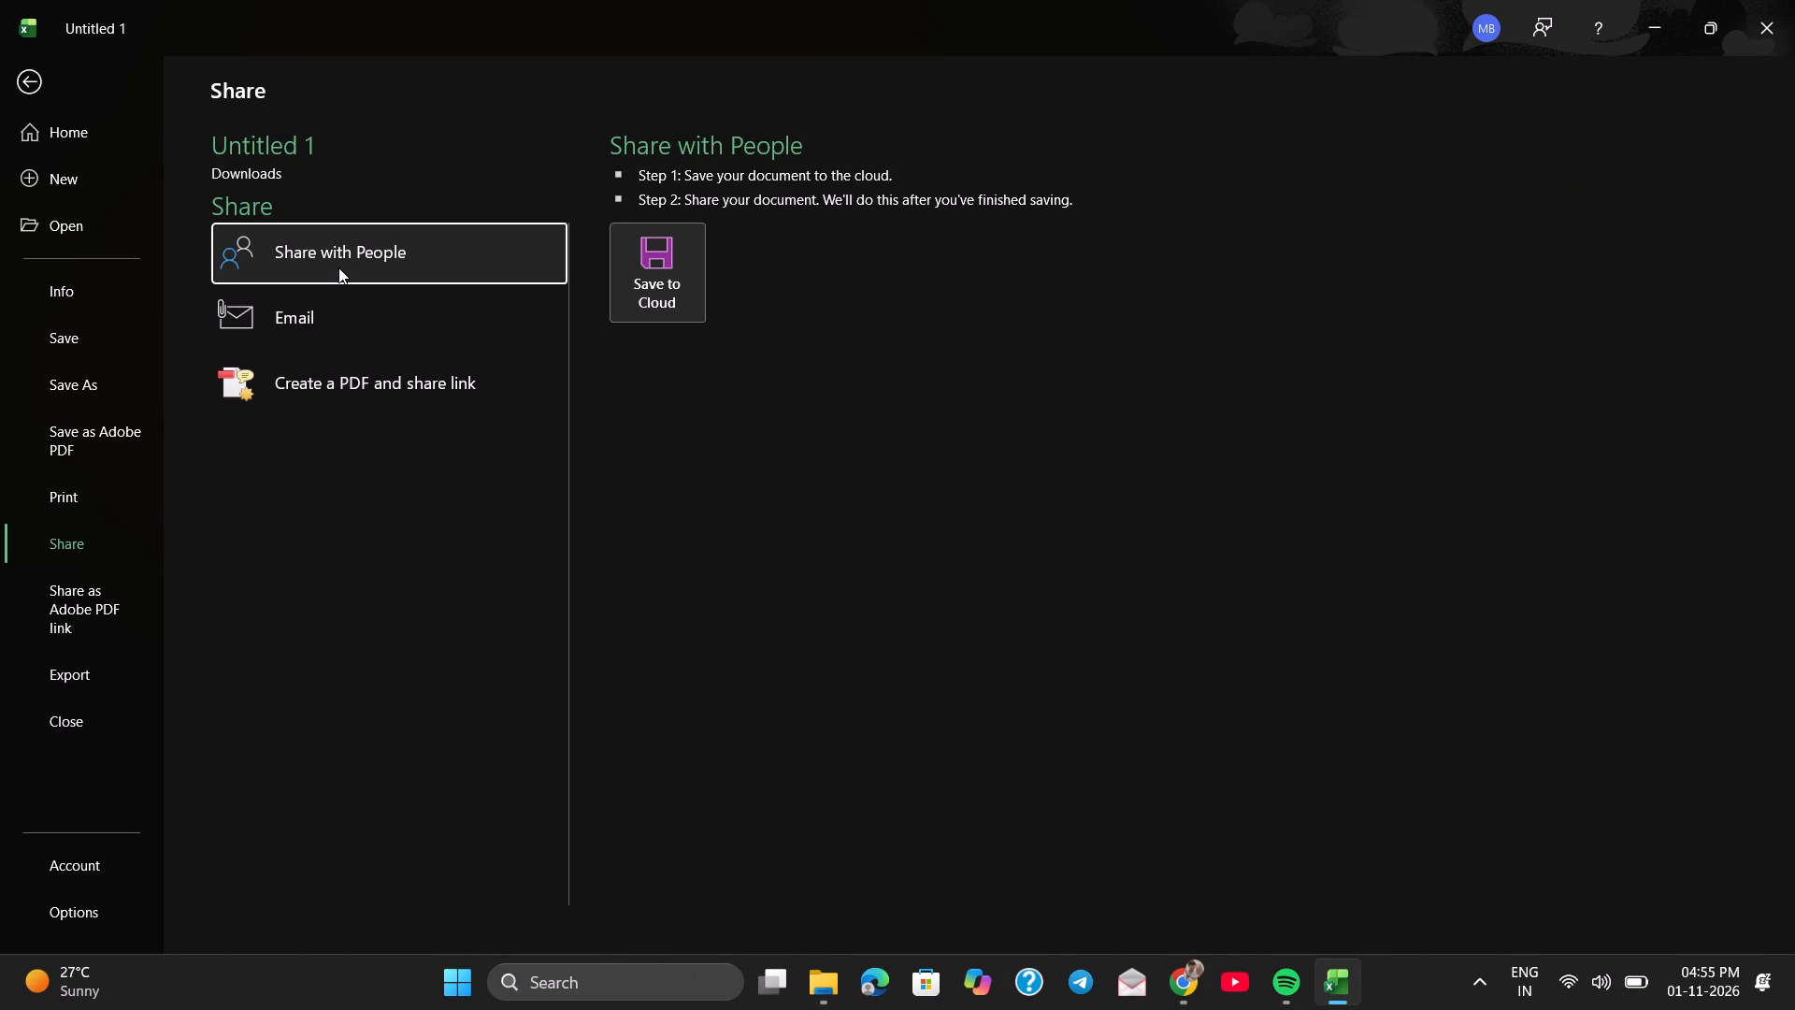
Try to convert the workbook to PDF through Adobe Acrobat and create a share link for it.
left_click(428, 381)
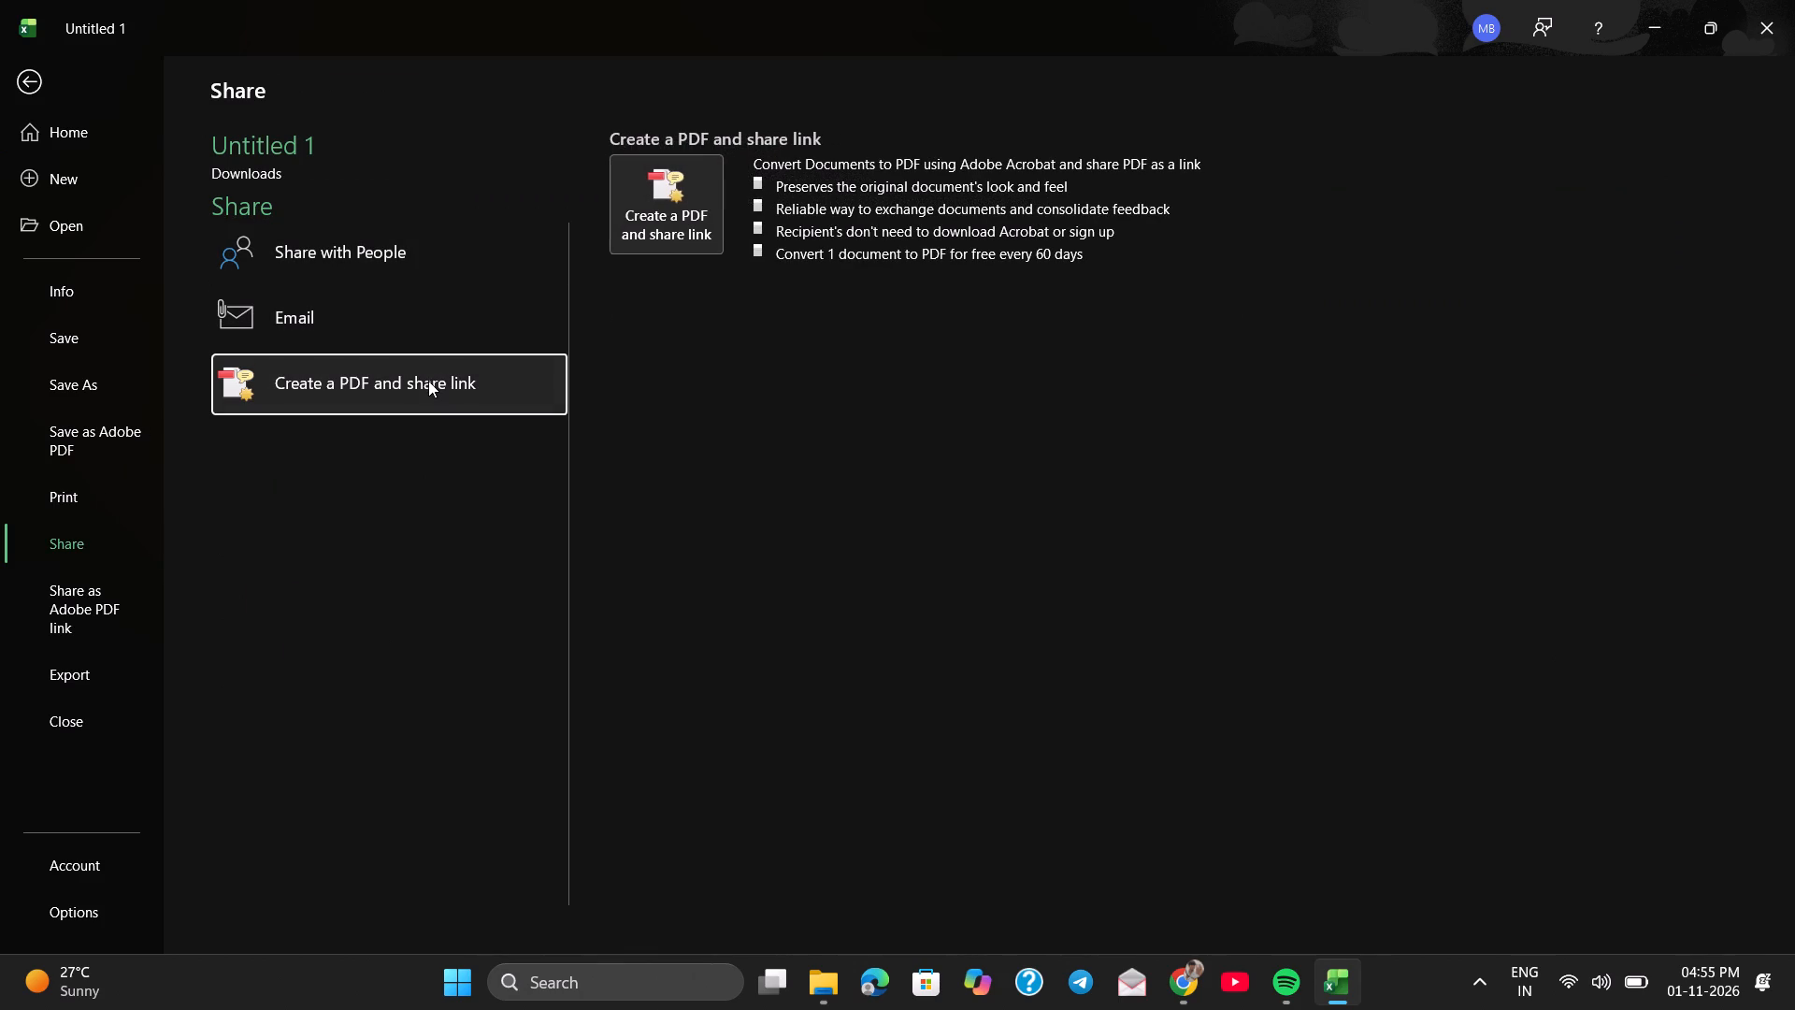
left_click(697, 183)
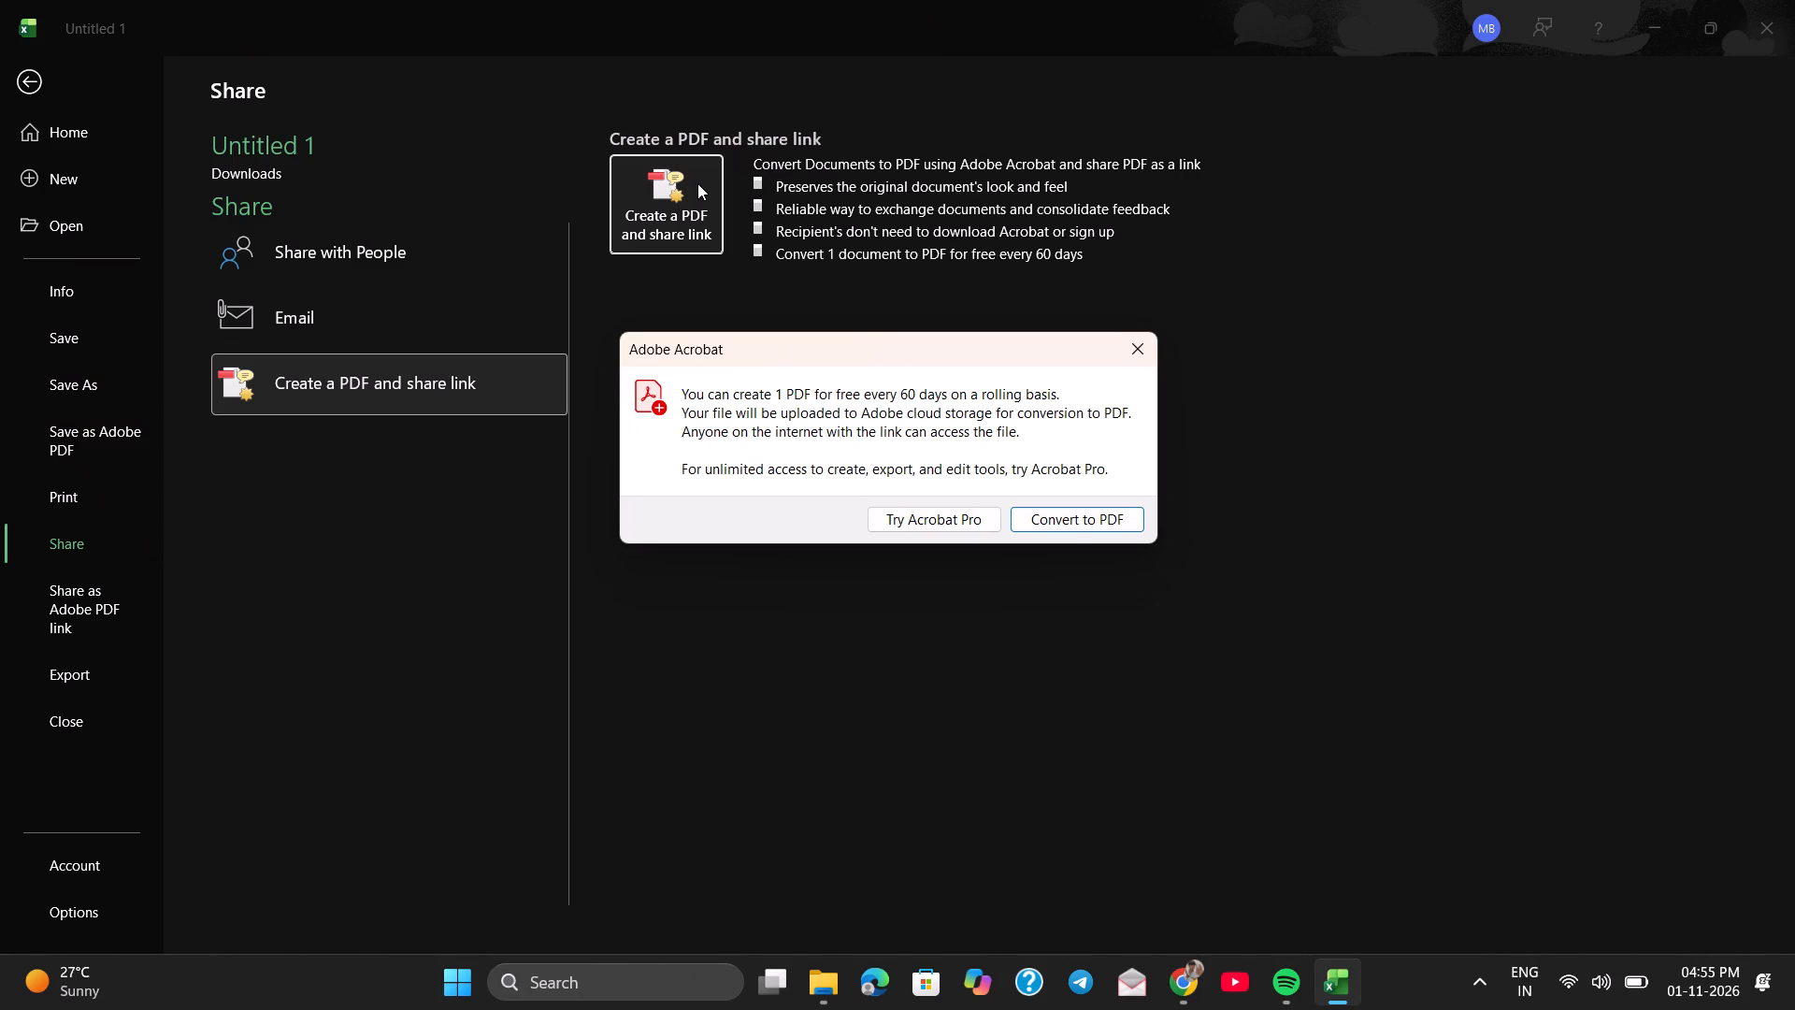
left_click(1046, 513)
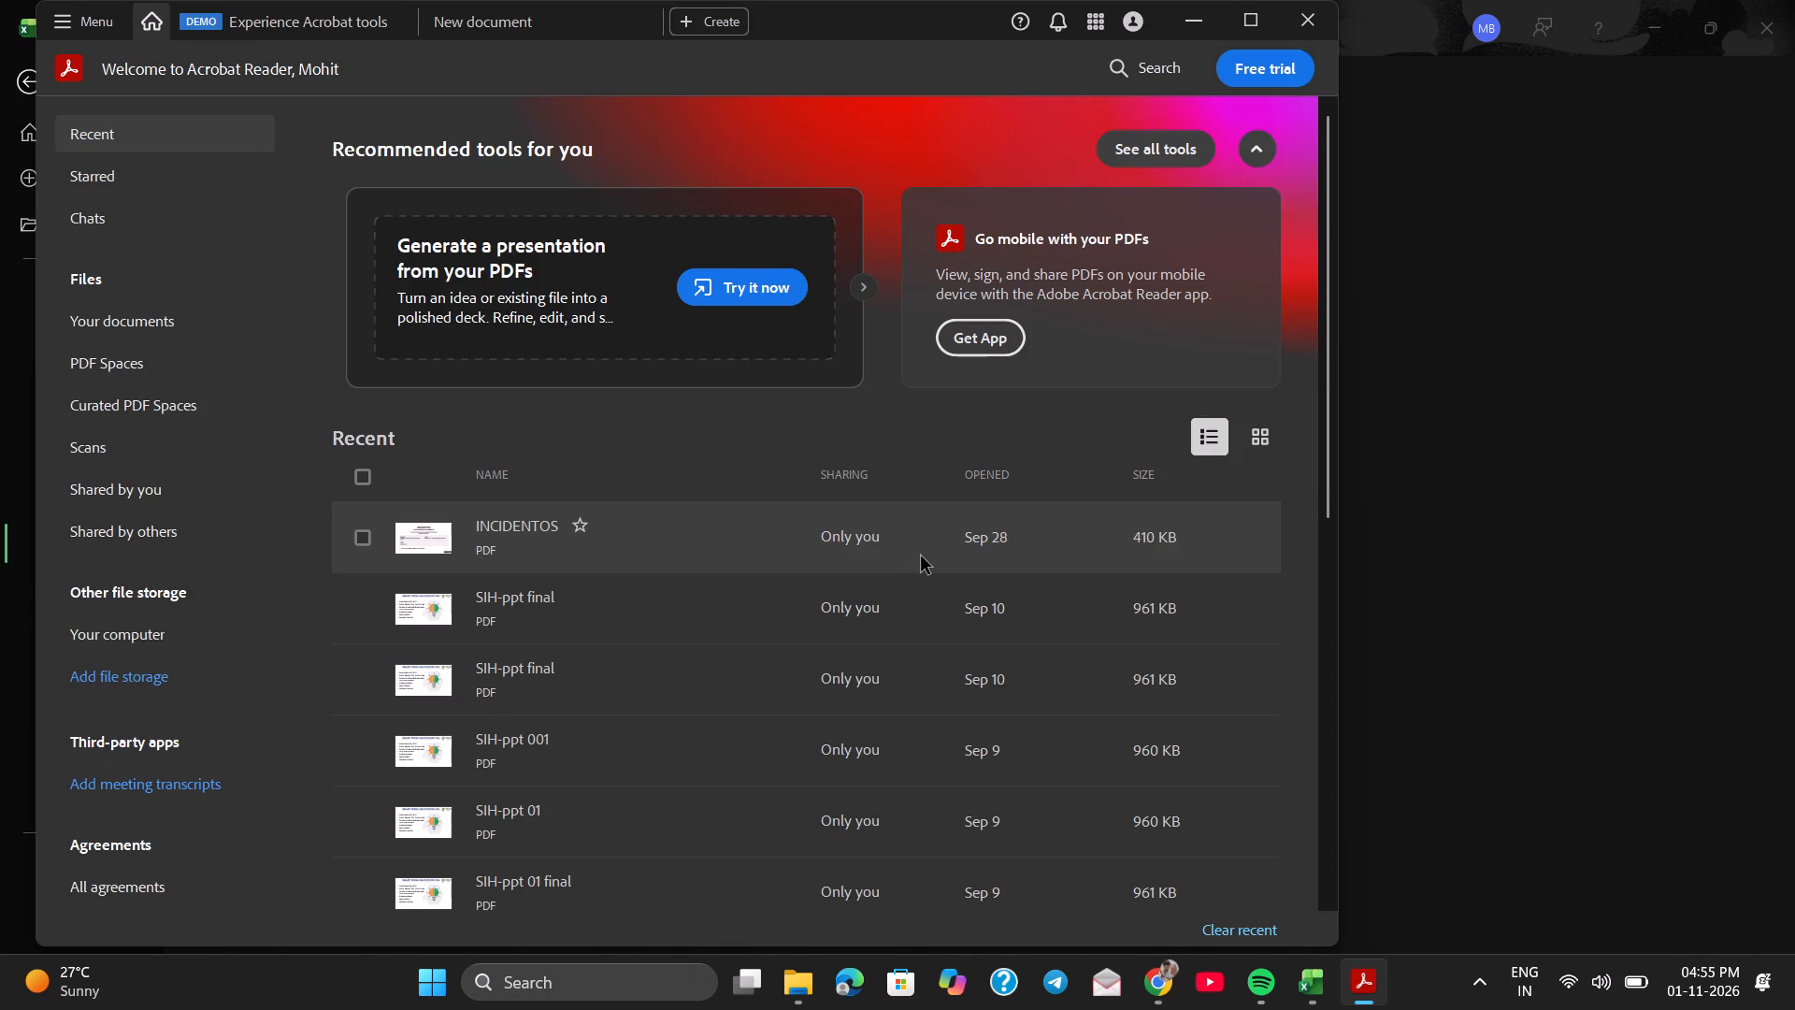
Close Adobe Acrobat with all its tabs, enabling the option to always close all tabs.
left_click(1282, 27)
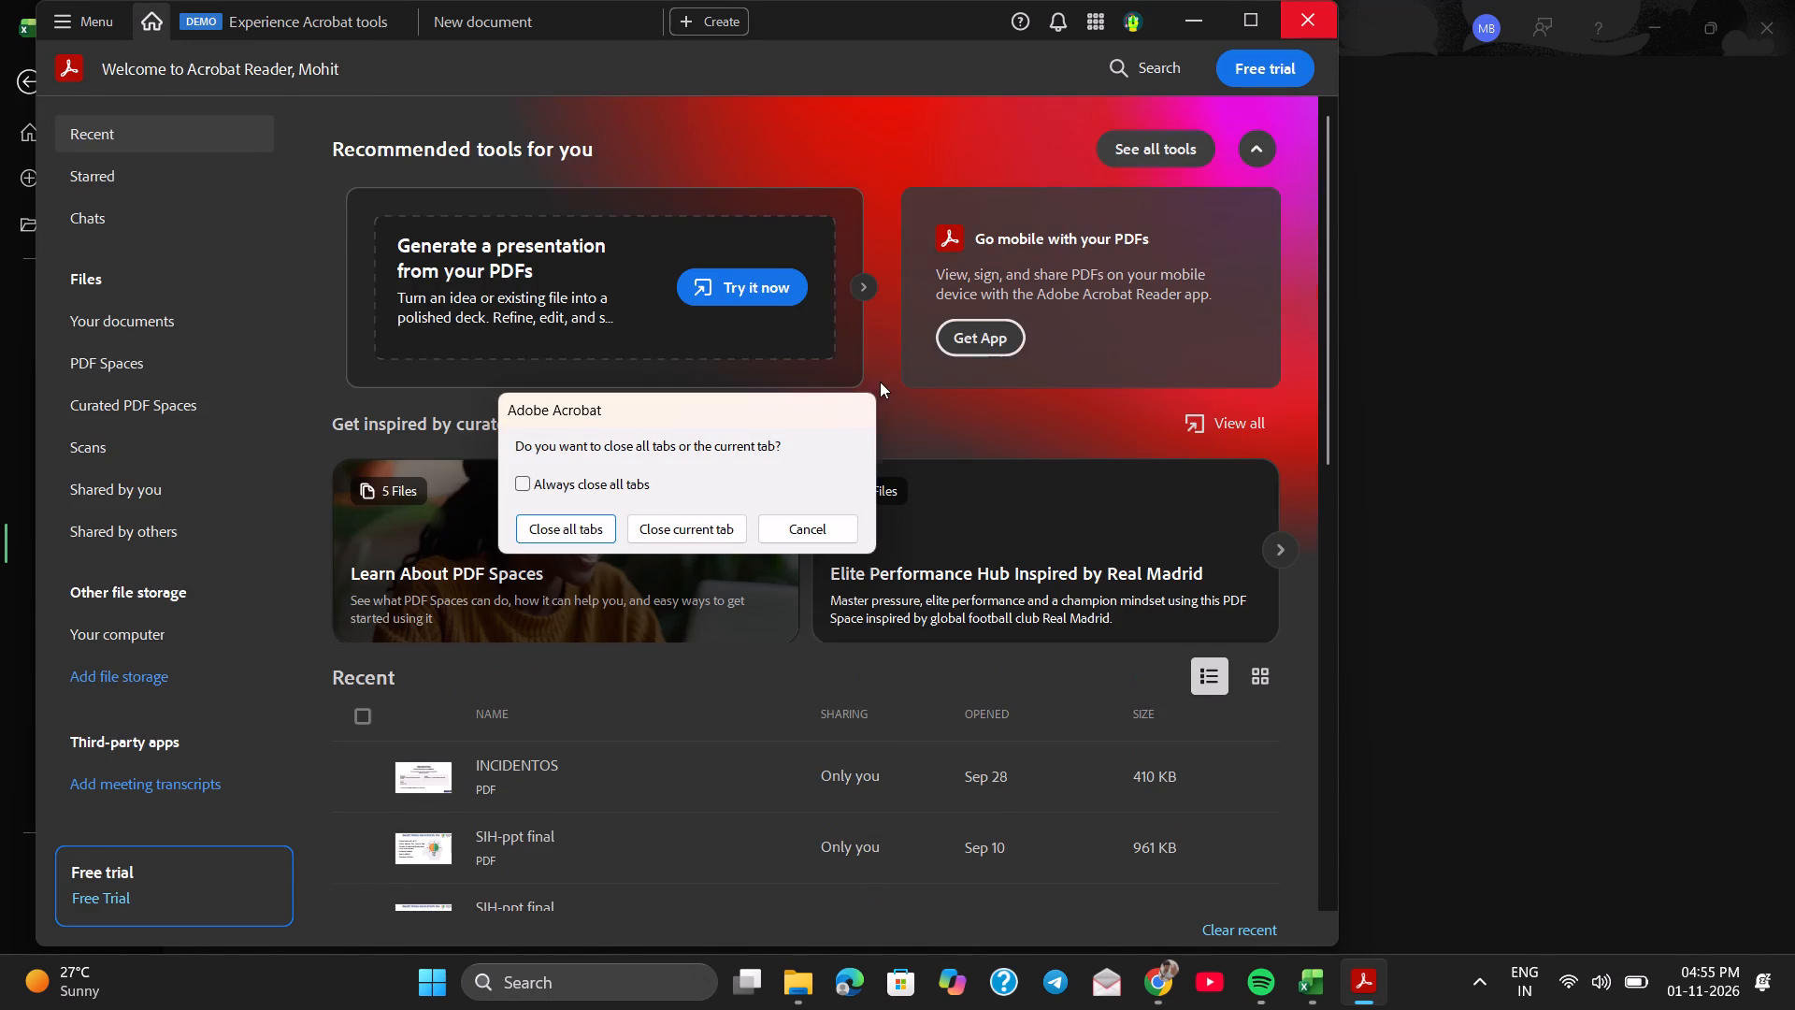
left_click(683, 529)
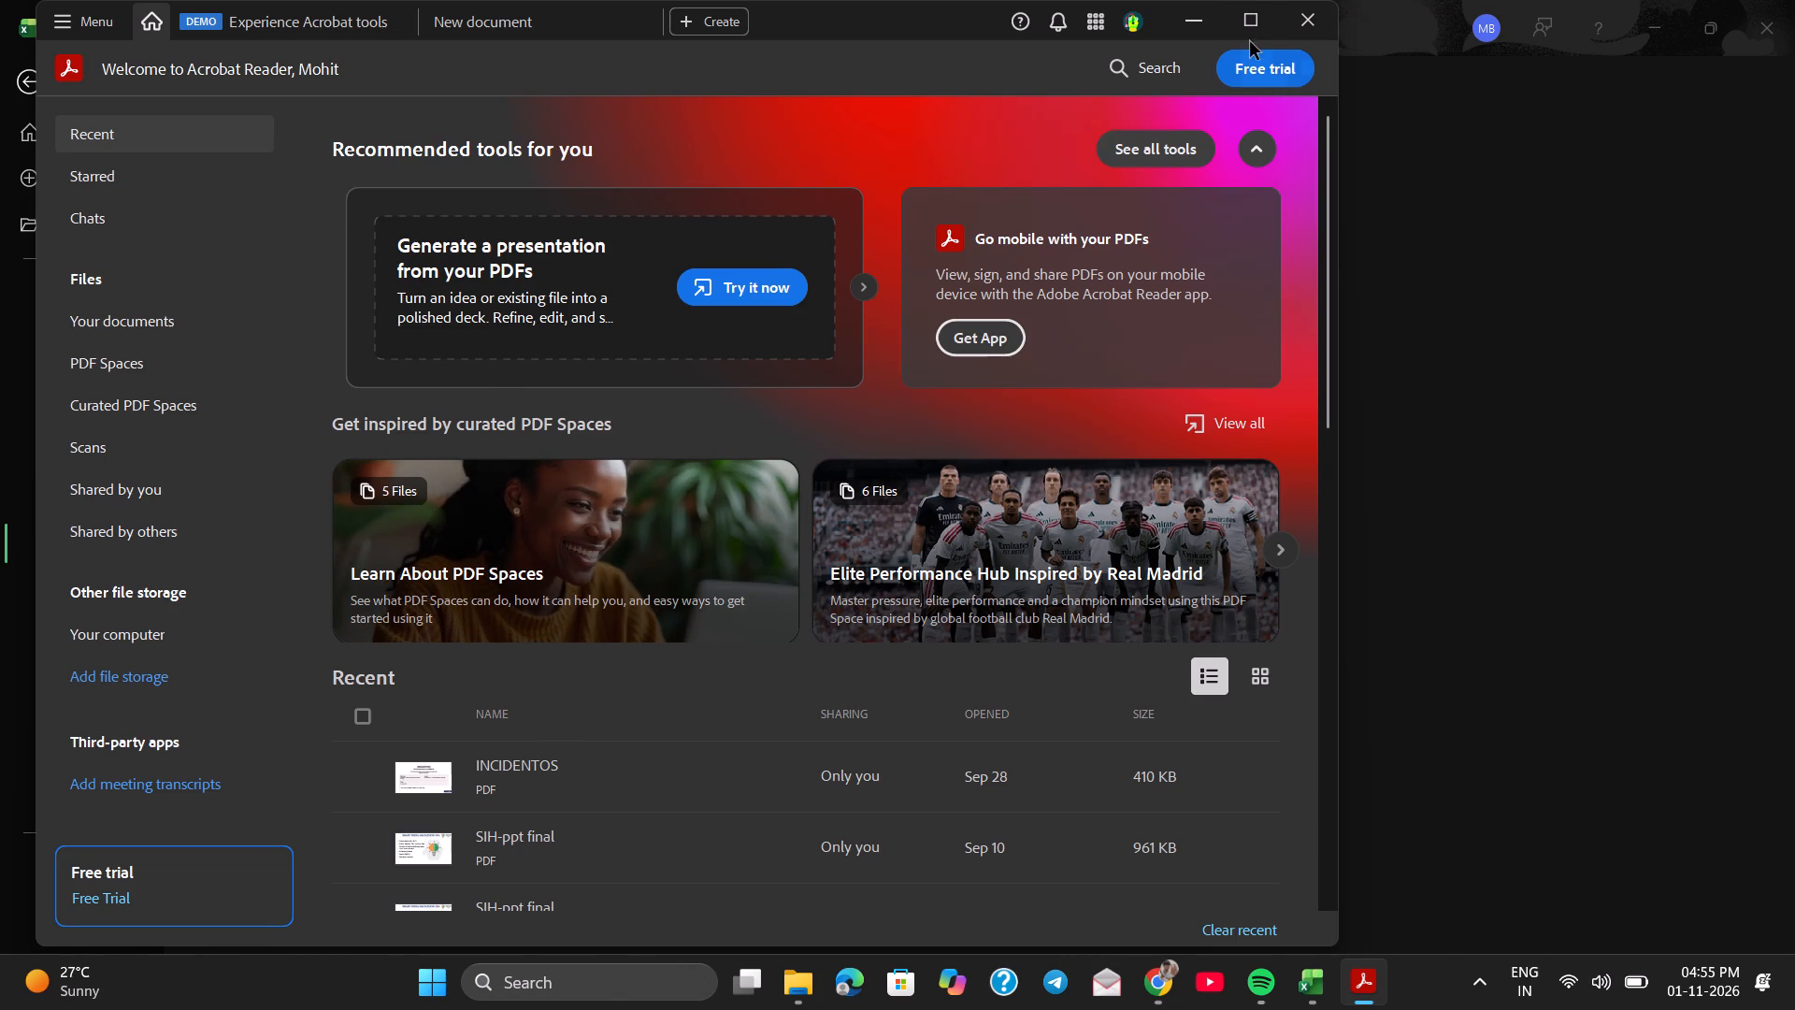
left_click(1301, 24)
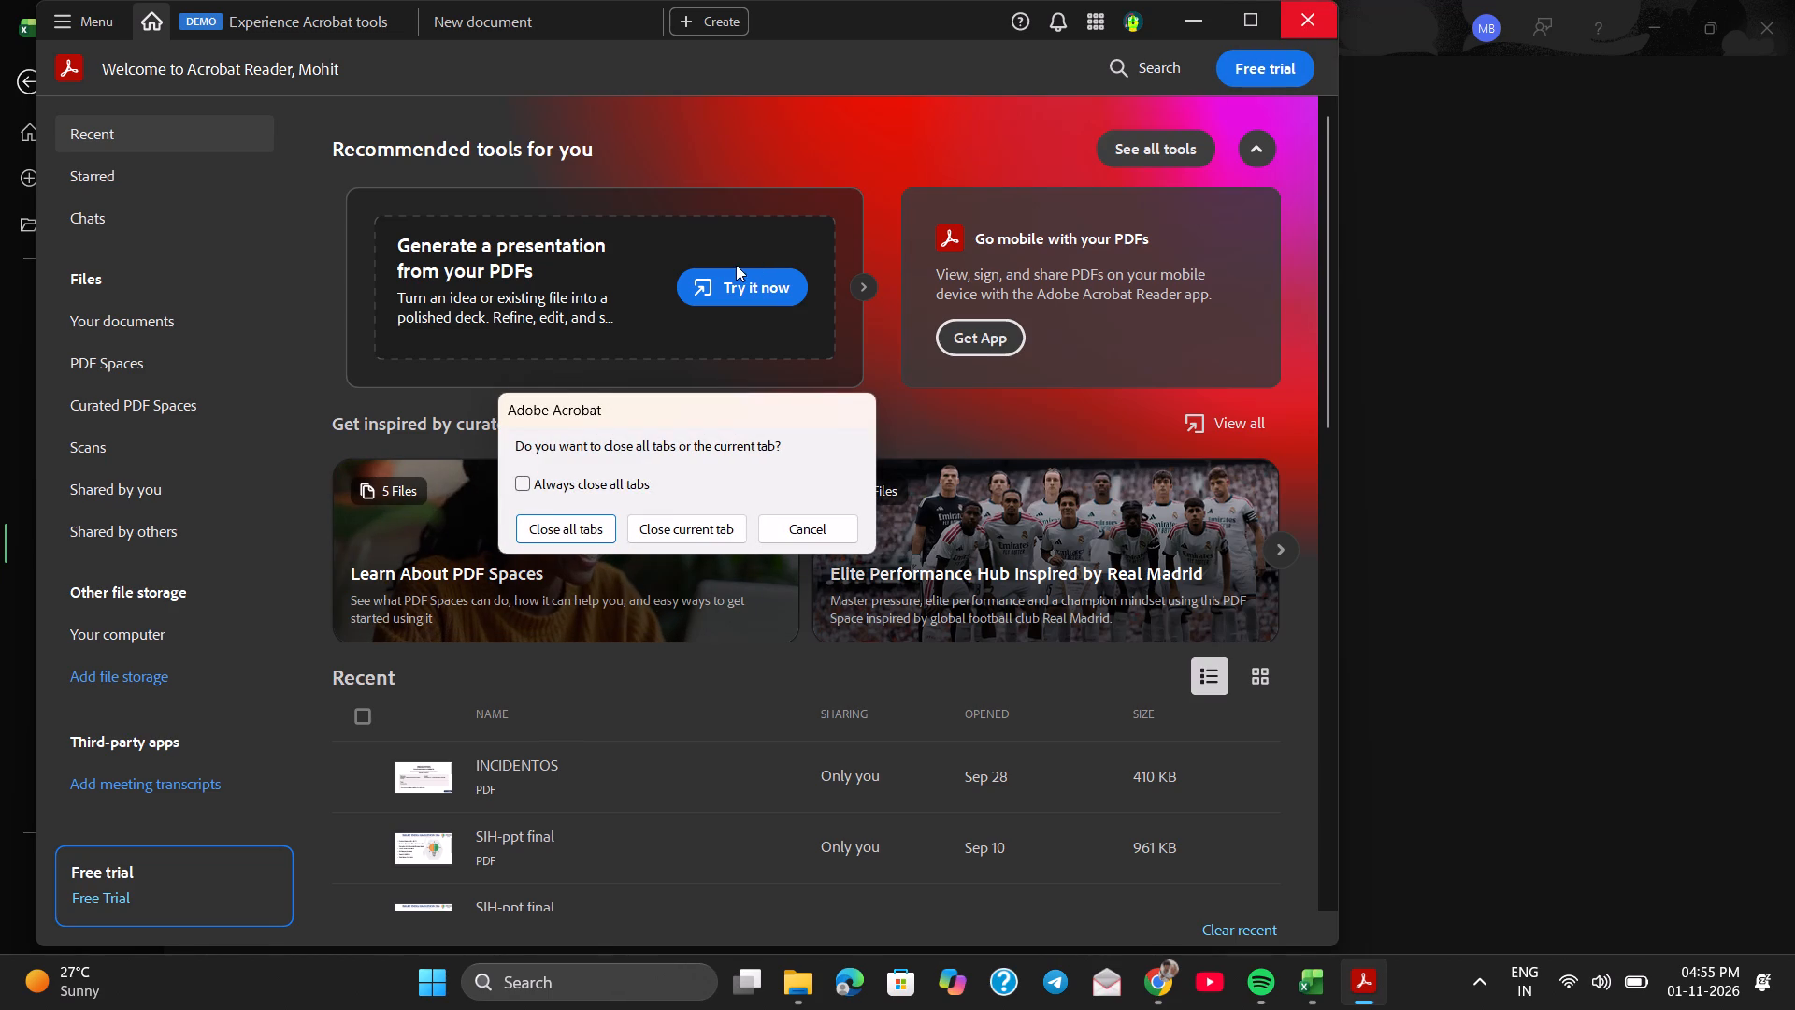
left_click(538, 527)
left_click(528, 486)
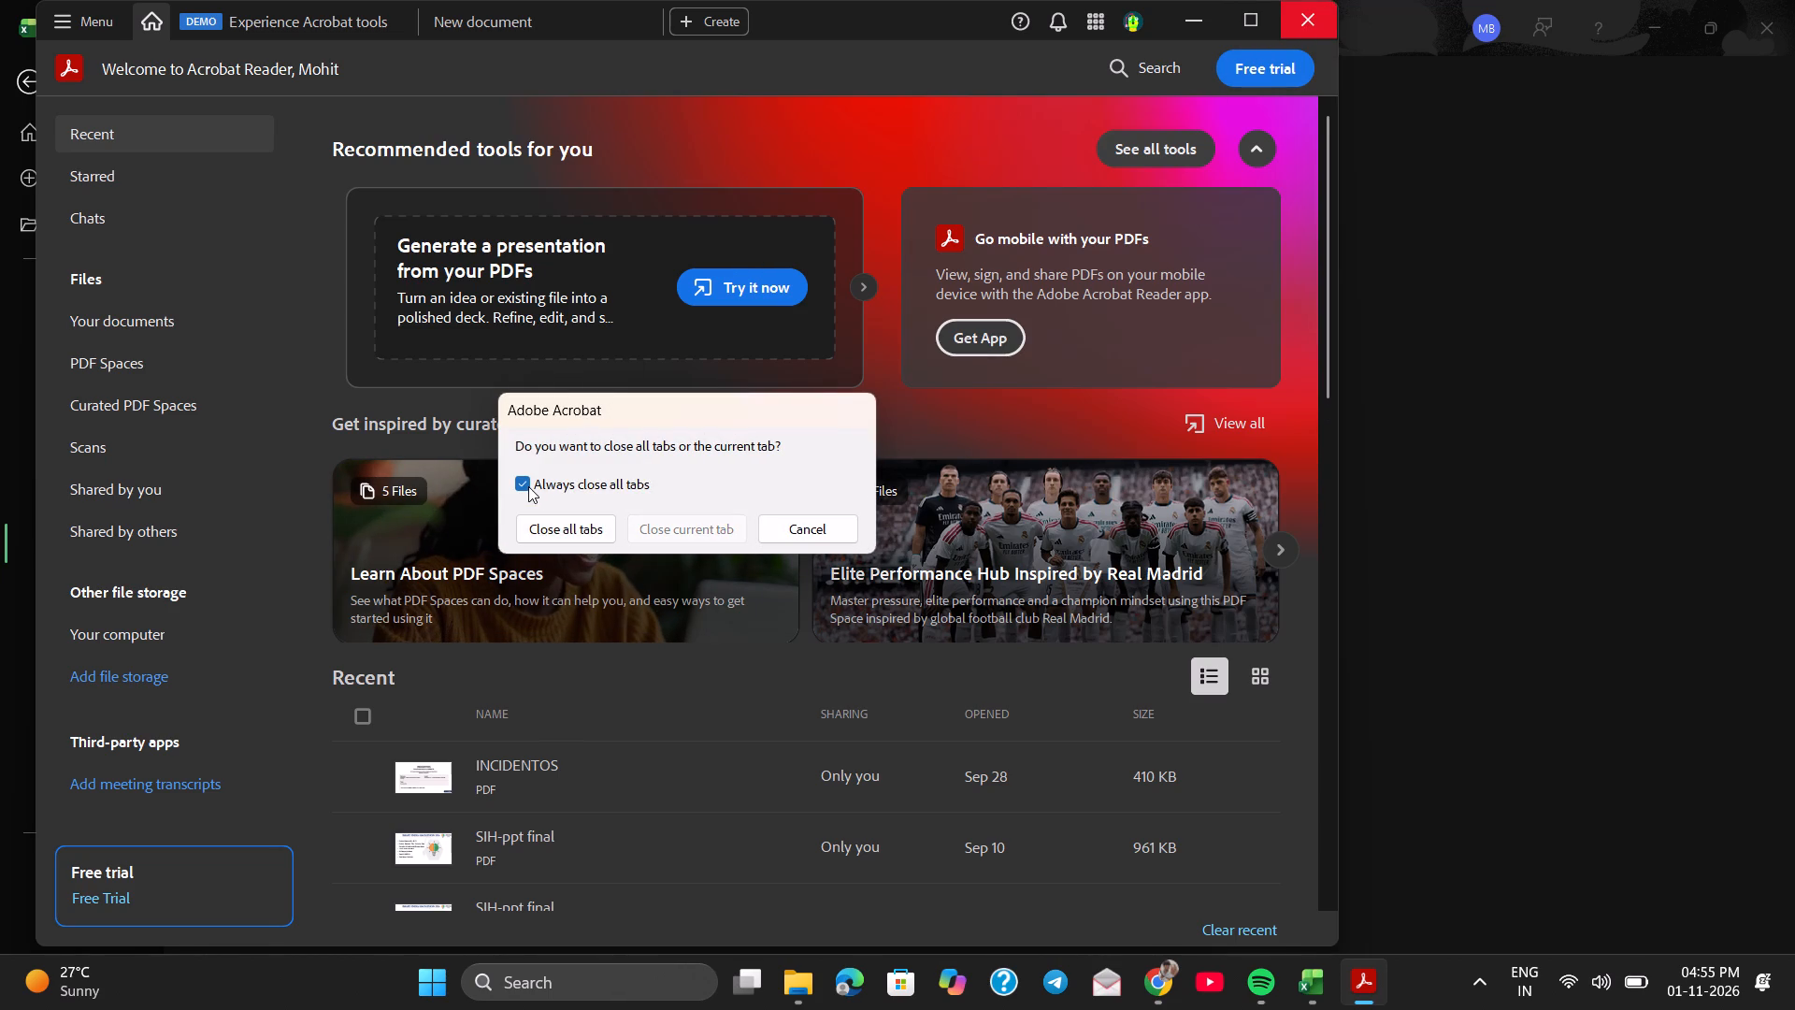
left_click(563, 541)
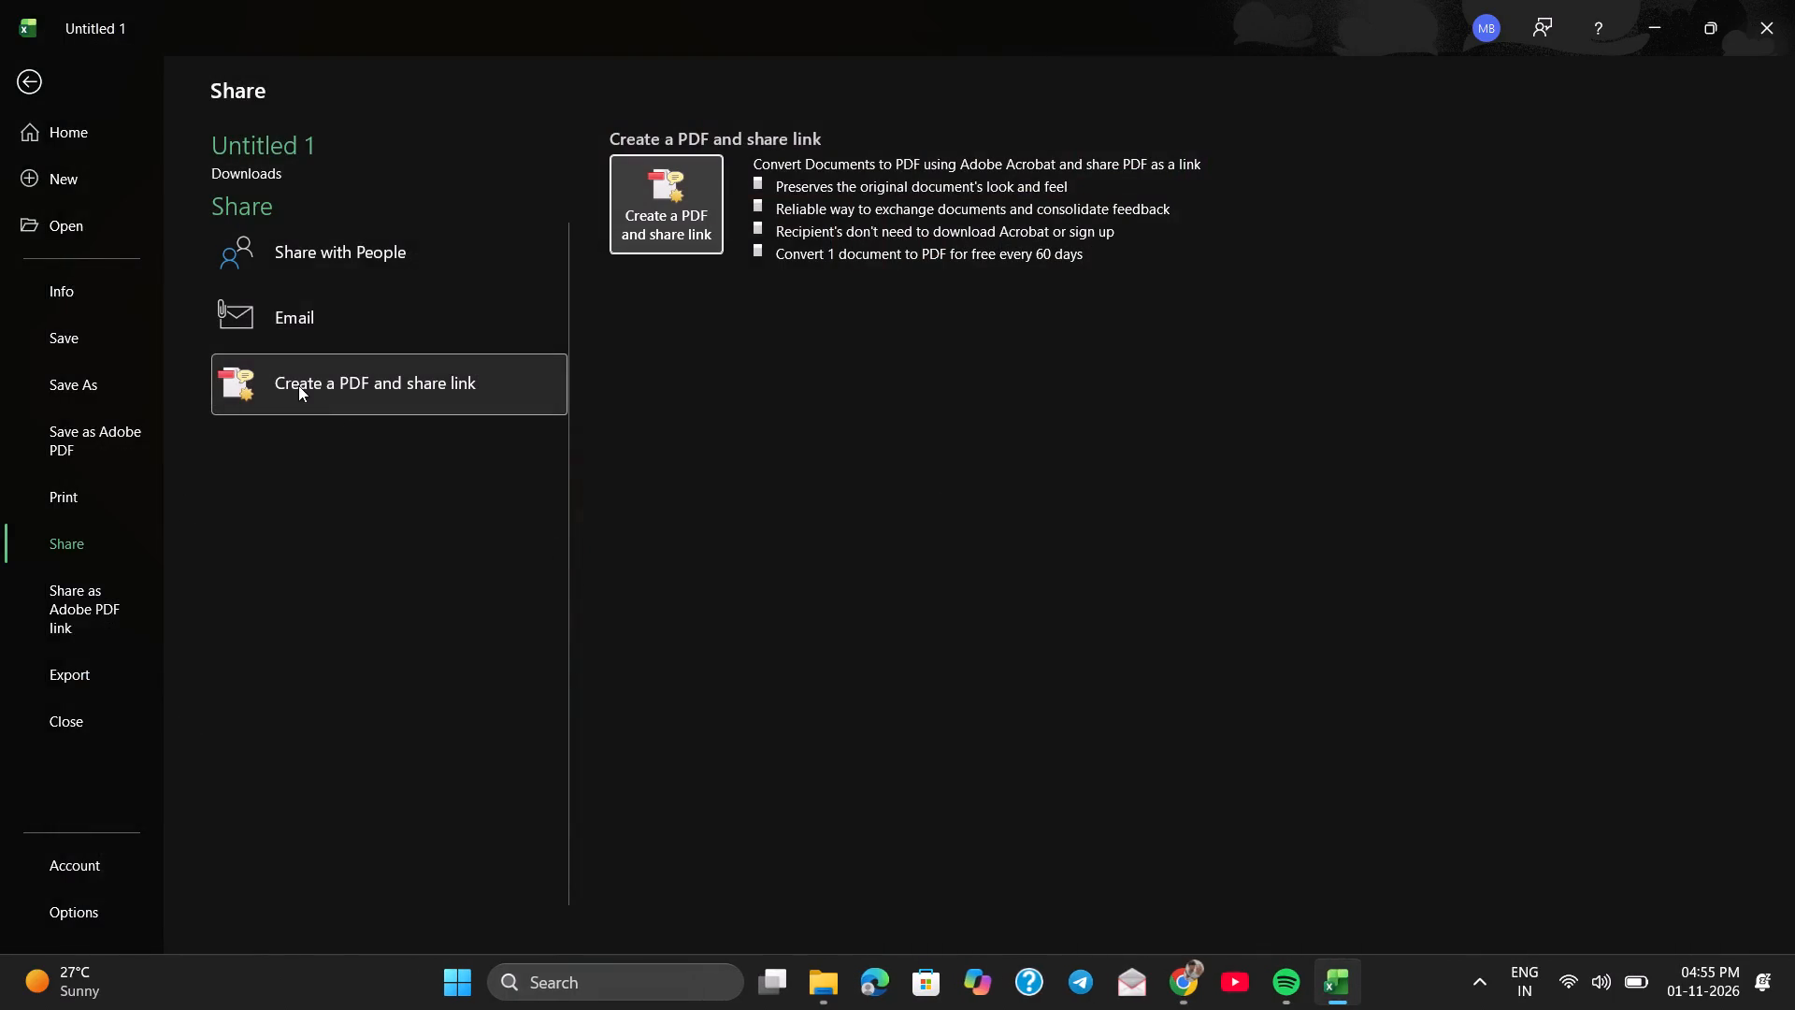
Save the roster under a new name in the Documents folder on this PC, starting the file name with "flux".
left_click(99, 384)
left_click(307, 516)
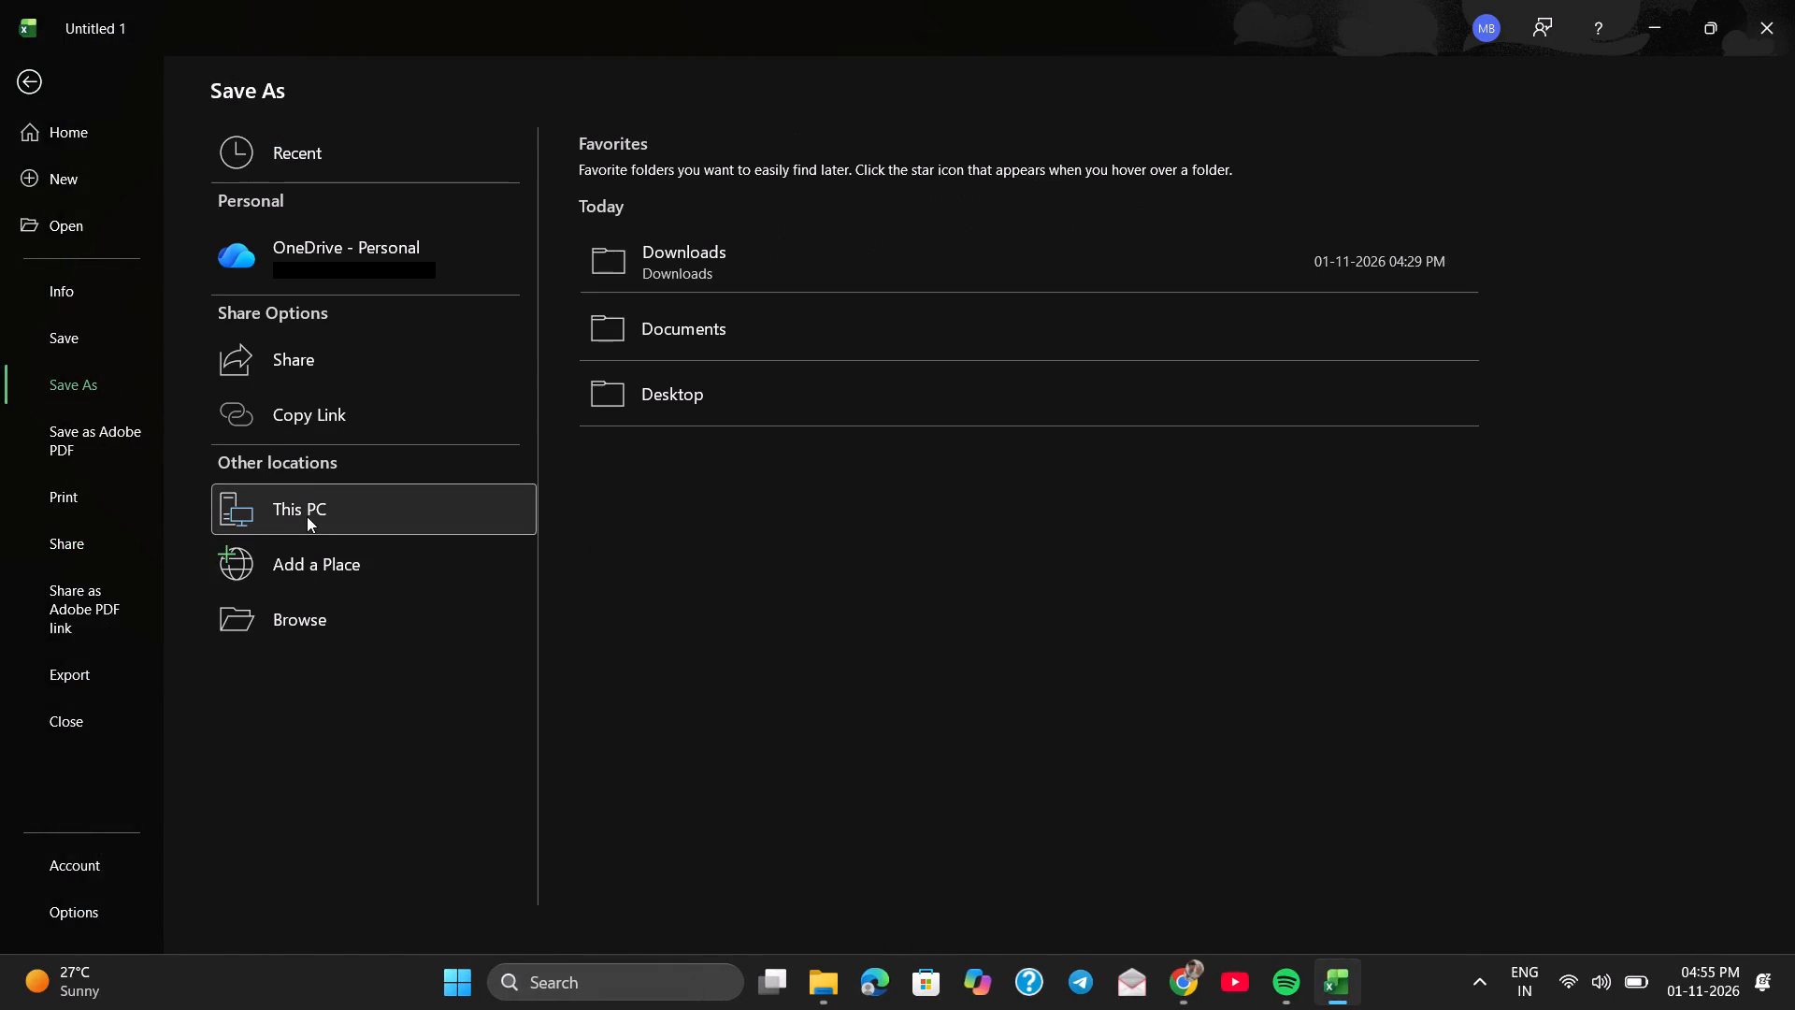
double_click(307, 516)
left_click_drag(307, 516, 612, 393)
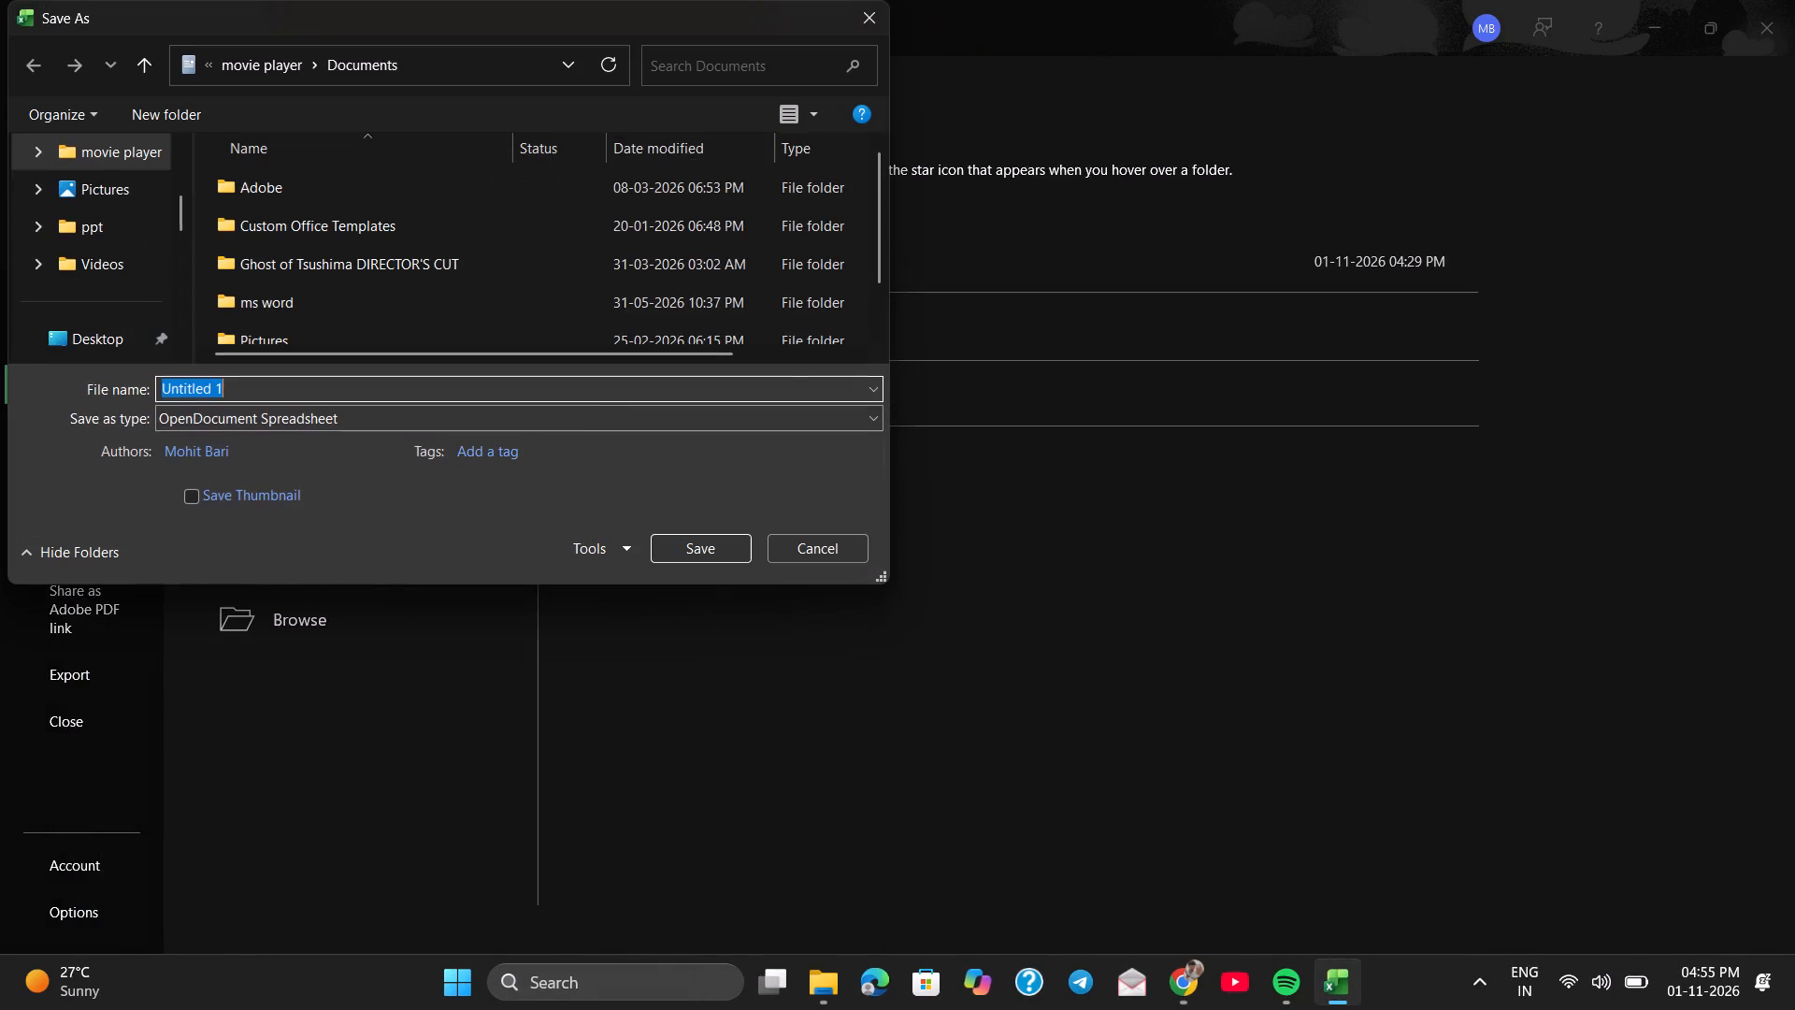
left_click_drag(612, 393, 603, 400)
key("BackSpace")
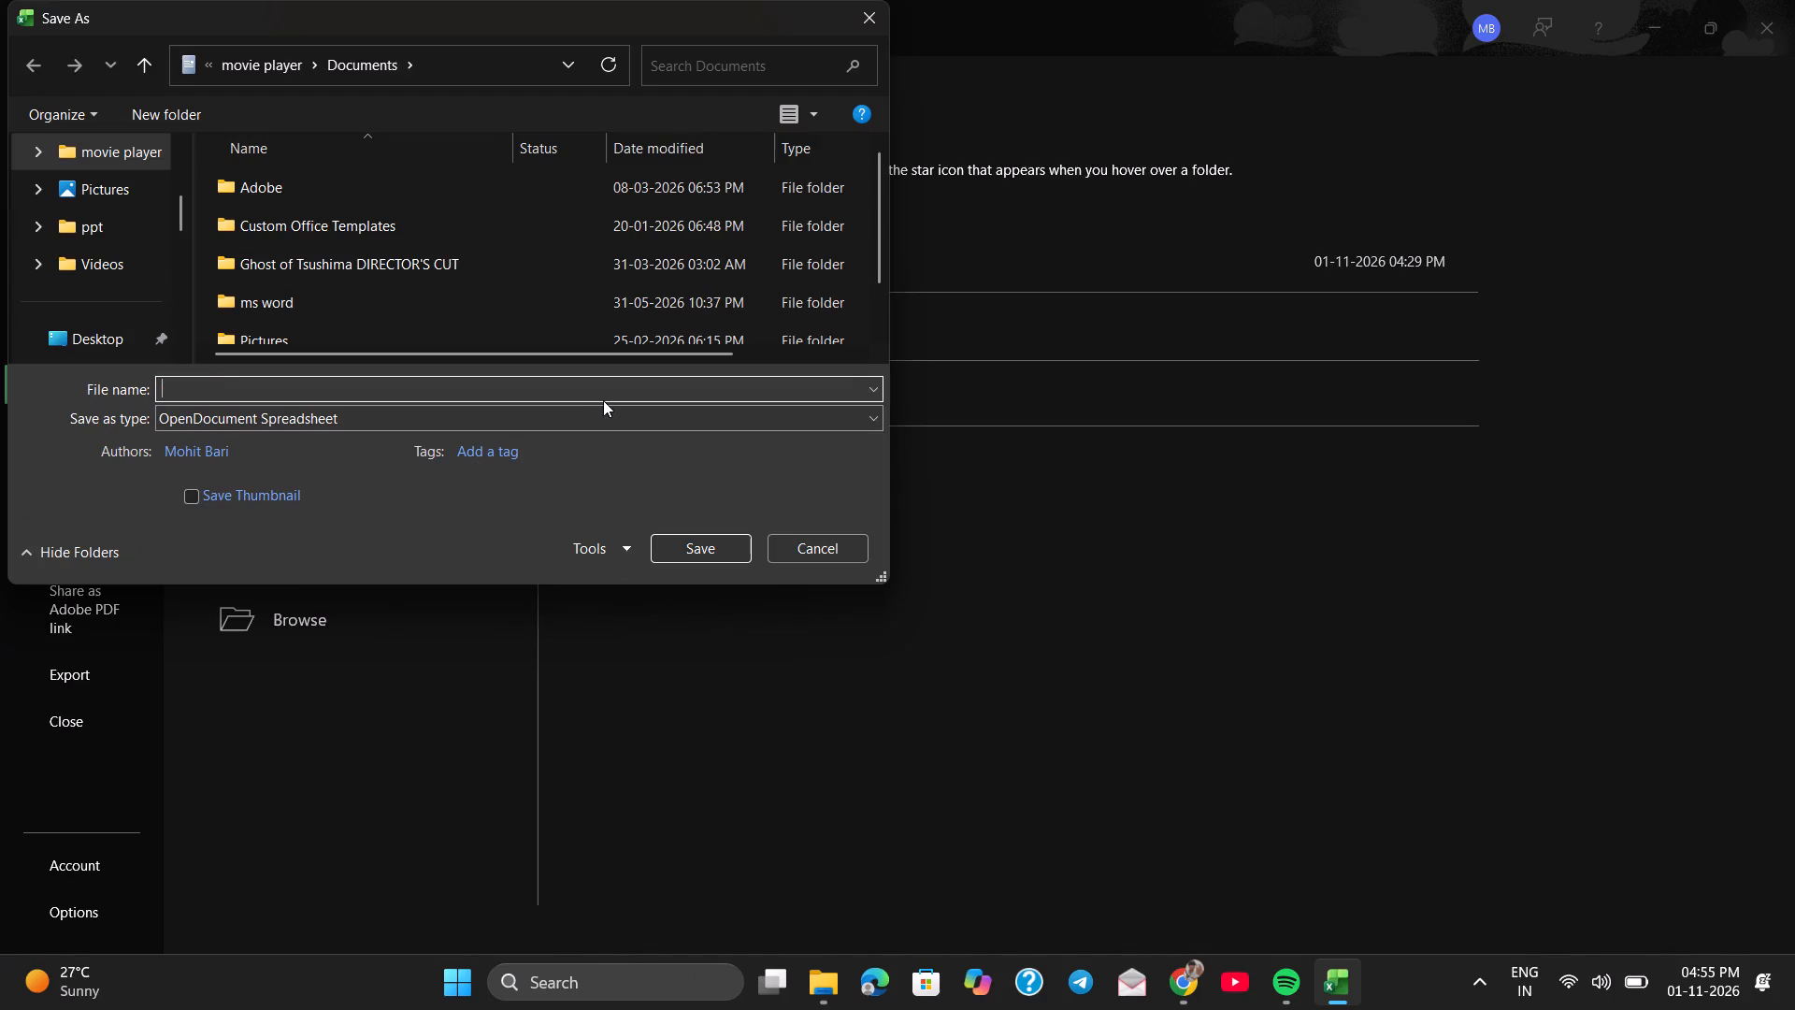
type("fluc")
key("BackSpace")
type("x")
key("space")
Finish saving the workbook as flux in the Documents folder, in OpenDocument Spreadsheet format.
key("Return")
left_click(525, 405)
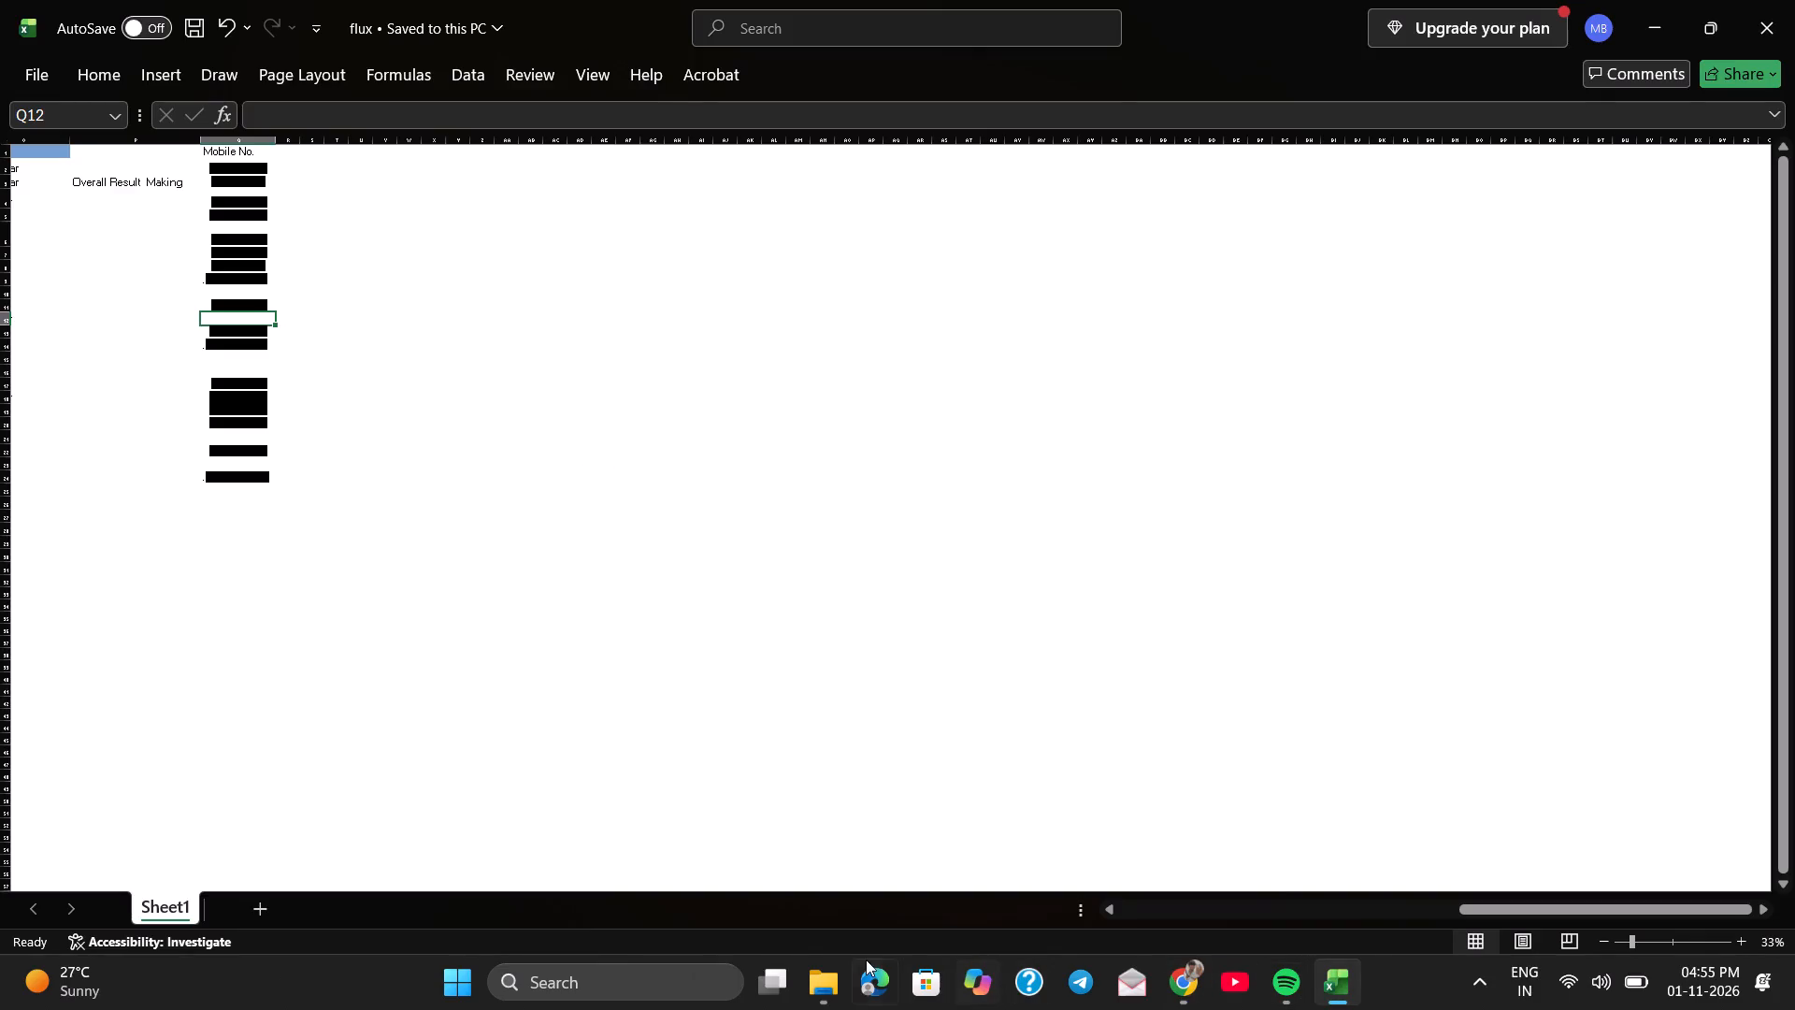
Switch from the saved workbook to Google Chrome.
left_click(1184, 976)
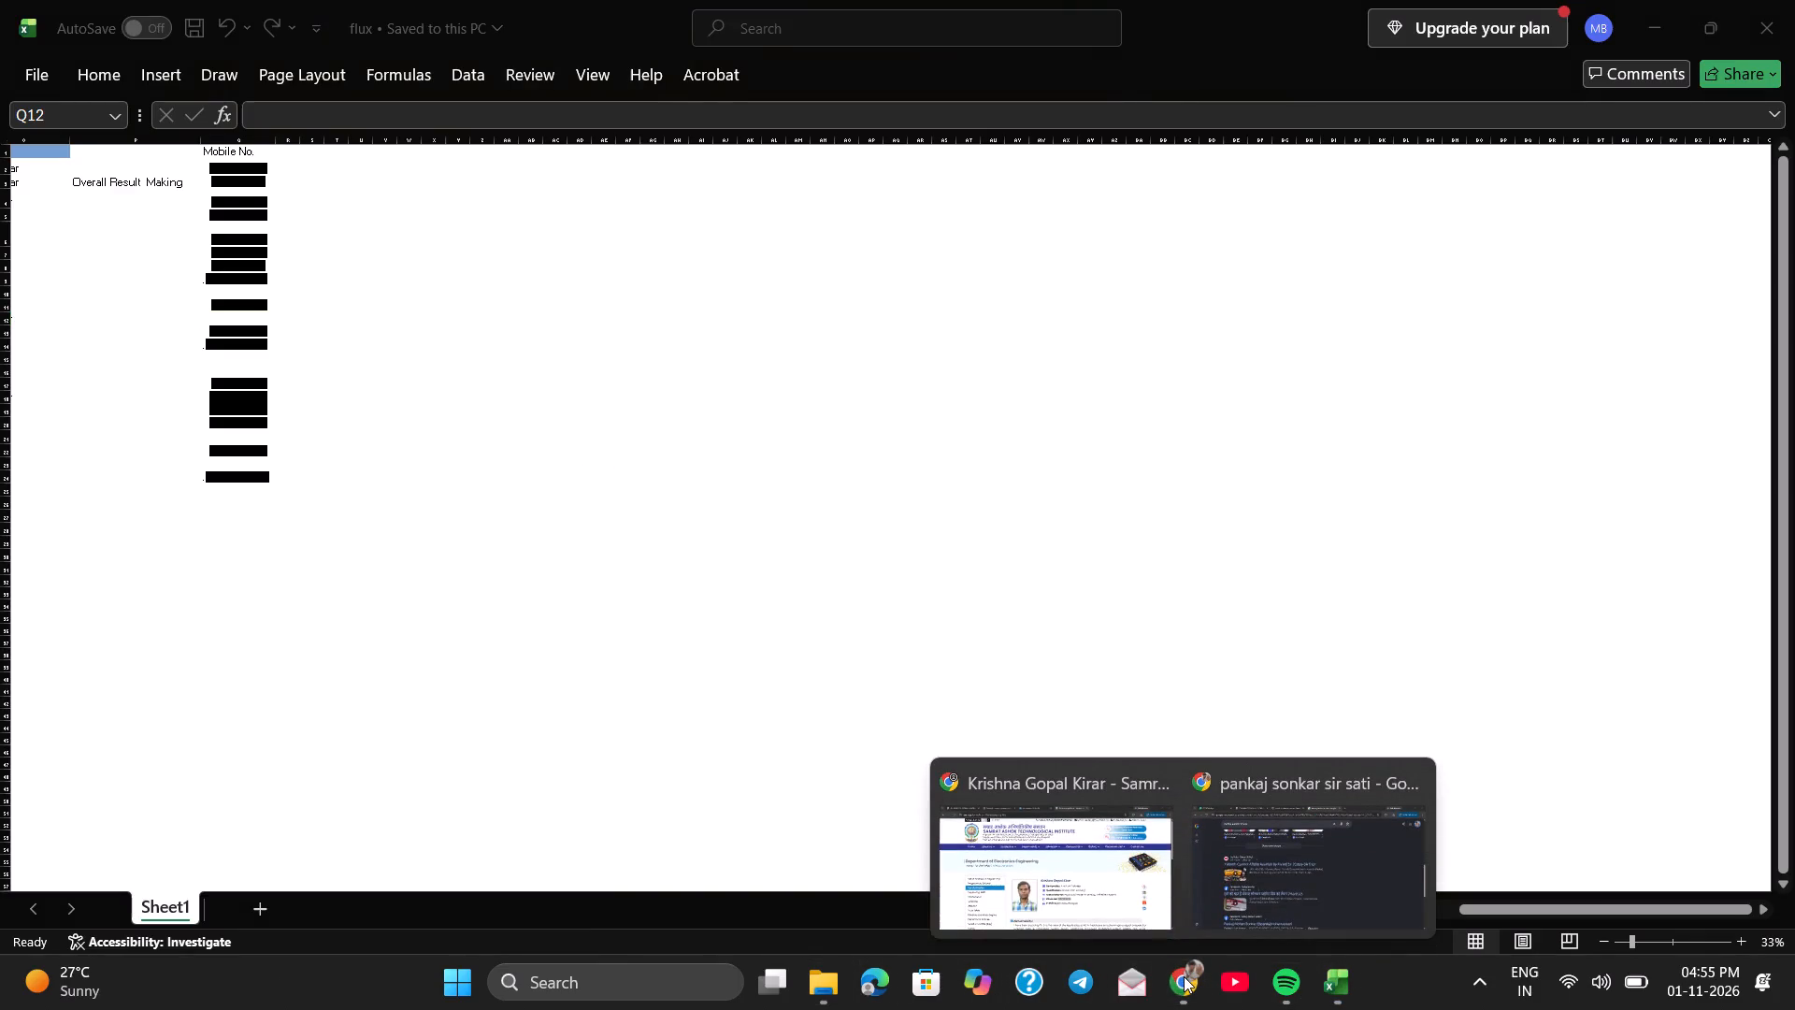
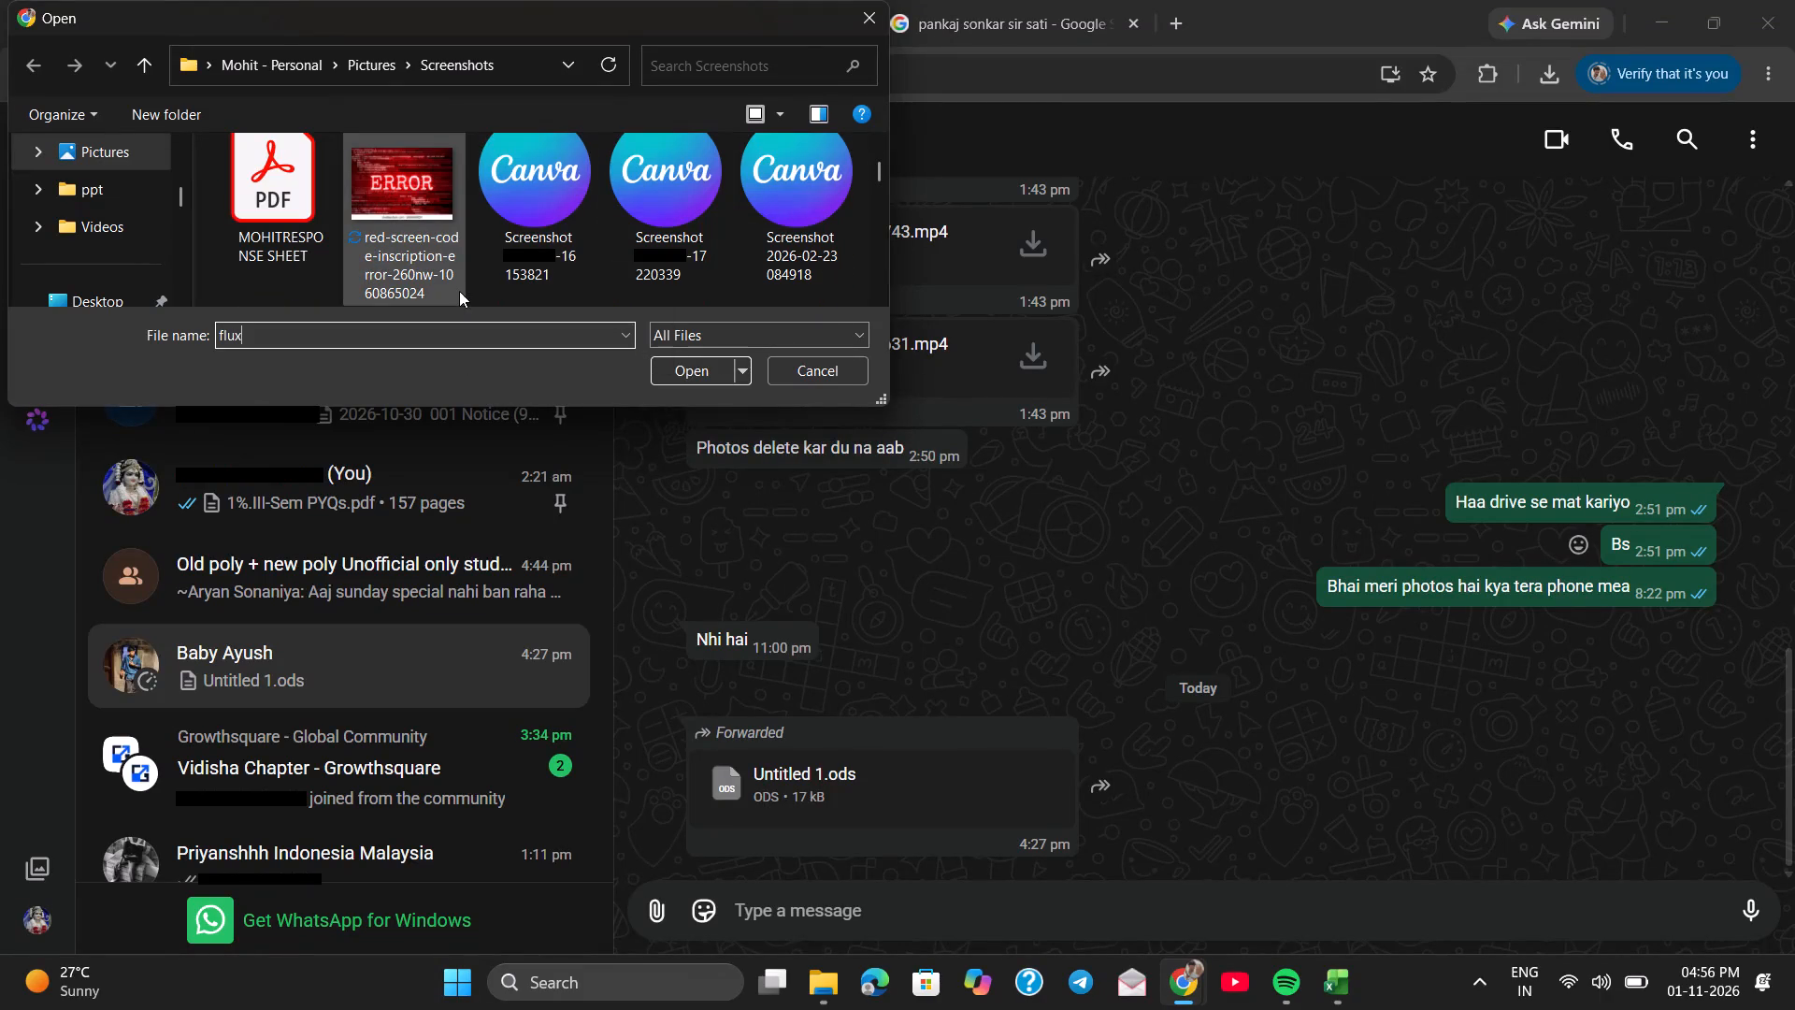
Look through the Screenshots folder for the flux file to attach to the WhatsApp chat, enlarging the file-selection window.
scroll(473, 279, "down", 1)
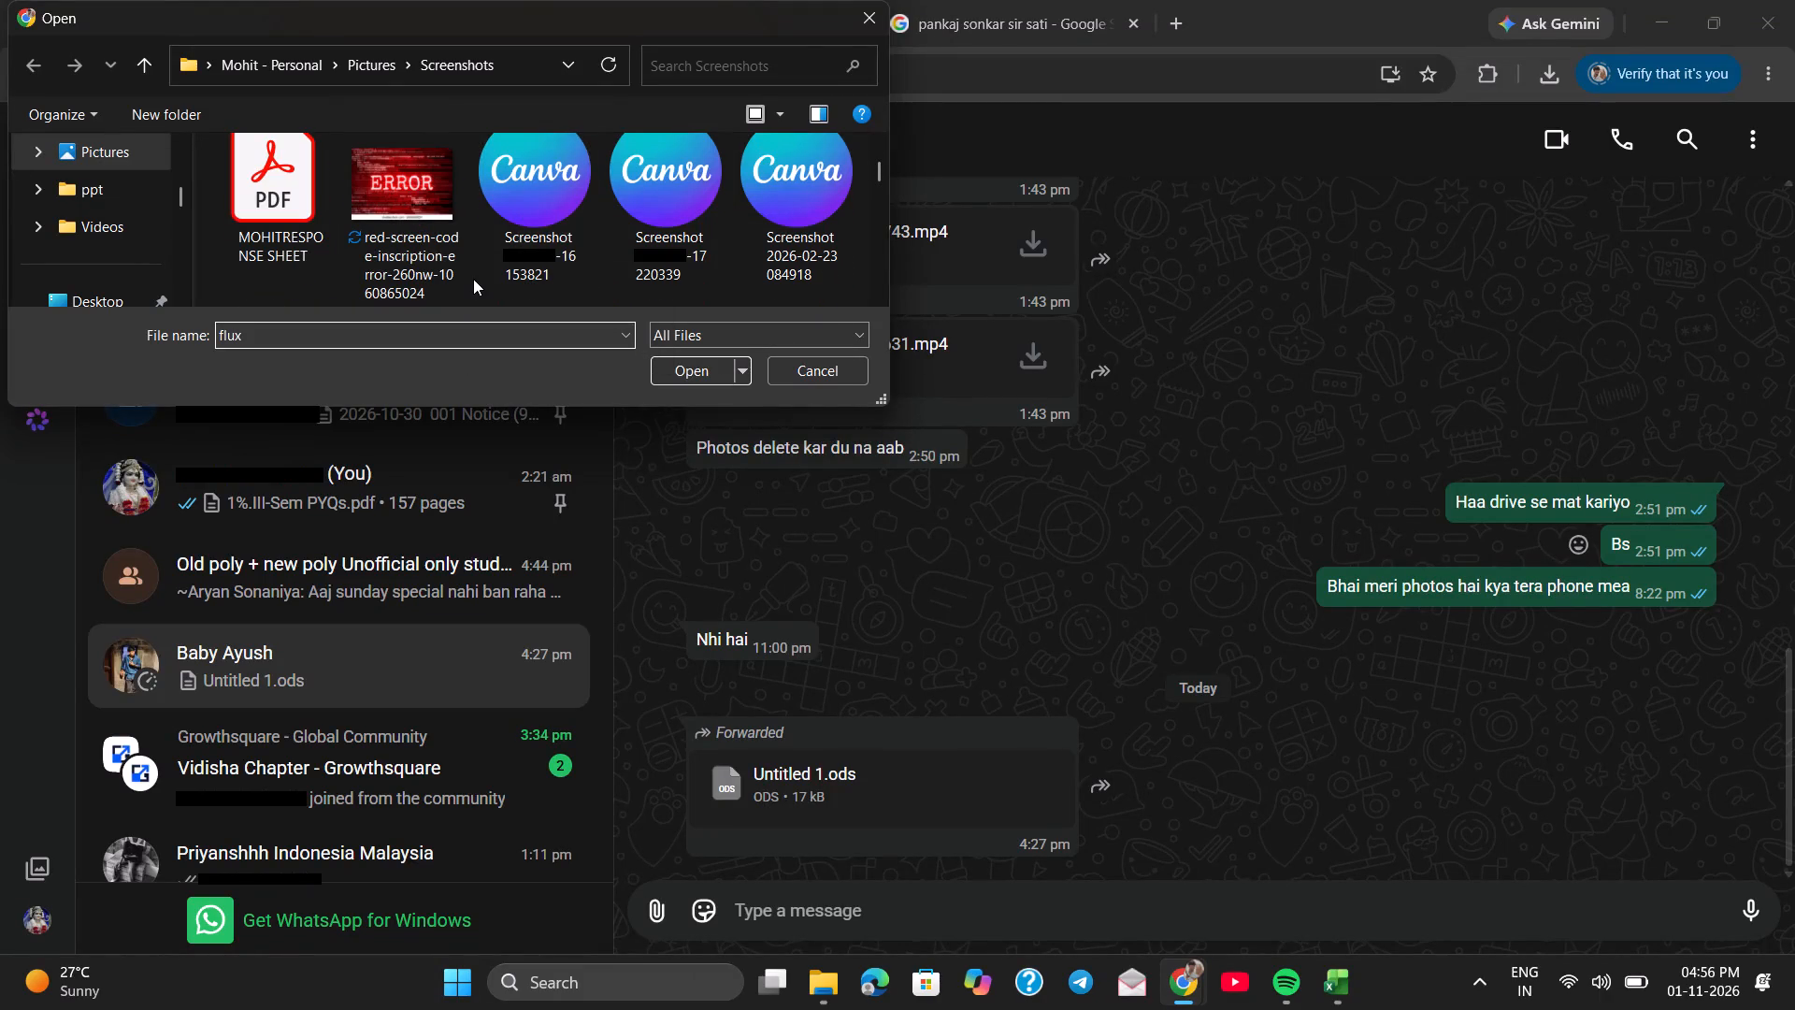
scroll(473, 279, "down", 2)
scroll(498, 185, "down", 1)
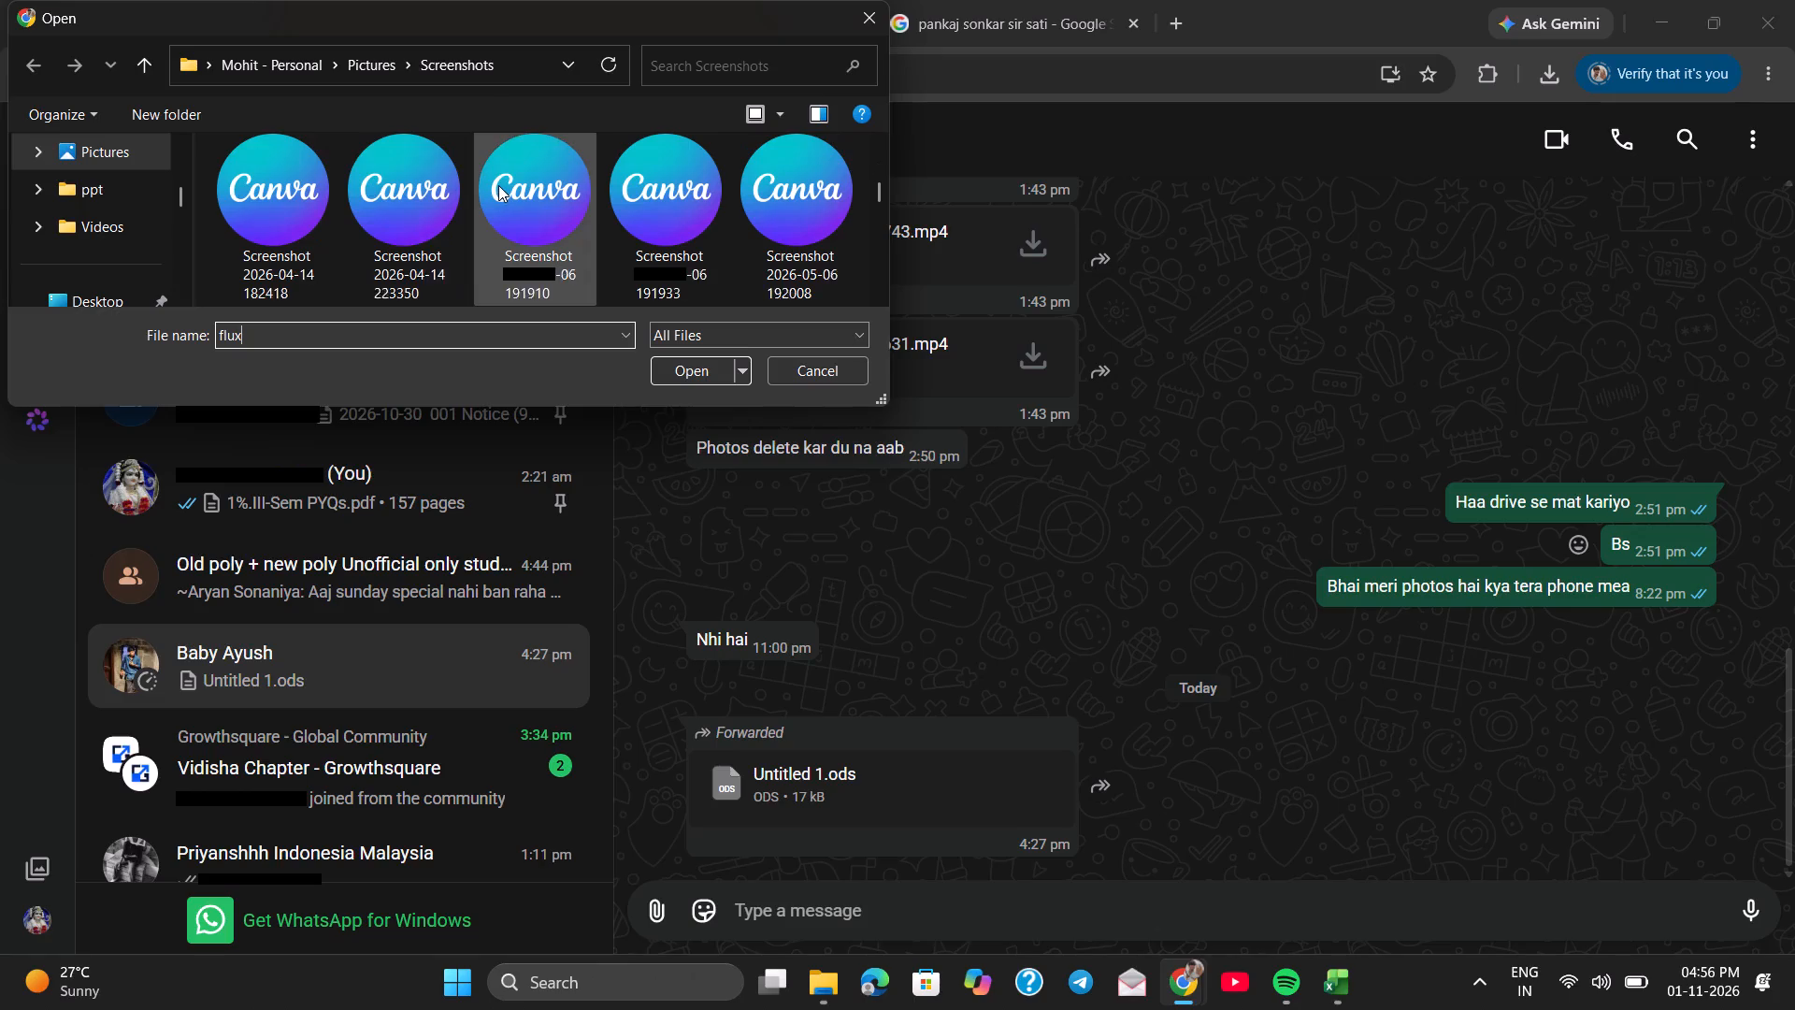
scroll(498, 185, "down", 4)
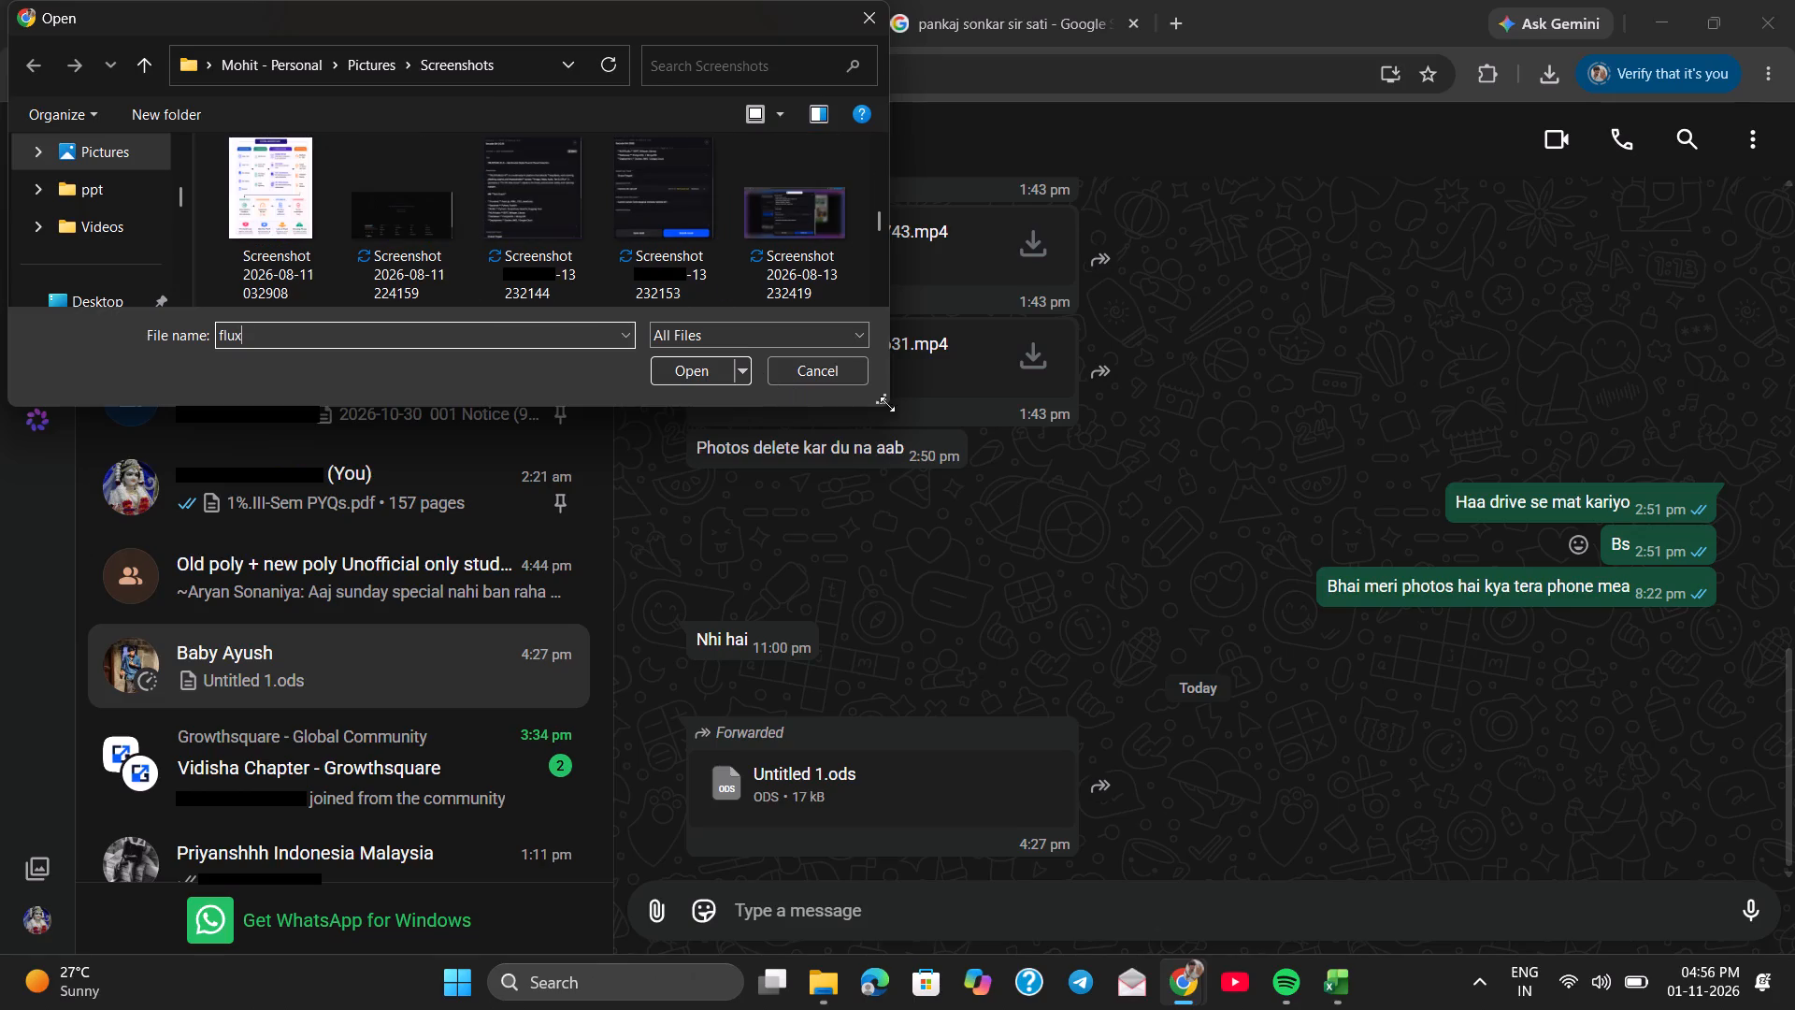
left_click_drag(883, 401, 1306, 895)
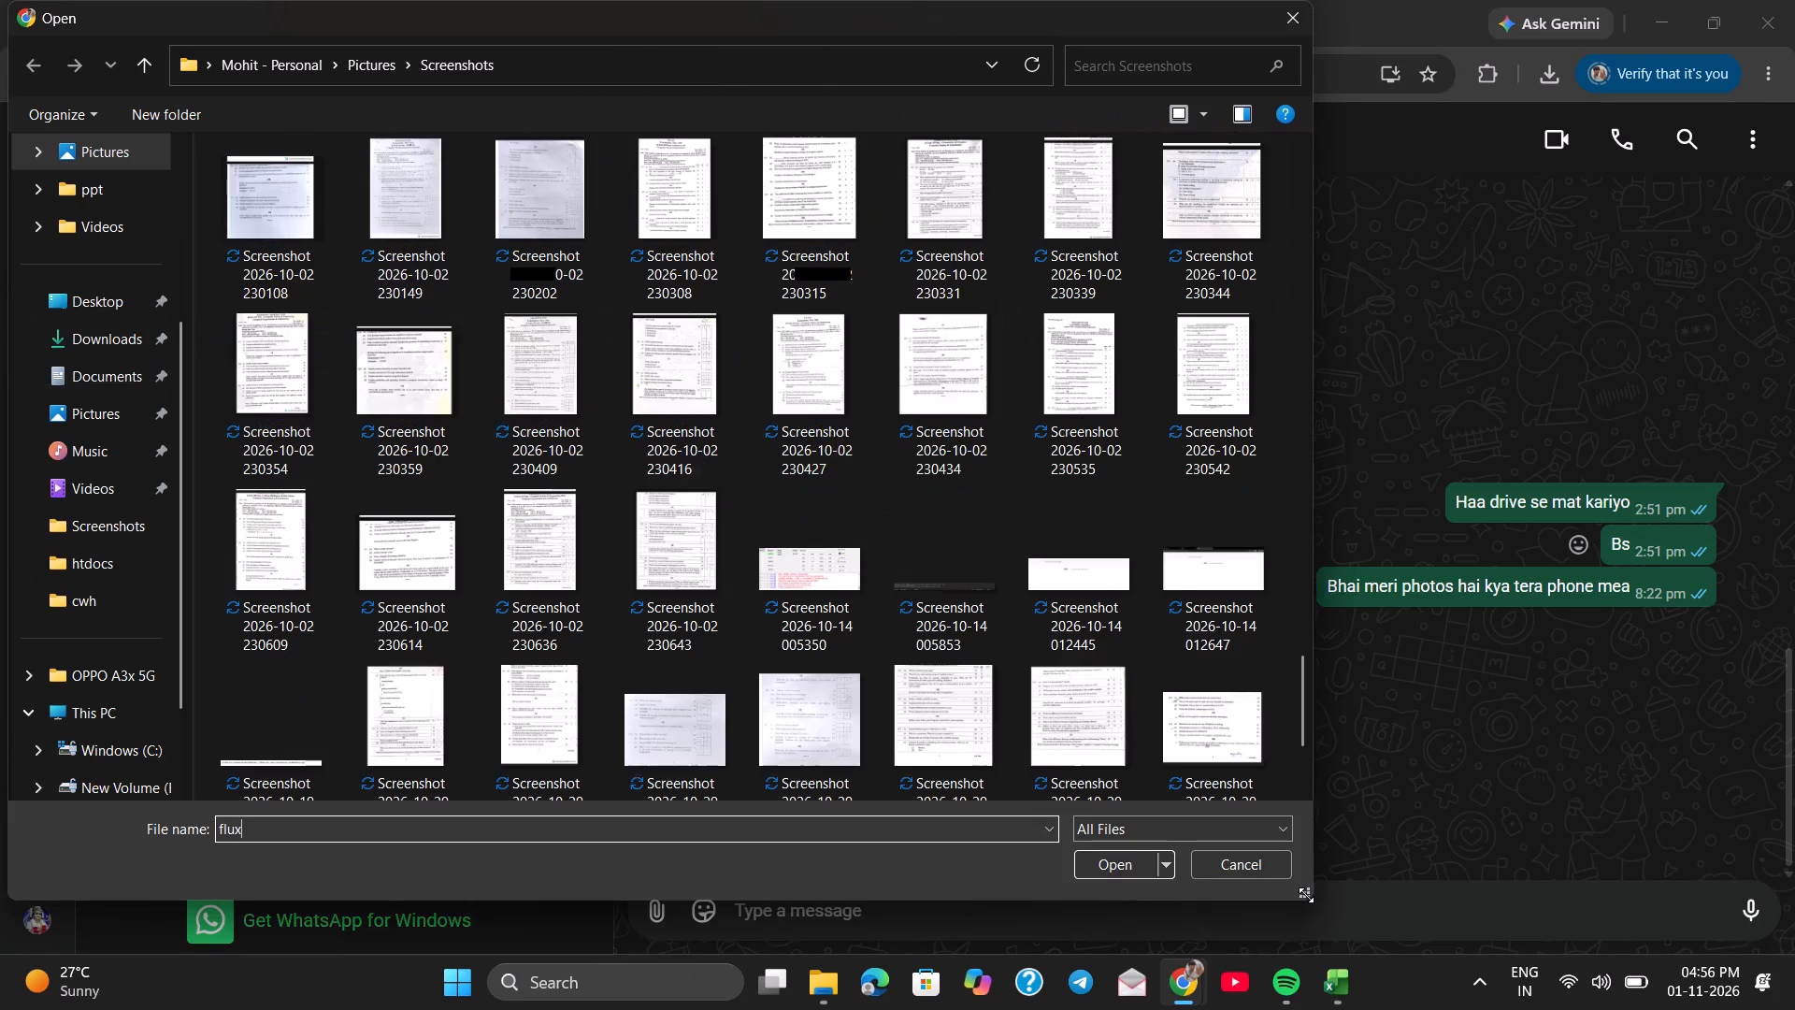
scroll(712, 713, "down", 8)
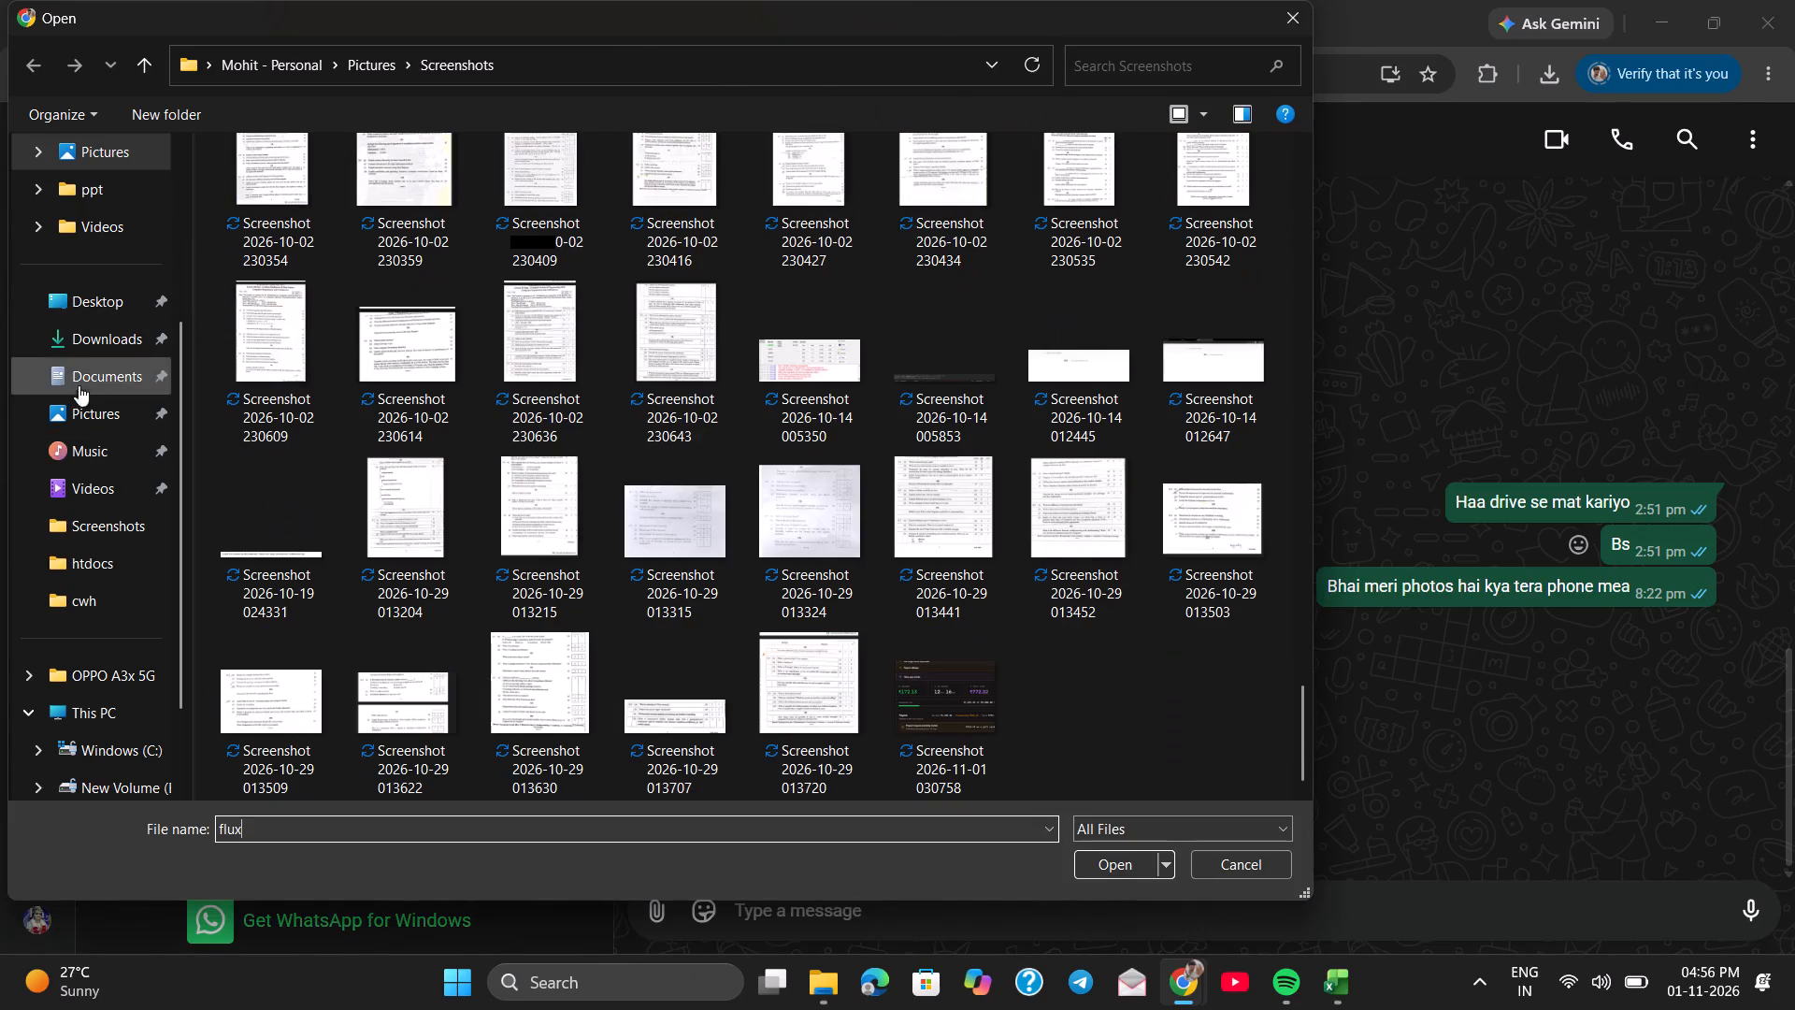
Browse to the Downloads folder to locate the saved roster file for attaching to the WhatsApp chat.
left_click(99, 345)
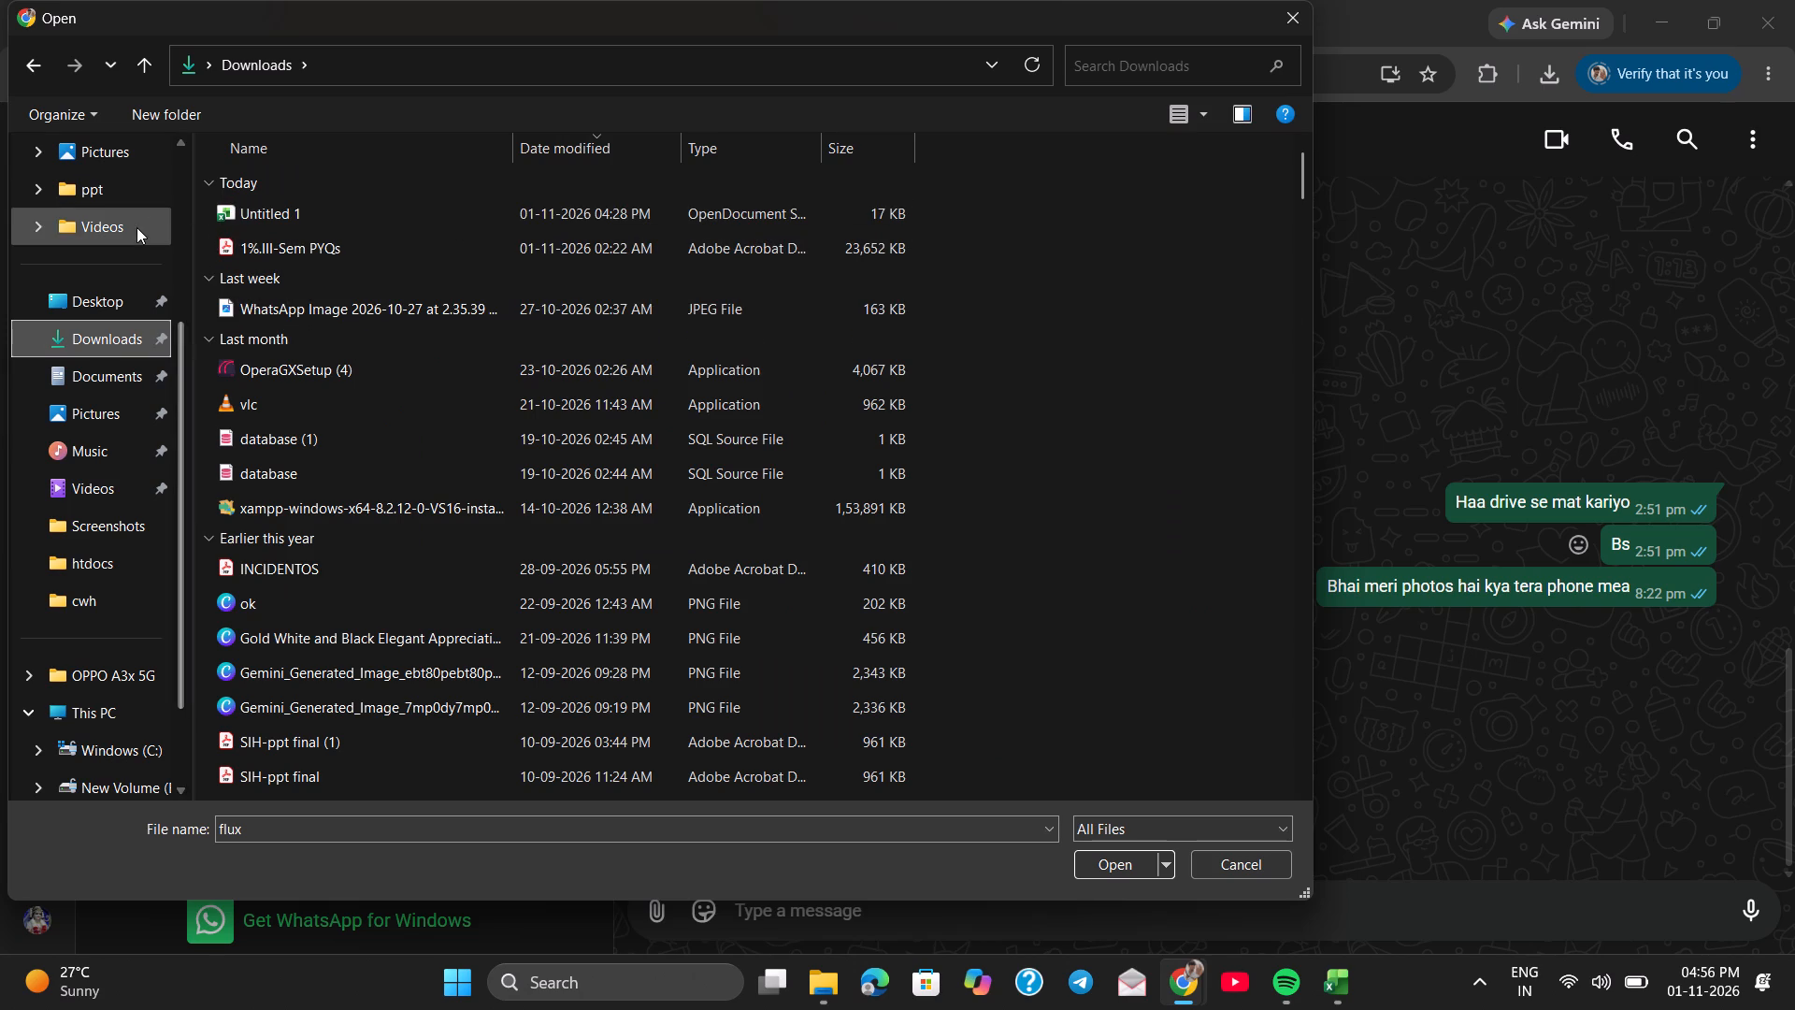
Look for the saved roster file in Home, the personal OneDrive folder, and the Desktop with its FLUX folder.
scroll(136, 227, "up", 10)
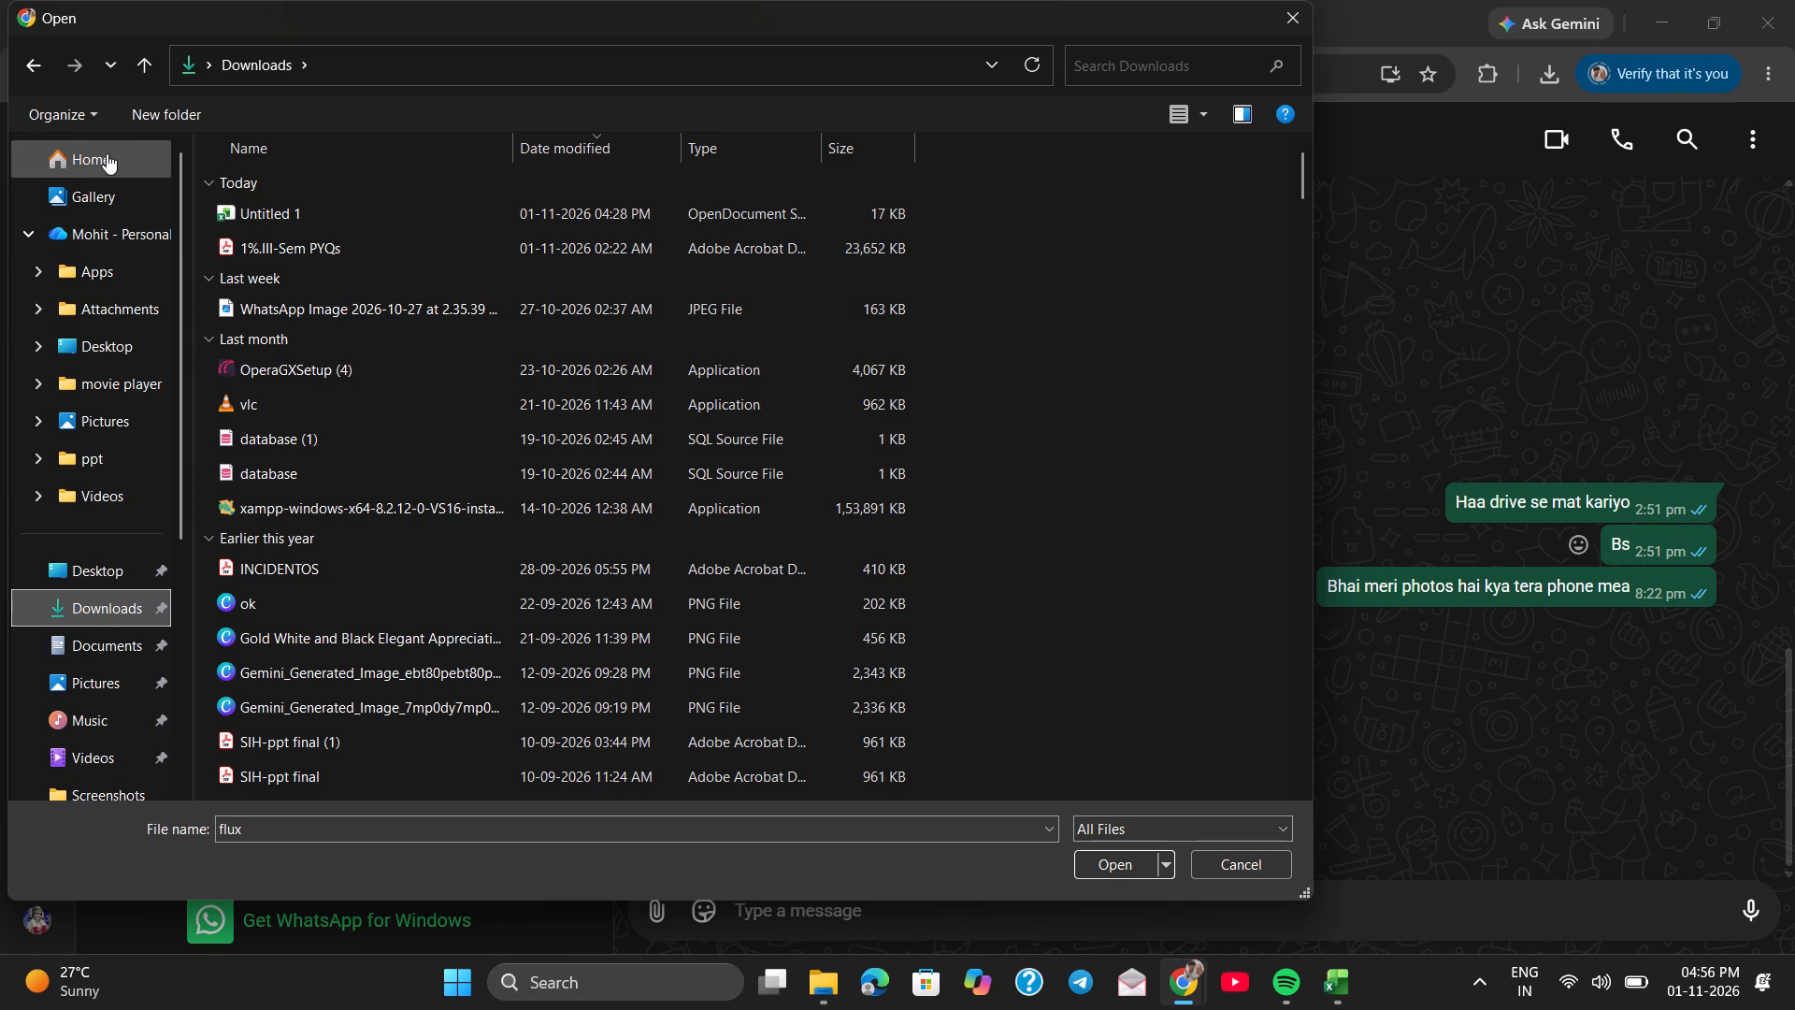
left_click(113, 142)
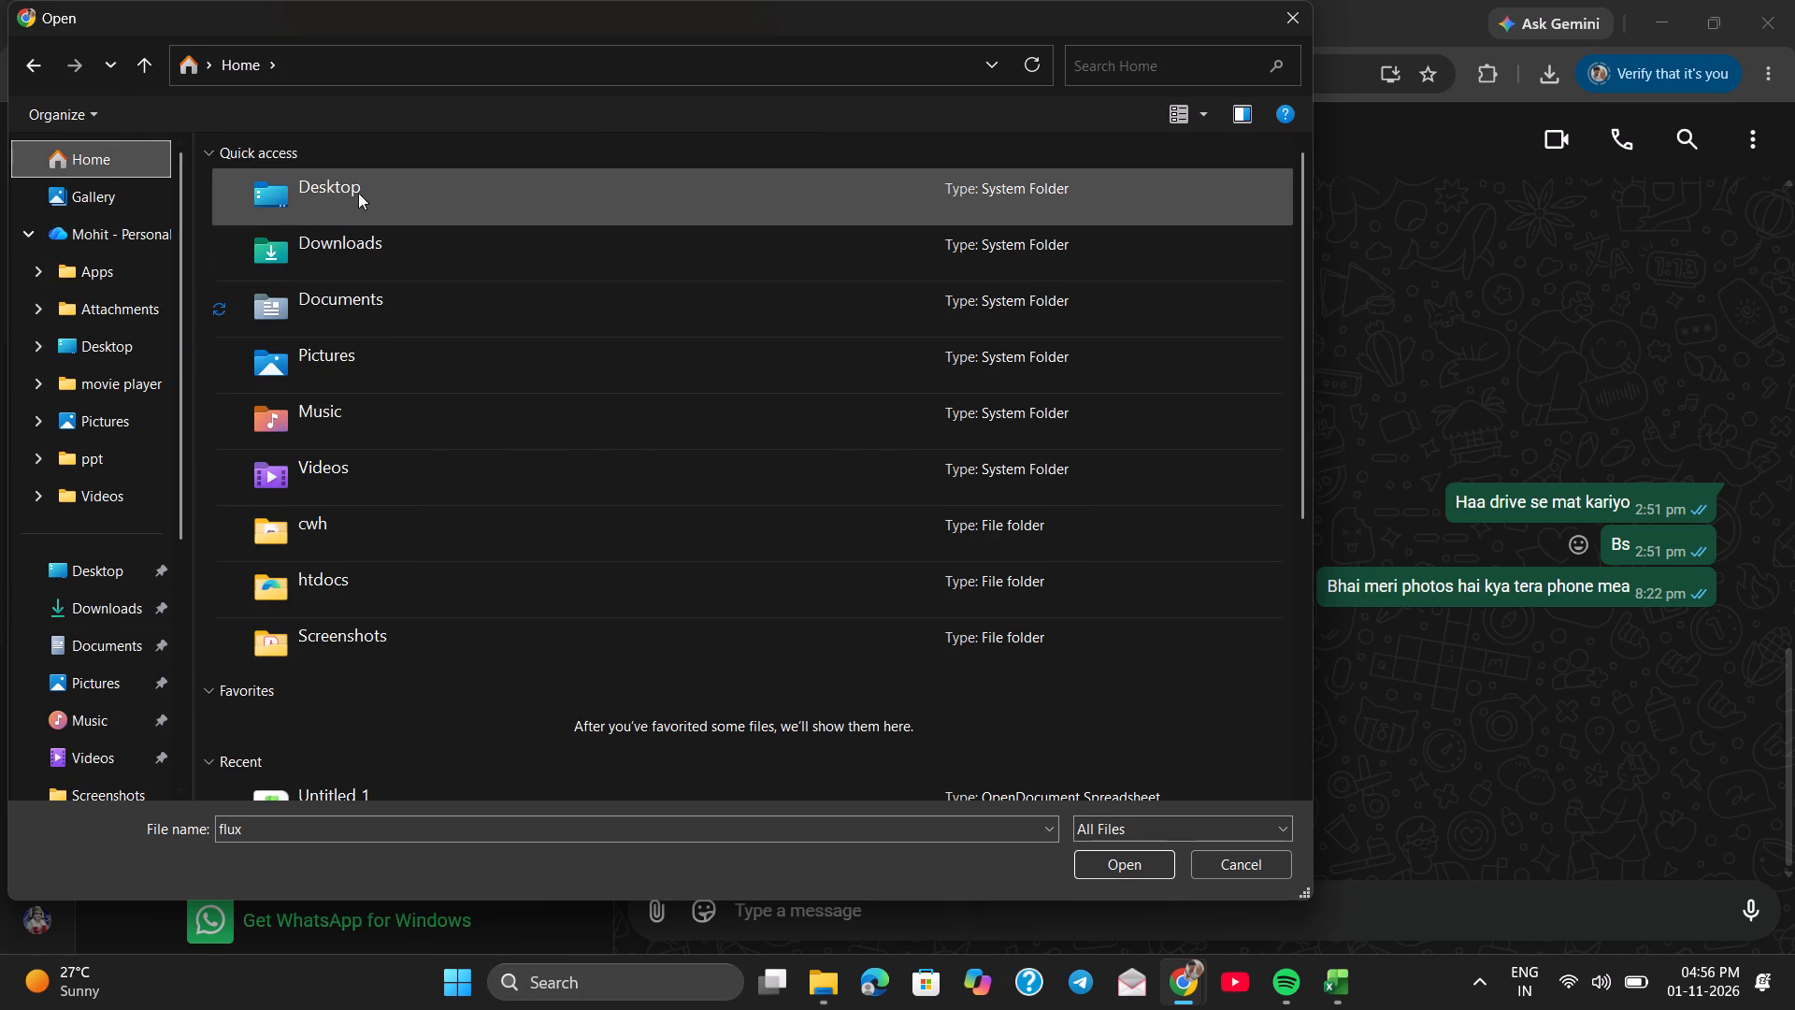
left_click(91, 228)
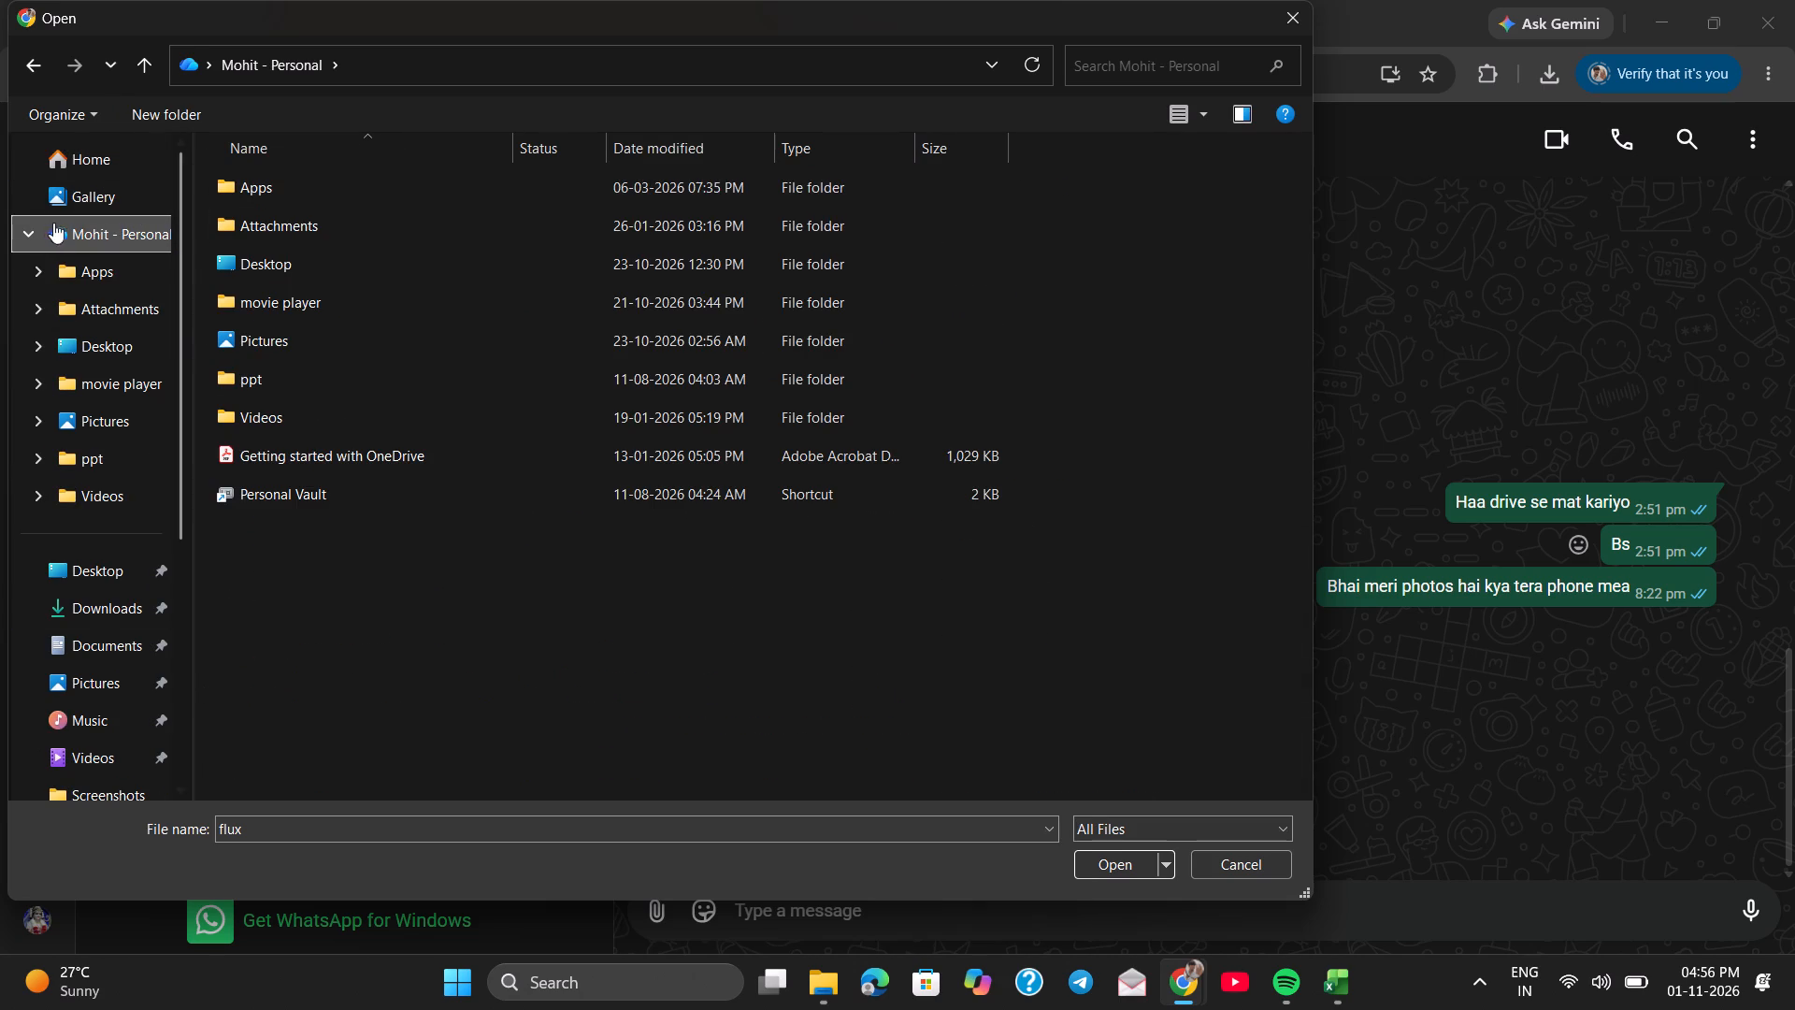
left_click(135, 171)
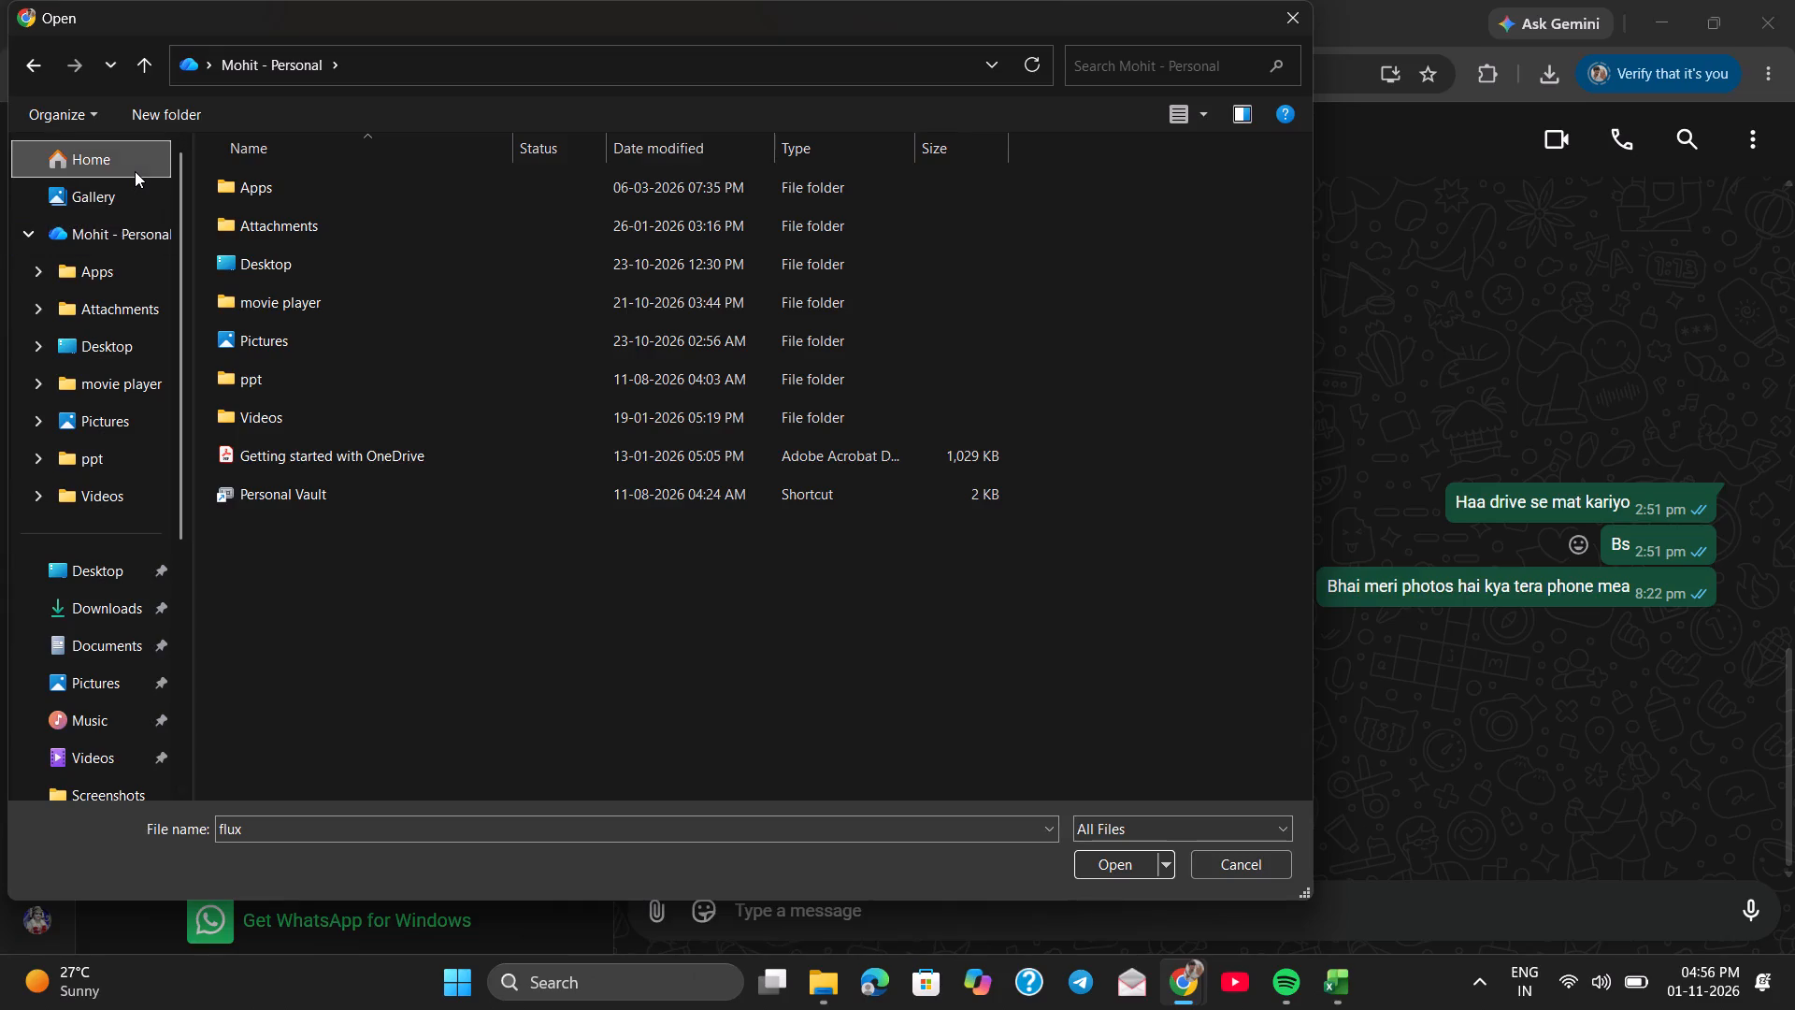
left_click(82, 556)
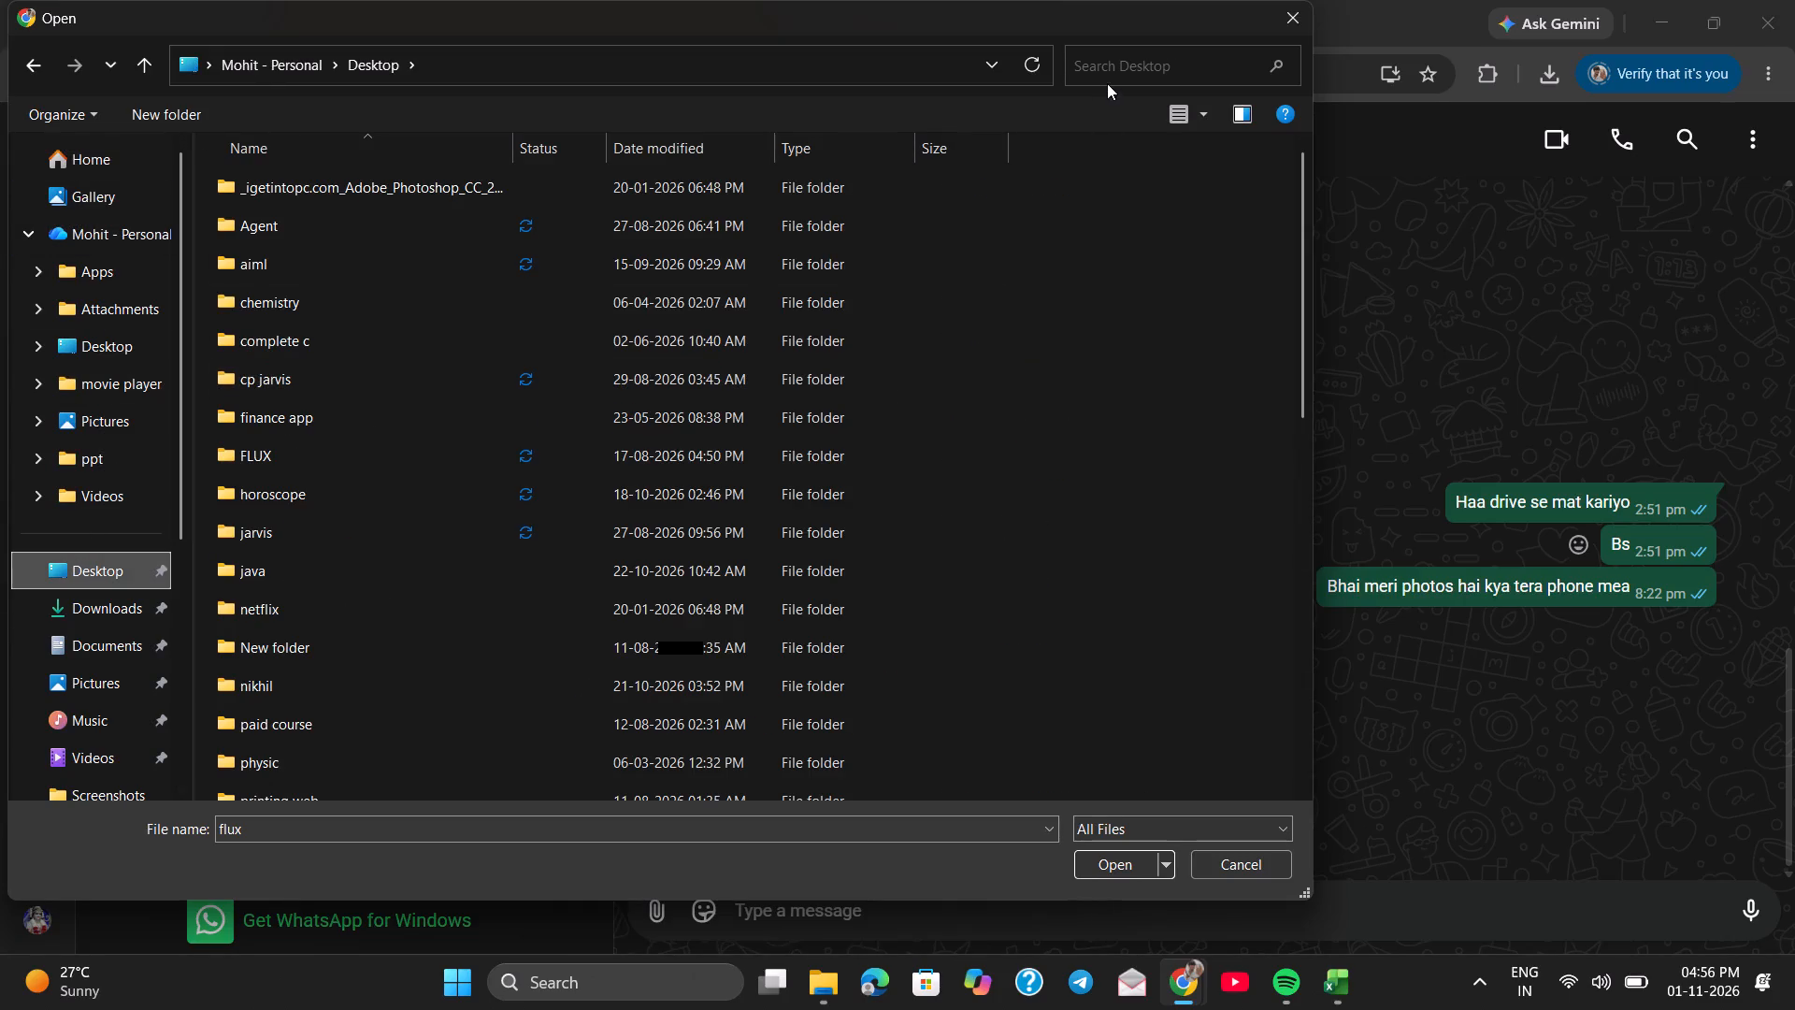
double_click(627, 468)
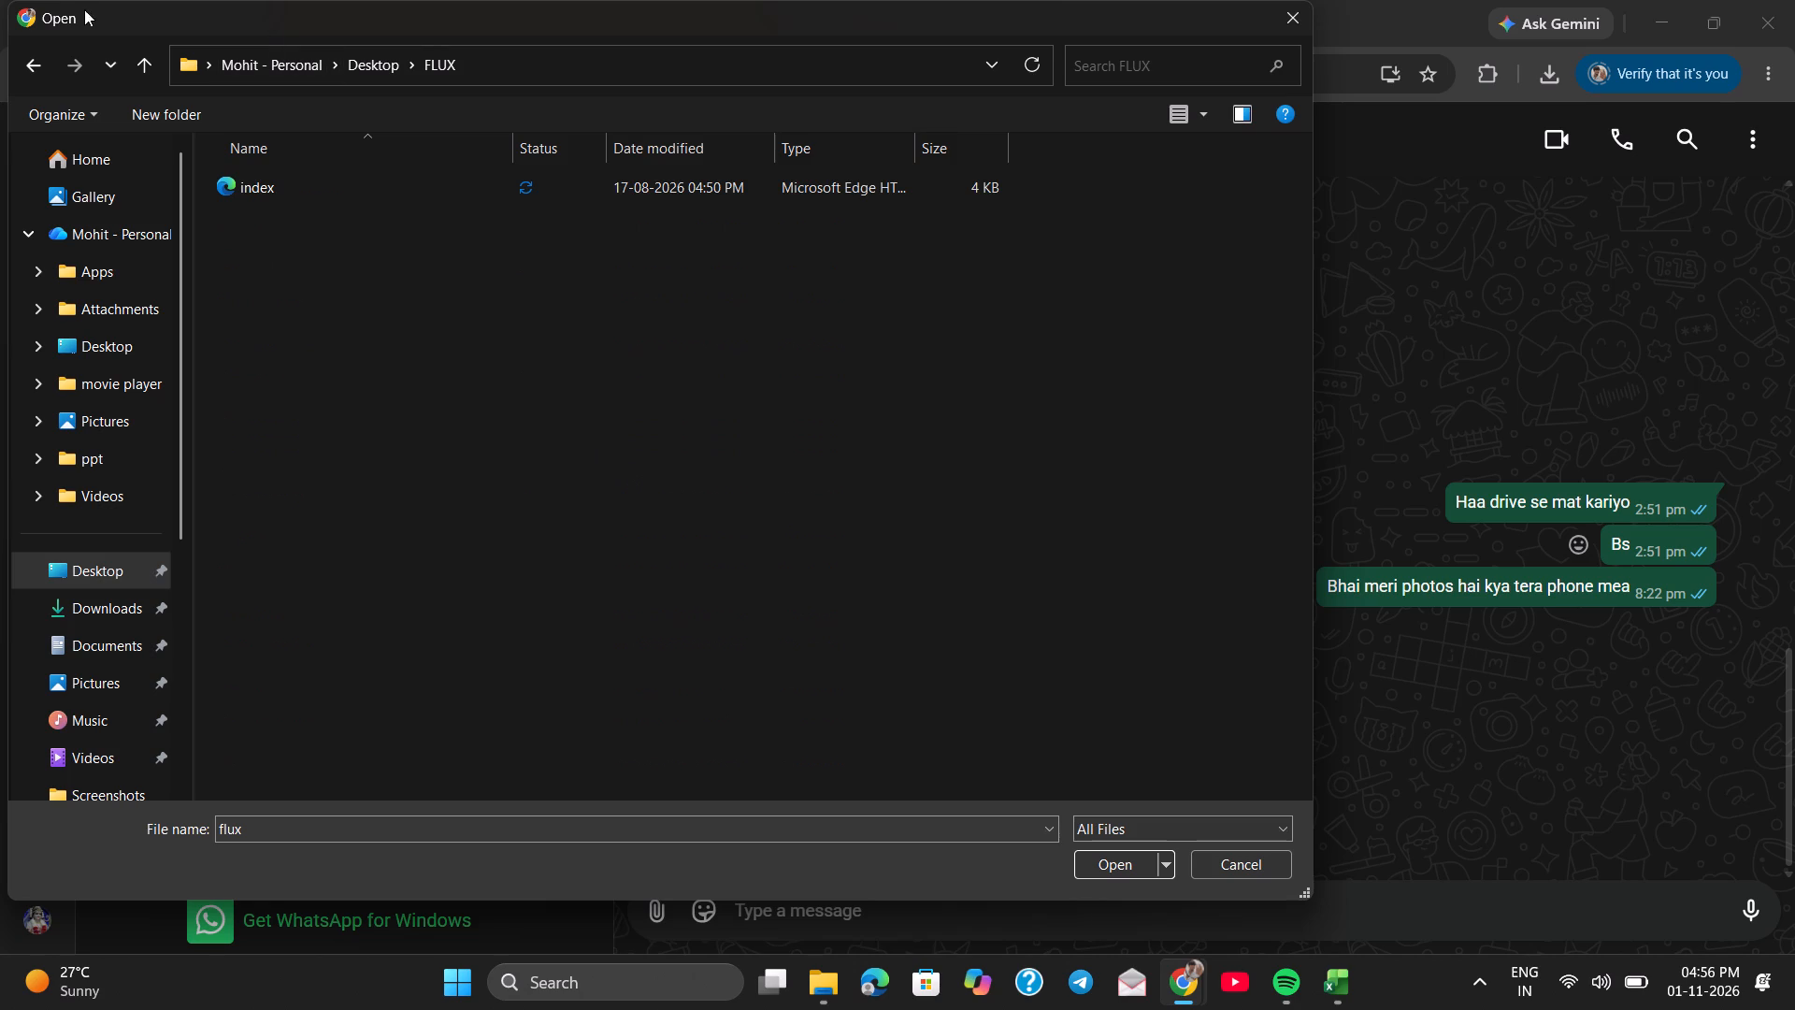
left_click(23, 64)
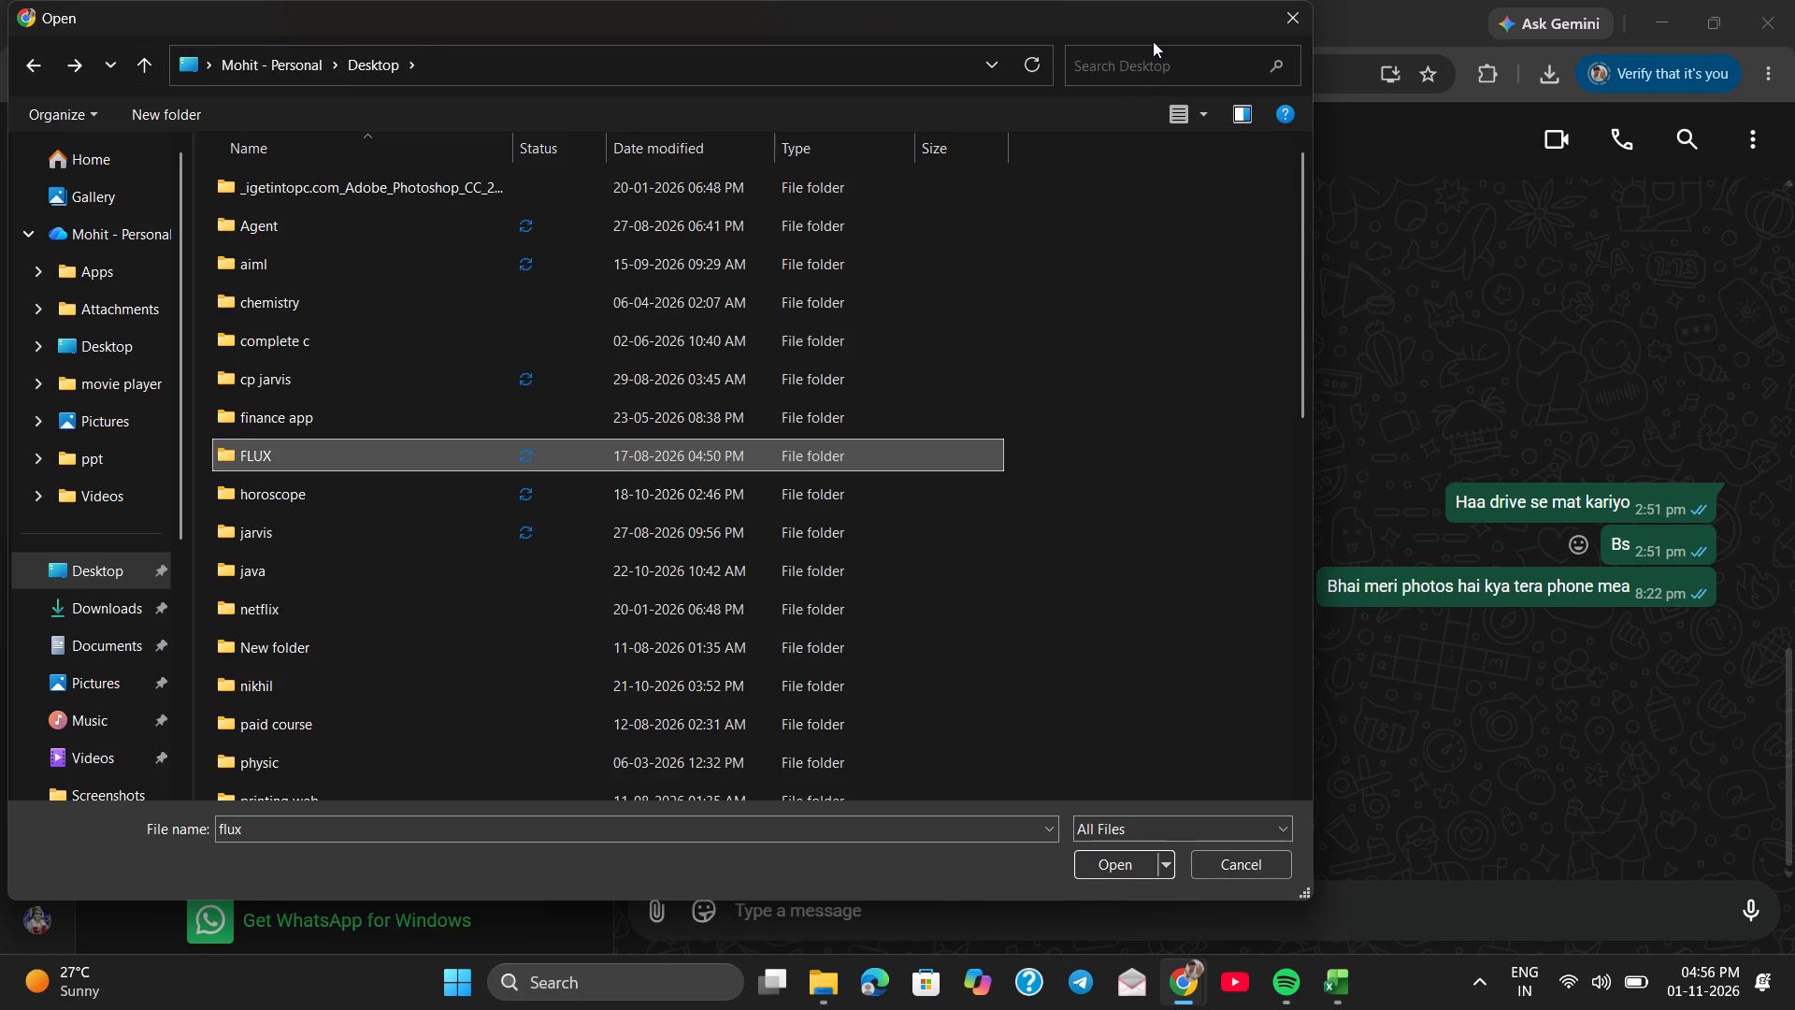
Search the Desktop for "flux" and look inside the FLUX folder for the roster file.
left_click(1143, 72)
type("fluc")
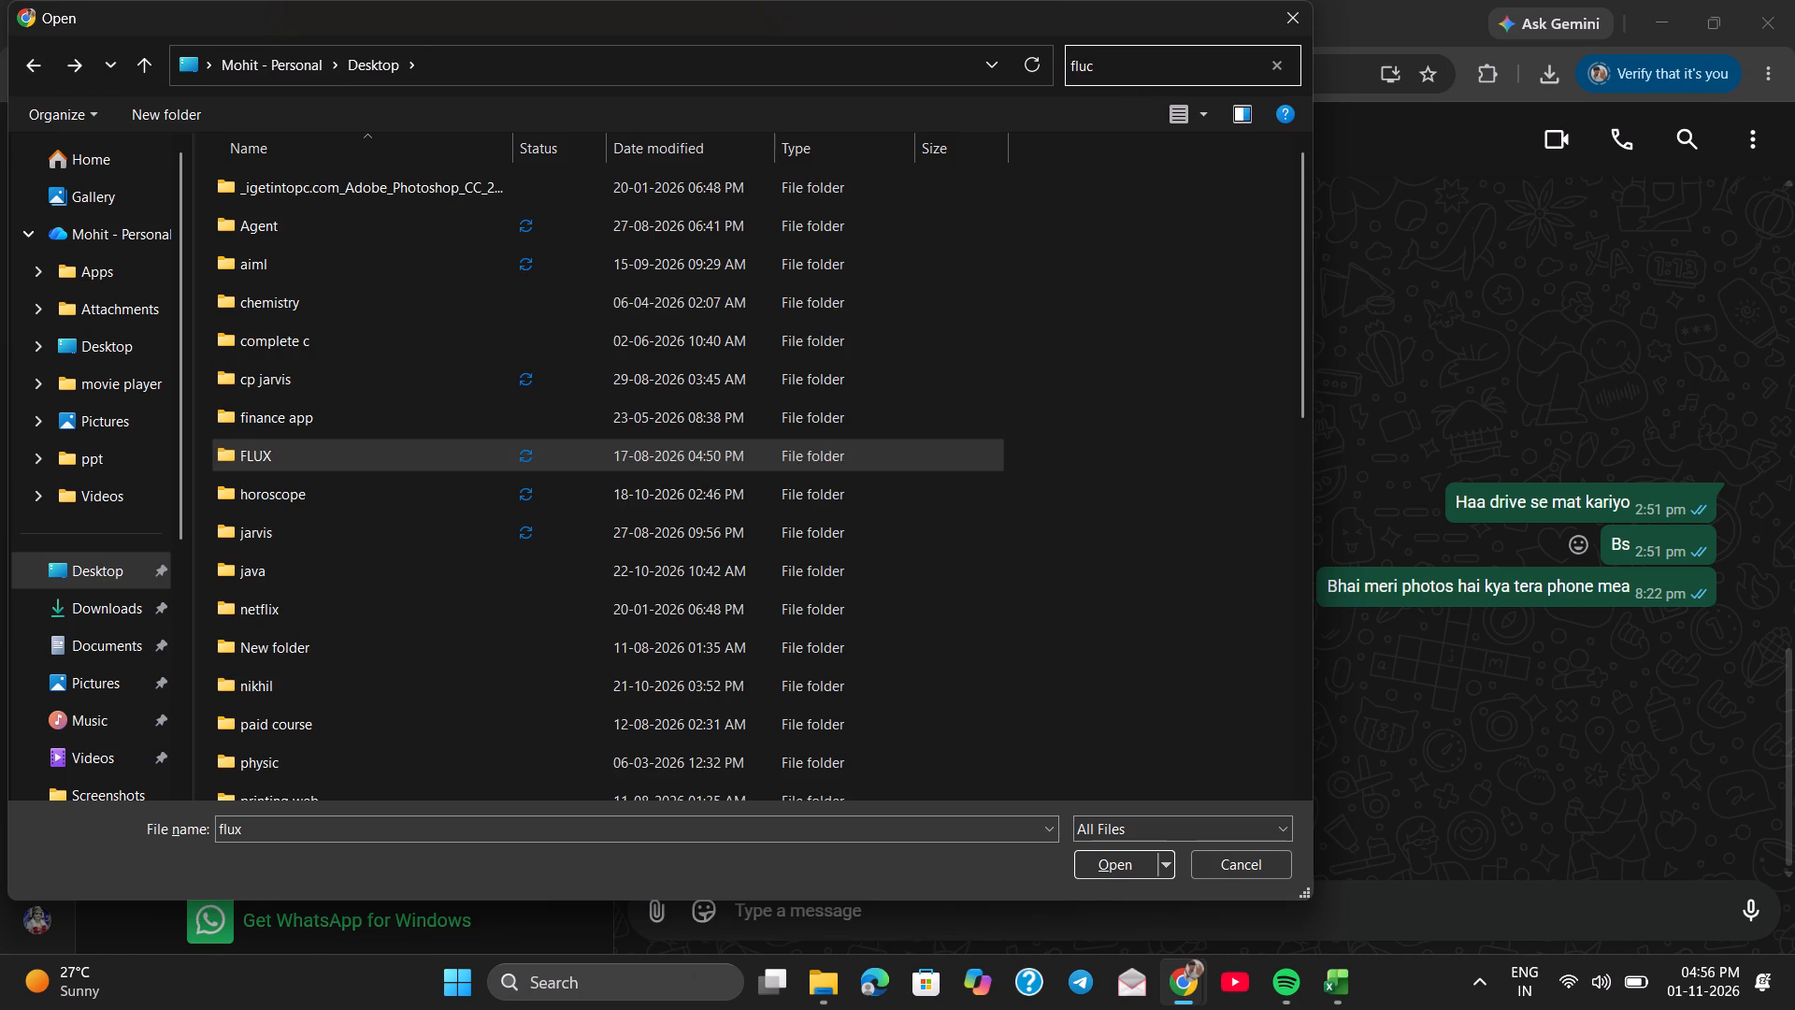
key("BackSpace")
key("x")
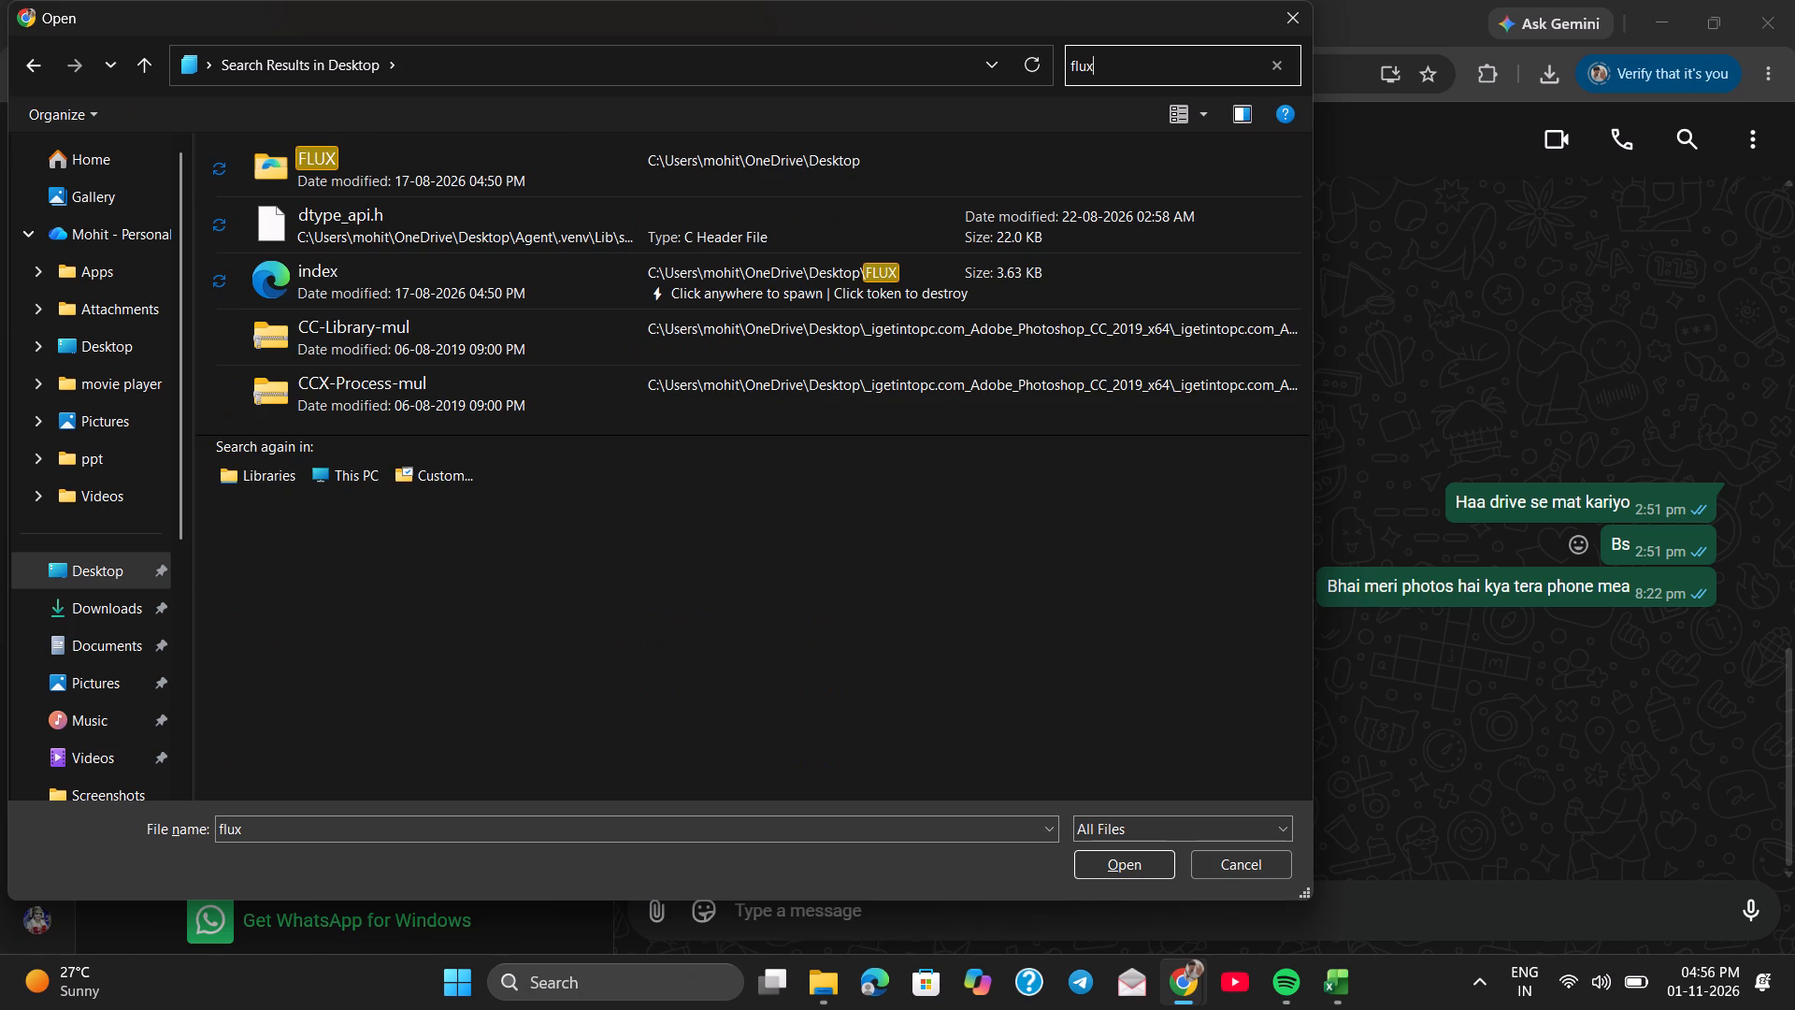
double_click(968, 165)
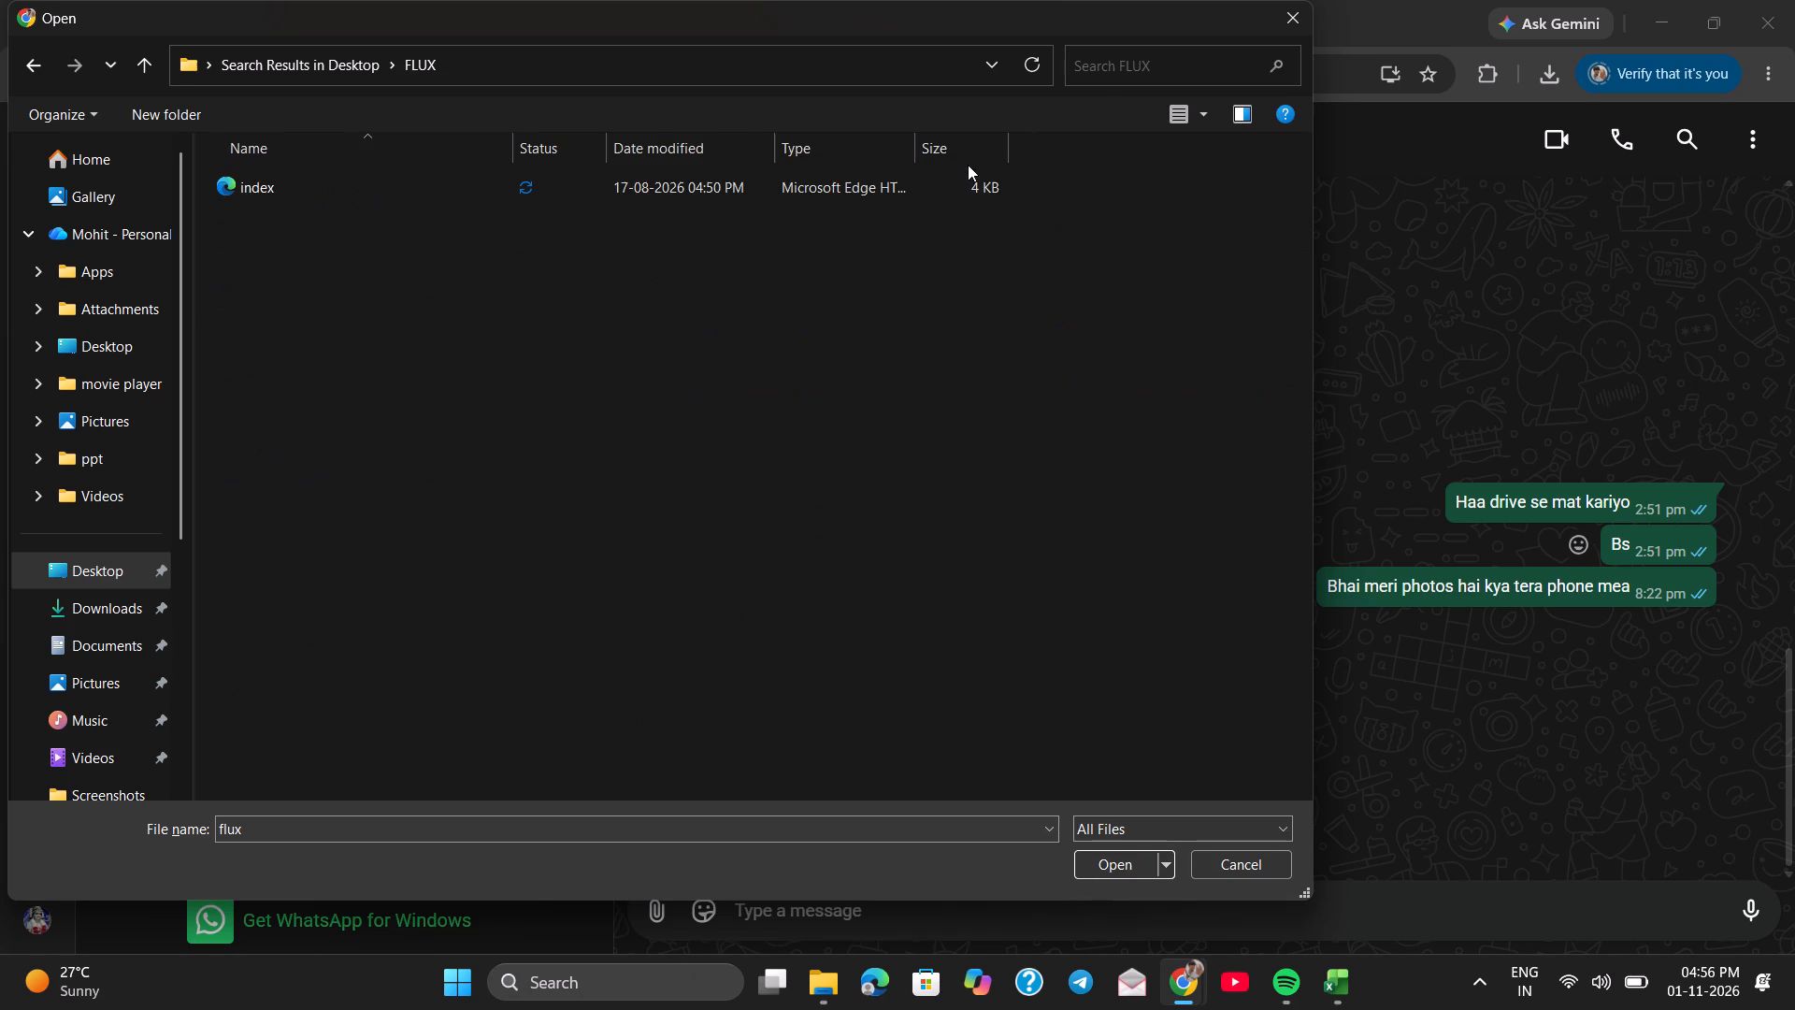
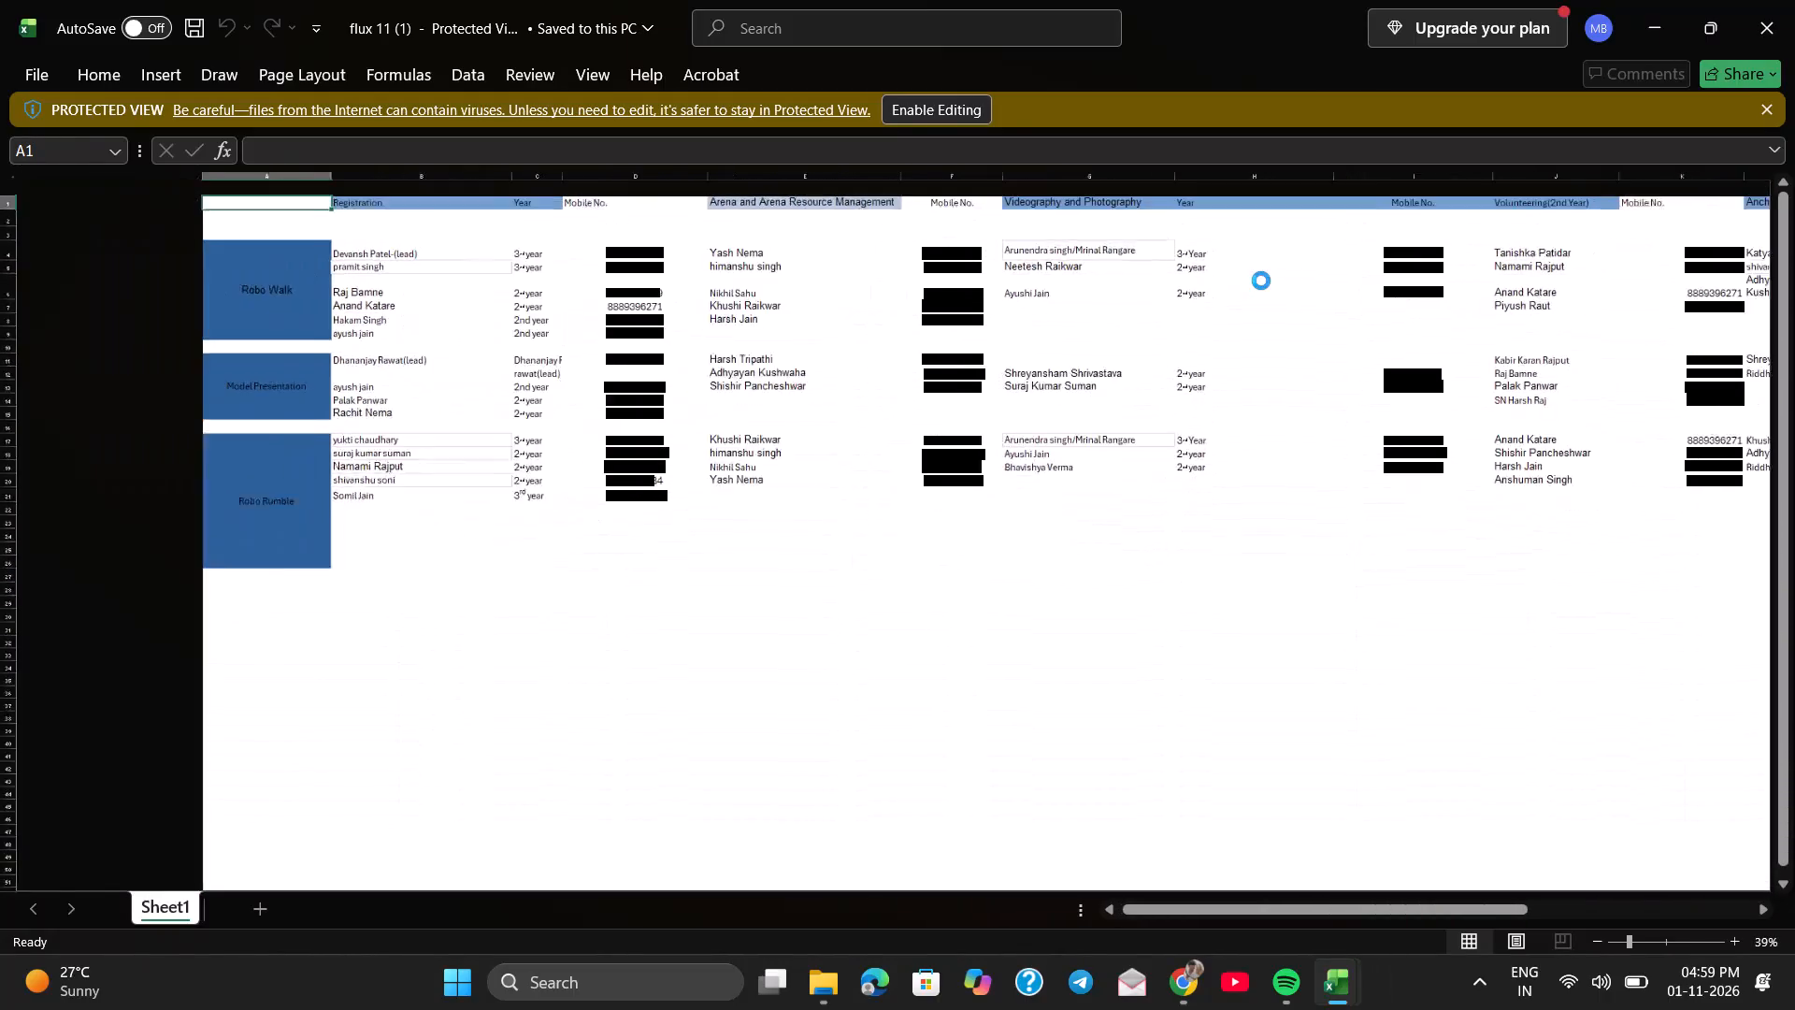
Review the downloaded roster across all duty columns and event blocks, checking the spacing around row 6 in the Robo Walk block.
scroll(1261, 281, "left", 8)
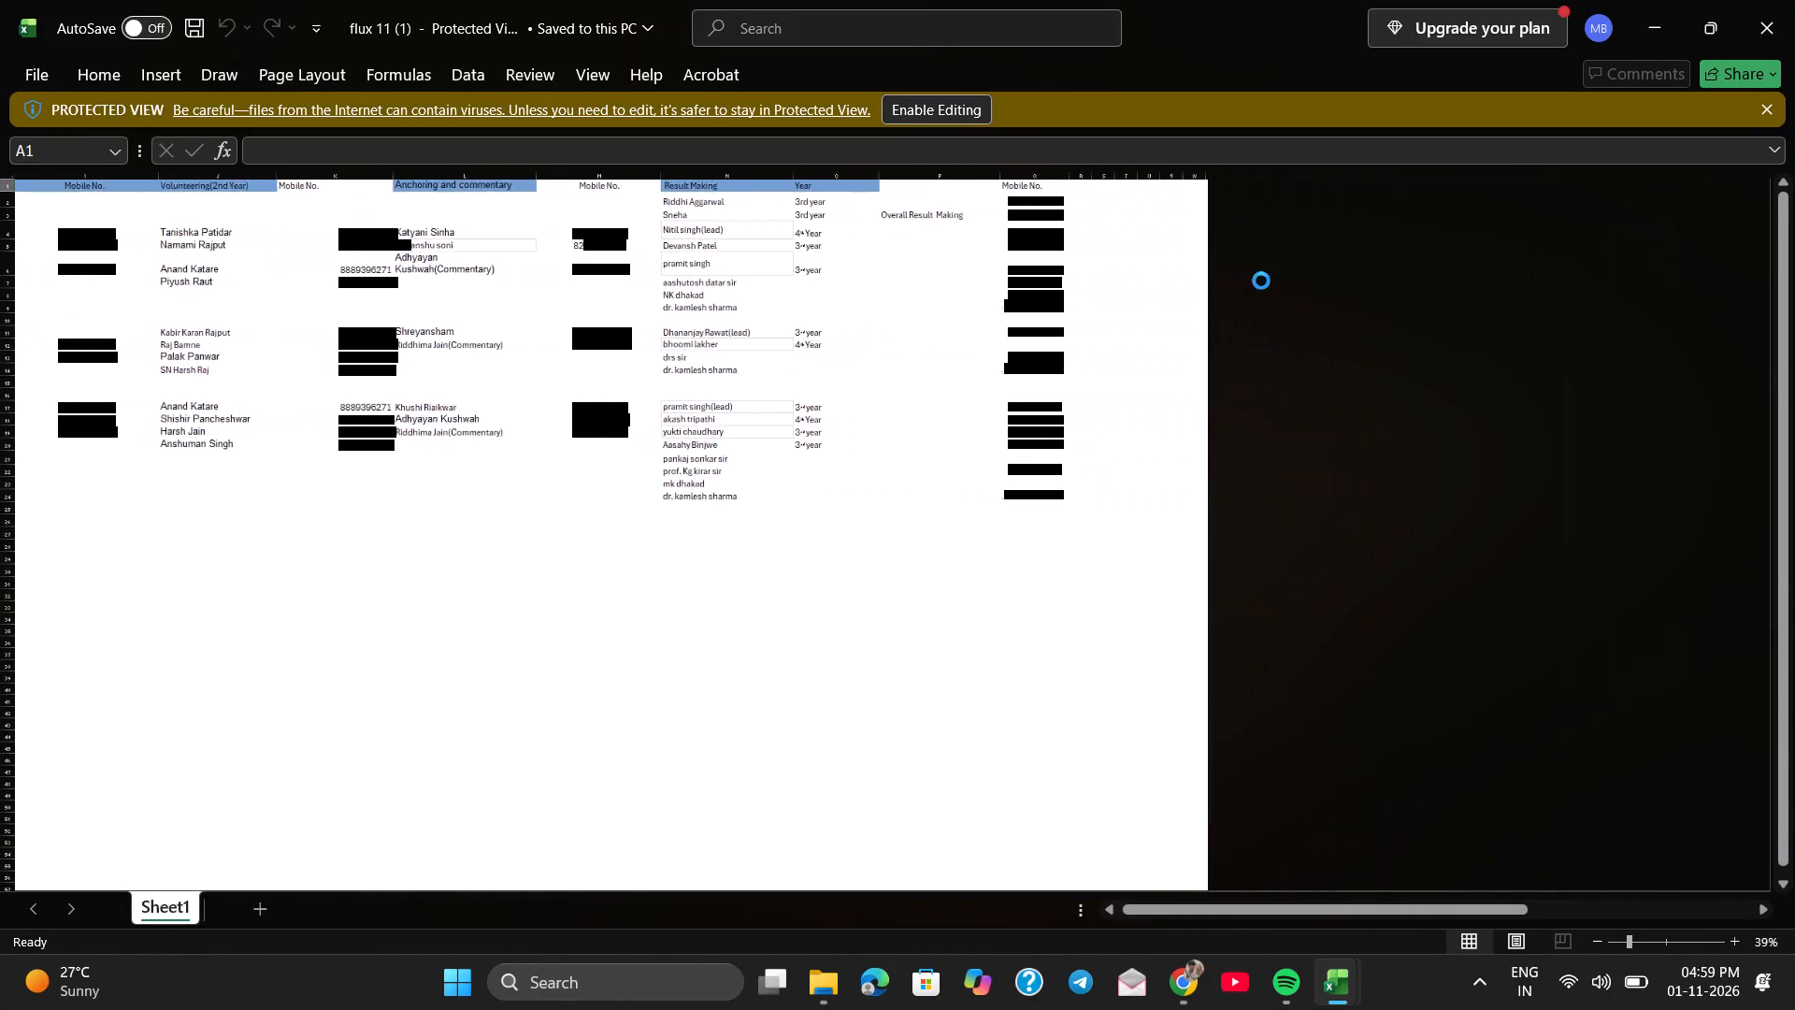
scroll(1261, 281, "right", 2)
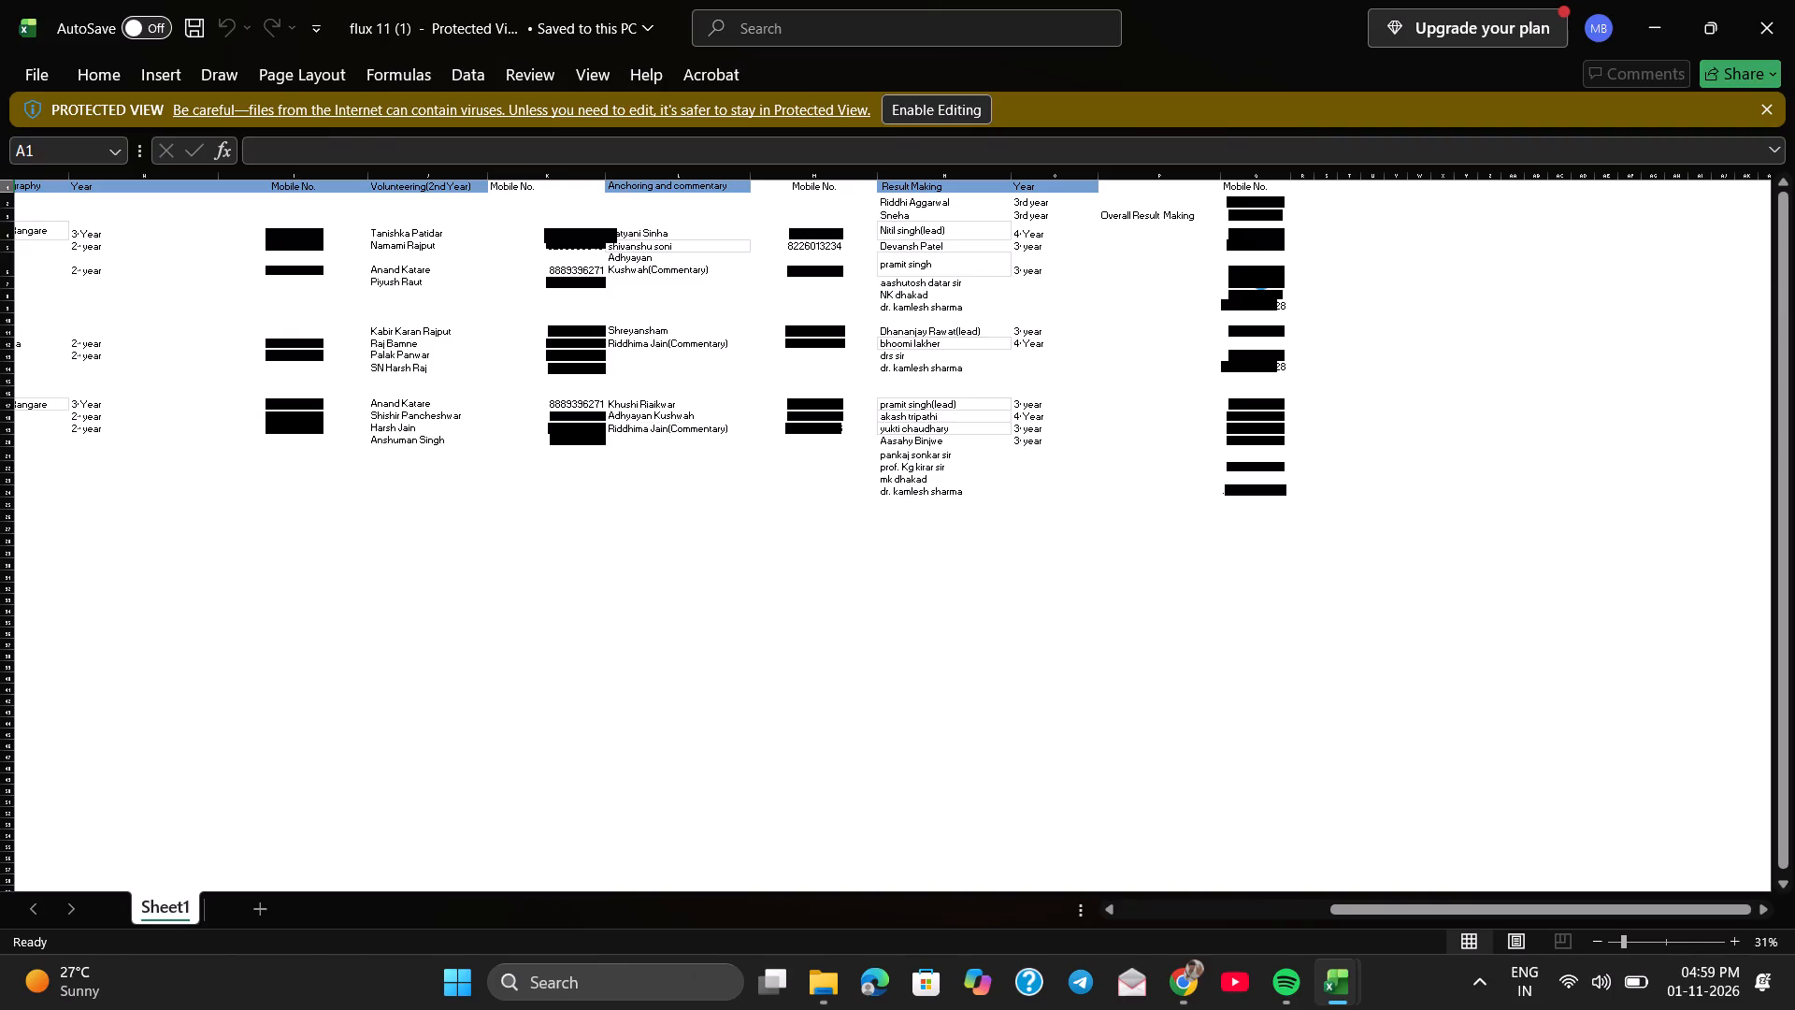
scroll(875, 372, "right", 3)
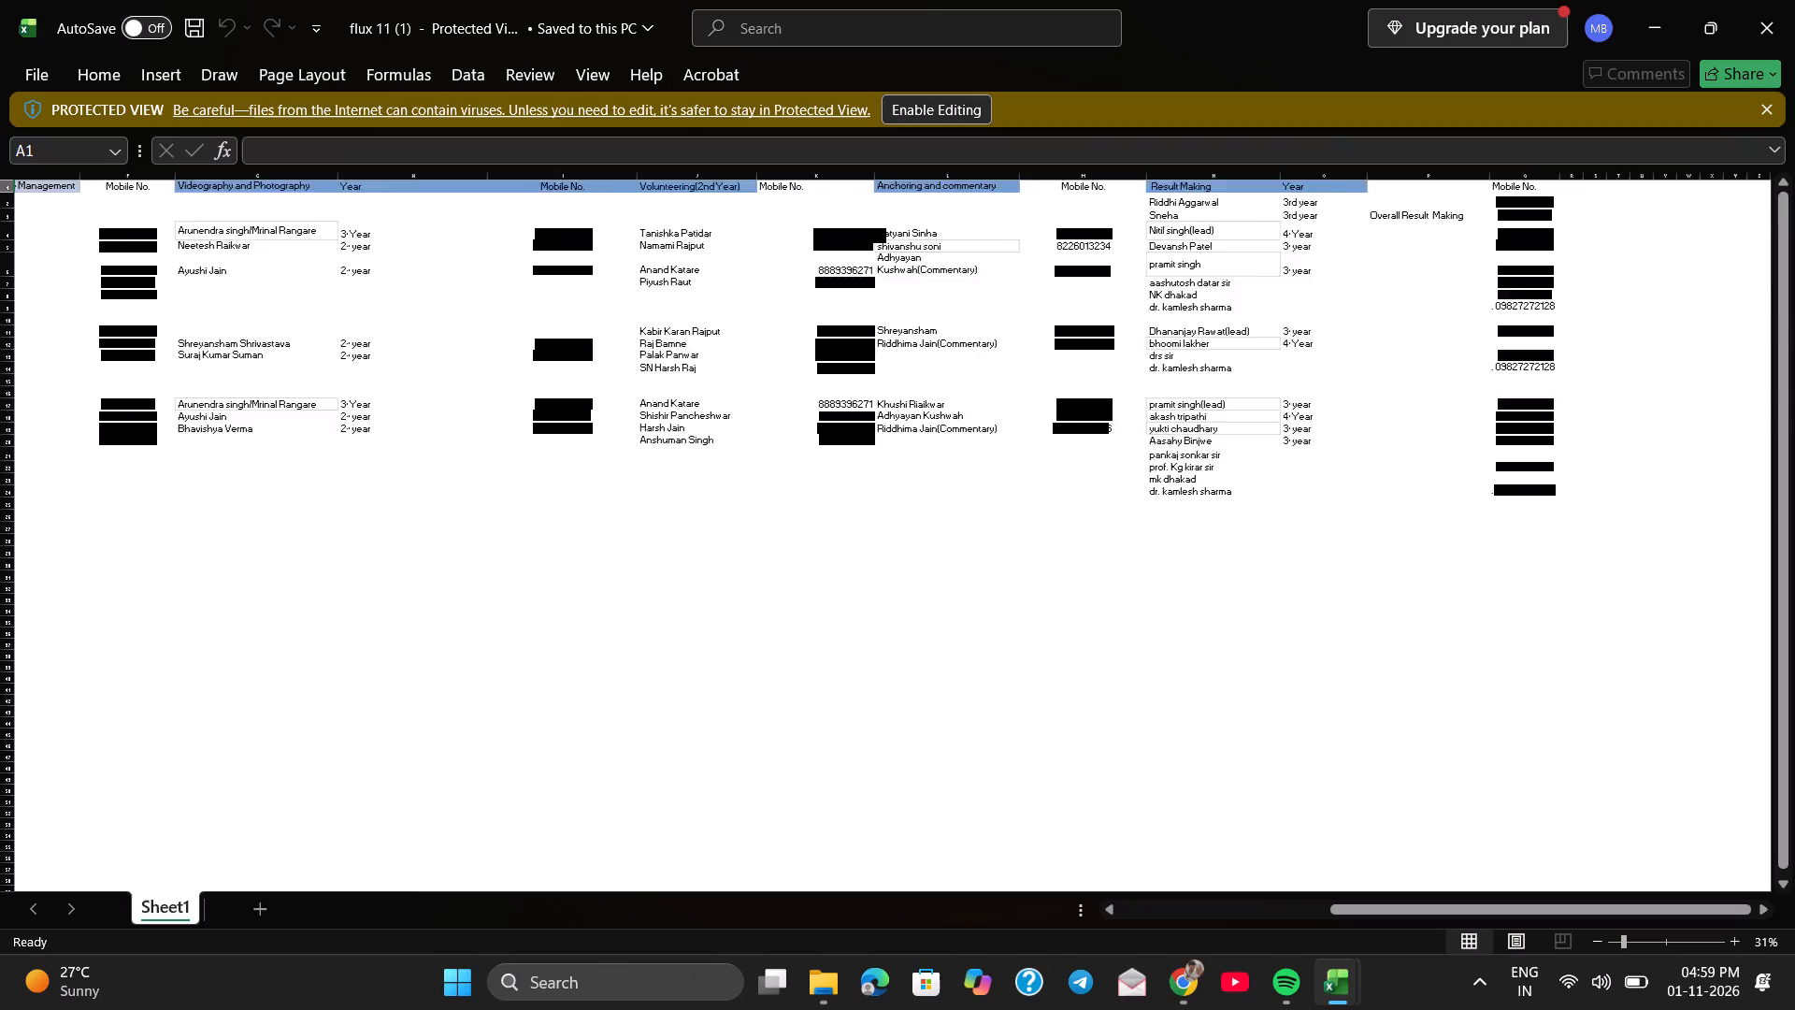
scroll(875, 372, "right", 3)
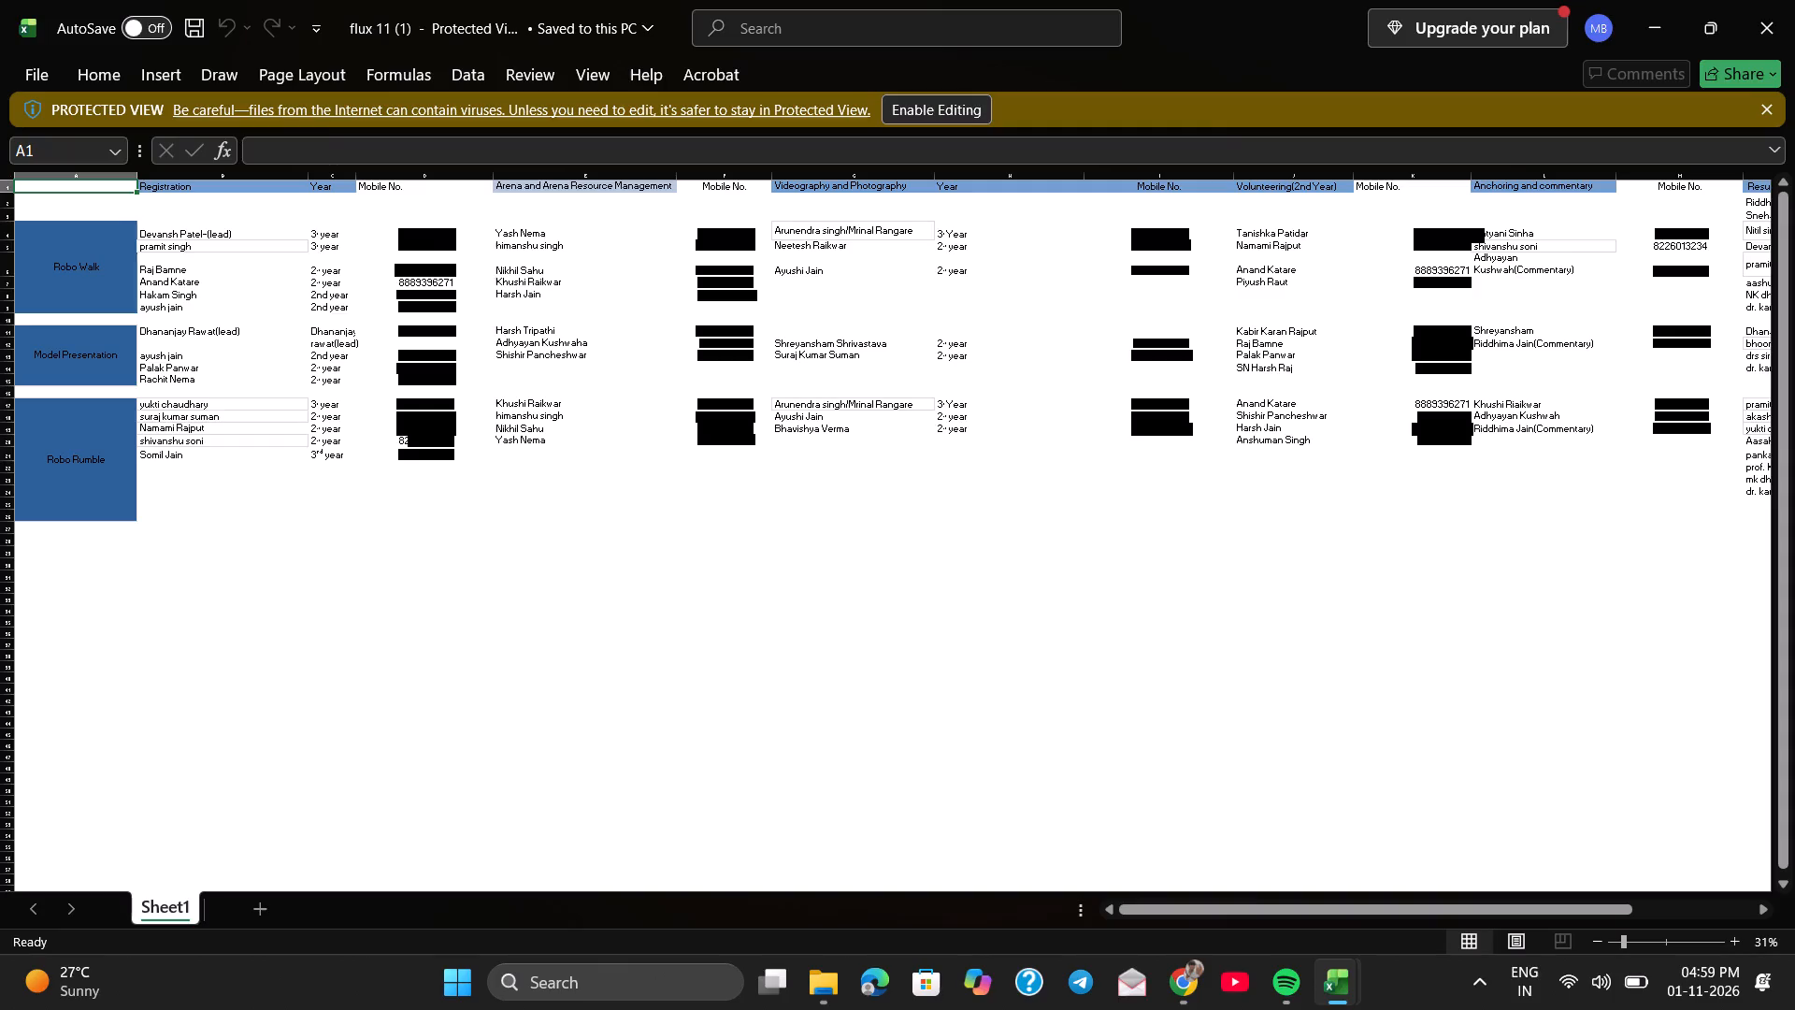
left_click(817, 257)
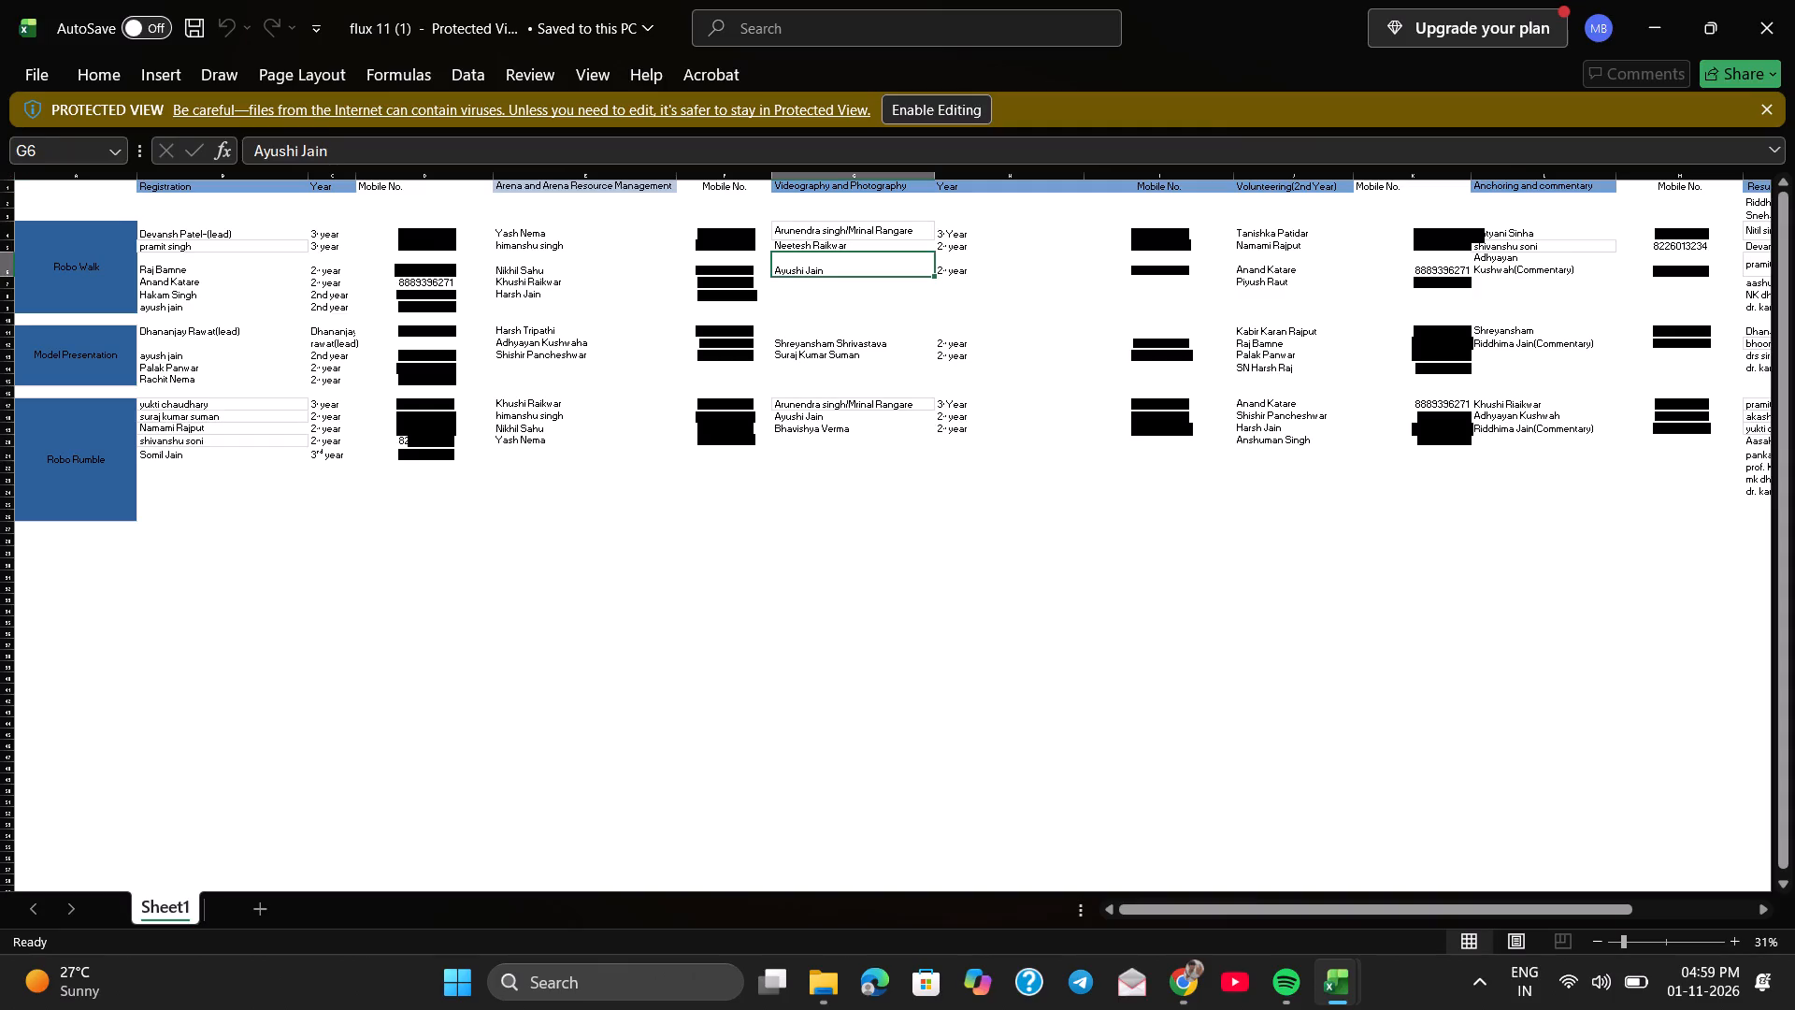
left_click(841, 267)
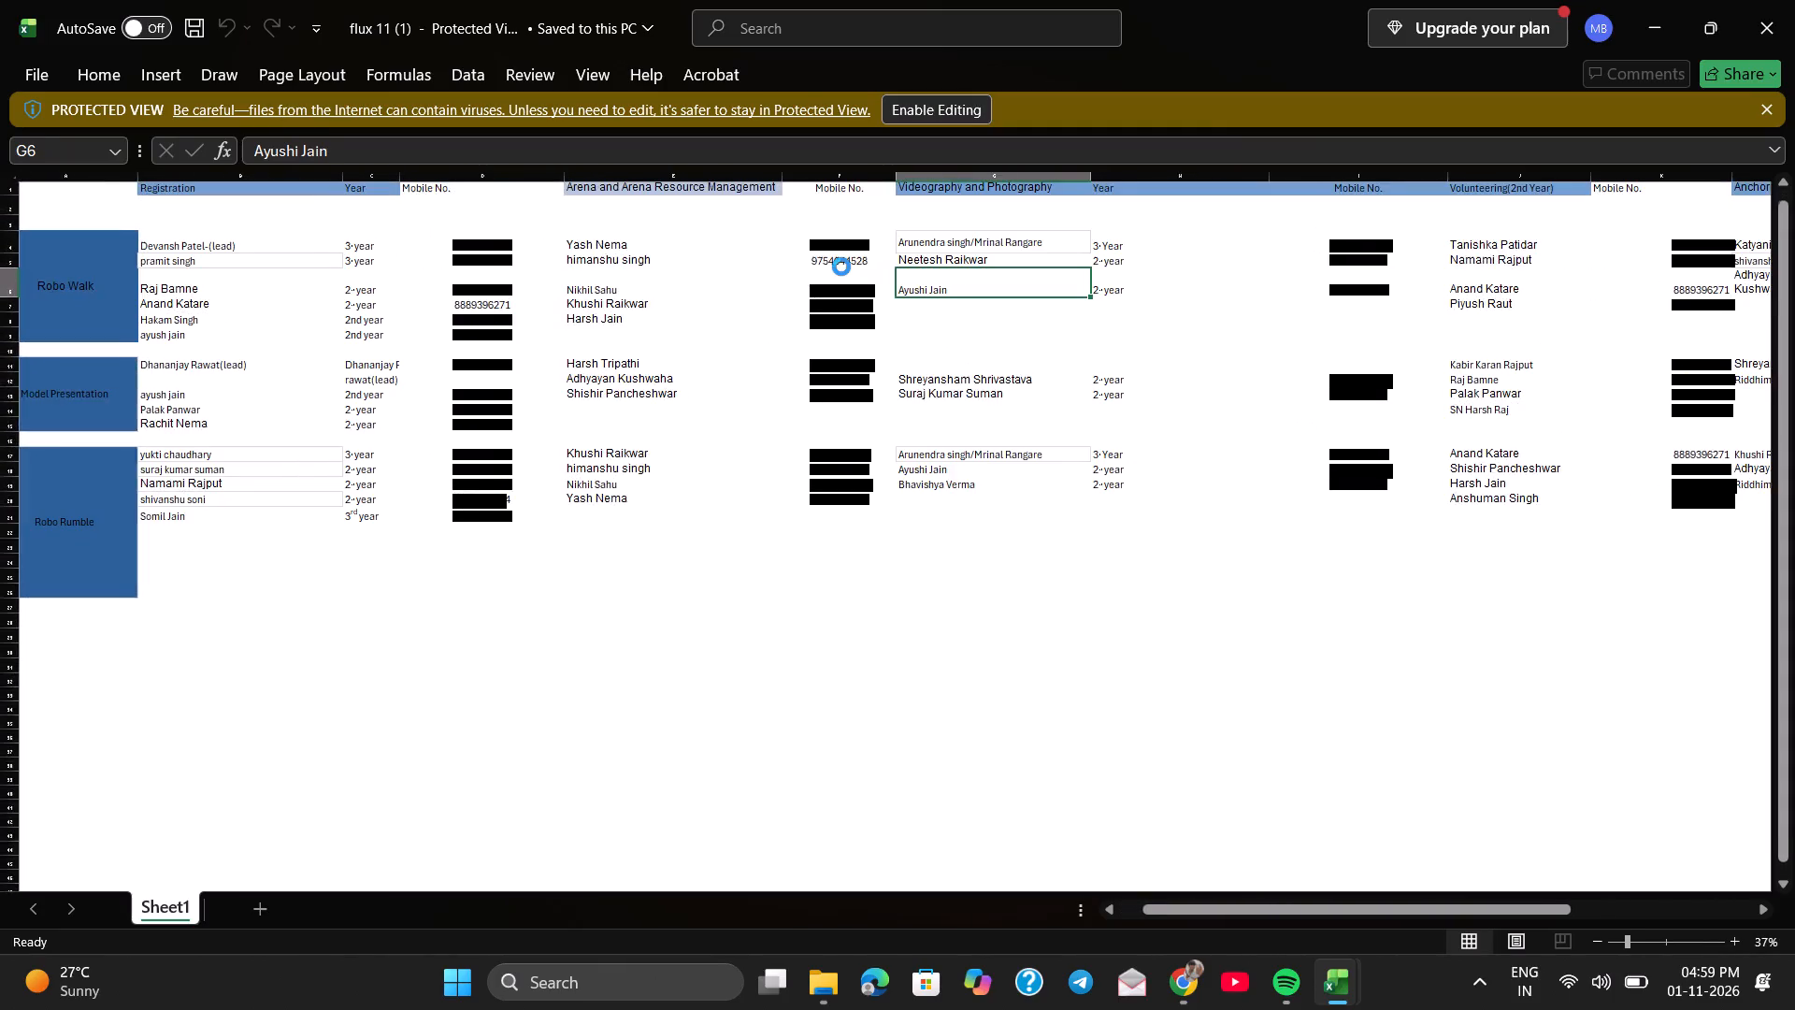
scroll(841, 267, "left", 2)
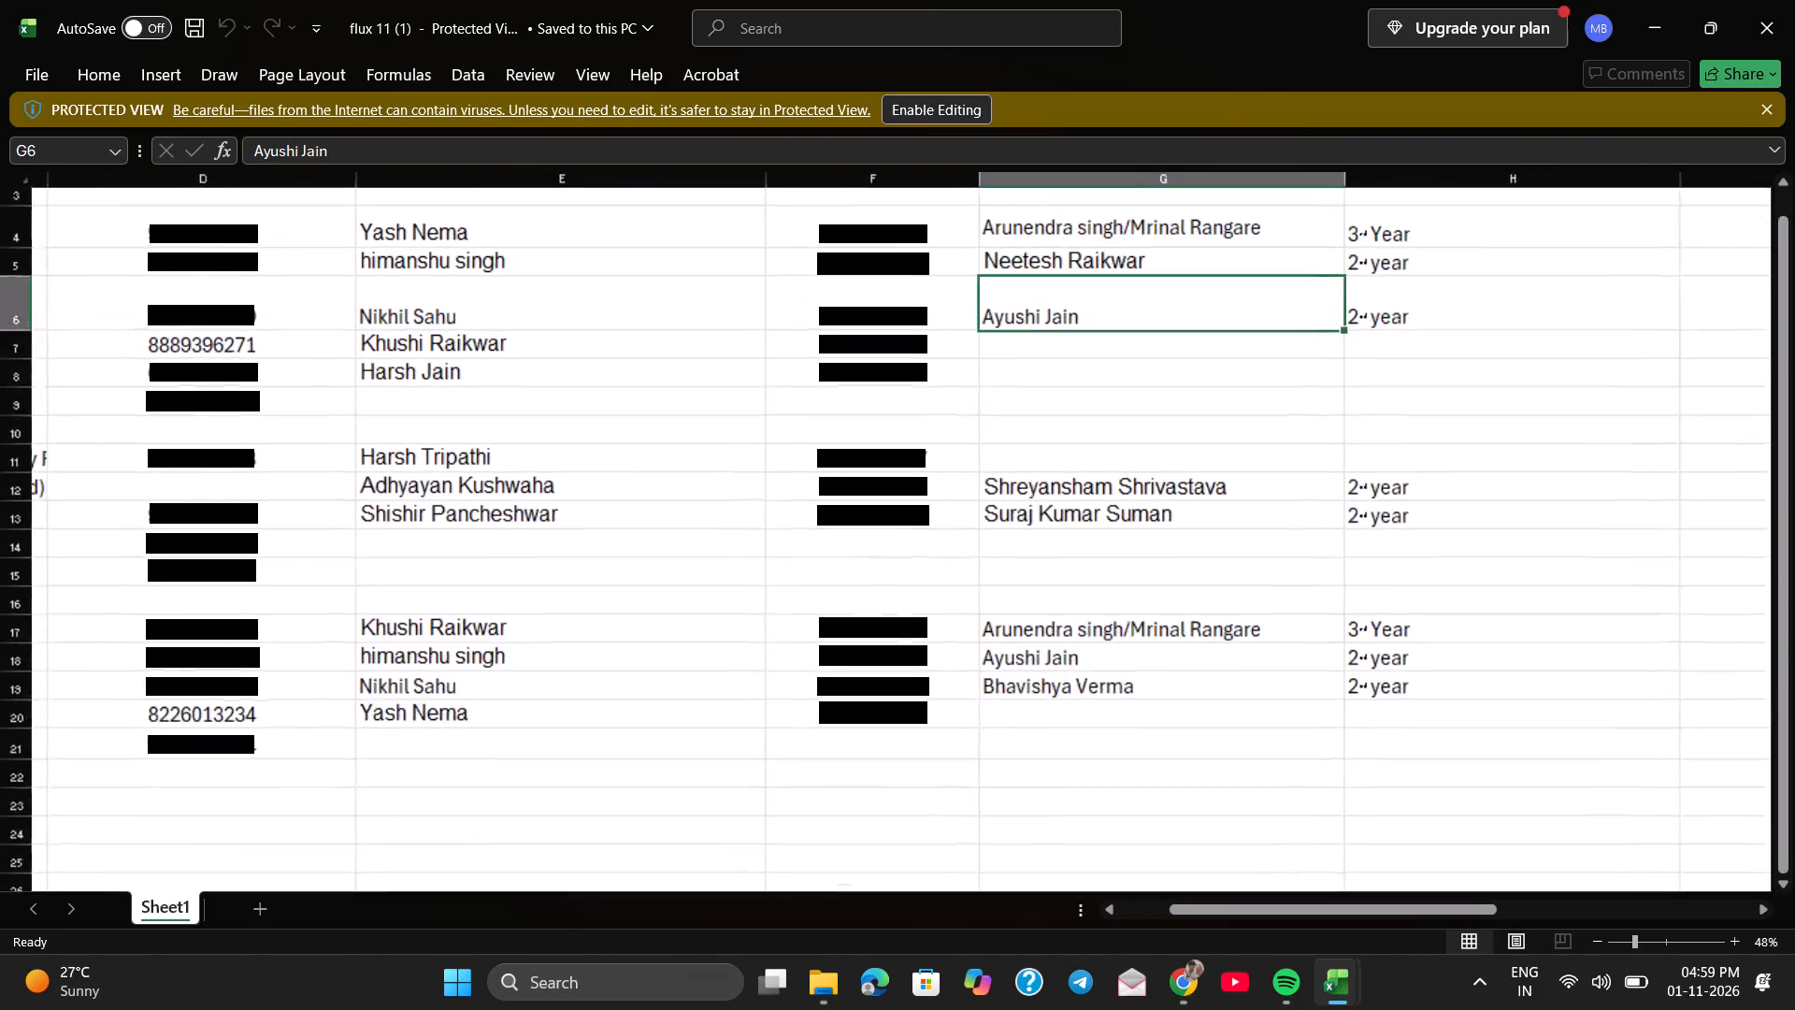
left_click(993, 297)
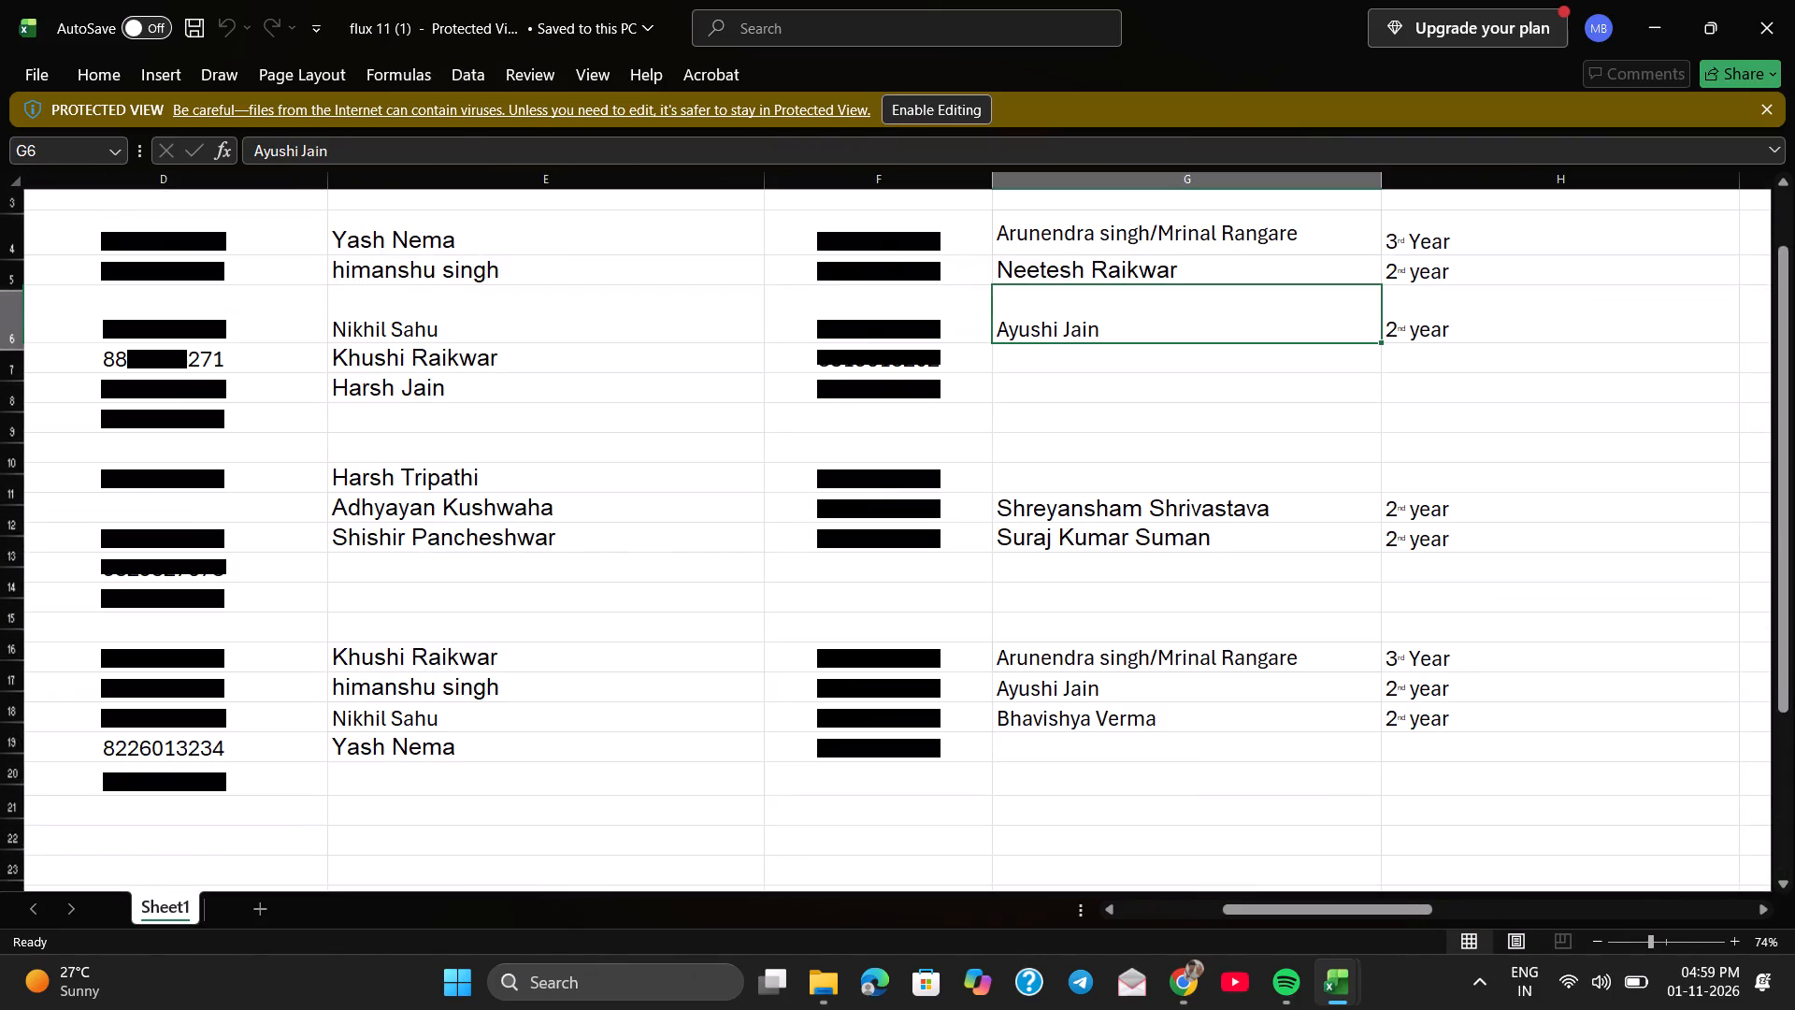
left_click(1002, 302)
left_click(1033, 320)
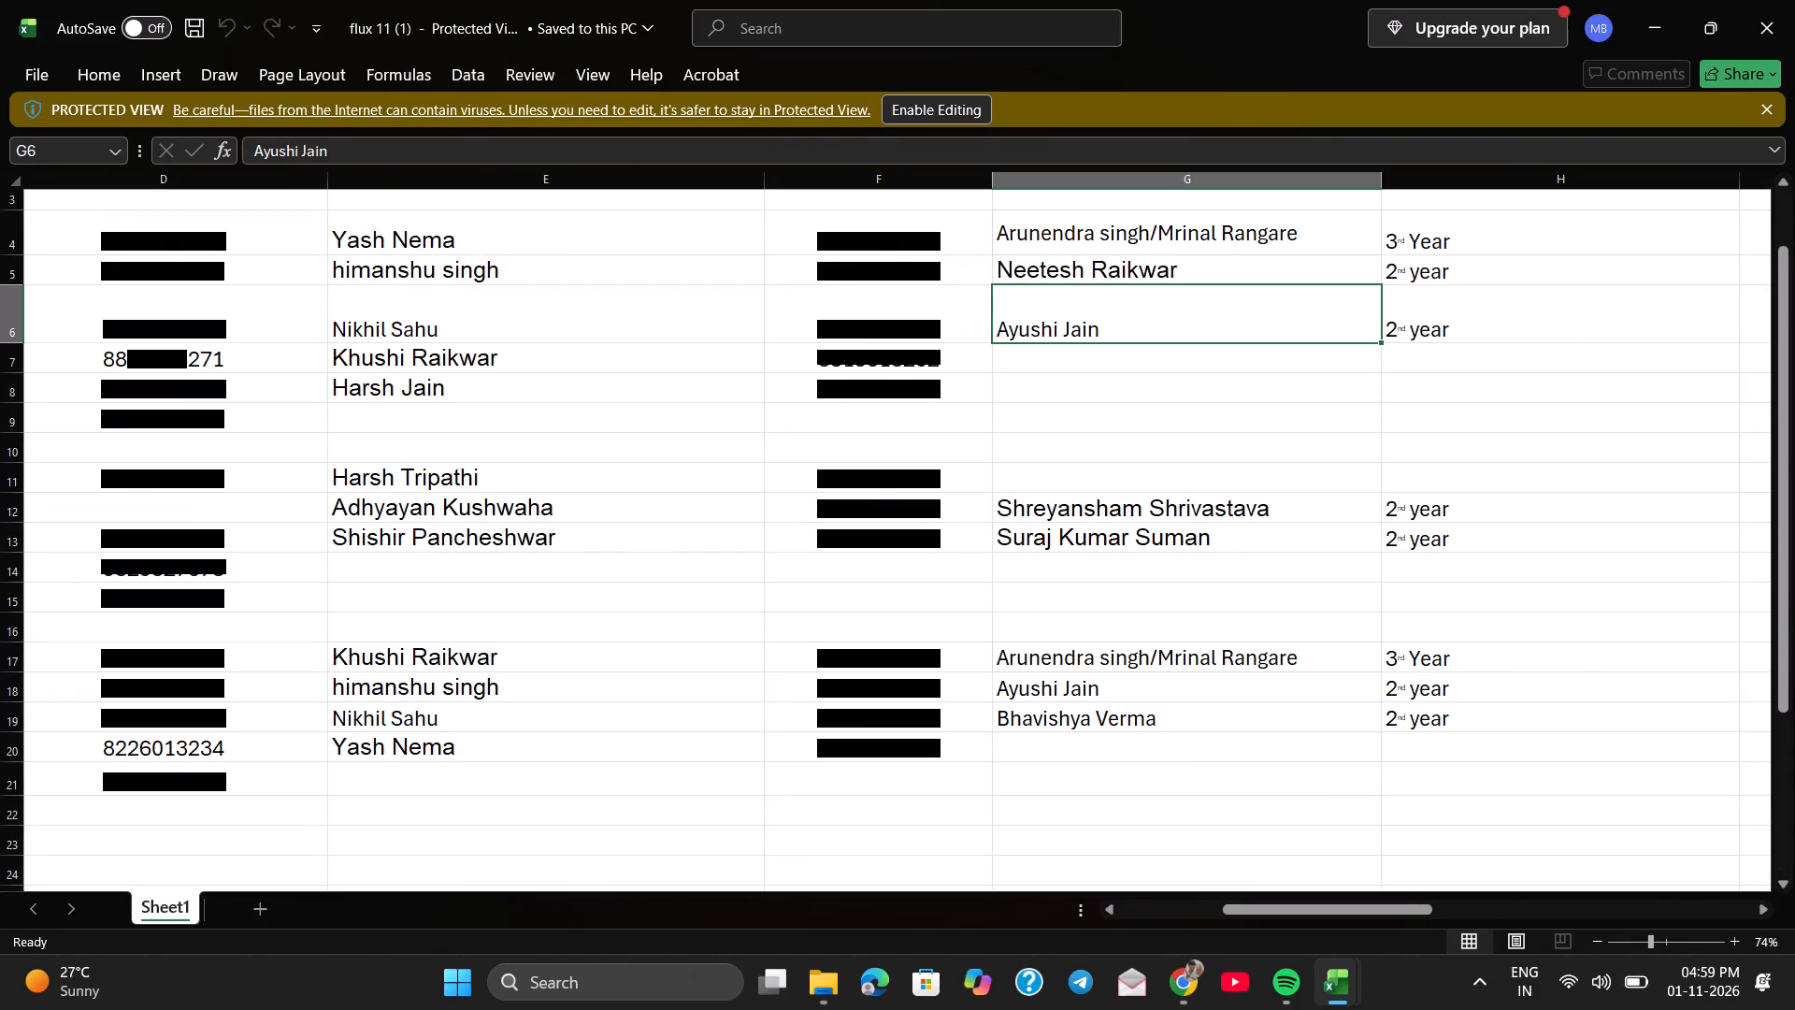
scroll(683, 303, "right", 4)
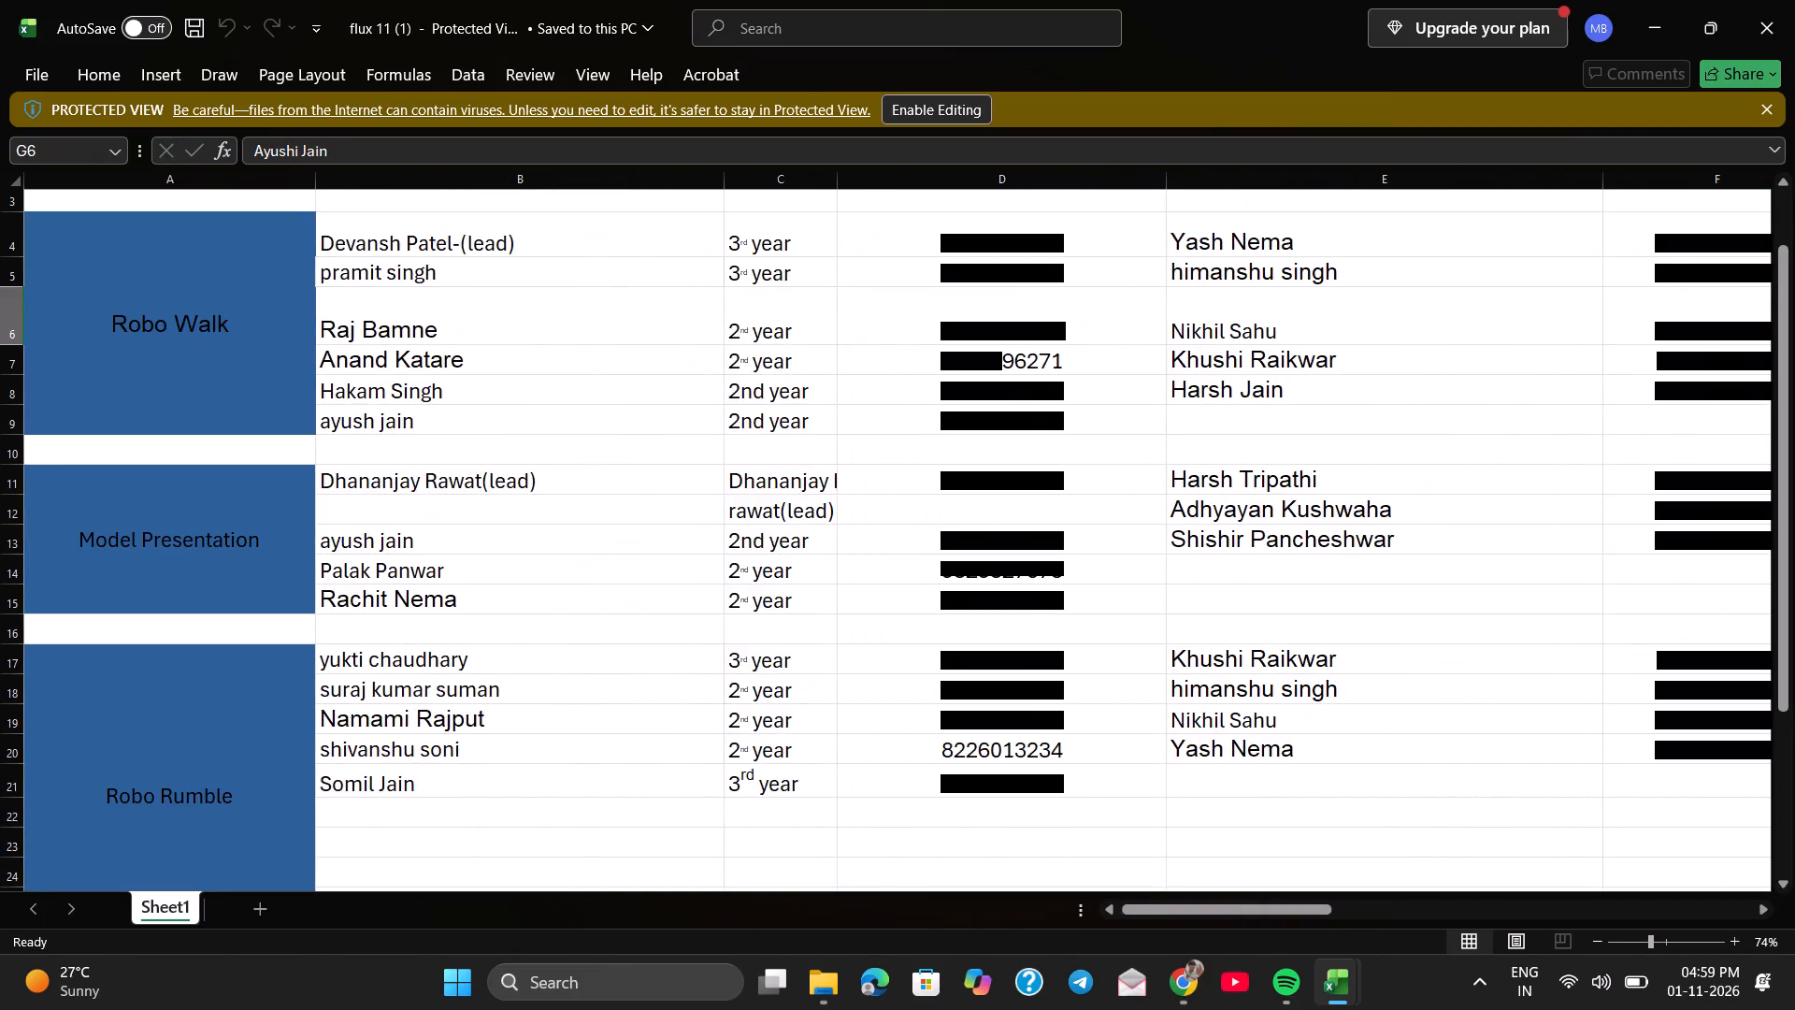
scroll(347, 338, "right", 1)
scroll(525, 336, "left", 1)
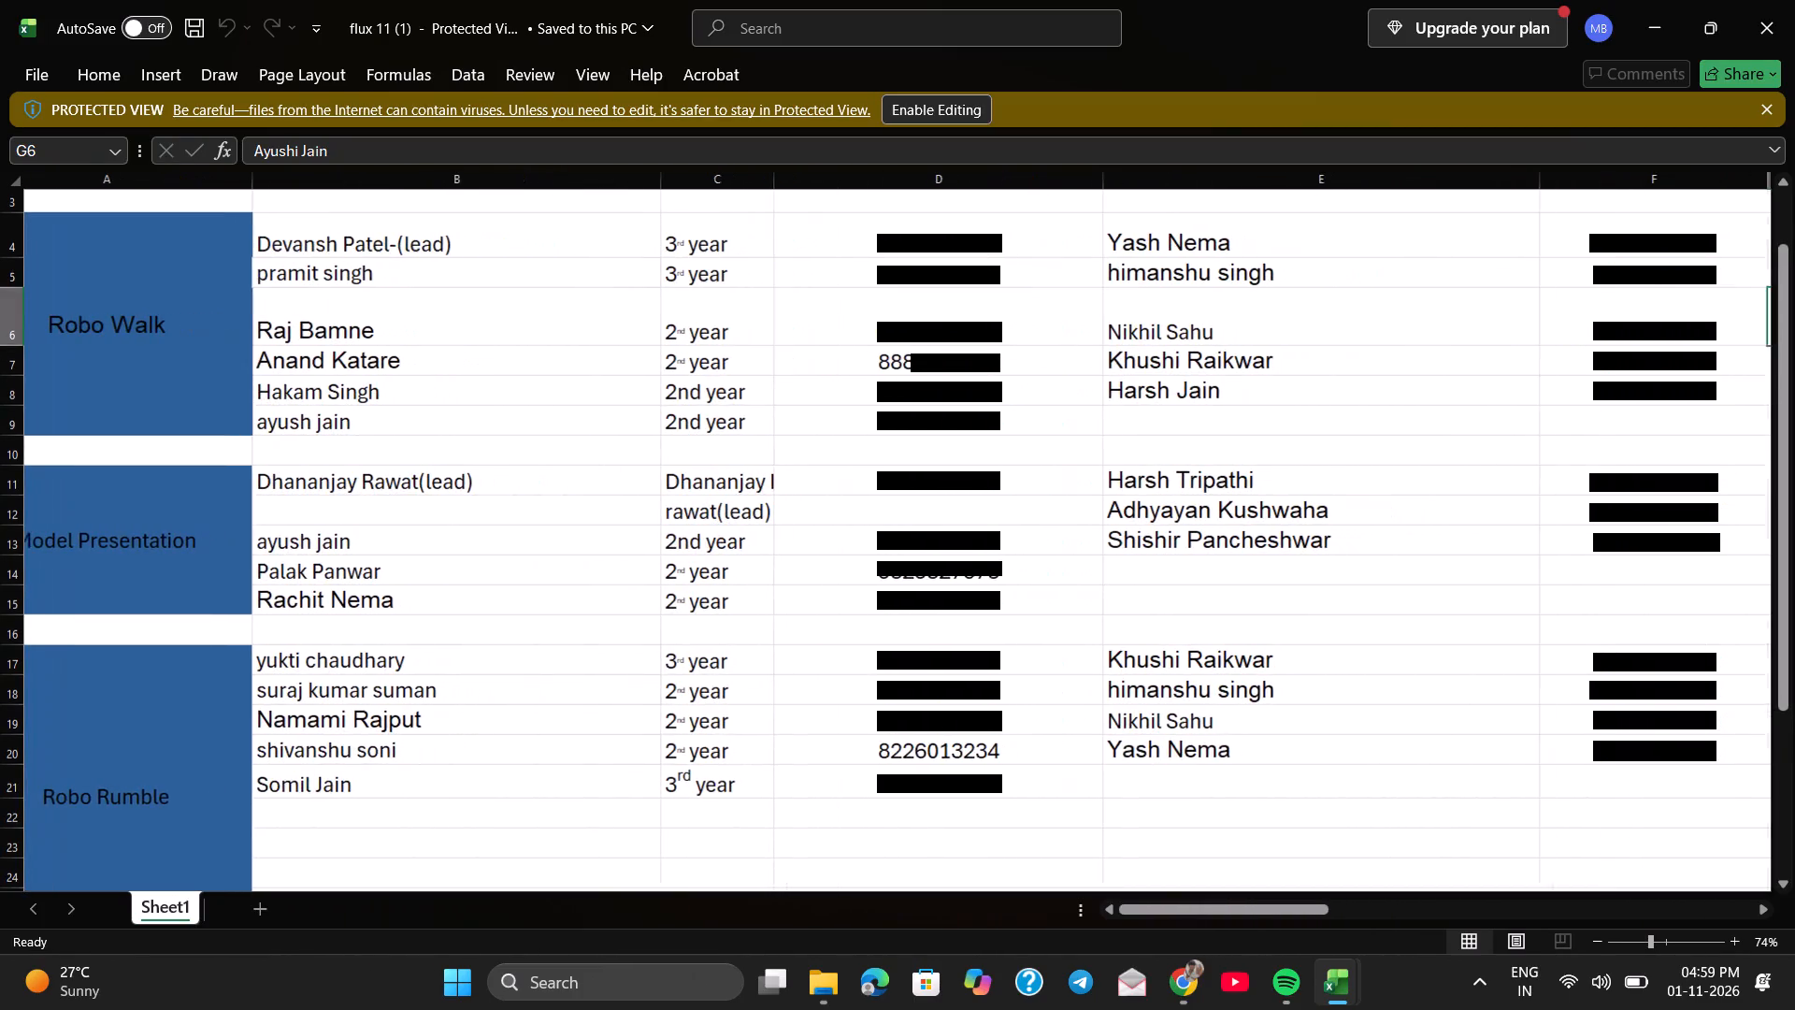
scroll(525, 336, "left", 2)
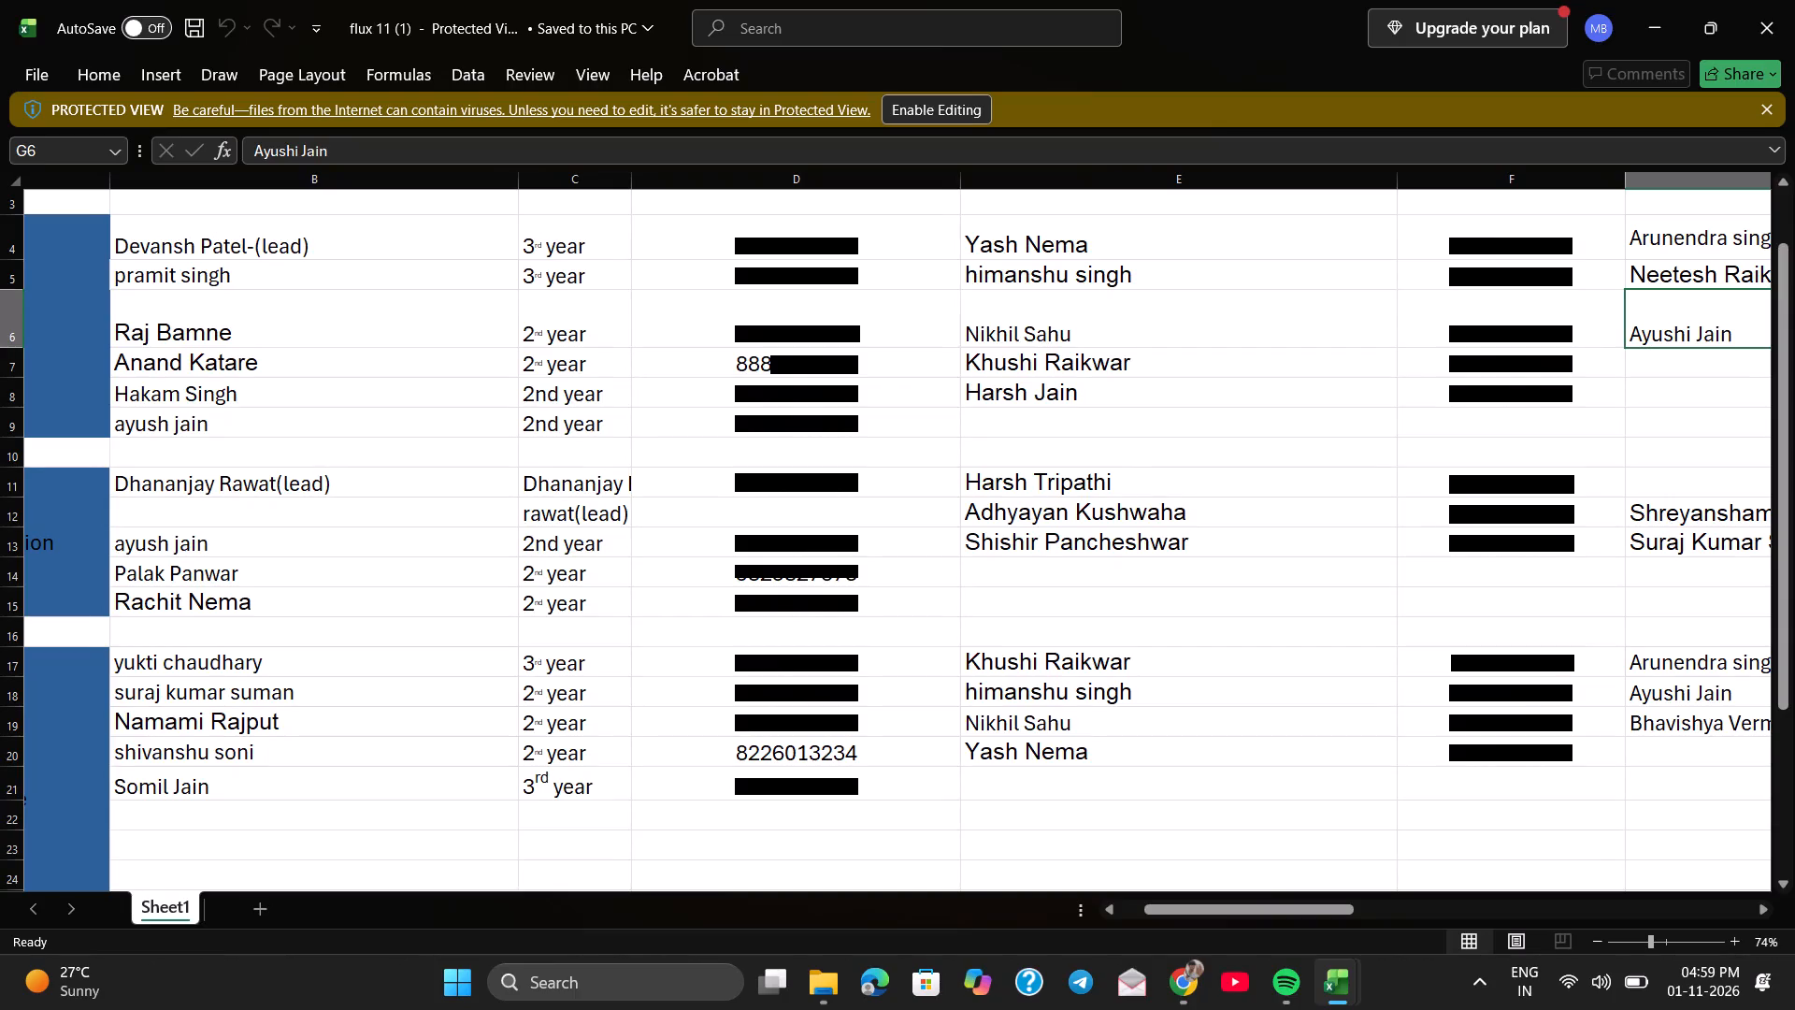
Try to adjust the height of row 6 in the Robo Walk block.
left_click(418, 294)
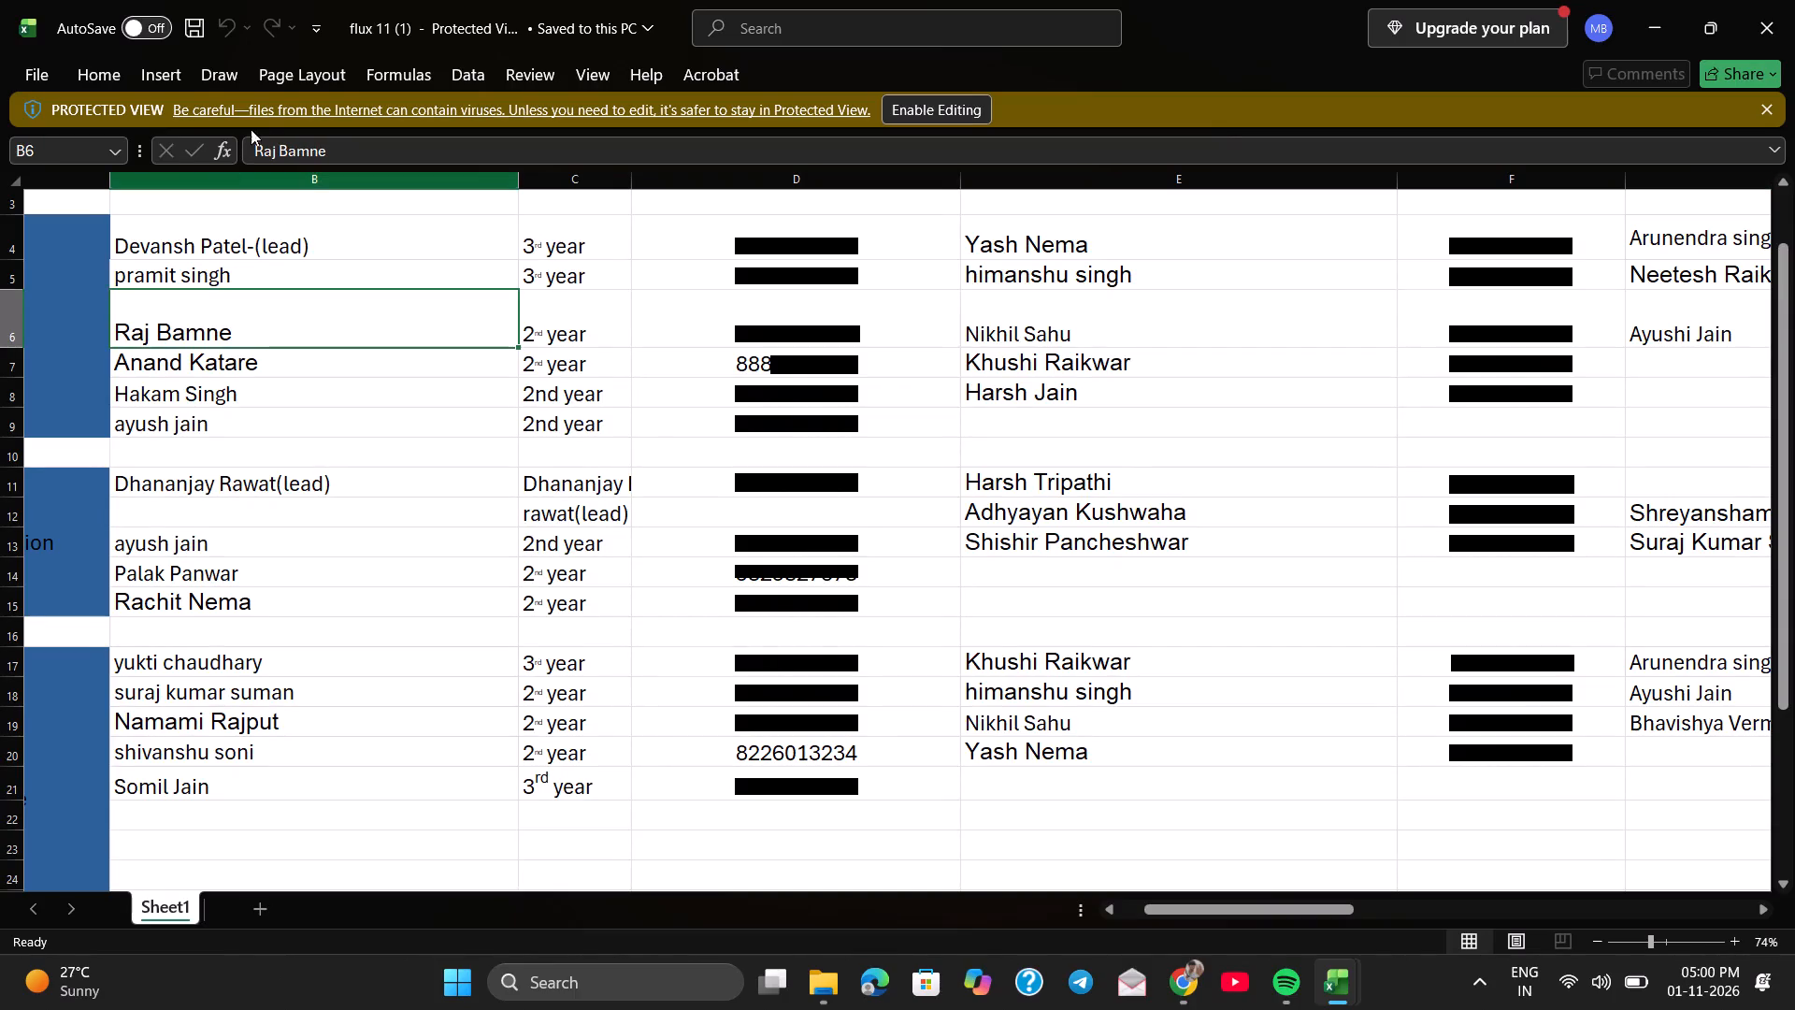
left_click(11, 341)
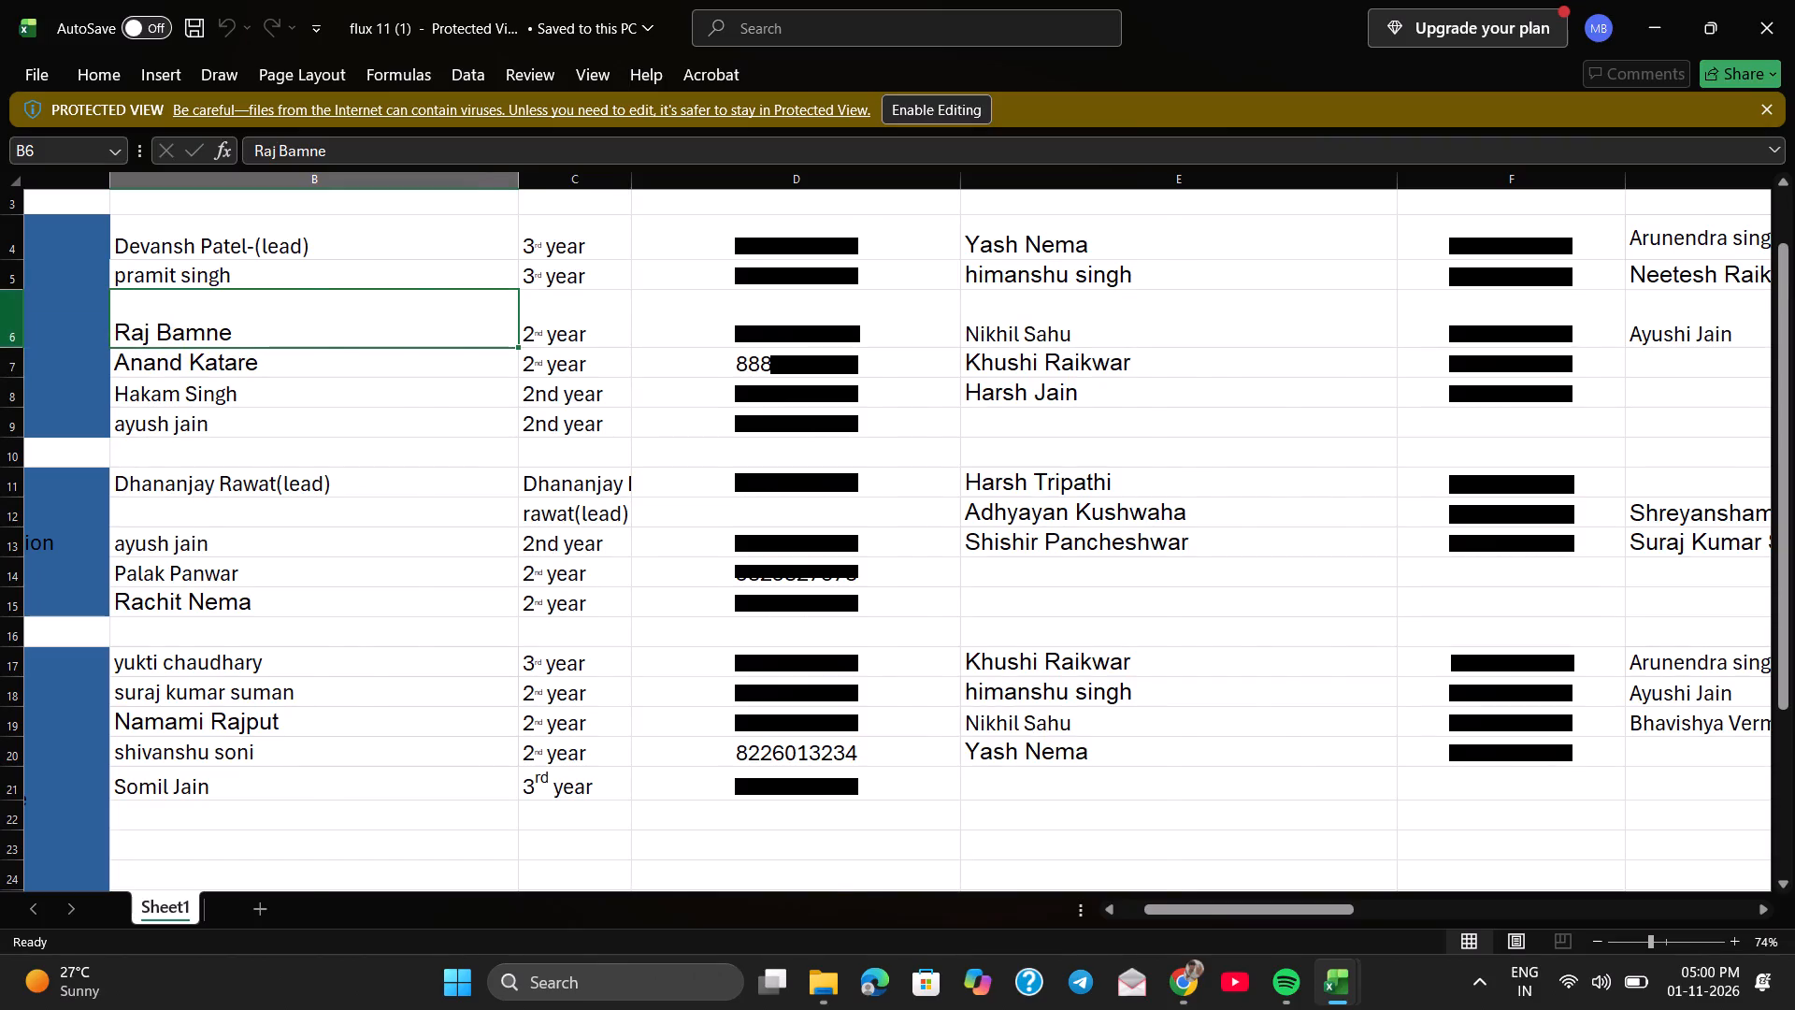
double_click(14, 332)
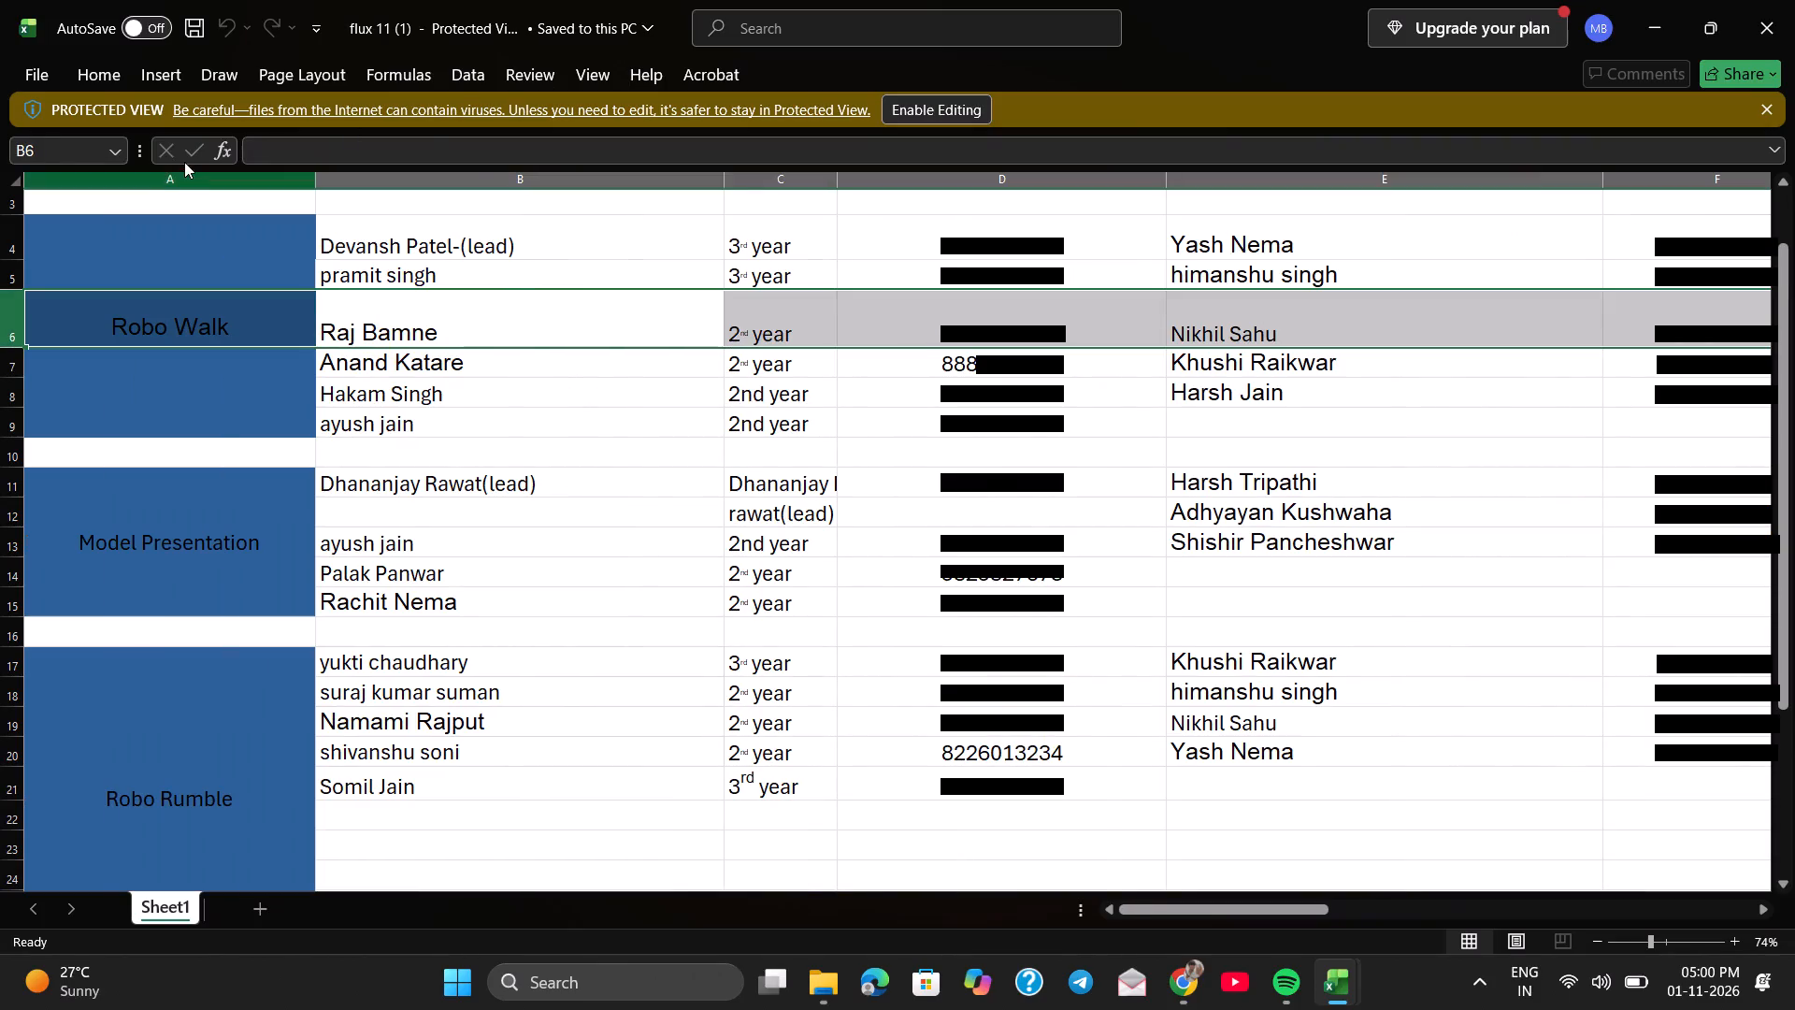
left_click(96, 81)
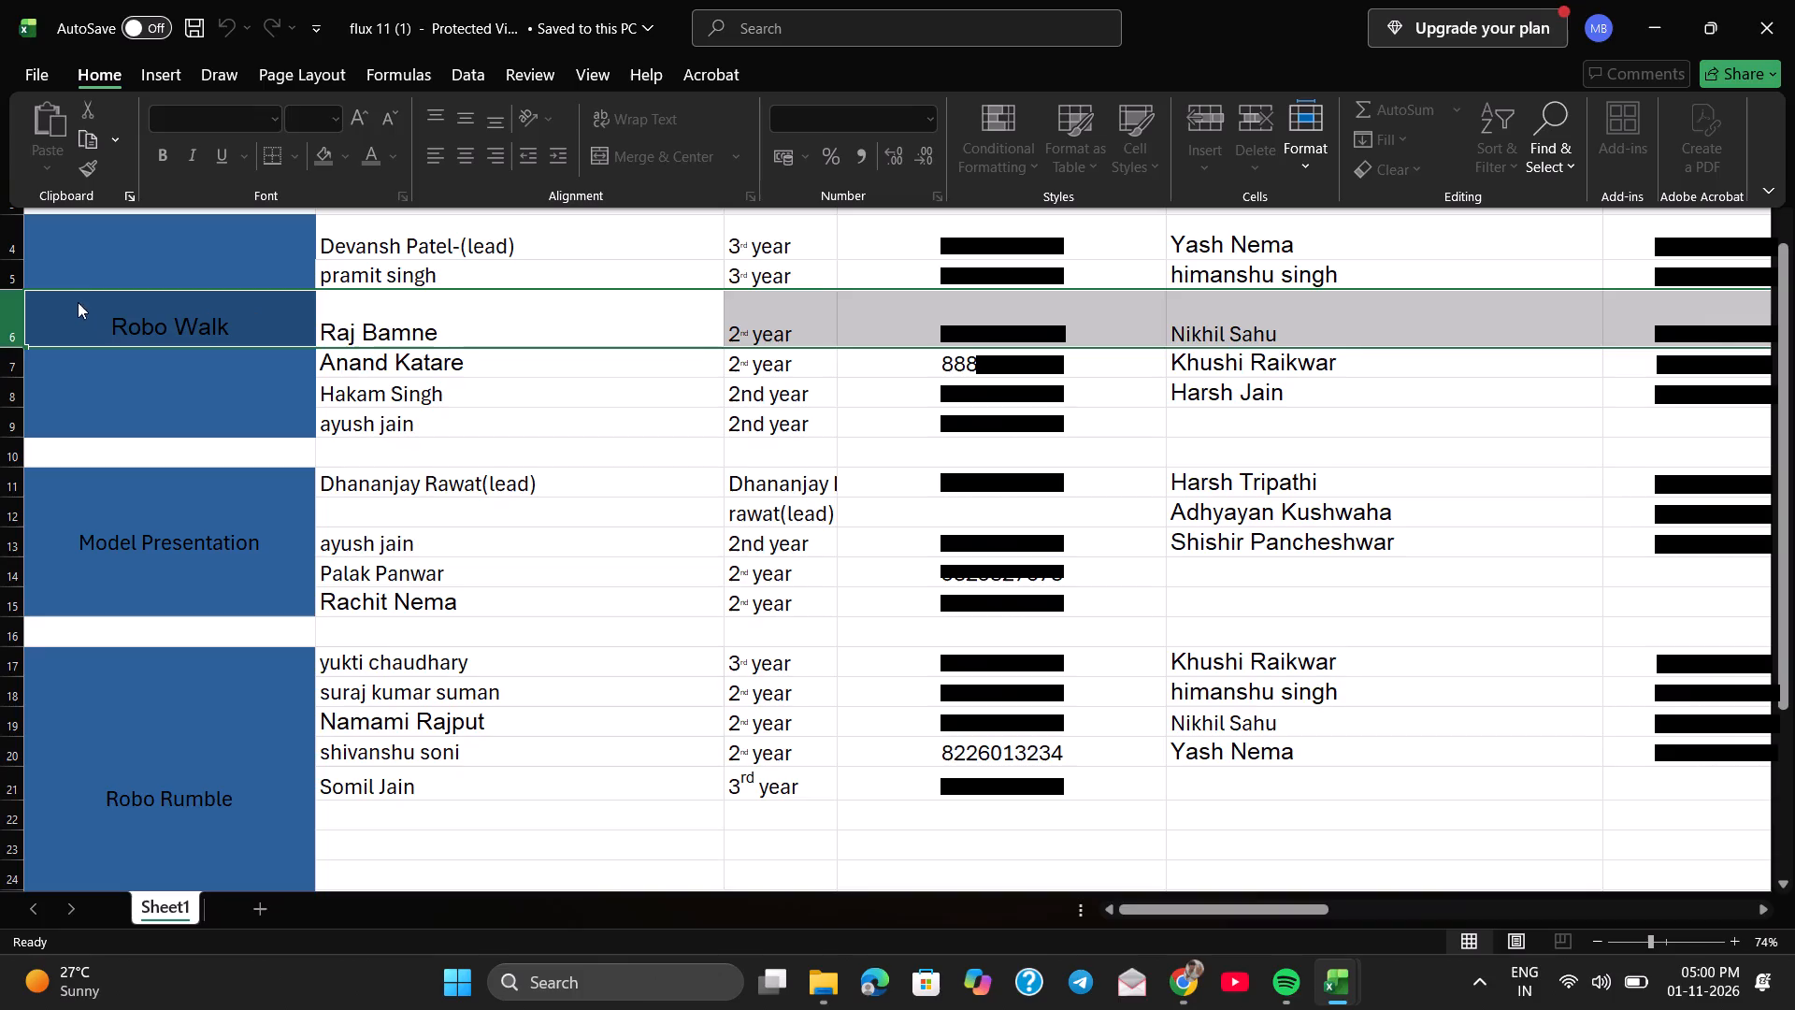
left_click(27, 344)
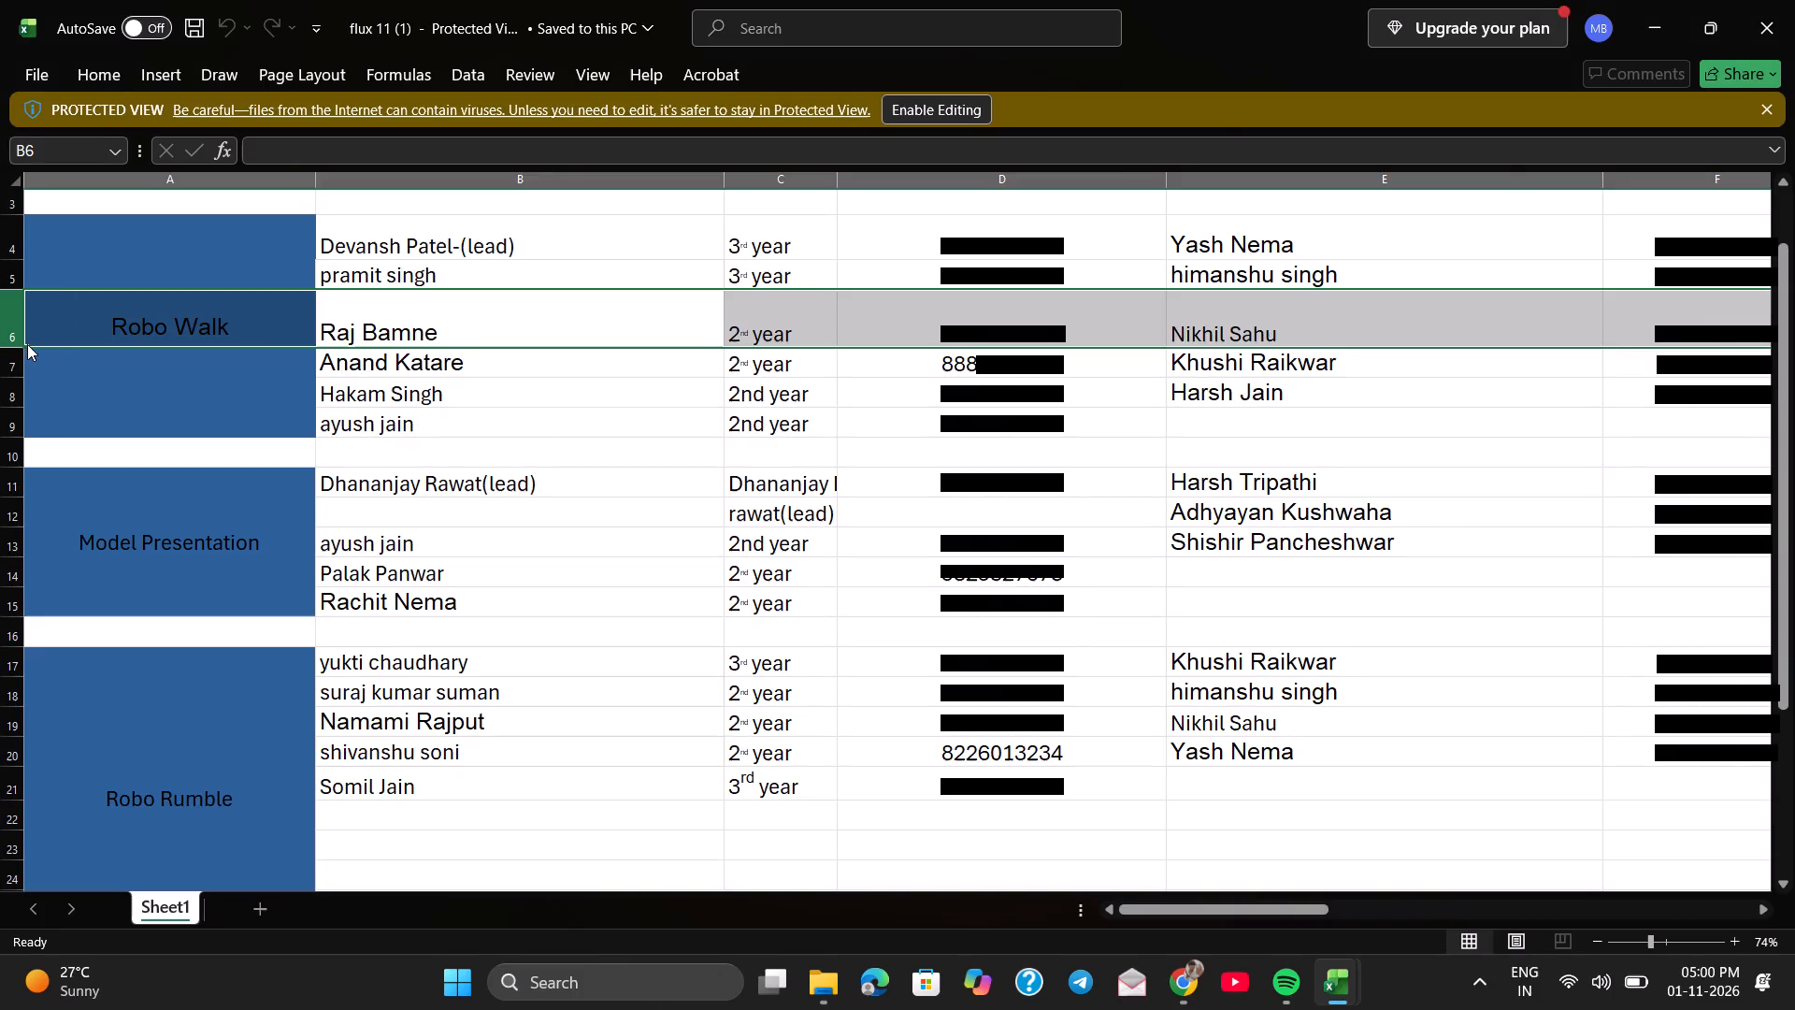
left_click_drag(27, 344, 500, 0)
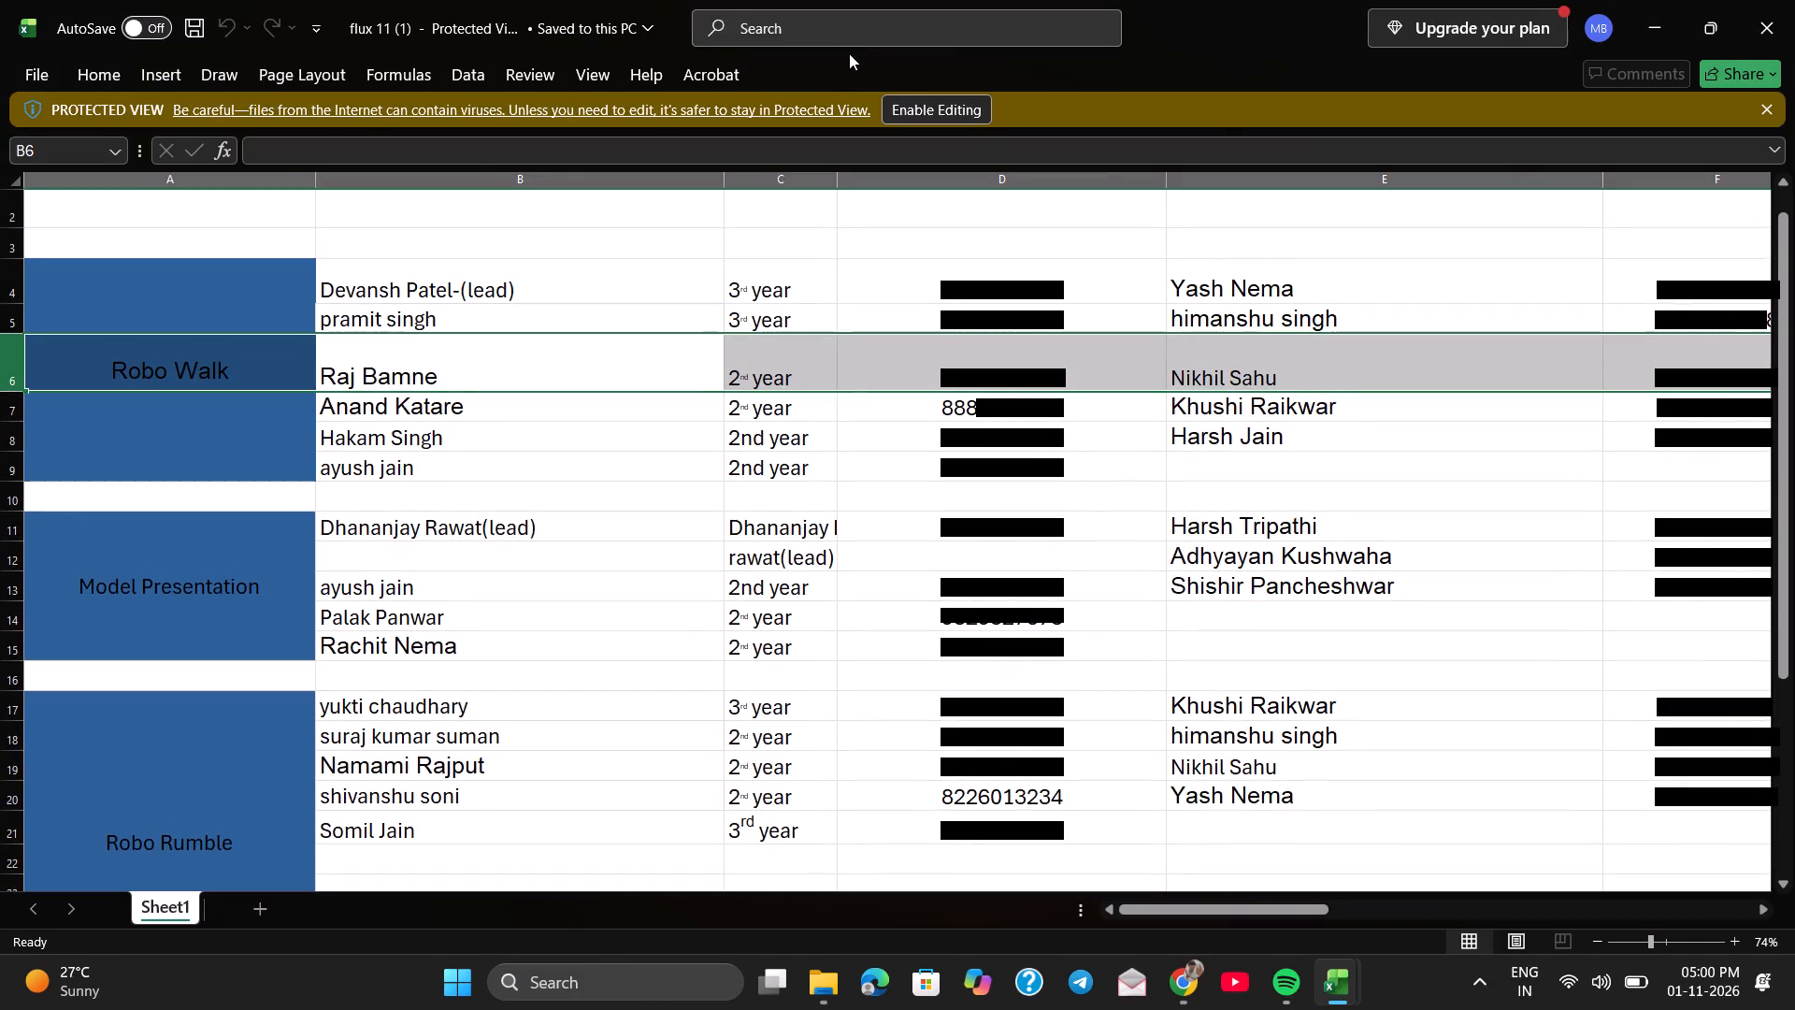
Enable editing for the protected roster workbook.
left_click(911, 102)
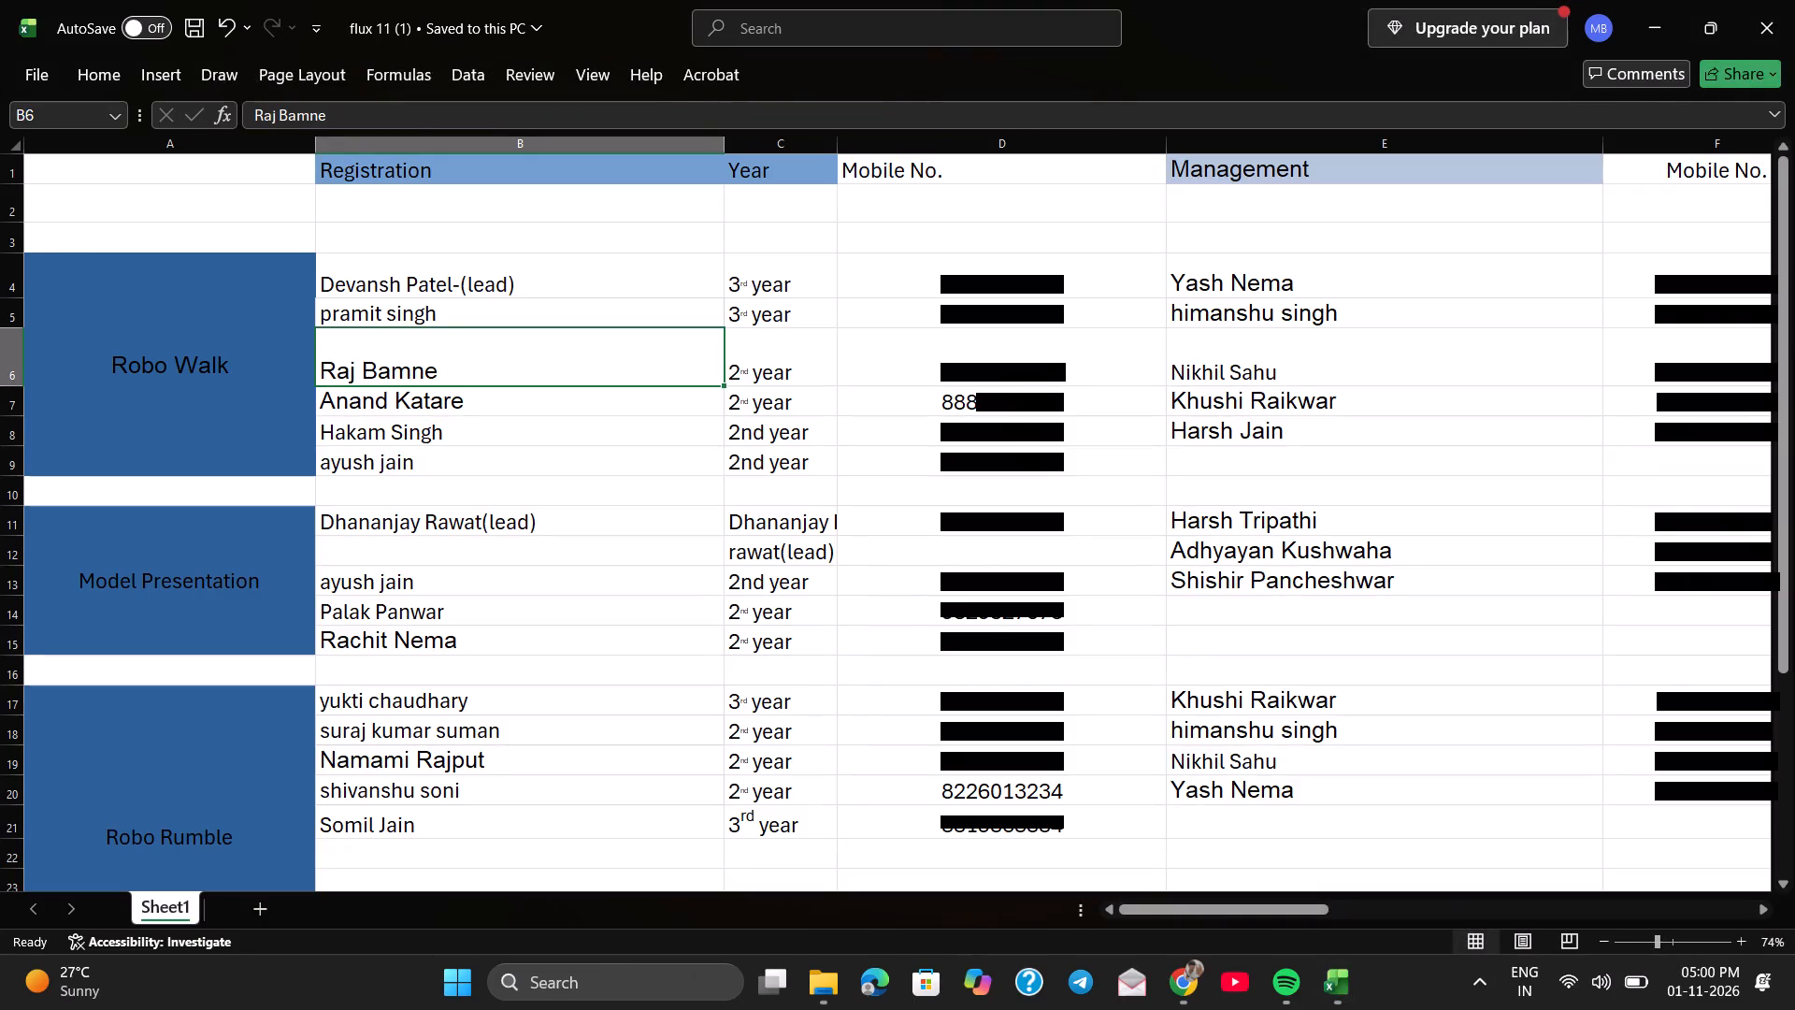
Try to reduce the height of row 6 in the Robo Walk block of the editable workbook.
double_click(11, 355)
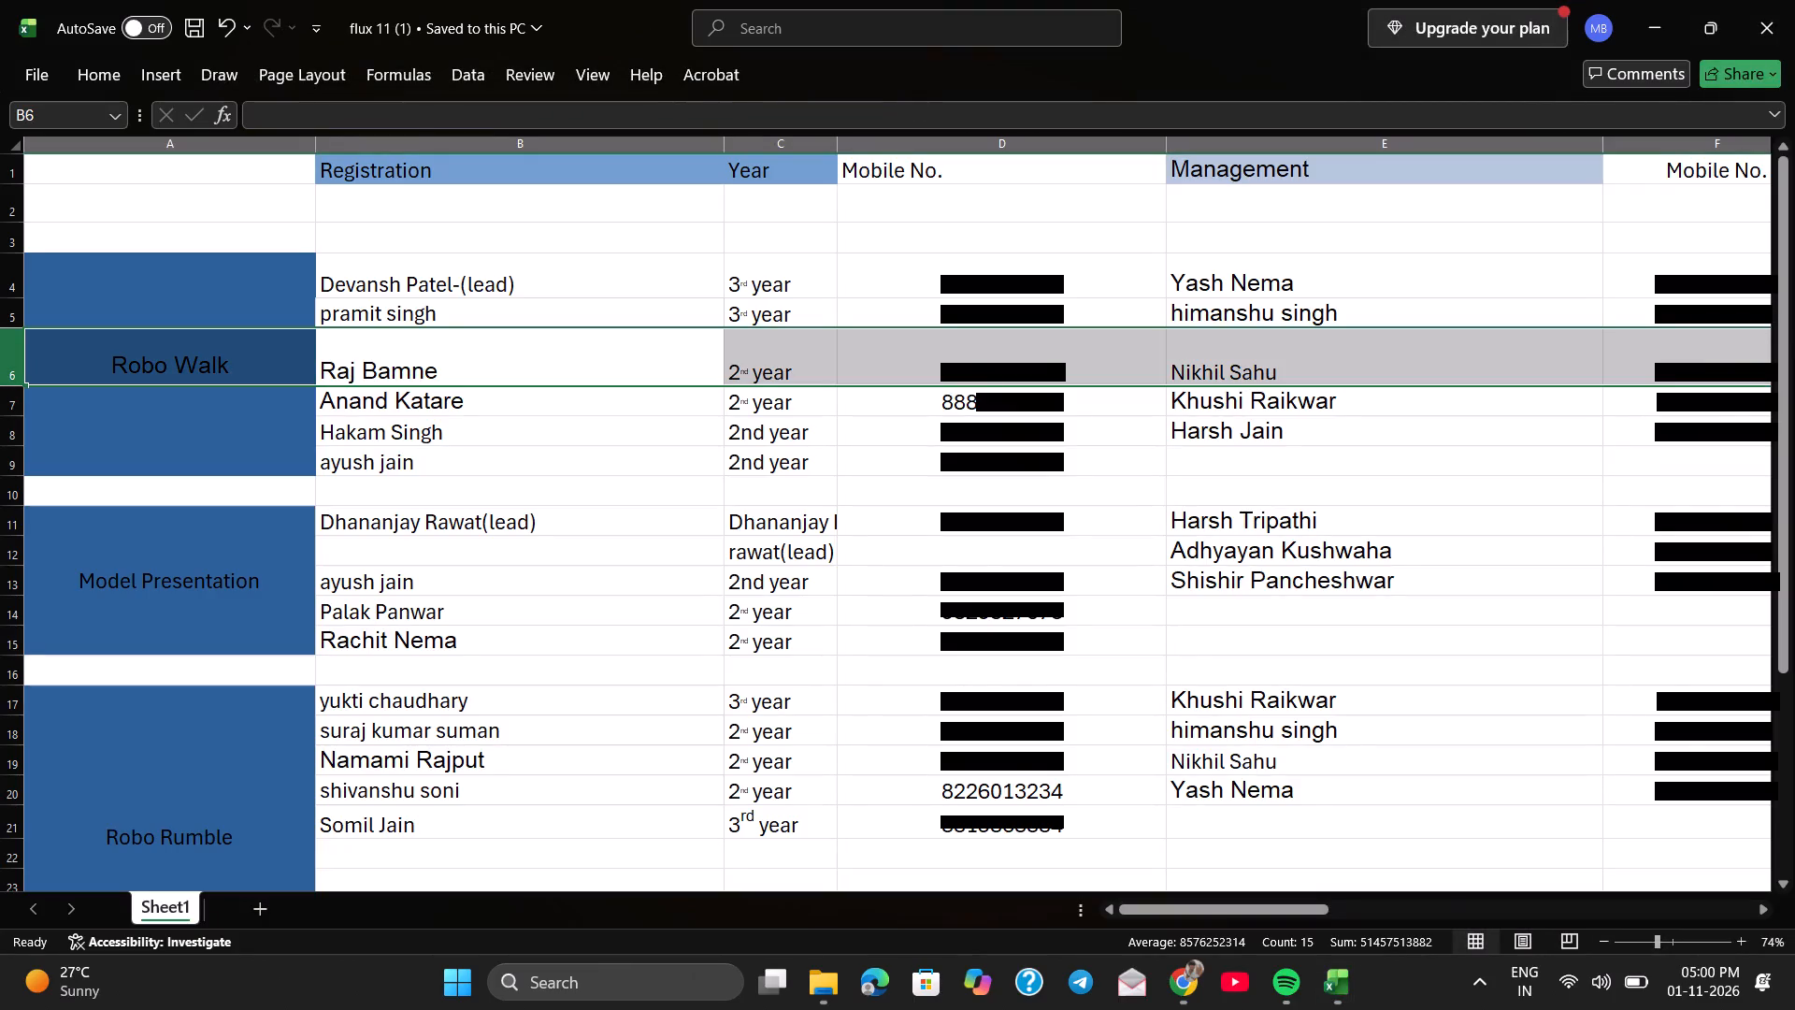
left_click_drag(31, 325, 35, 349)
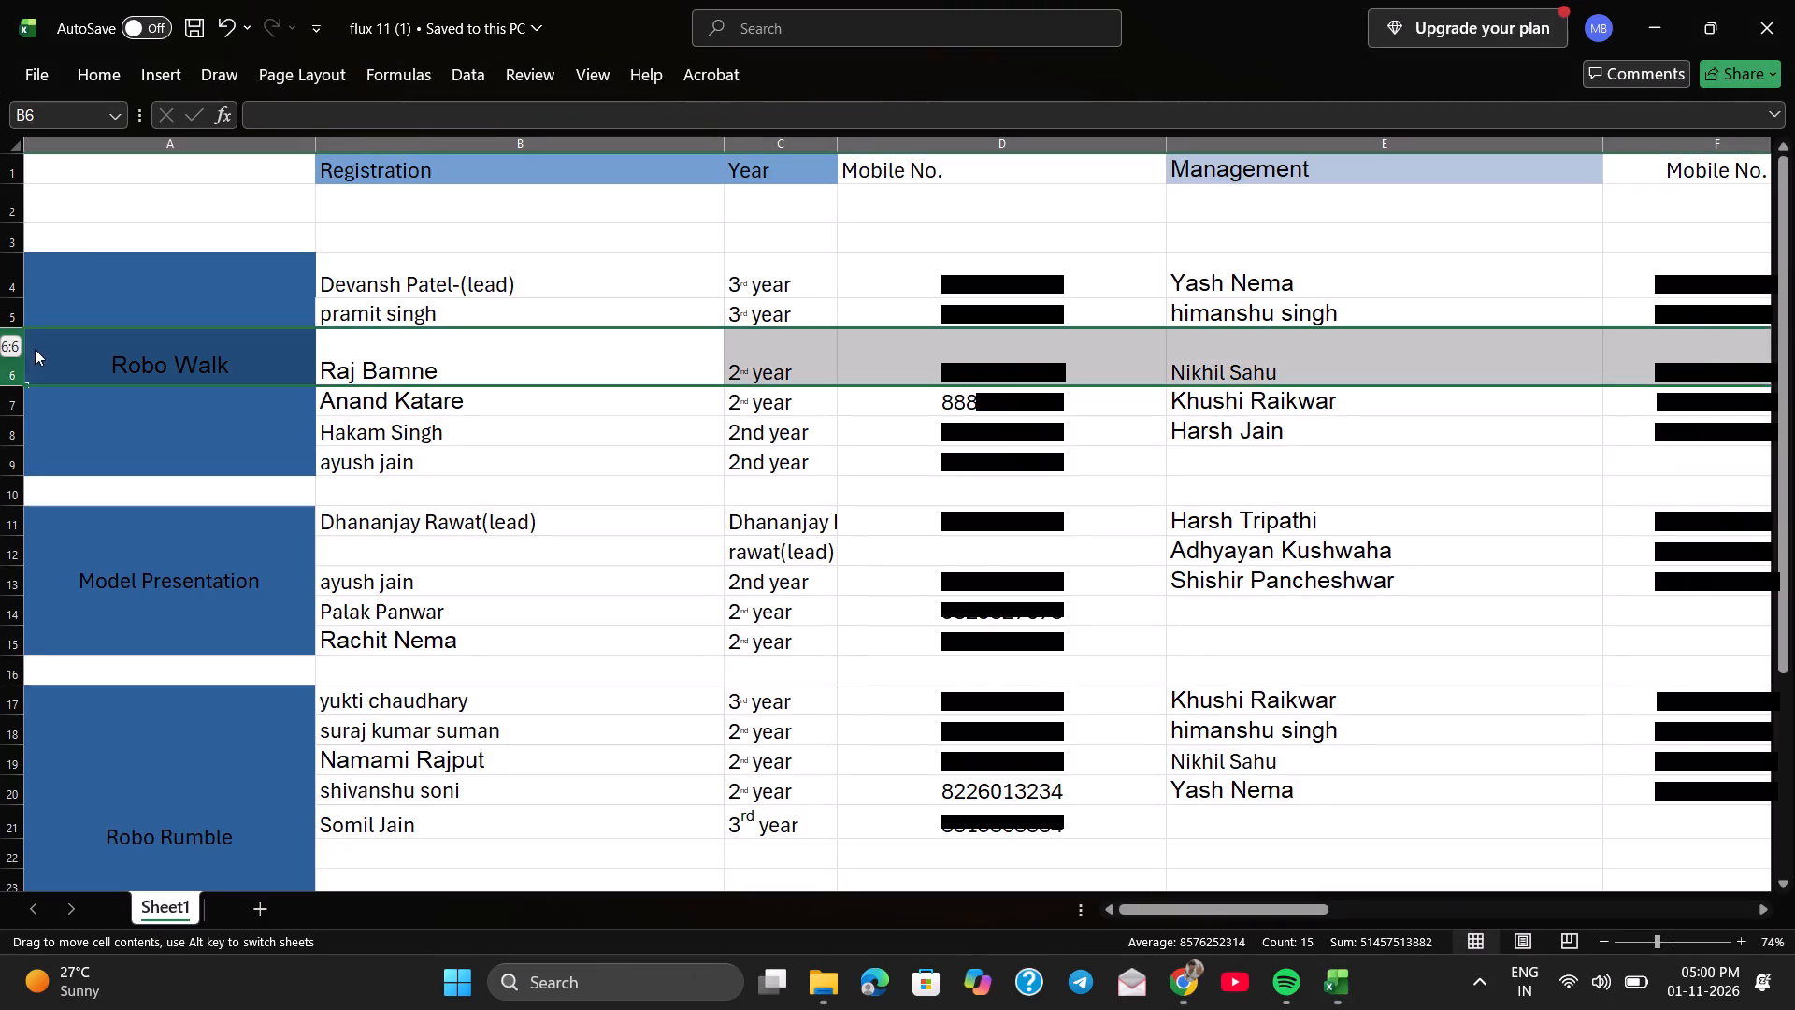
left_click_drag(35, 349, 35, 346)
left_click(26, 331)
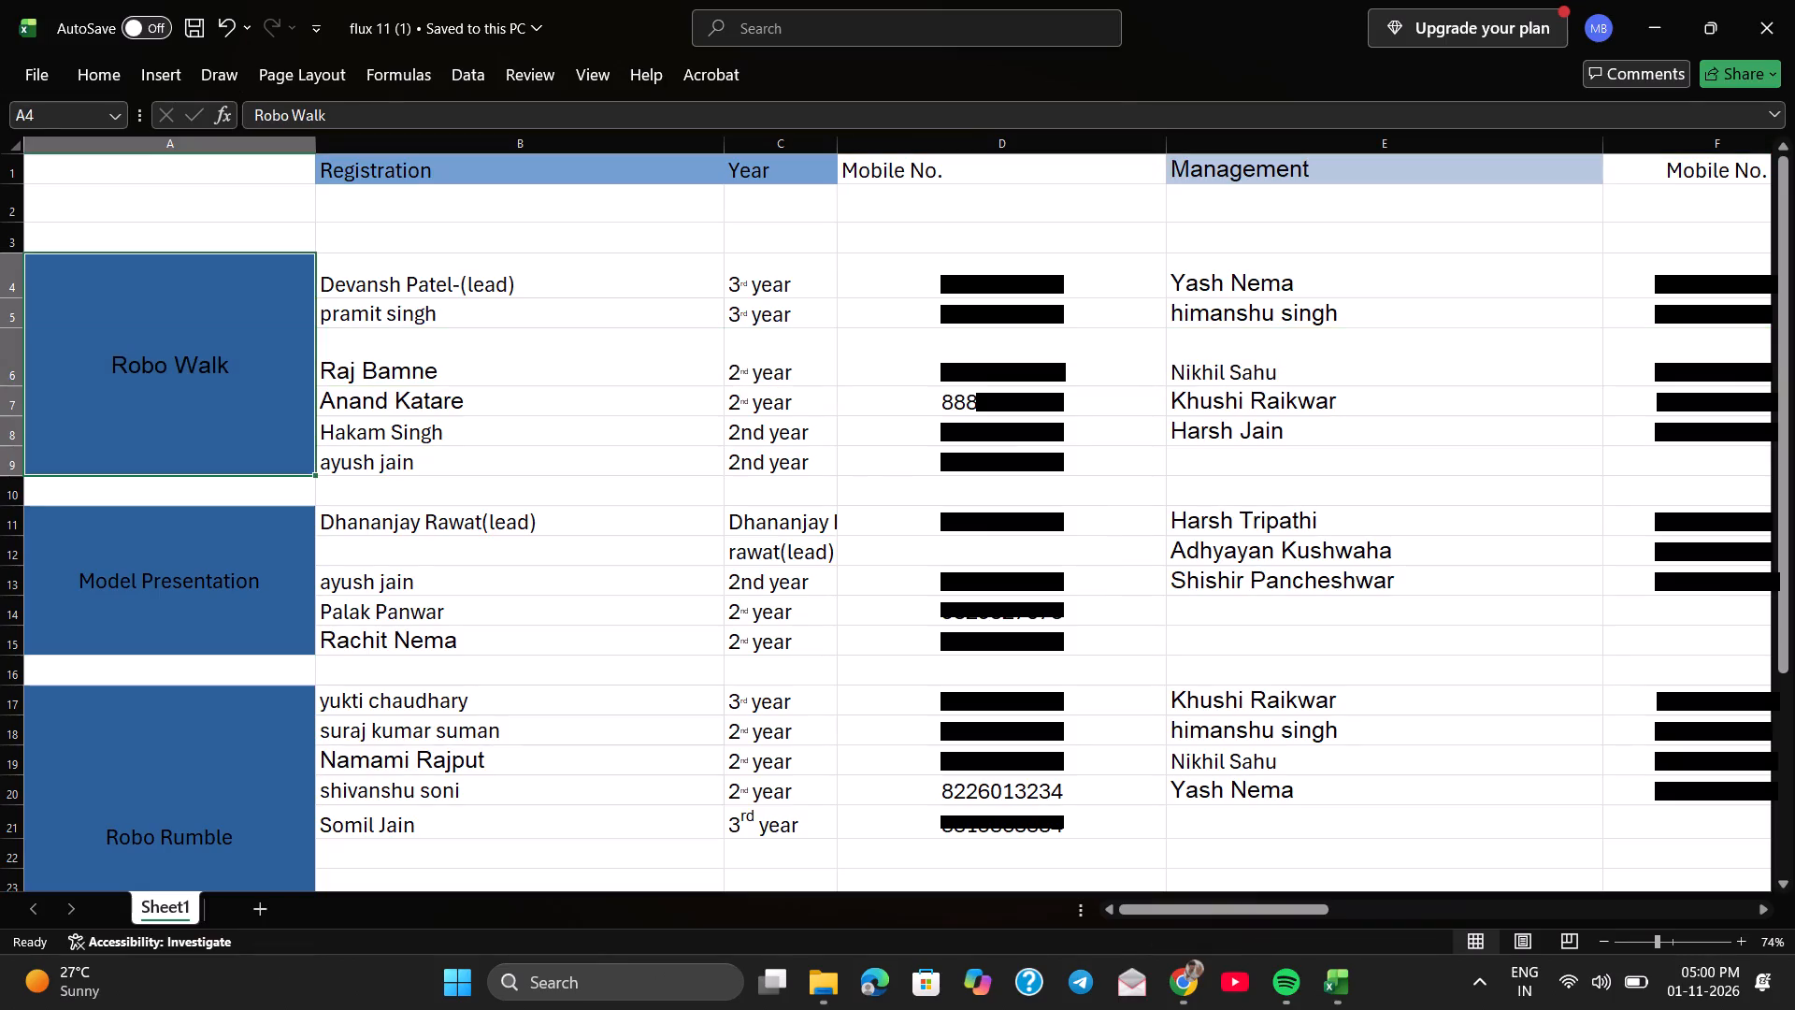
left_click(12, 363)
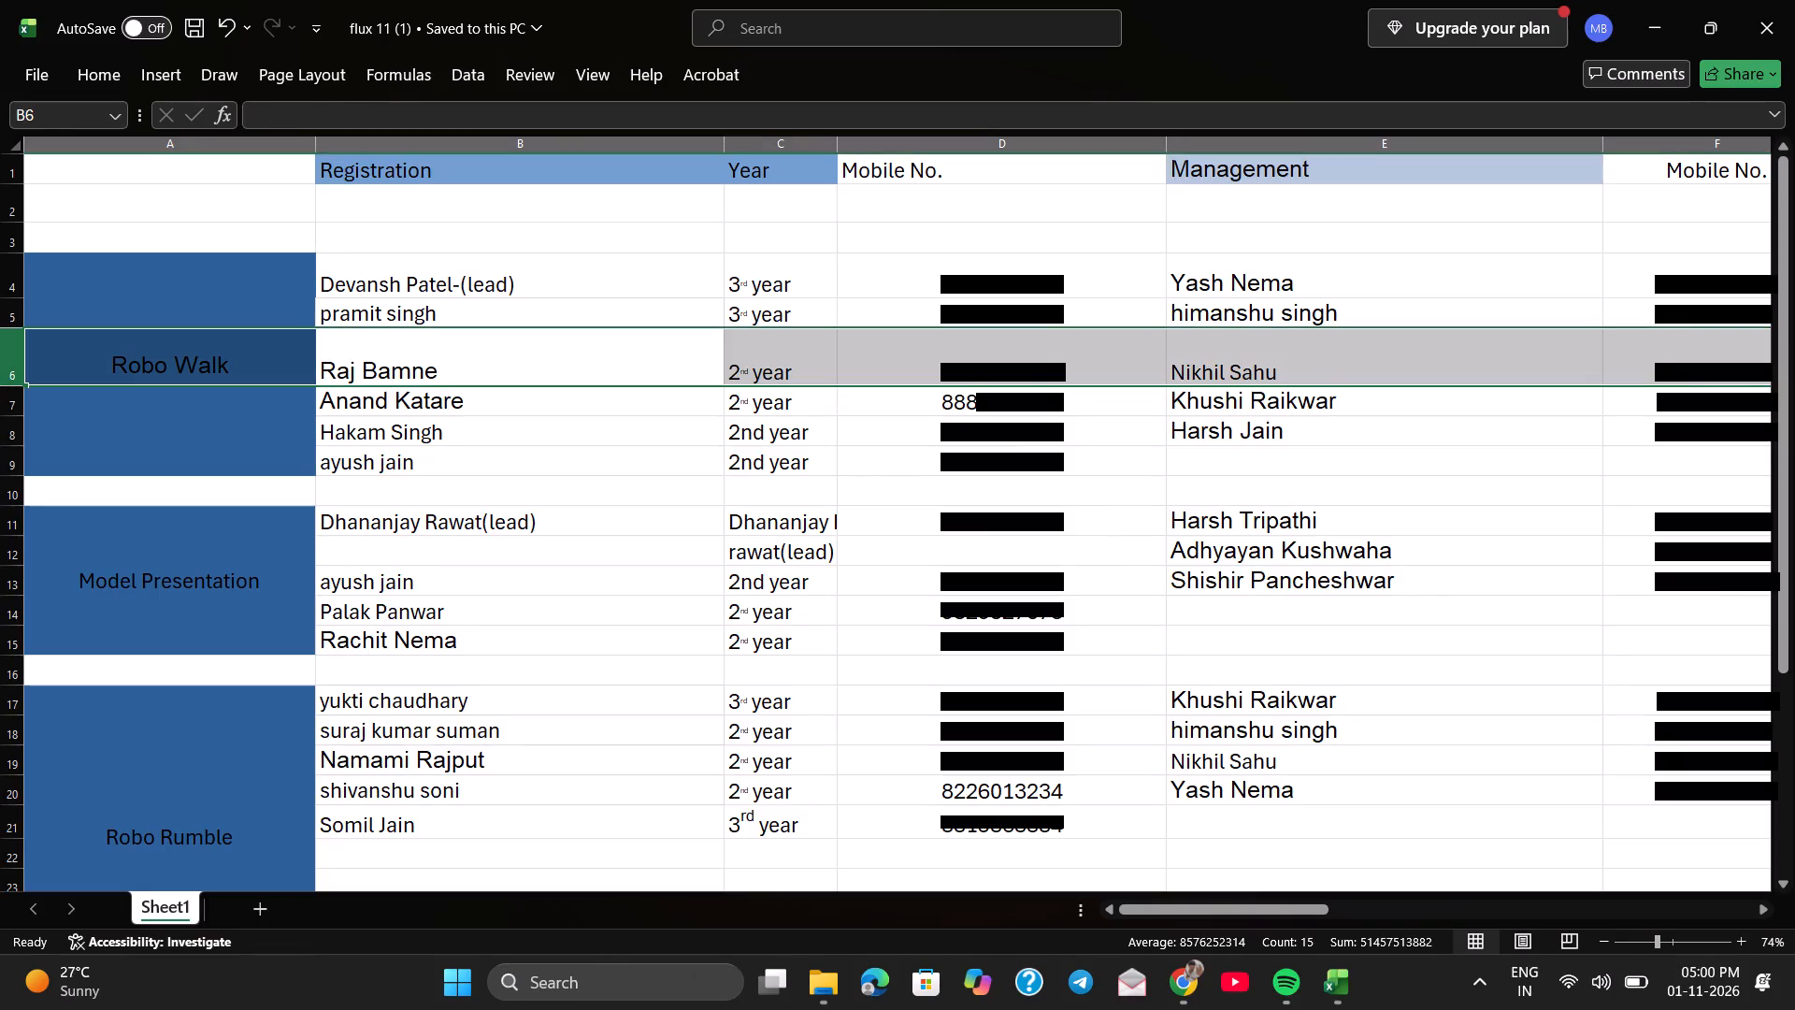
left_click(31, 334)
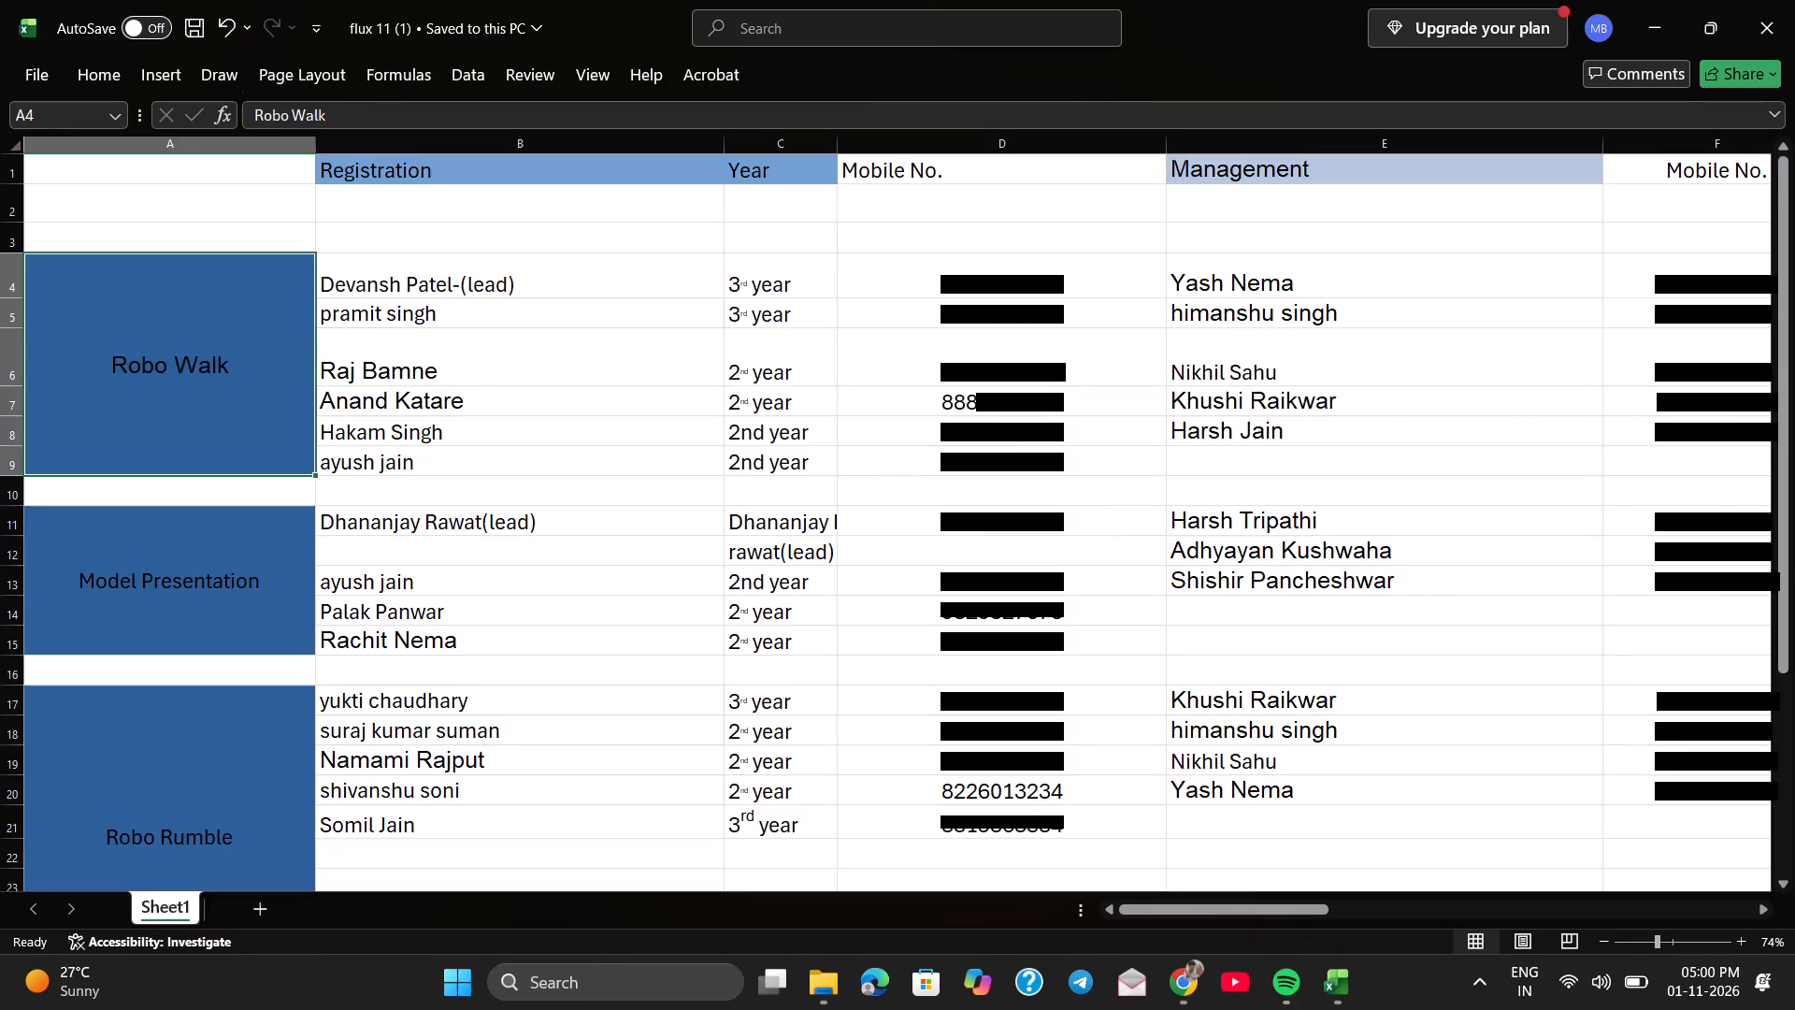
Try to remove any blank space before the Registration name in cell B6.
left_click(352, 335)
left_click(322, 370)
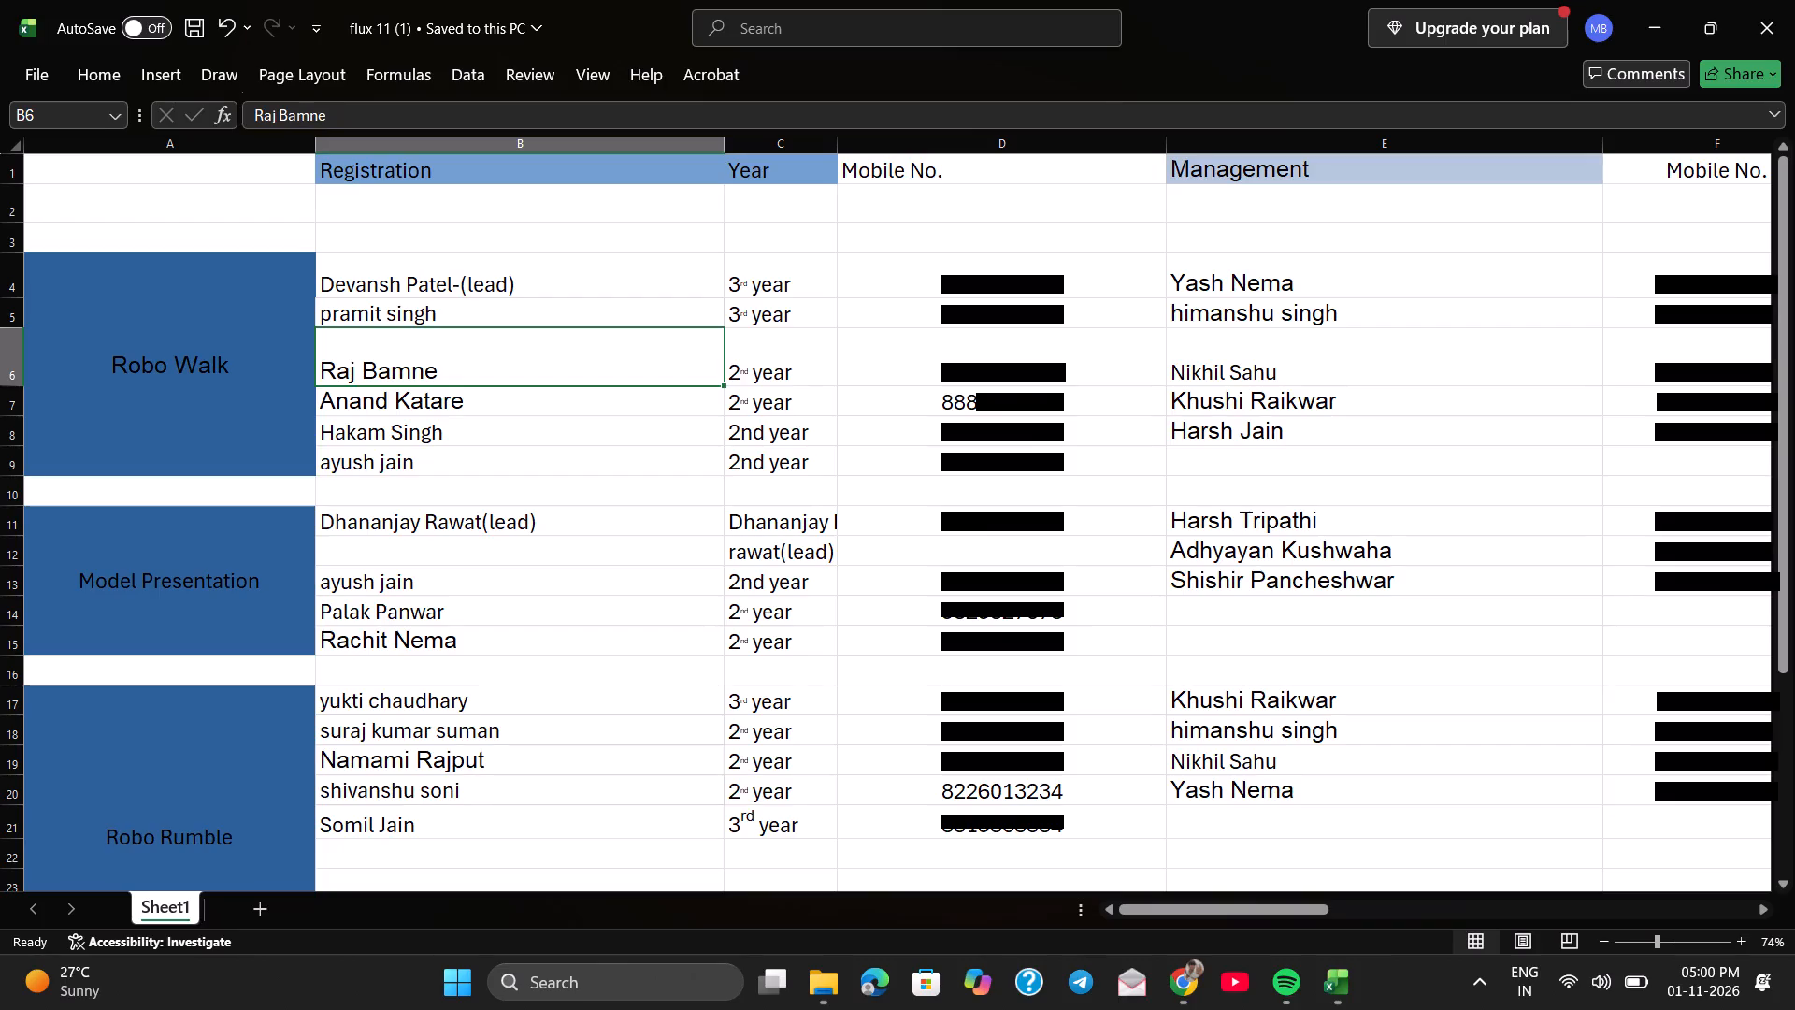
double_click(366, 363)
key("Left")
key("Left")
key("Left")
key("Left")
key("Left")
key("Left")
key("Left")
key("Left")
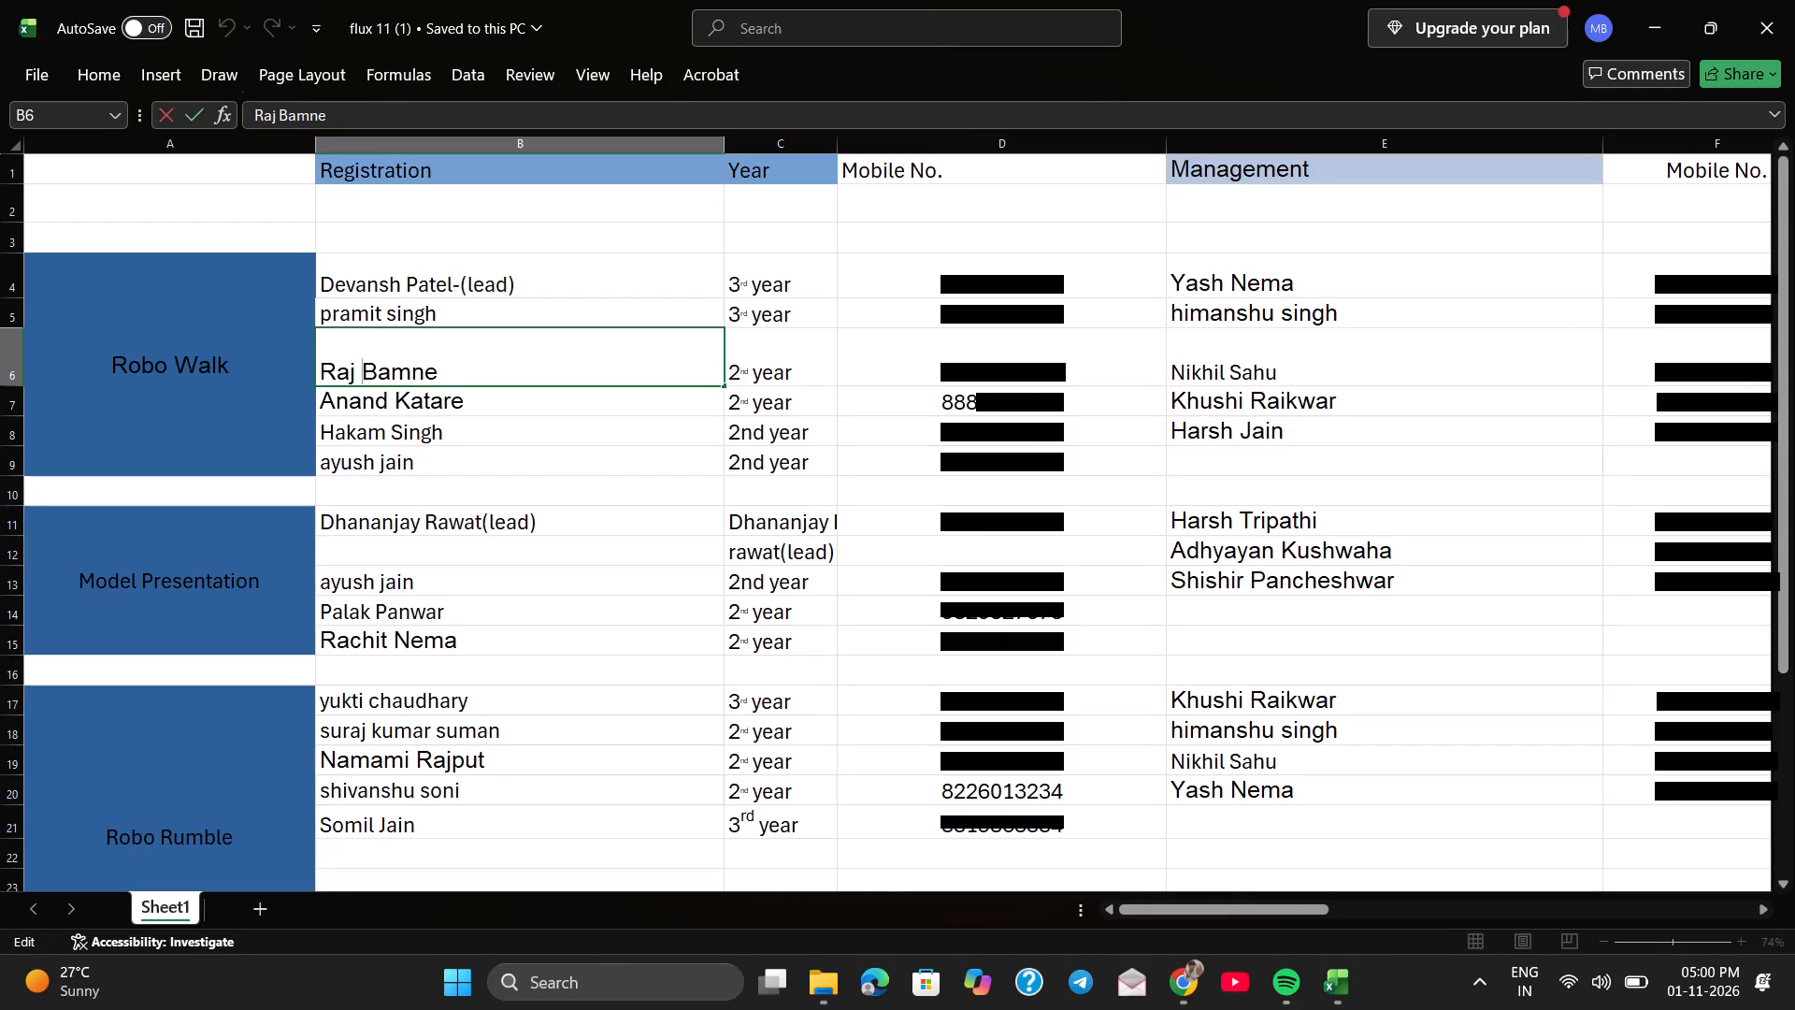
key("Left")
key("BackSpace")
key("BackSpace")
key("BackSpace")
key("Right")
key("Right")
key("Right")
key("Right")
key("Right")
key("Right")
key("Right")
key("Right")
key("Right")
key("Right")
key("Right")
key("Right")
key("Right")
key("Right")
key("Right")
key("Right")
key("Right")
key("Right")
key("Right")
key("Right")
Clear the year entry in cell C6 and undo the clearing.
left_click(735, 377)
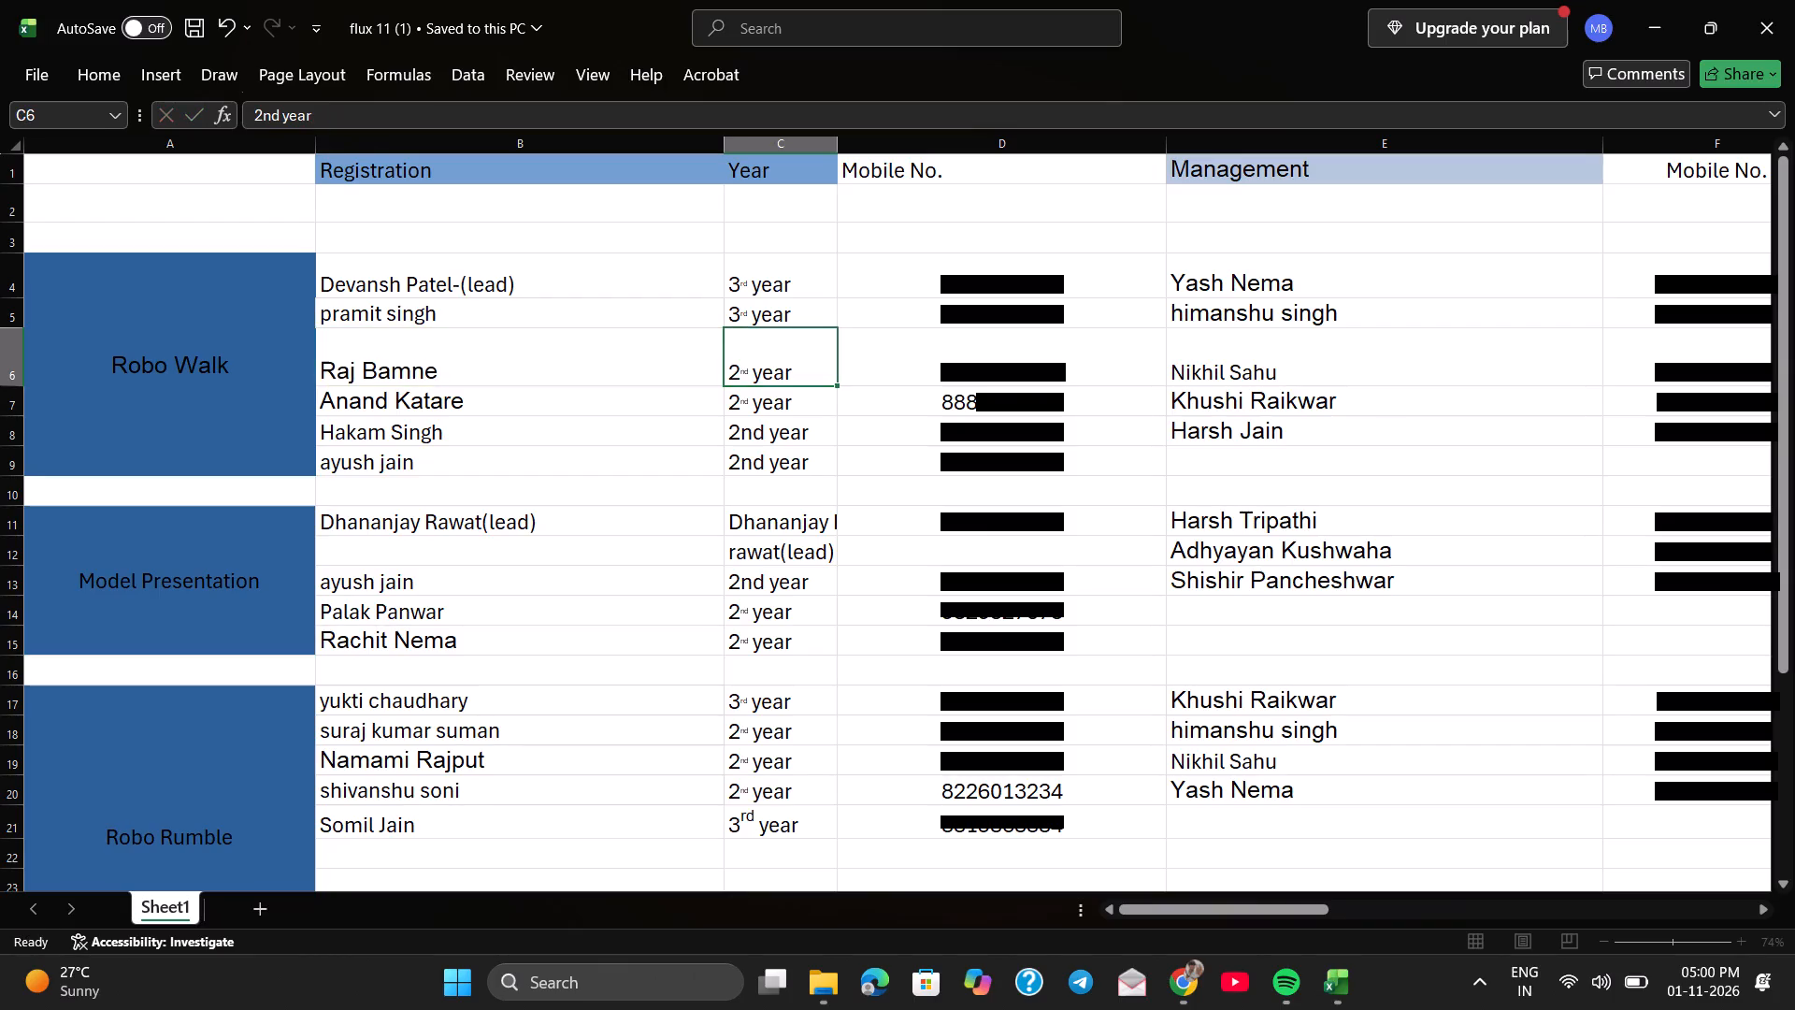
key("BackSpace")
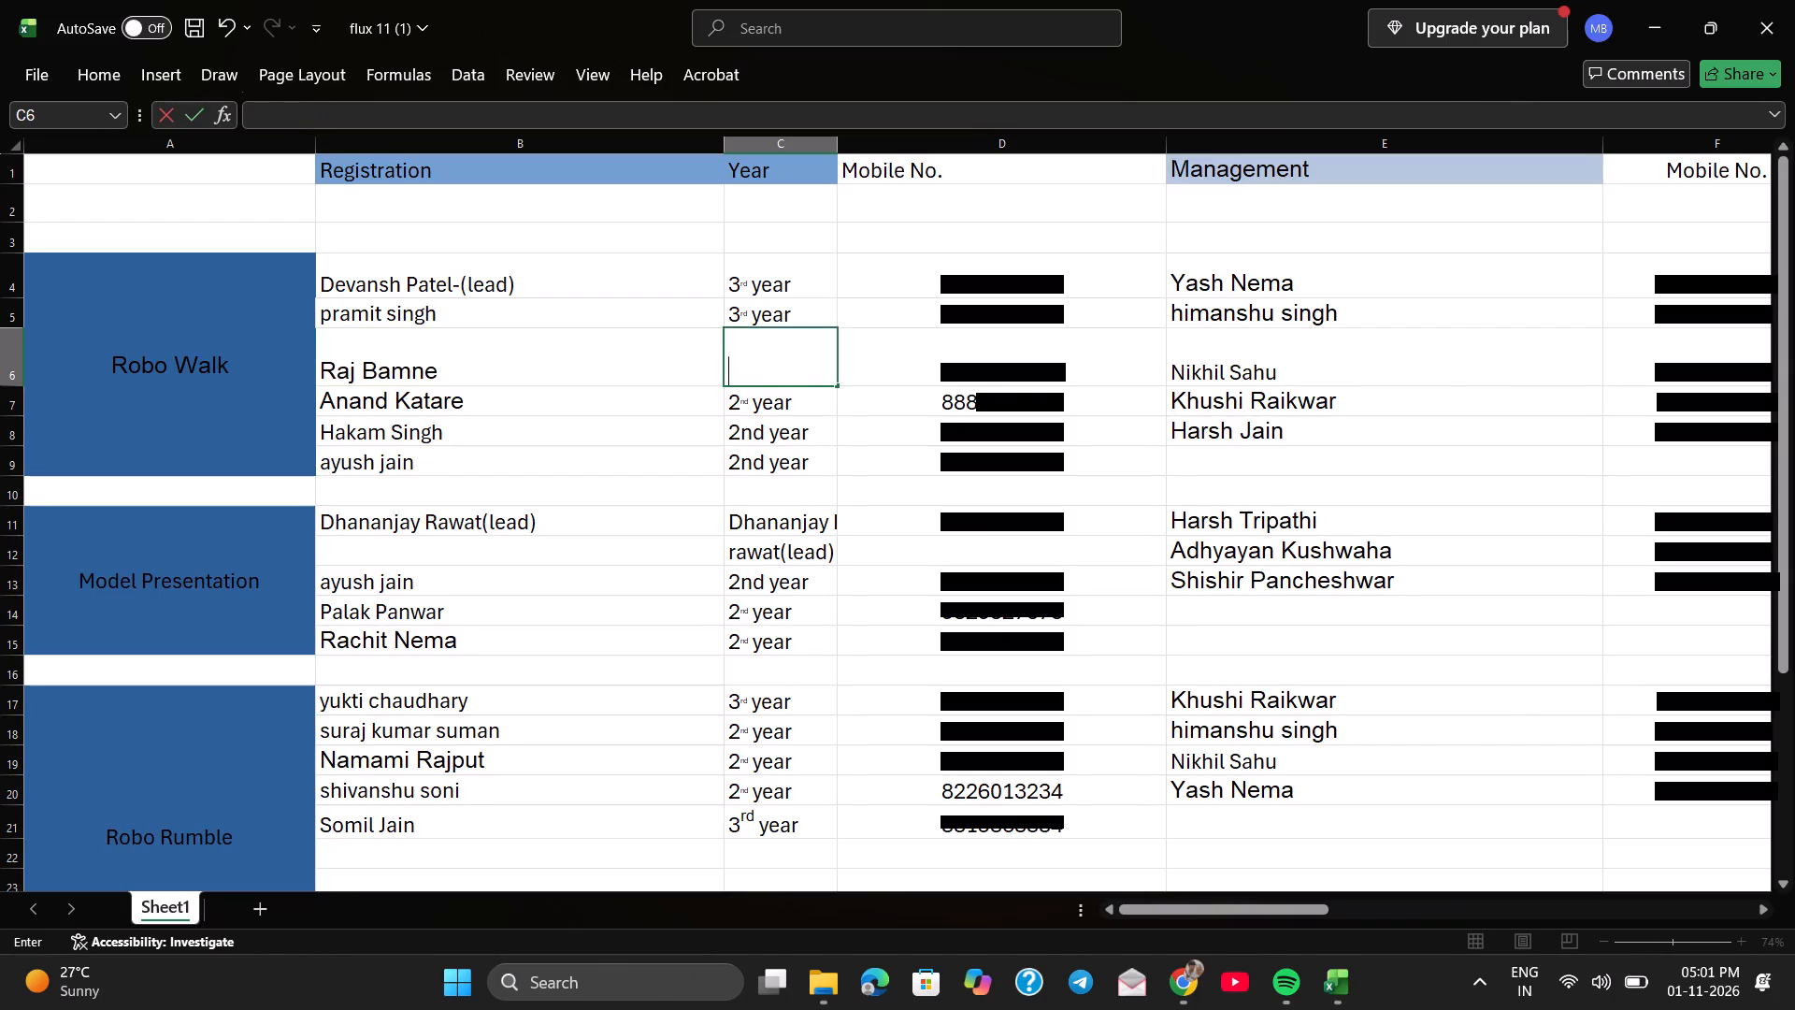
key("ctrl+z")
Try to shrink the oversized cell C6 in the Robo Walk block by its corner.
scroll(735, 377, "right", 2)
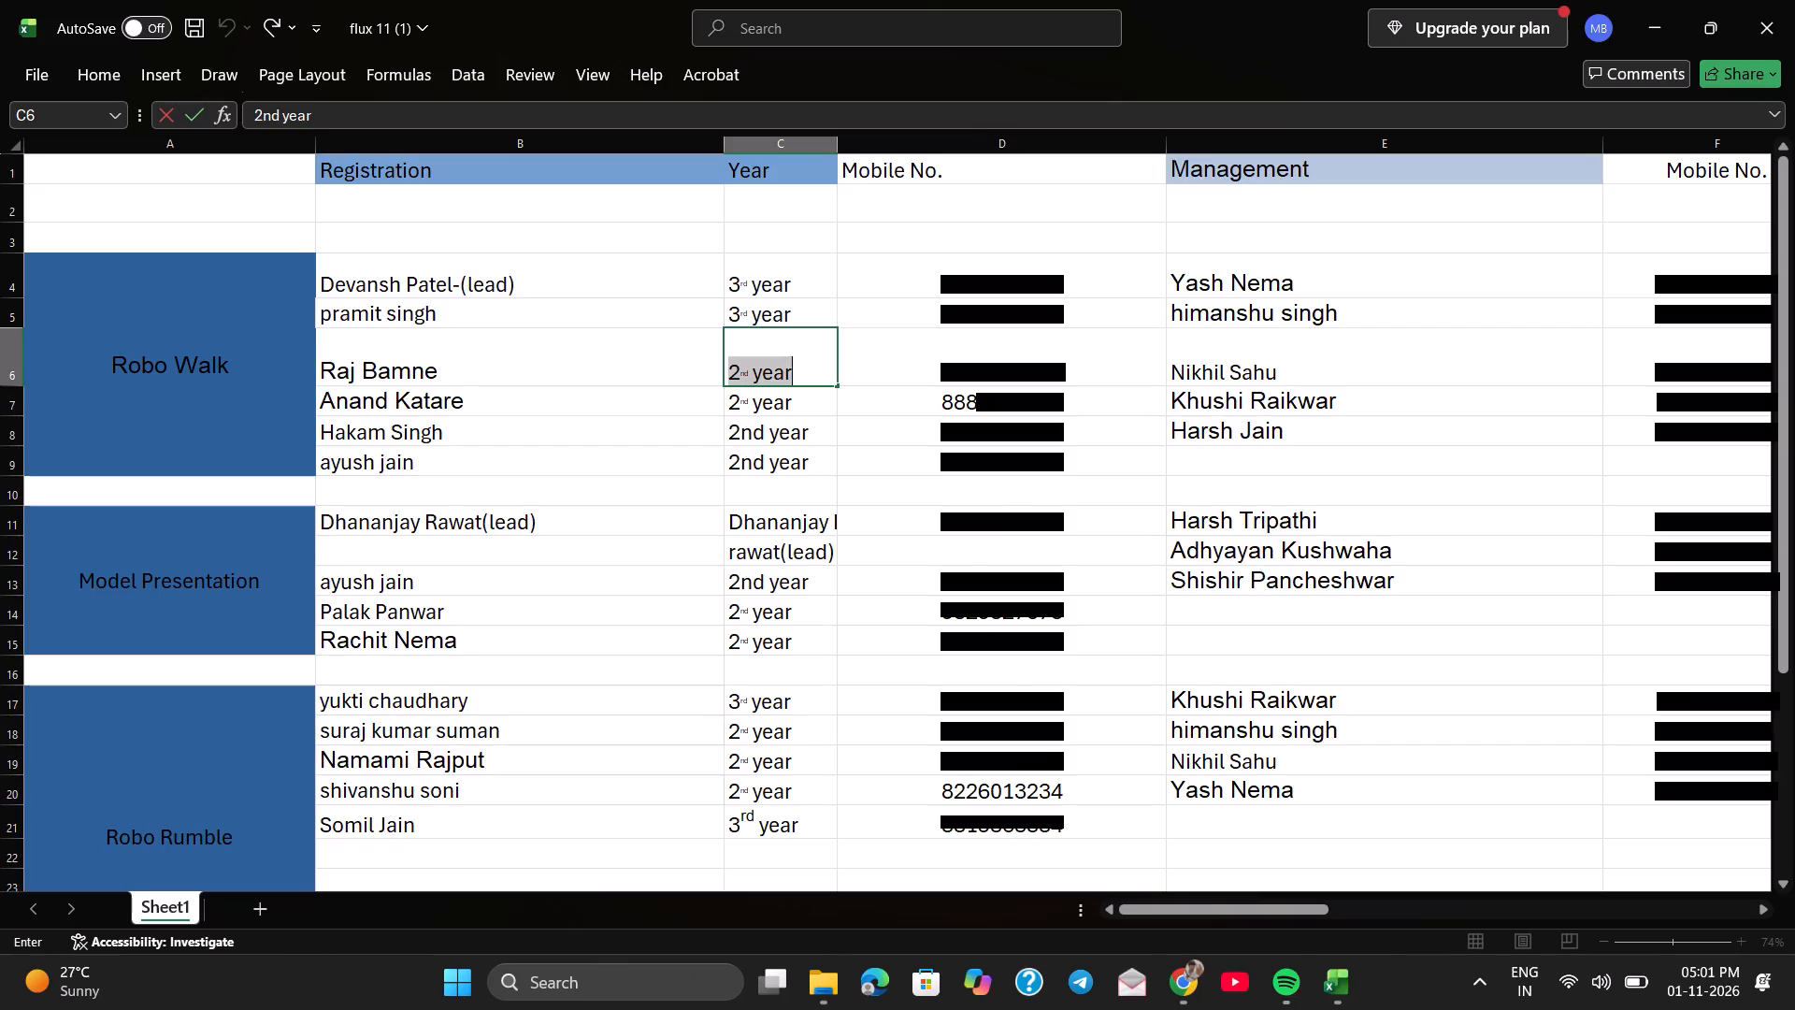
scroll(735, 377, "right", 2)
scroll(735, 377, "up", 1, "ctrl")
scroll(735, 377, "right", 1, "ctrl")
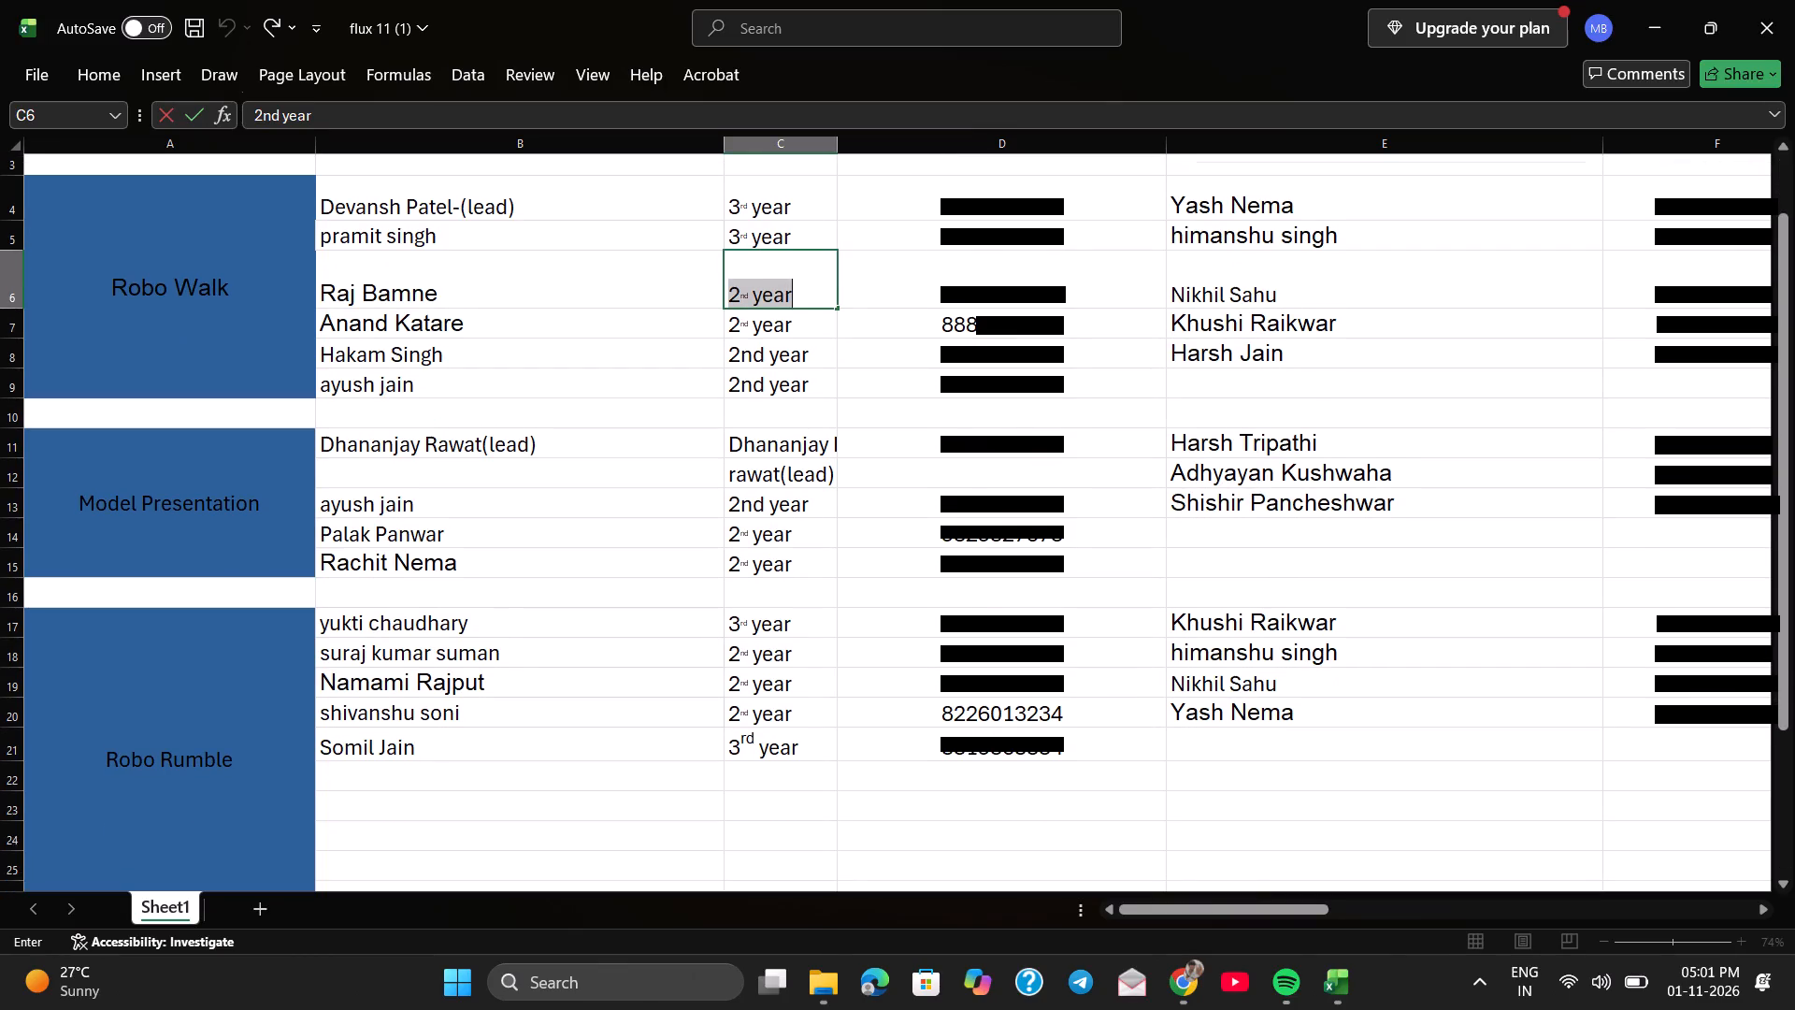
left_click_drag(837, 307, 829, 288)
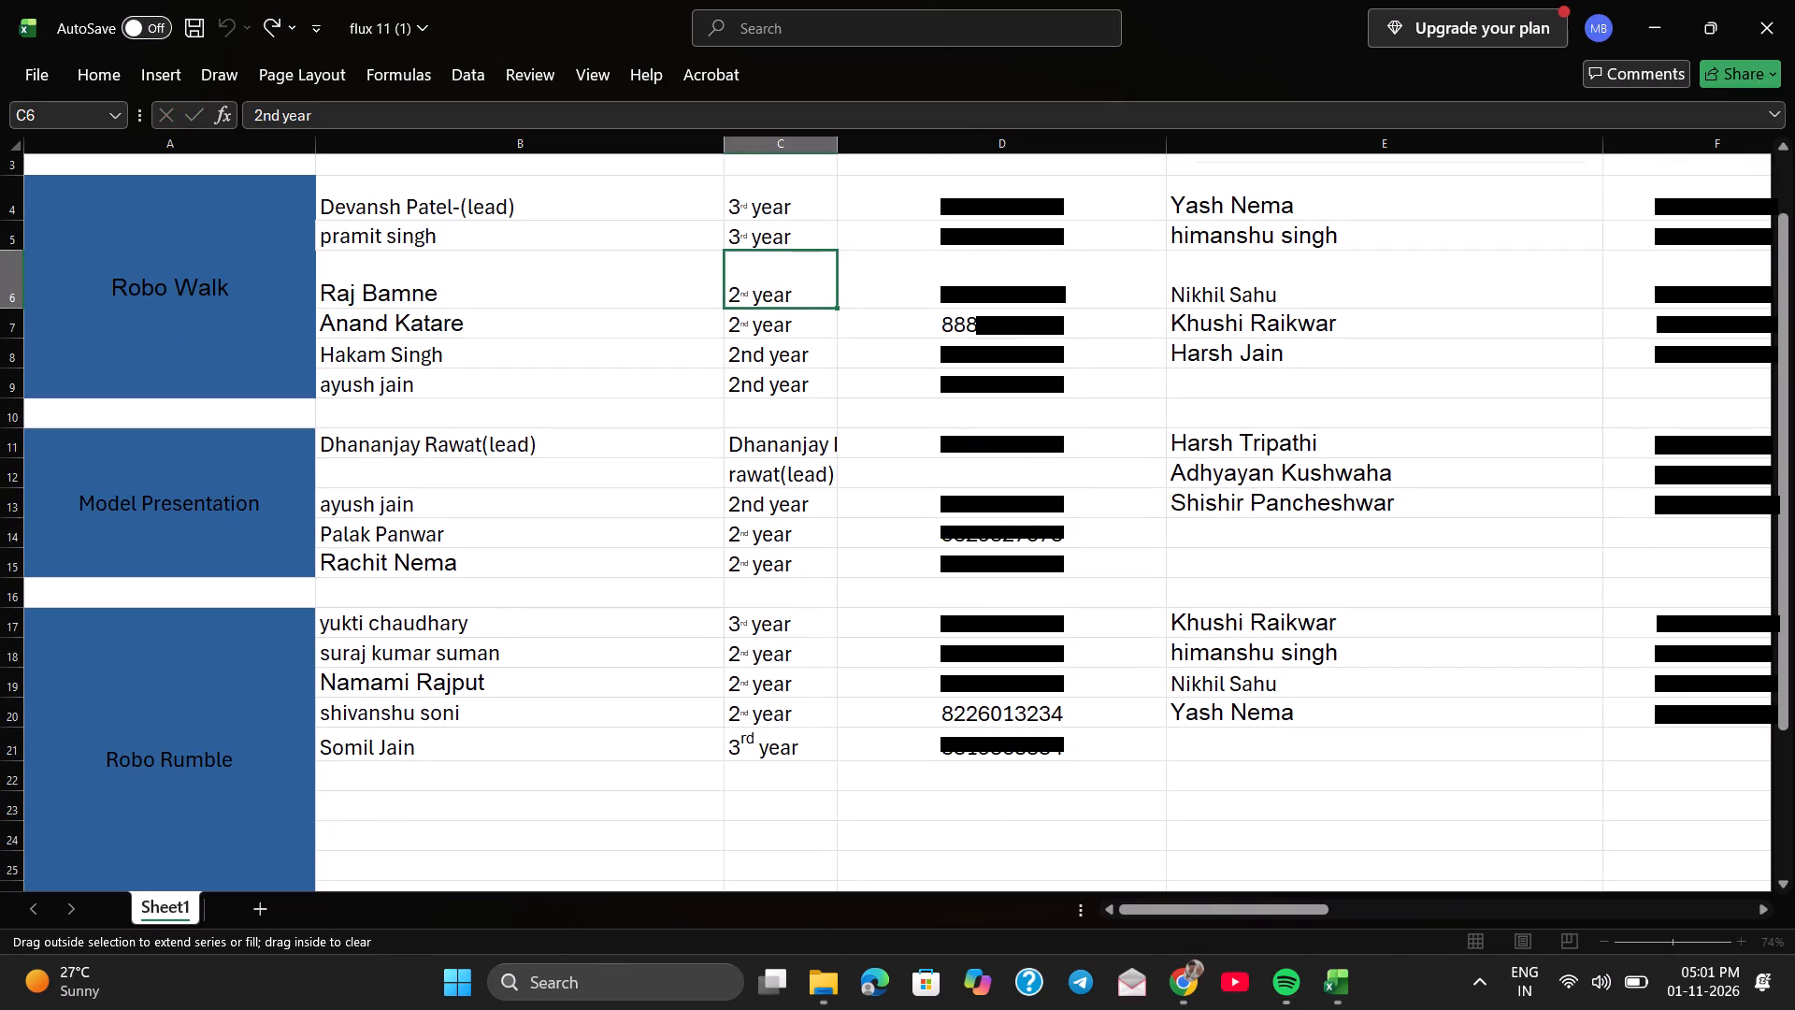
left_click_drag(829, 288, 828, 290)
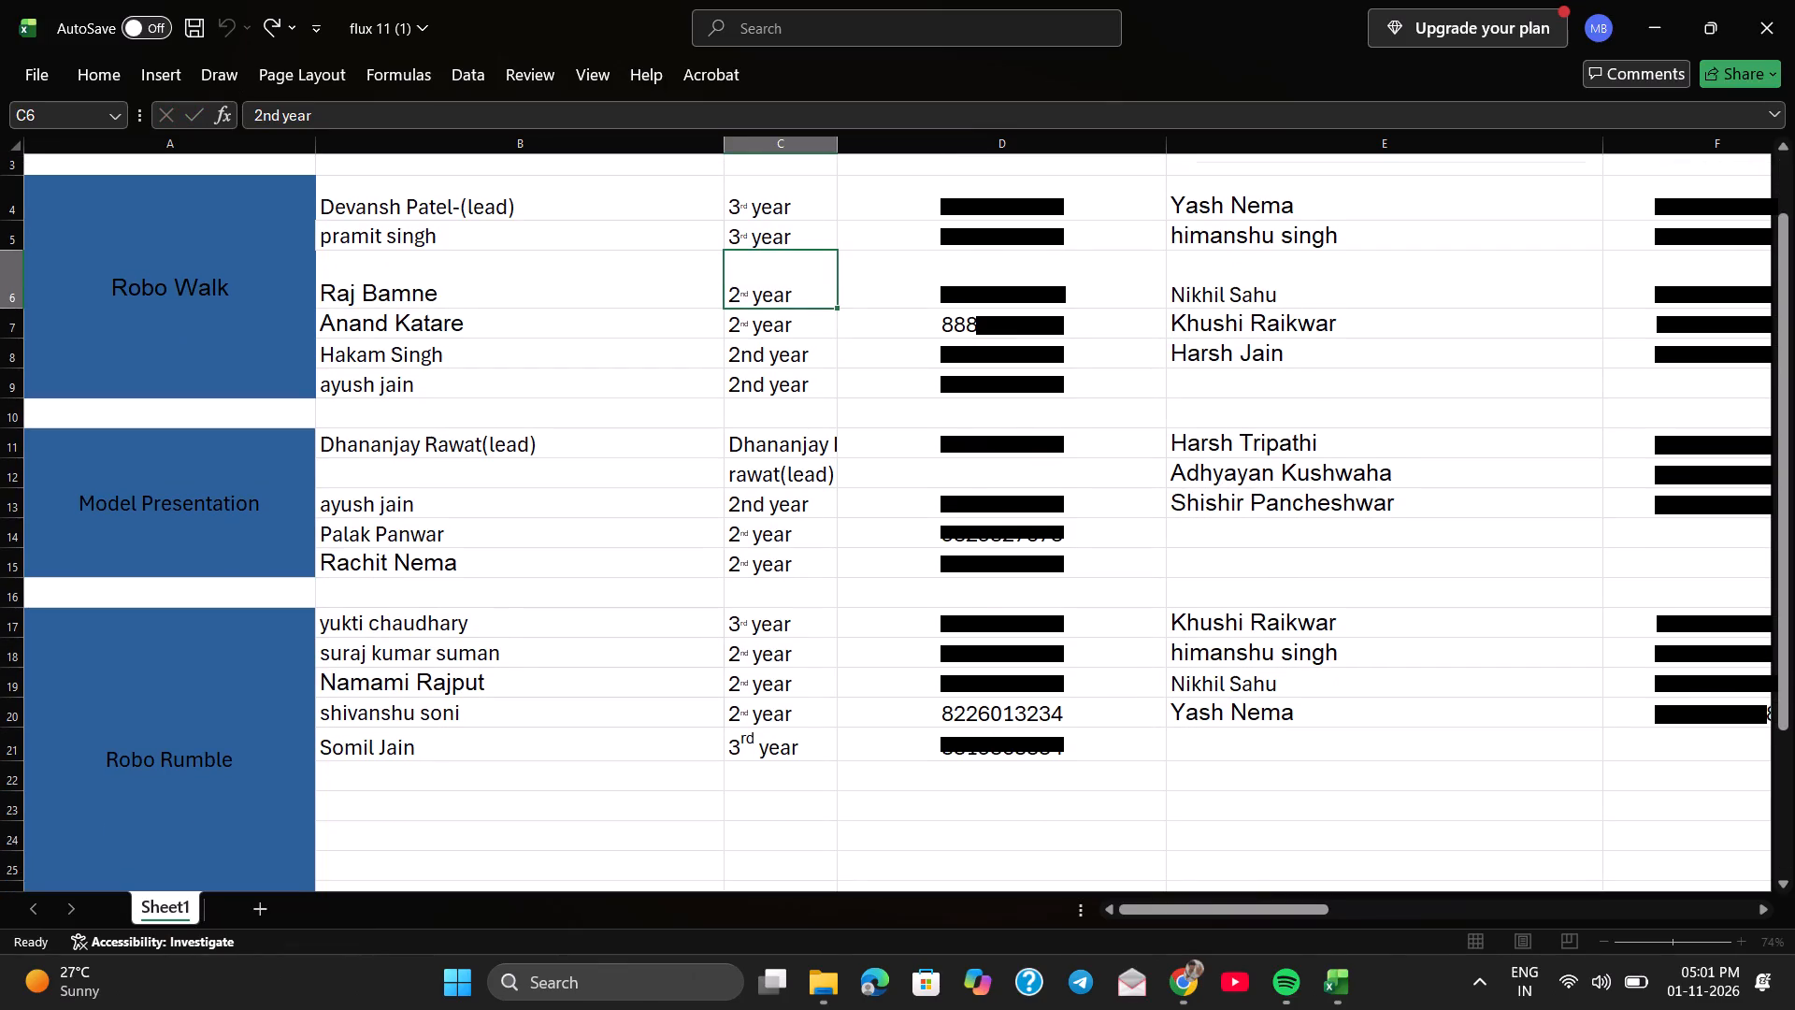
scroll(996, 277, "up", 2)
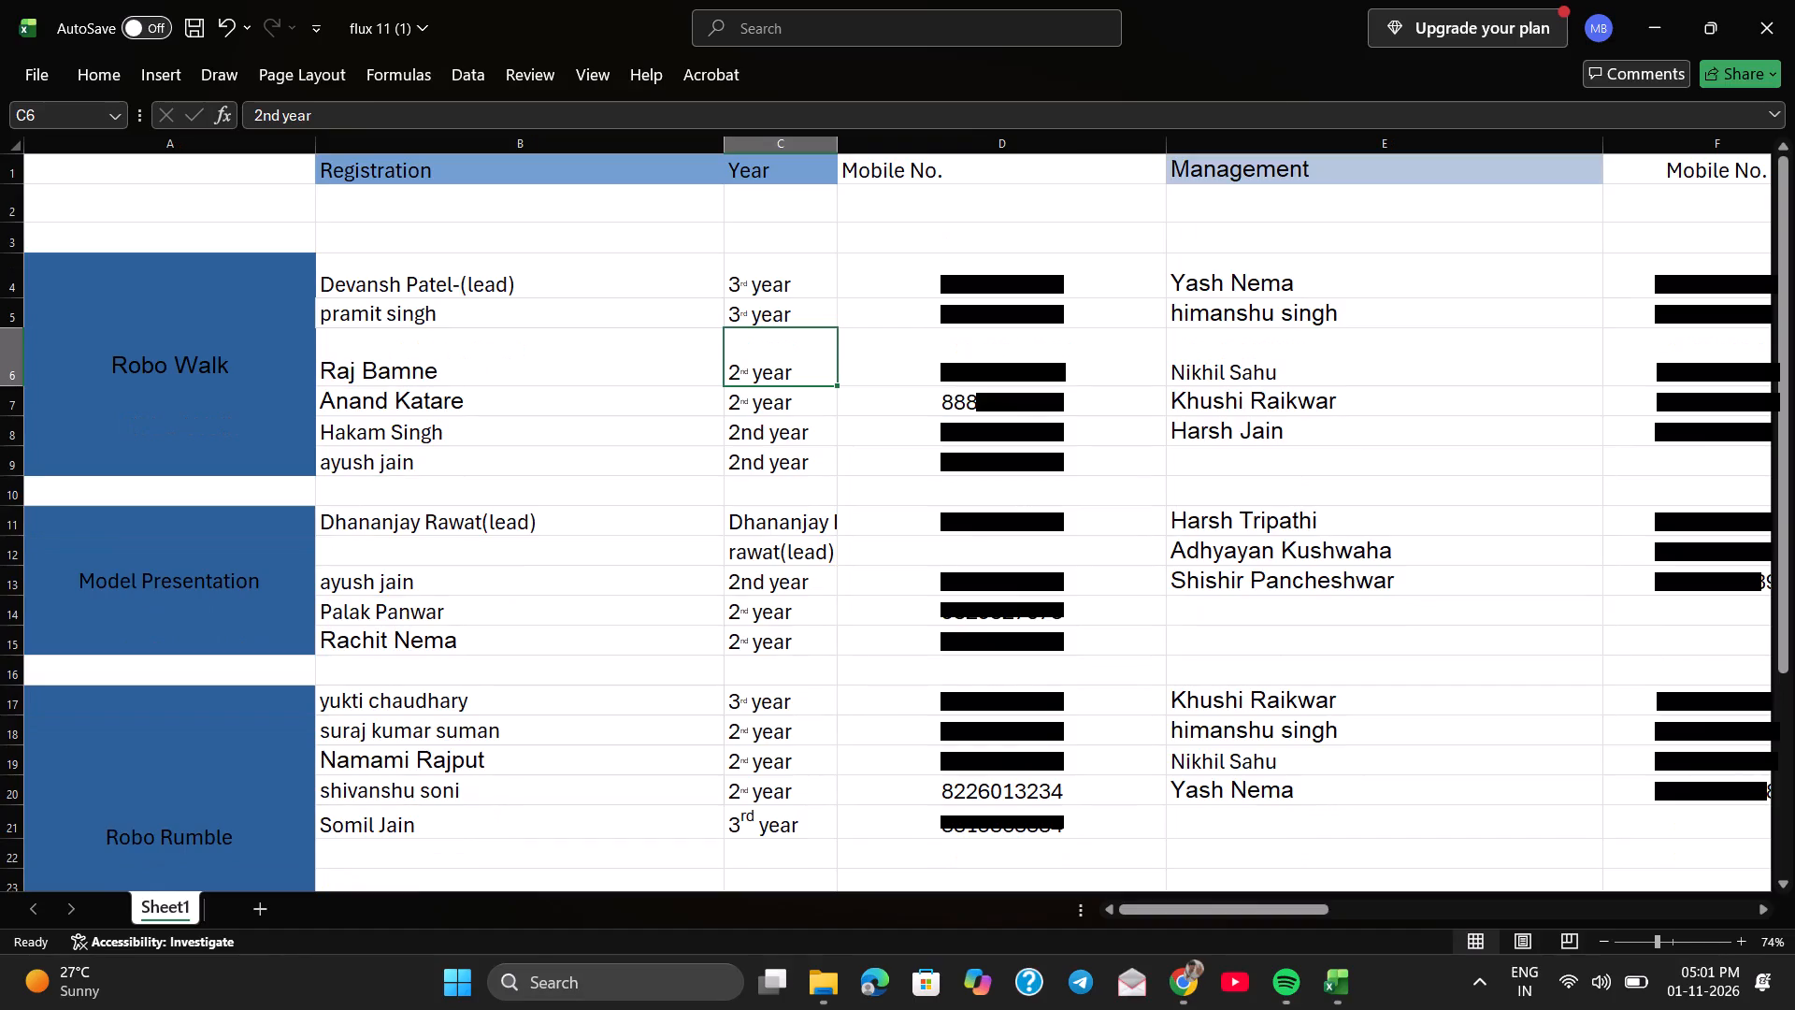
Examine the row 6 entries of the Robo Walk block from Registration through Anchoring and commentary for the cause of the extra height.
left_click(907, 347)
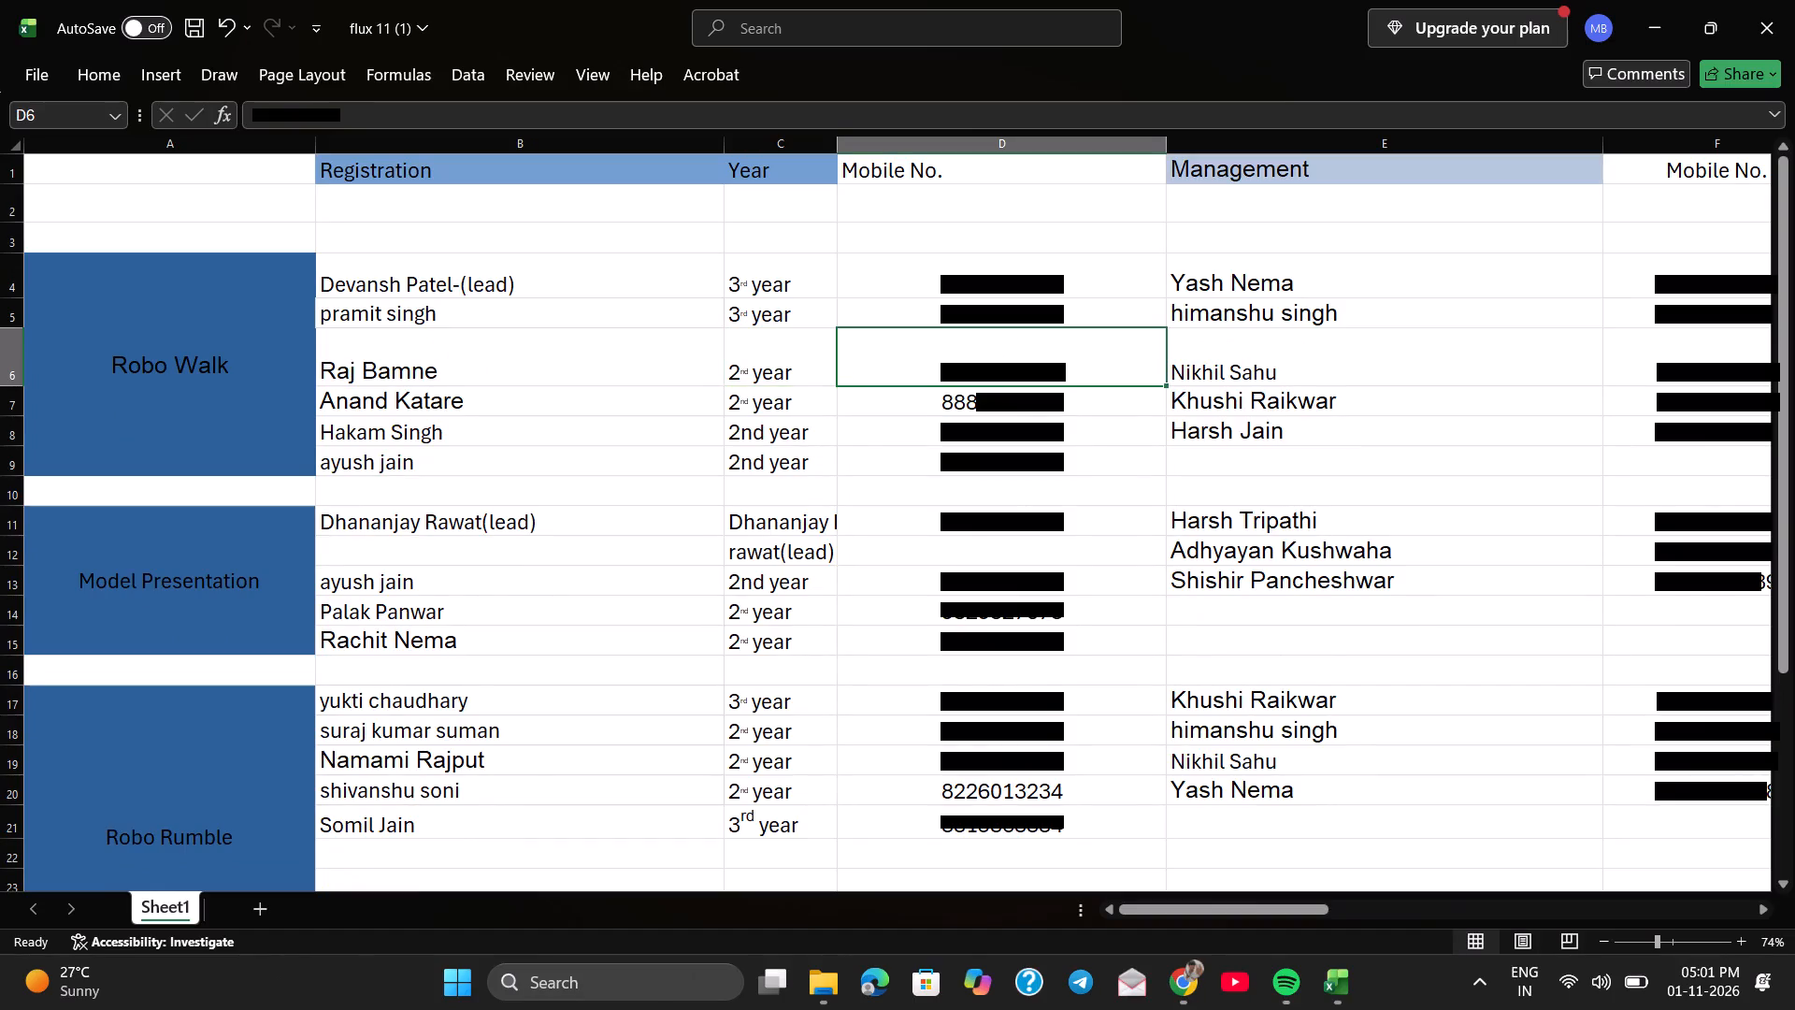
left_click(1267, 357)
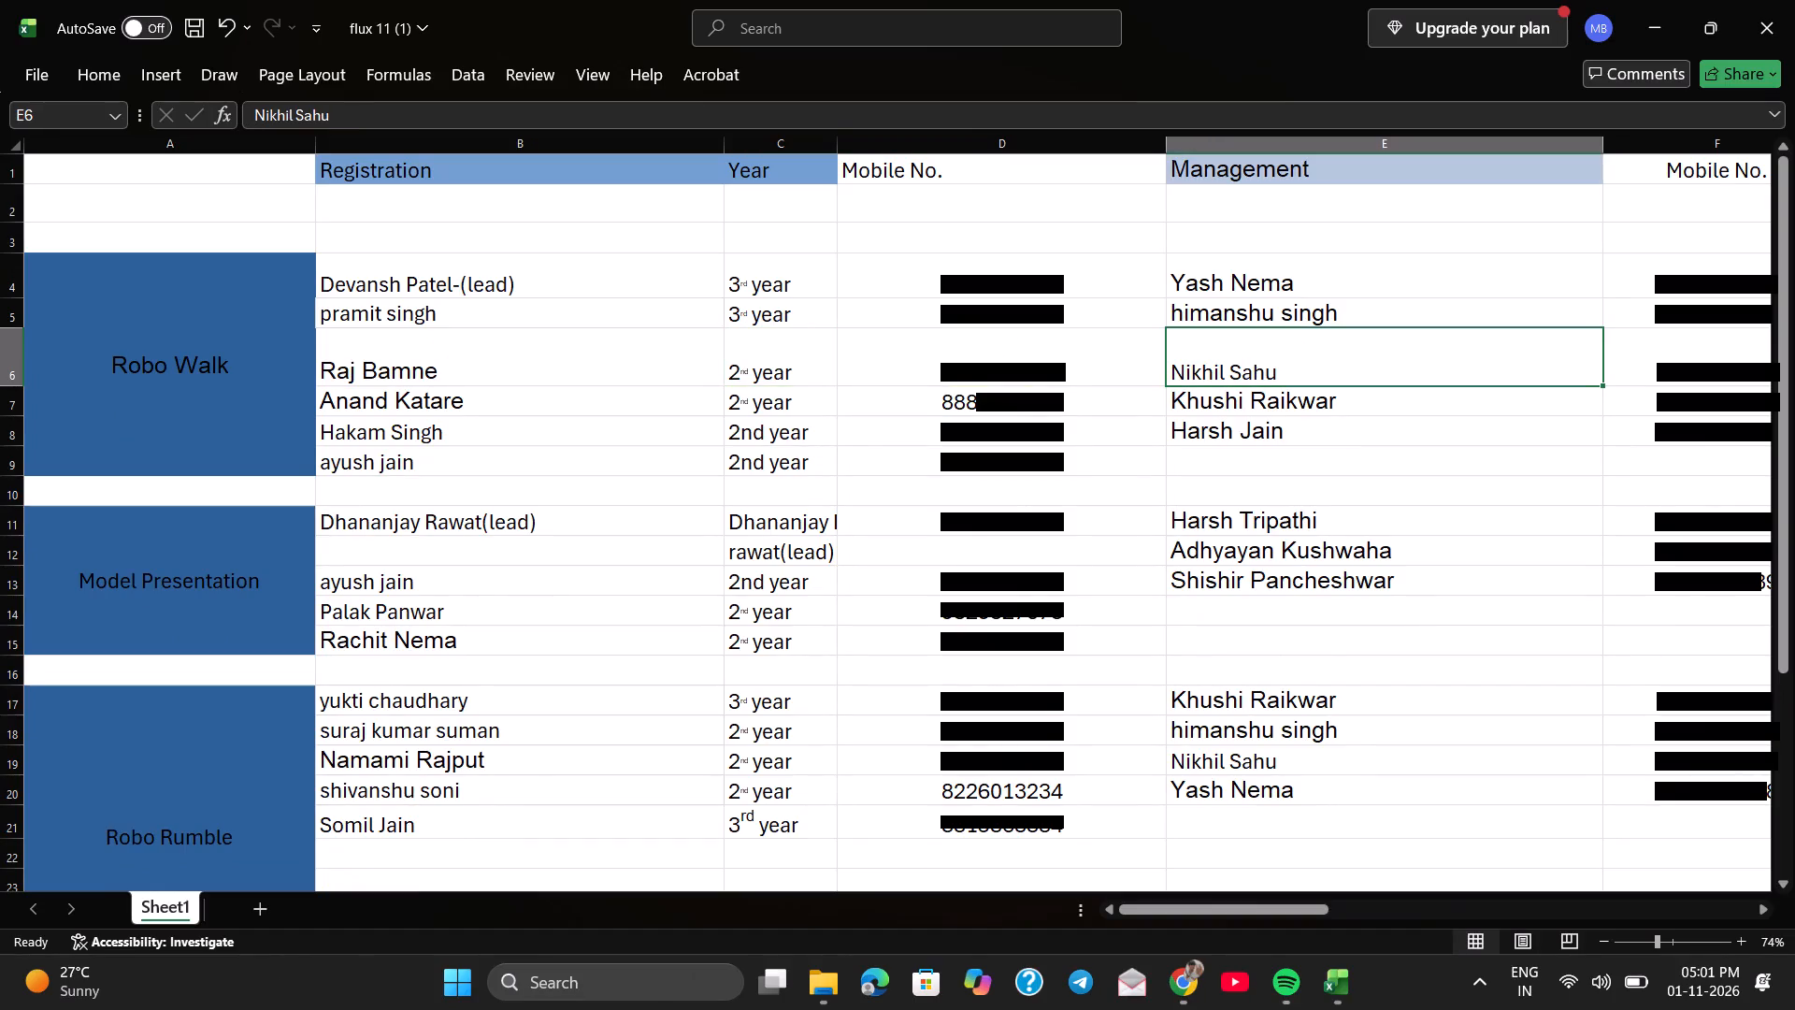
left_click(569, 370)
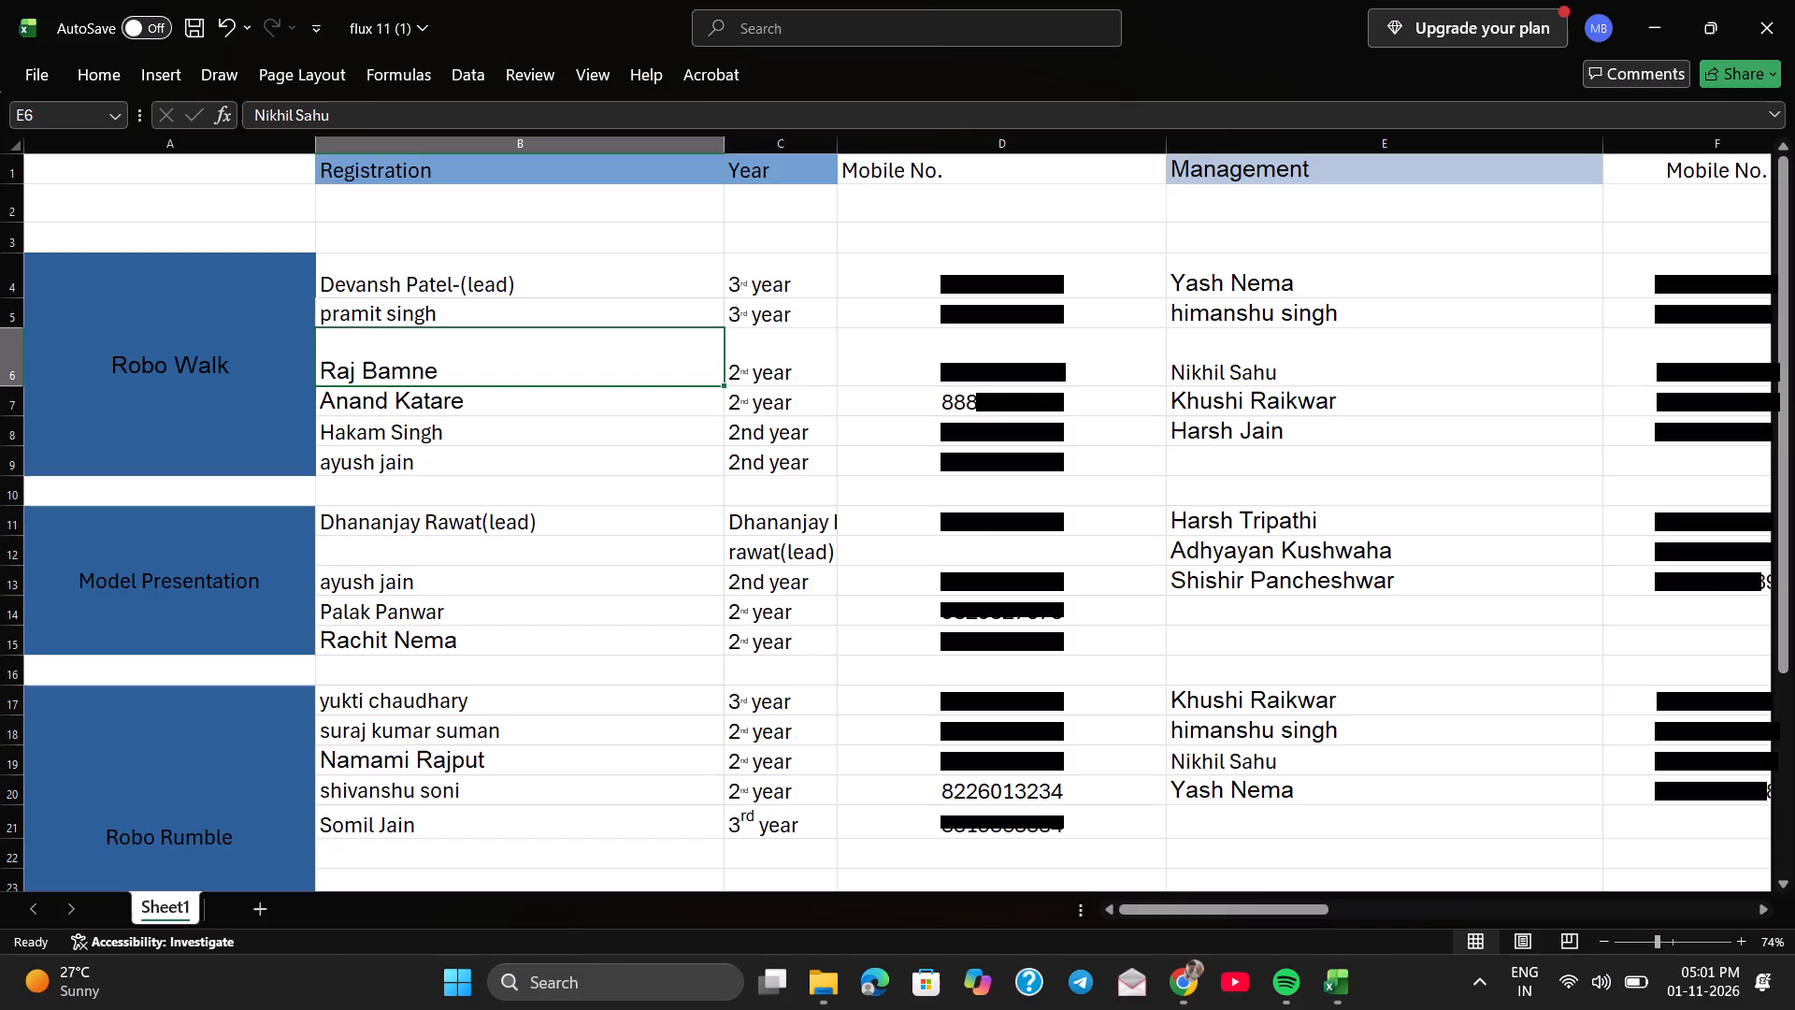
left_click_drag(431, 377, 454, 377)
left_click_drag(454, 377, 414, 376)
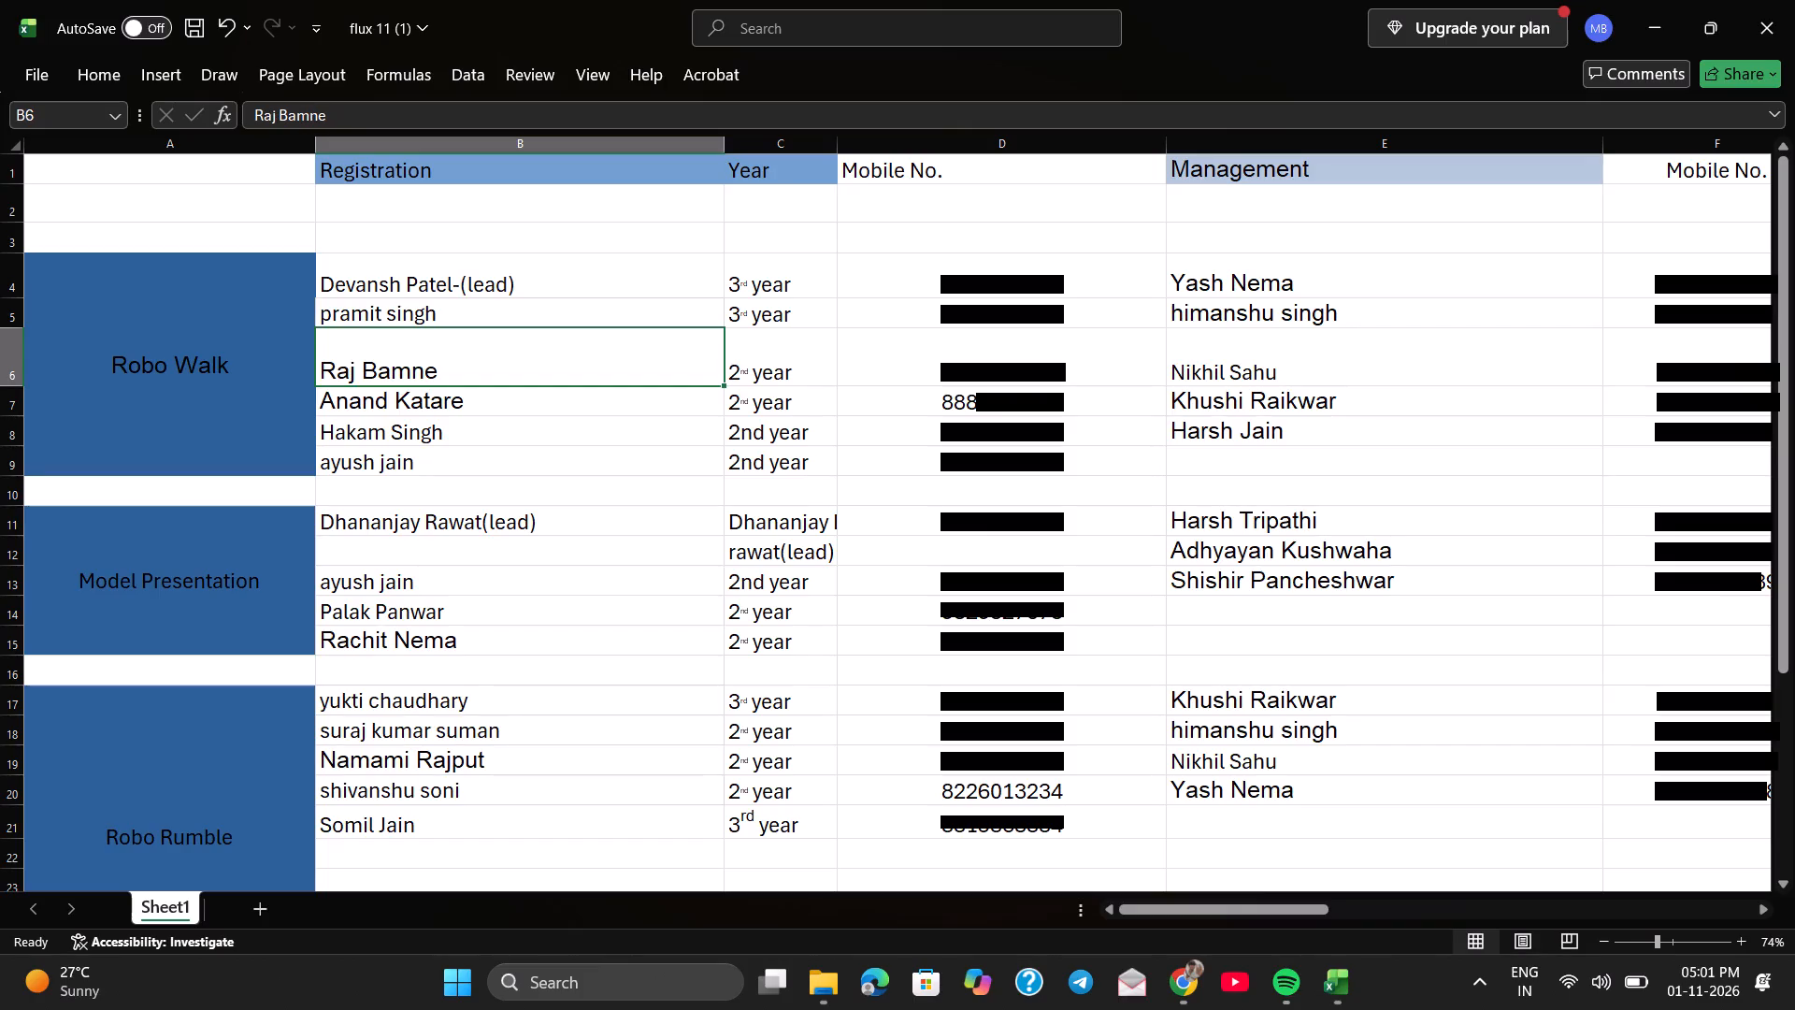
left_click_drag(414, 376, 483, 368)
left_click(483, 368)
left_click_drag(483, 368, 386, 376)
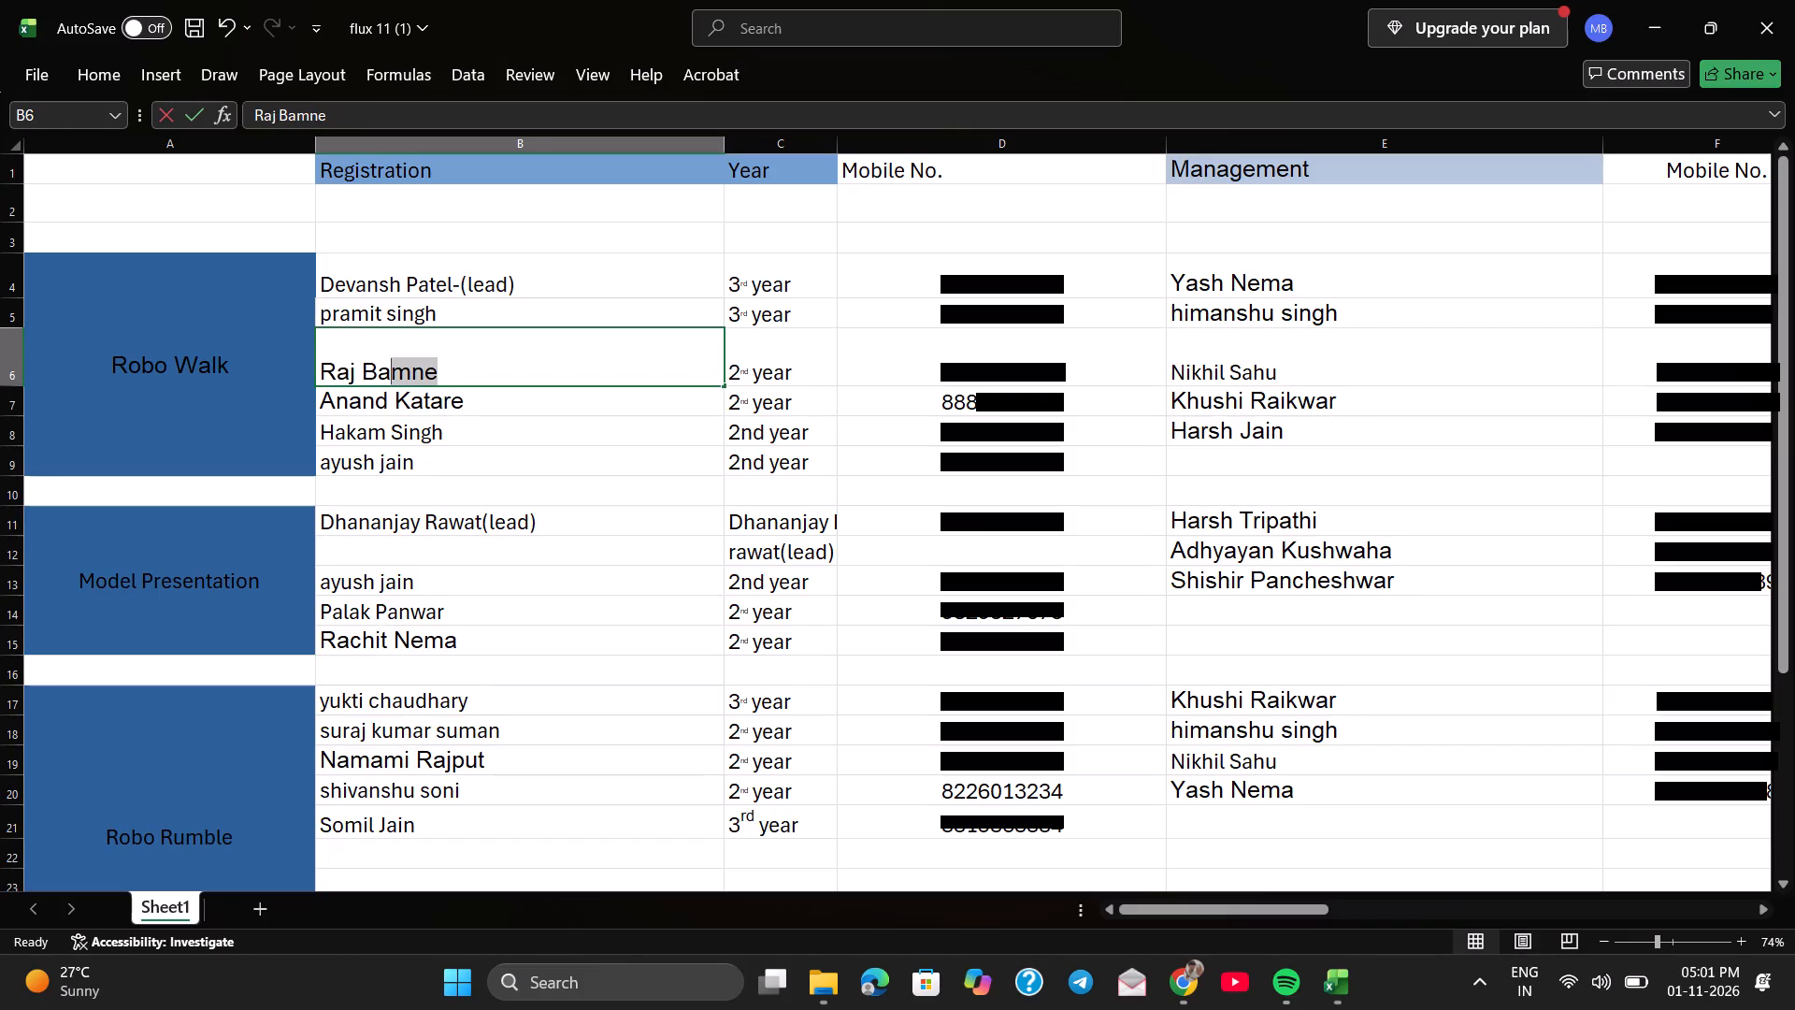
left_click_drag(386, 376, 295, 379)
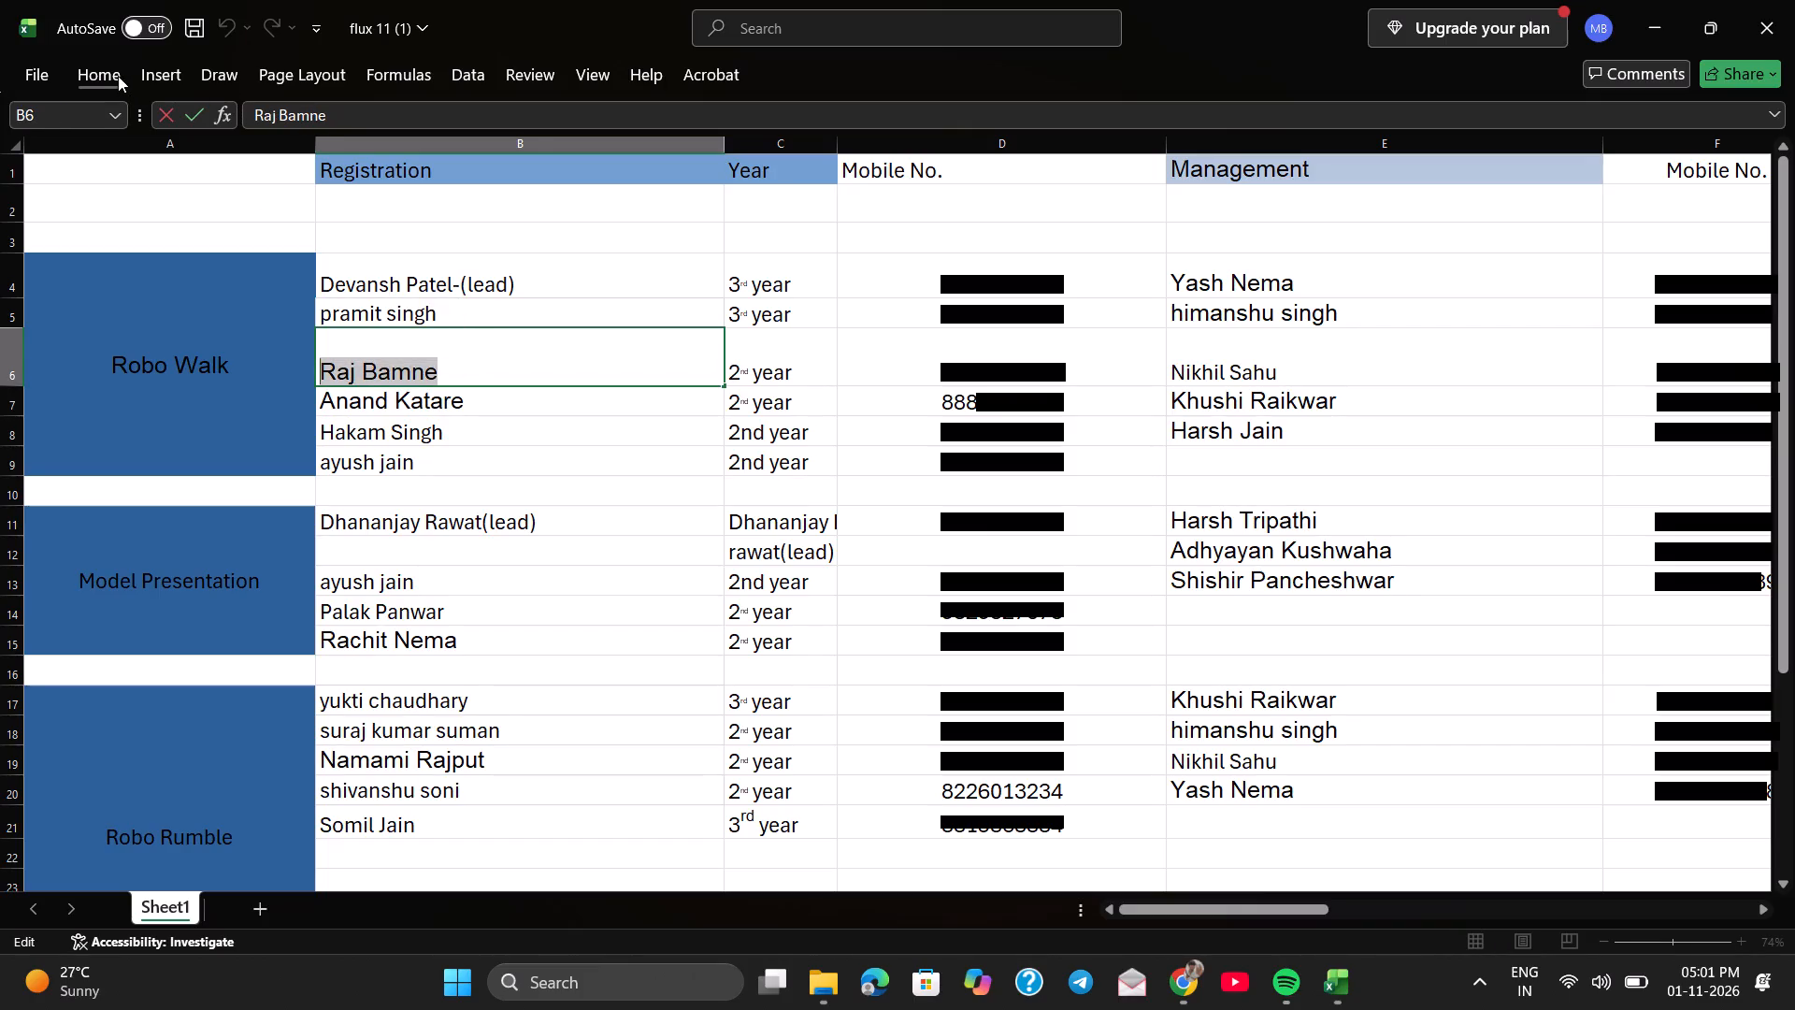
left_click(420, 368)
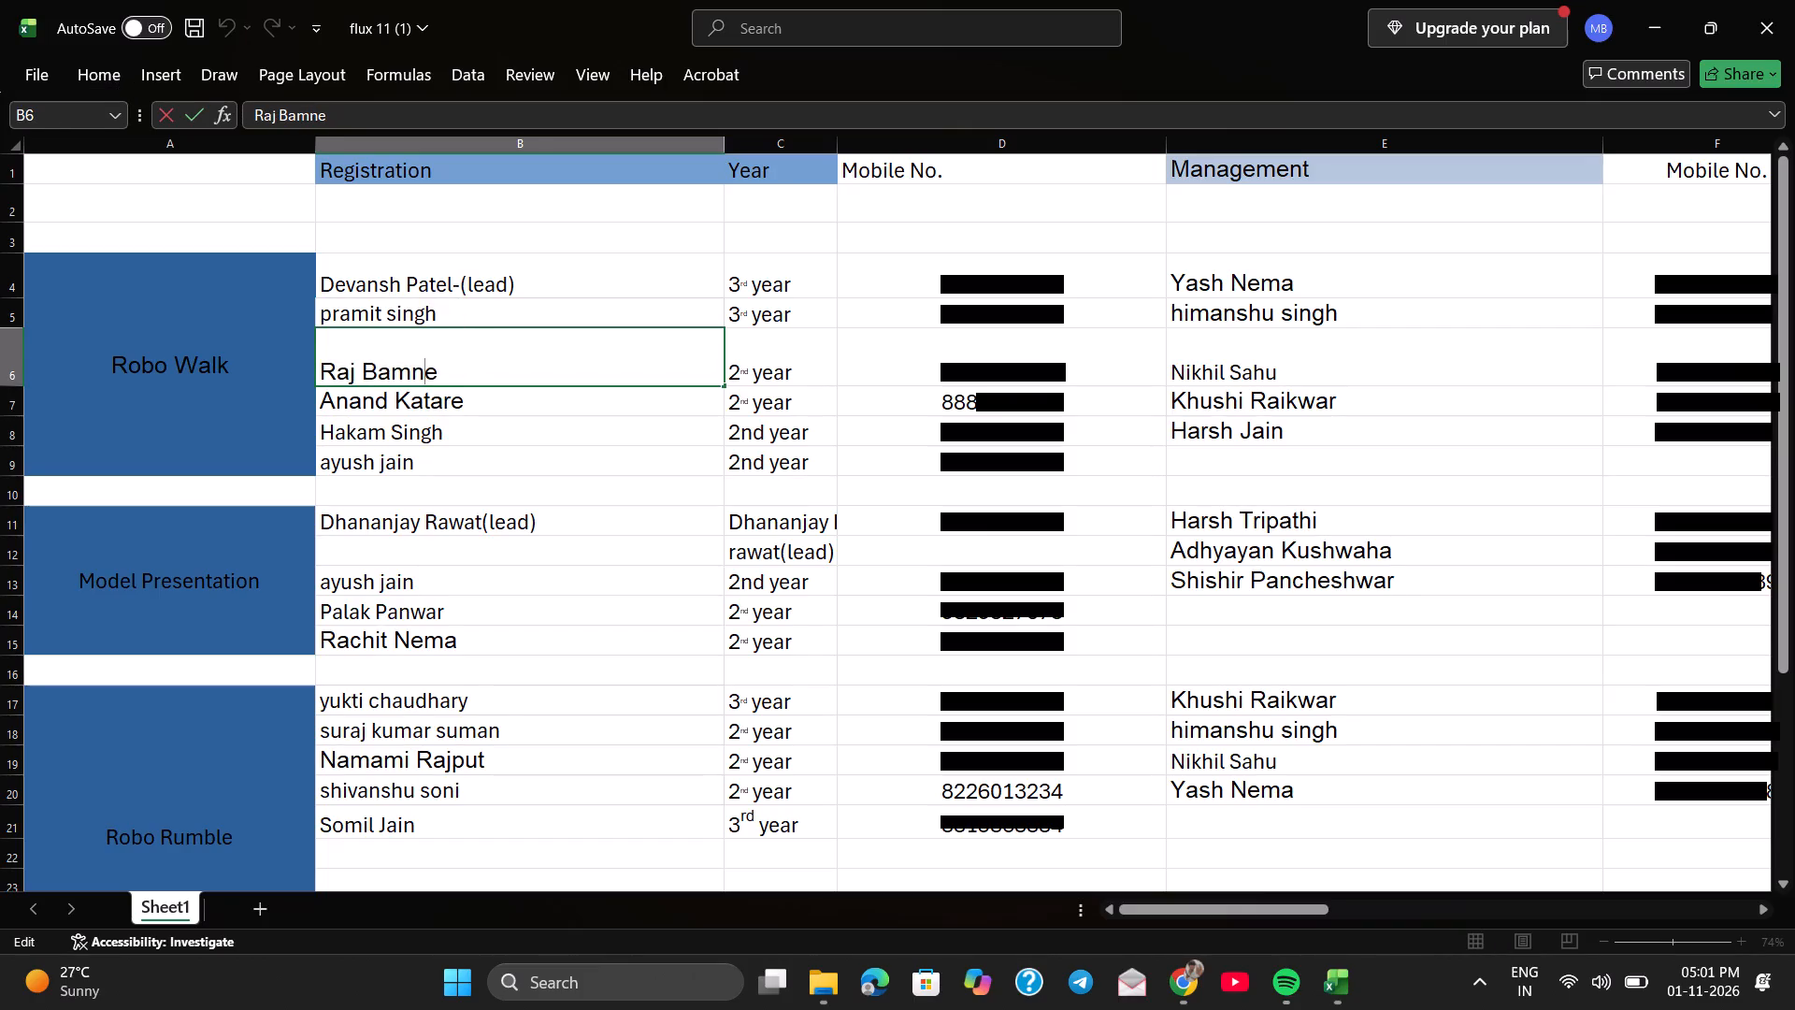
left_click_drag(457, 368, 285, 365)
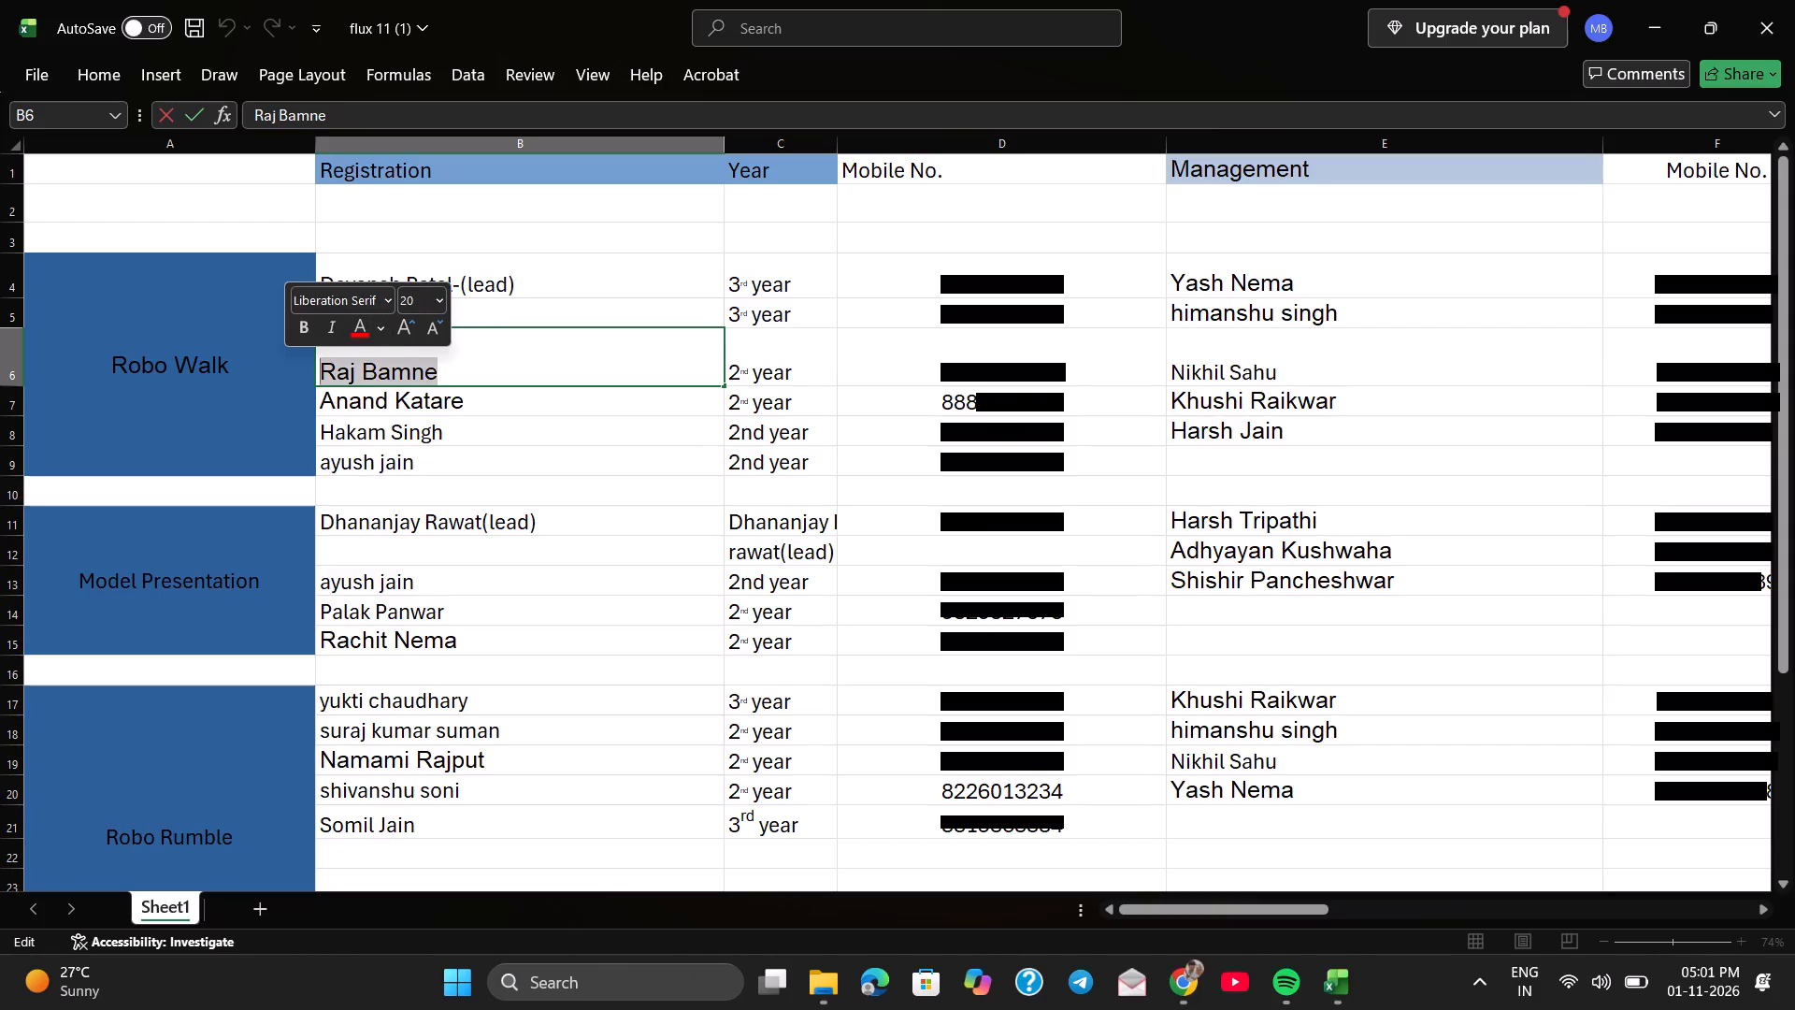
scroll(993, 368, "left", 5)
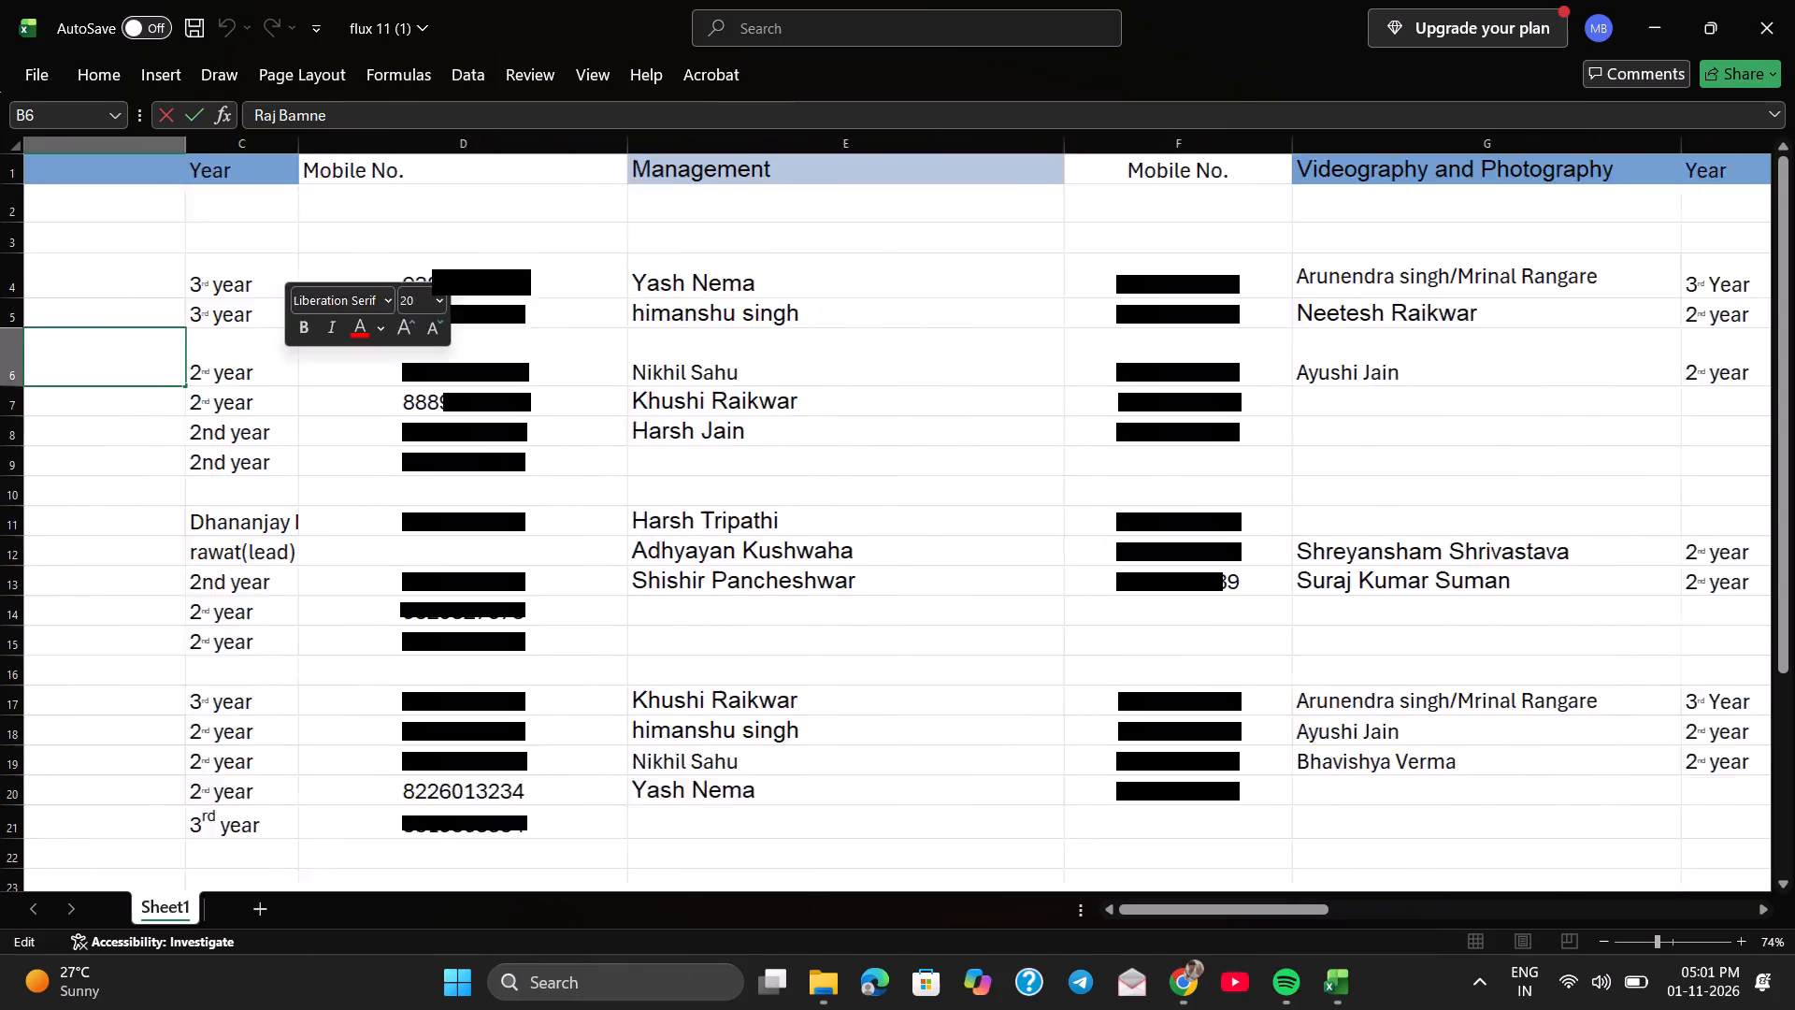
scroll(993, 368, "left", 5)
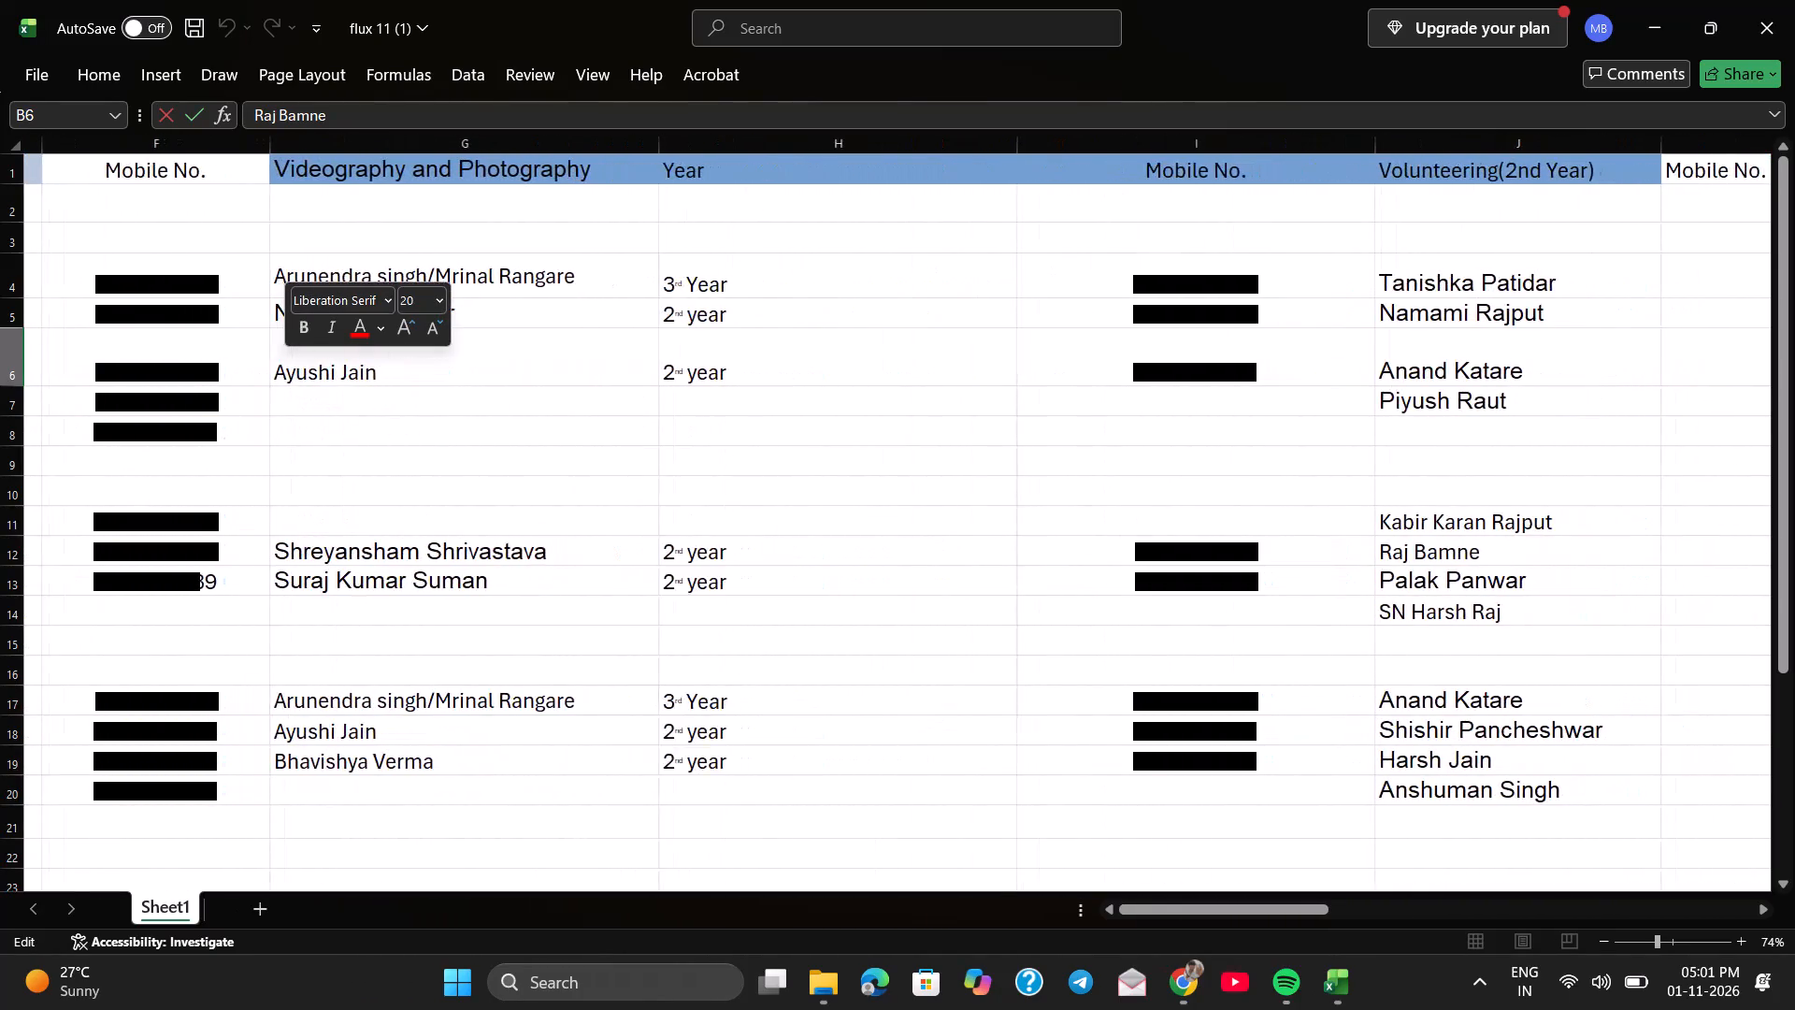
scroll(993, 368, "left", 4)
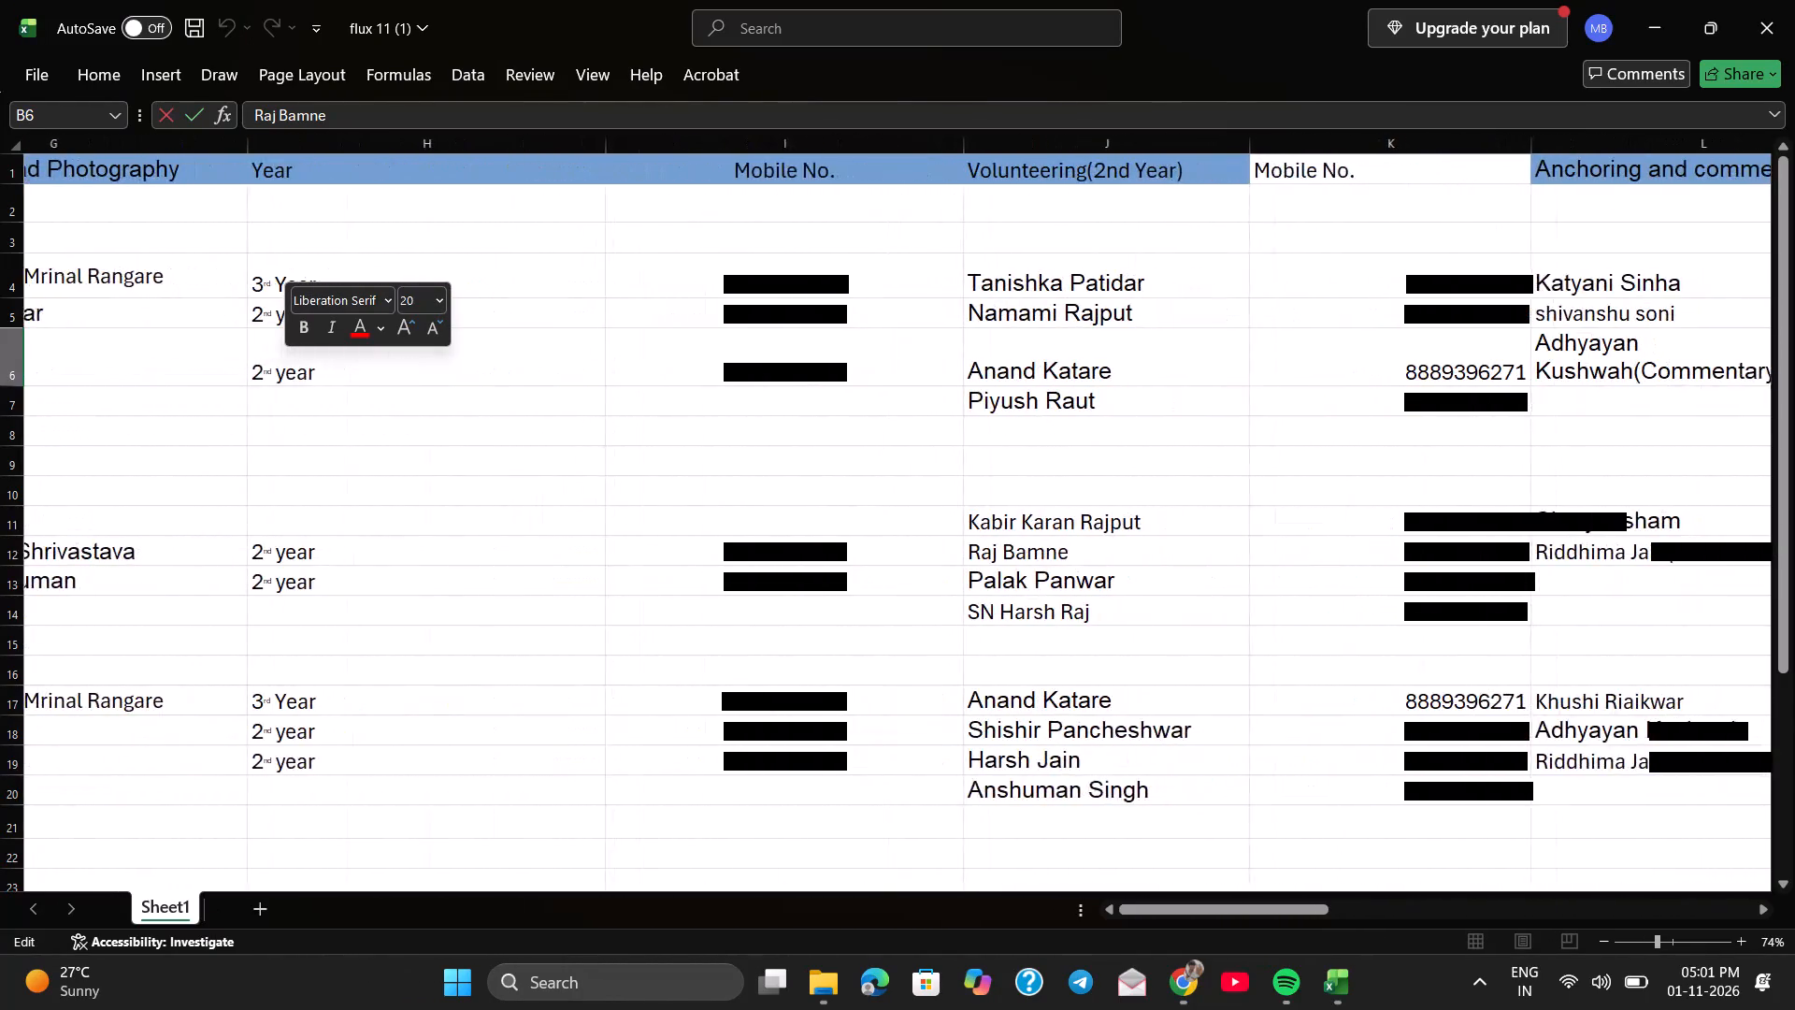
scroll(993, 368, "left", 1)
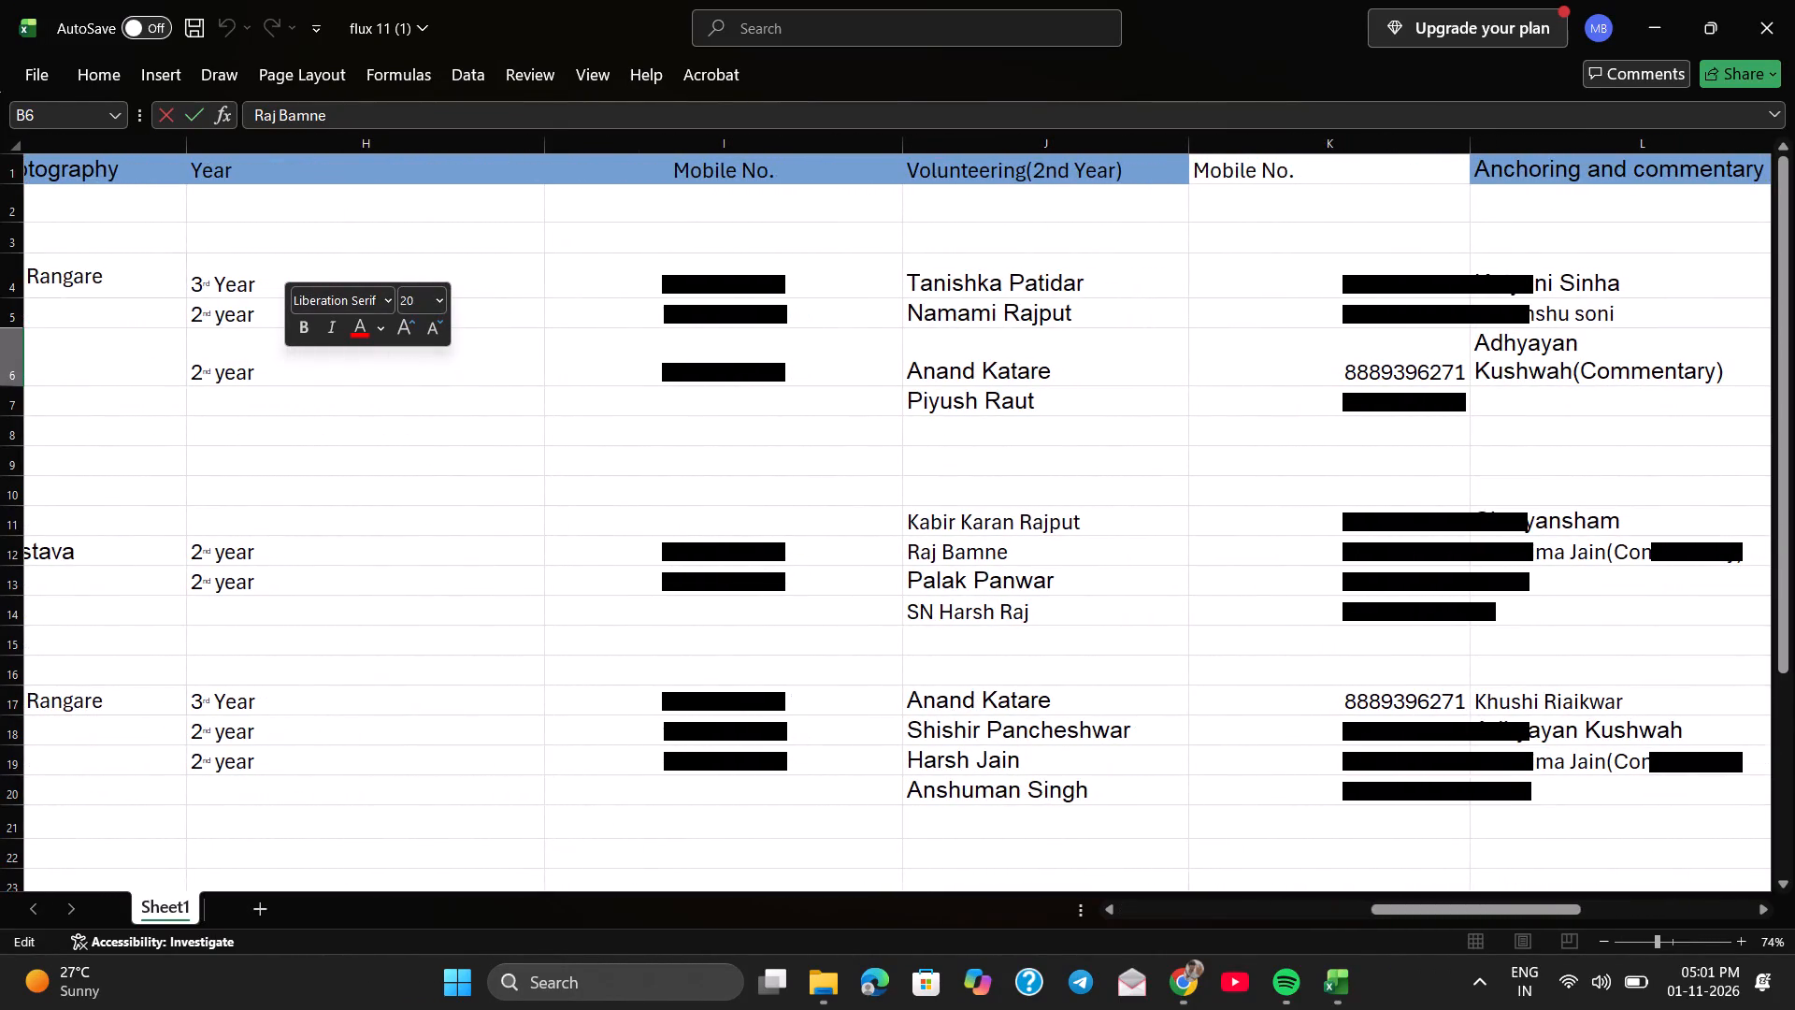
scroll(1483, 368, "left", 2)
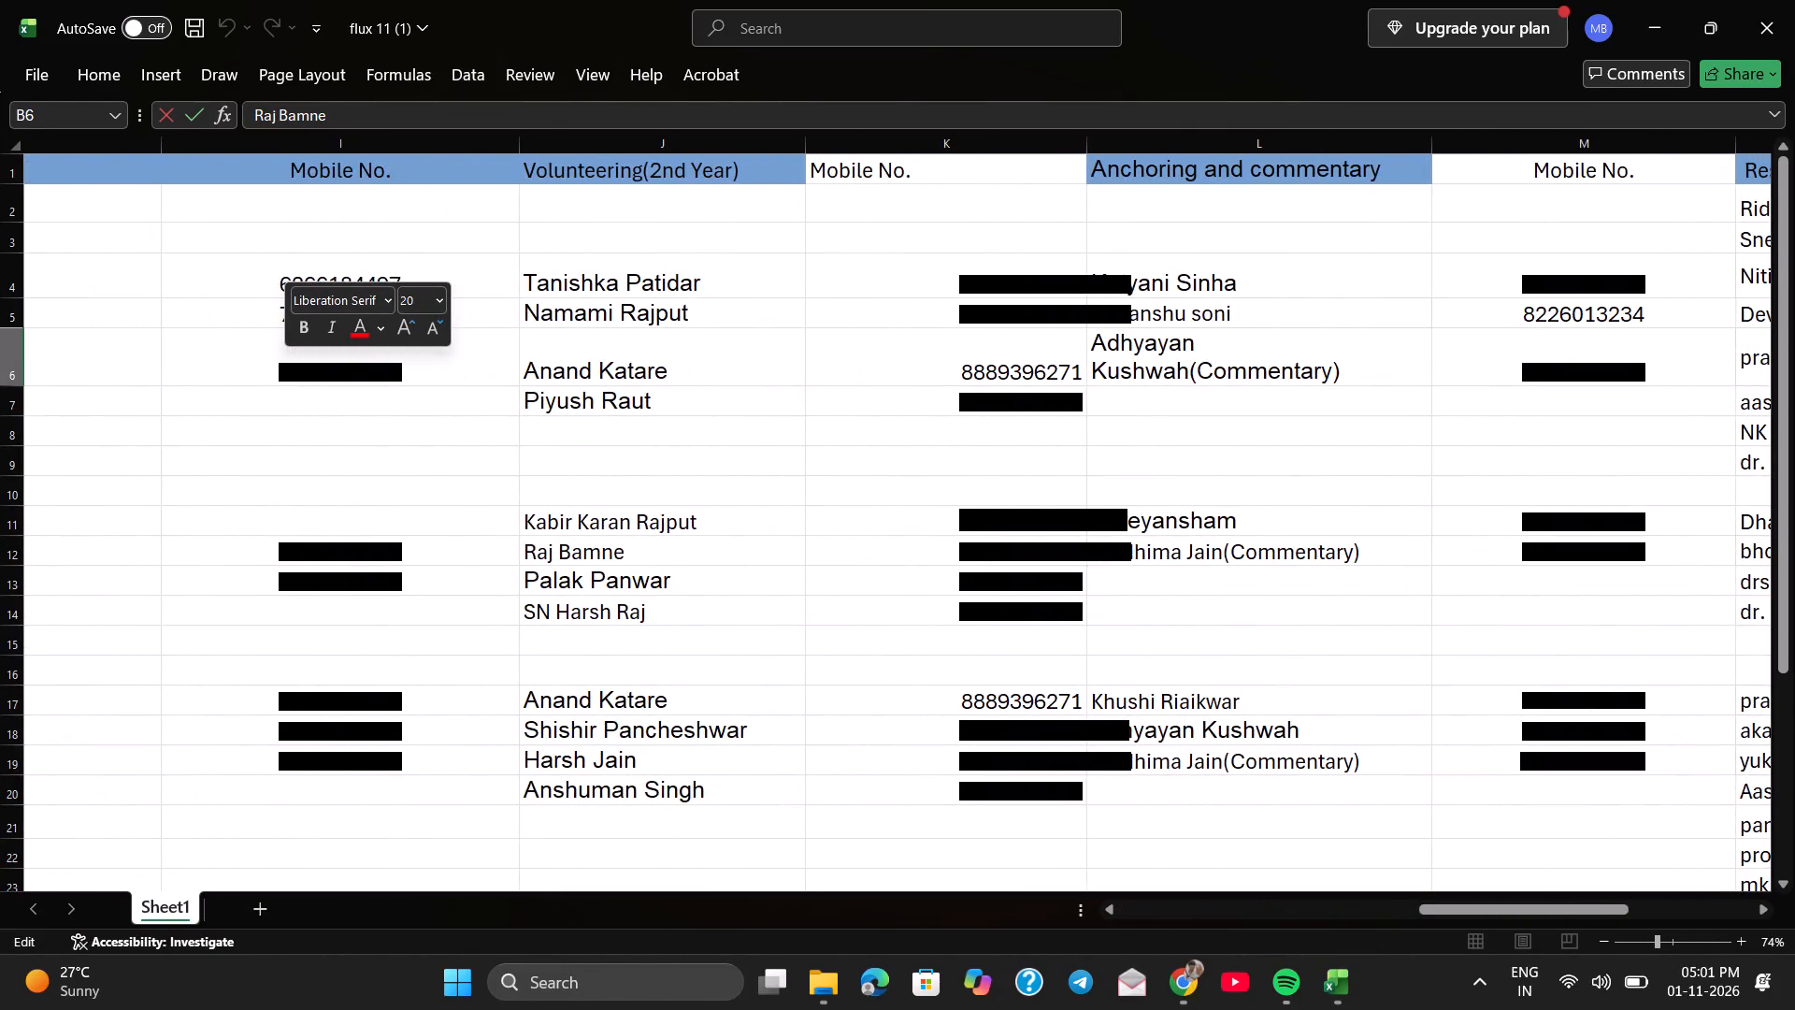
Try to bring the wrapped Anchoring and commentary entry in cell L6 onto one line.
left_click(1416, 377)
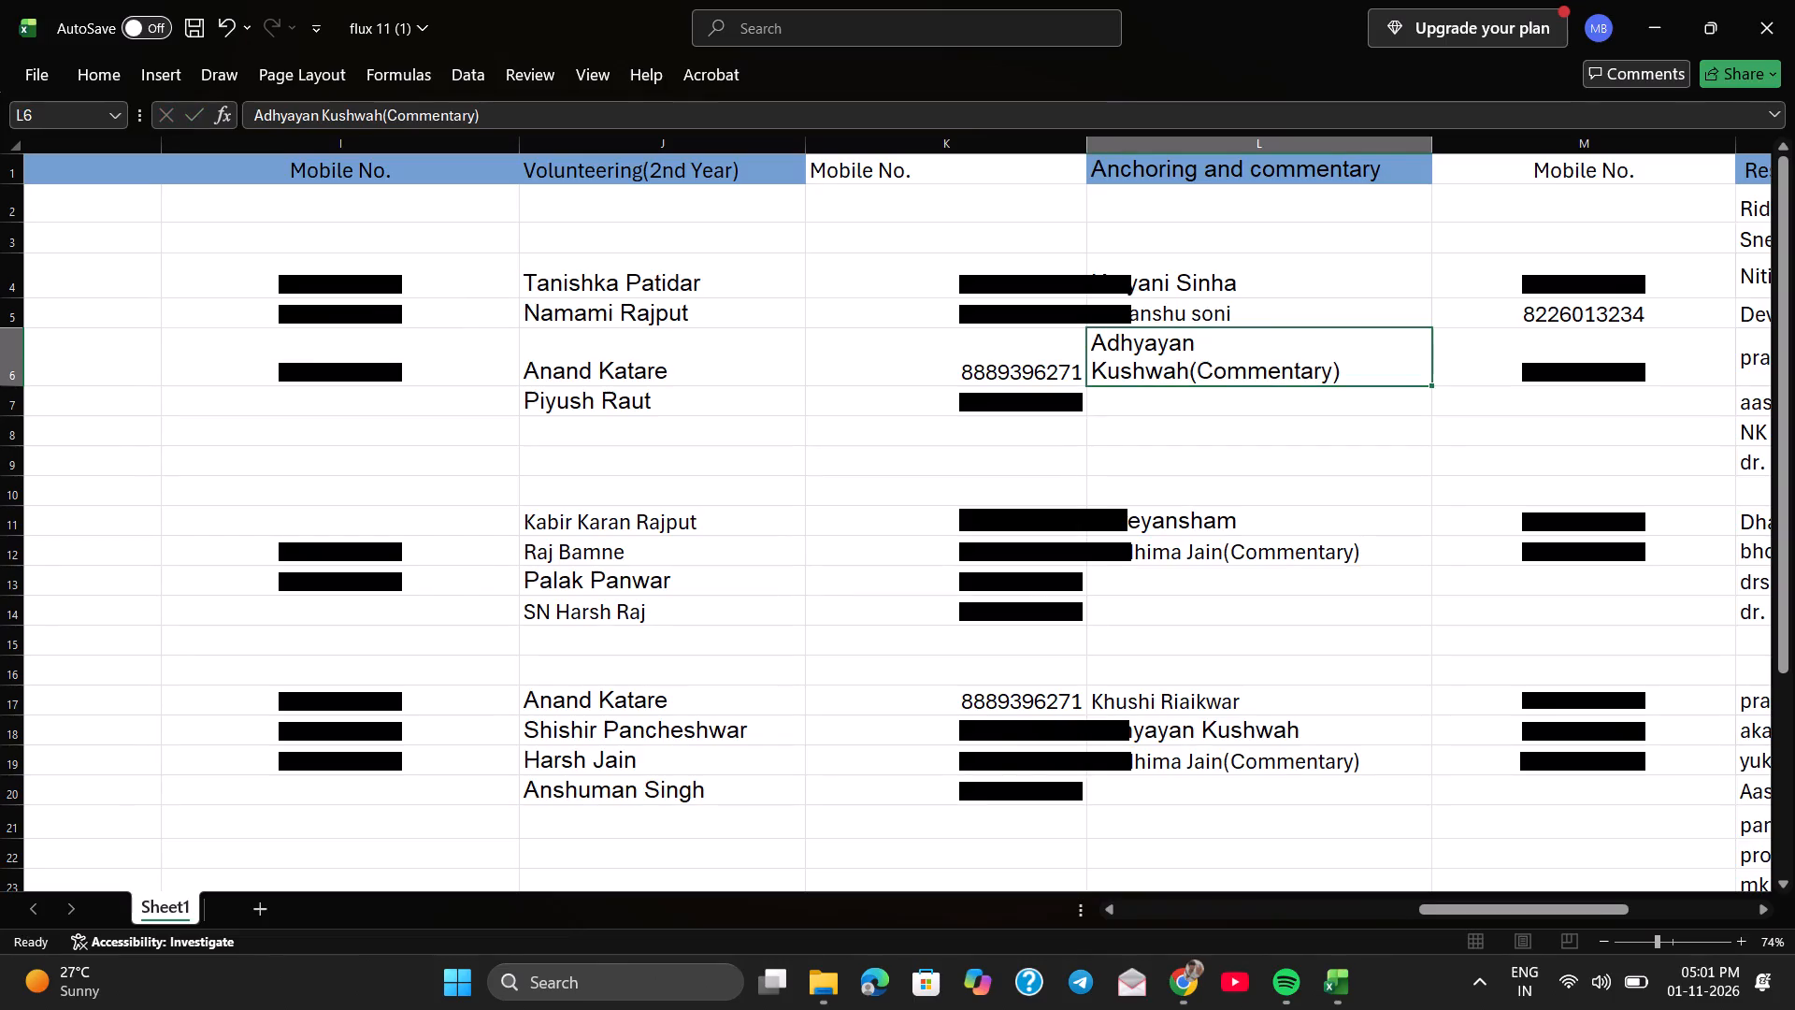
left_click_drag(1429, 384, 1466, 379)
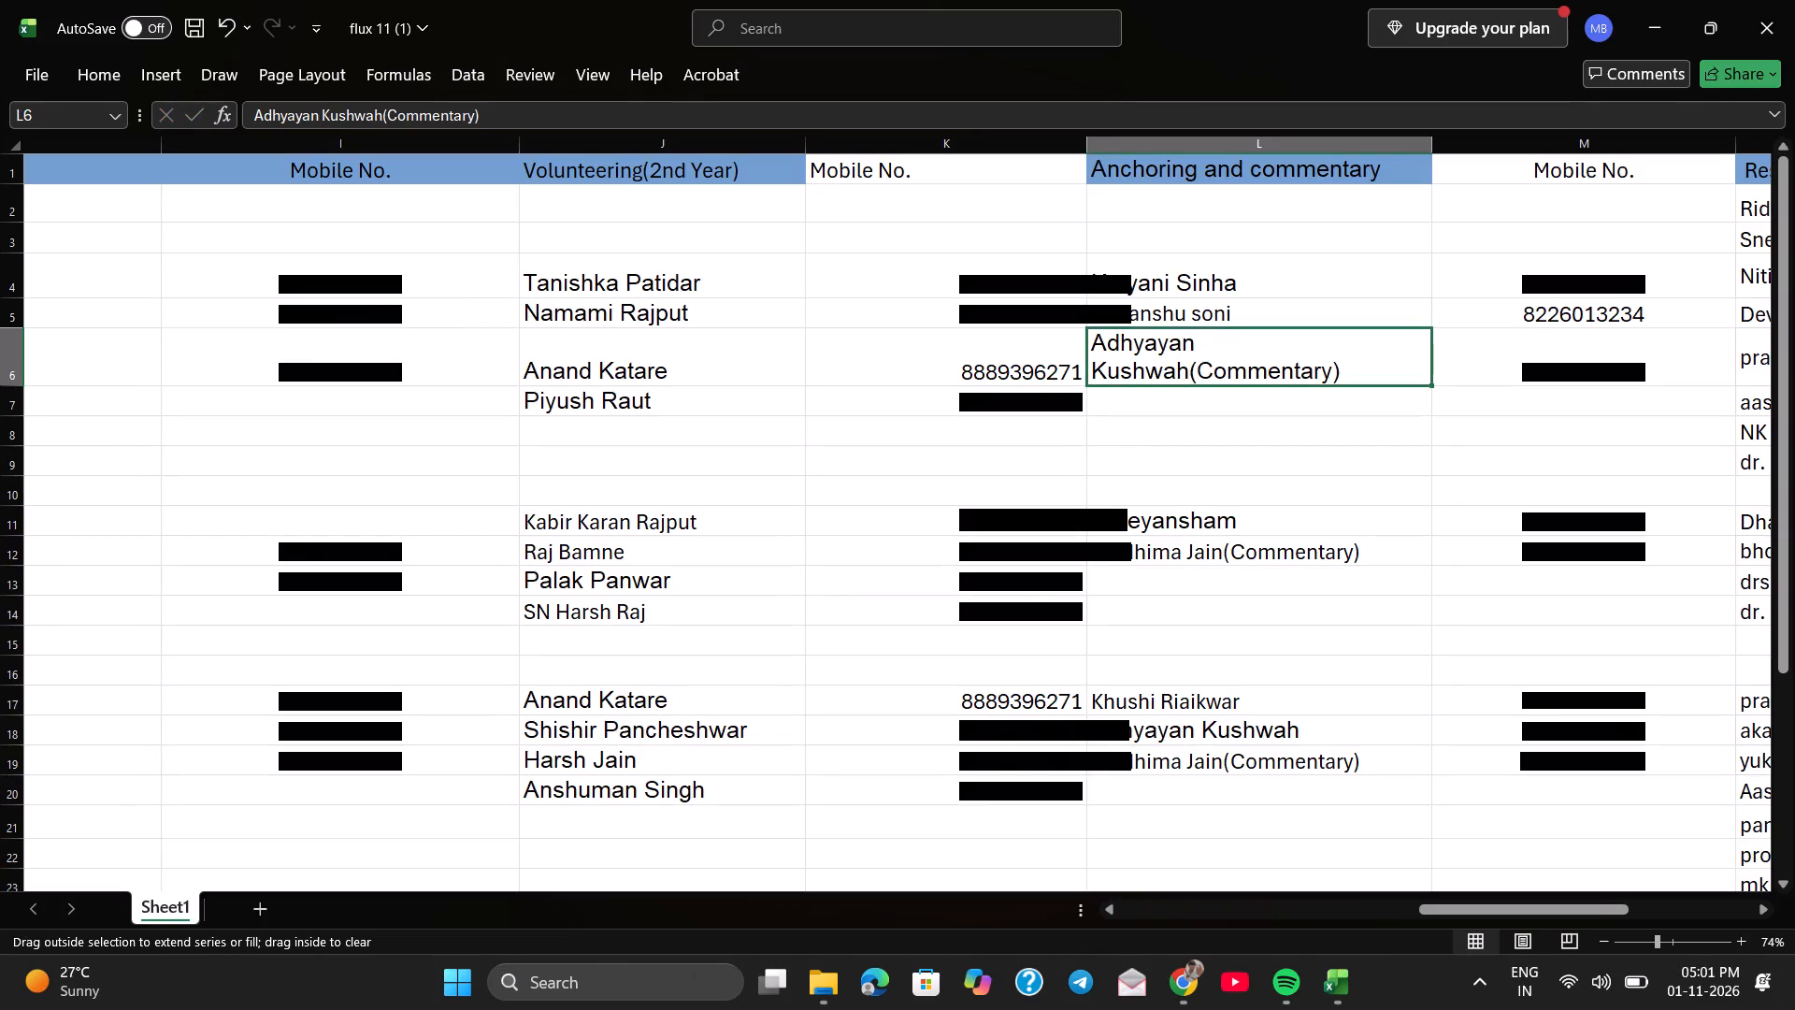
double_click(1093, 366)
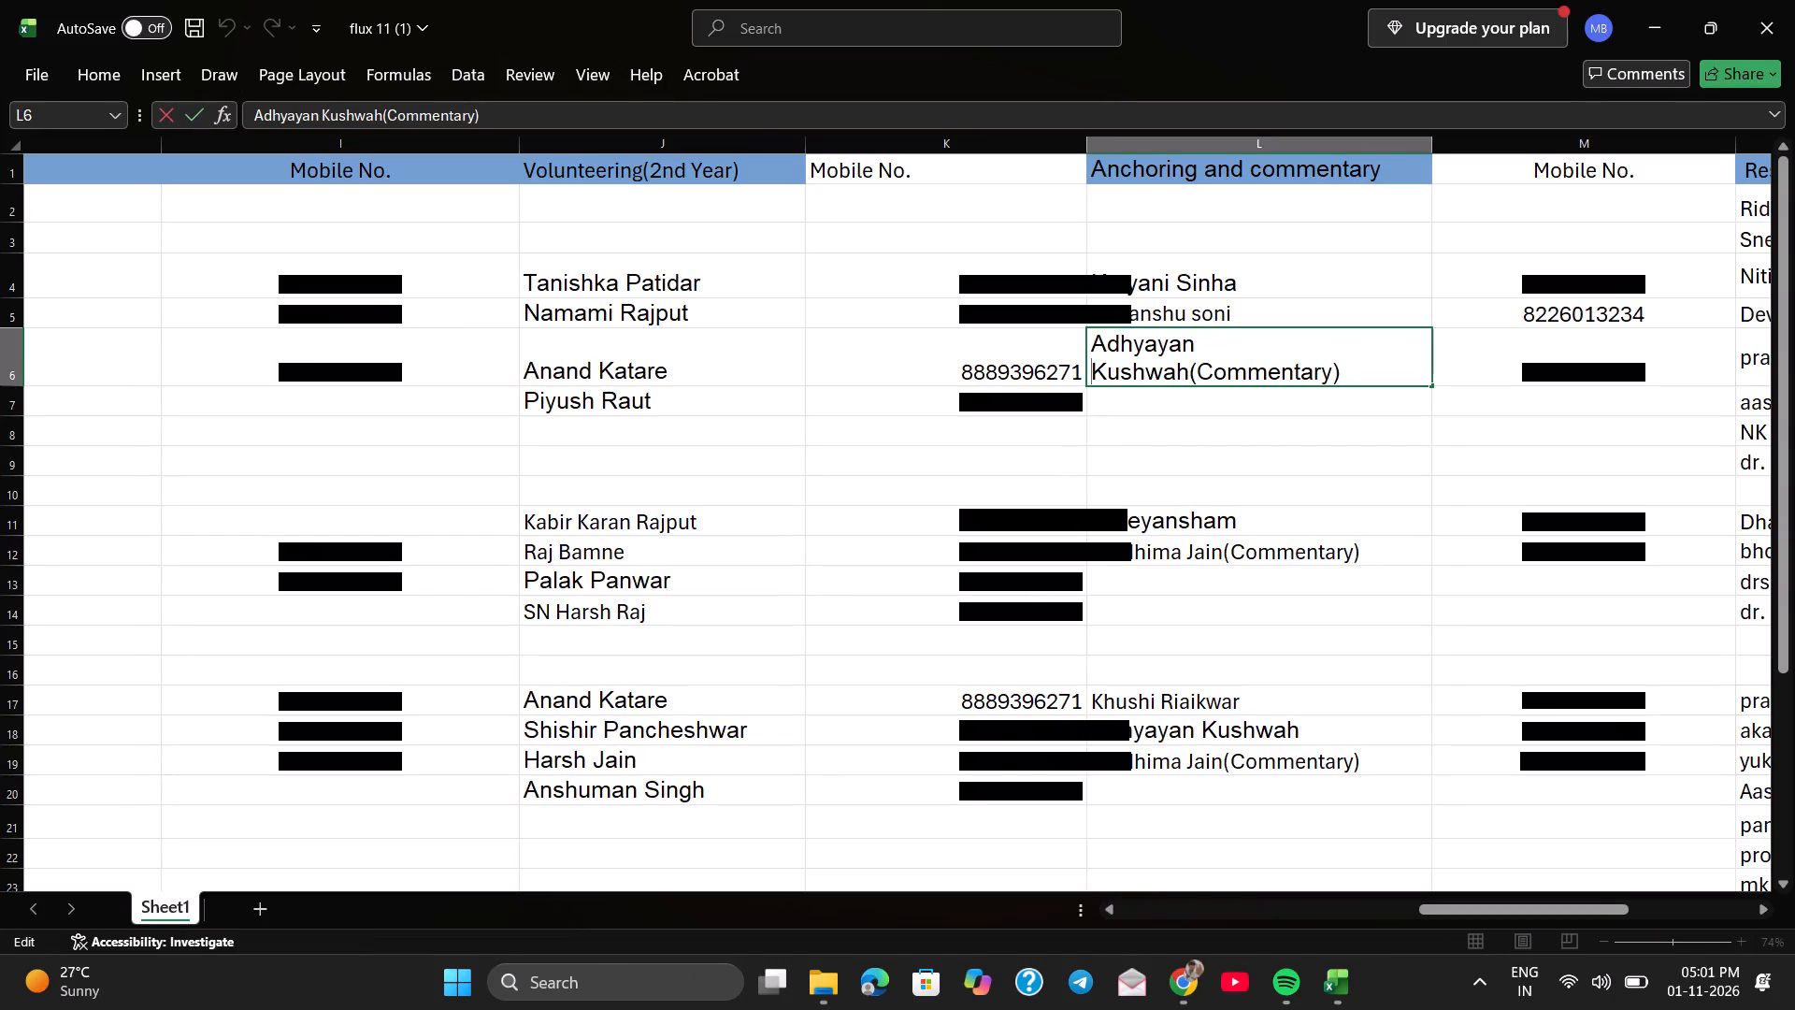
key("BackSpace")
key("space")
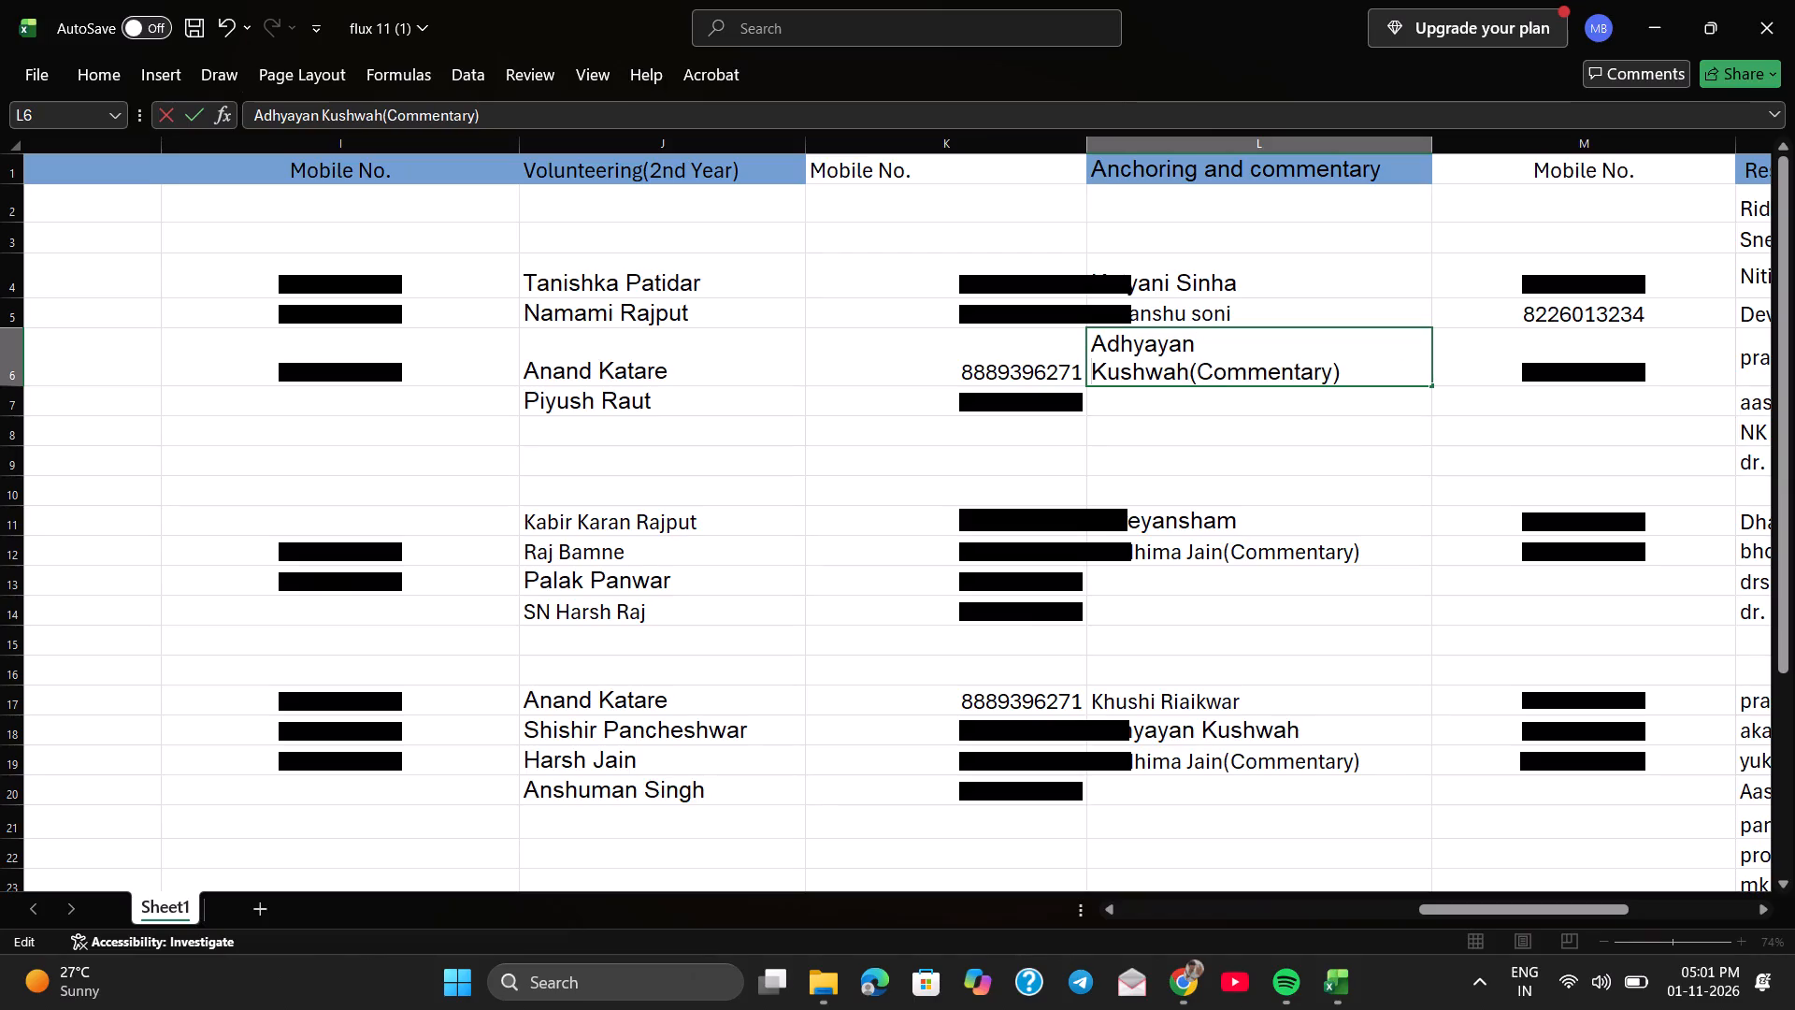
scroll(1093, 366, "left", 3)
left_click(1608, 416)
Examine the rest of row 6 from the Mobile No. cell M6 past the roster's last column, and return to the Robo Walk label.
left_click(1535, 363)
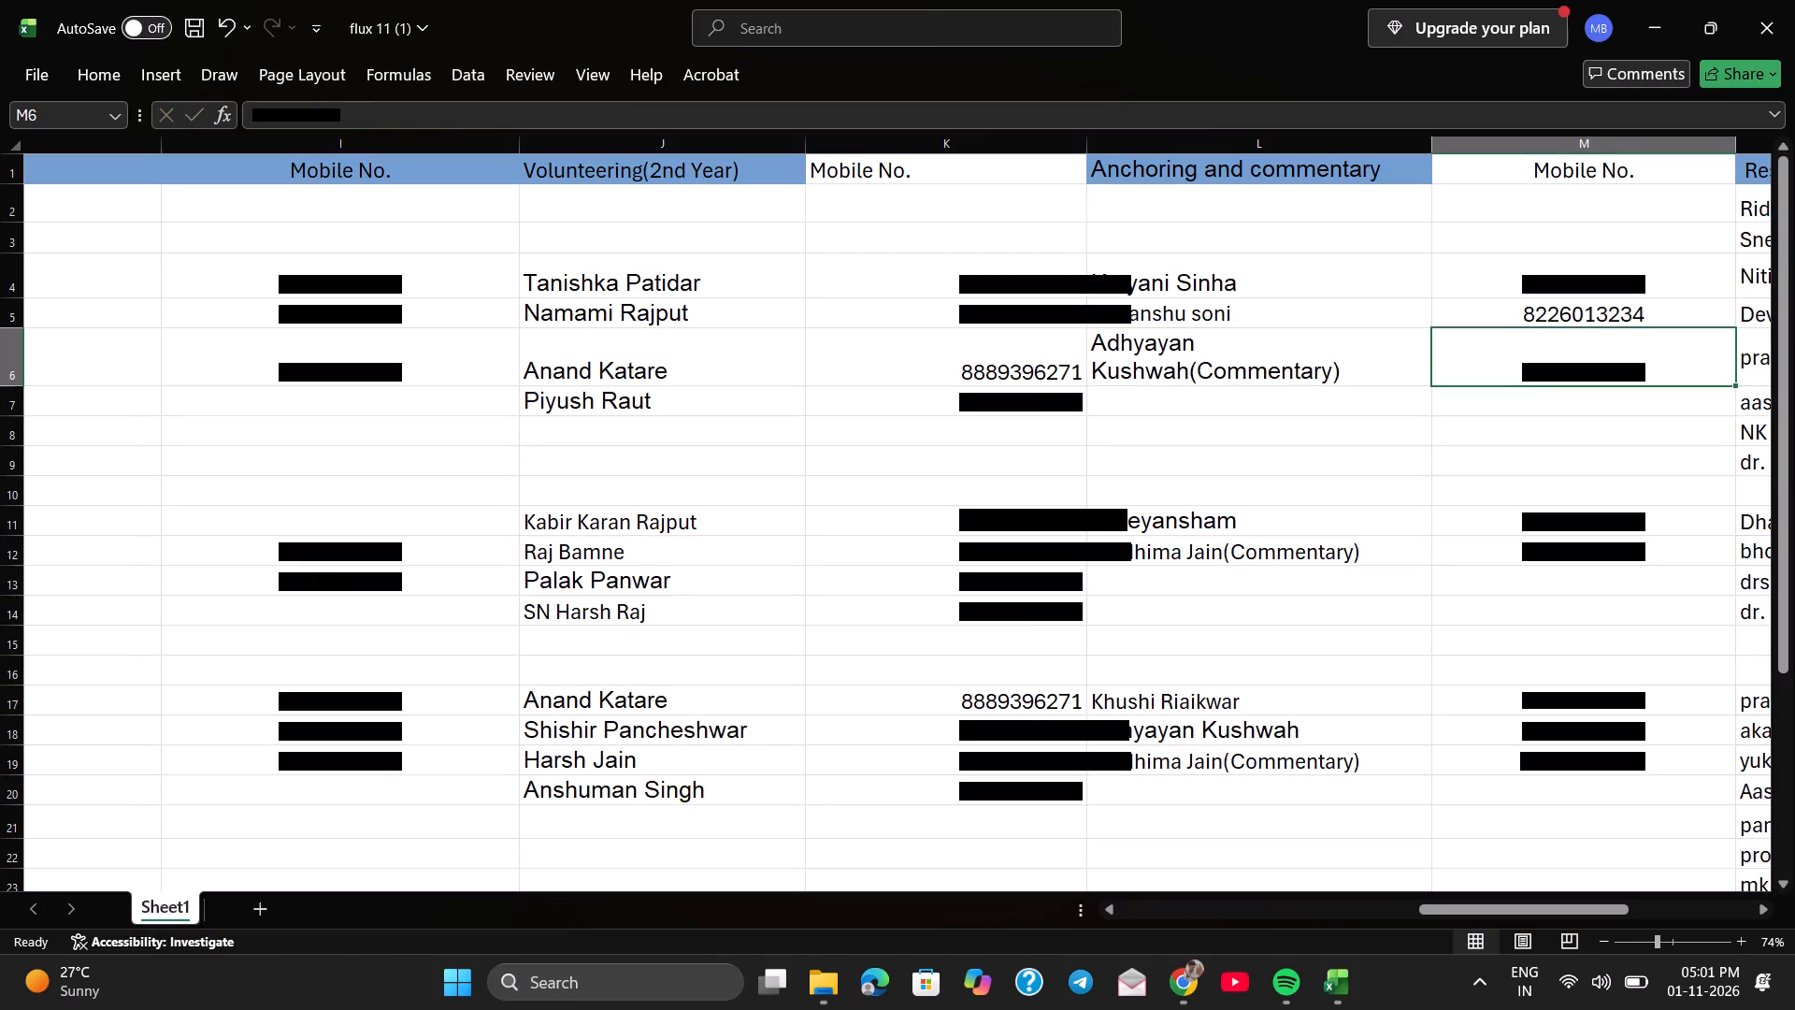
key("Right")
key("Right")
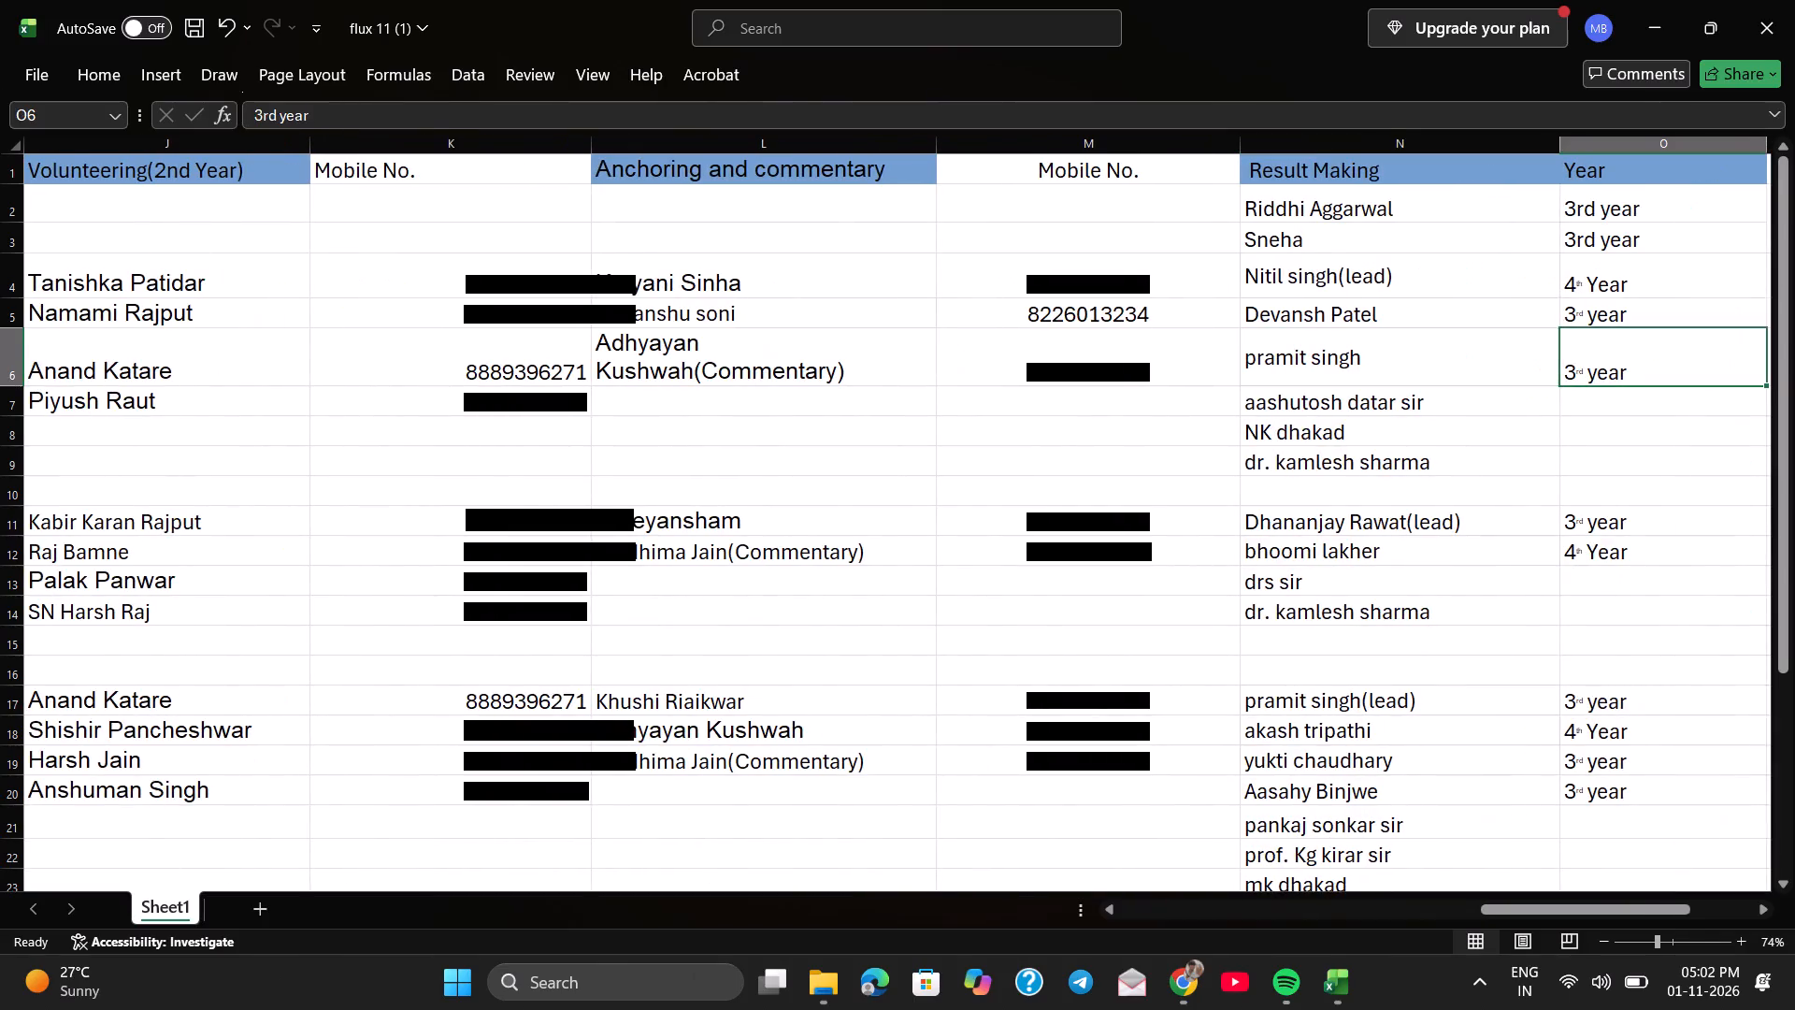
key("Right")
key("Right")
key("Right")
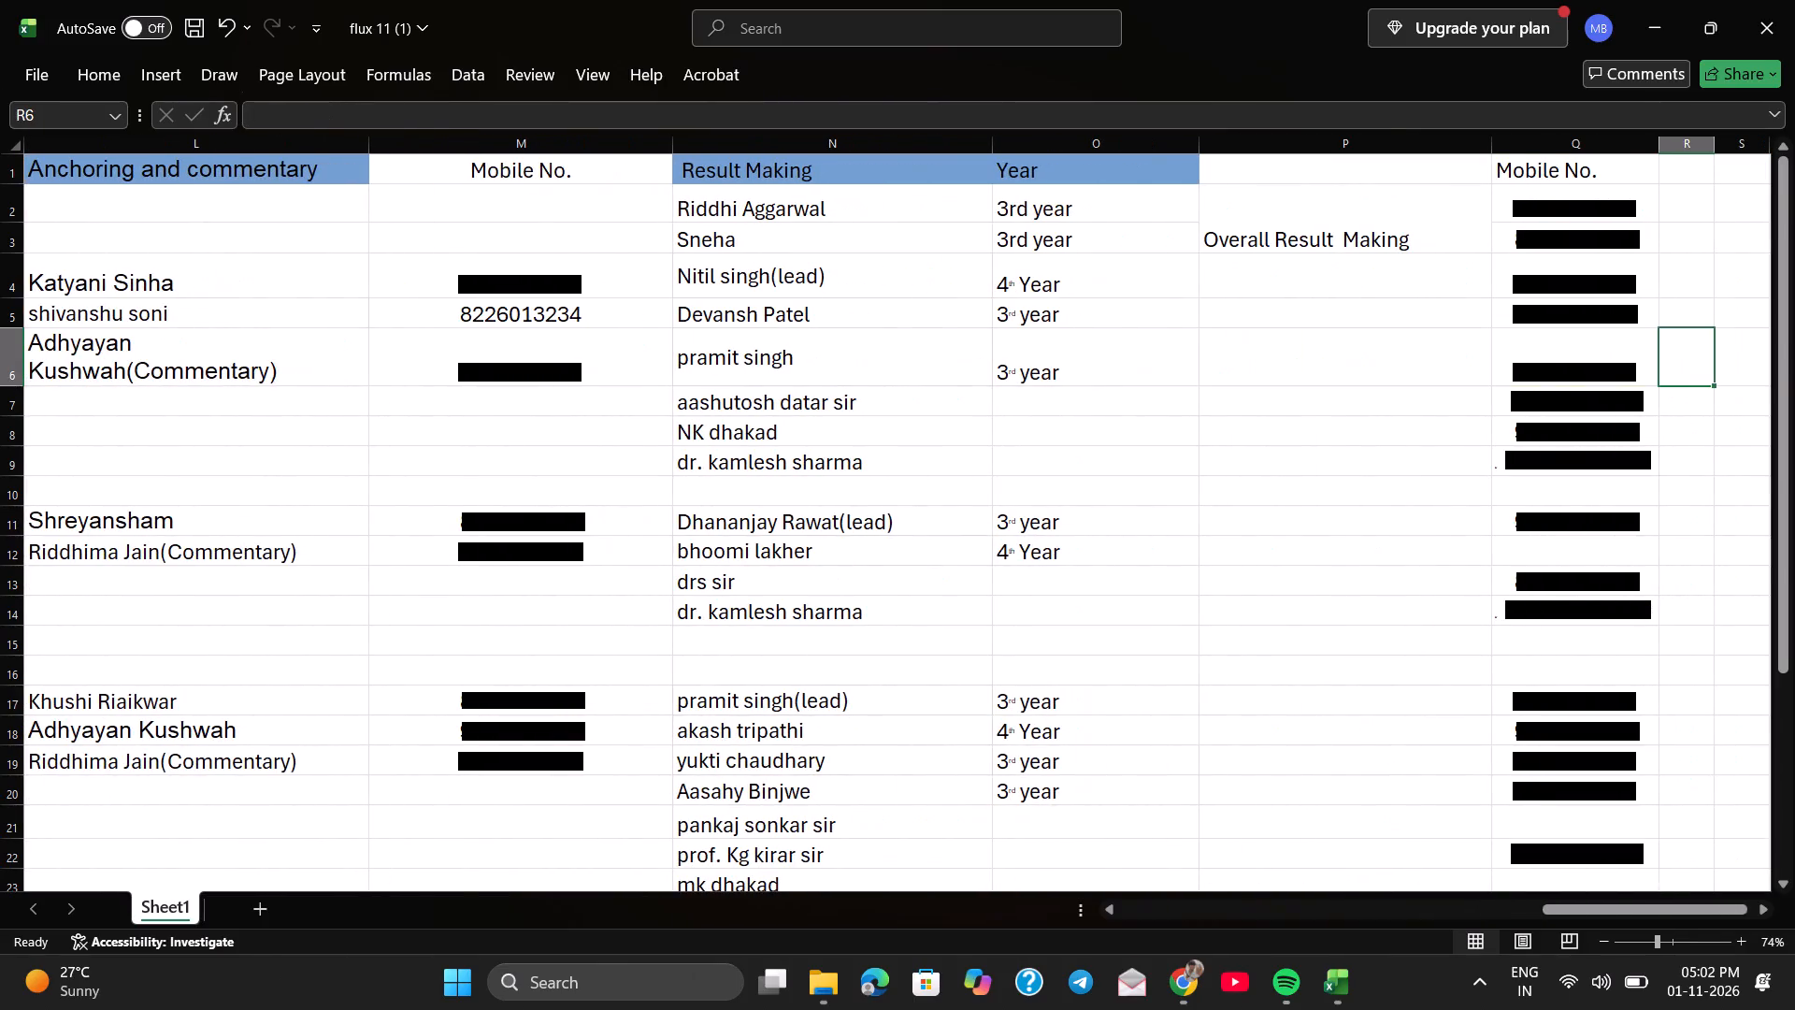
key("Right")
key("Right")
key("Right")
key("Right")
key("Right")
key("Right")
key("Right")
key("Right")
key("Right")
key("Right")
key("Right")
key("Right")
key("Right")
key("Right")
key("Right")
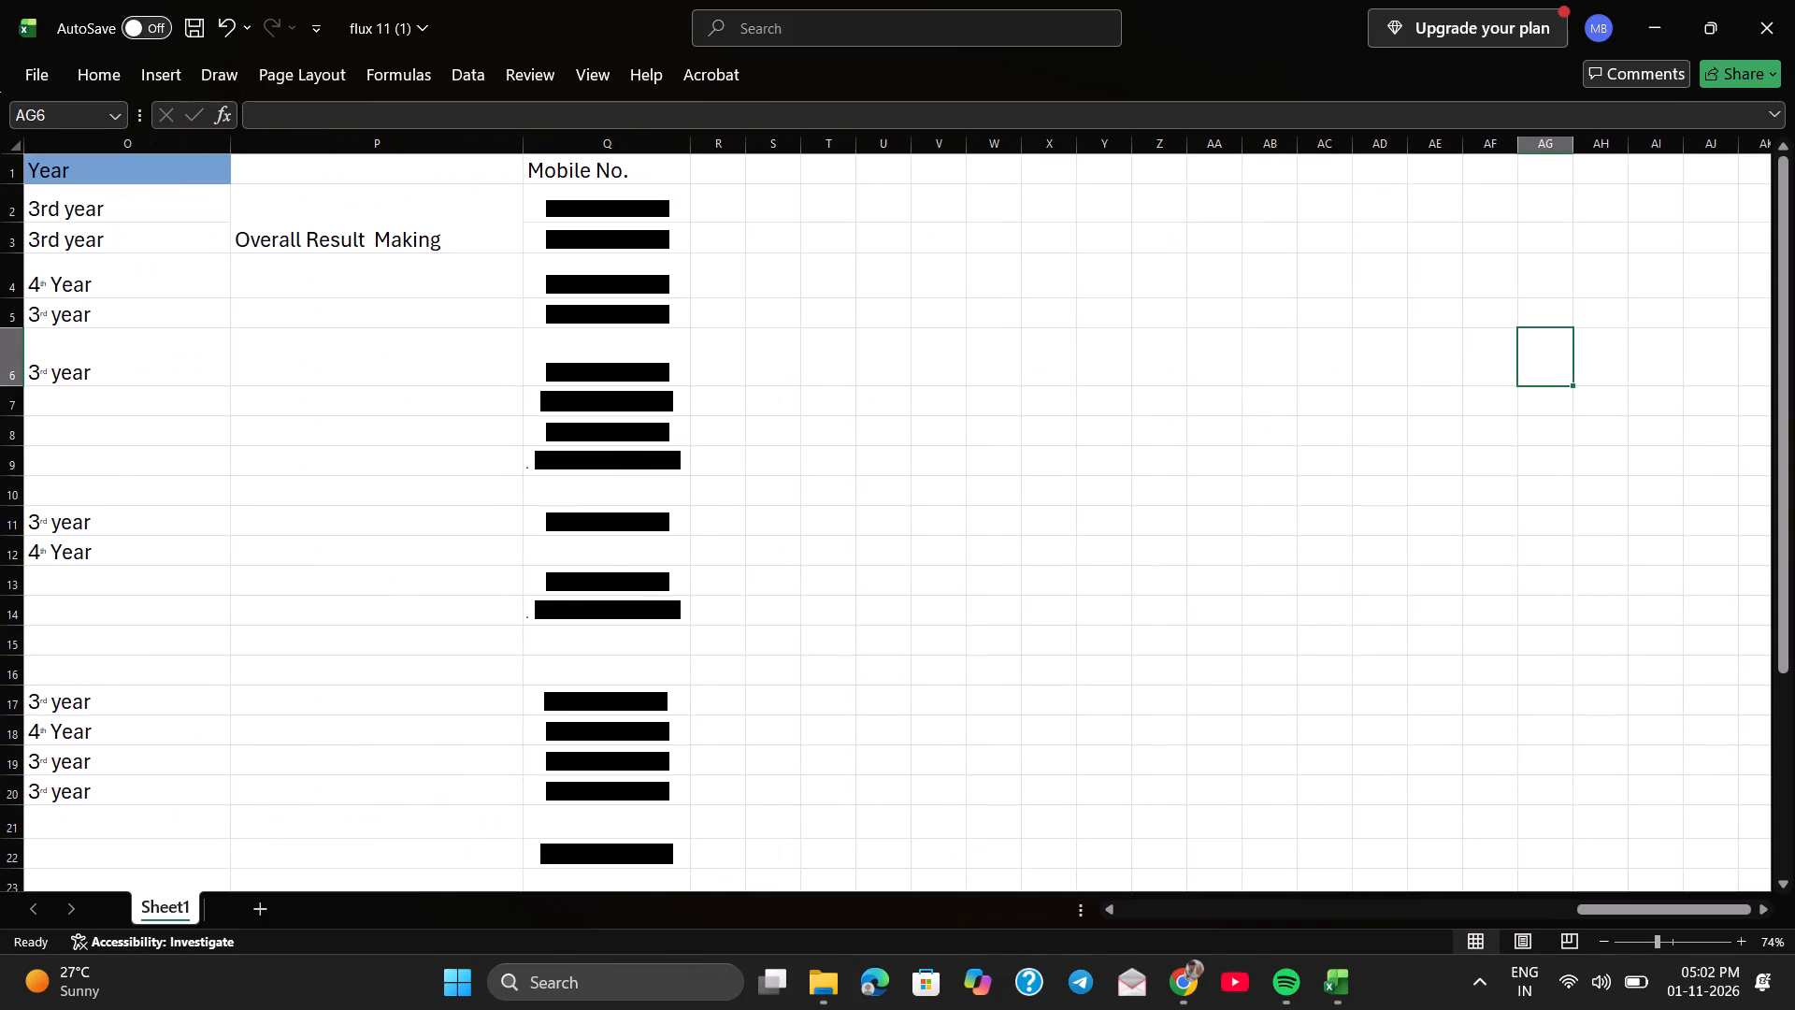
key("Right")
key("Right")
key("Right")
key("Right")
key("Right")
key("Right")
key("Right")
key("Right")
key("Right")
key("Right")
key("Right")
key("Right")
key("Right")
key("Right")
key("Right")
key("Right")
key("Right")
key("Right")
key("Right")
key("Right")
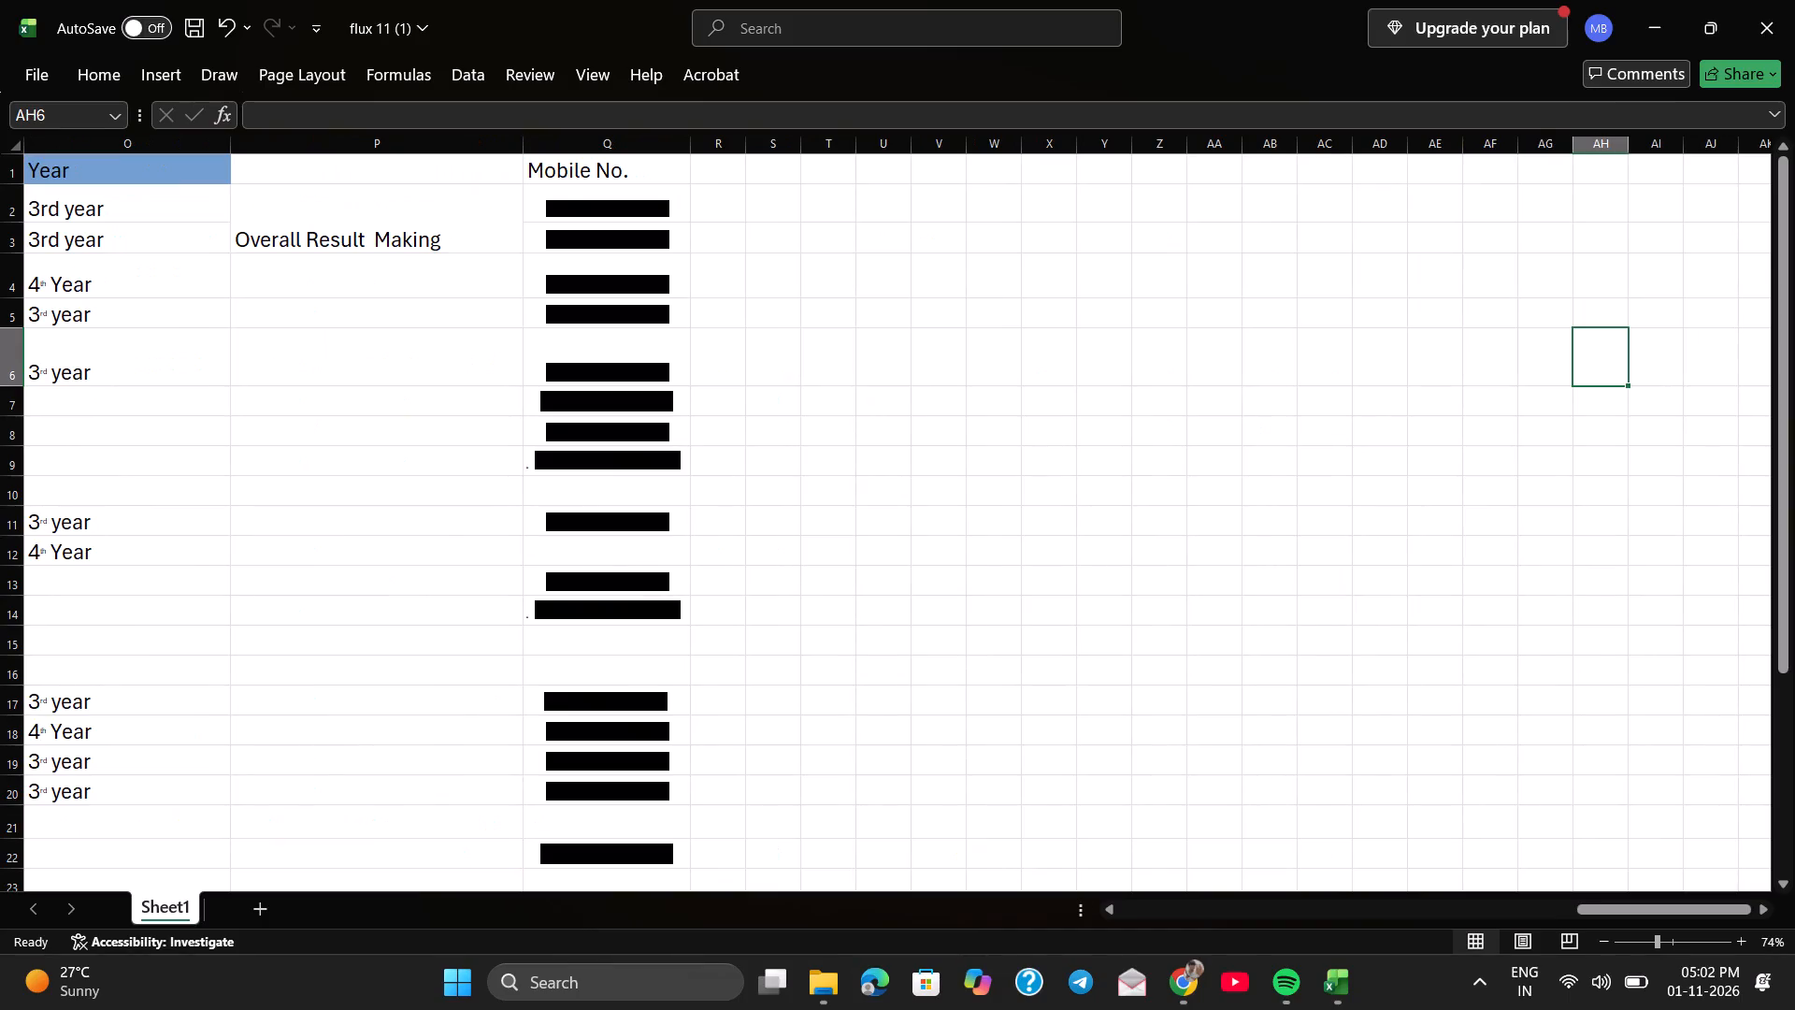
key("Left")
key("Left")
key("Left")
key("Left")
key("Left")
key("Left")
key("Left")
key("Left")
key("Left")
key("Left")
key("Left")
key("Left")
key("Left")
key("Left")
key("Left")
key("Left")
key("Left")
key("Left")
key("Left")
key("Left")
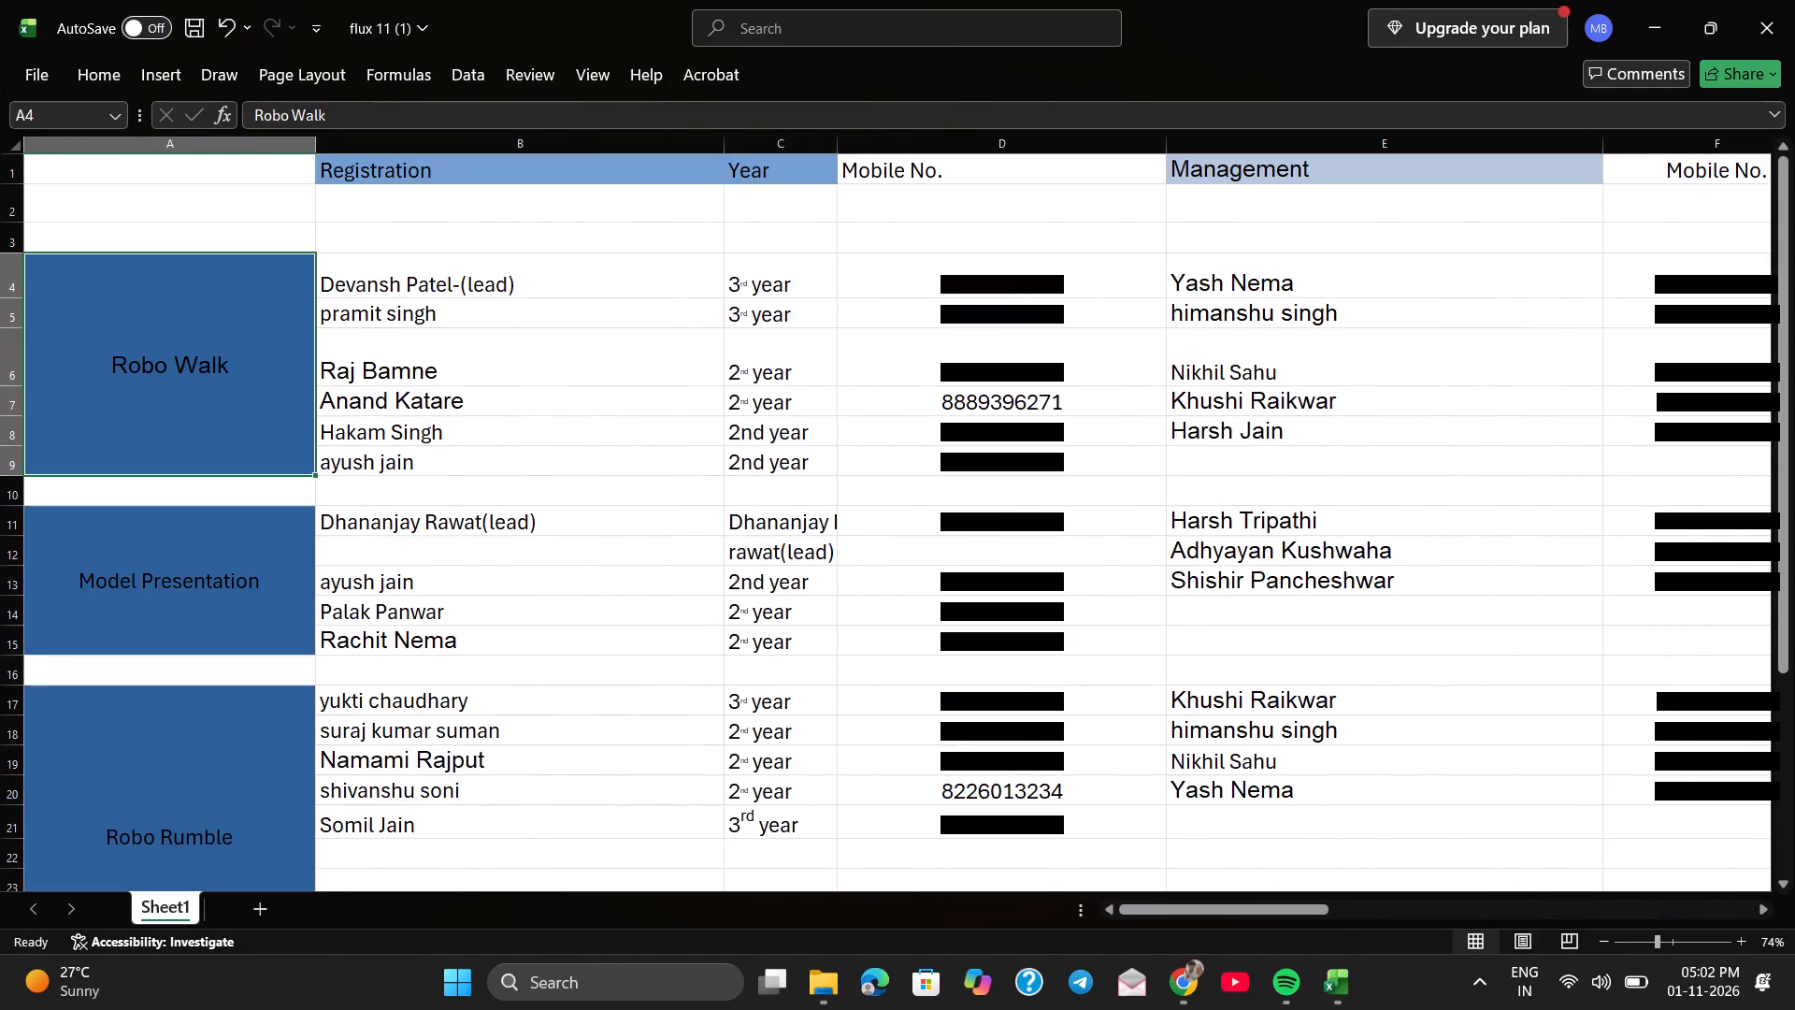
Clear the misplaced name text from Year cells C11 and C12 in the Model Presentation block.
left_click(783, 537)
left_click(772, 524)
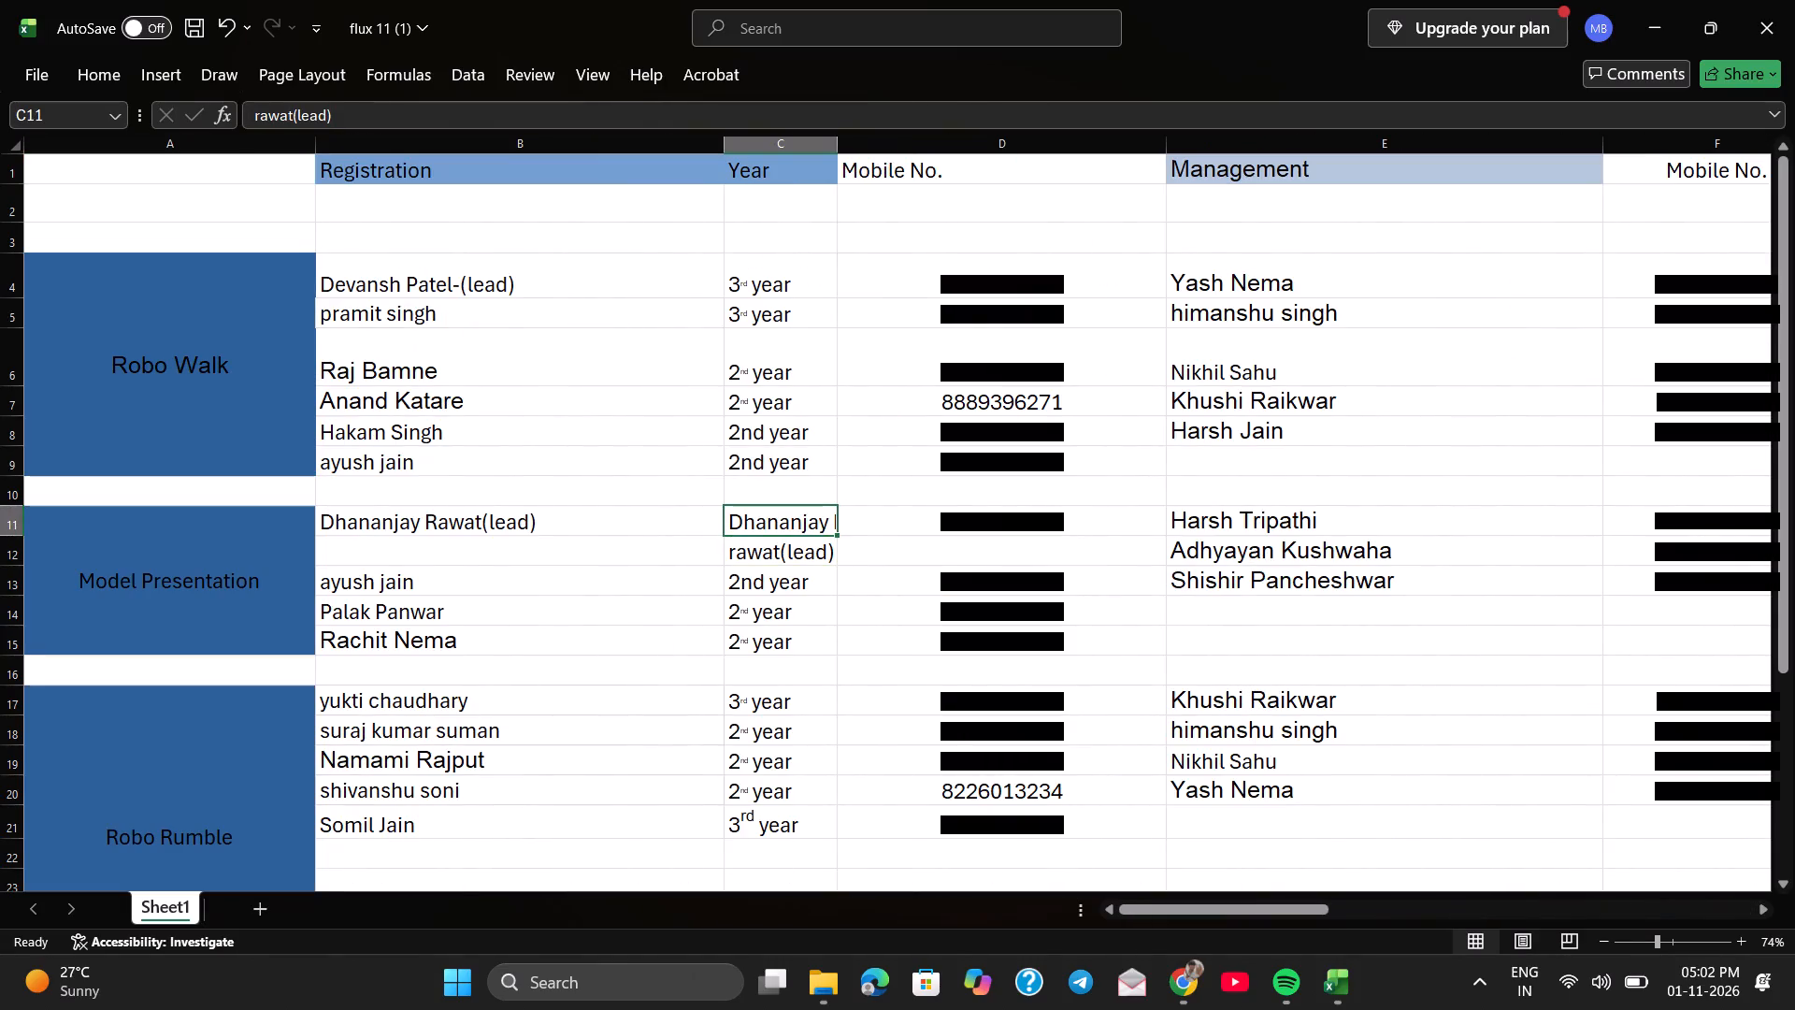
left_click_drag(833, 537, 833, 554)
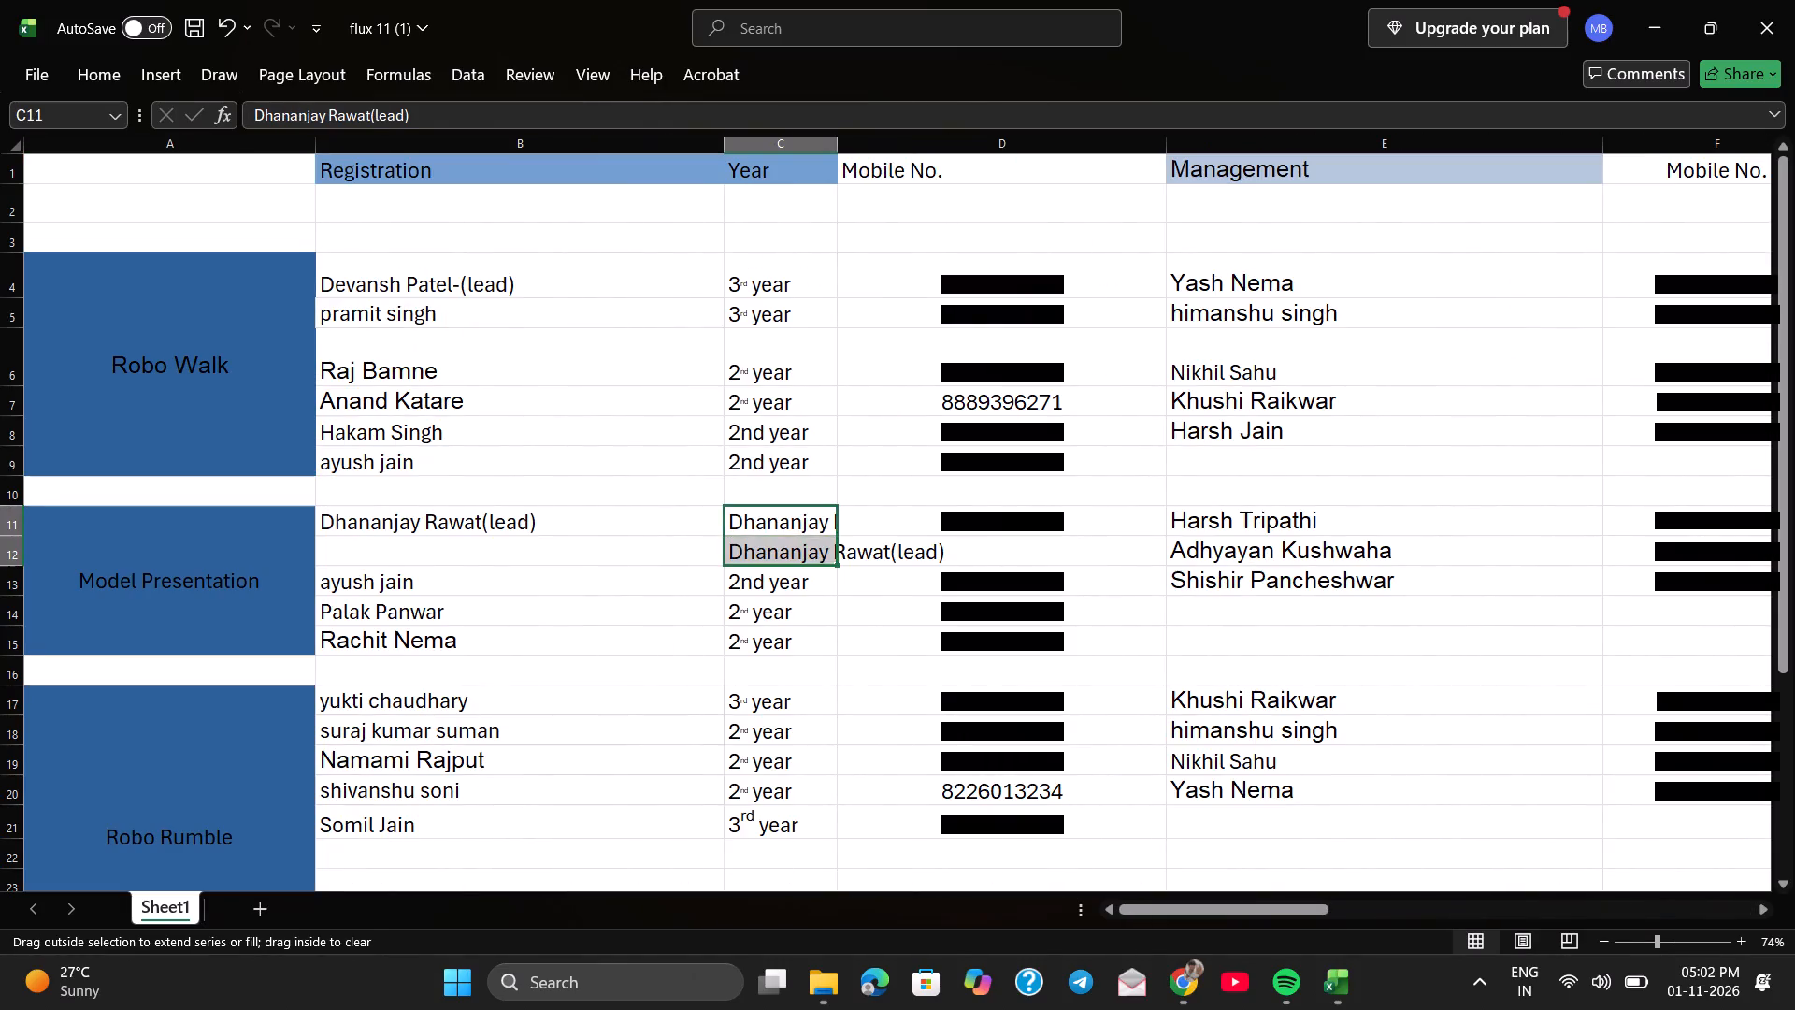
key("BackSpace")
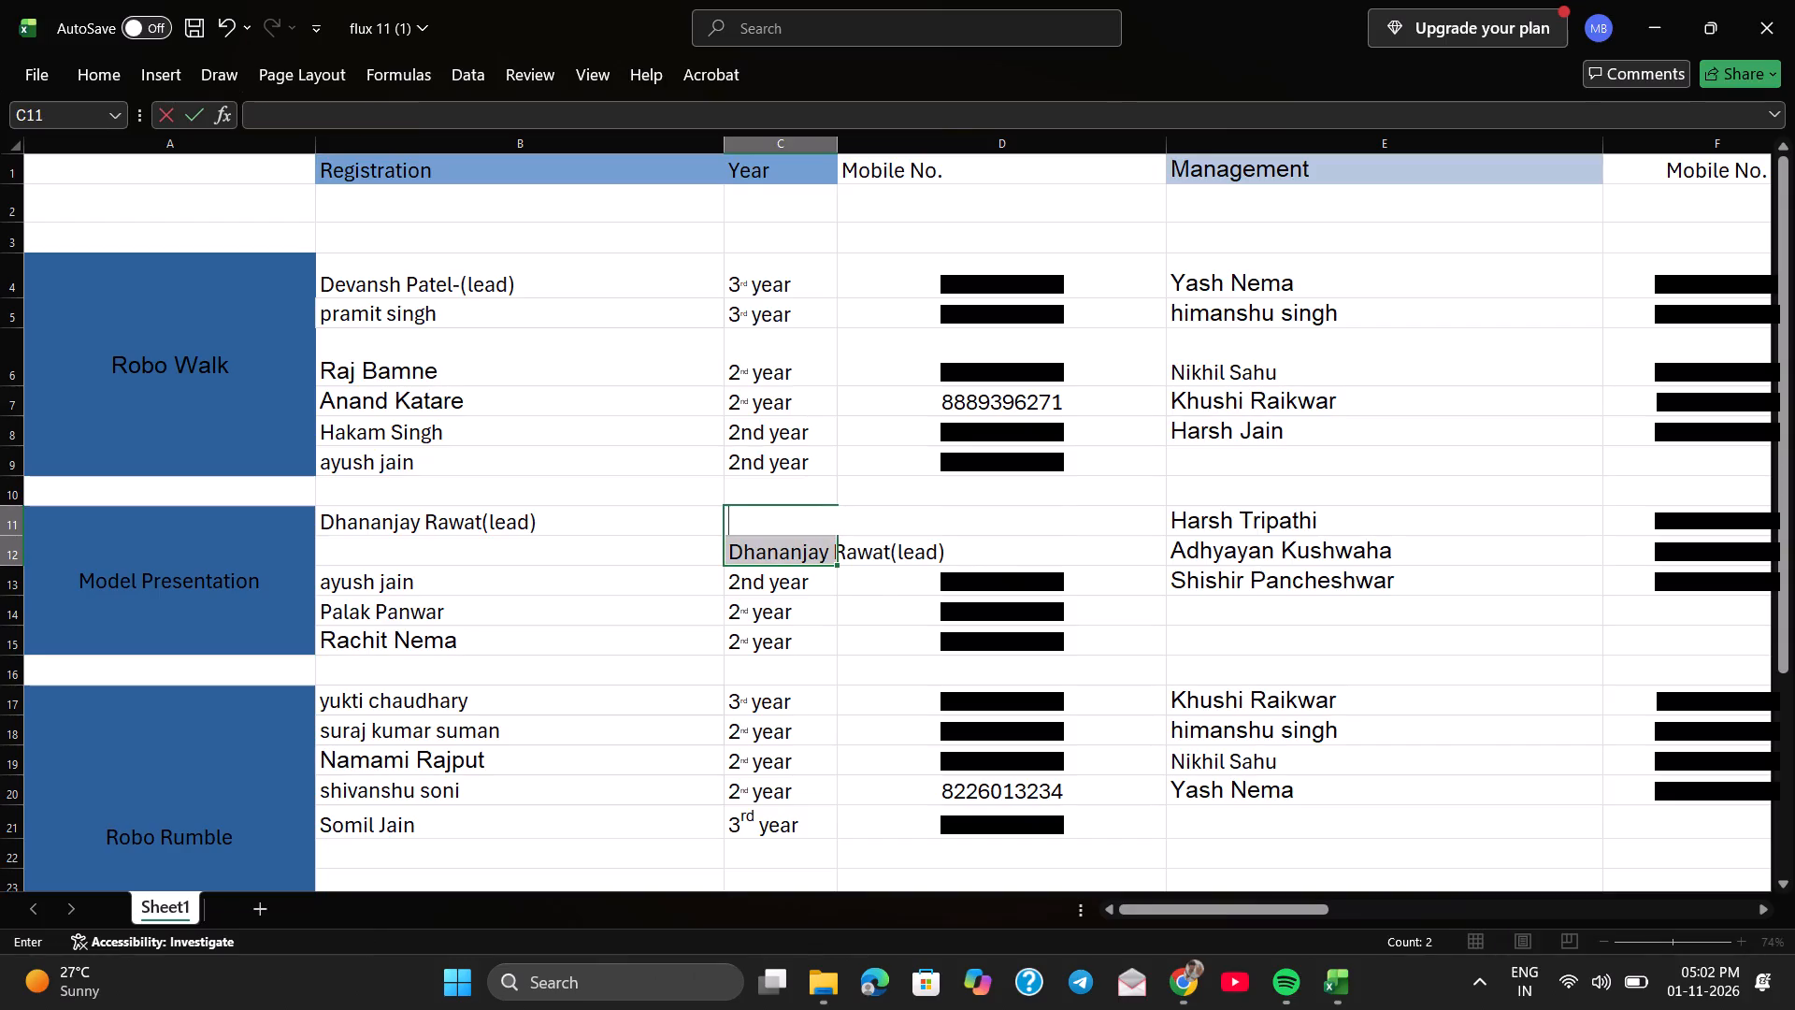
key("BackSpace")
left_click(819, 549)
key("BackSpace")
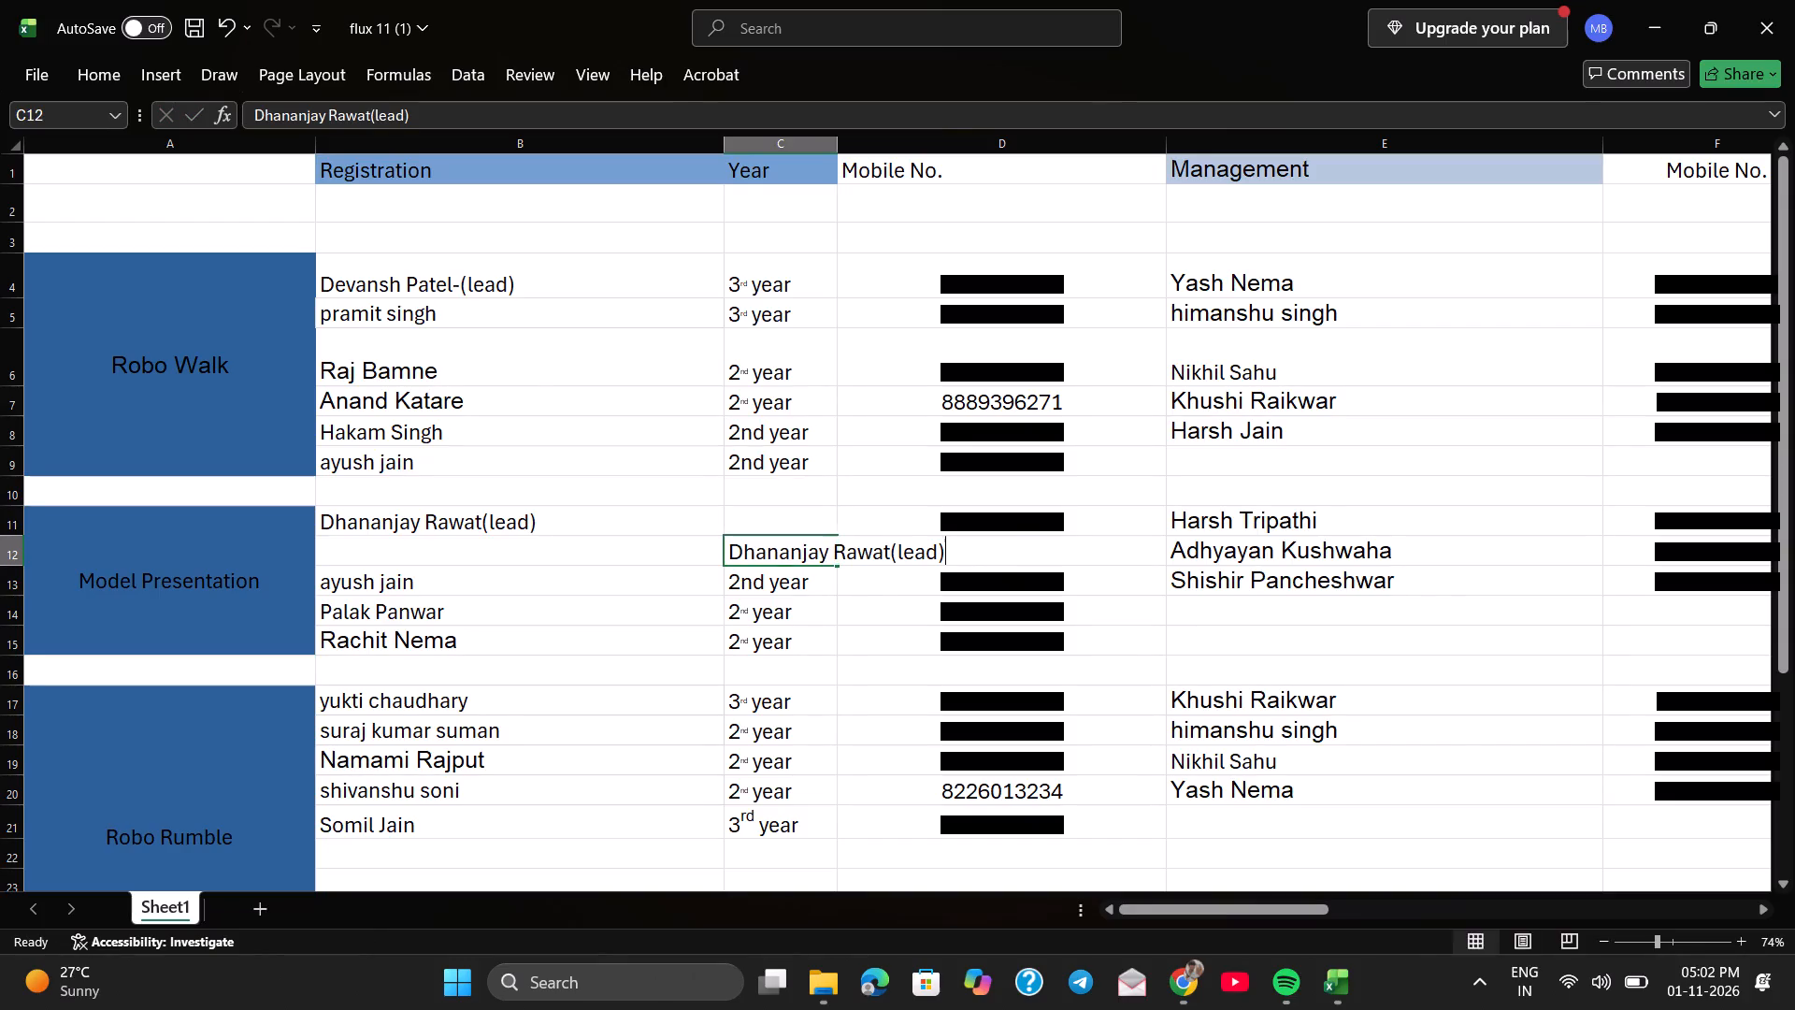
Enter "3rd year" in cell C11 as the Model Presentation lead's year.
left_click(796, 521)
key("2")
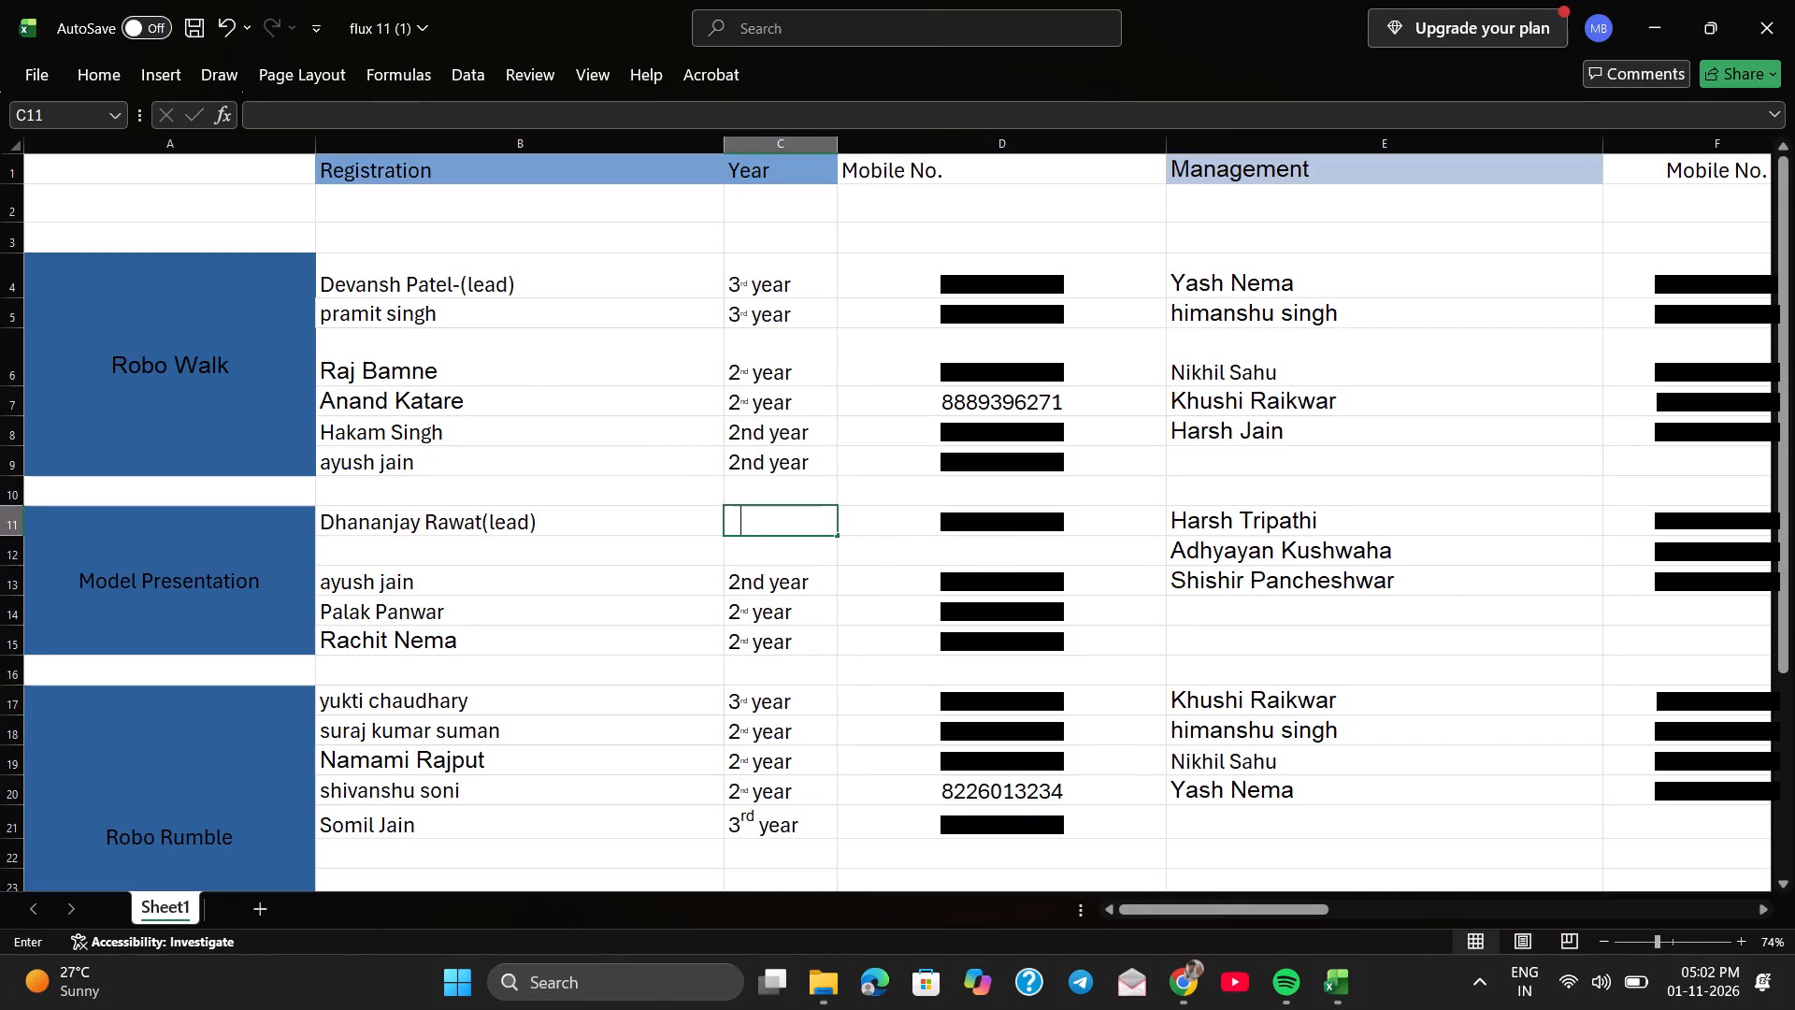
key("BackSpace")
type("3rd")
key("space")
type("year")
key("space")
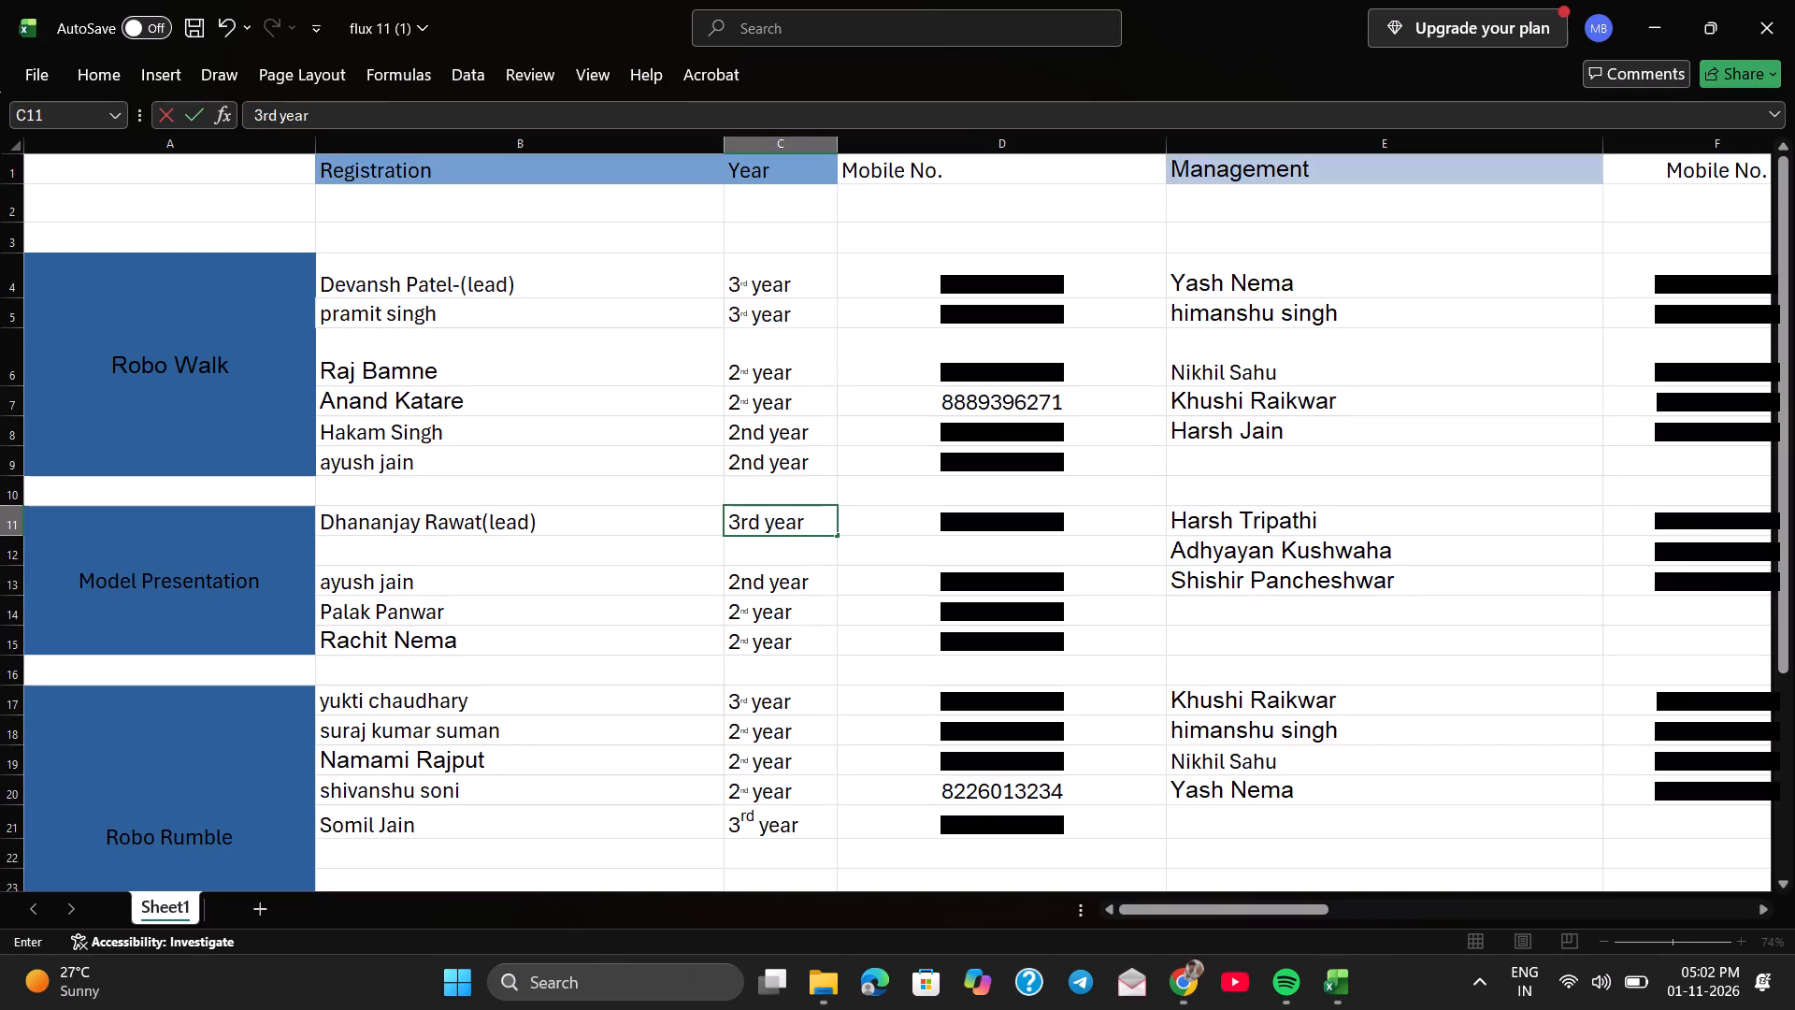
Examine the Robo Walk, Model Presentation and Robo Rumble blocks across all duty columns through the last Mobile No. column, and close the C11 entry.
scroll(894, 578, "left", 1)
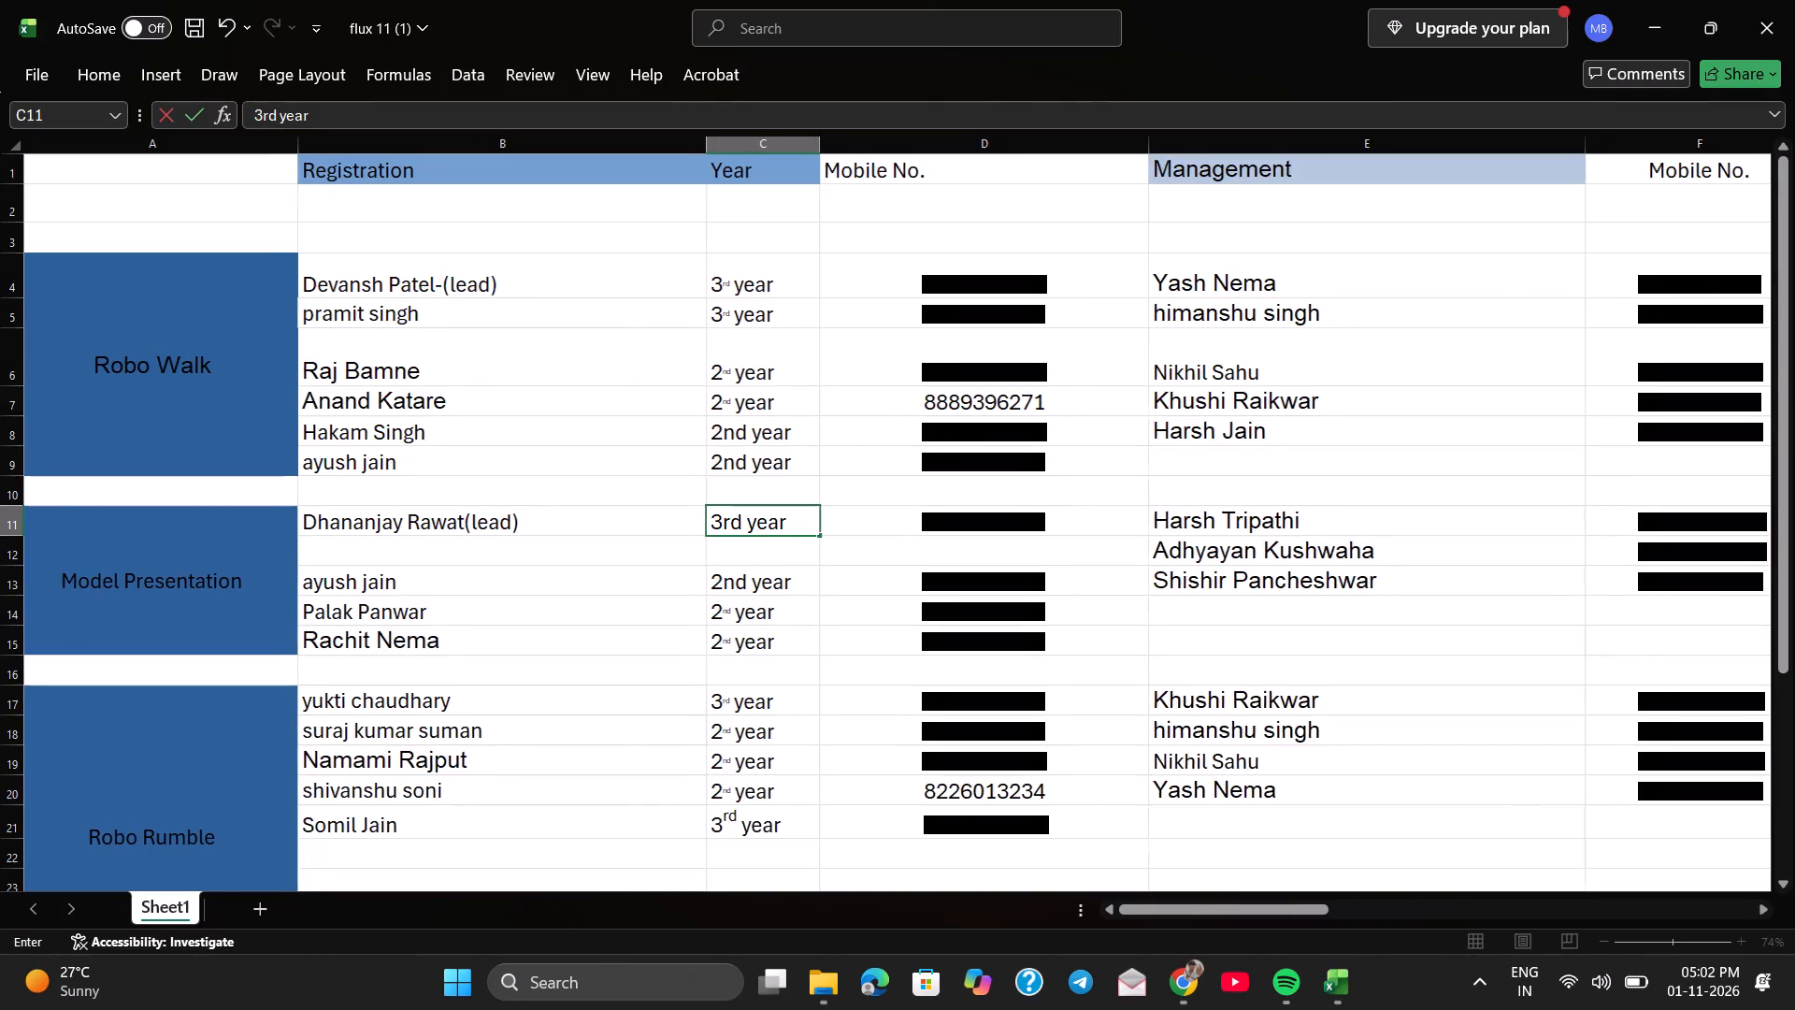
scroll(894, 578, "left", 1)
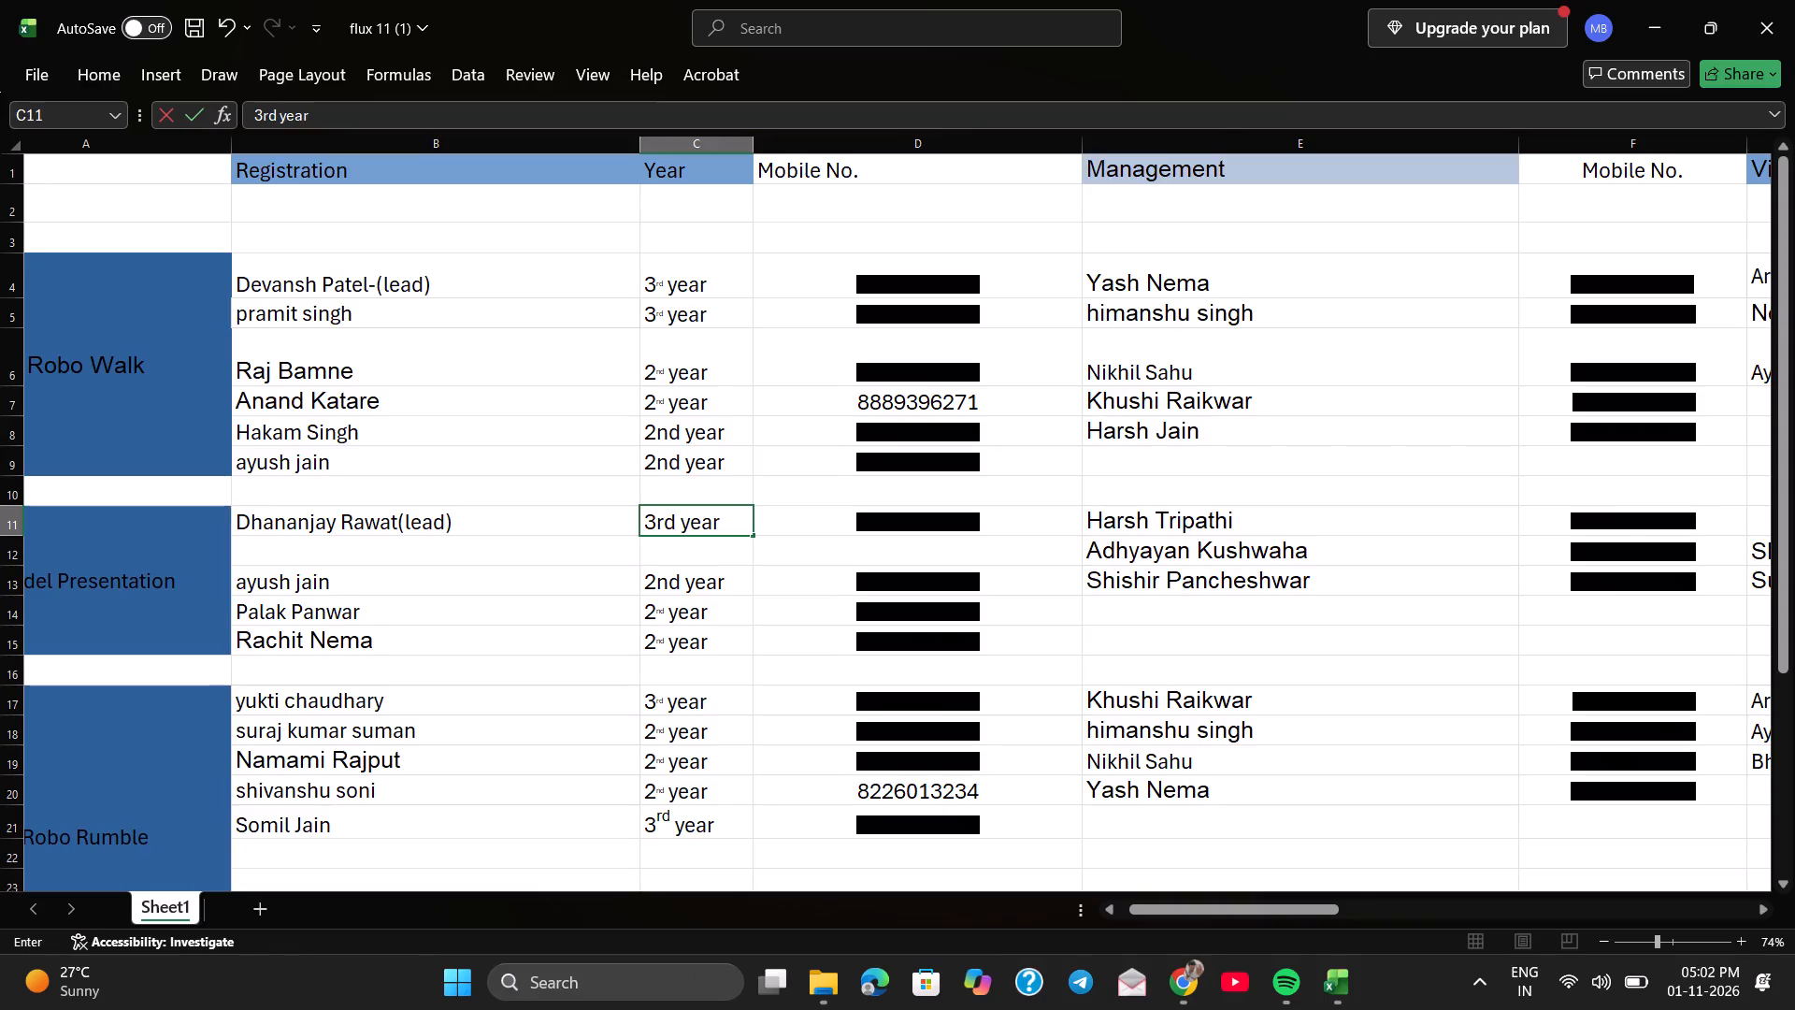
scroll(841, 495, "left", 5)
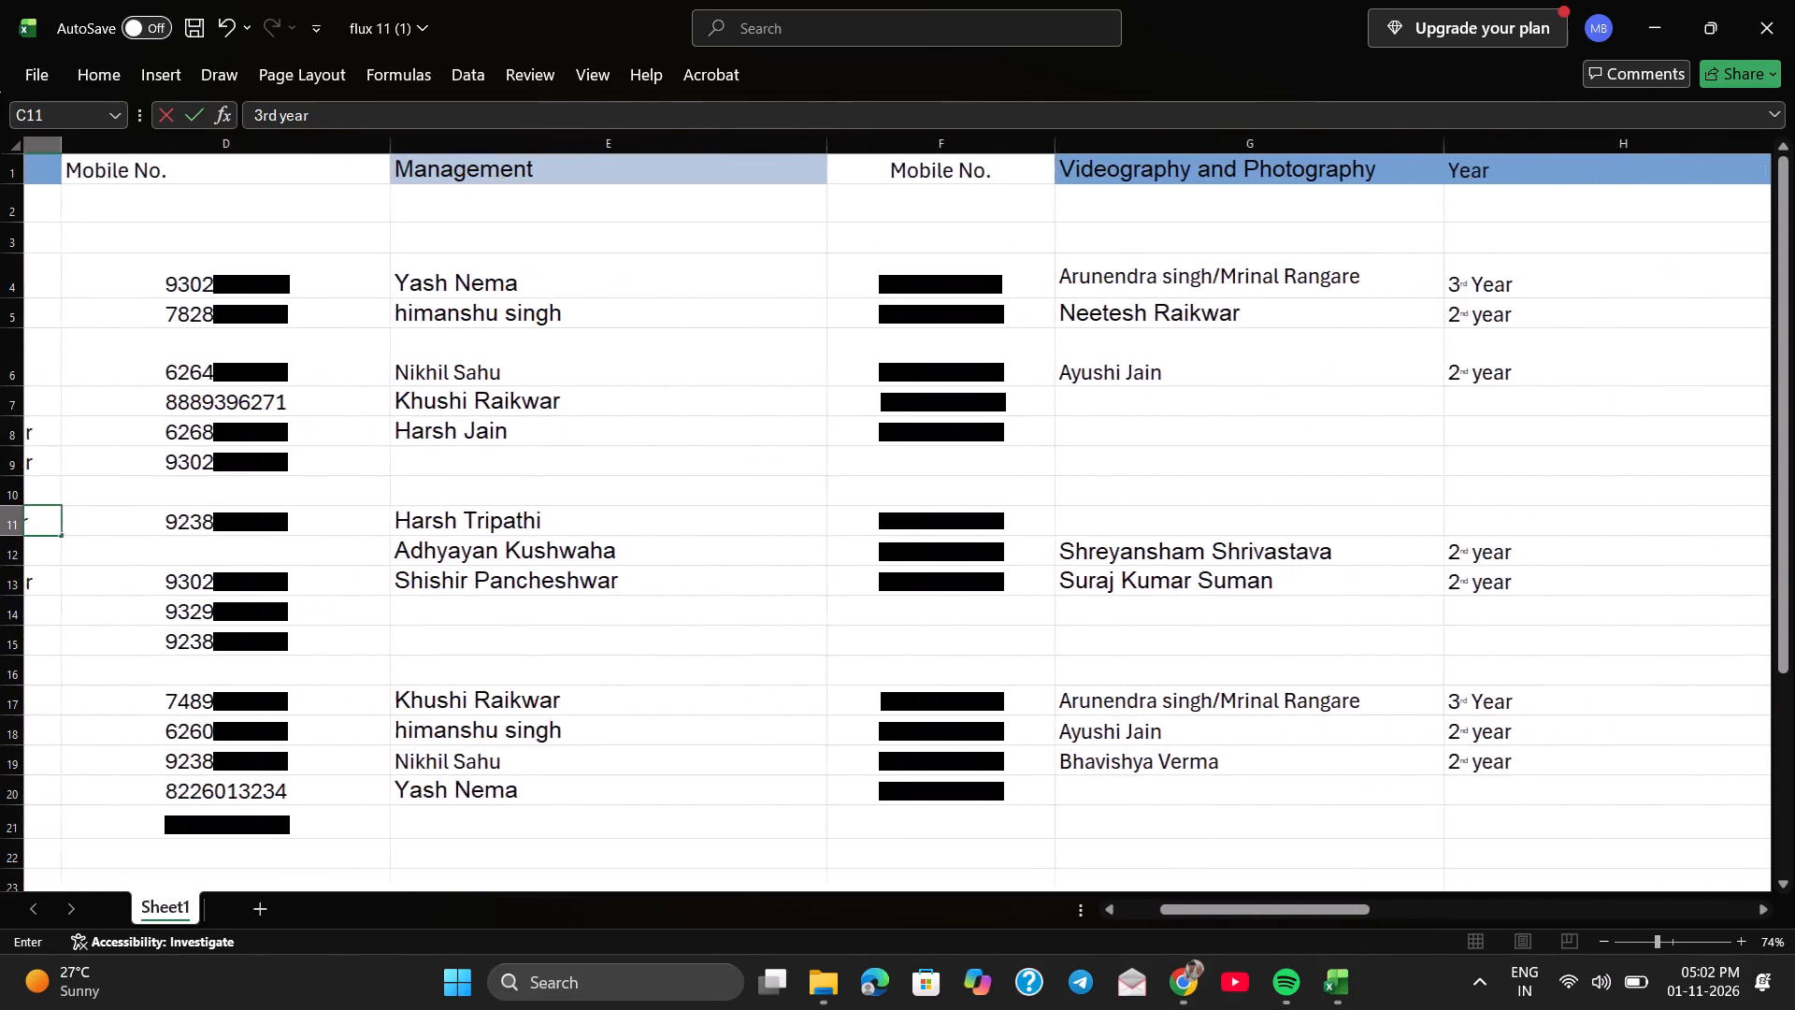
scroll(841, 495, "left", 6)
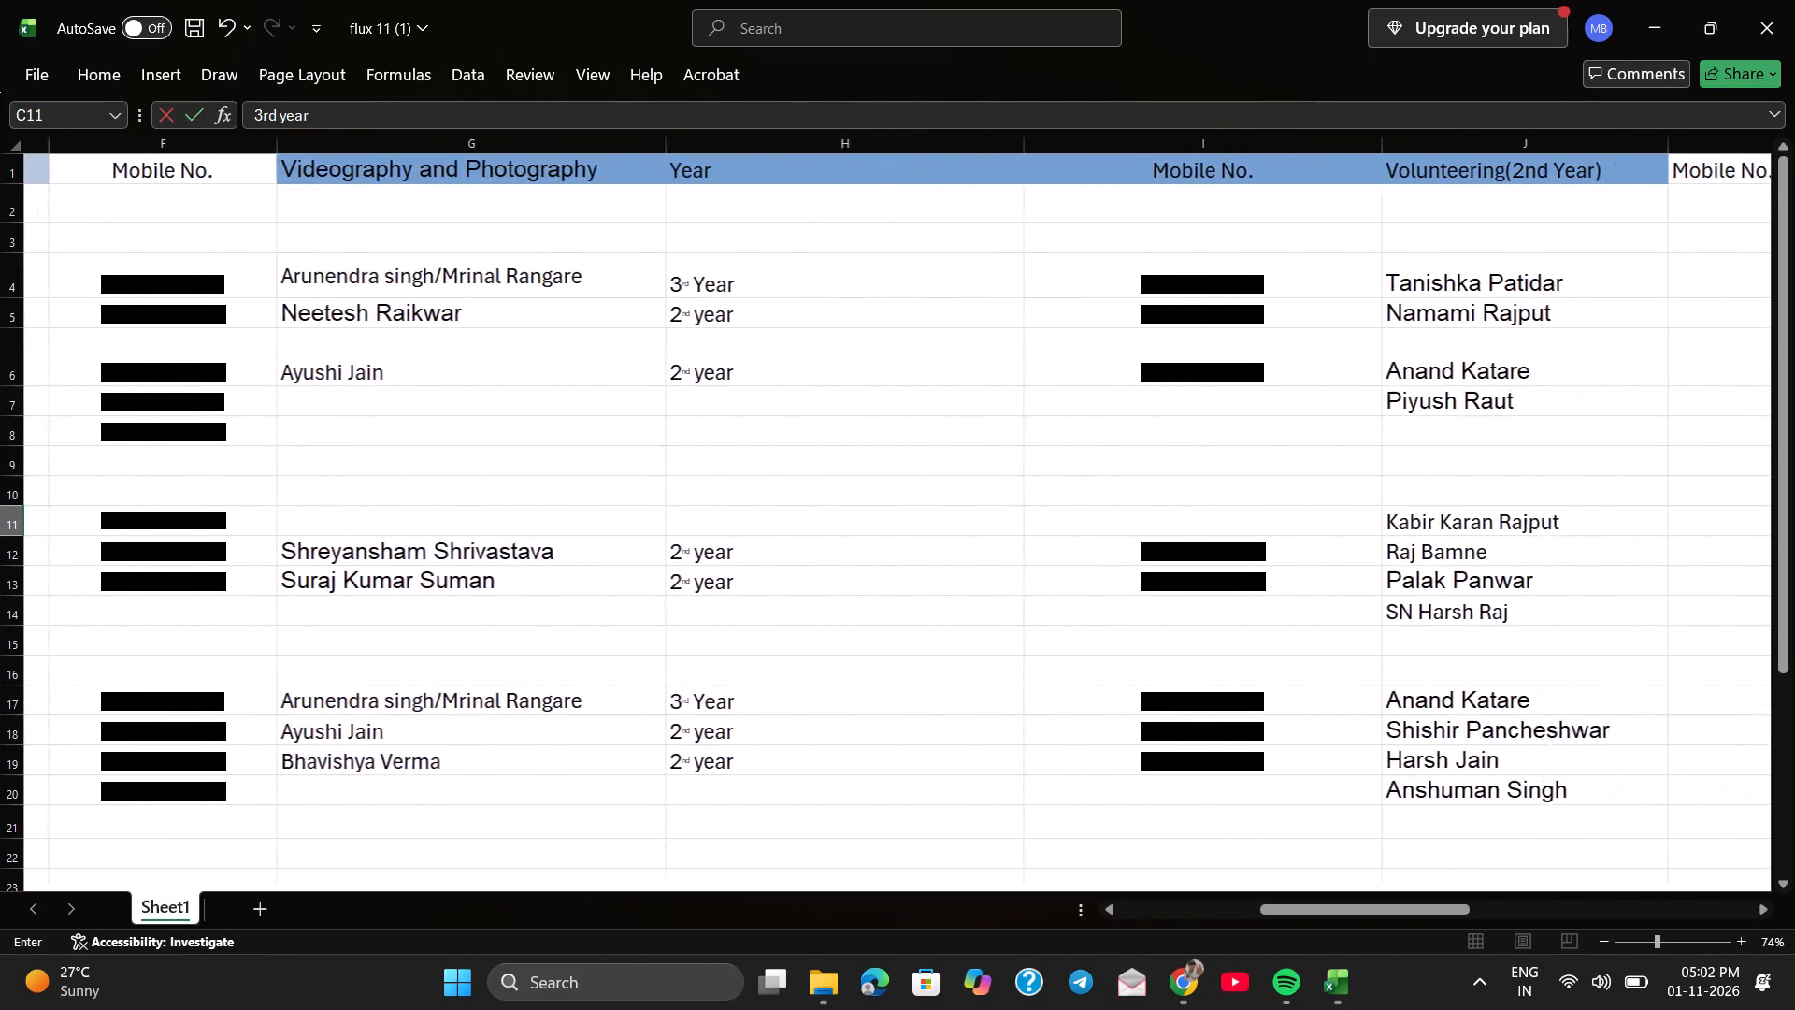
scroll(841, 495, "left", 8)
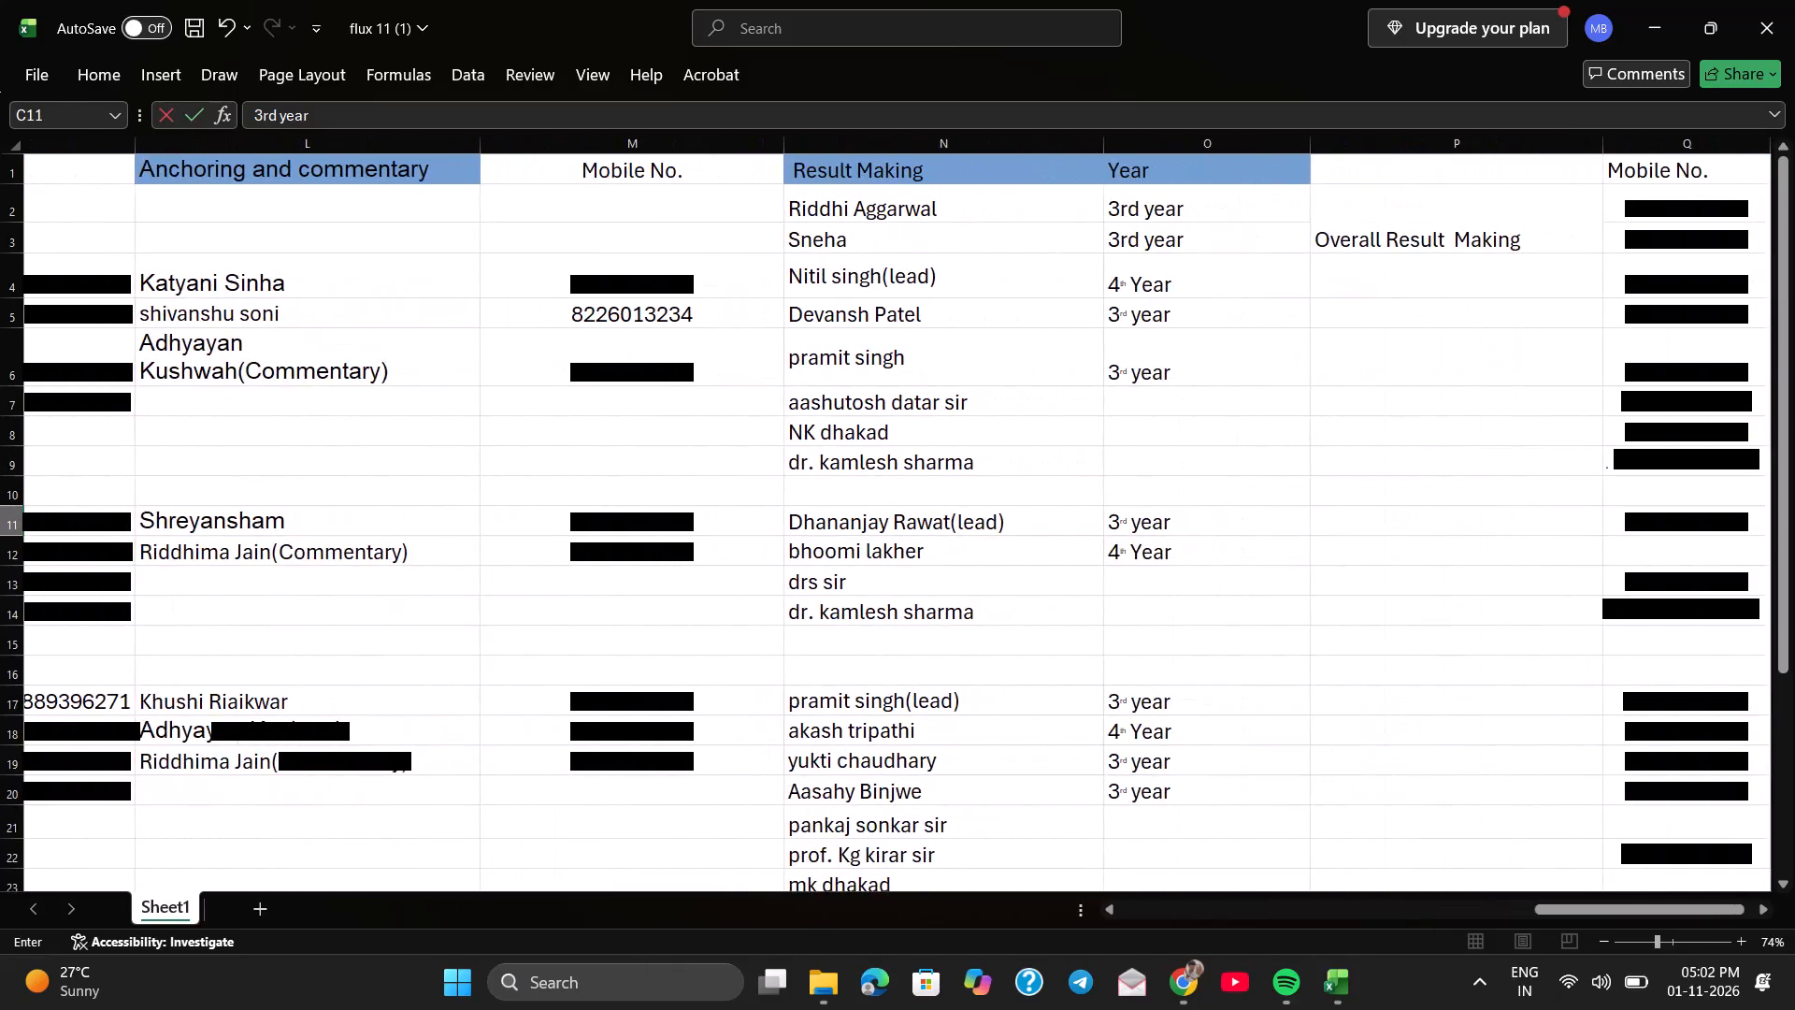
scroll(841, 495, "left", 4)
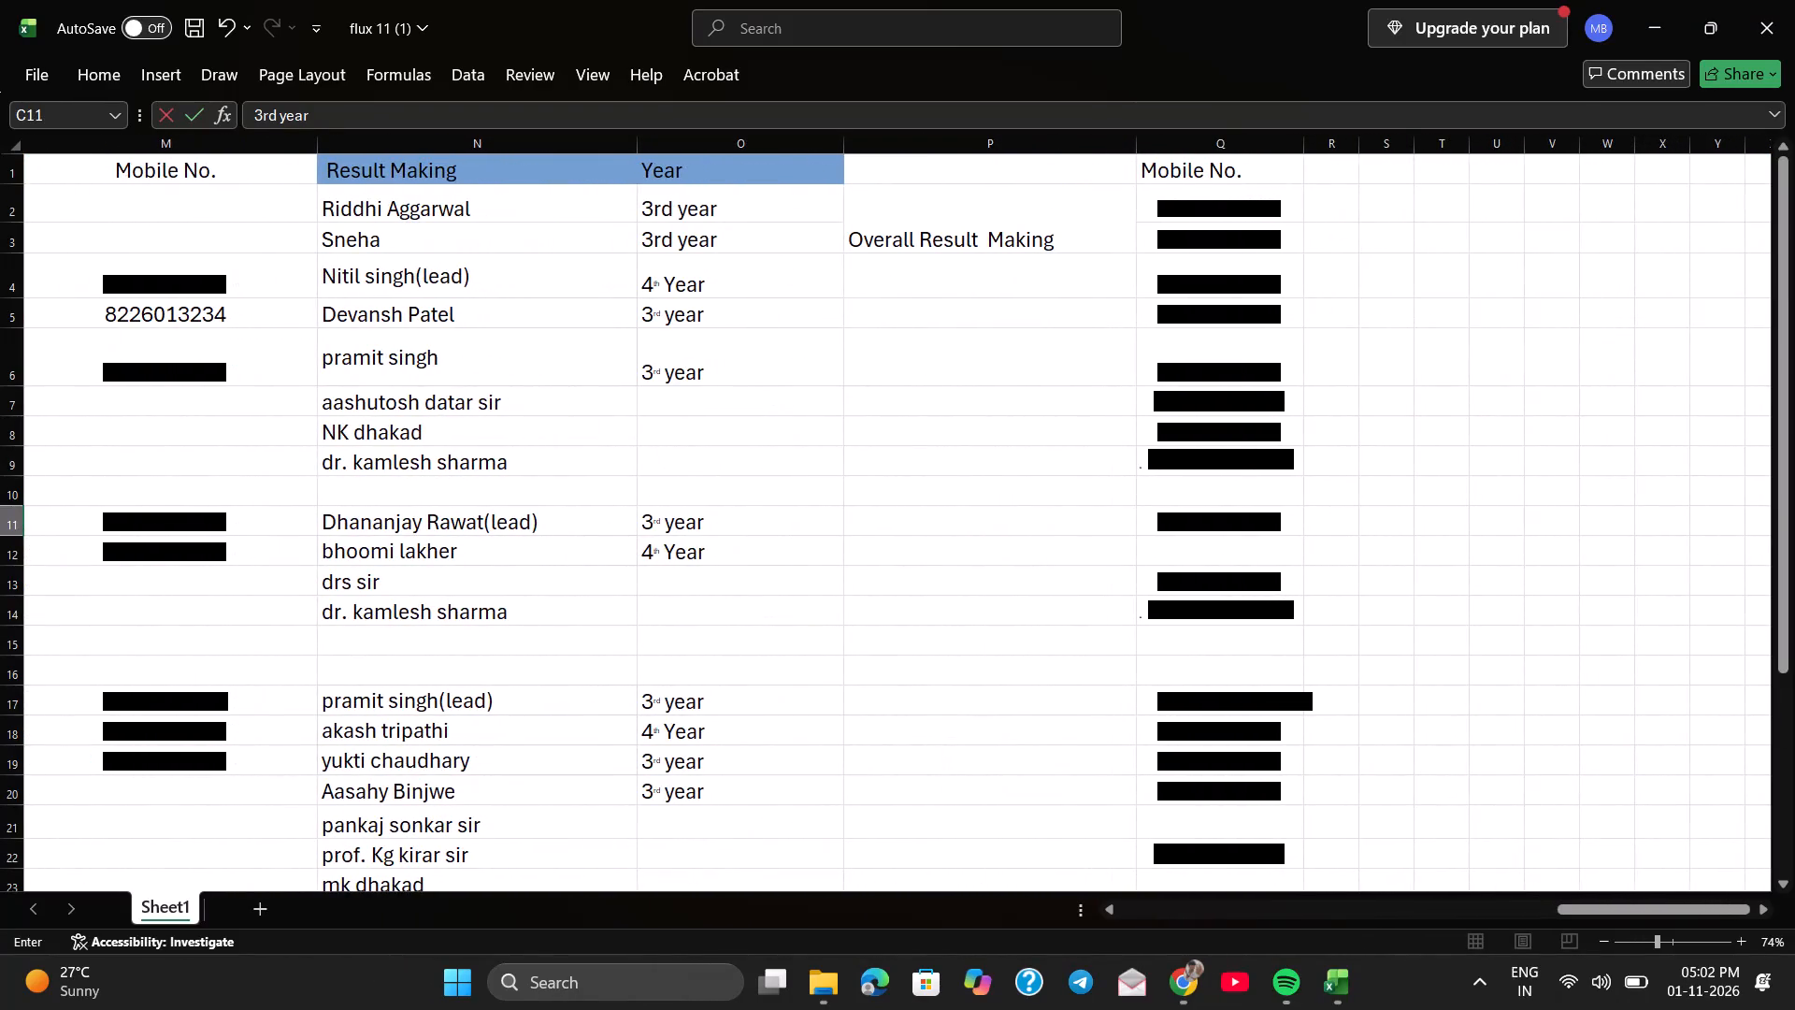
scroll(797, 498, "right", 1)
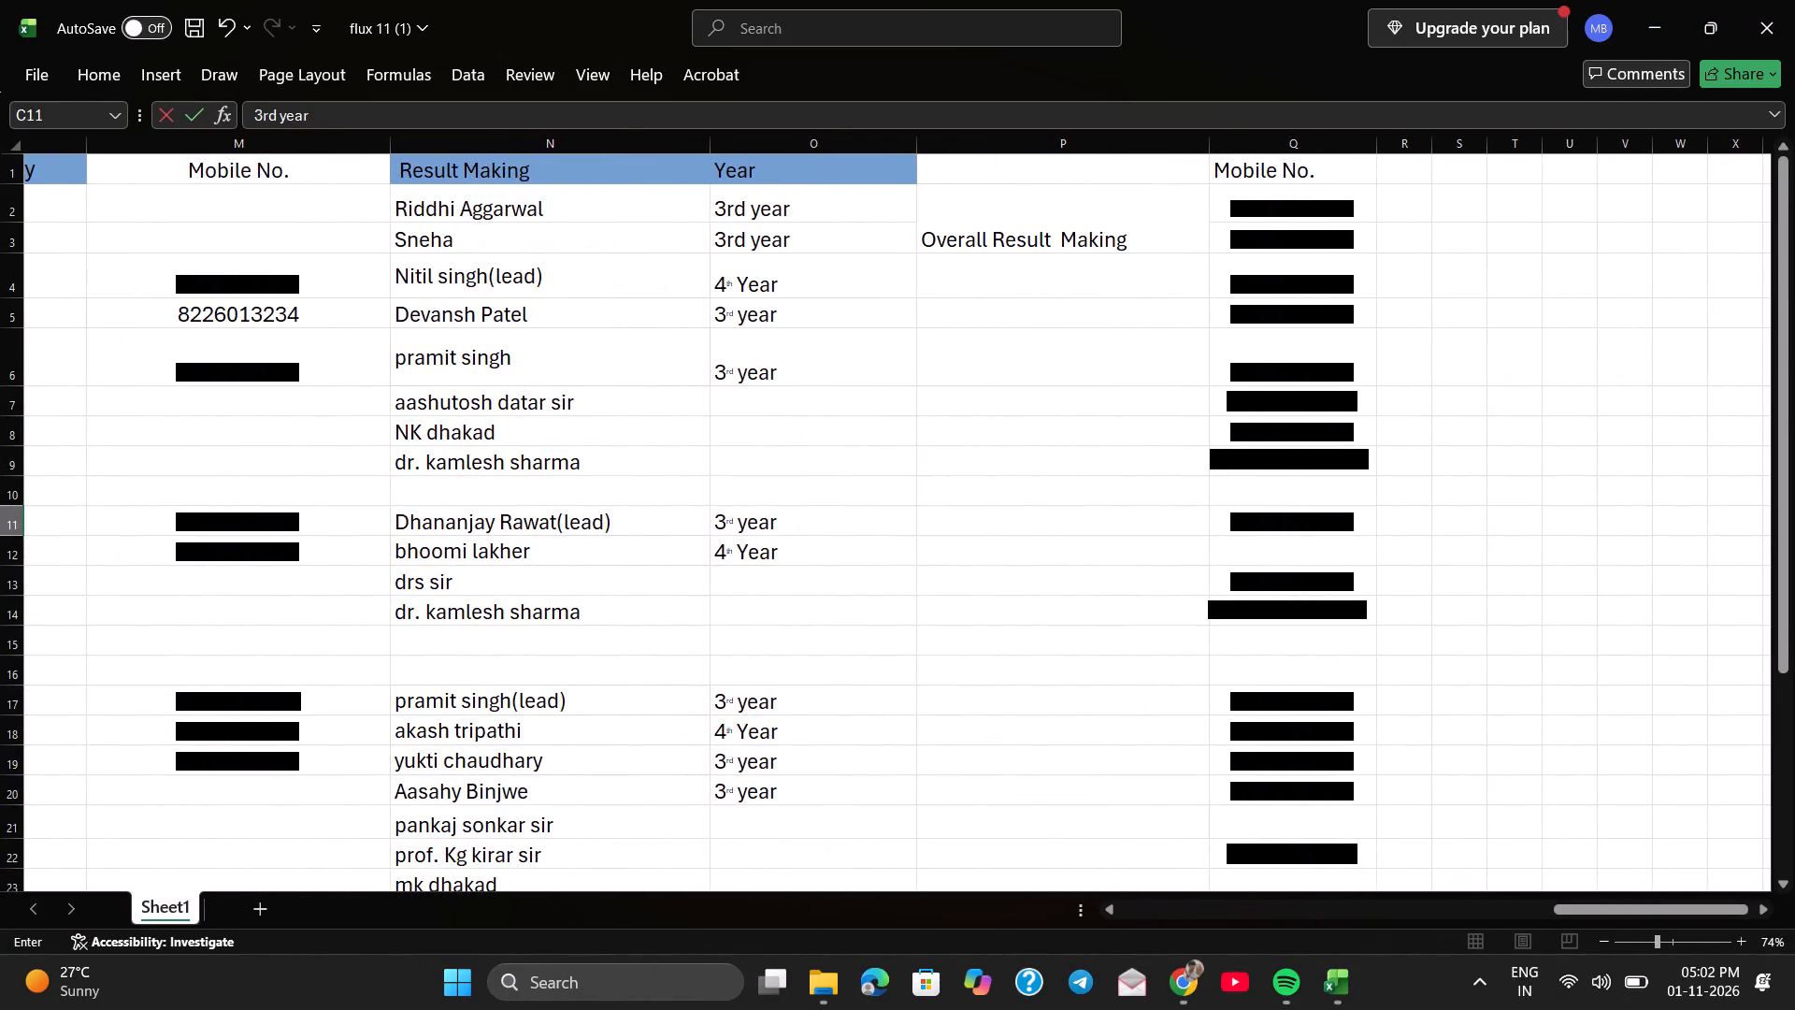
scroll(797, 498, "down", 1)
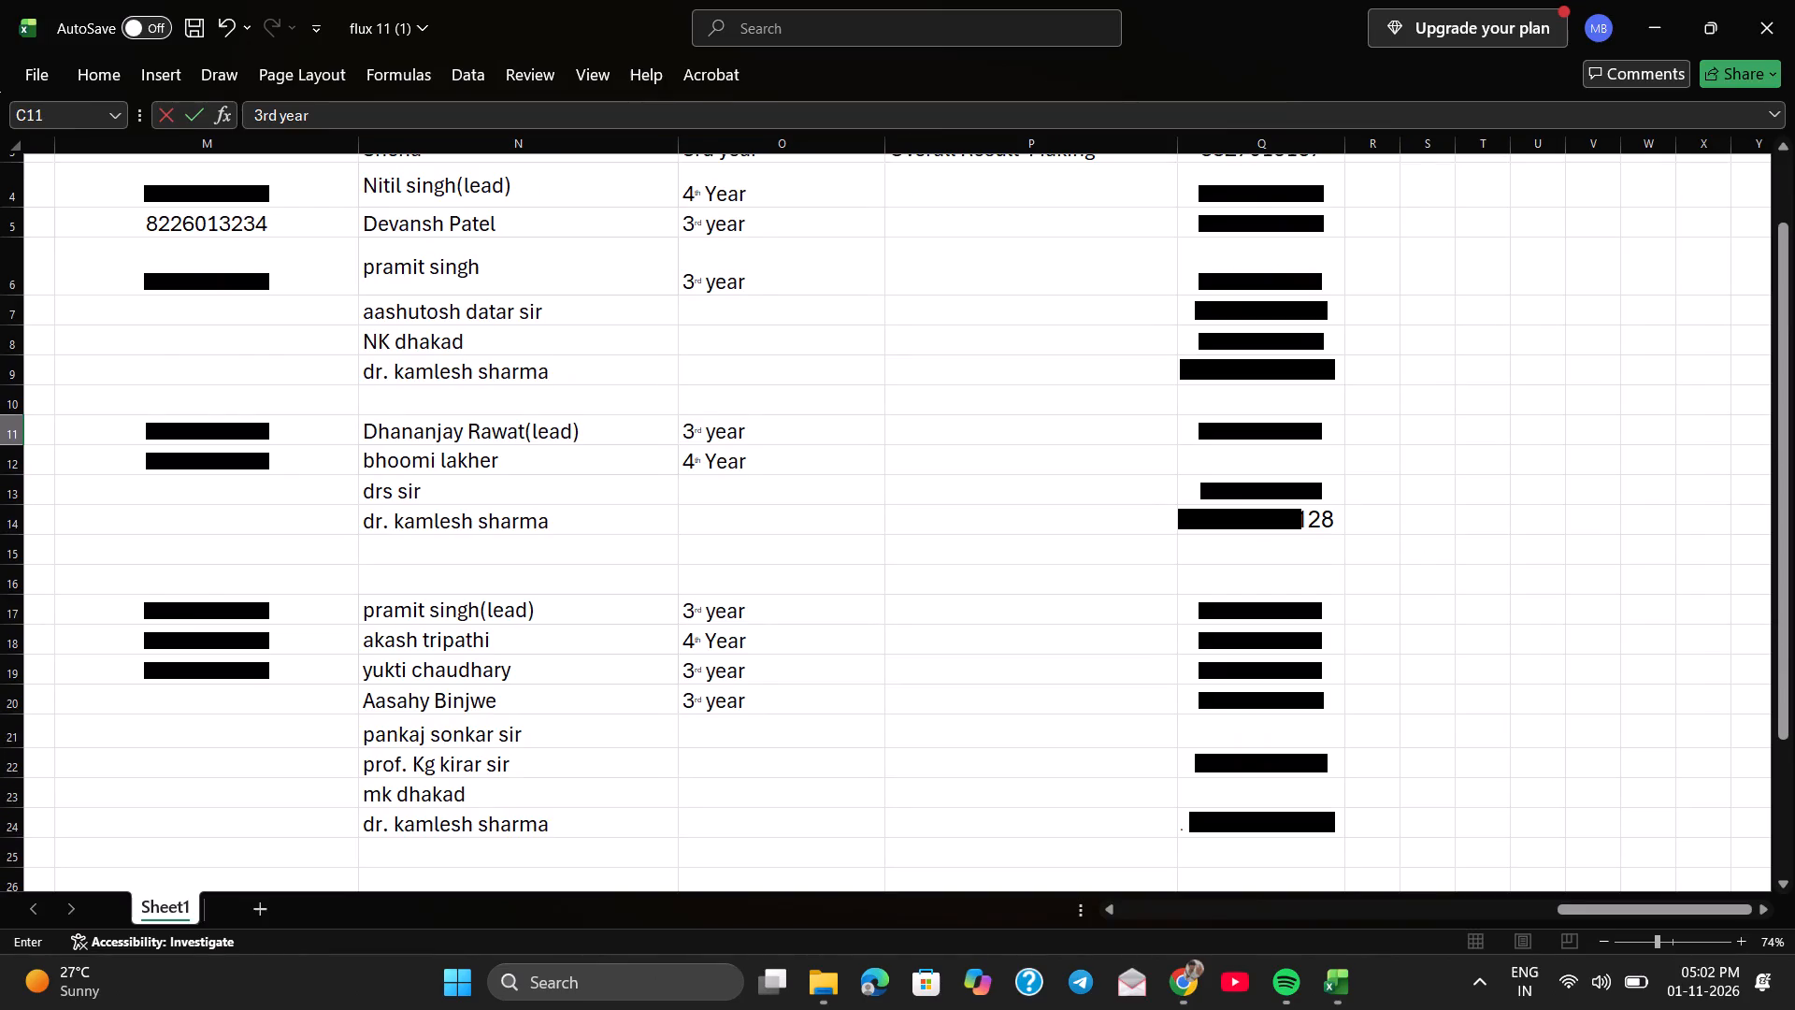
scroll(797, 498, "right", 7)
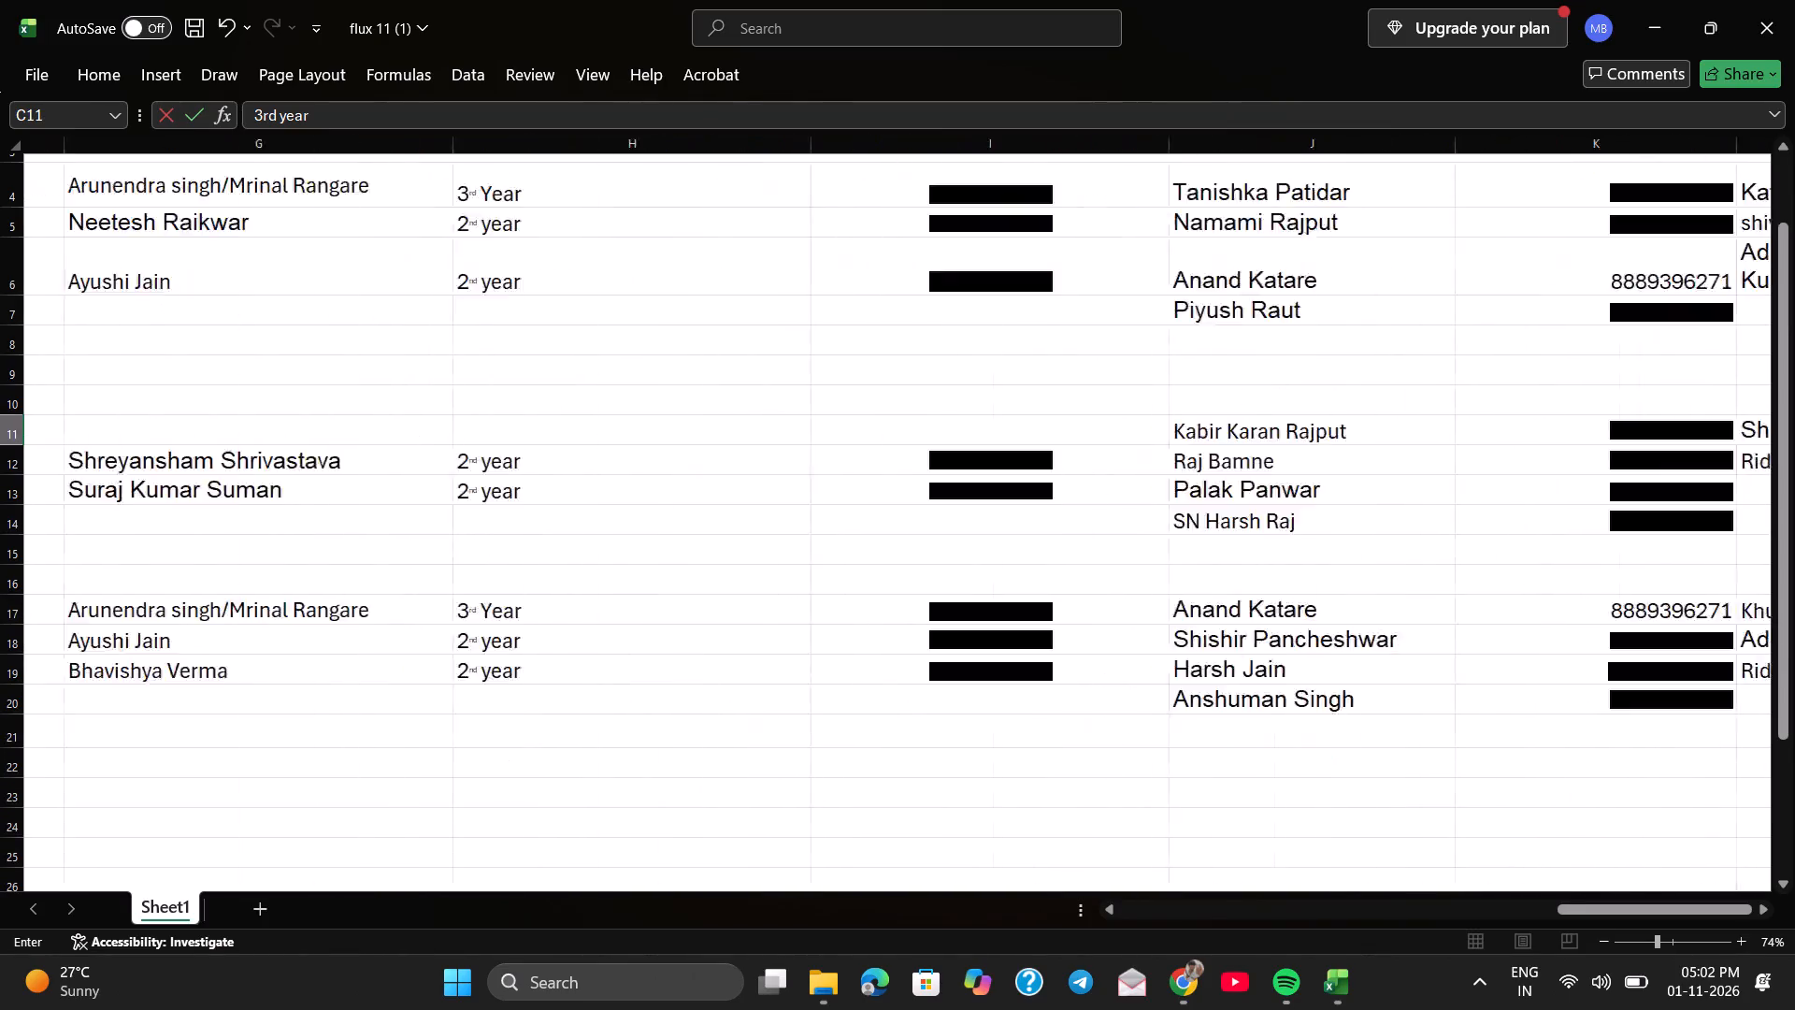
scroll(797, 498, "right", 1)
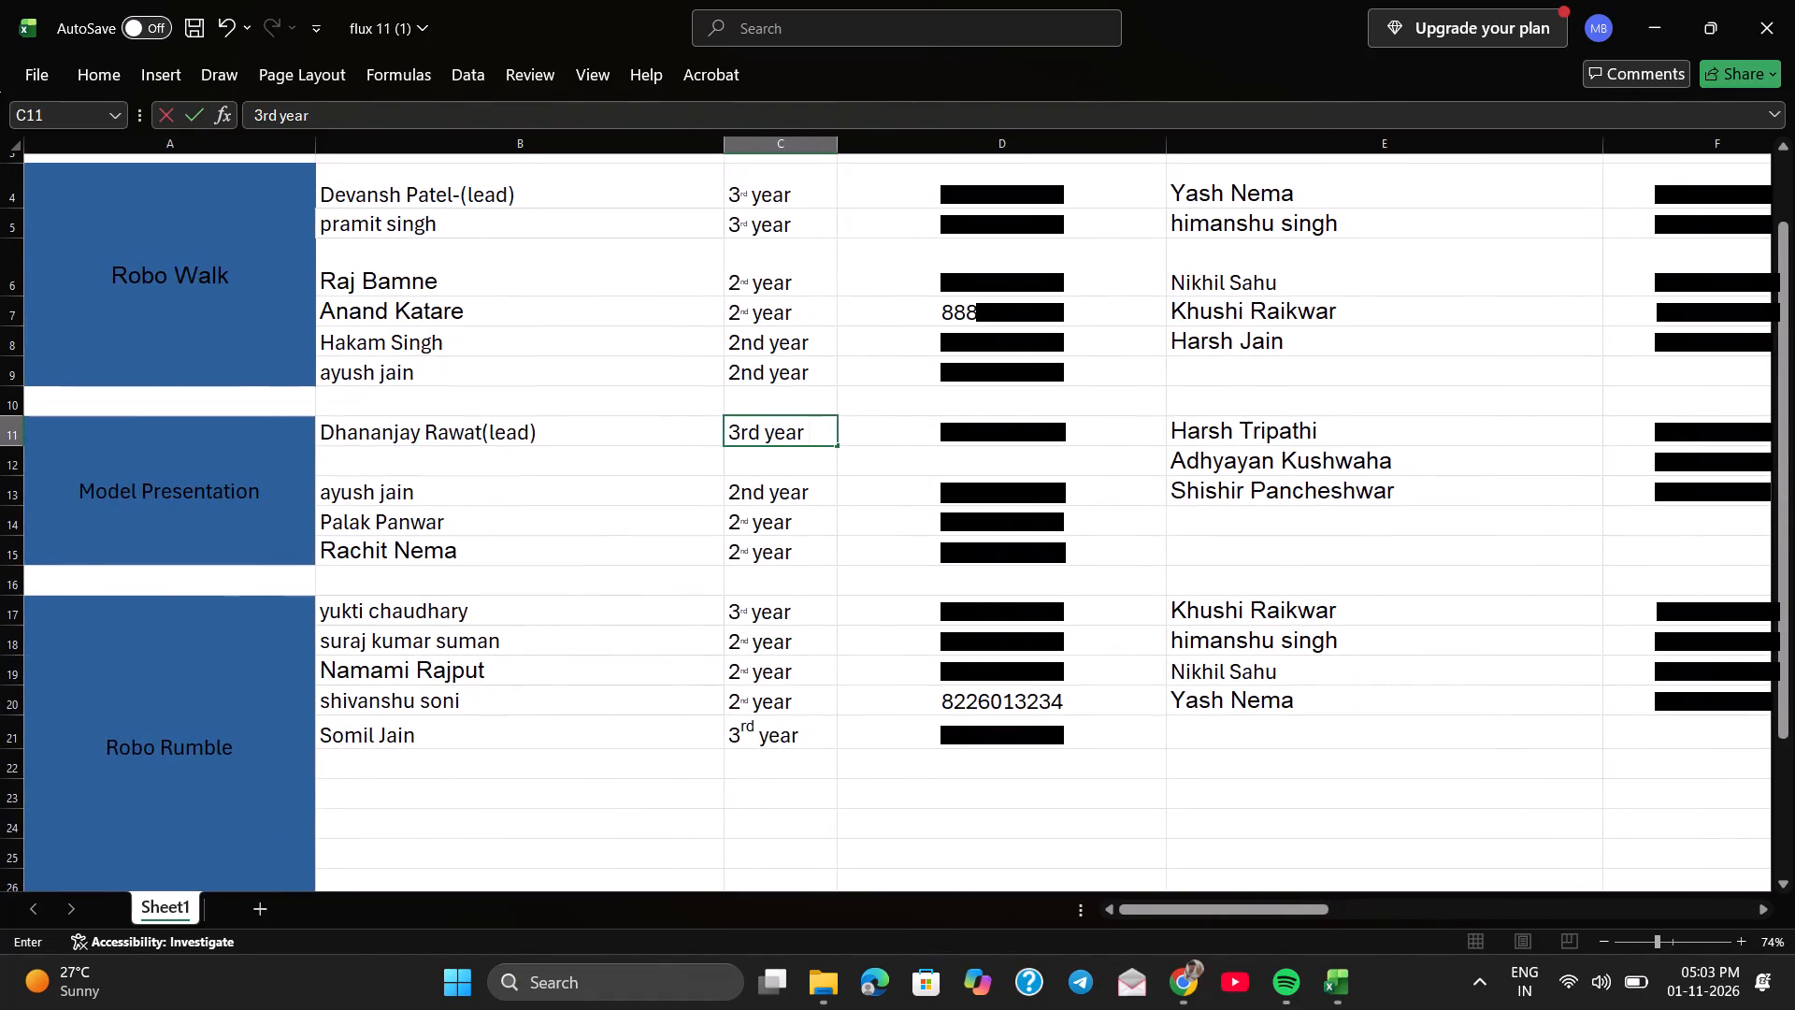
left_click(875, 474)
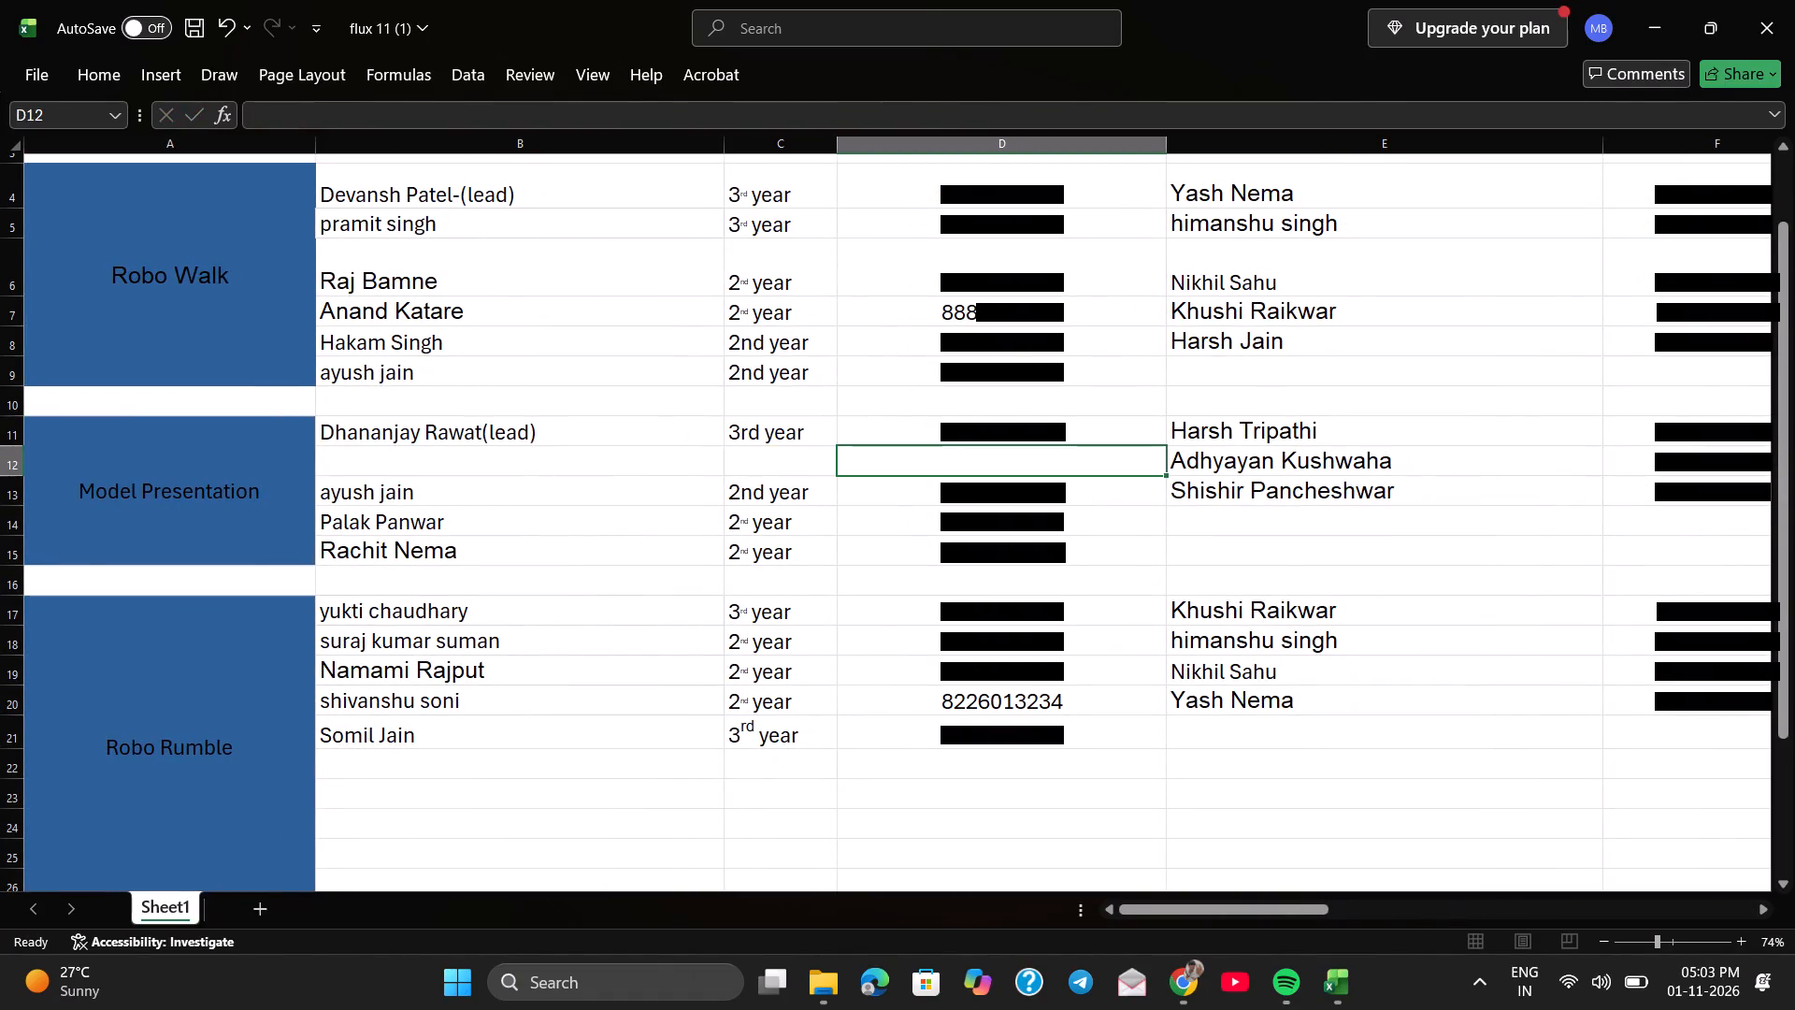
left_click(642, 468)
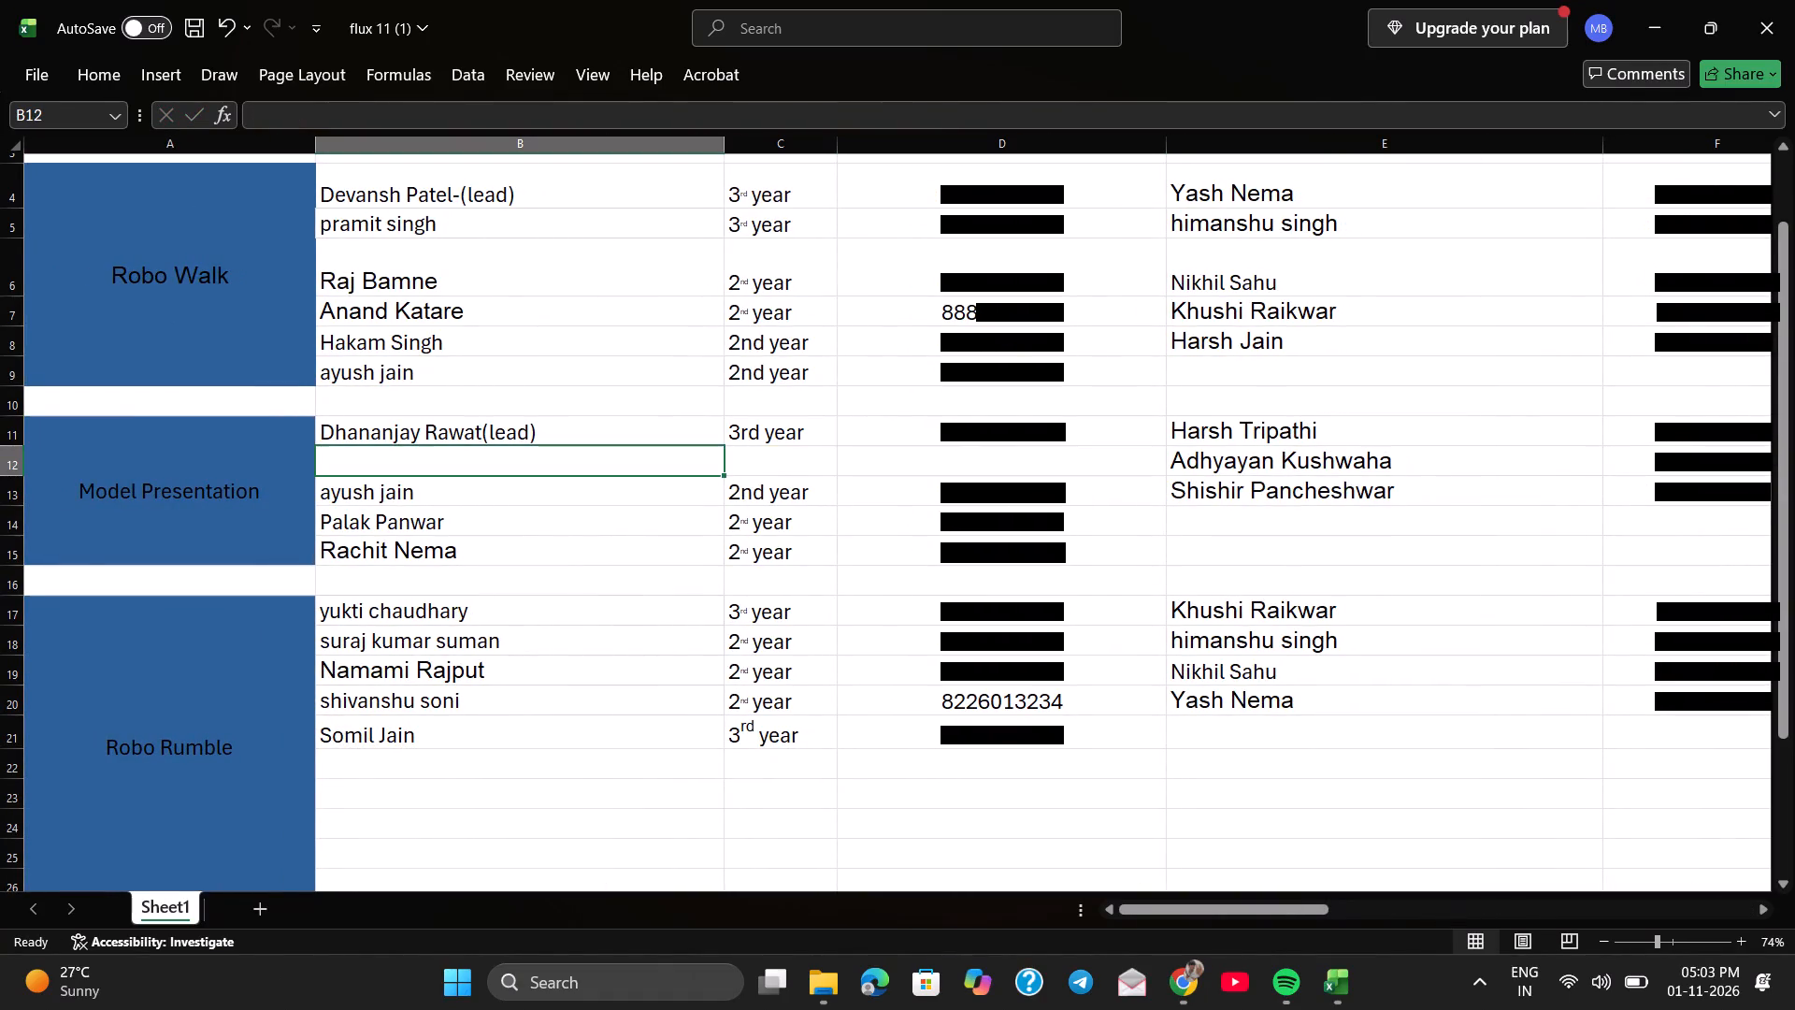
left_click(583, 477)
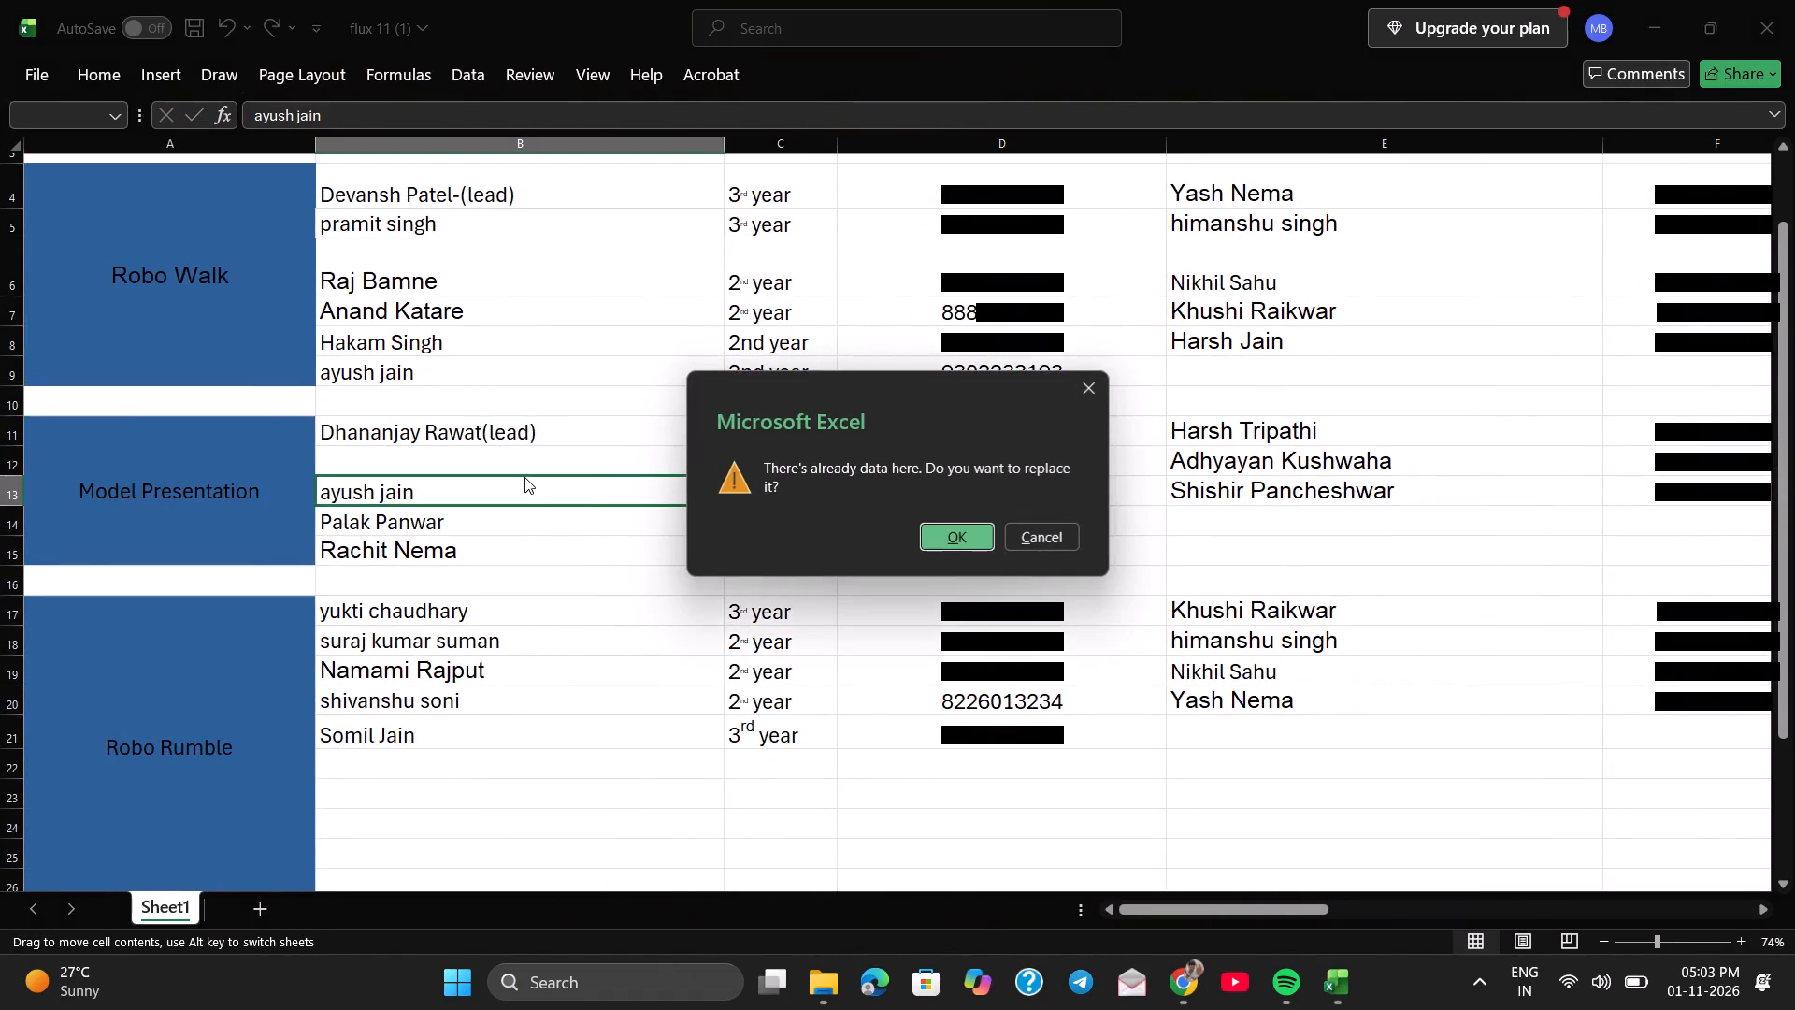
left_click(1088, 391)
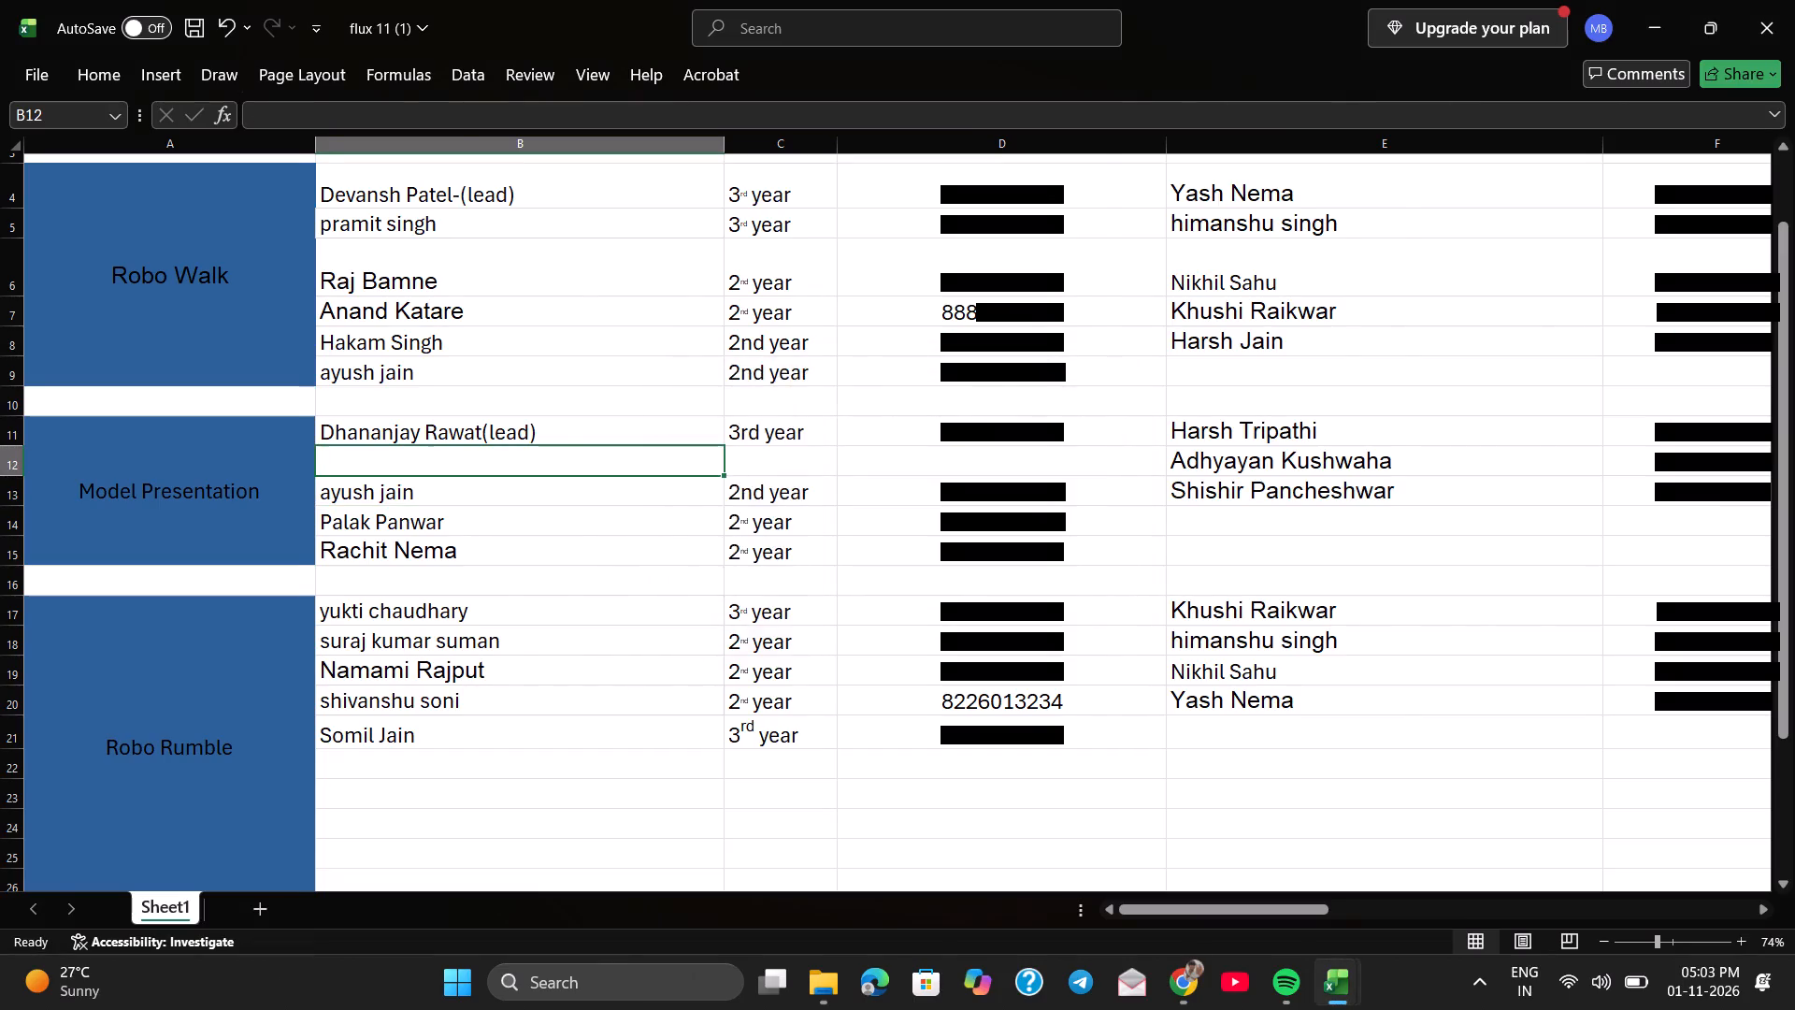
Examine the Volunteering, Anchoring and commentary, and Result Making columns down to row 24, and return to the Registration column.
scroll(1138, 565, "left", 11)
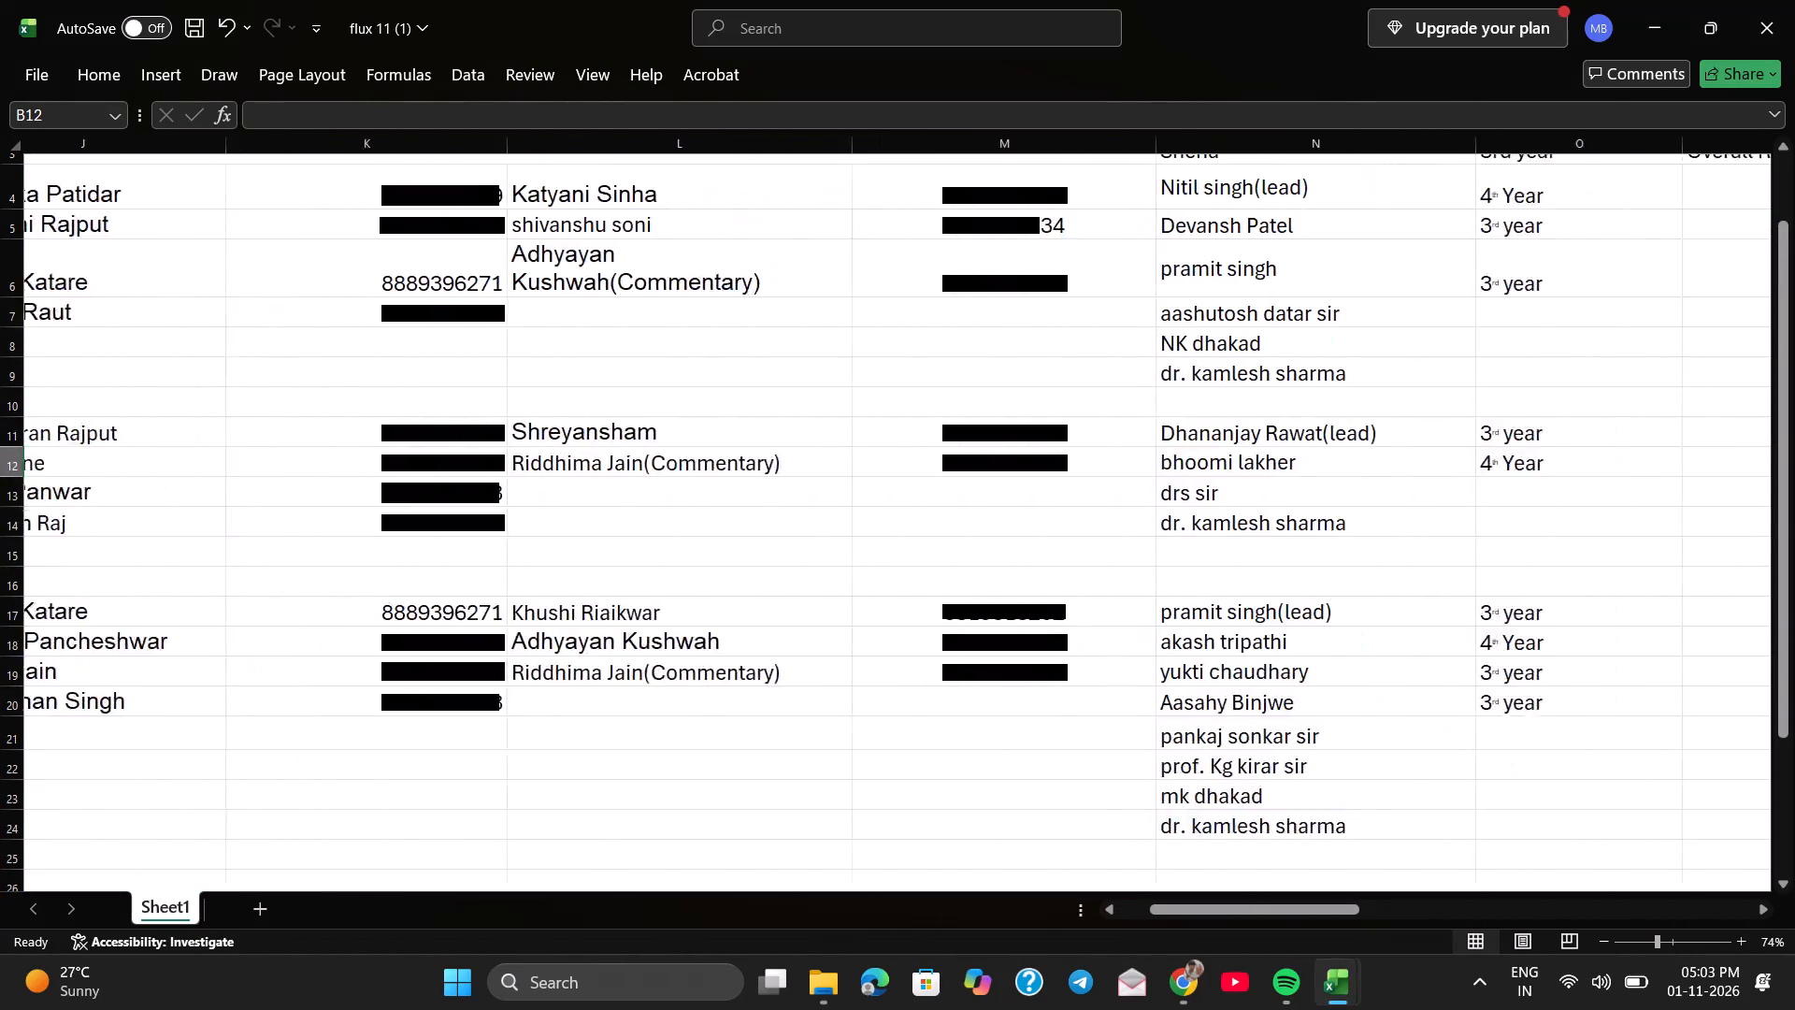
scroll(1138, 565, "left", 5)
scroll(1138, 565, "right", 6)
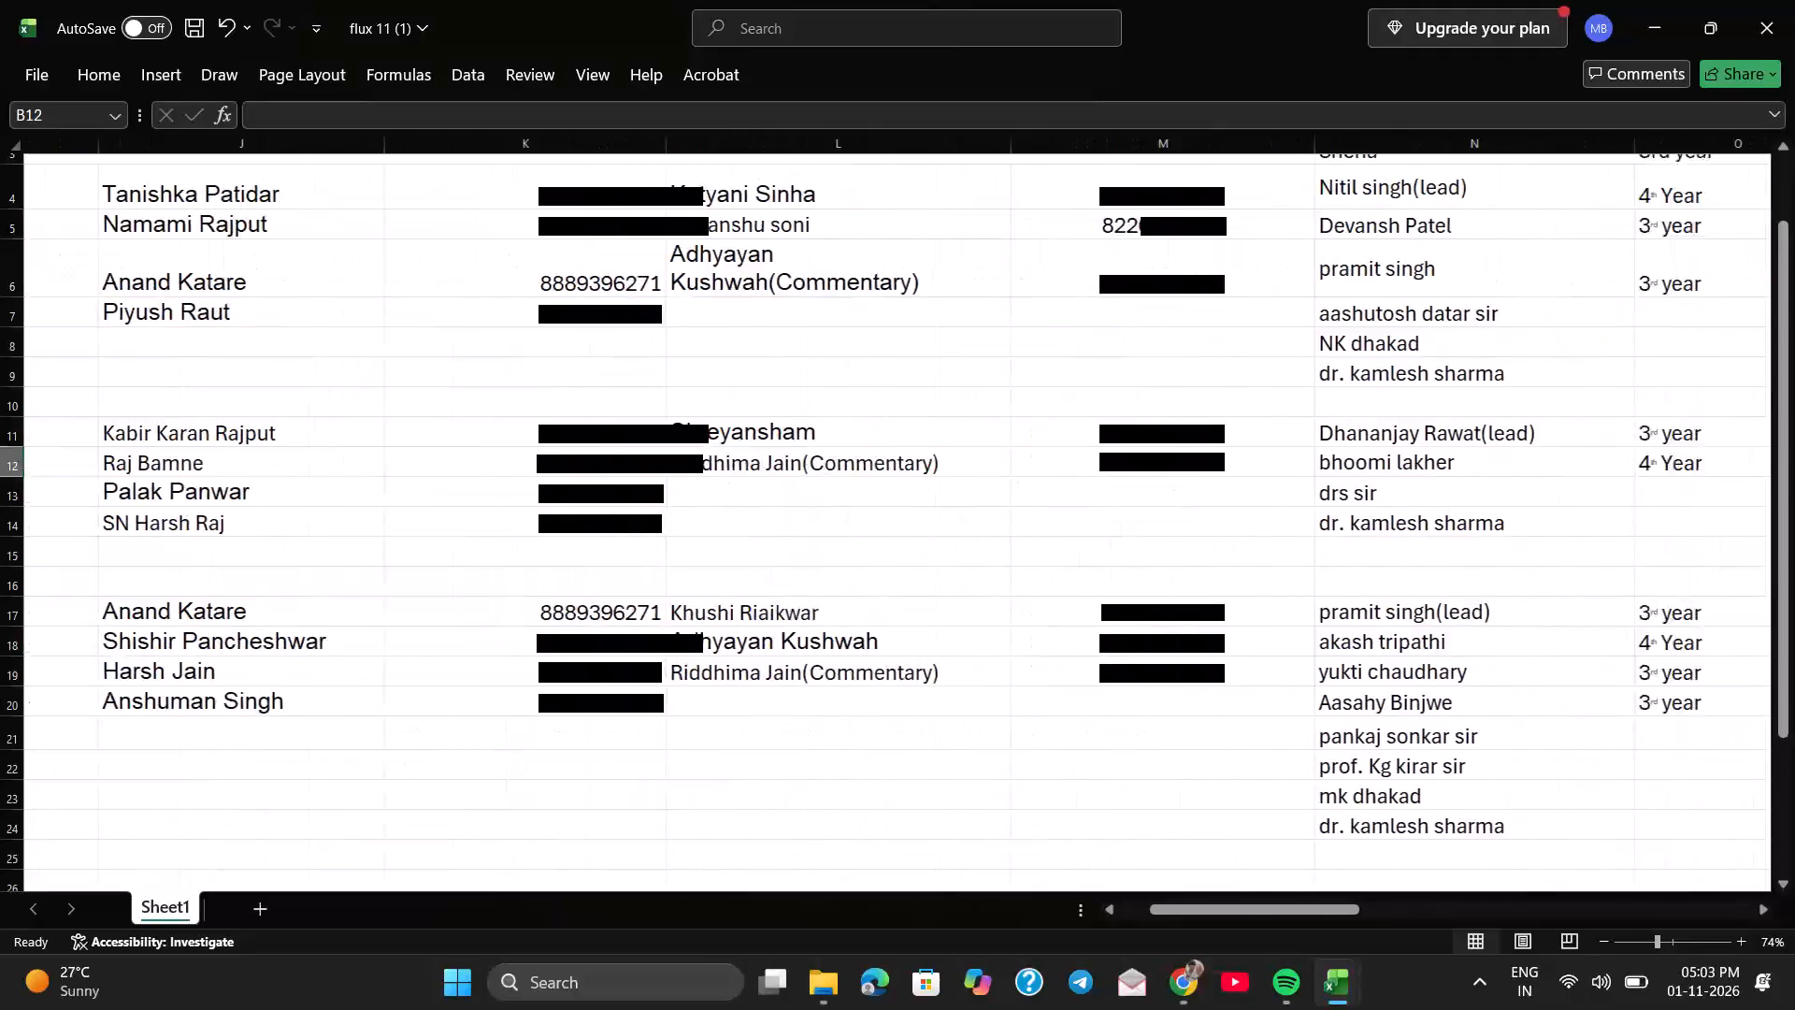
scroll(1138, 565, "up", 5)
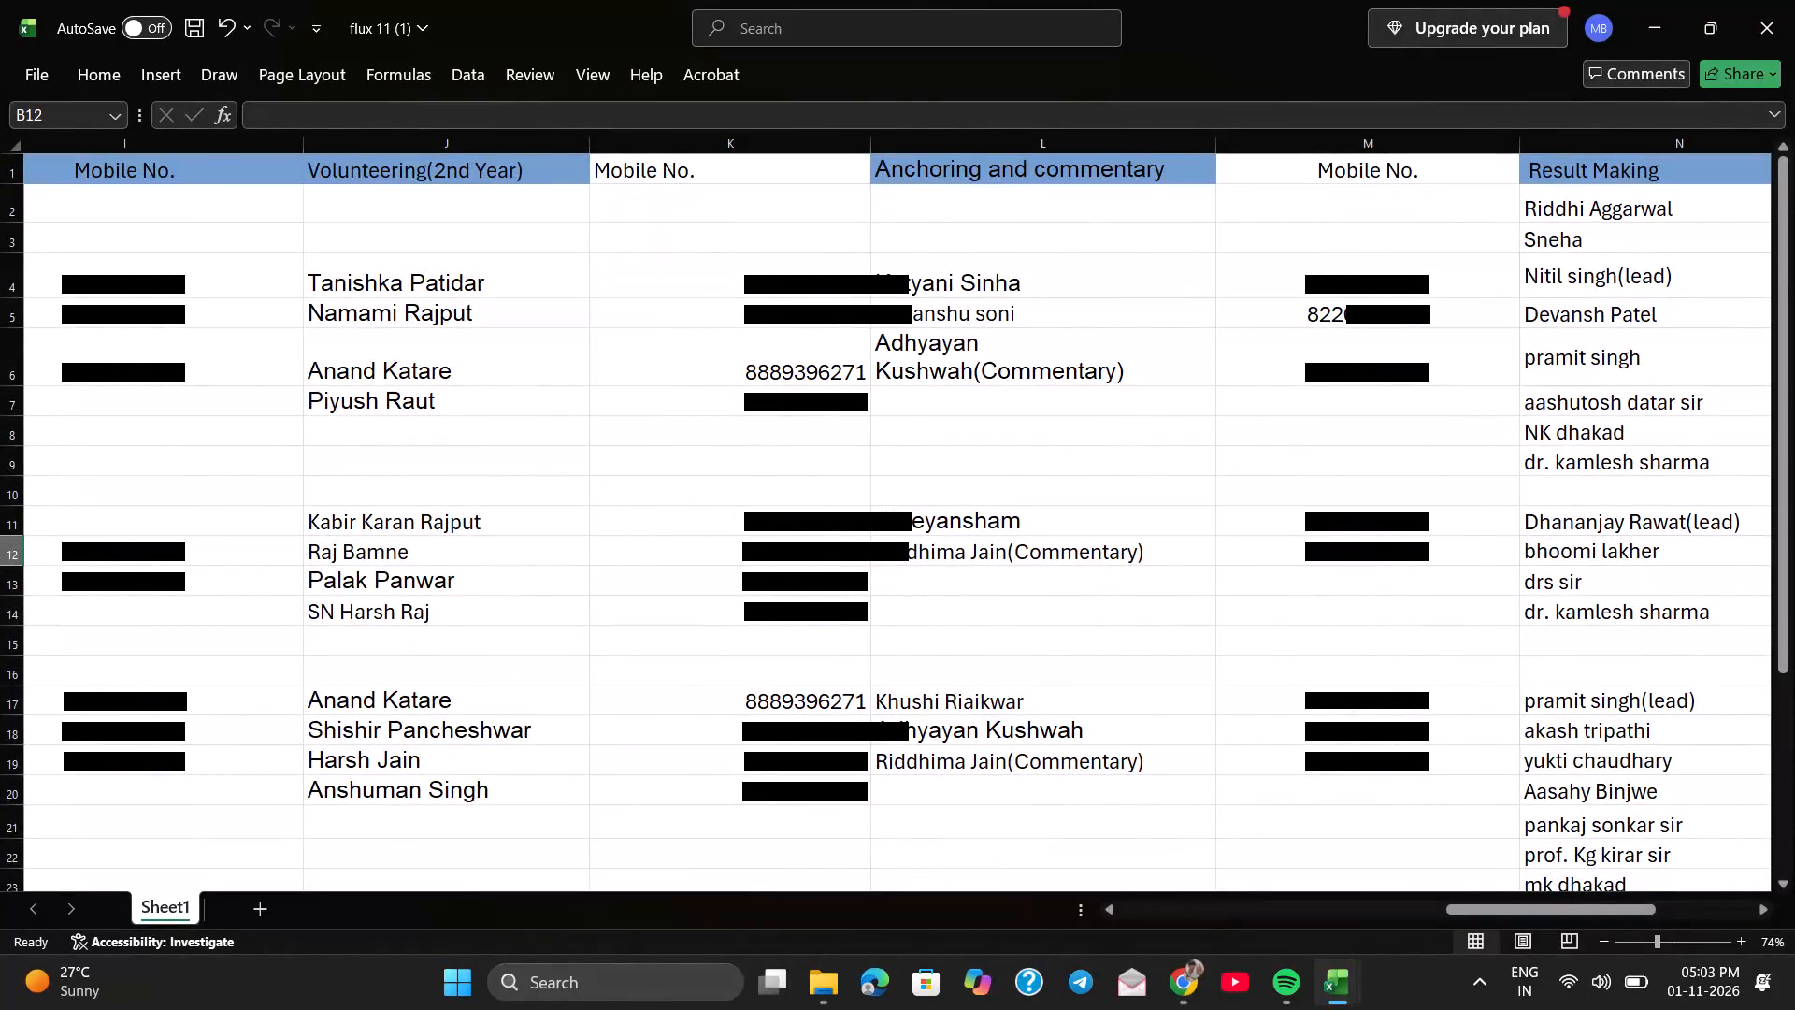
scroll(438, 442, "right", 7)
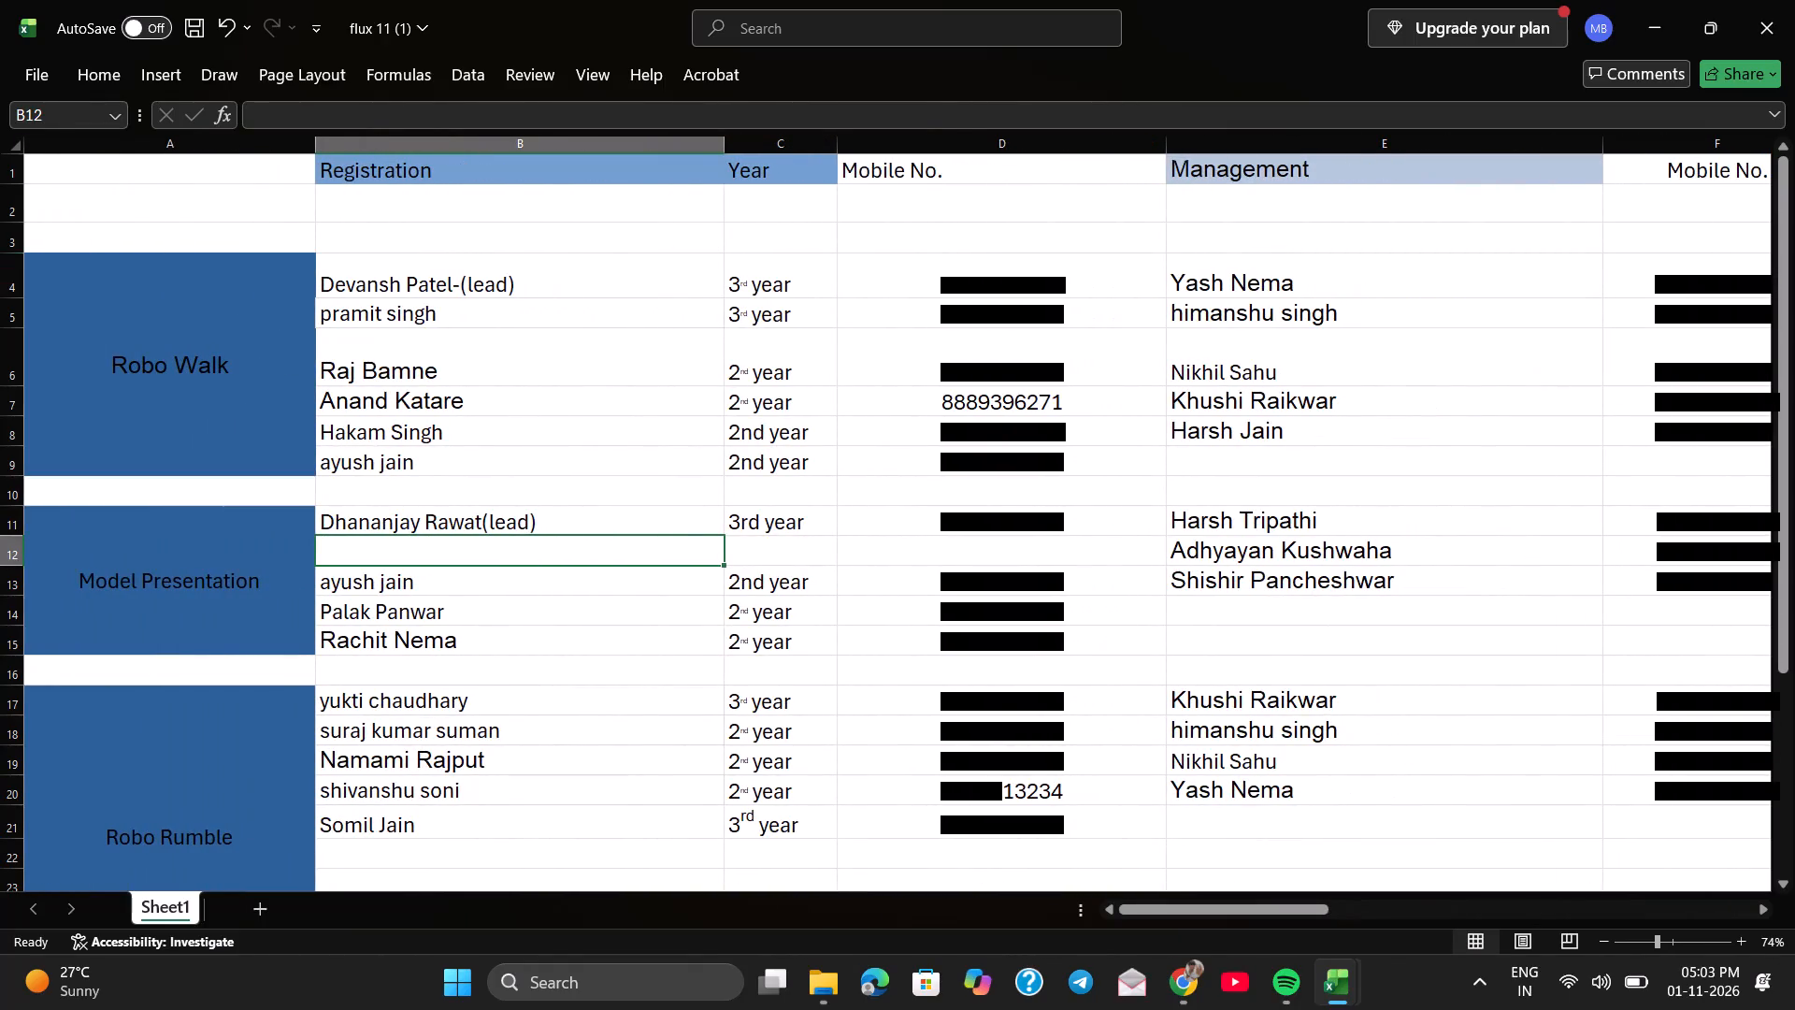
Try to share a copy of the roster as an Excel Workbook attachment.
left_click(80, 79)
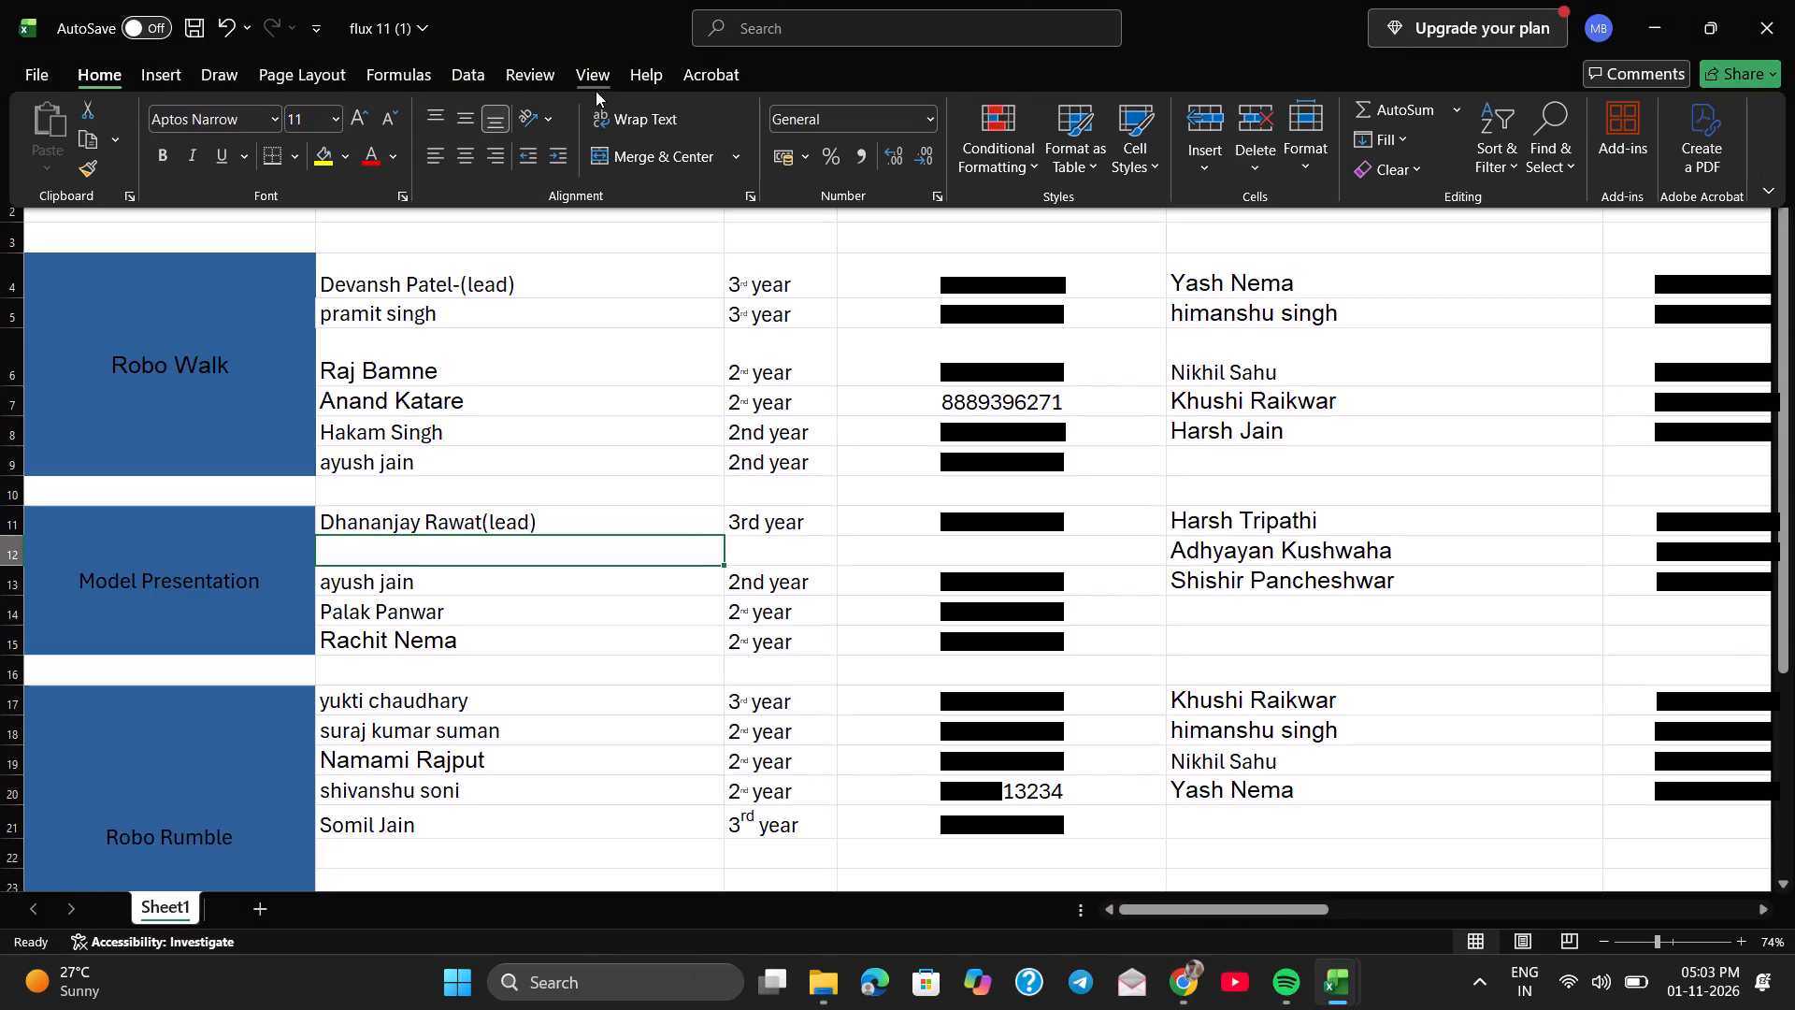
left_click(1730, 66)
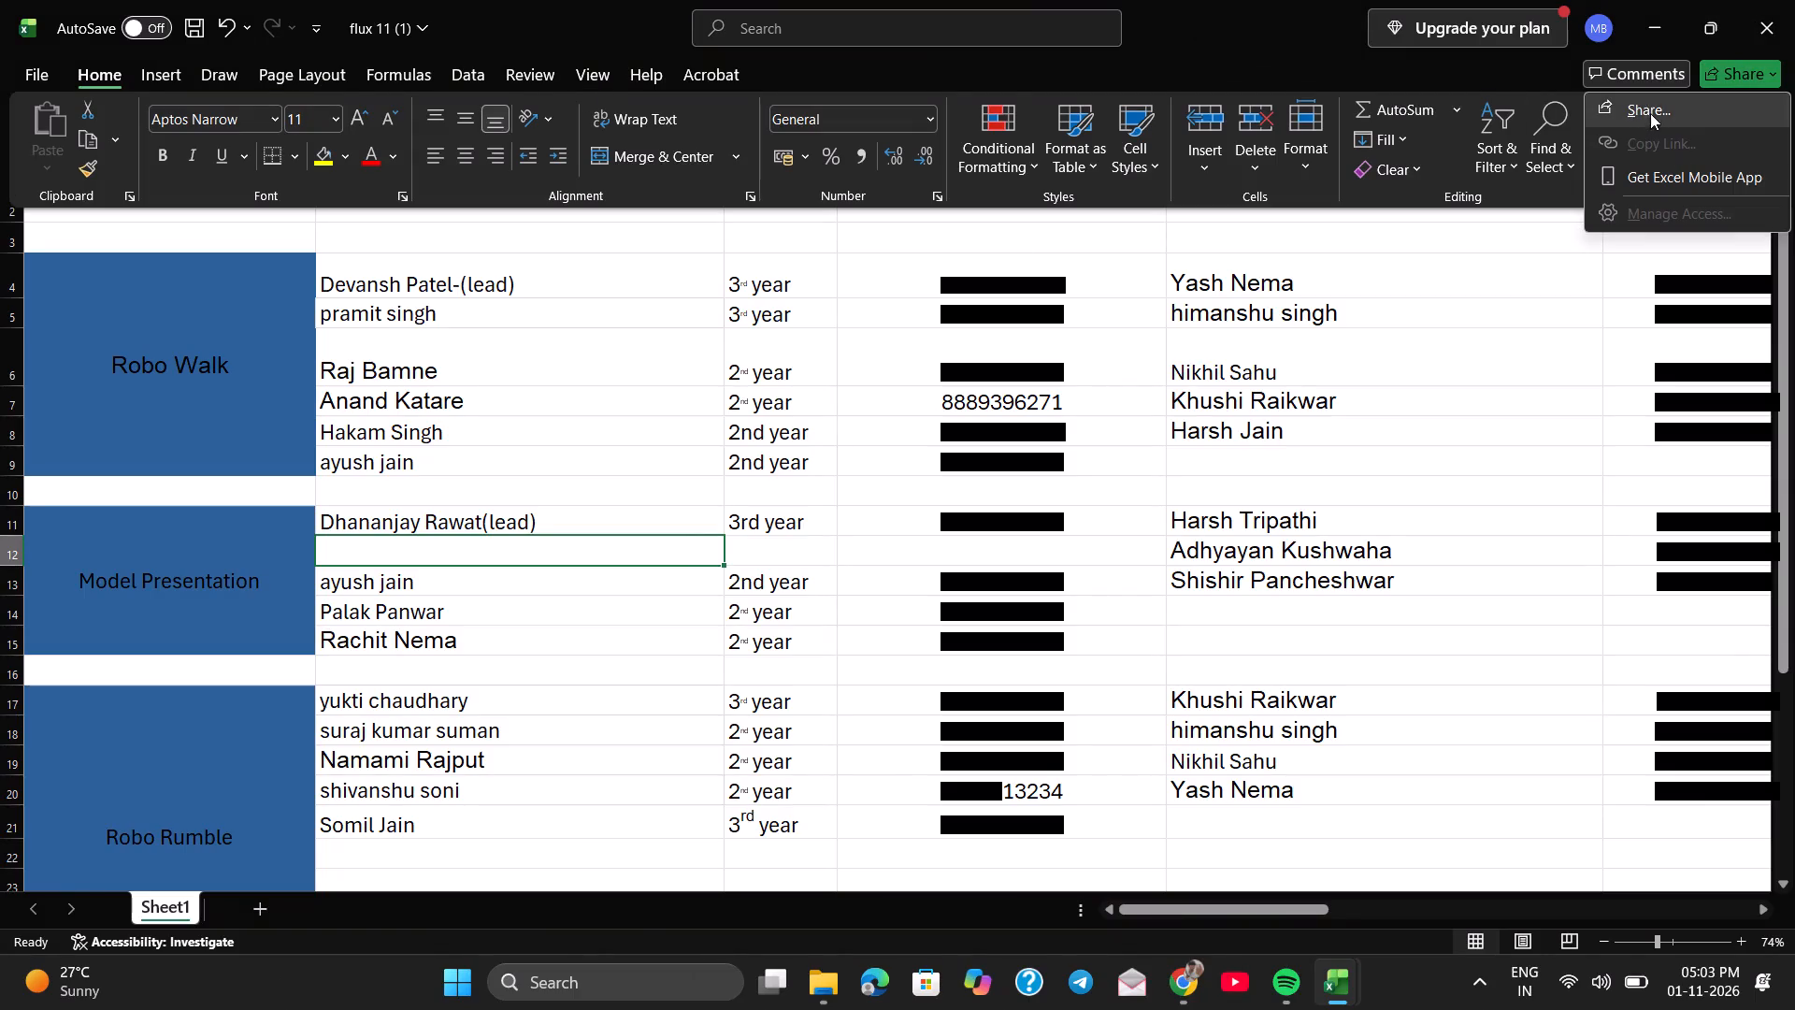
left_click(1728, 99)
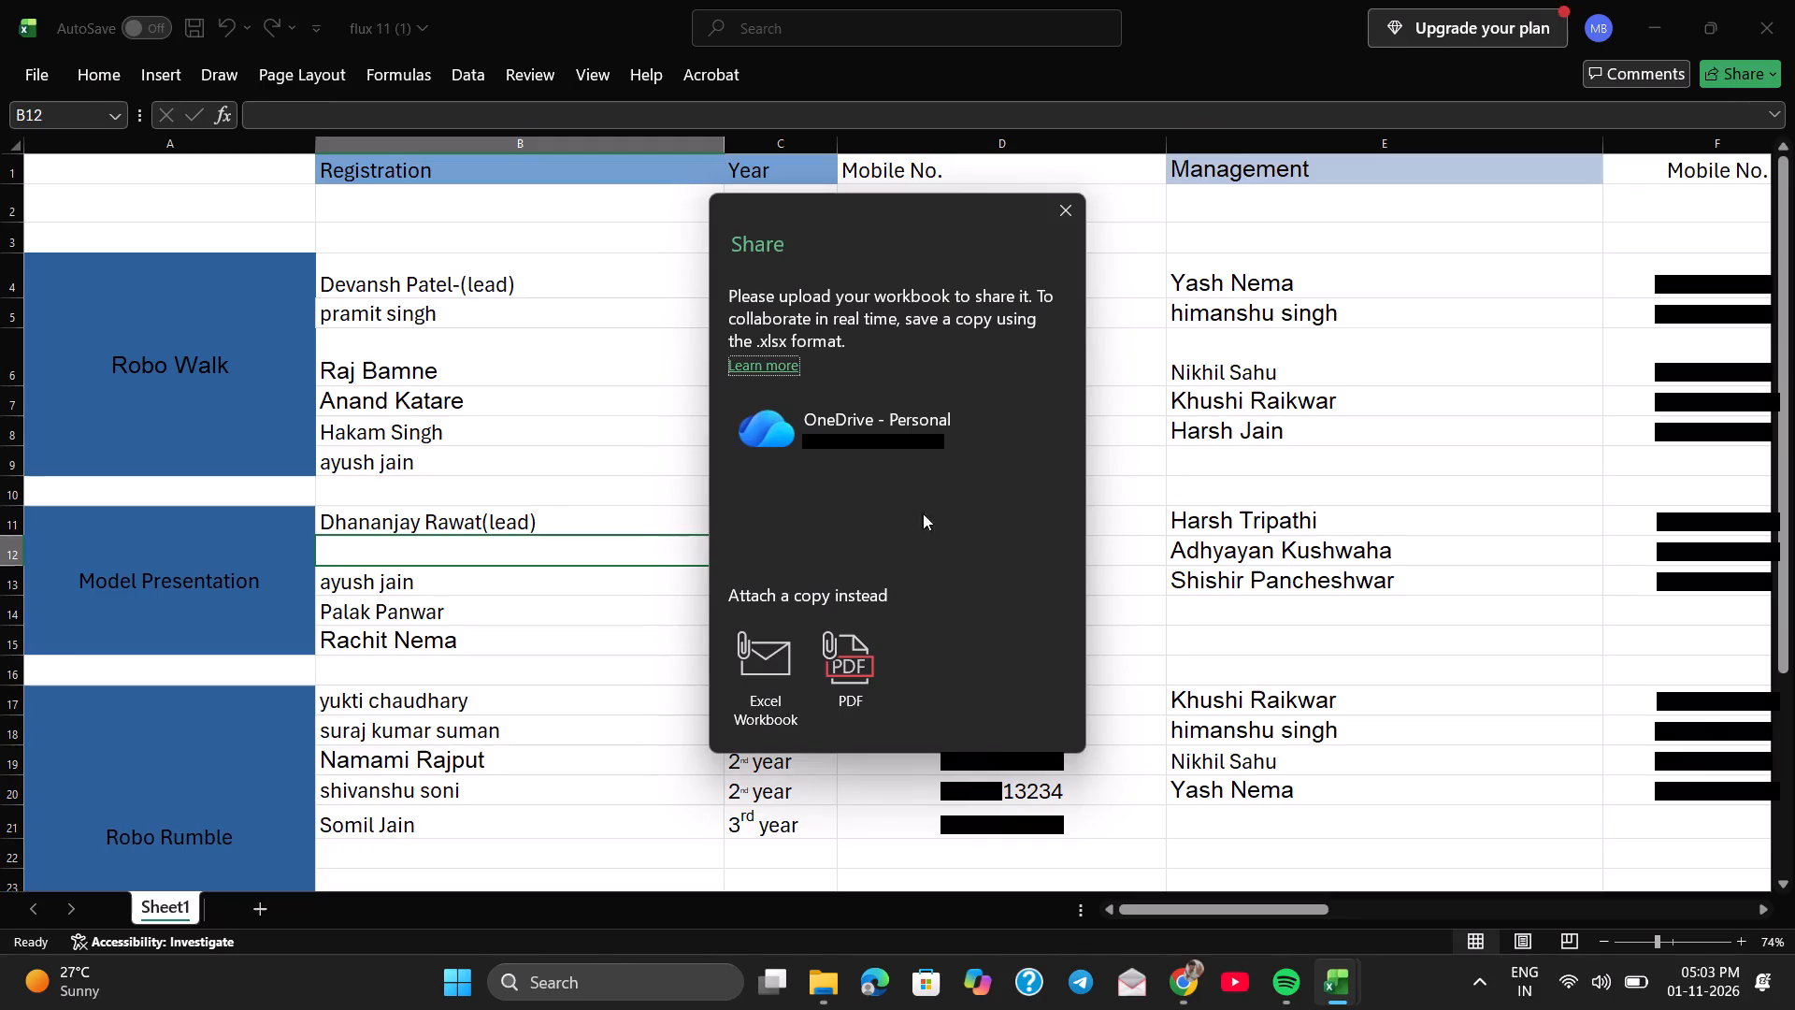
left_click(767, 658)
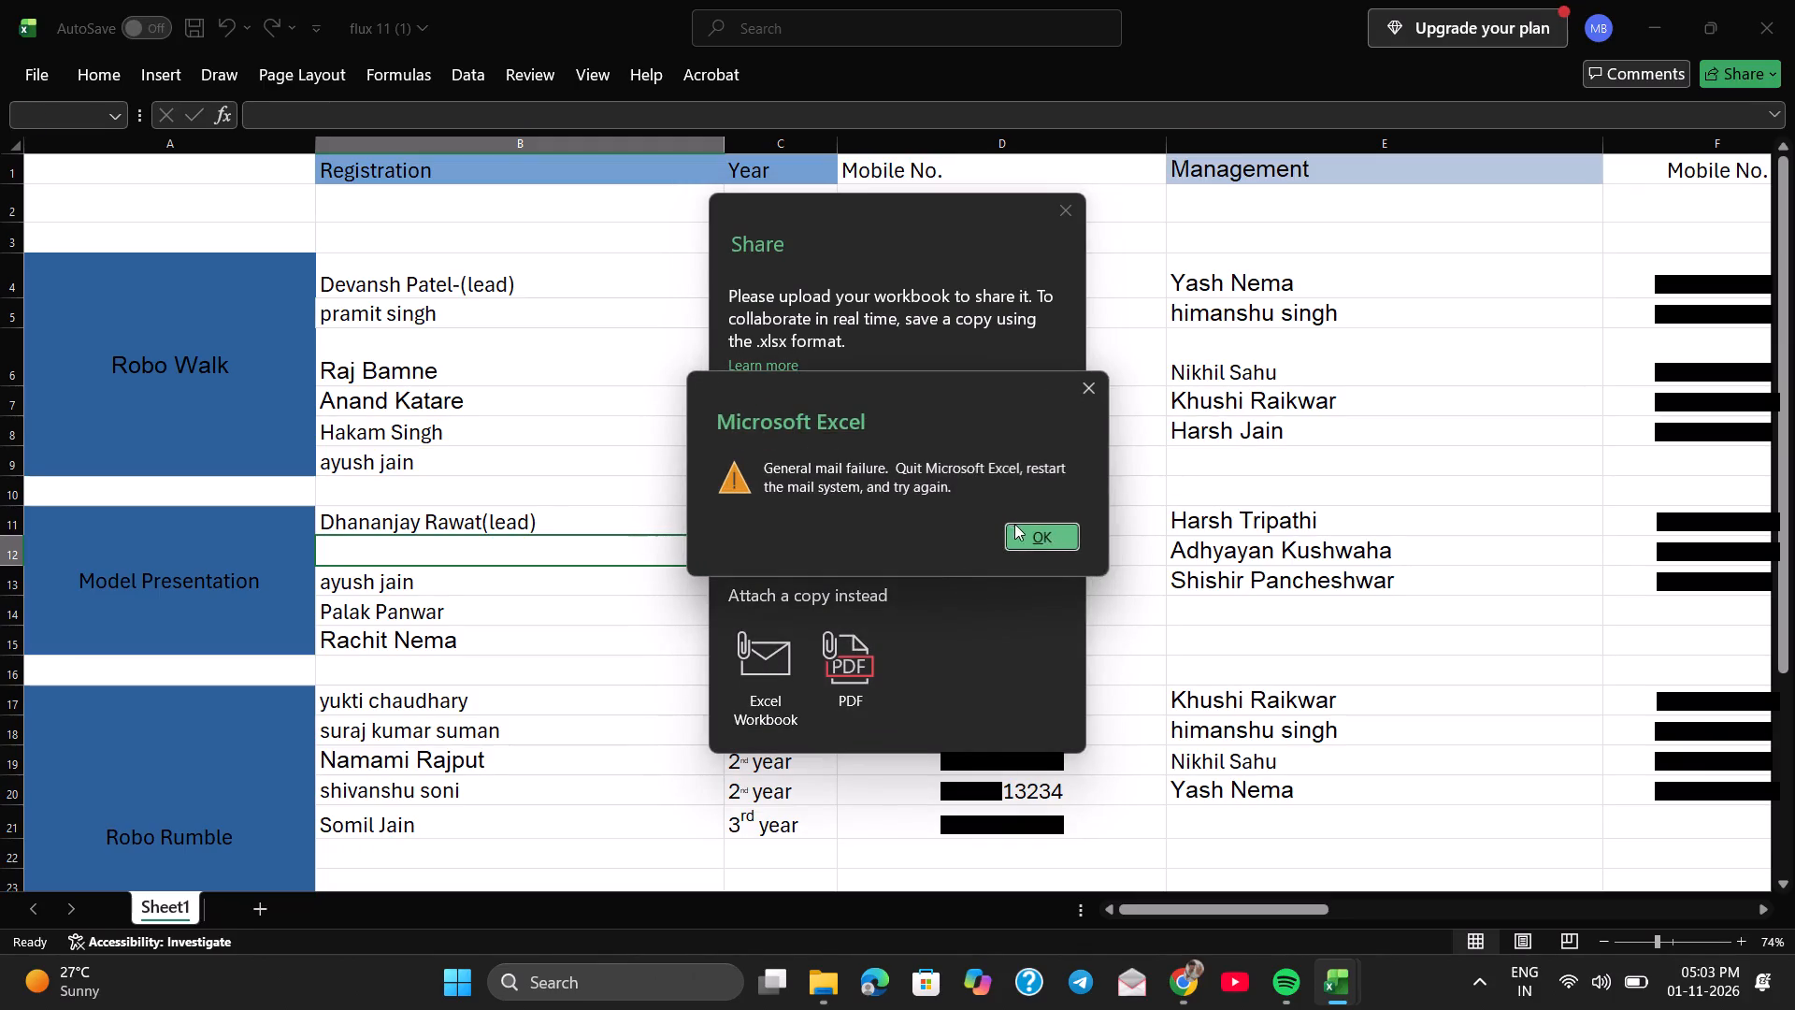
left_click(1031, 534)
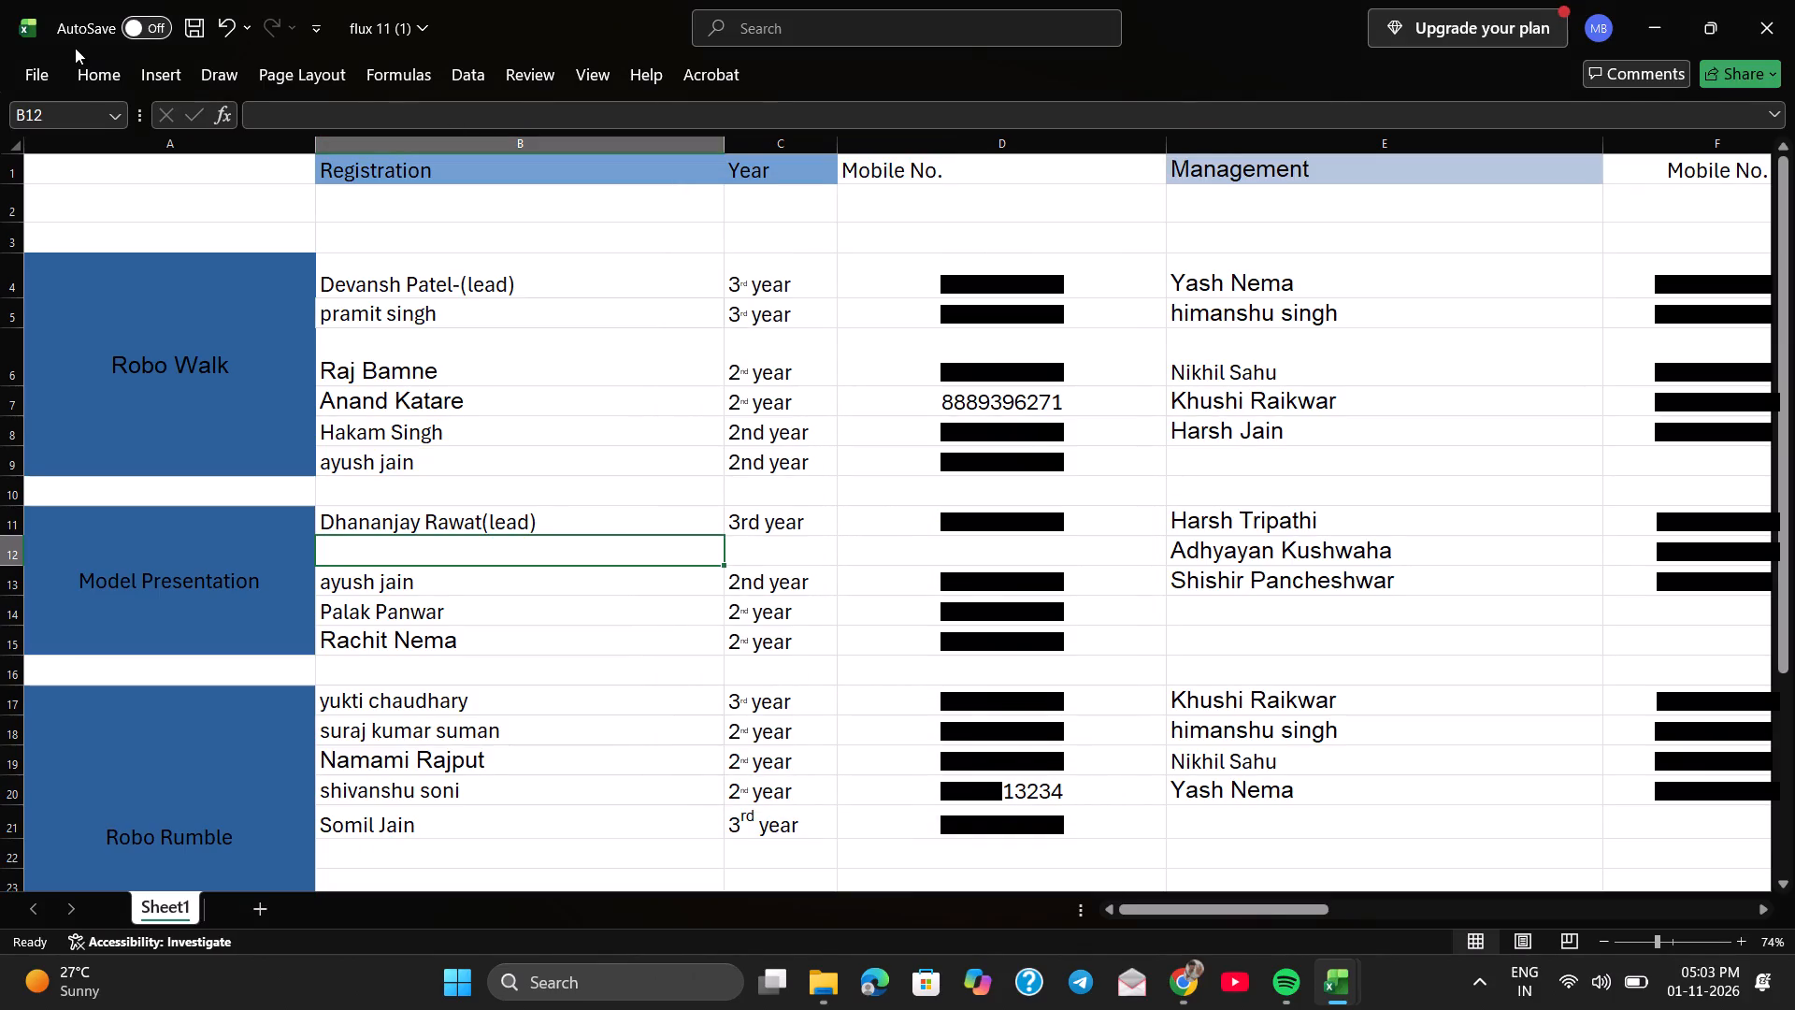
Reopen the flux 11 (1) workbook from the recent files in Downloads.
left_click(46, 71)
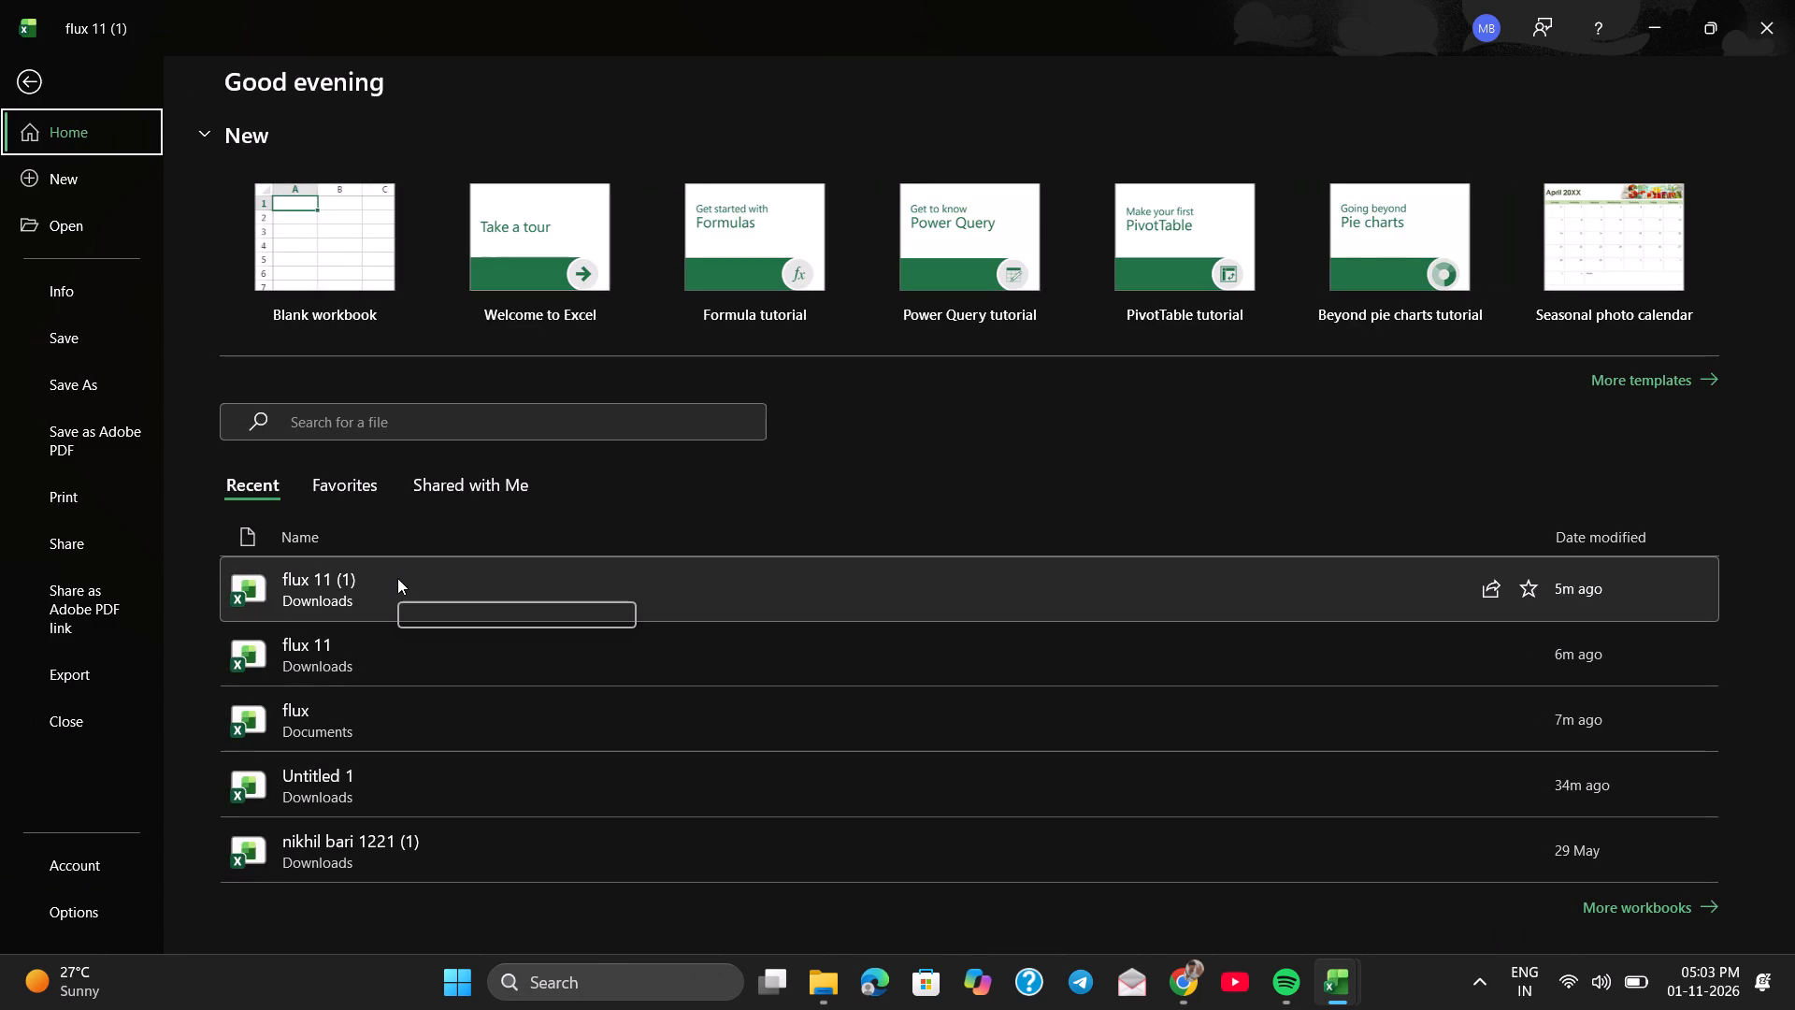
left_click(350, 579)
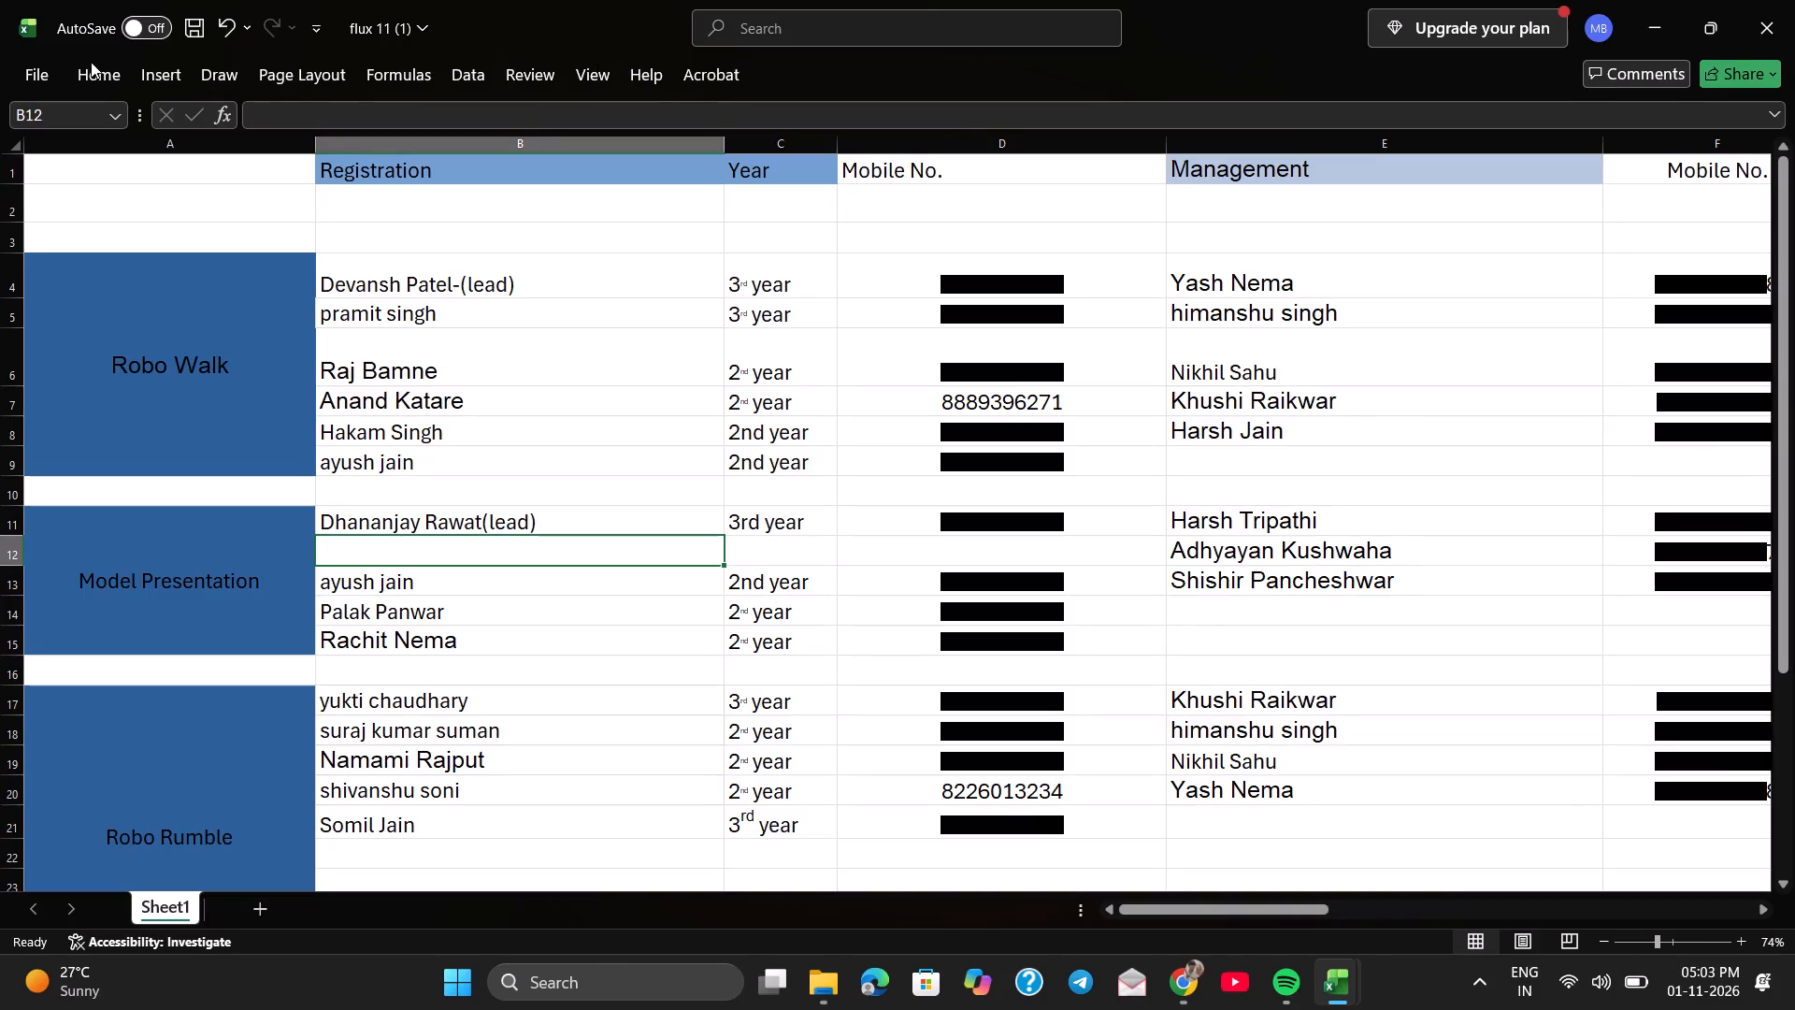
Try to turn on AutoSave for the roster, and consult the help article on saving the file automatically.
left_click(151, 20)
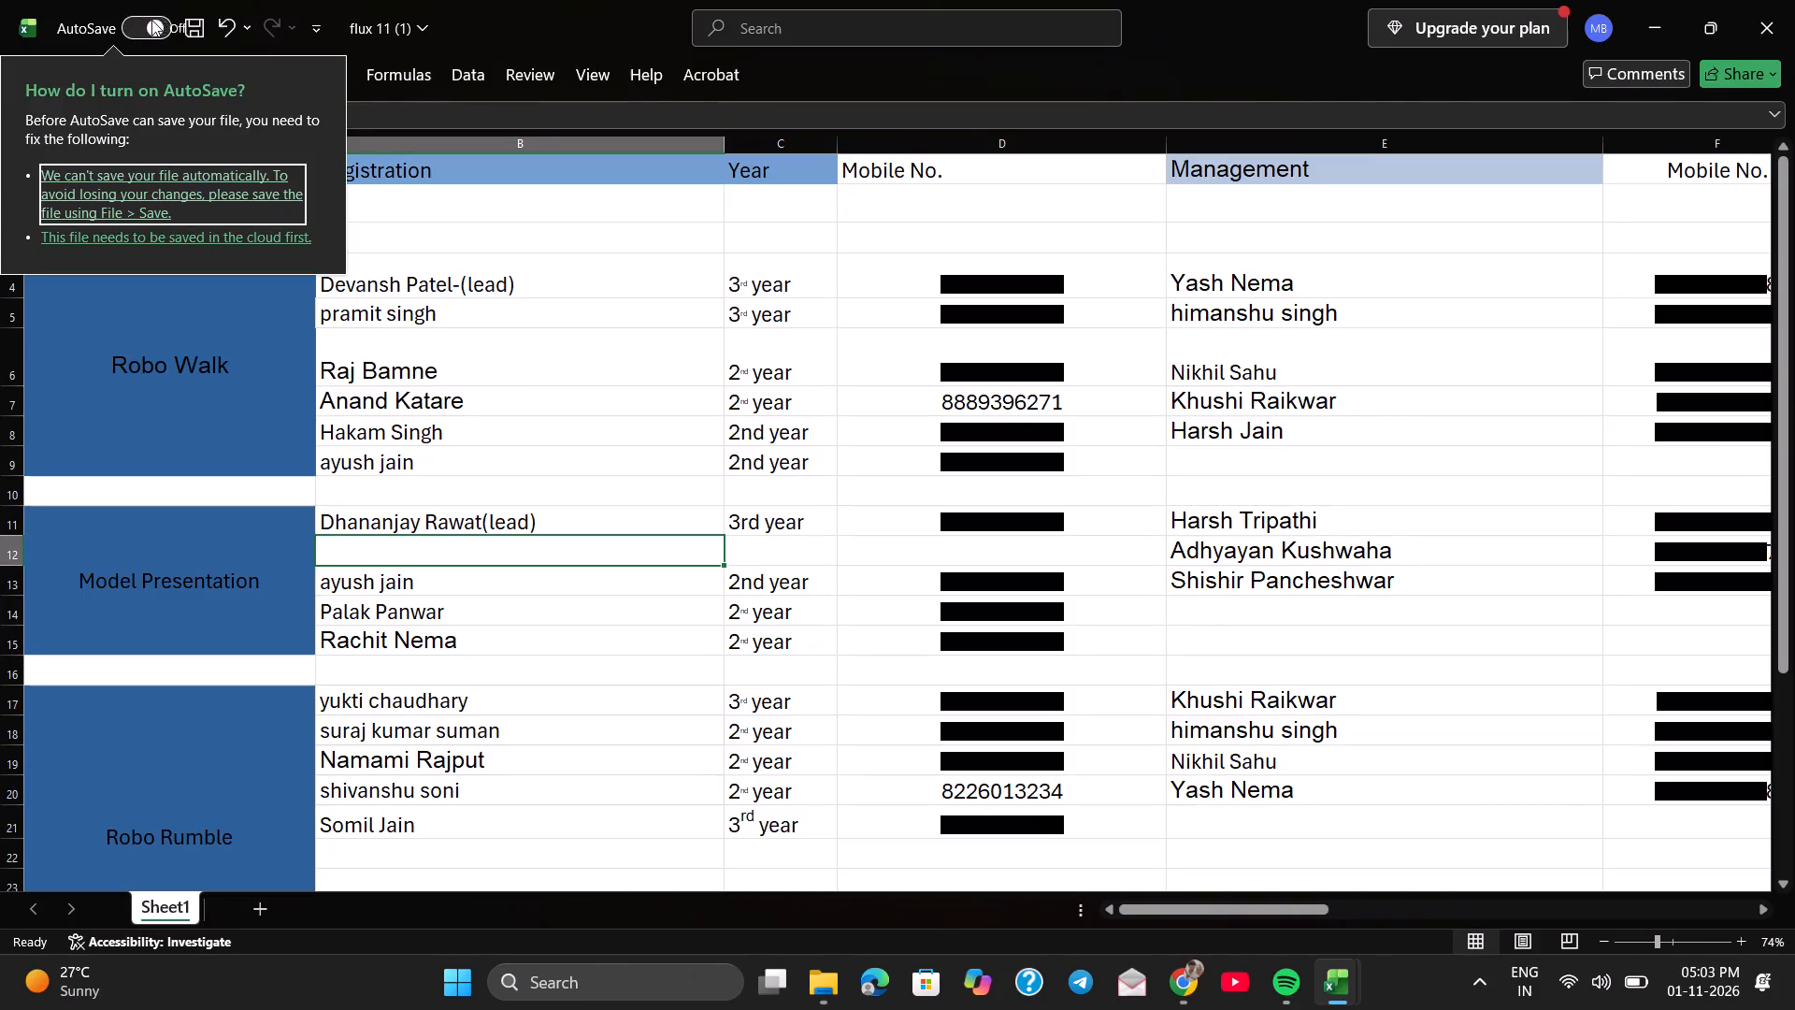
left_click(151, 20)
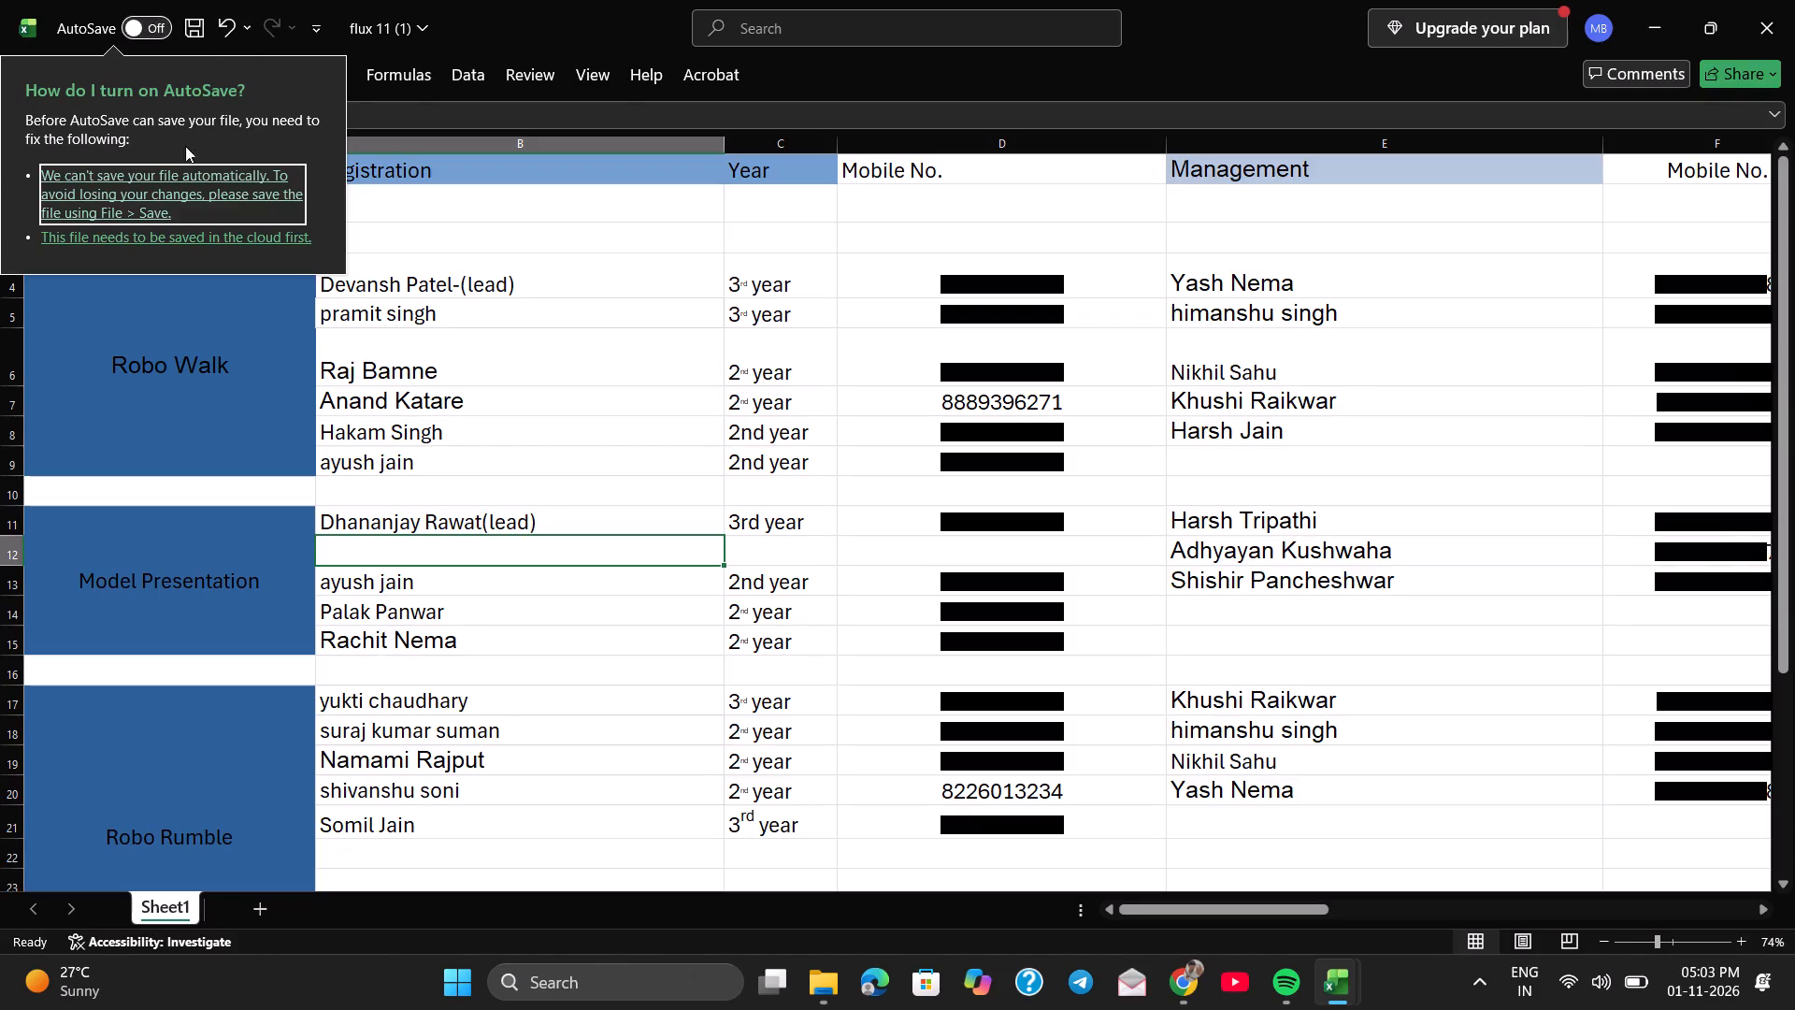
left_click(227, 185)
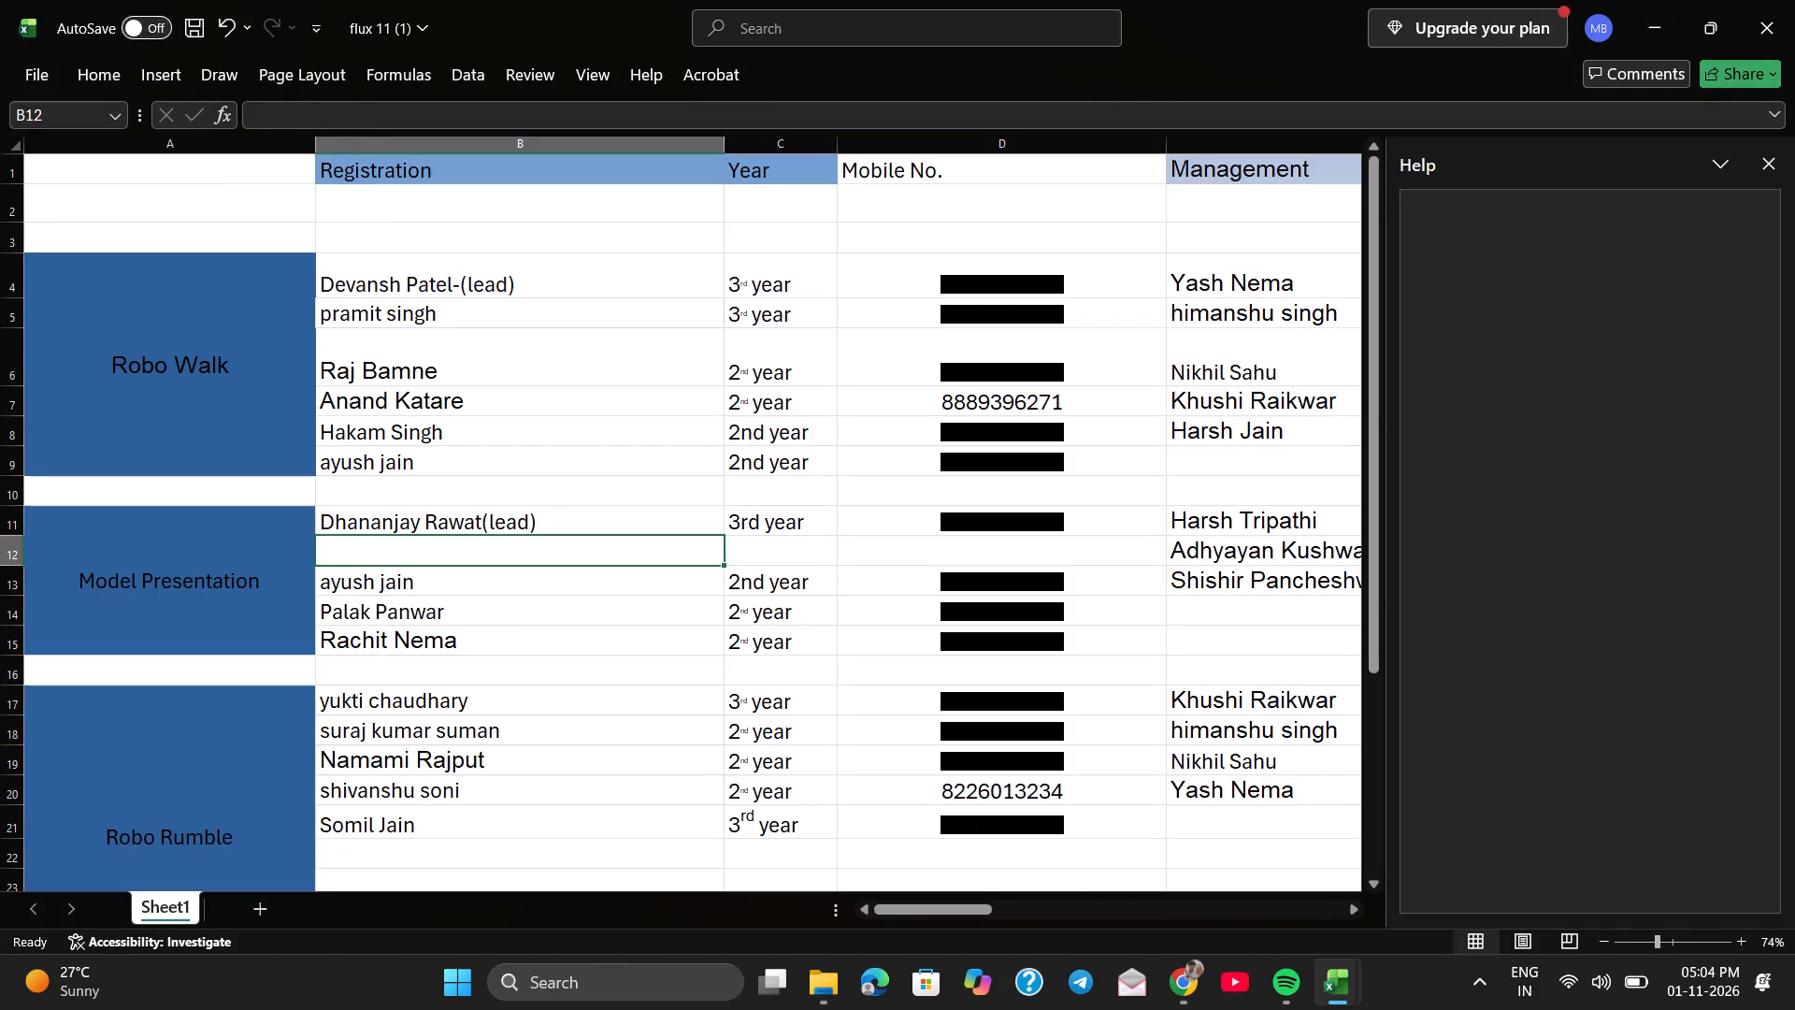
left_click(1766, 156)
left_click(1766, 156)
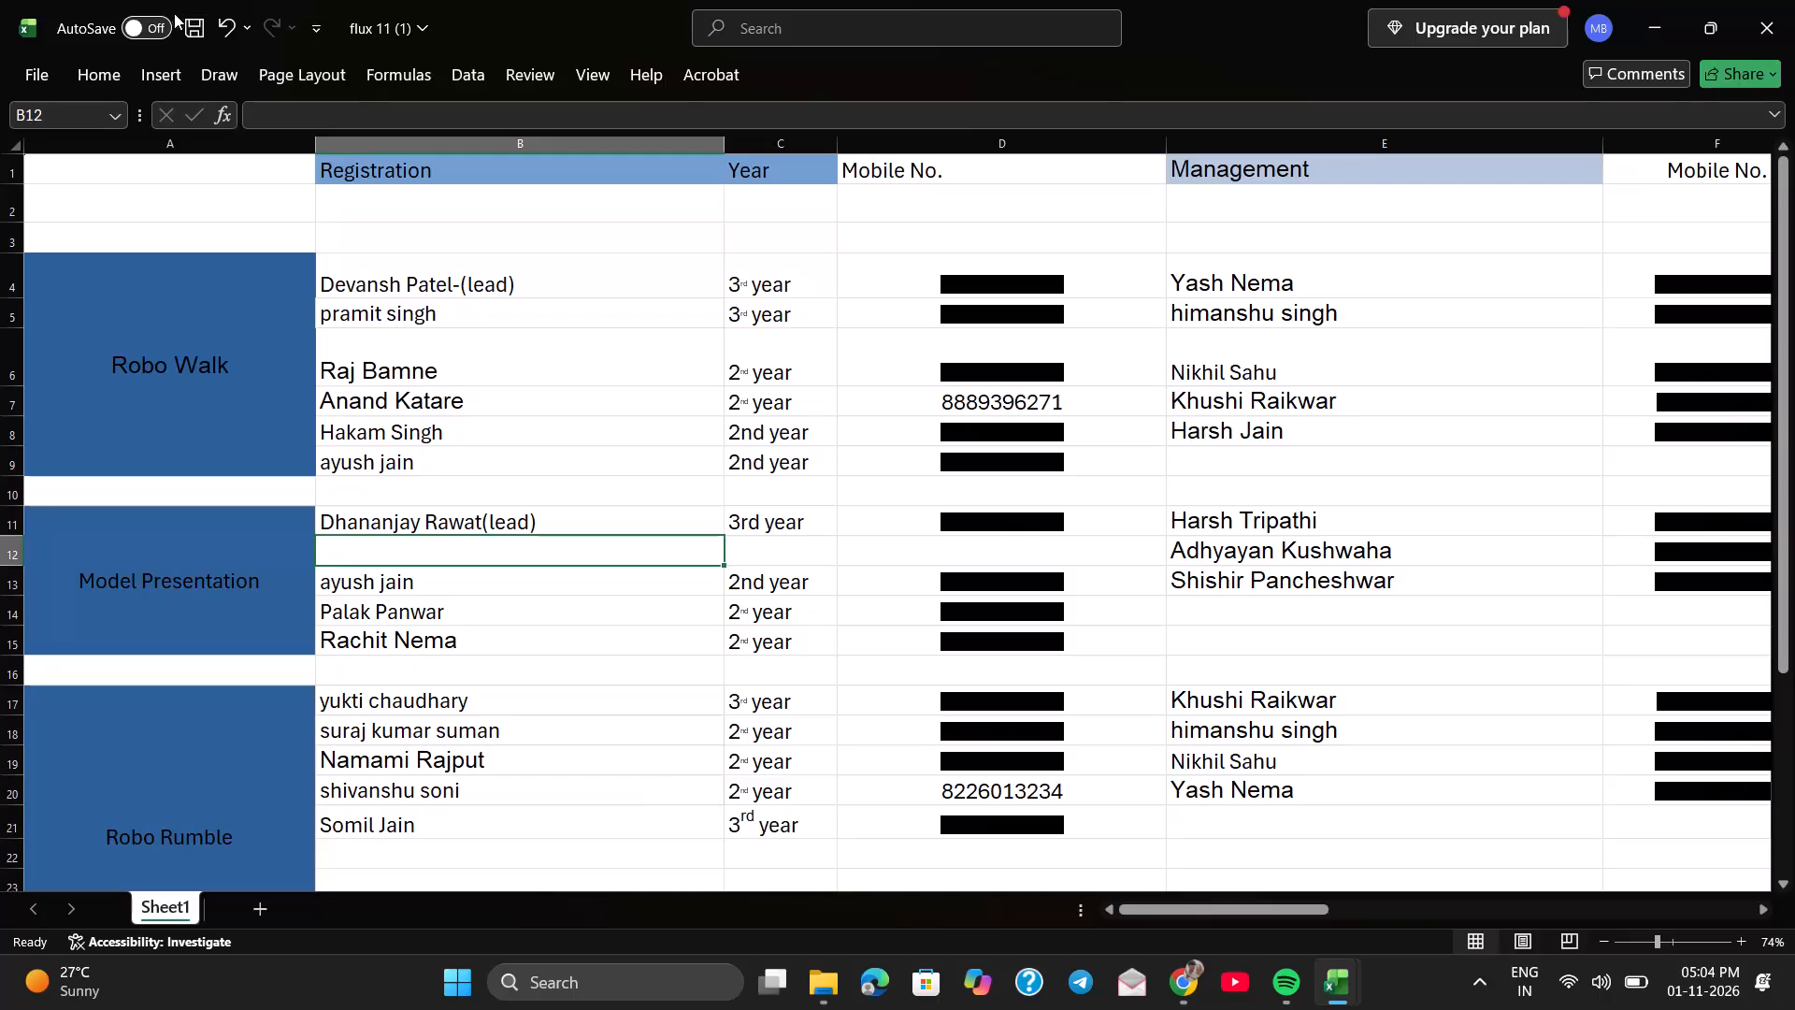
Save the flux 11 (1) workbook, keeping its current .ods format.
left_click(196, 16)
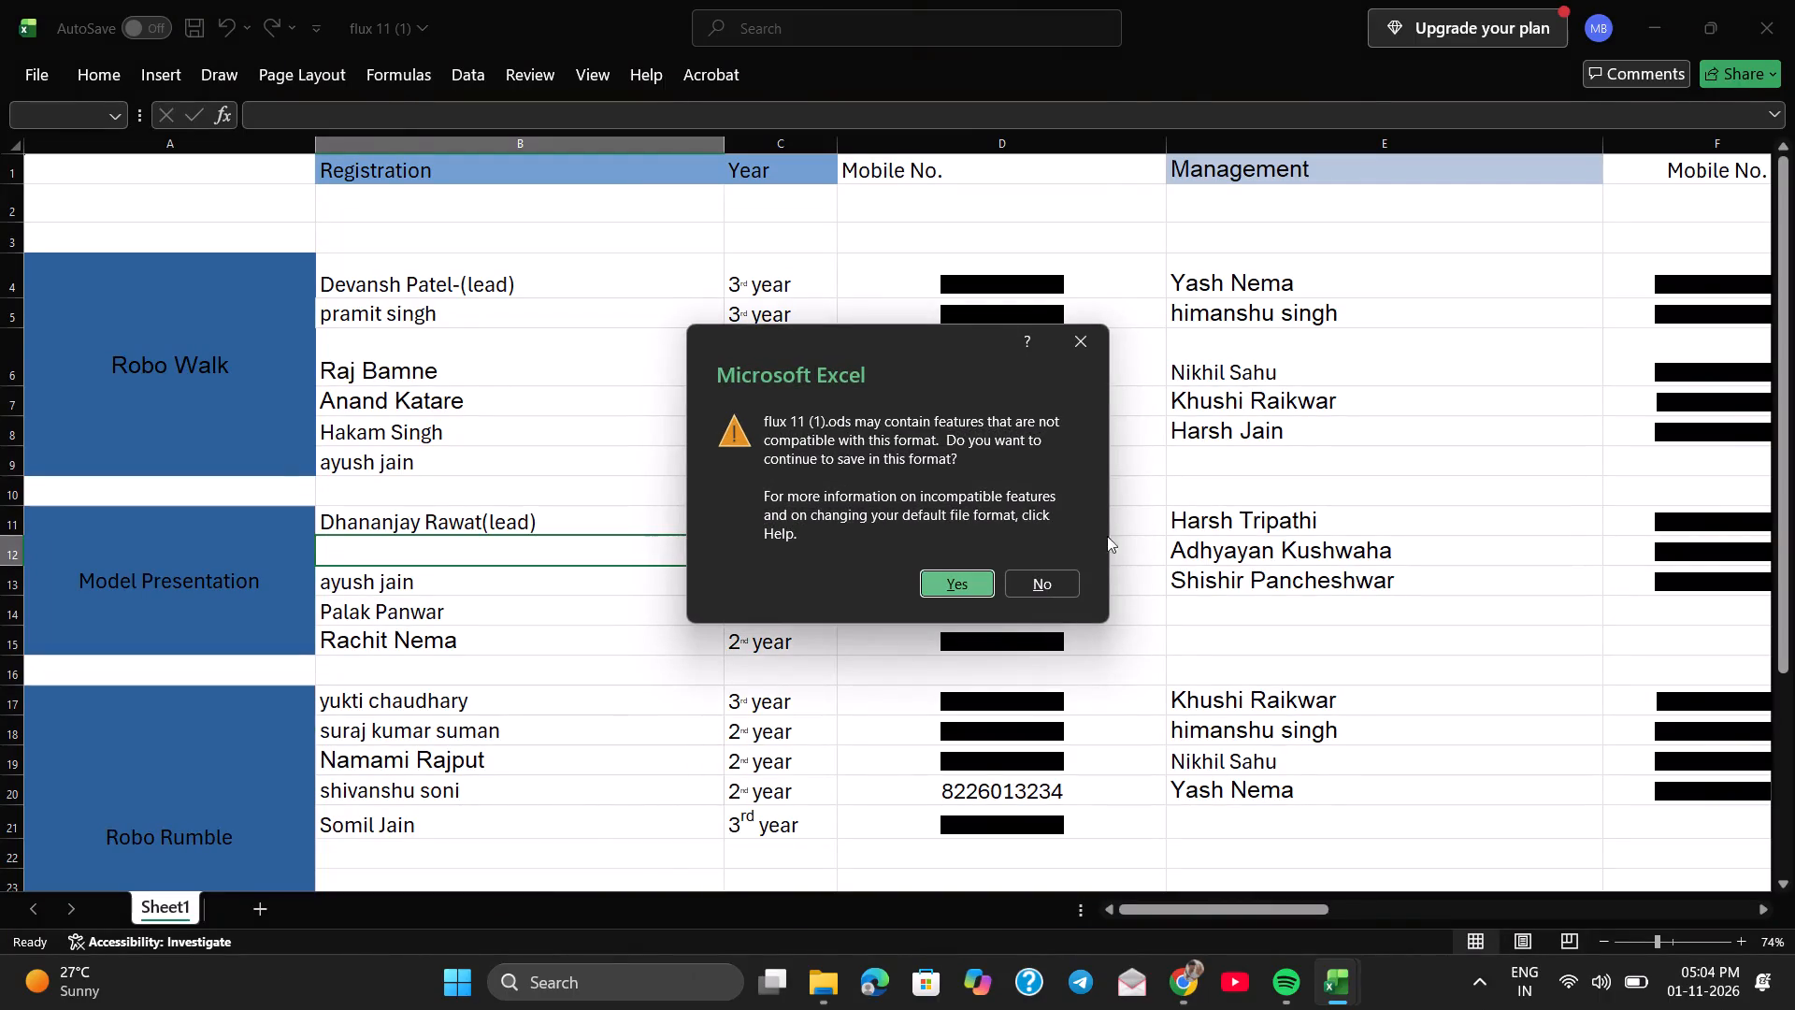
left_click(953, 584)
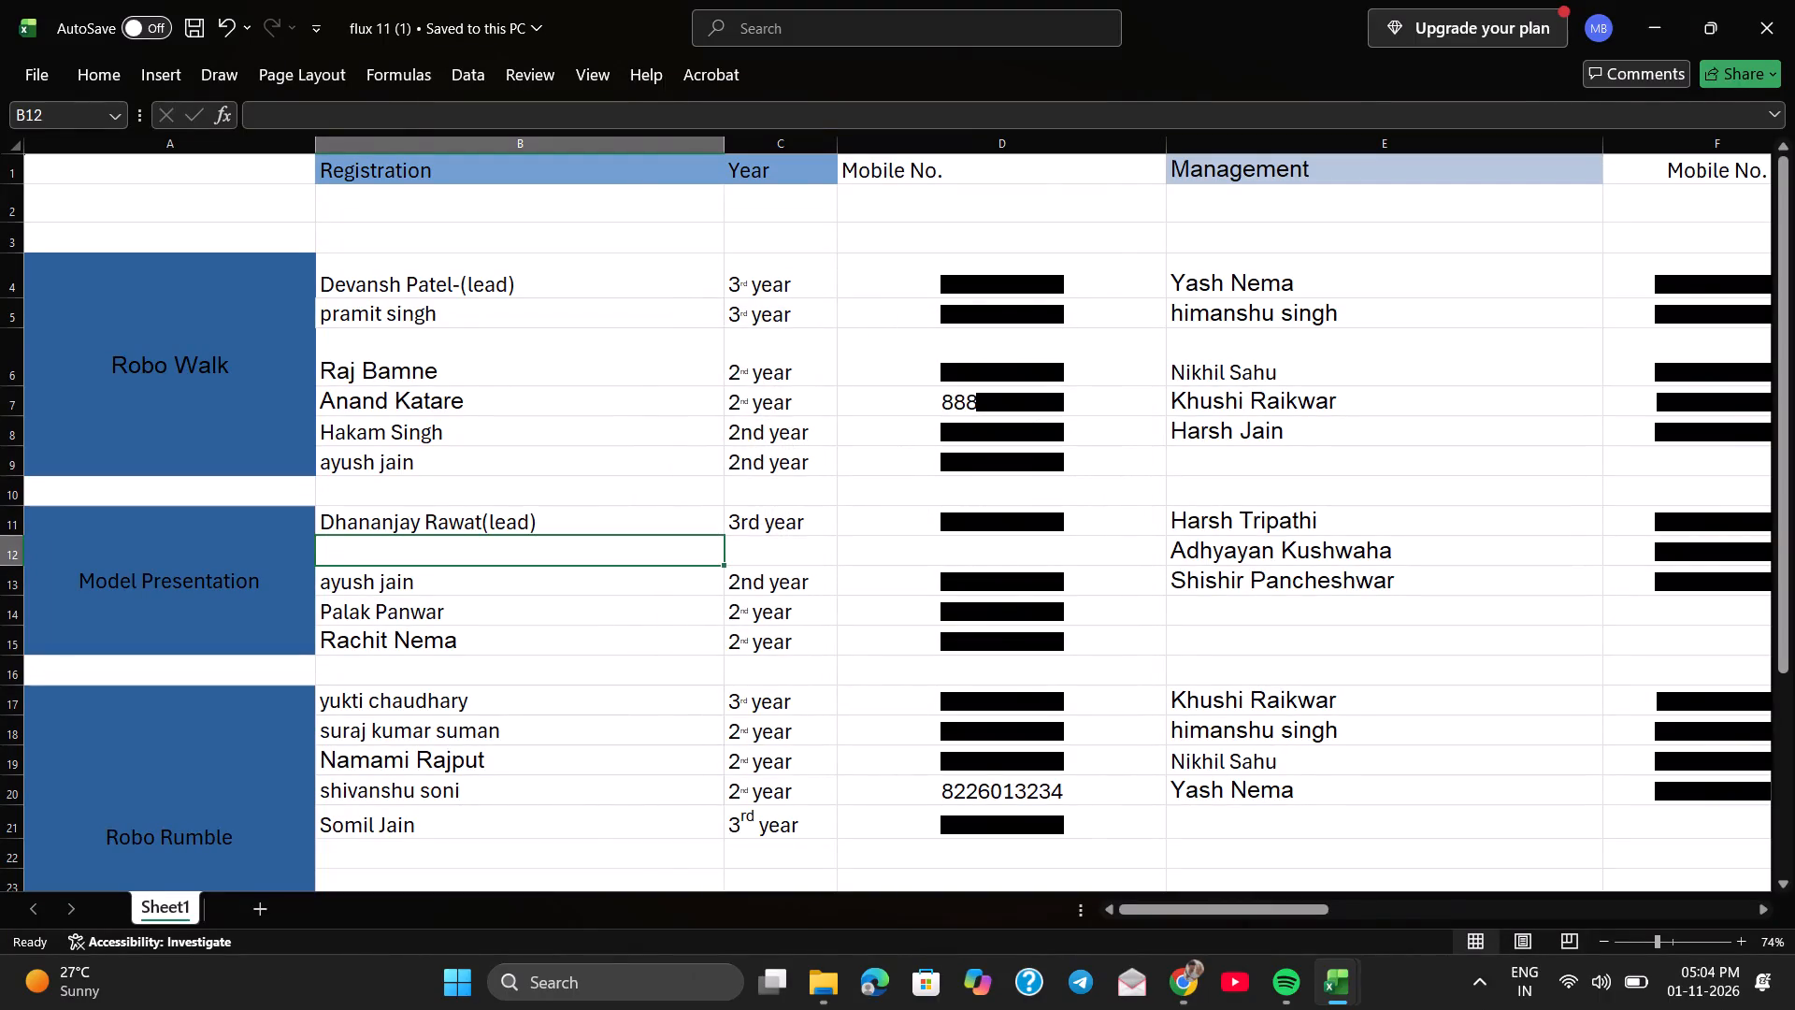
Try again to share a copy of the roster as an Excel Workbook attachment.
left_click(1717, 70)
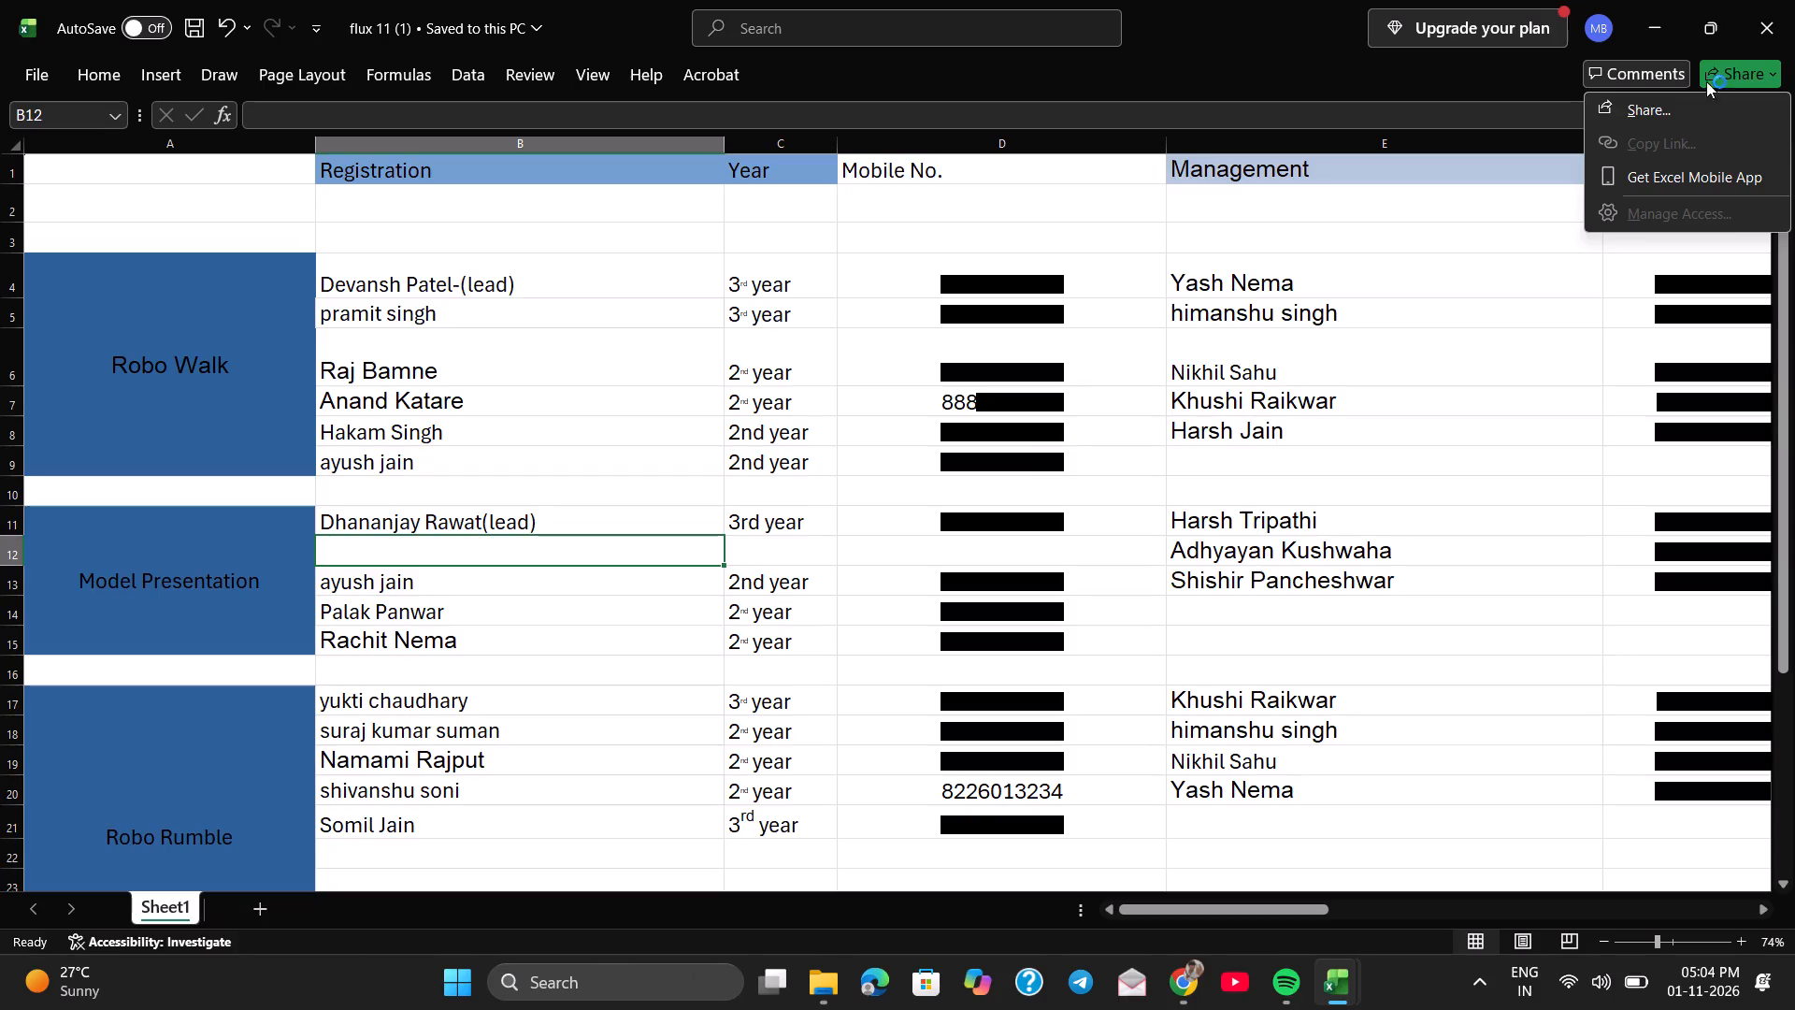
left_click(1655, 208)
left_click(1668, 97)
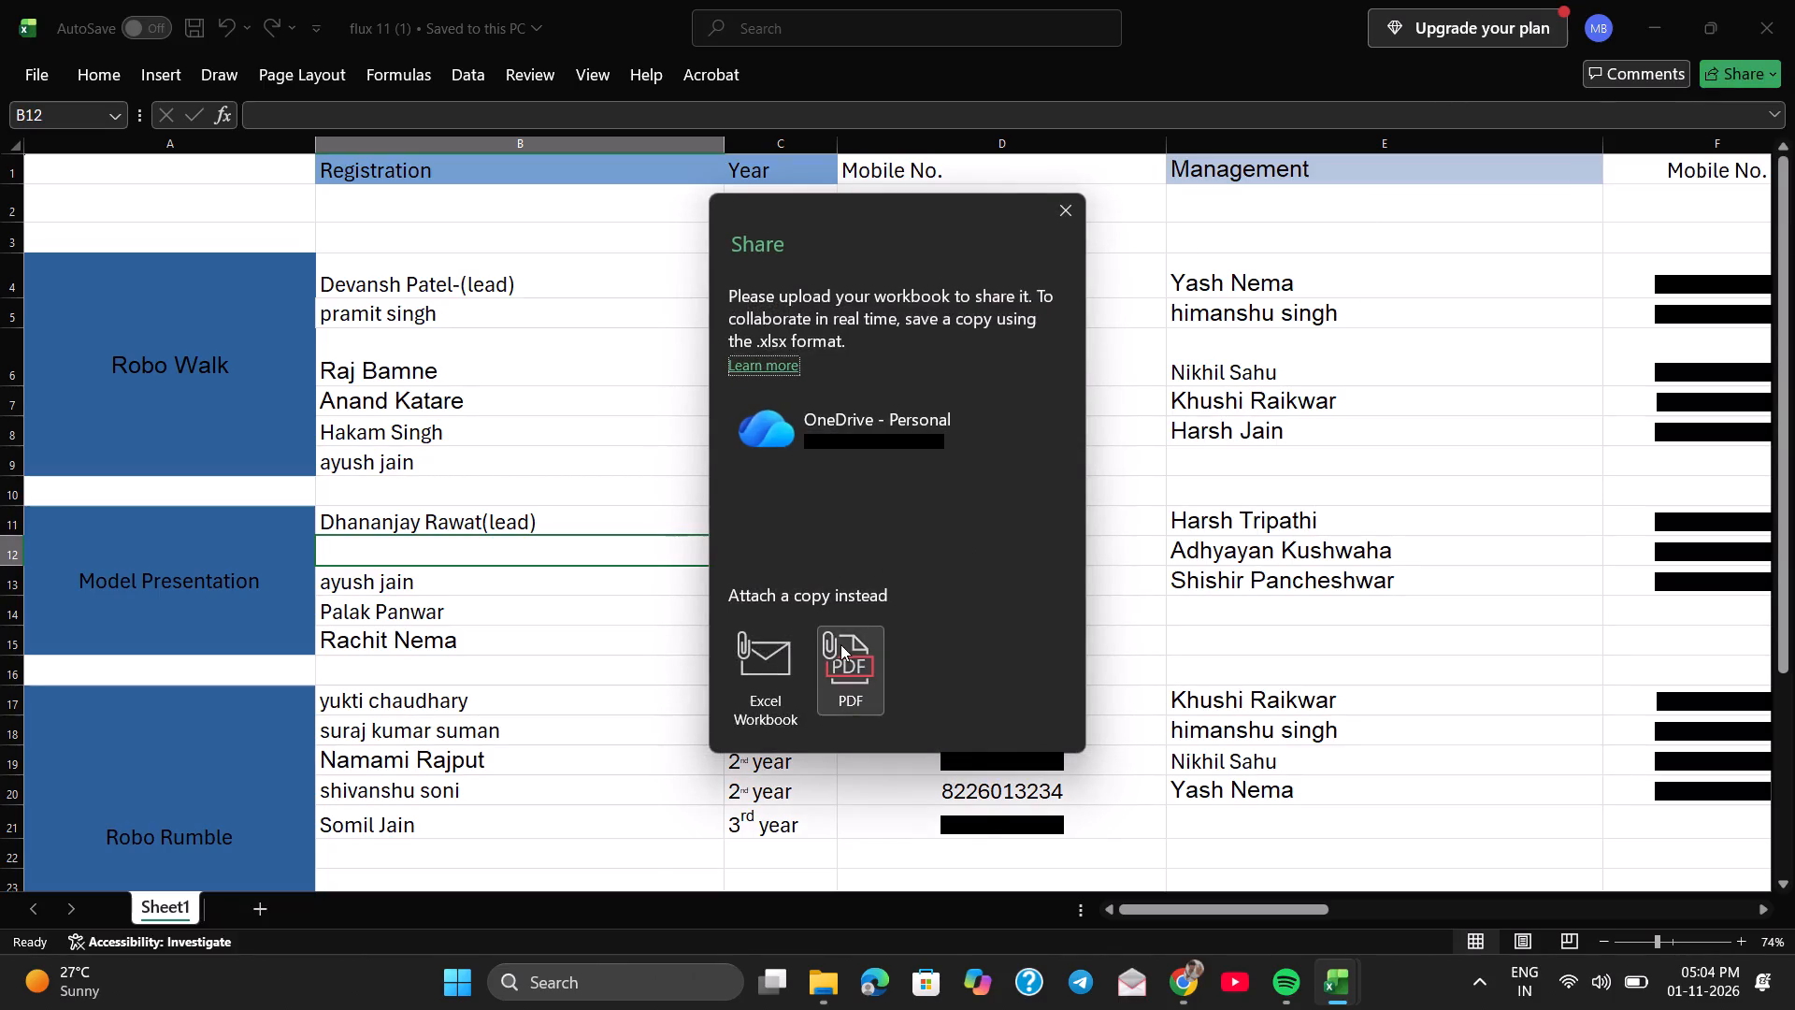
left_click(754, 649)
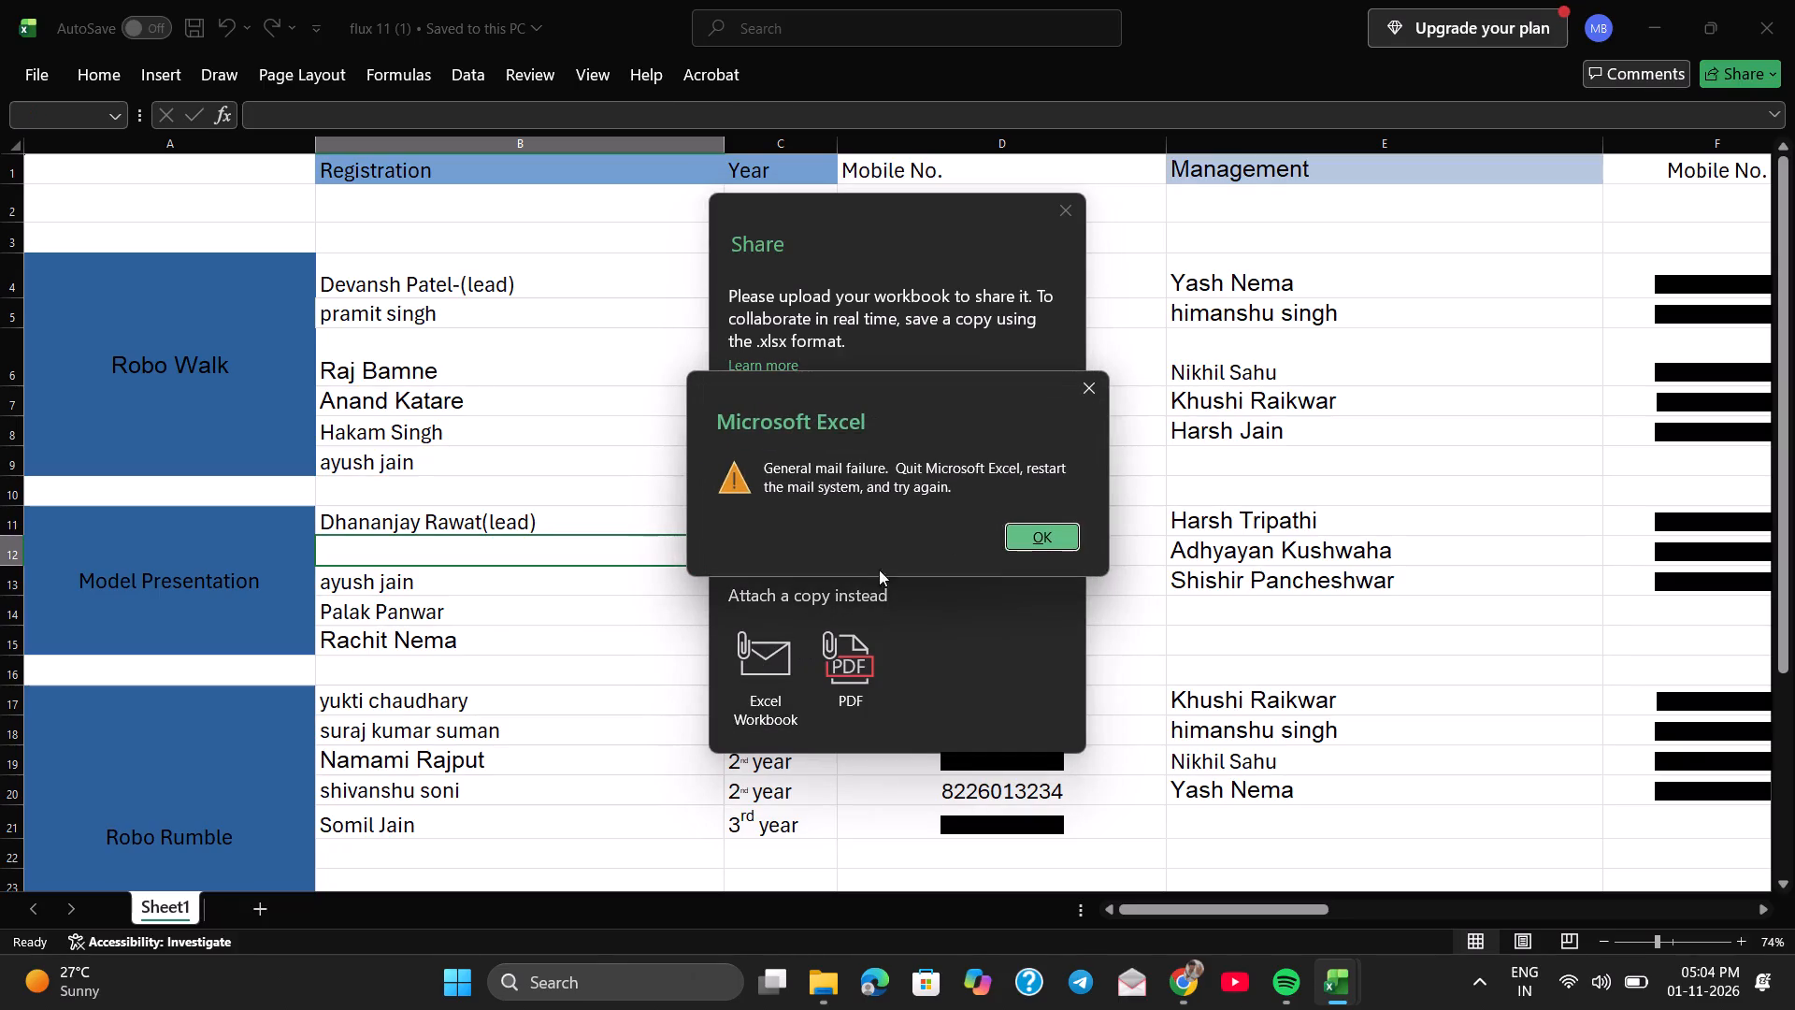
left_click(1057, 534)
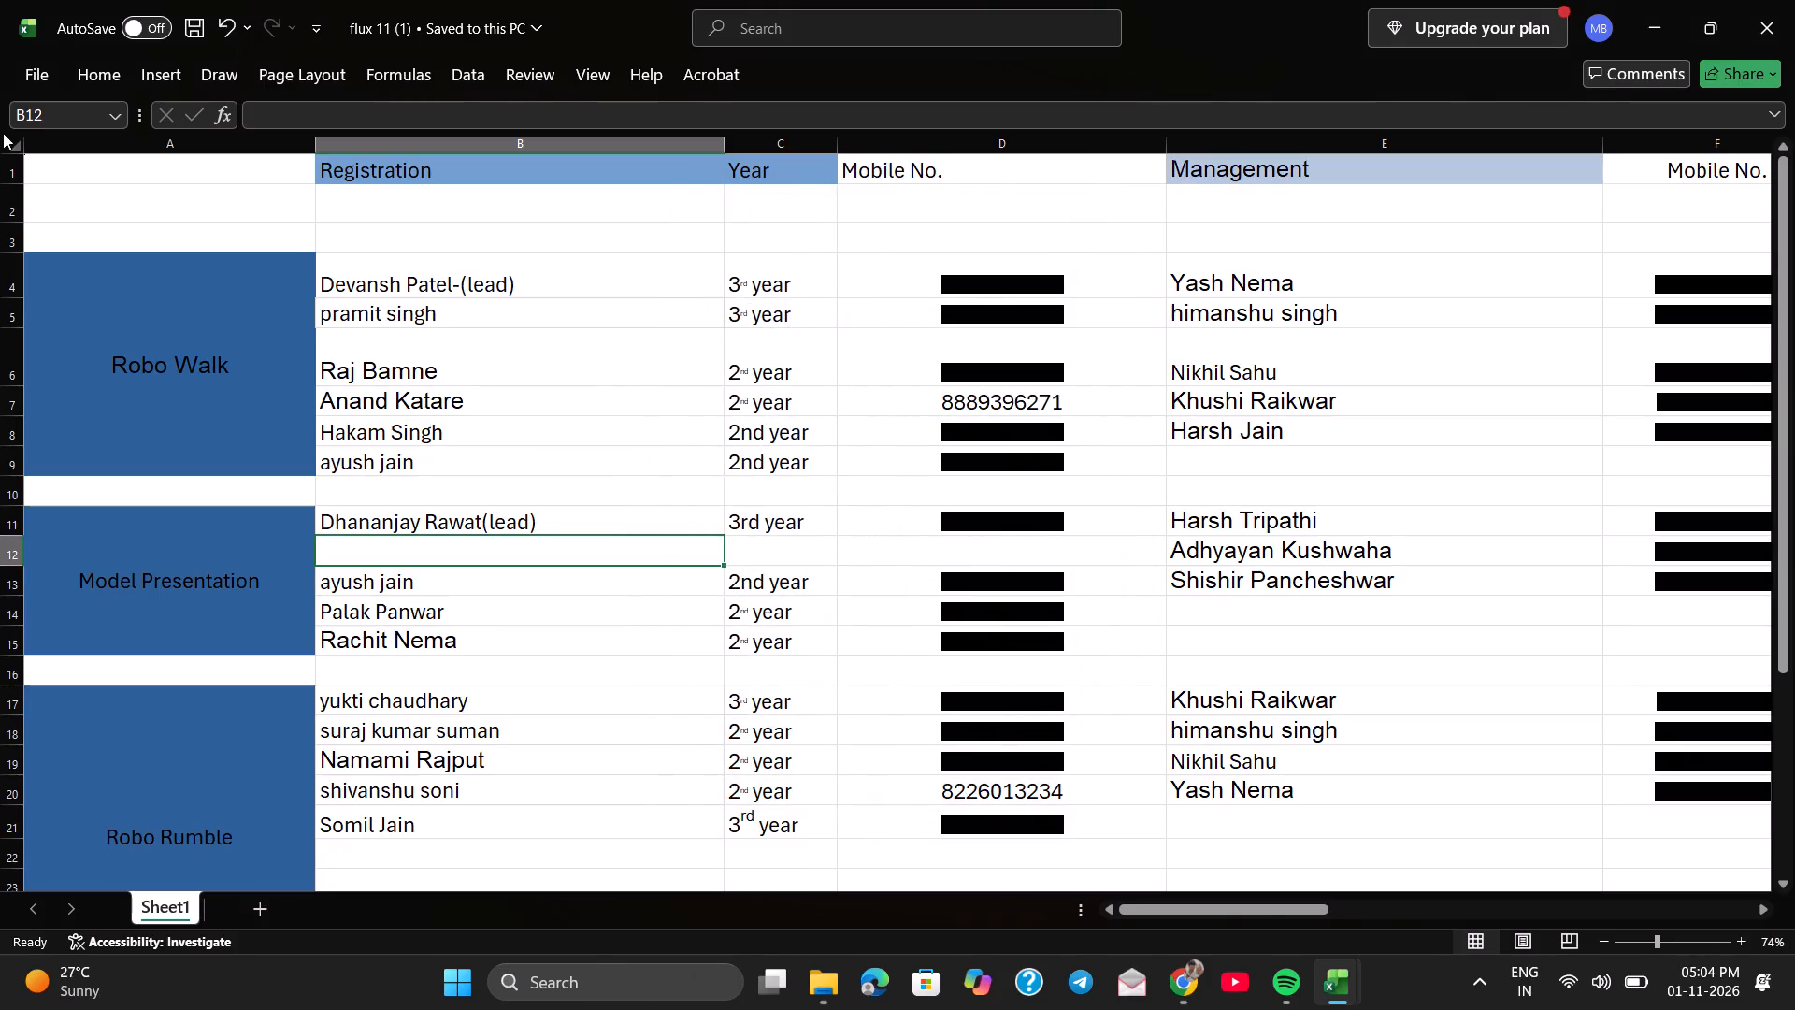
Look through the workbook's export options, including the one for creating a PDF/XPS document.
left_click(32, 66)
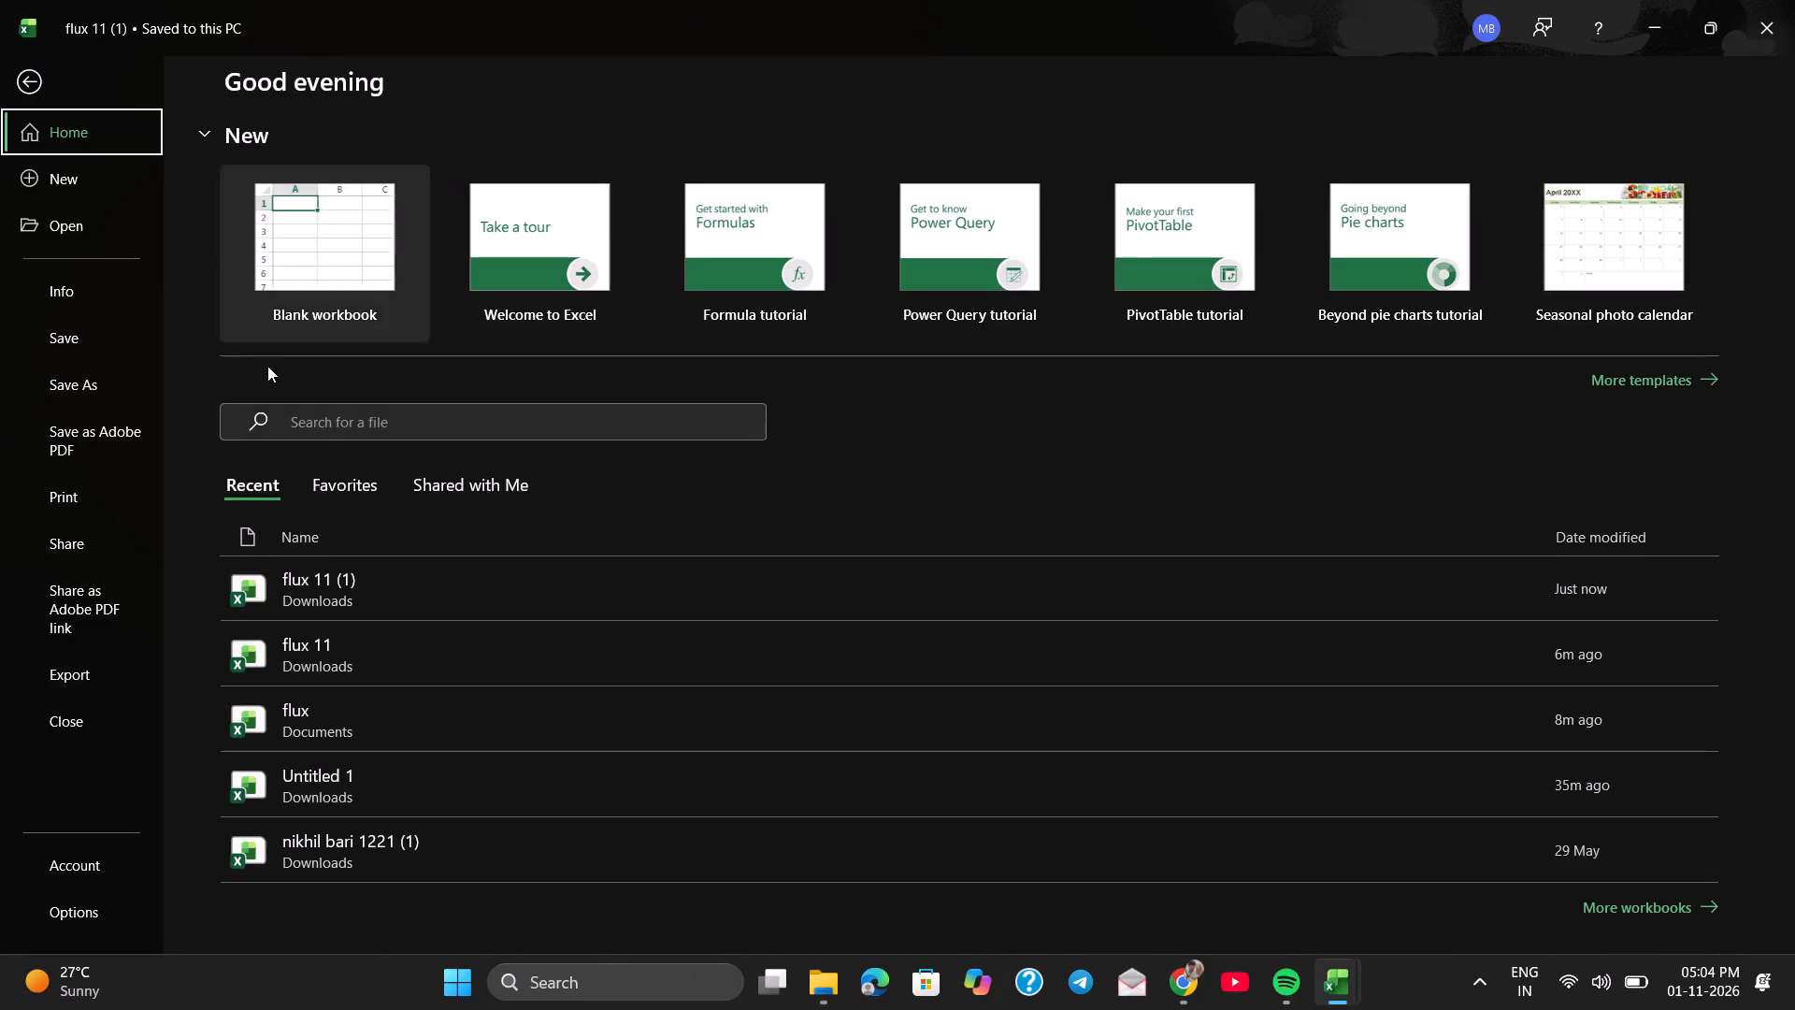
left_click_drag(500, 616, 220, 570)
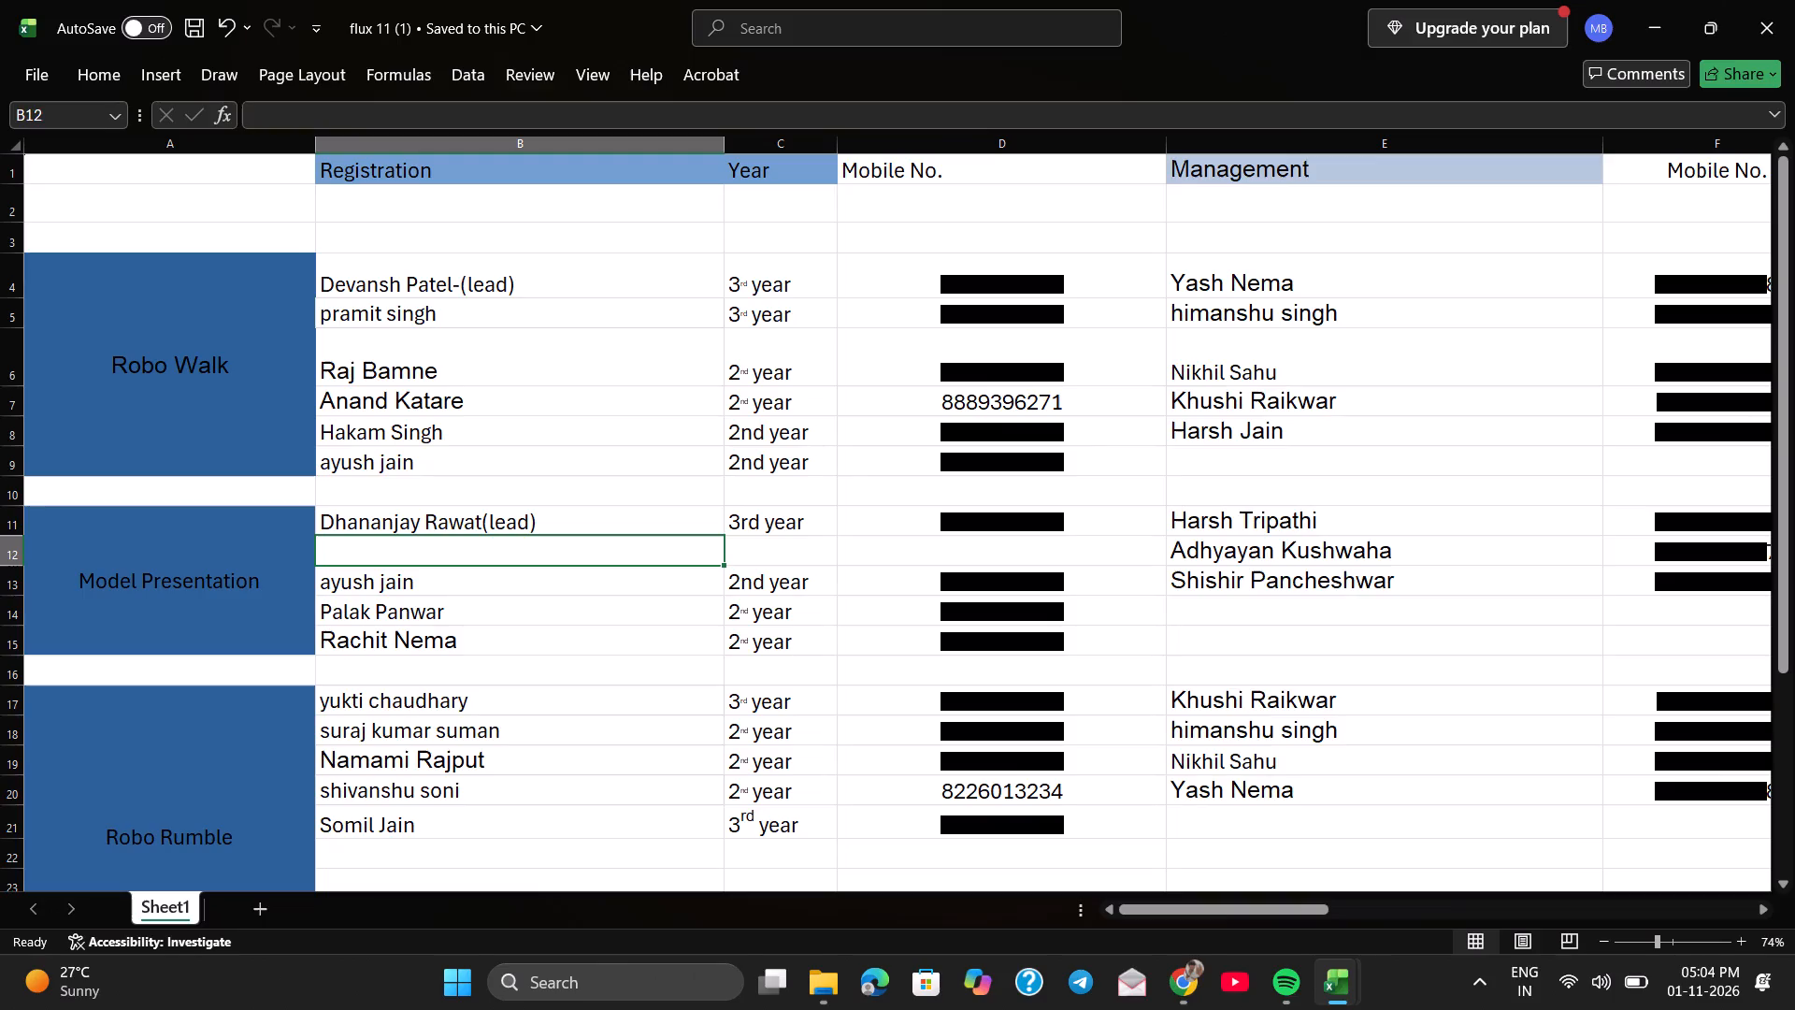
left_click(21, 71)
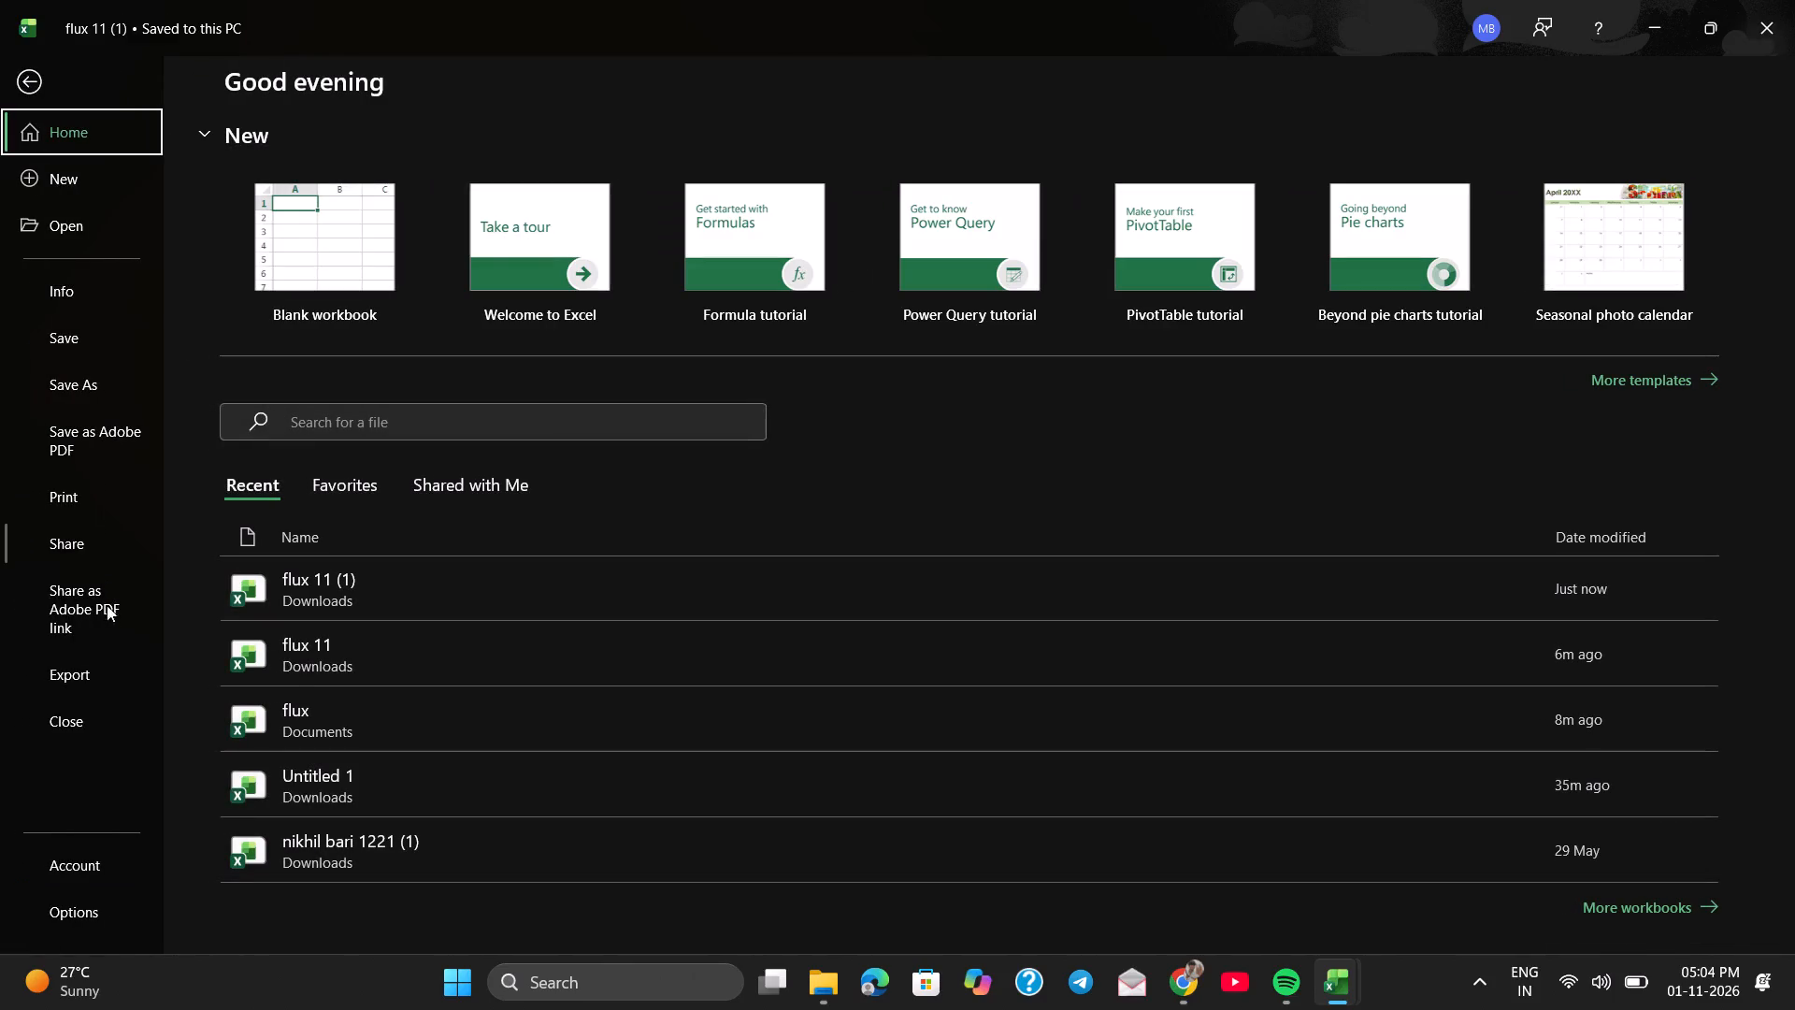
left_click(121, 658)
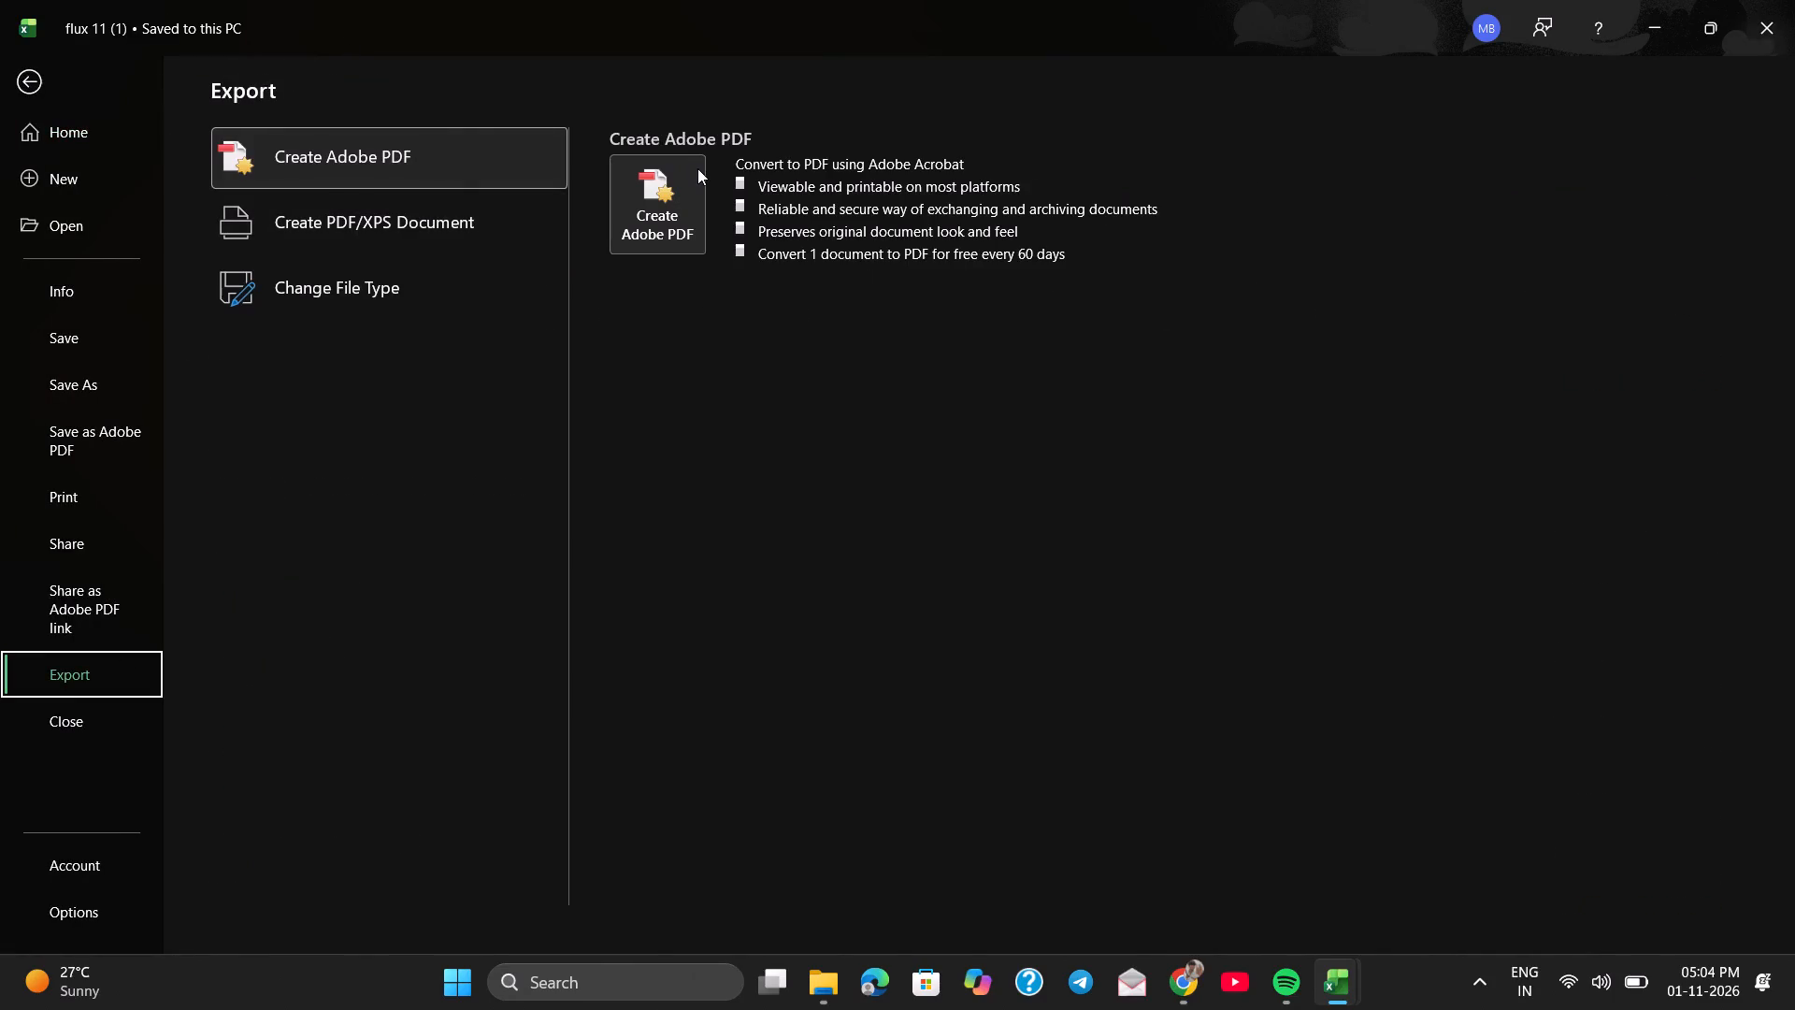
left_click(465, 228)
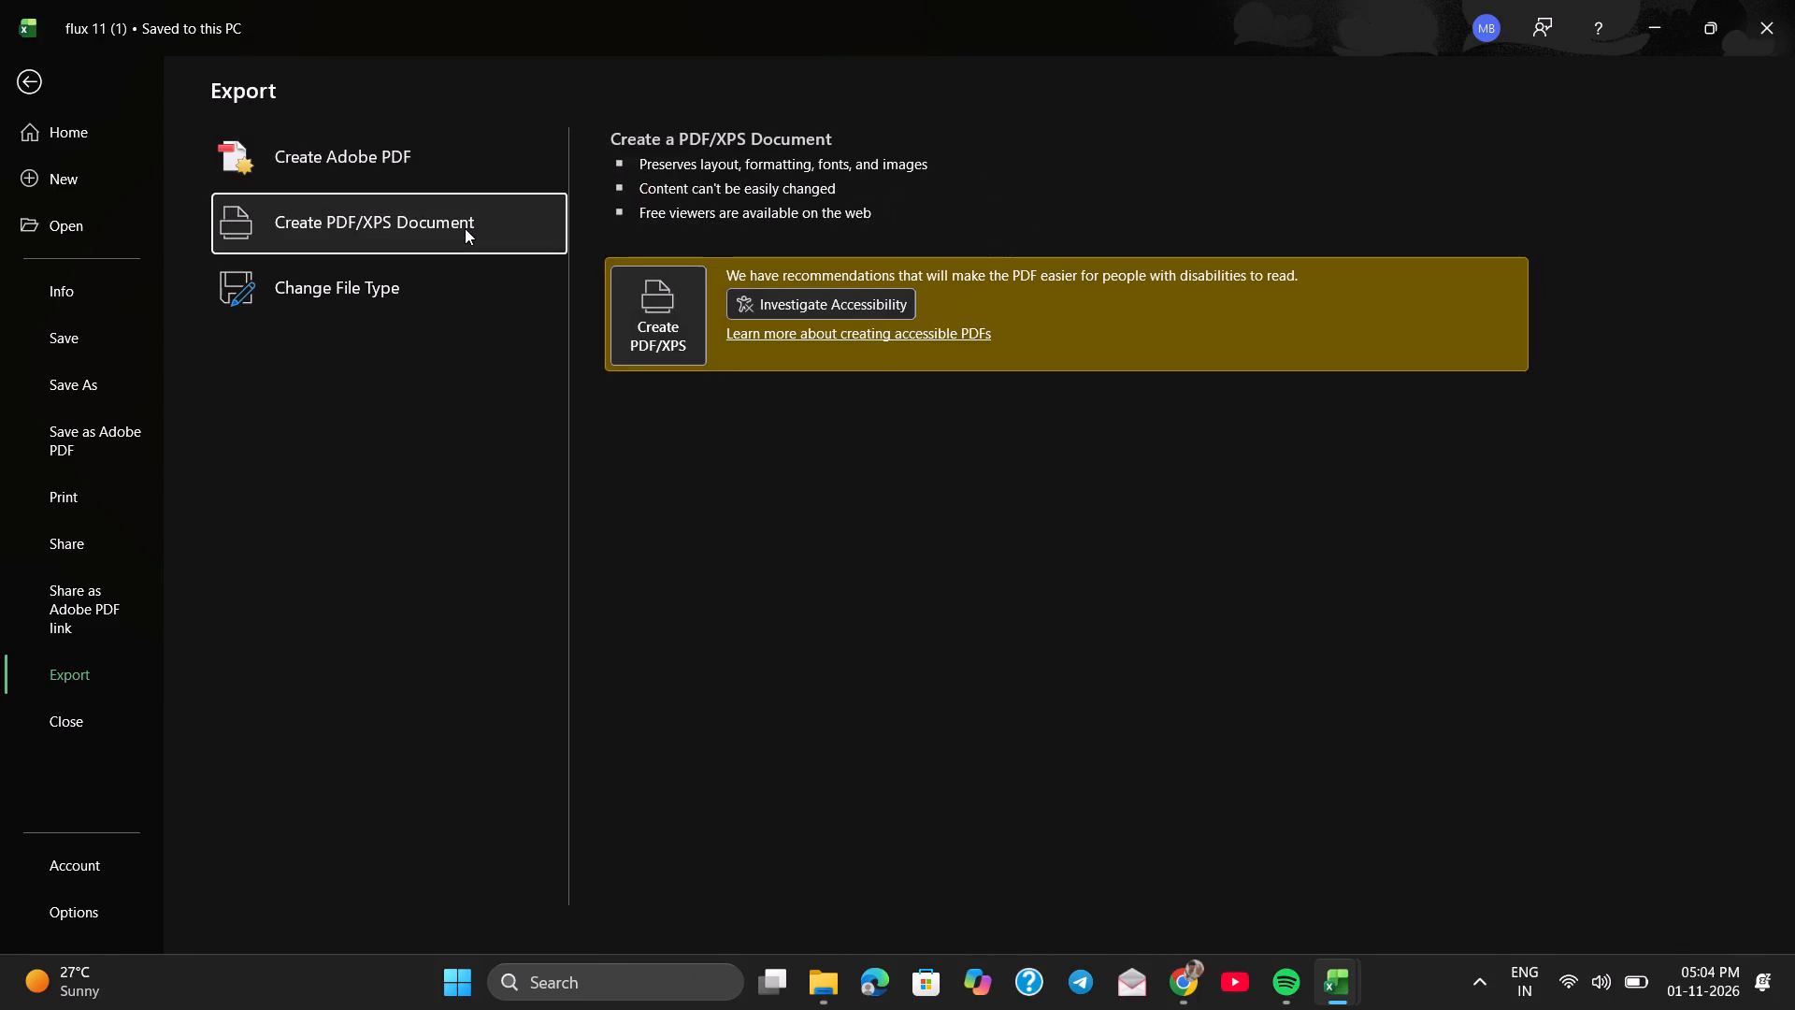
scroll(805, 309, "left", 2)
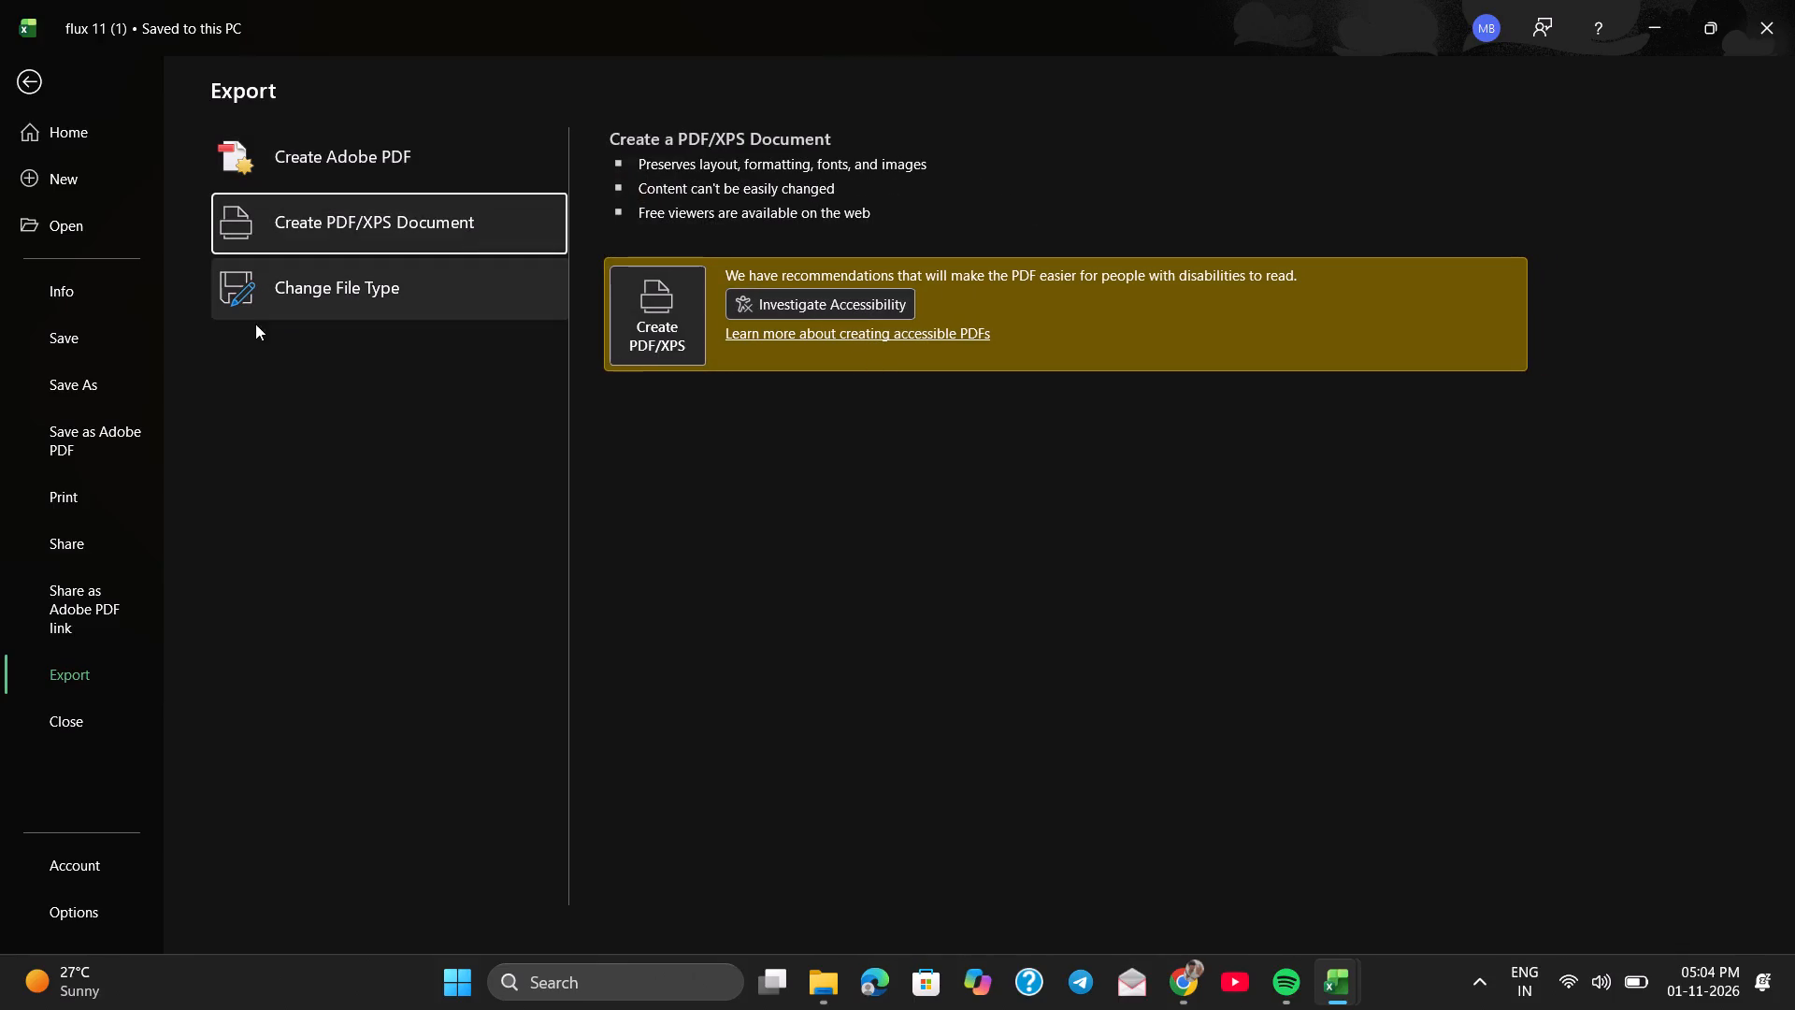
Save the roster under the new name flux main in Downloads as an OpenDocument Spreadsheet.
left_click(99, 376)
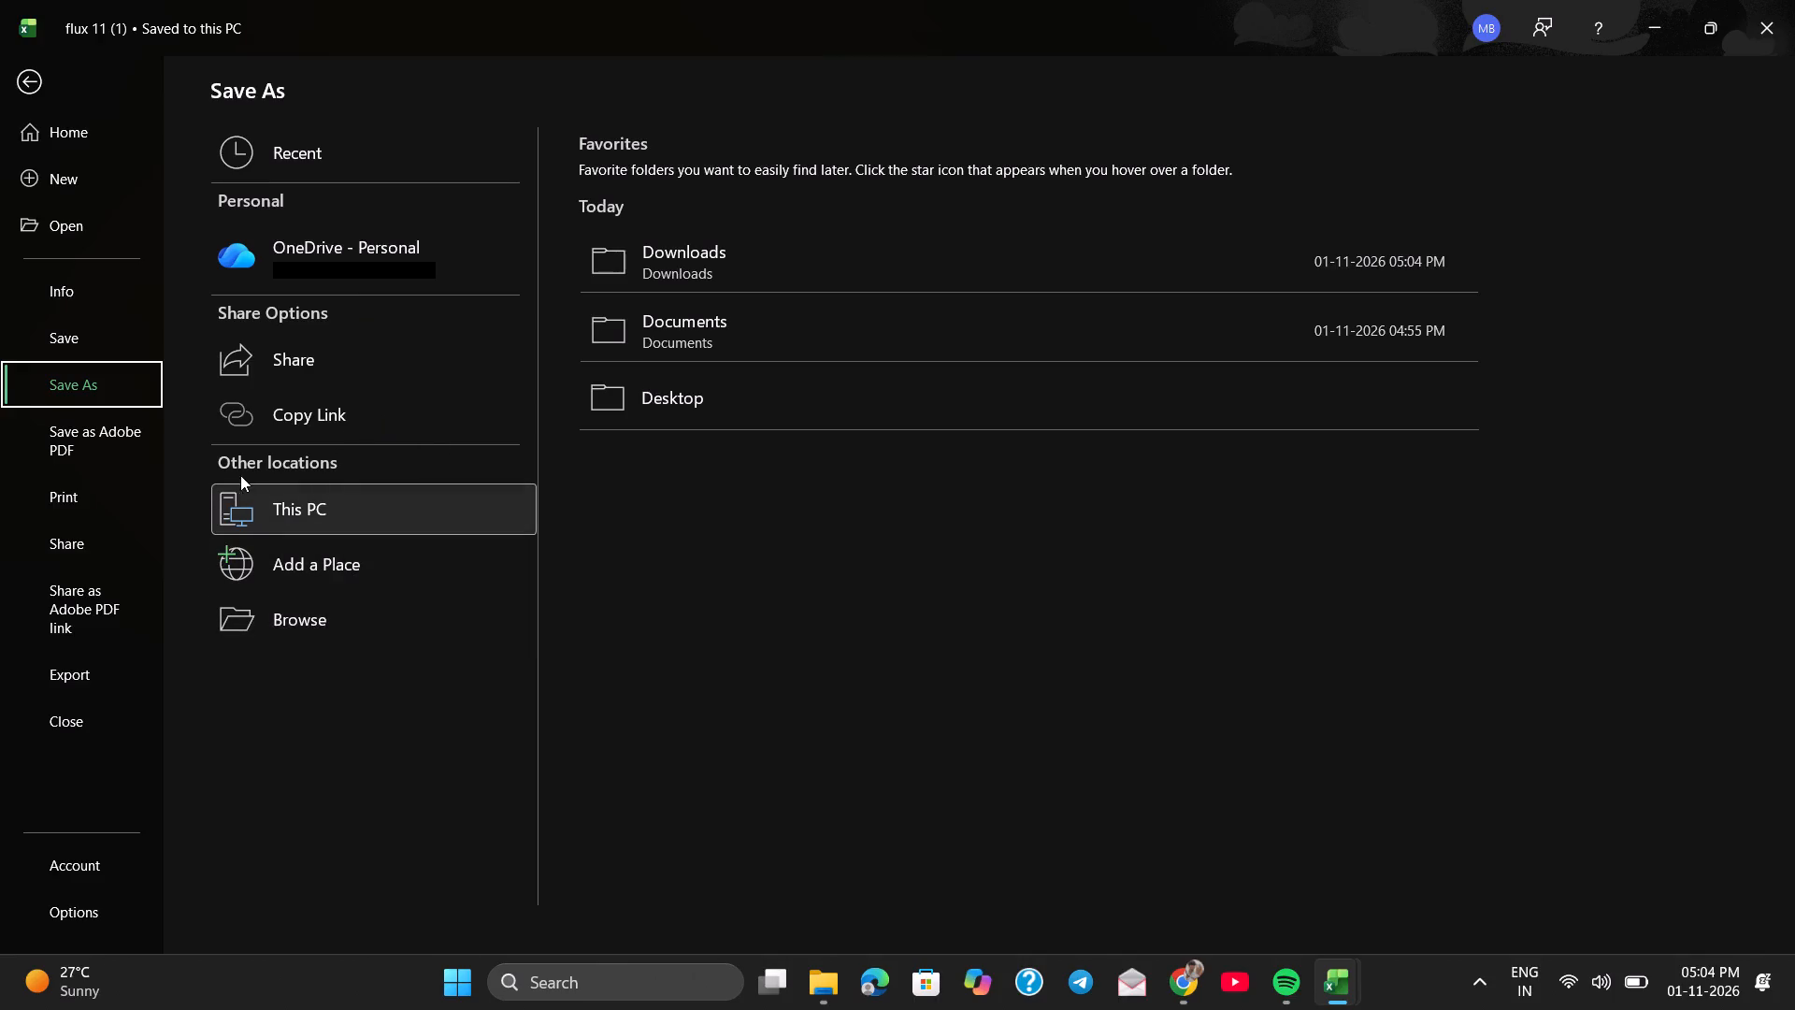
left_click(79, 324)
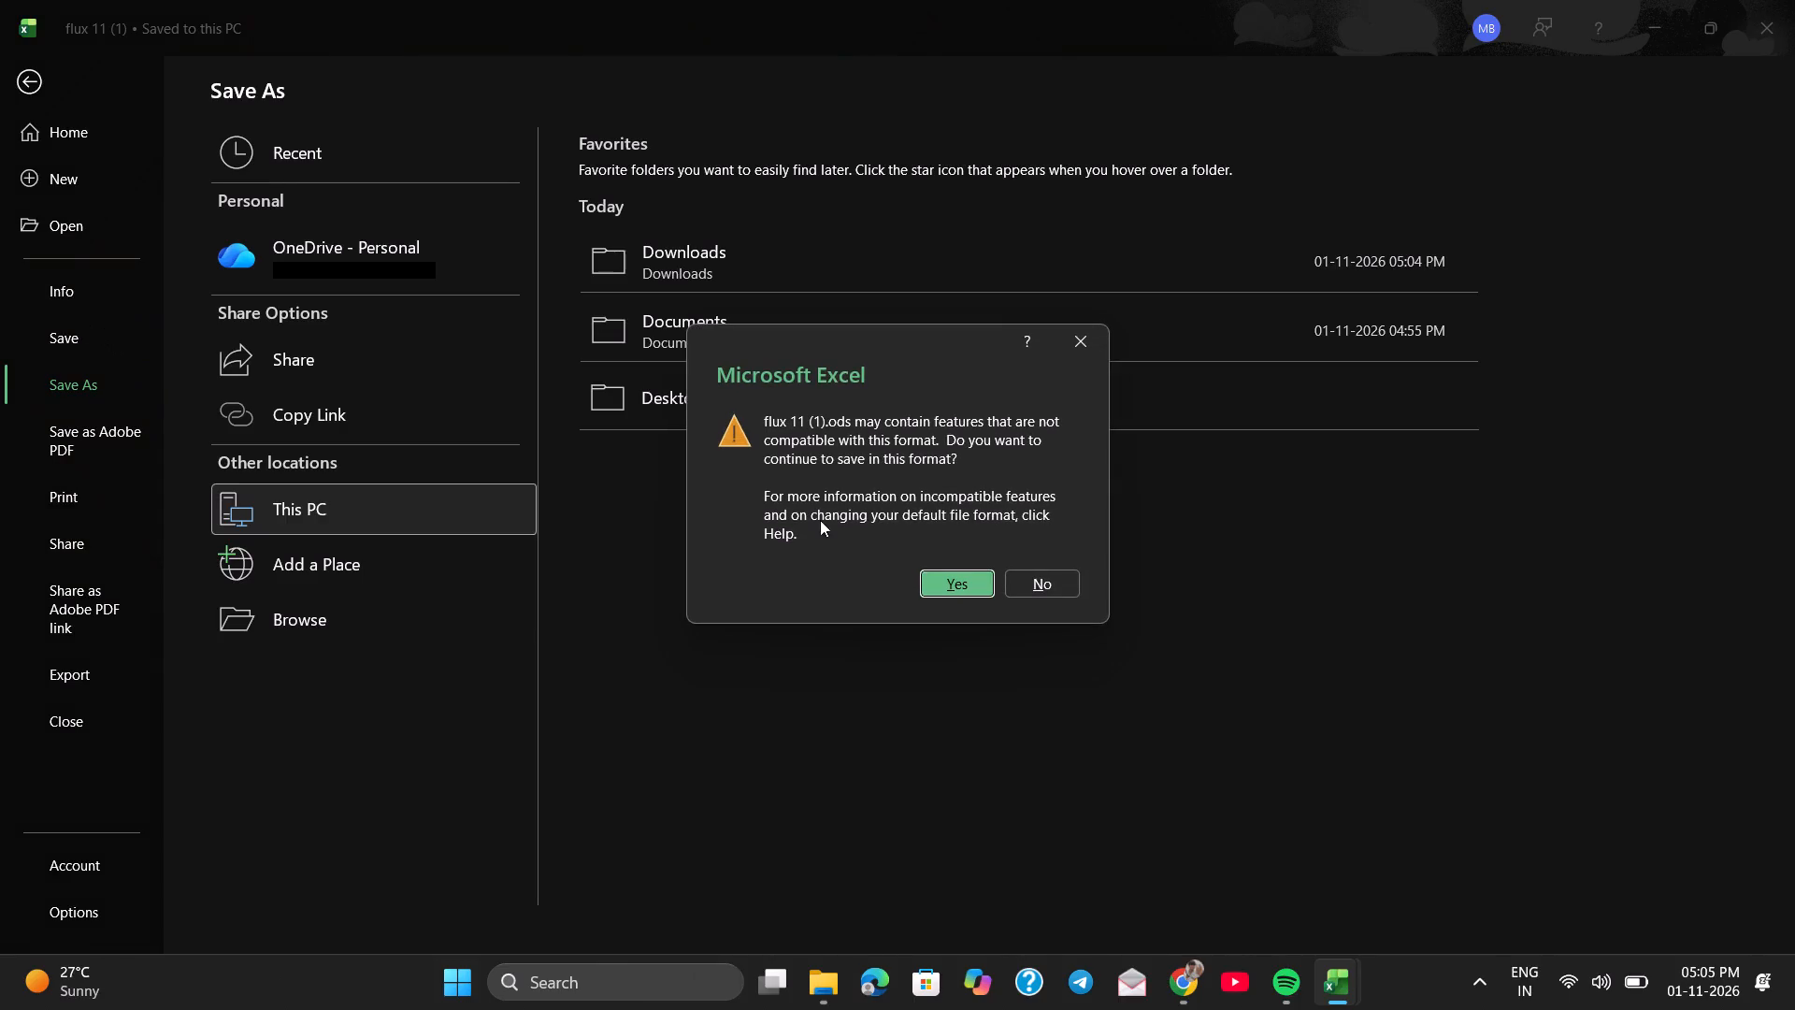
left_click(1028, 587)
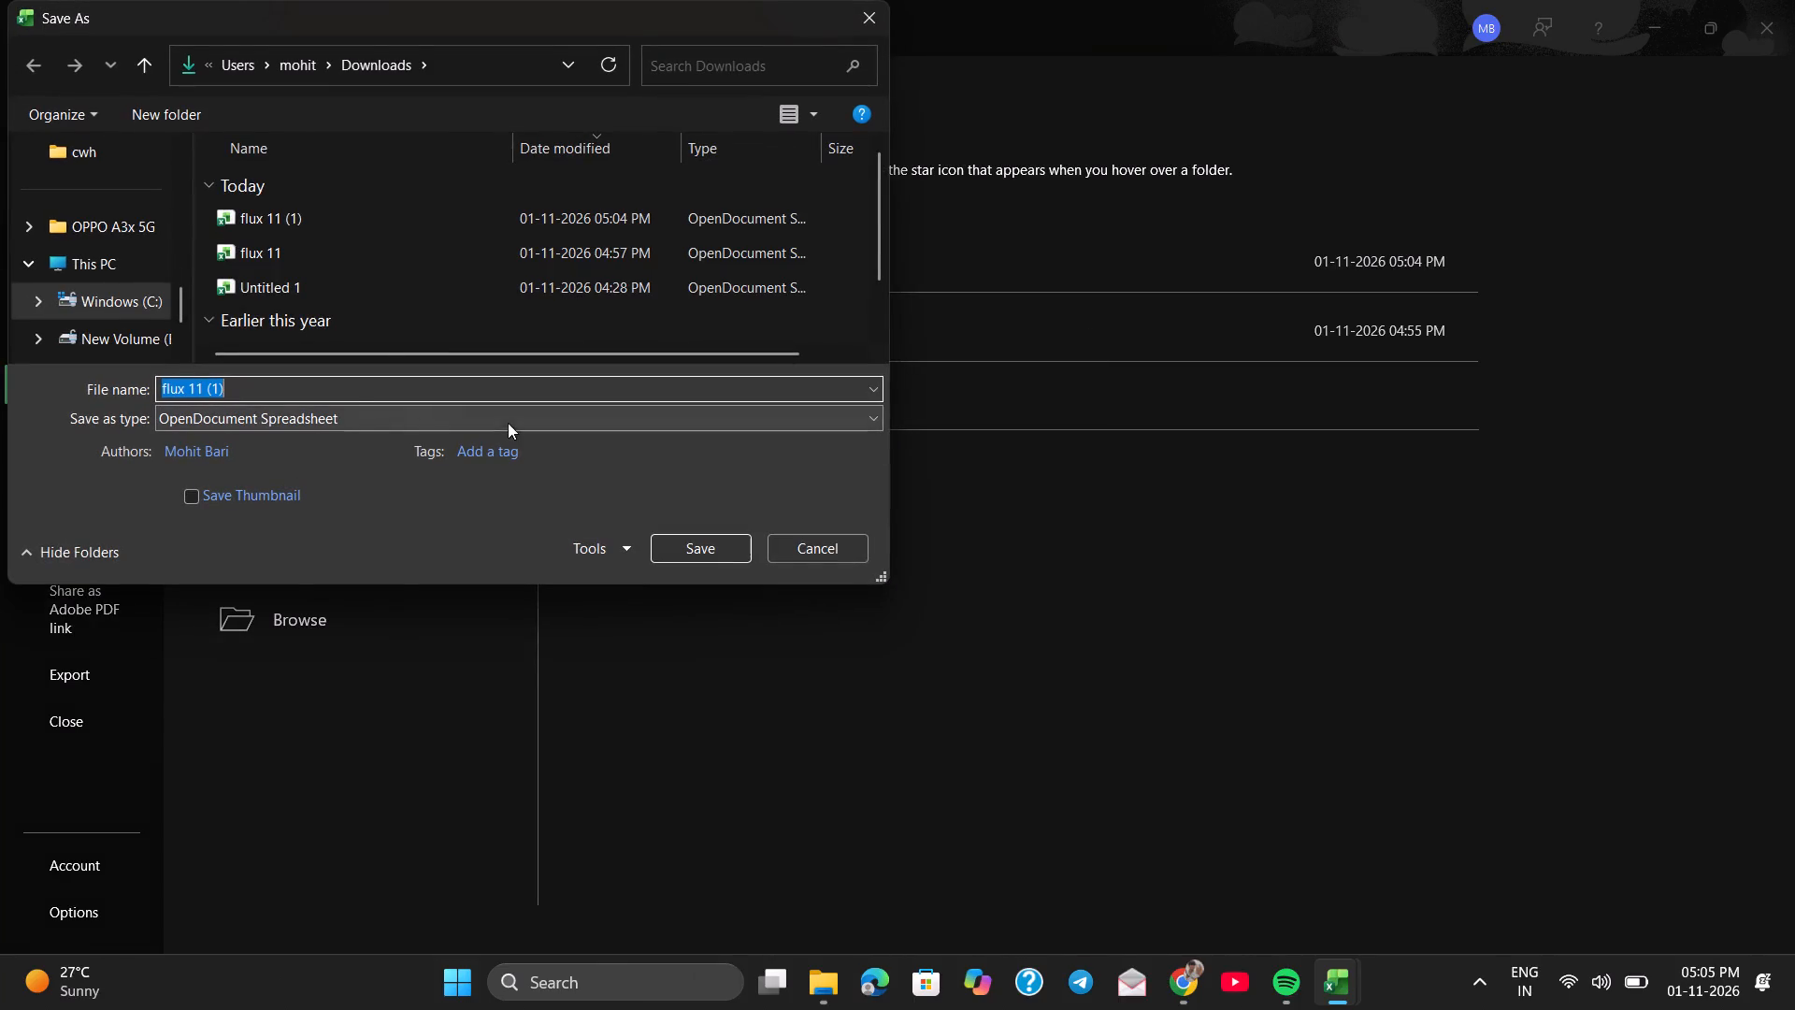
key("BackSpace")
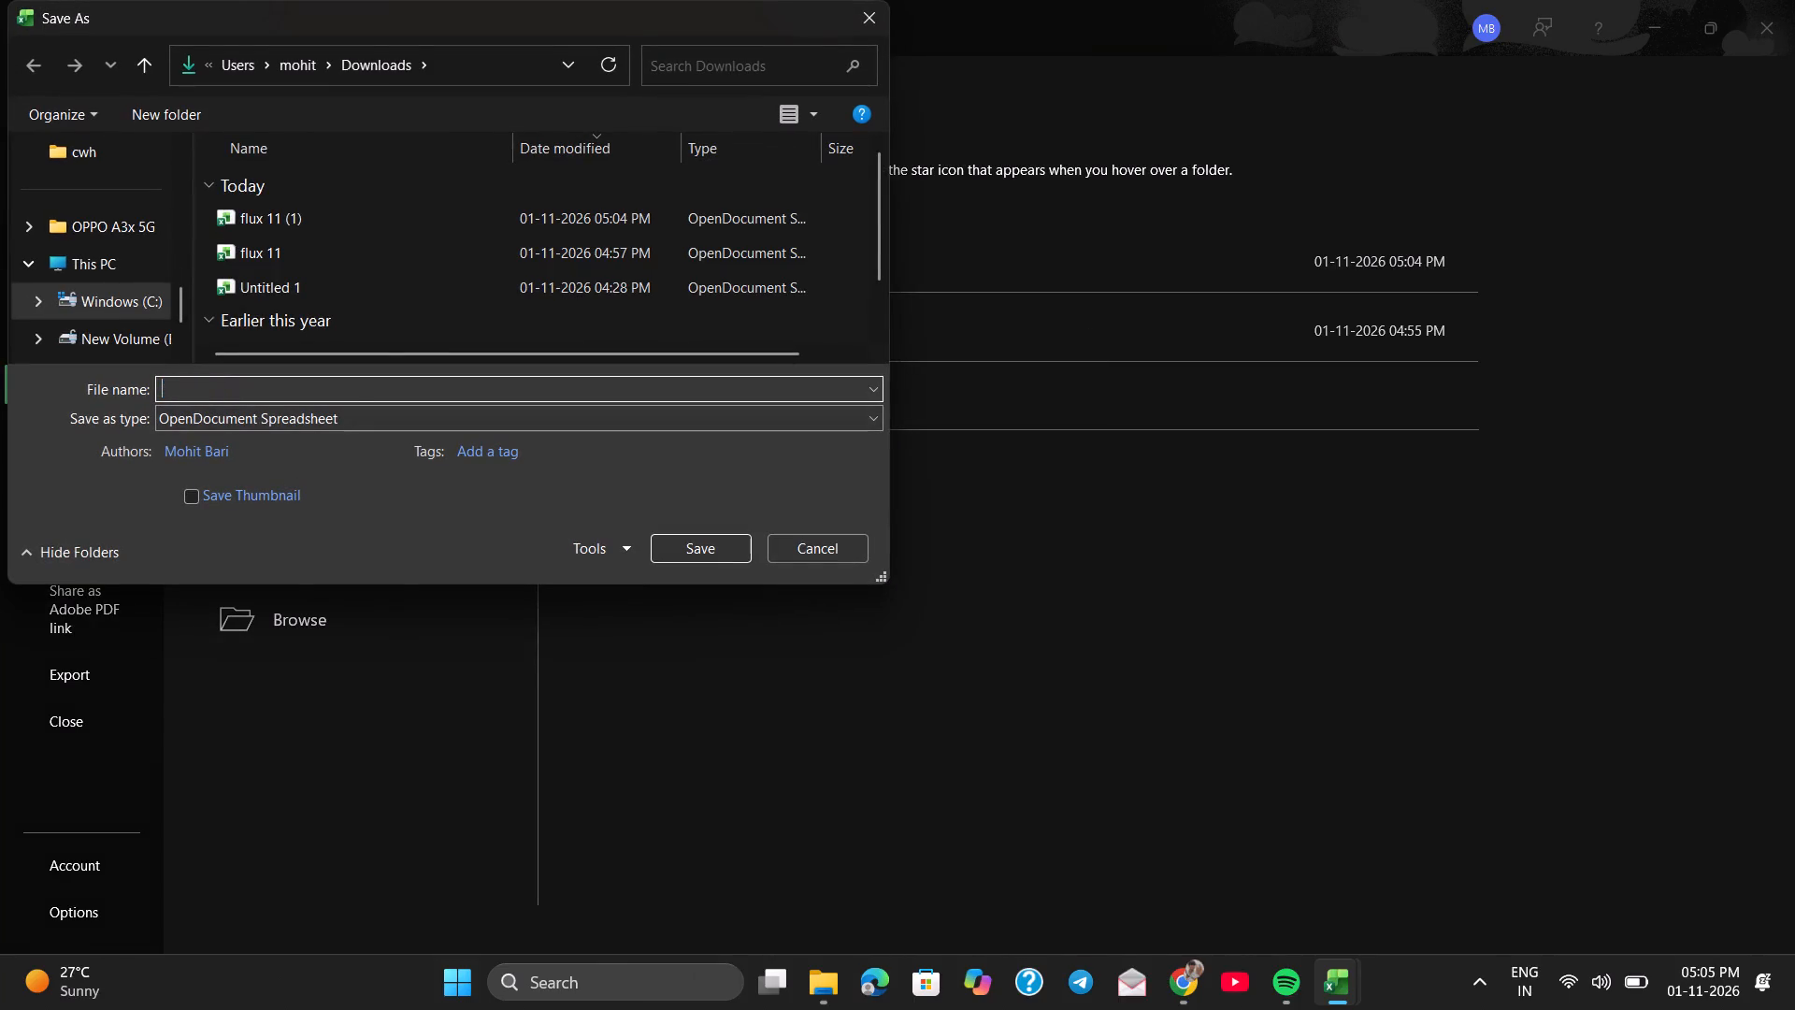
type("flux")
key("space")
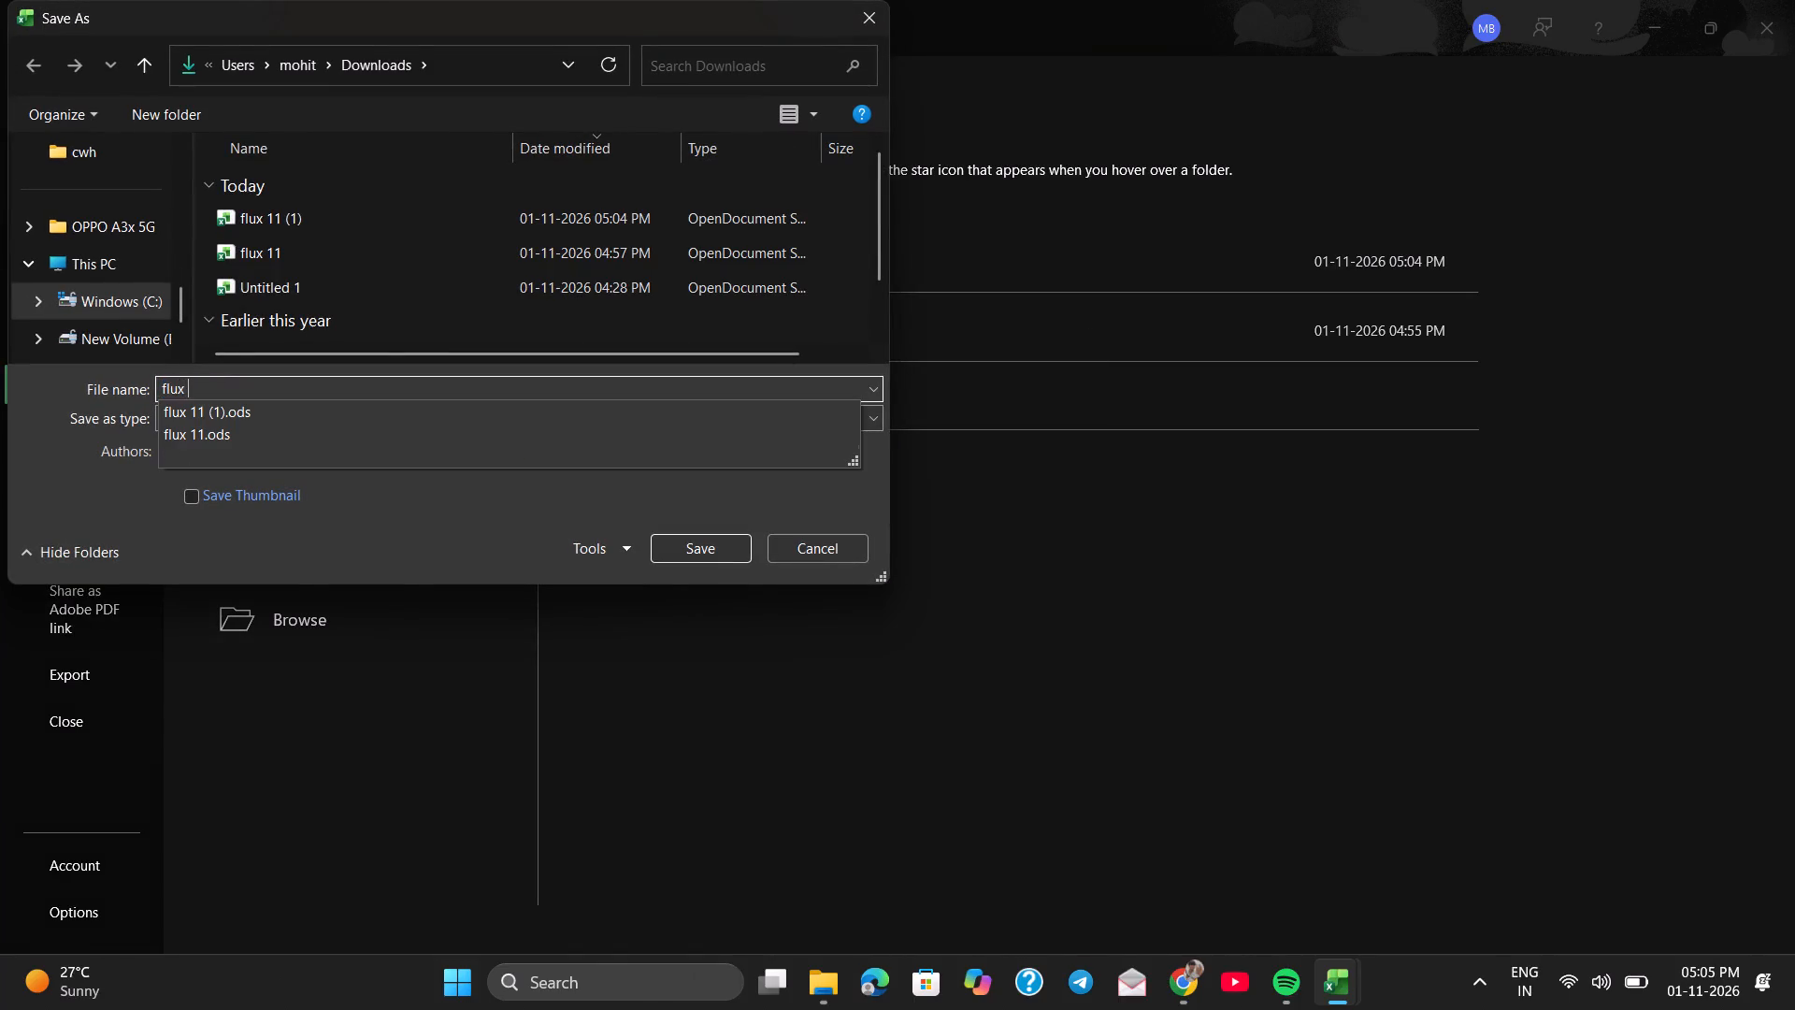
type("mai")
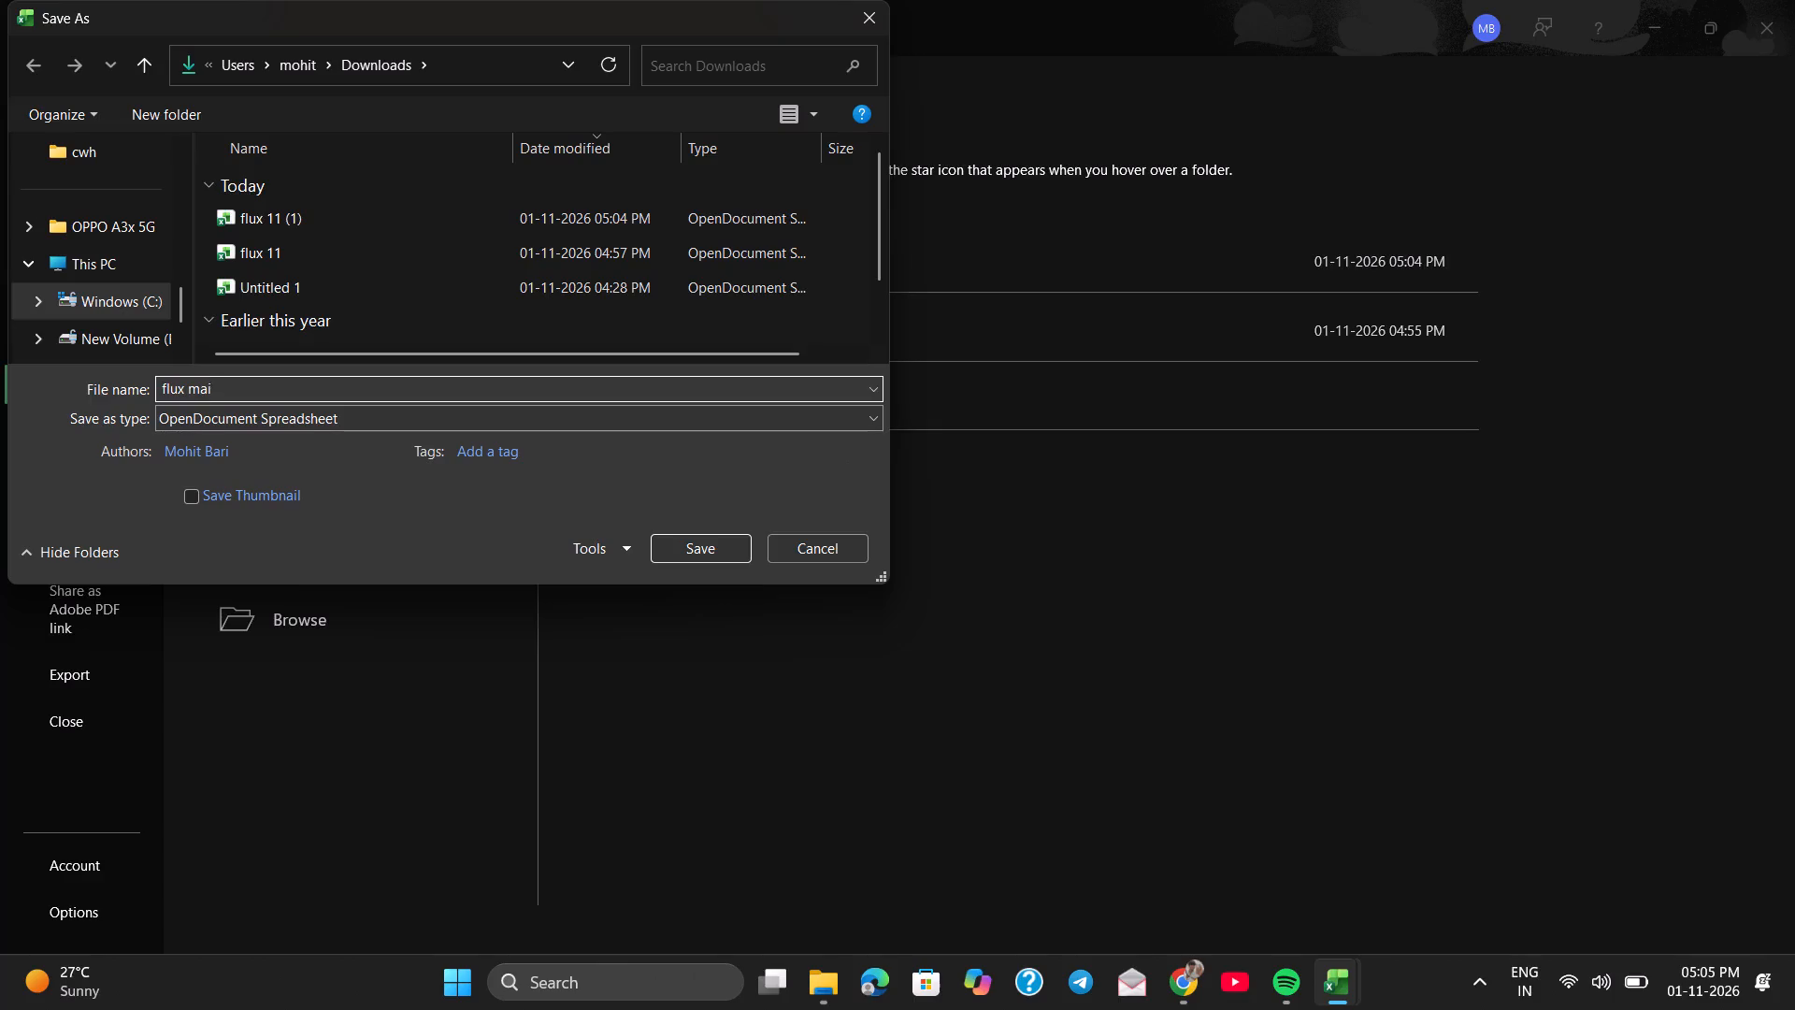
key("n")
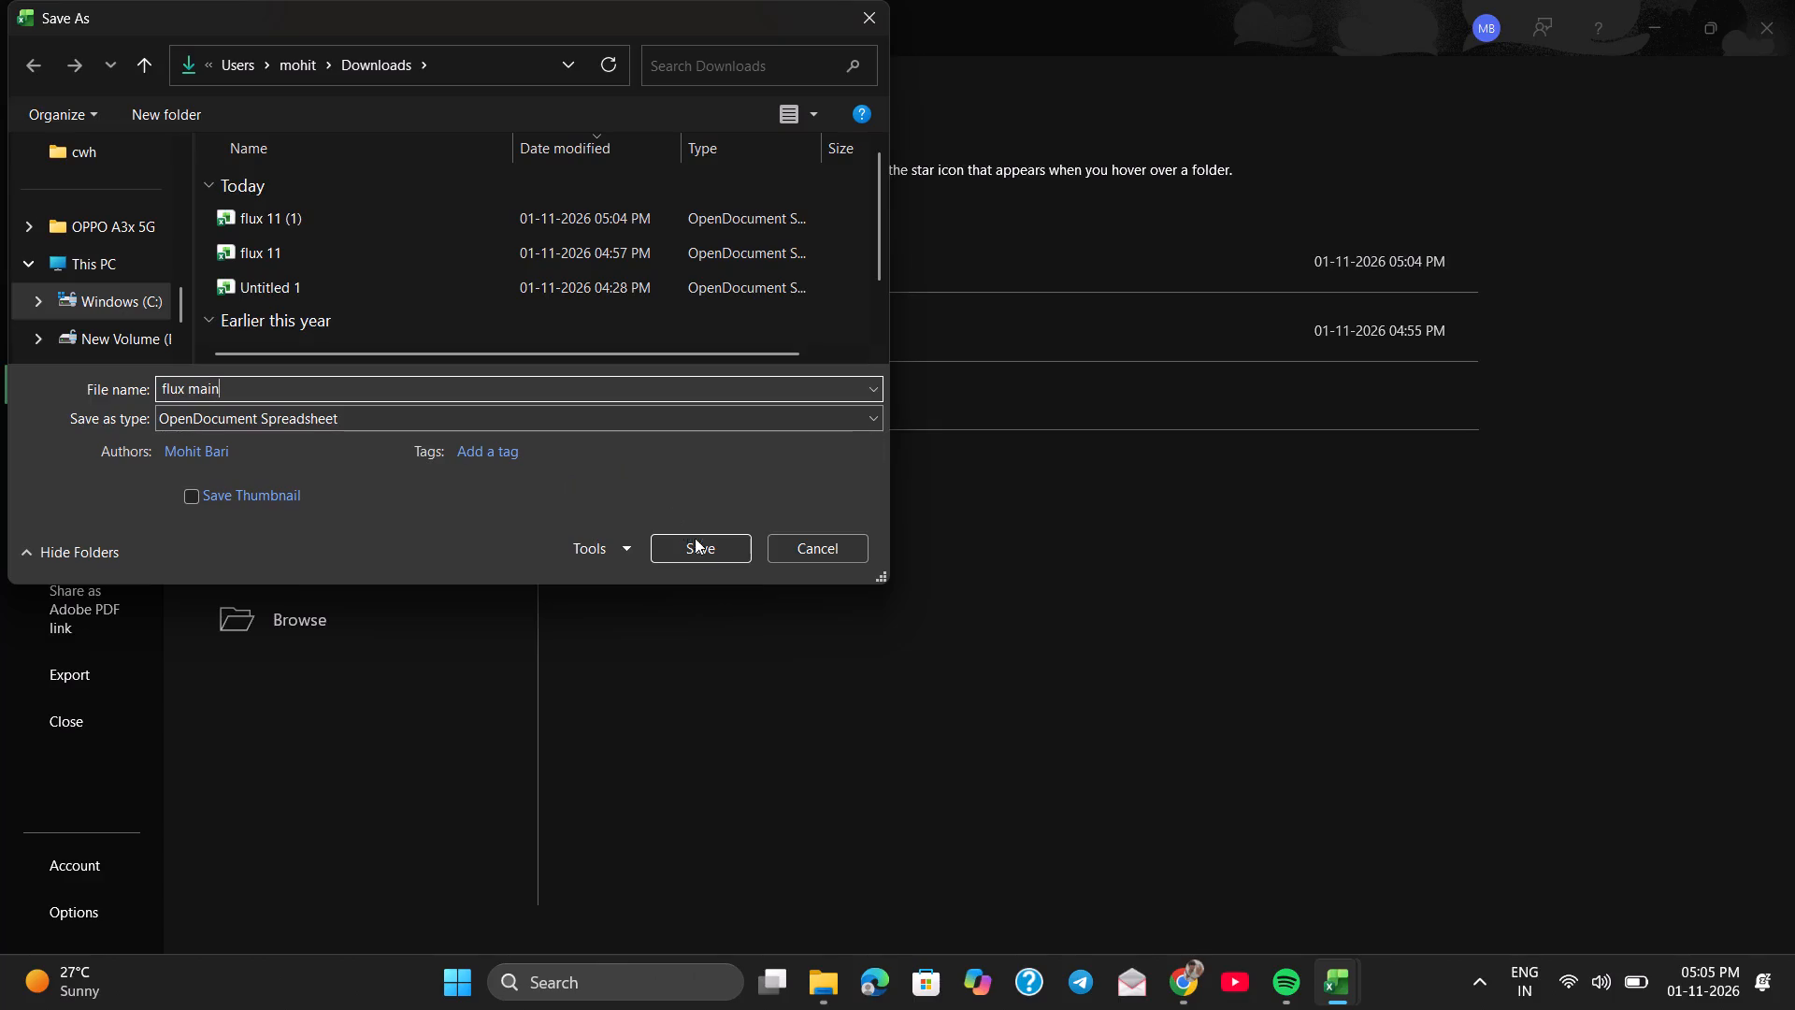
left_click(705, 550)
left_click(502, 399)
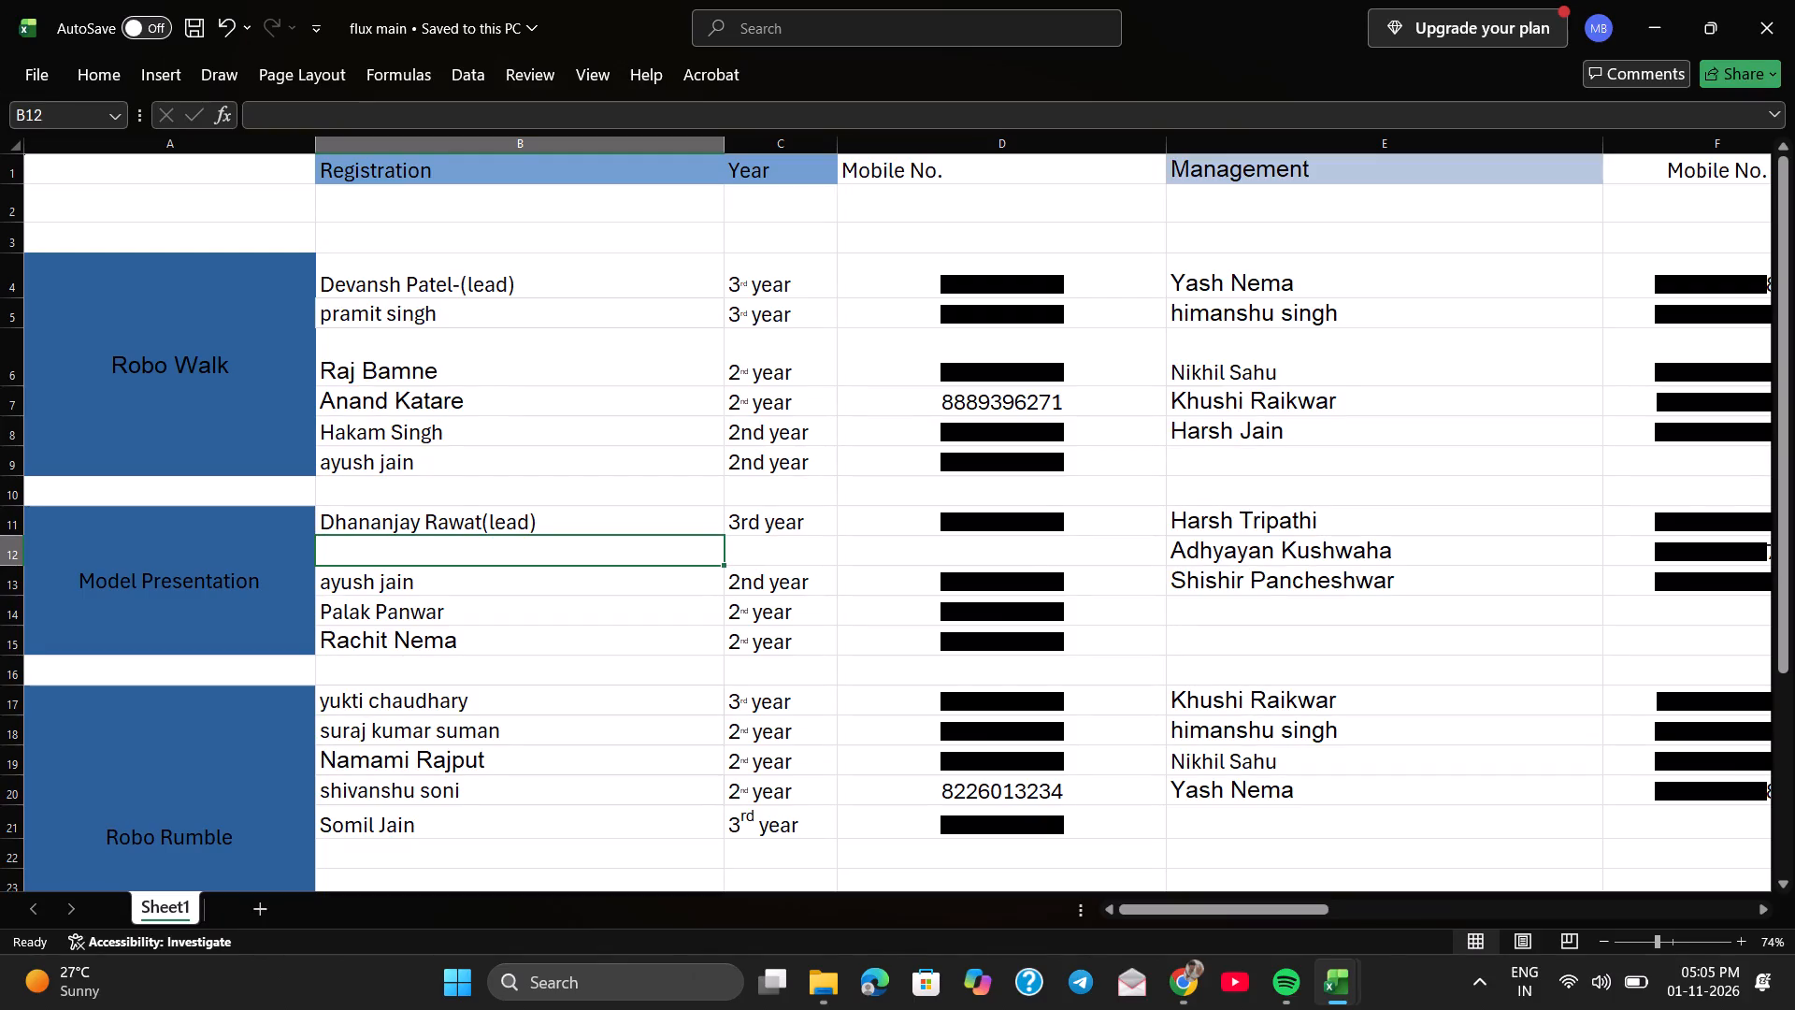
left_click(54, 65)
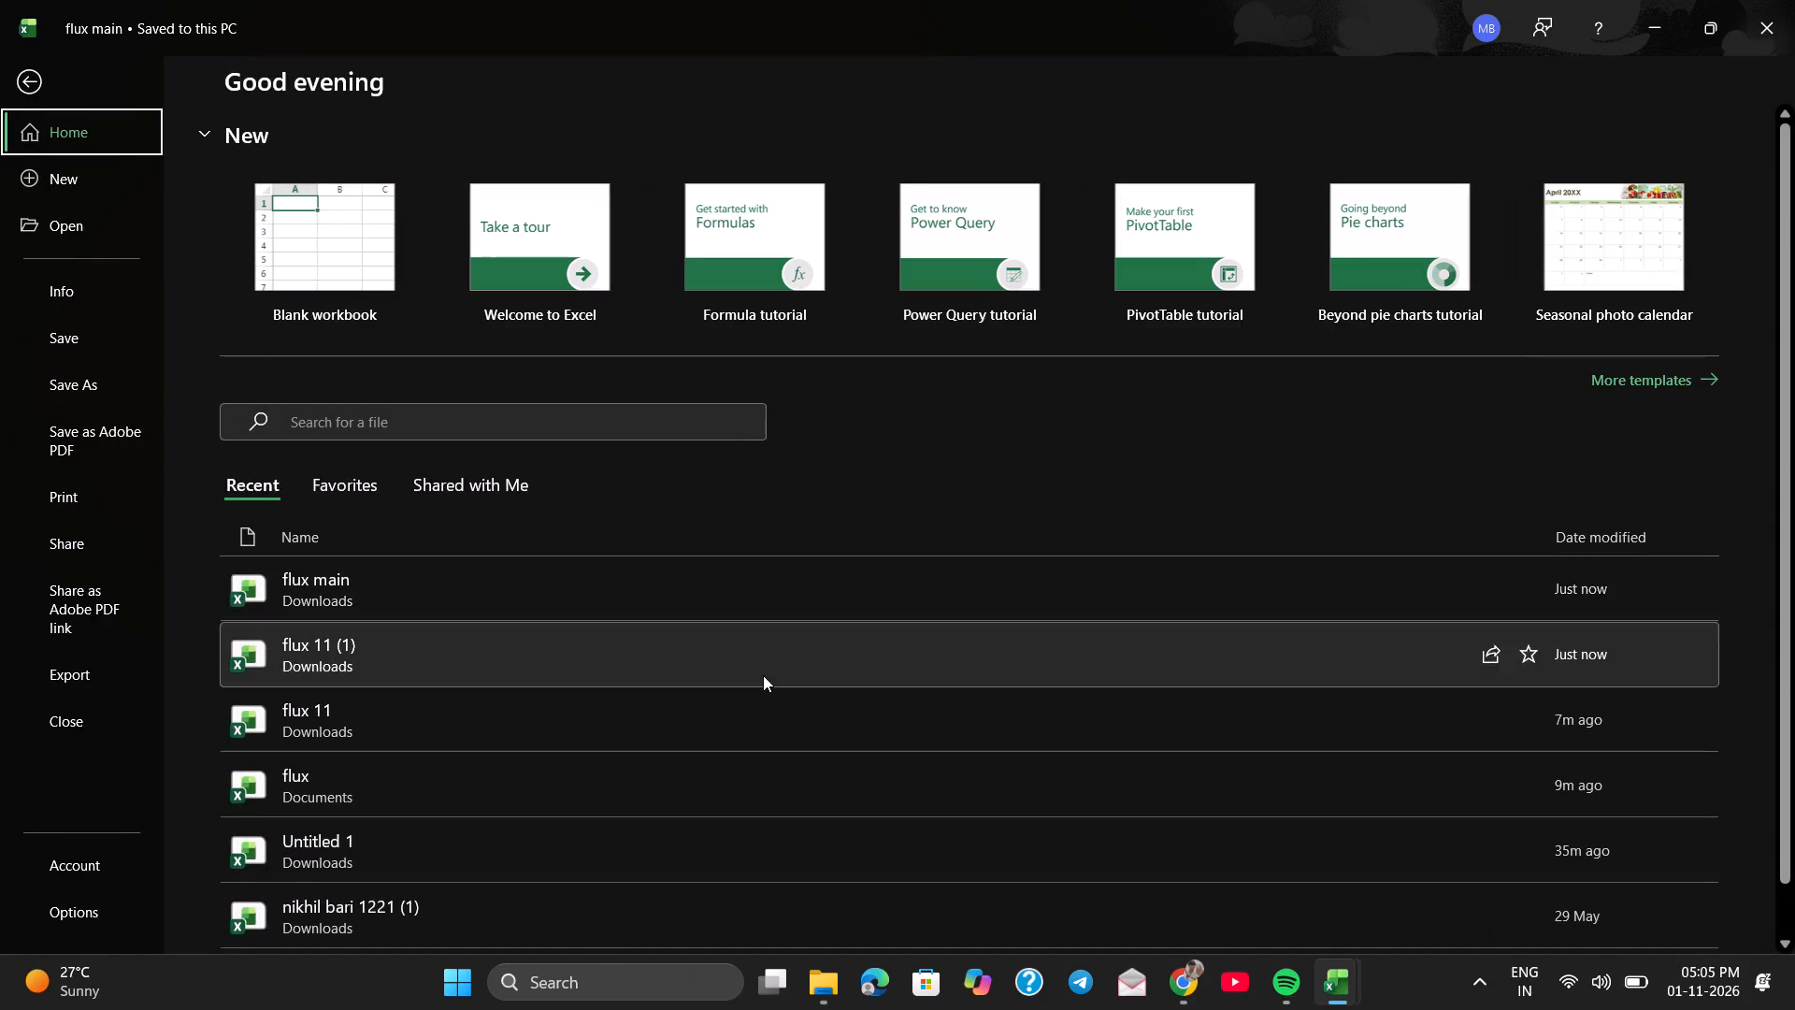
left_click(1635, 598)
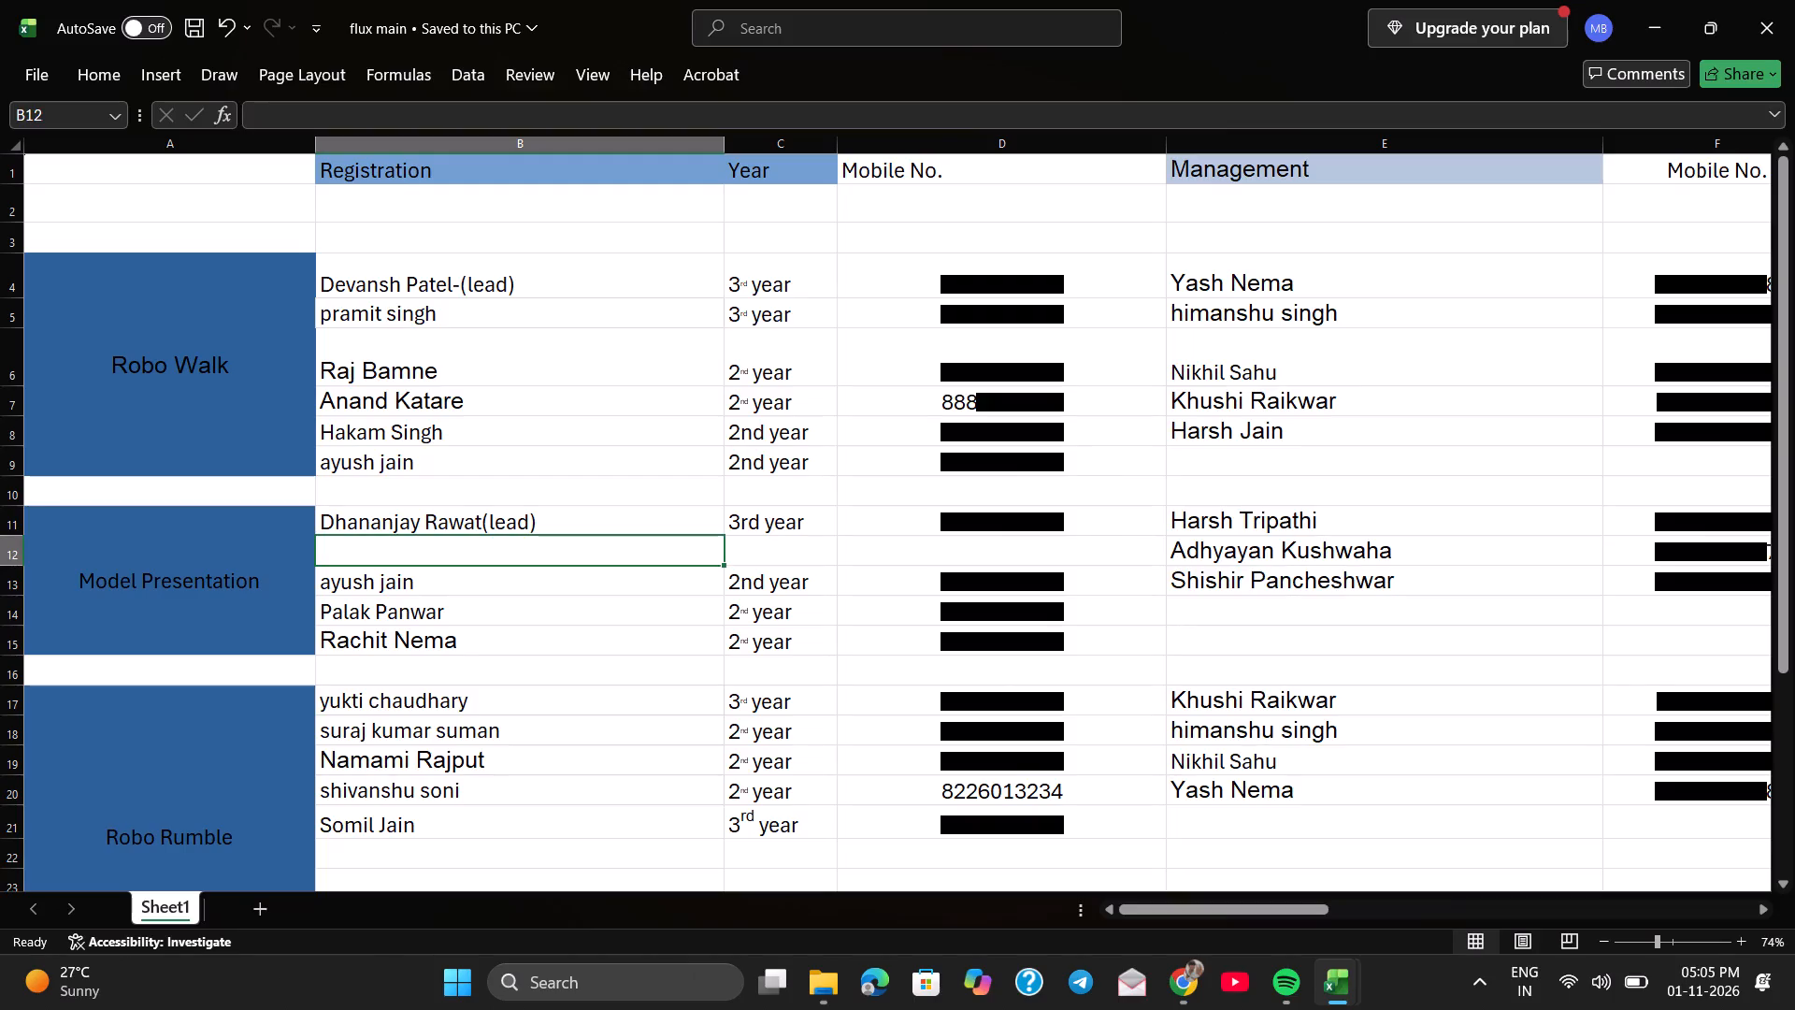
Switch to File Explorer and copy the flux main spreadsheet file in the Downloads folder.
left_click(1340, 995)
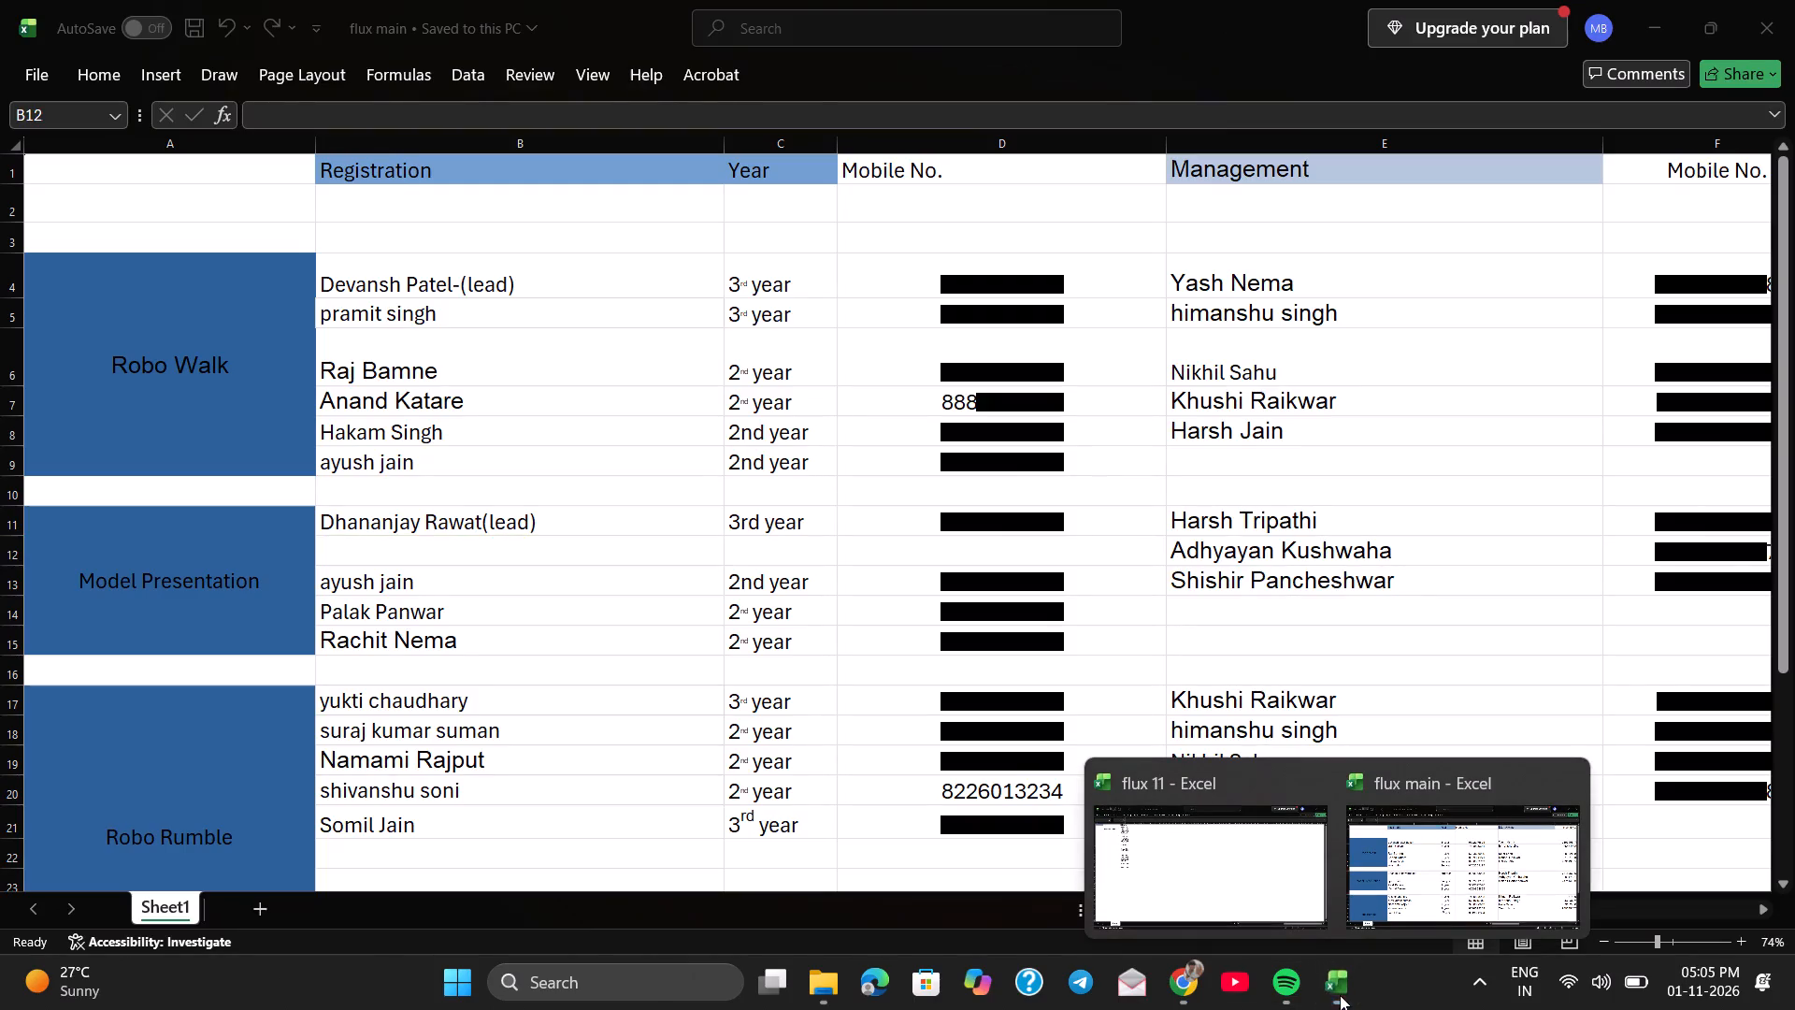
left_click(1188, 982)
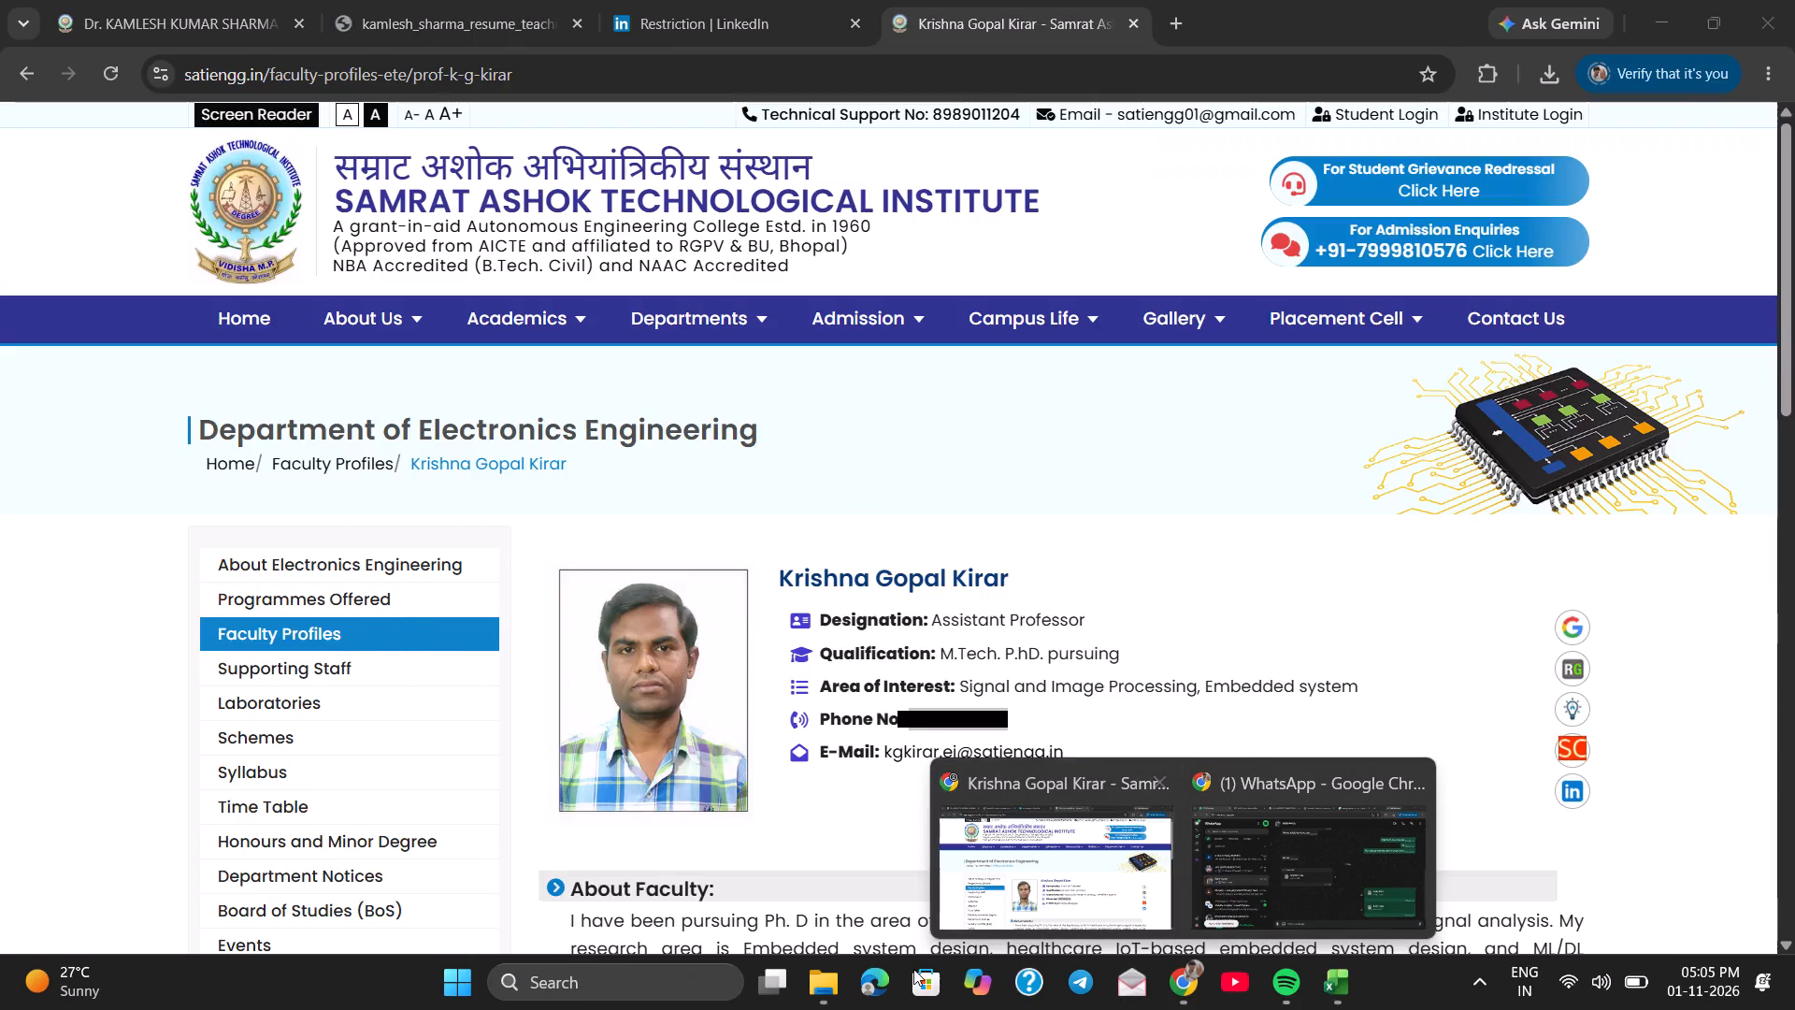
left_click(824, 983)
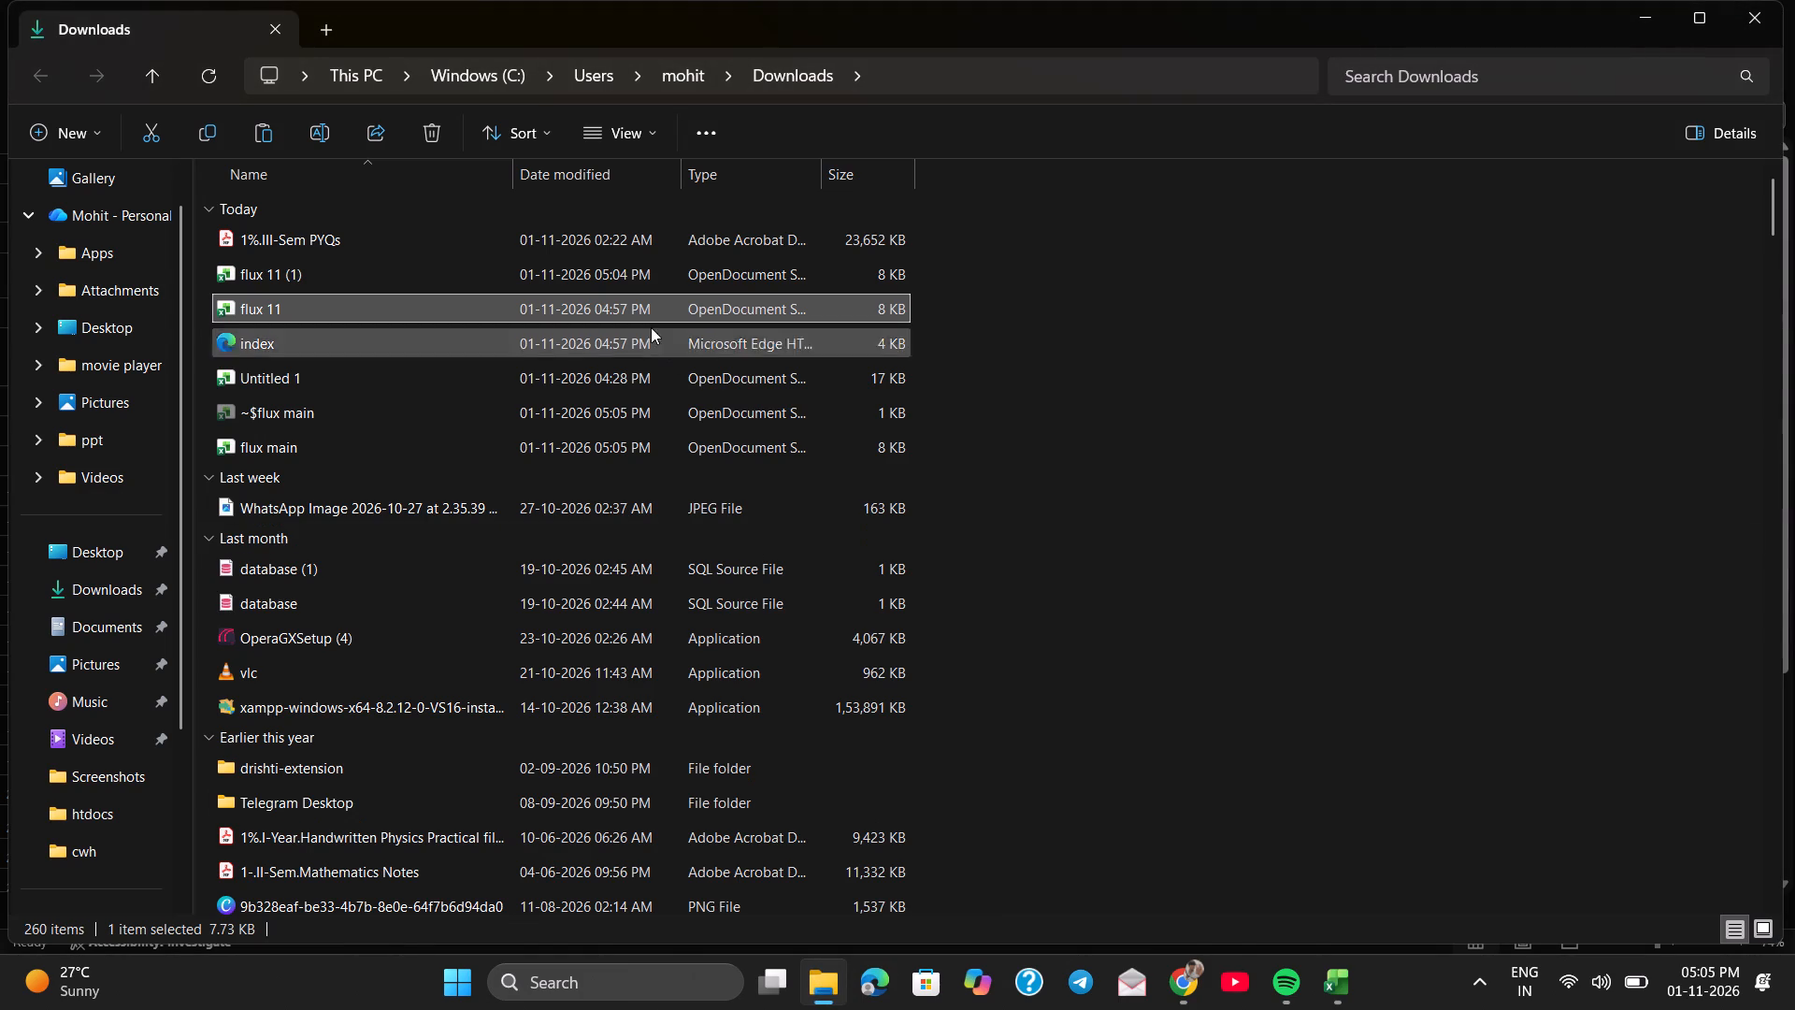
scroll(635, 395, "up", 1)
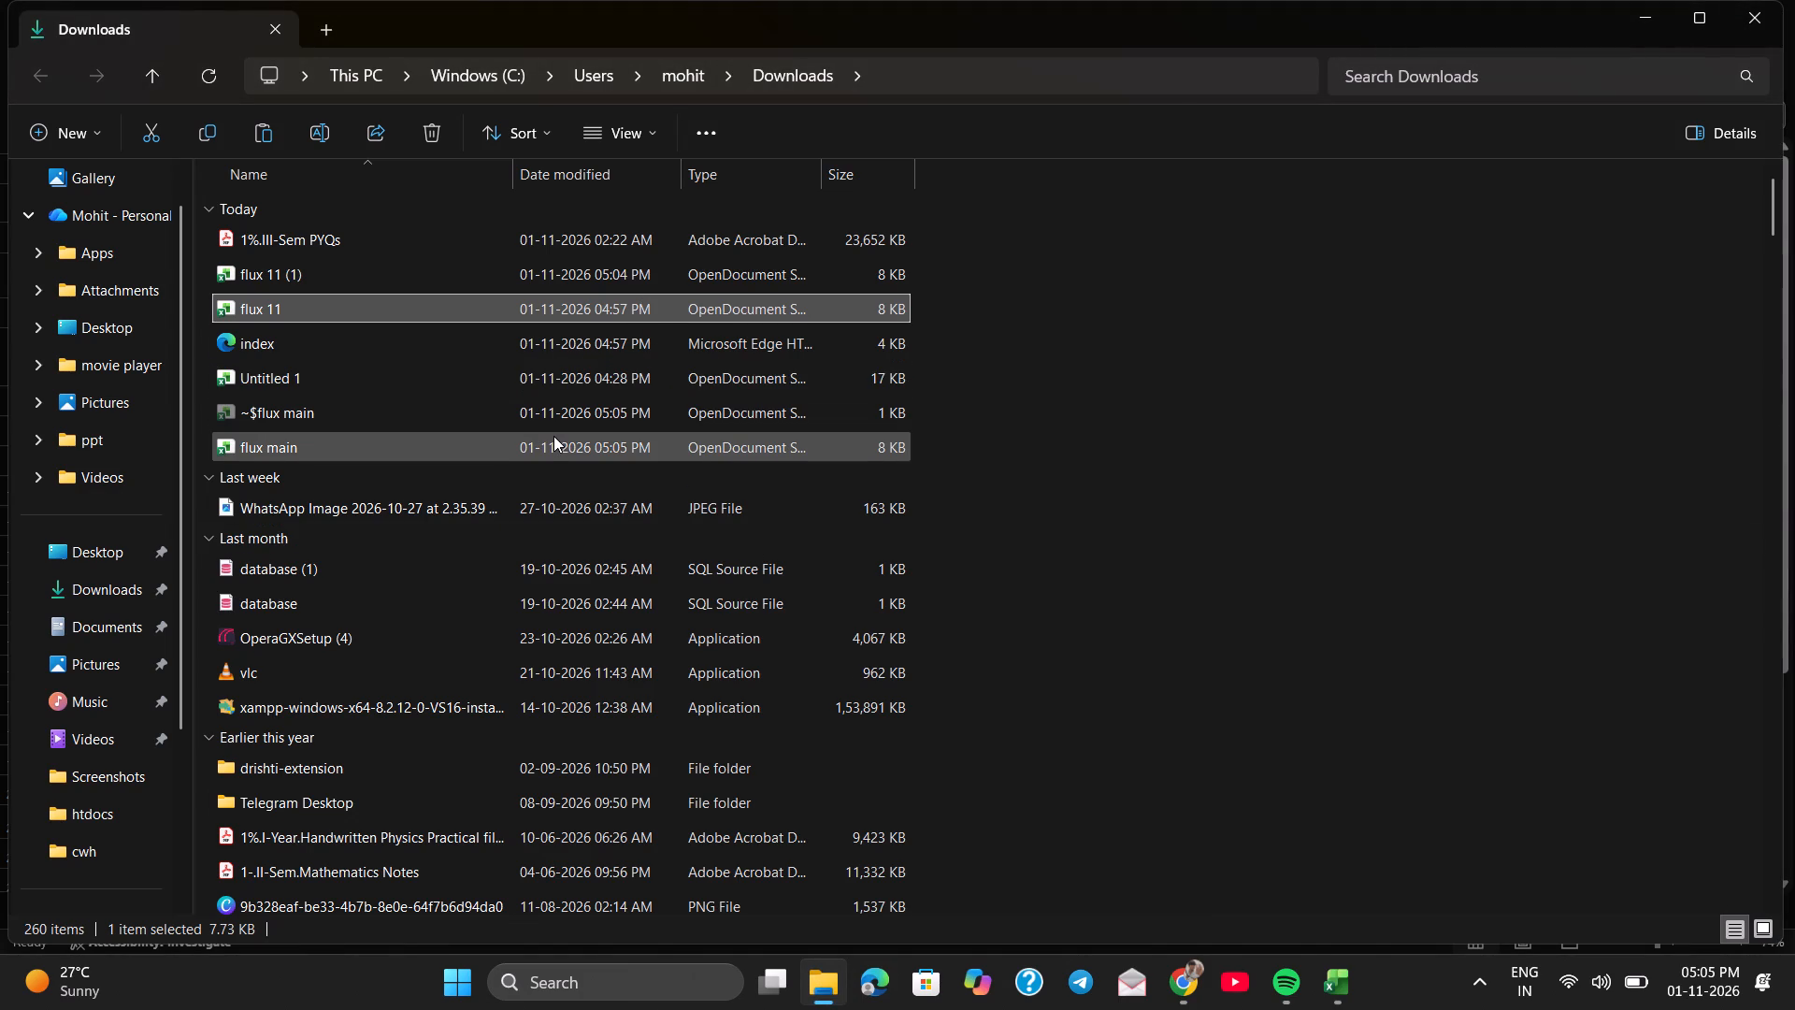
left_click(554, 436)
right_click(554, 436)
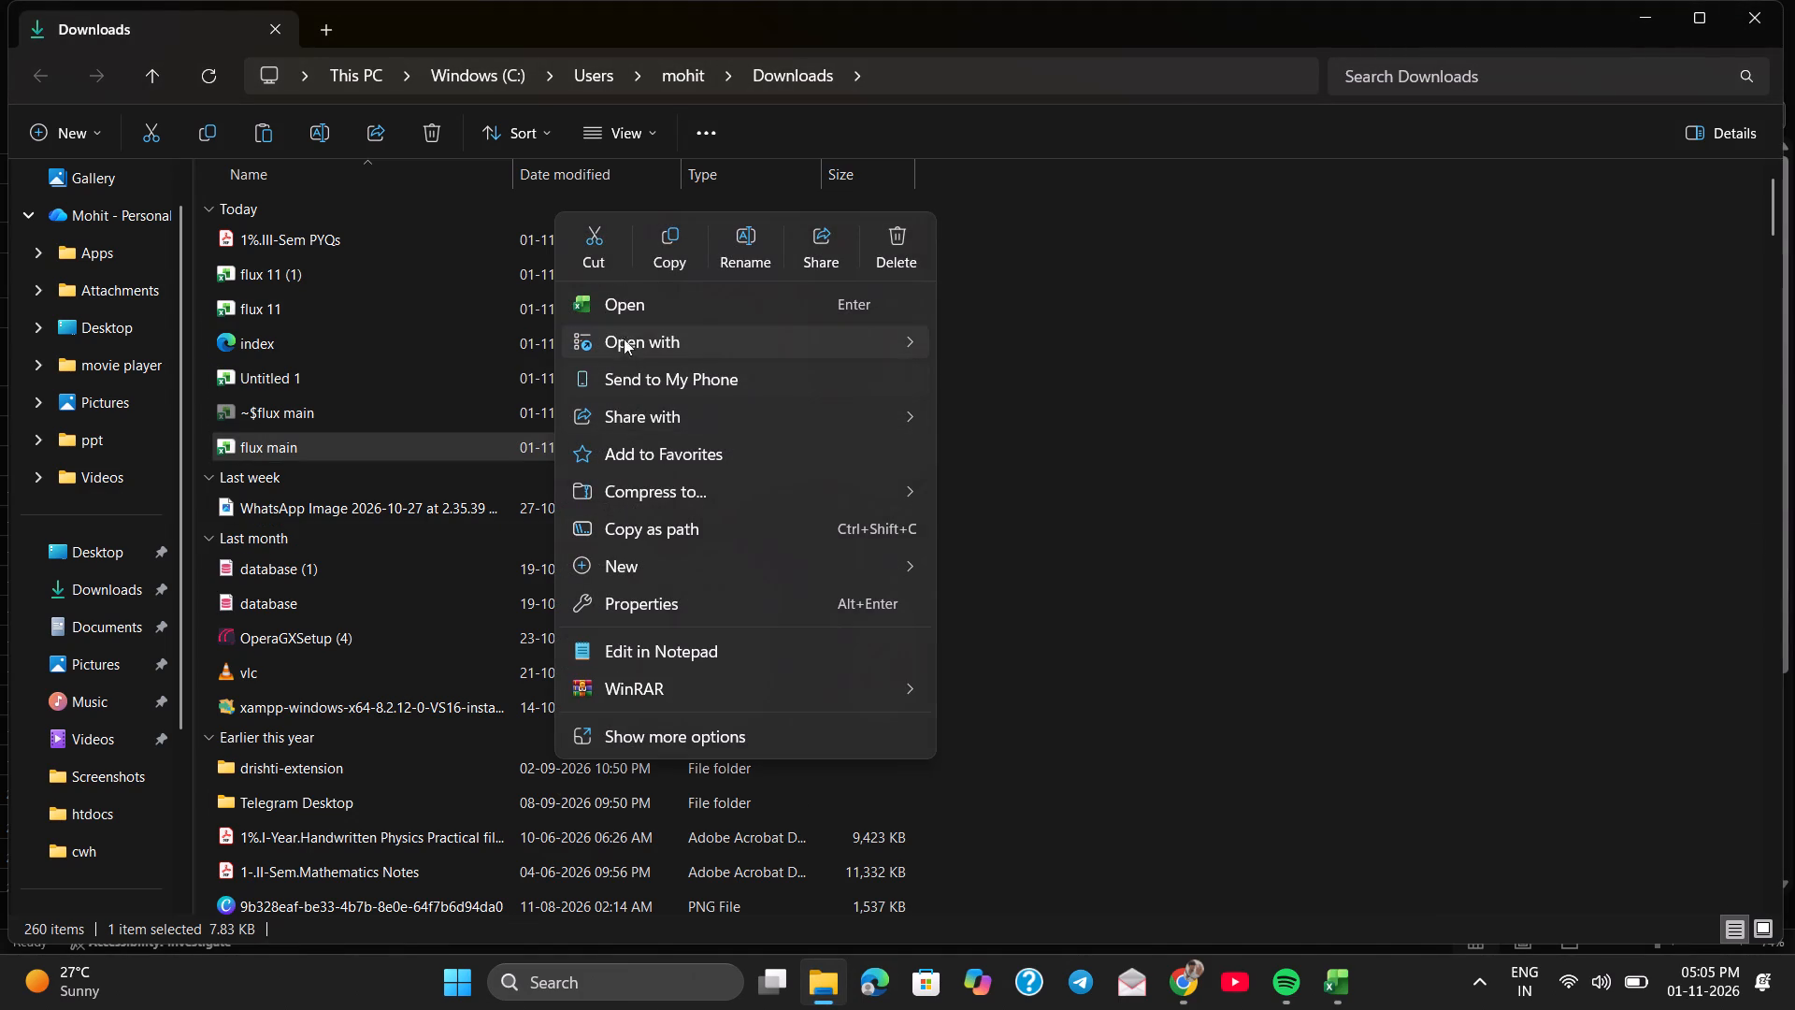
left_click(654, 259)
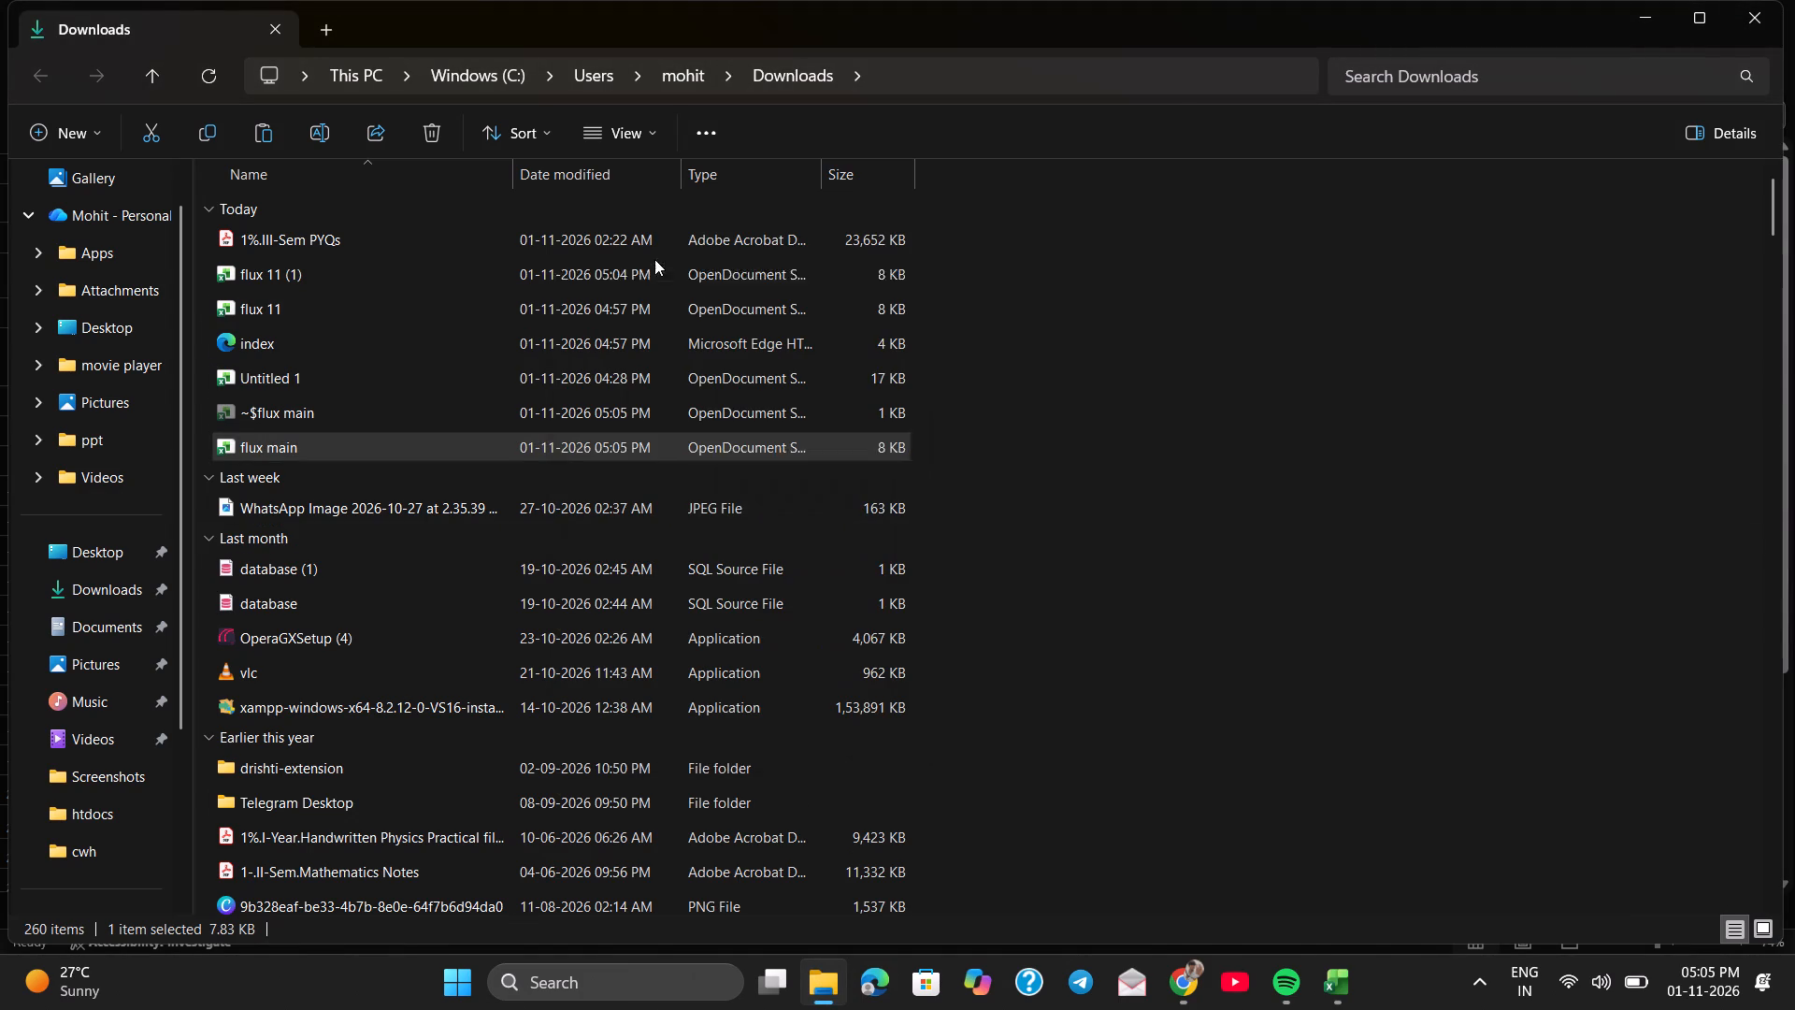
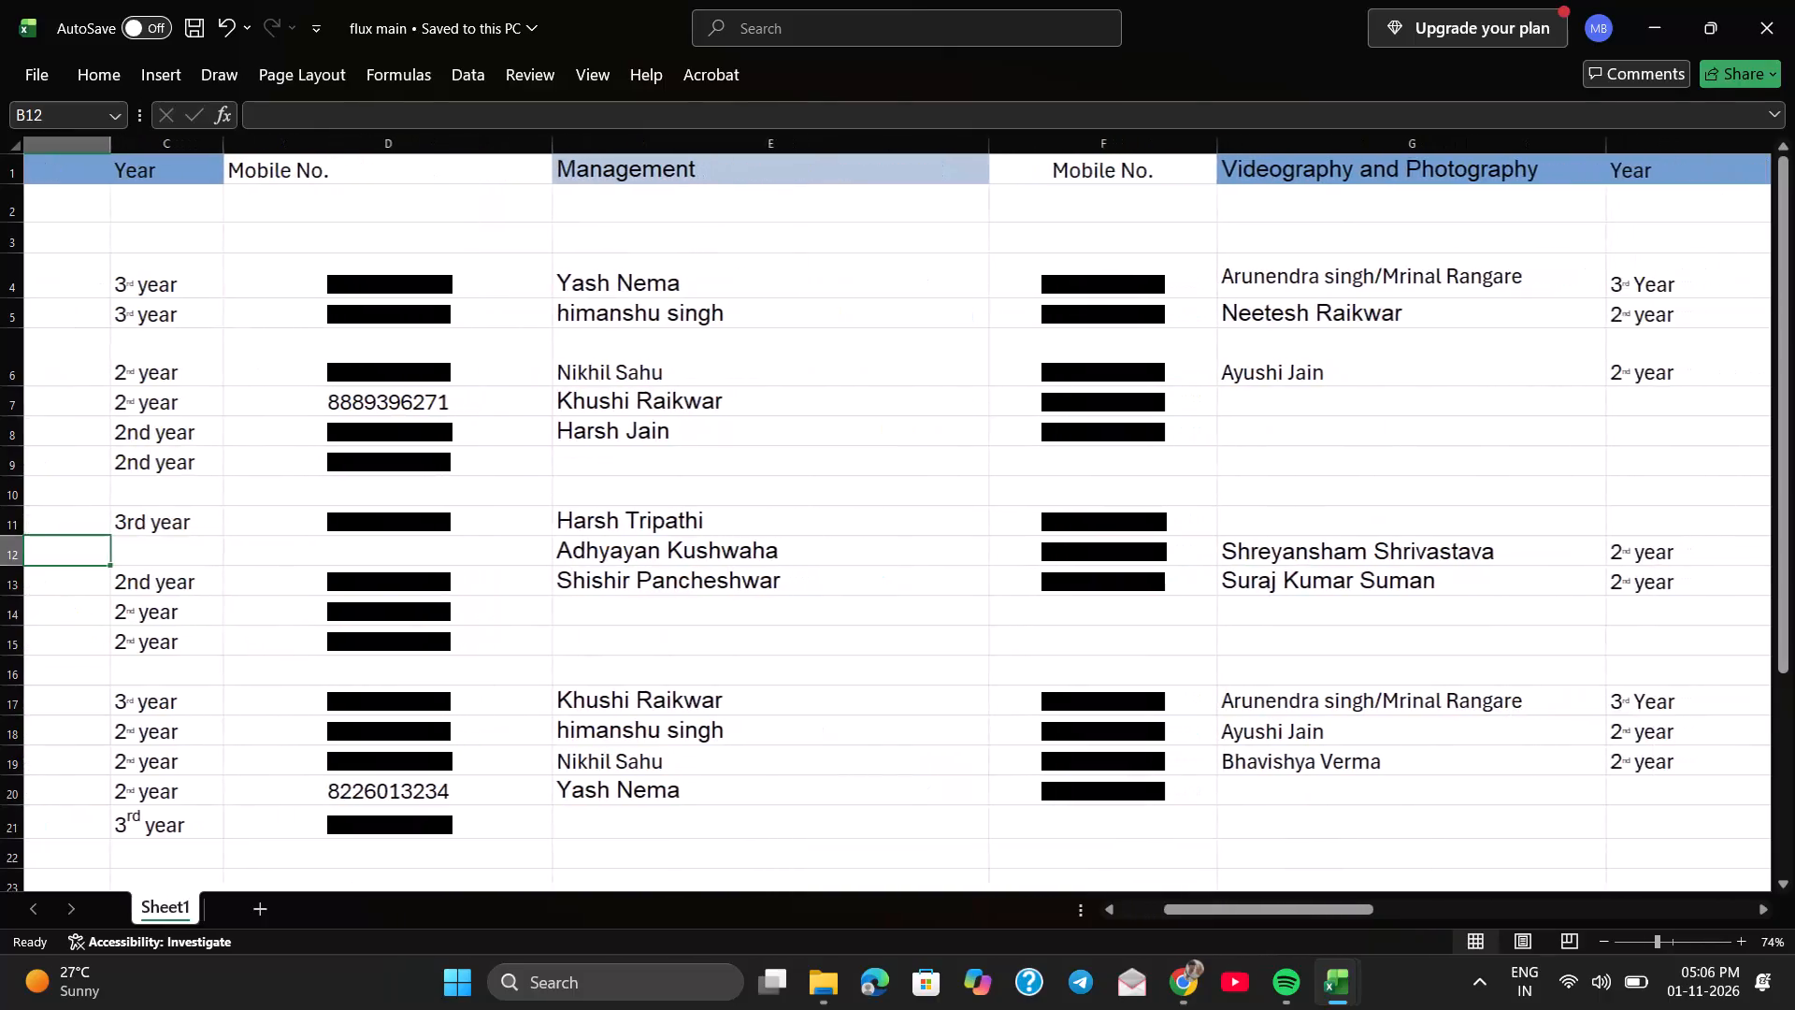
Add the prefix "prof." before the name in cell N7 of the Result Making column.
scroll(1101, 563, "left", 7)
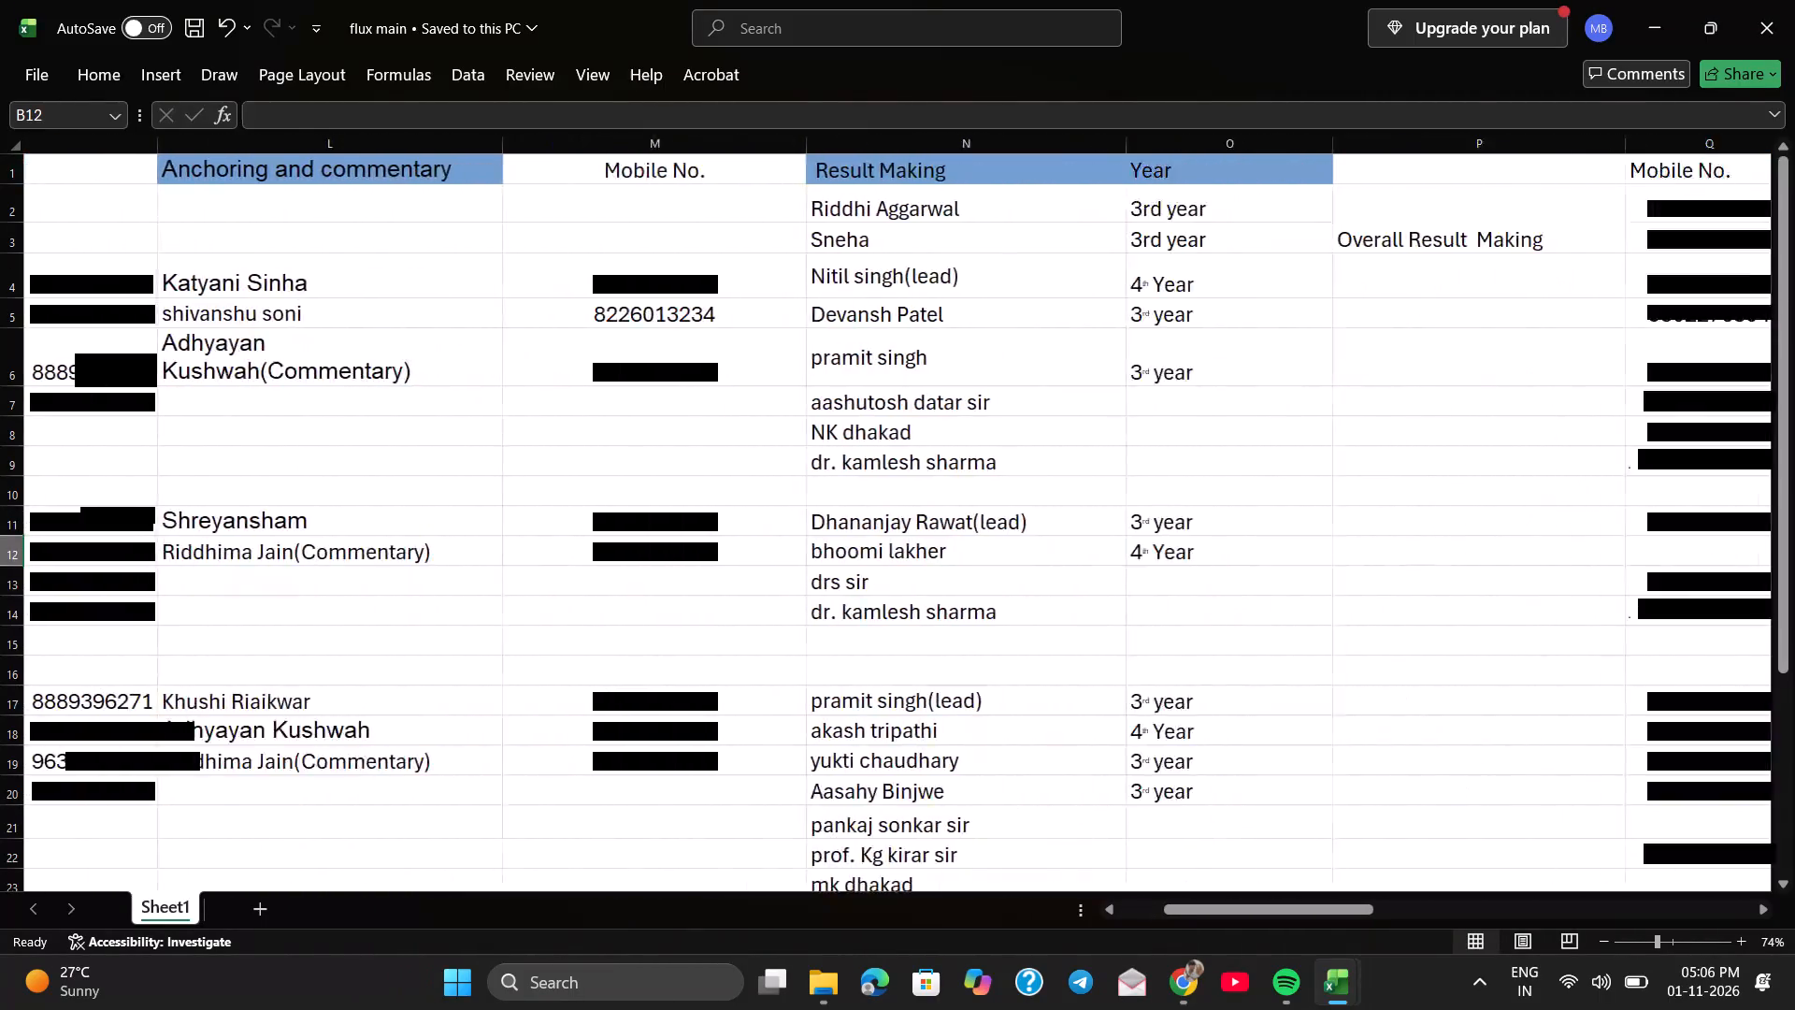
scroll(1101, 563, "left", 2)
scroll(1101, 563, "right", 5)
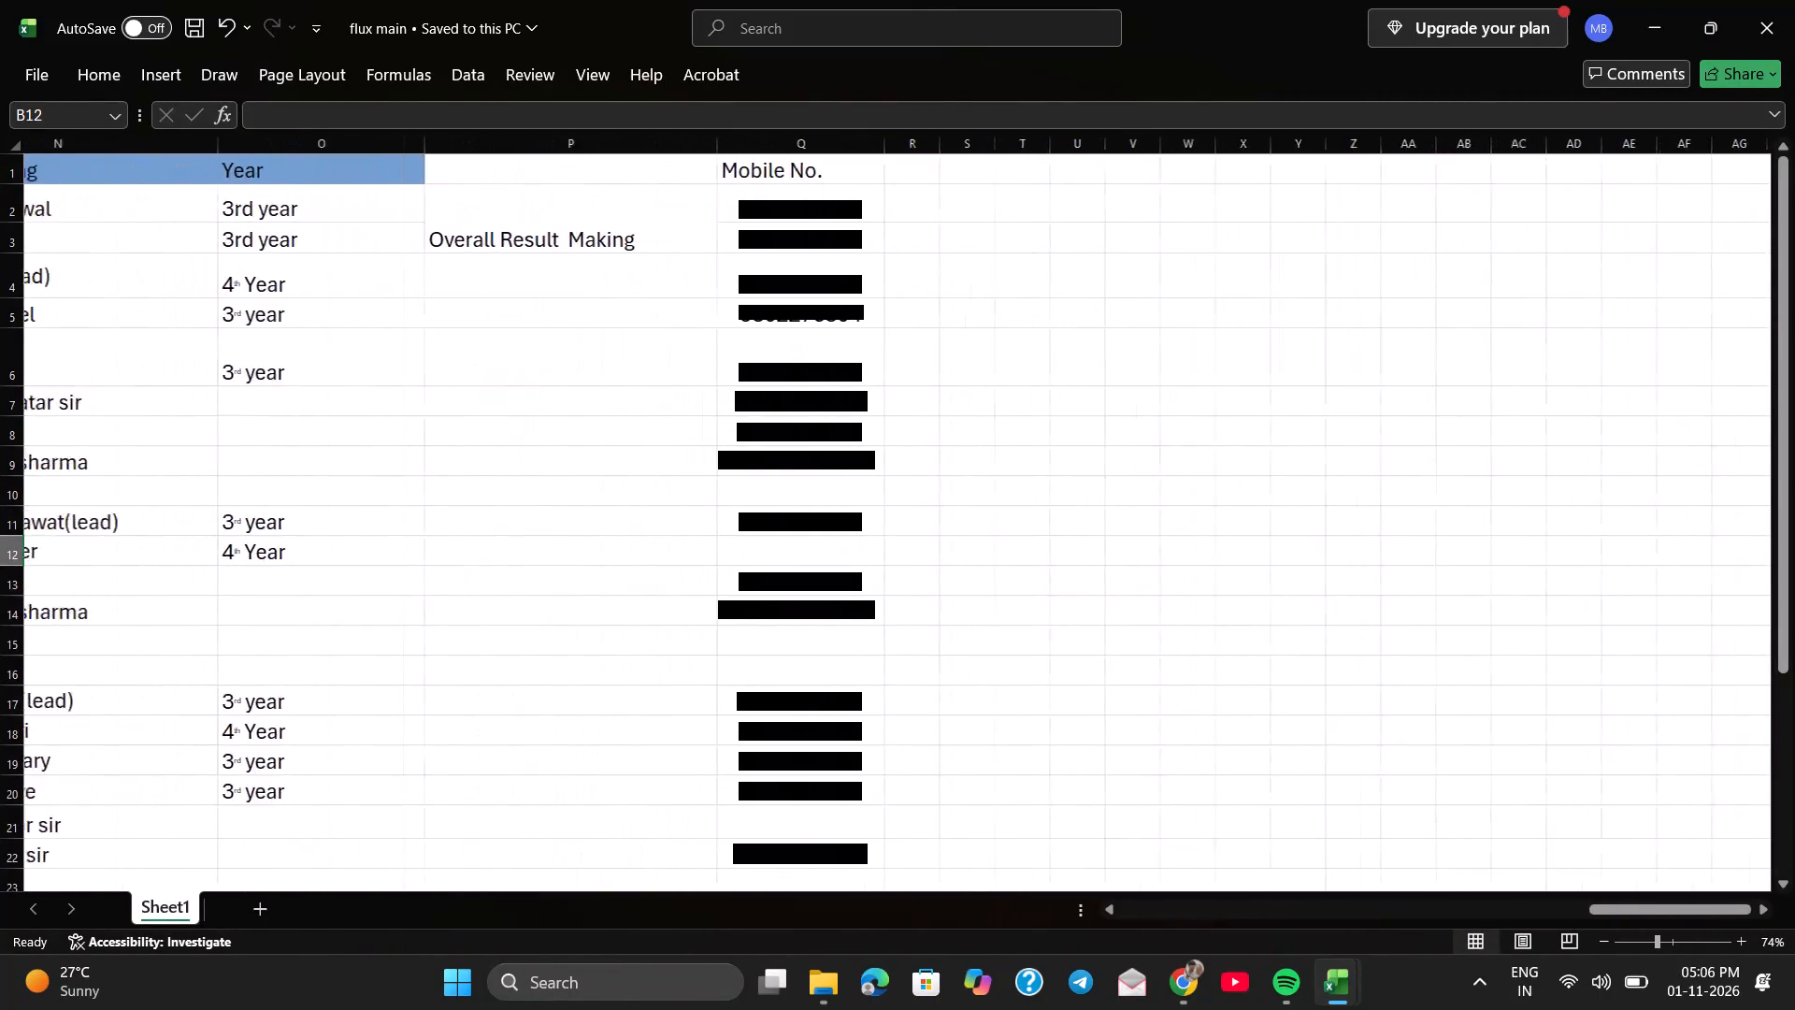
scroll(1101, 563, "right", 4)
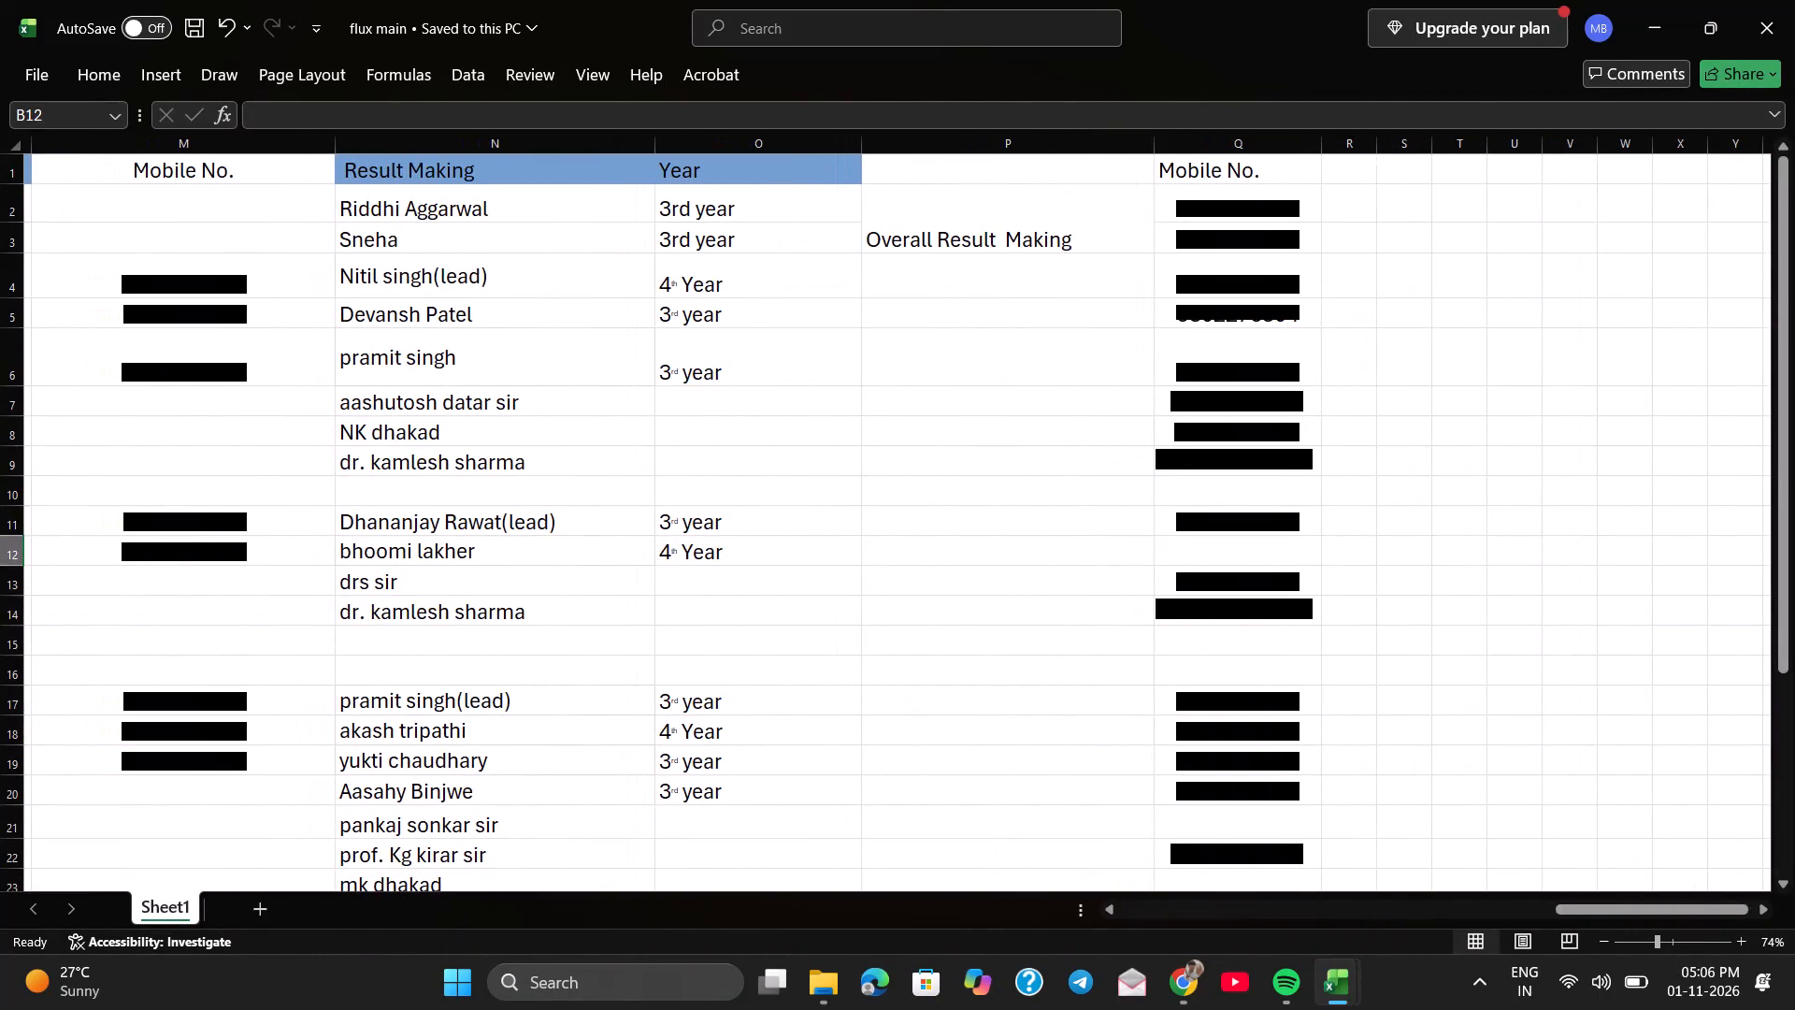
left_click(466, 411)
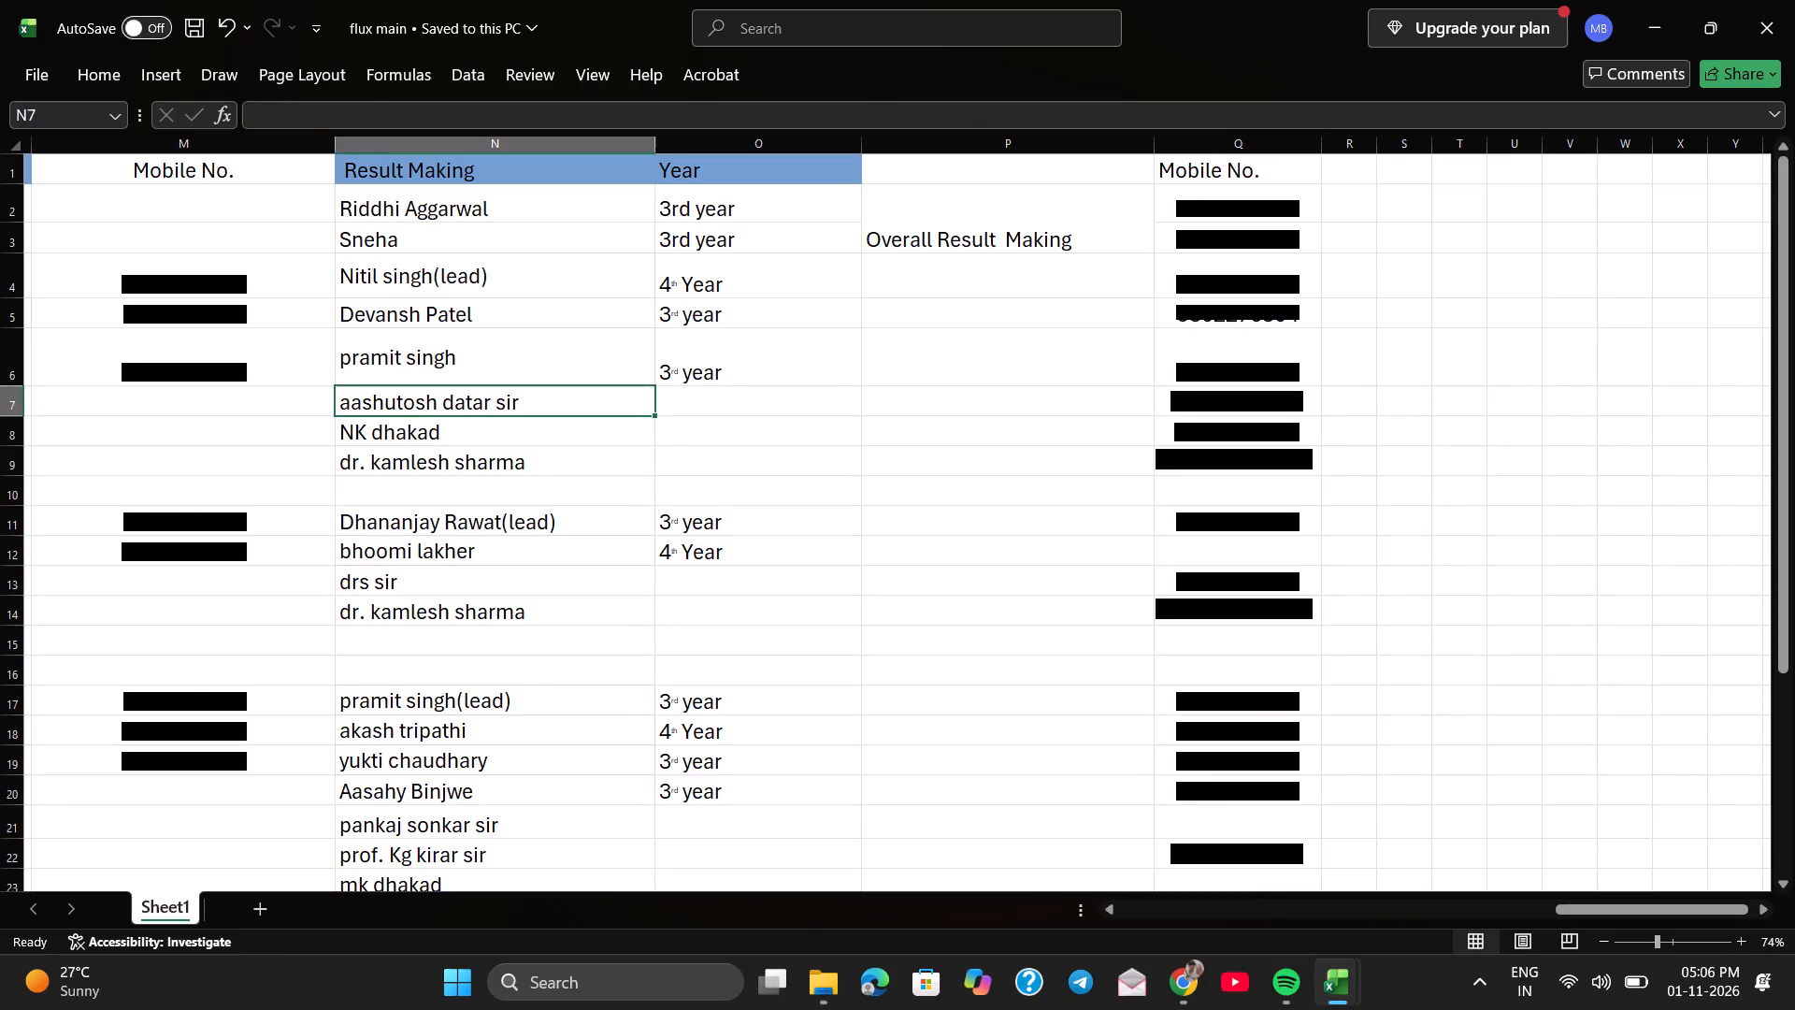
left_click(343, 399)
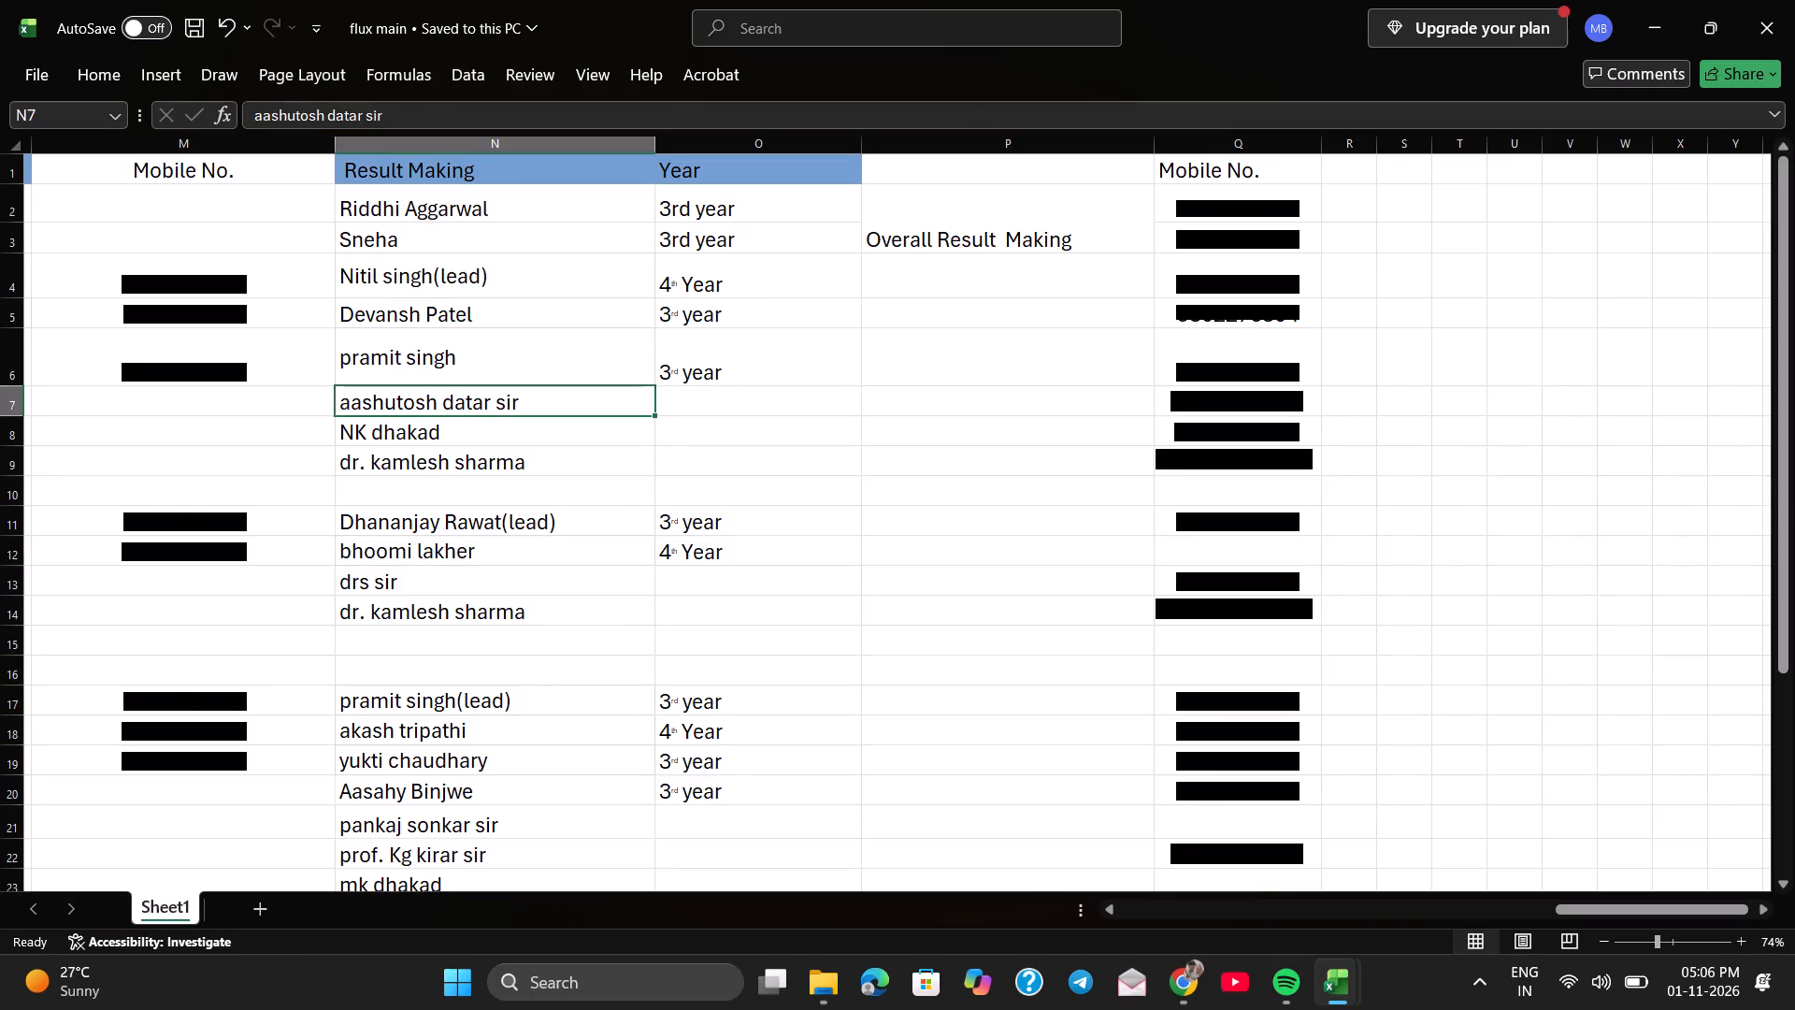
double_click(351, 403)
key("Left")
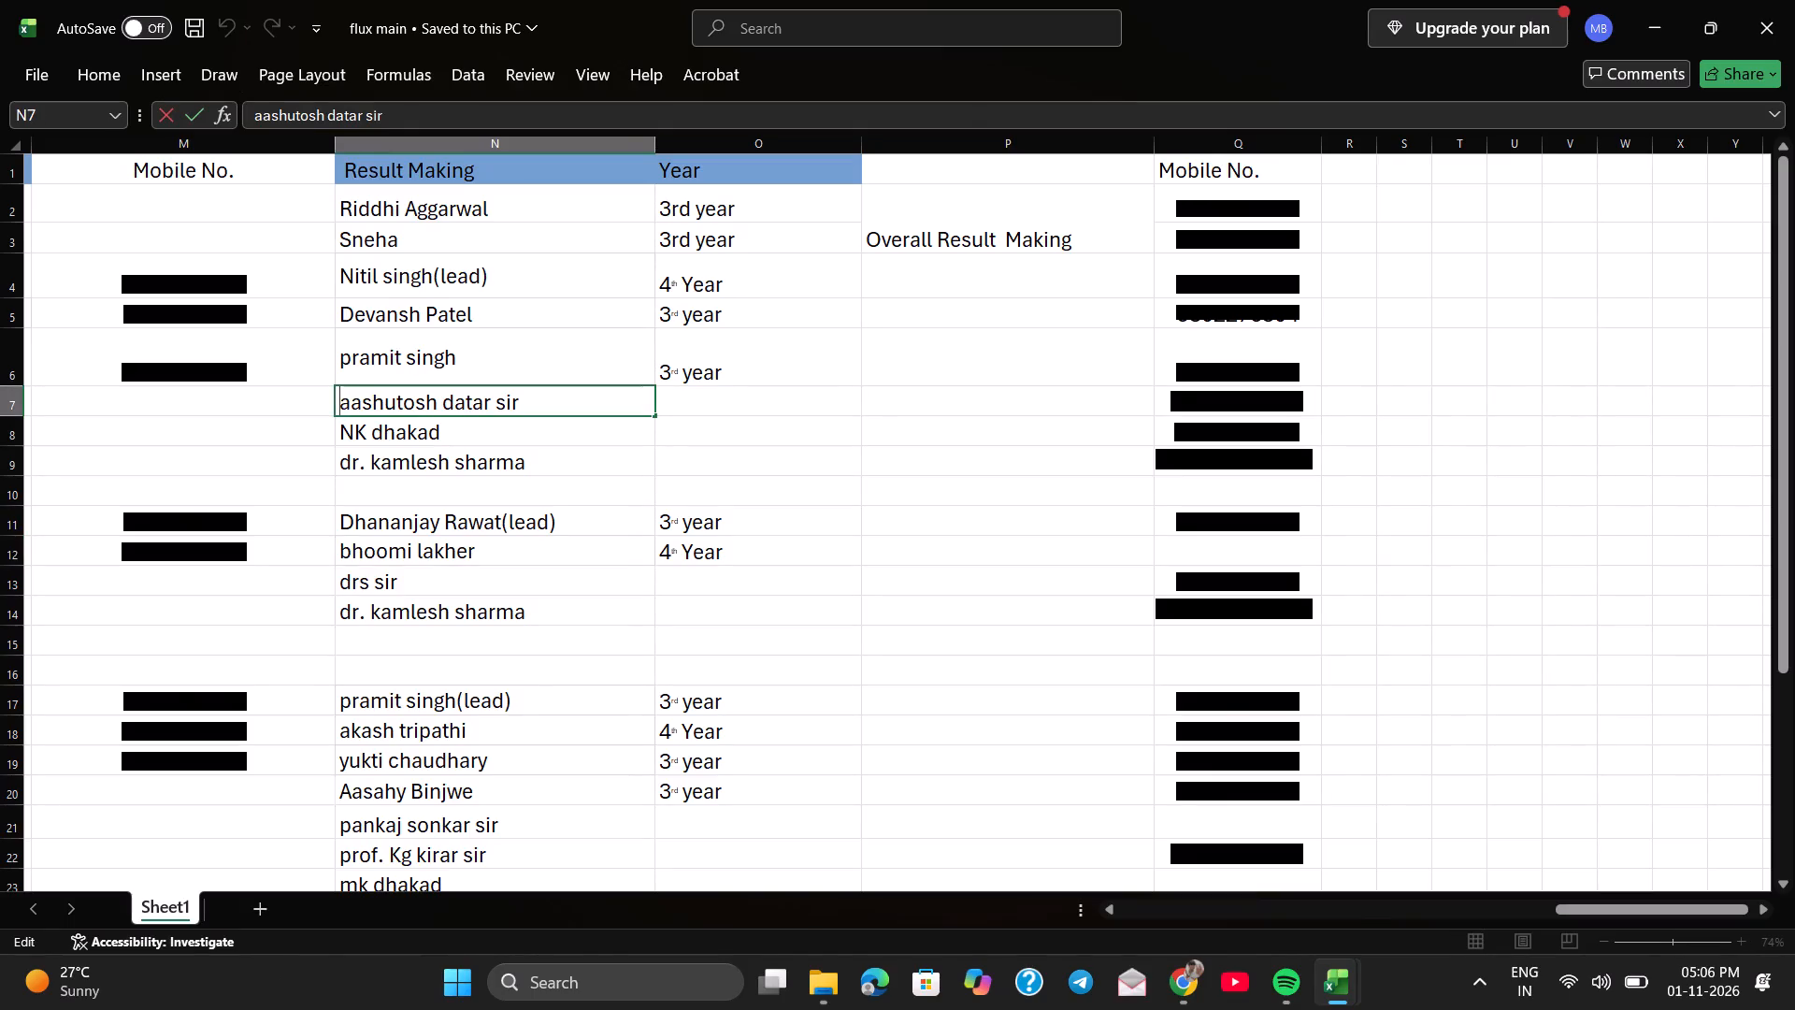
type("pro")
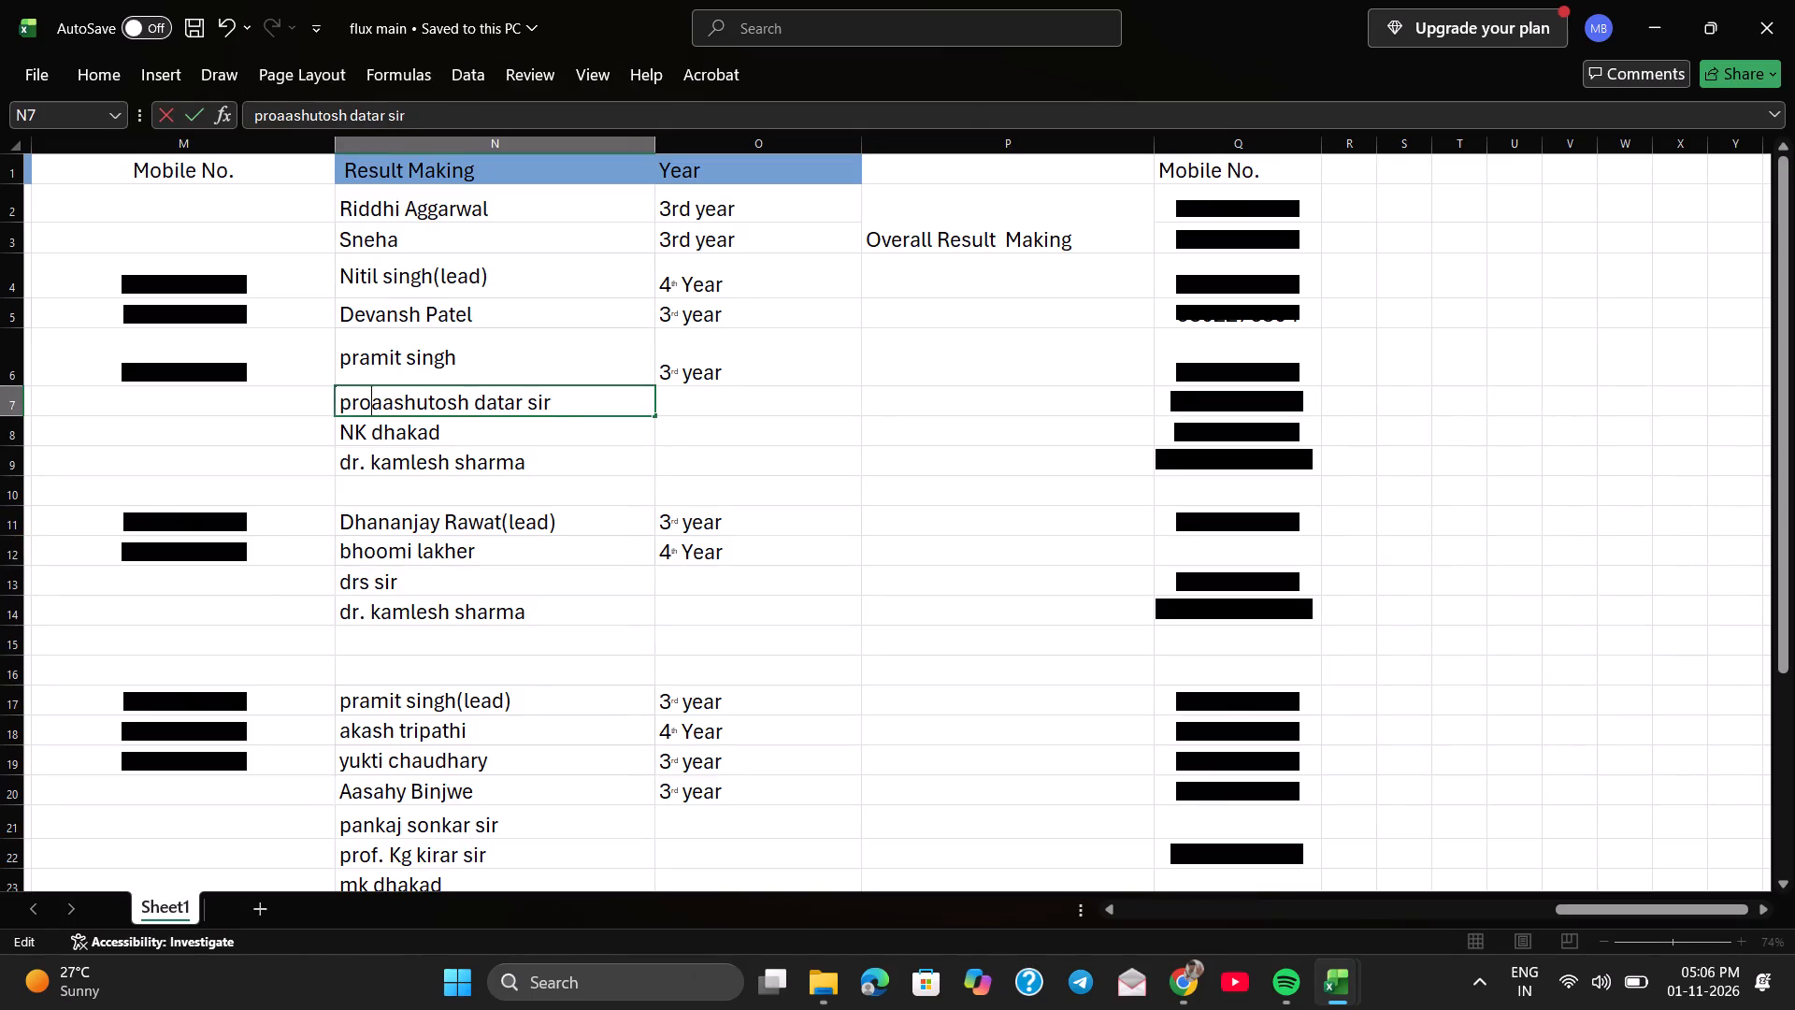
key("f")
key("period")
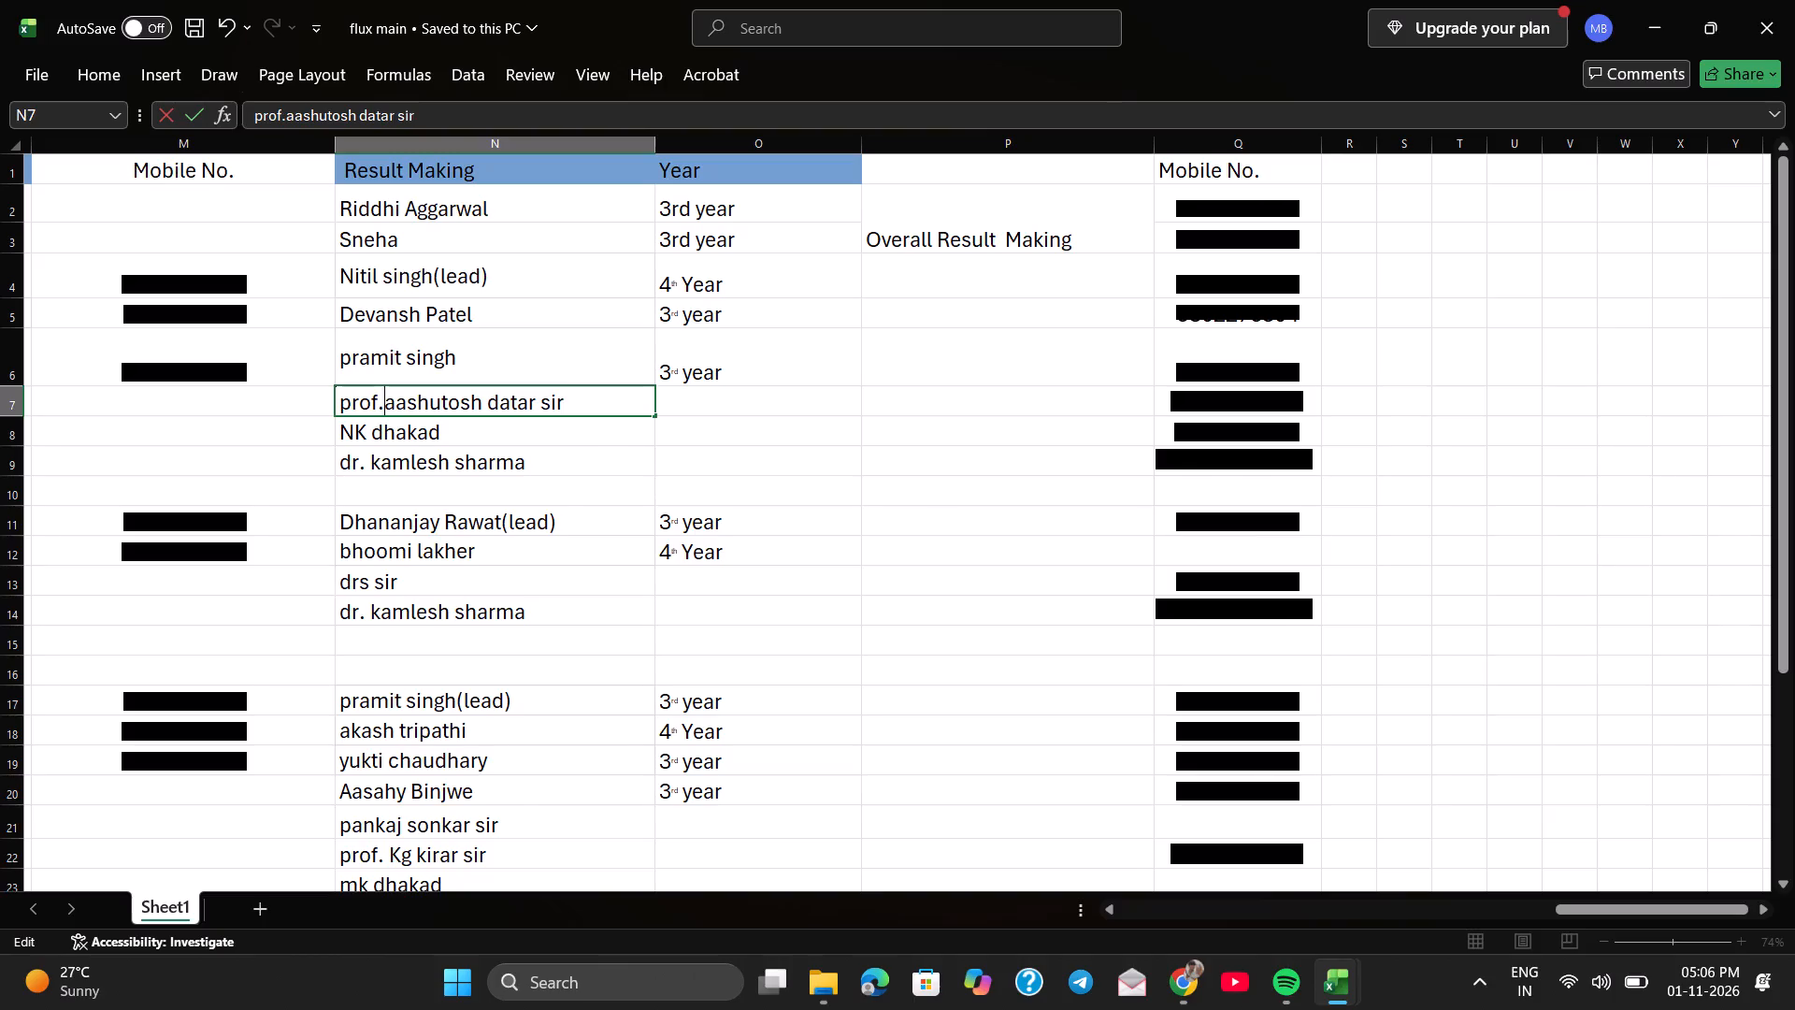
left_click(344, 424)
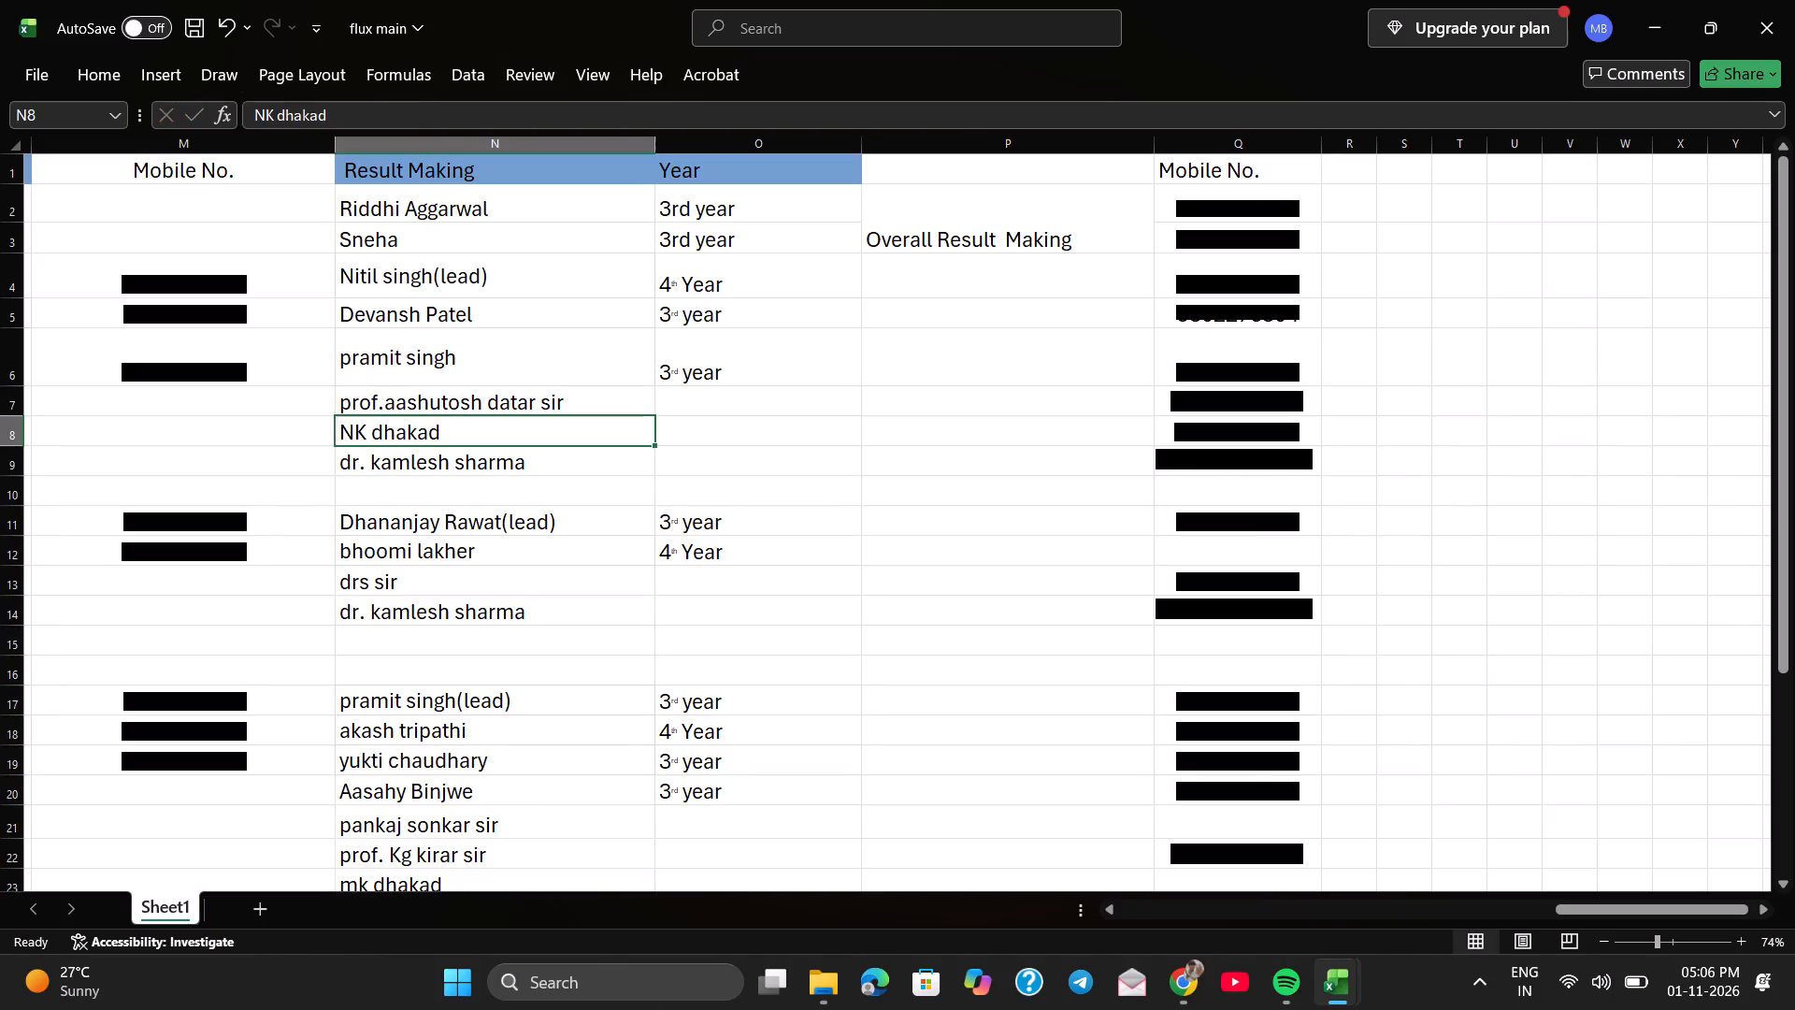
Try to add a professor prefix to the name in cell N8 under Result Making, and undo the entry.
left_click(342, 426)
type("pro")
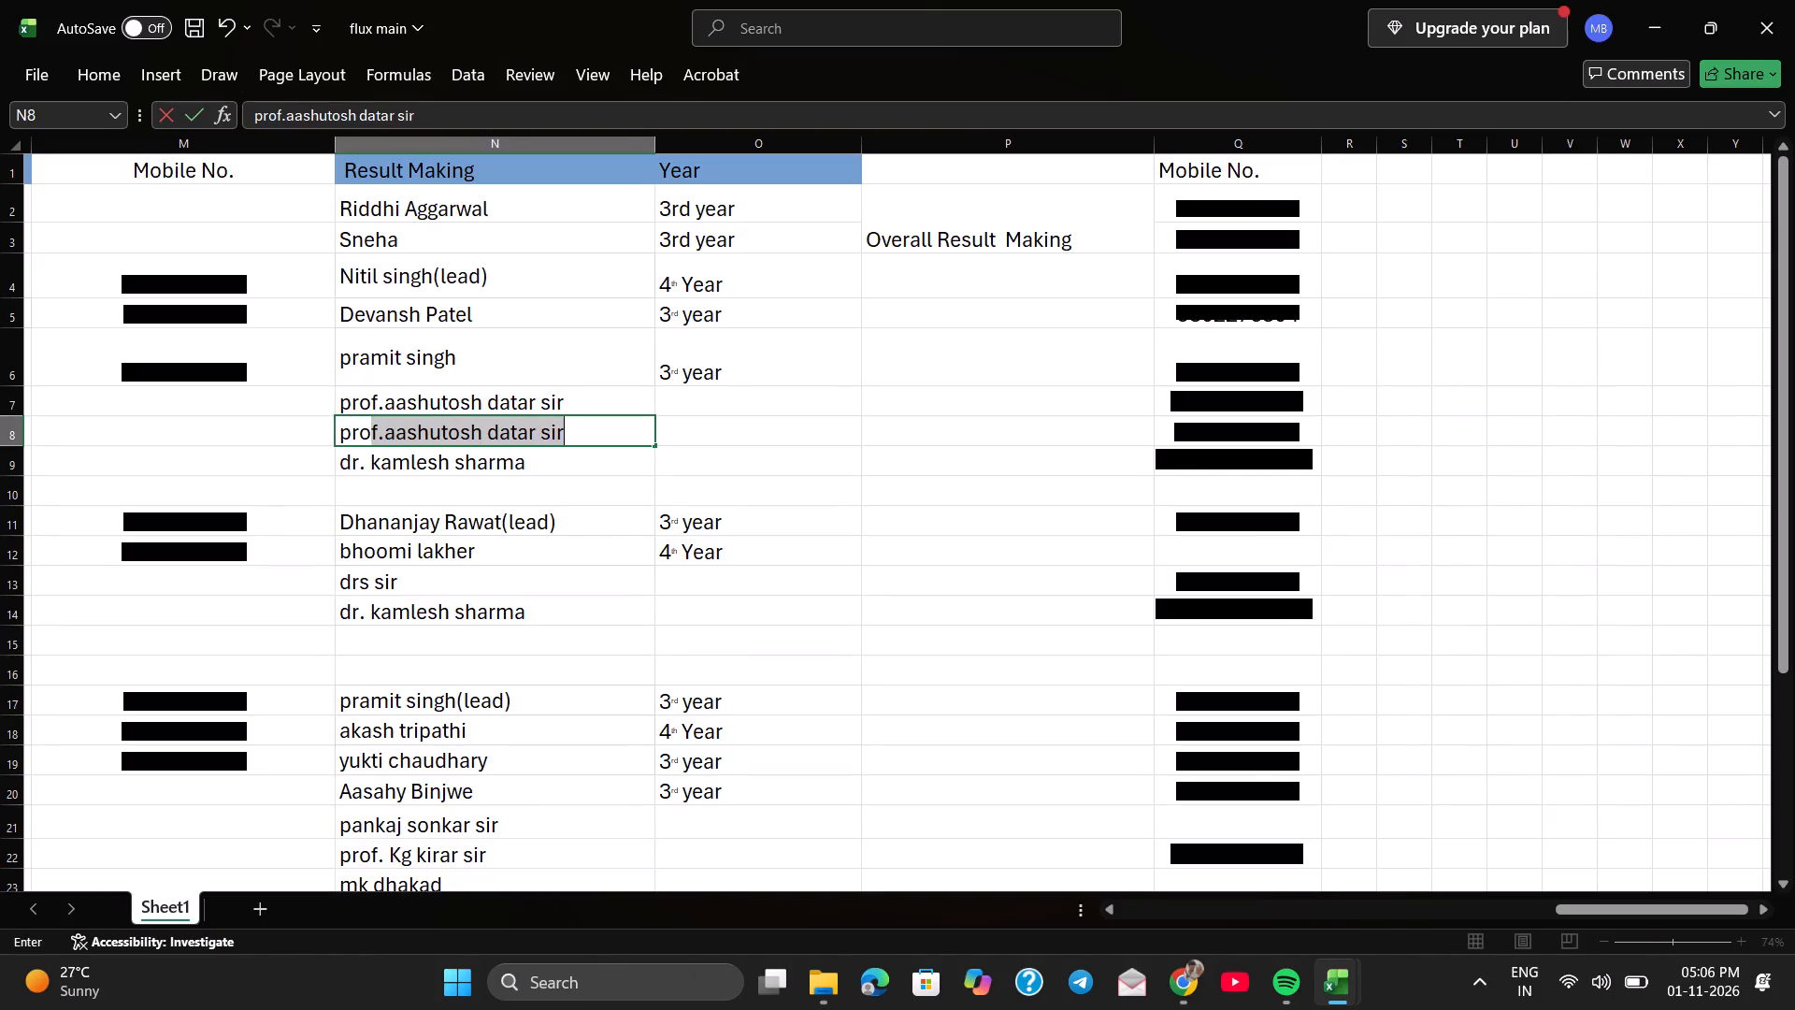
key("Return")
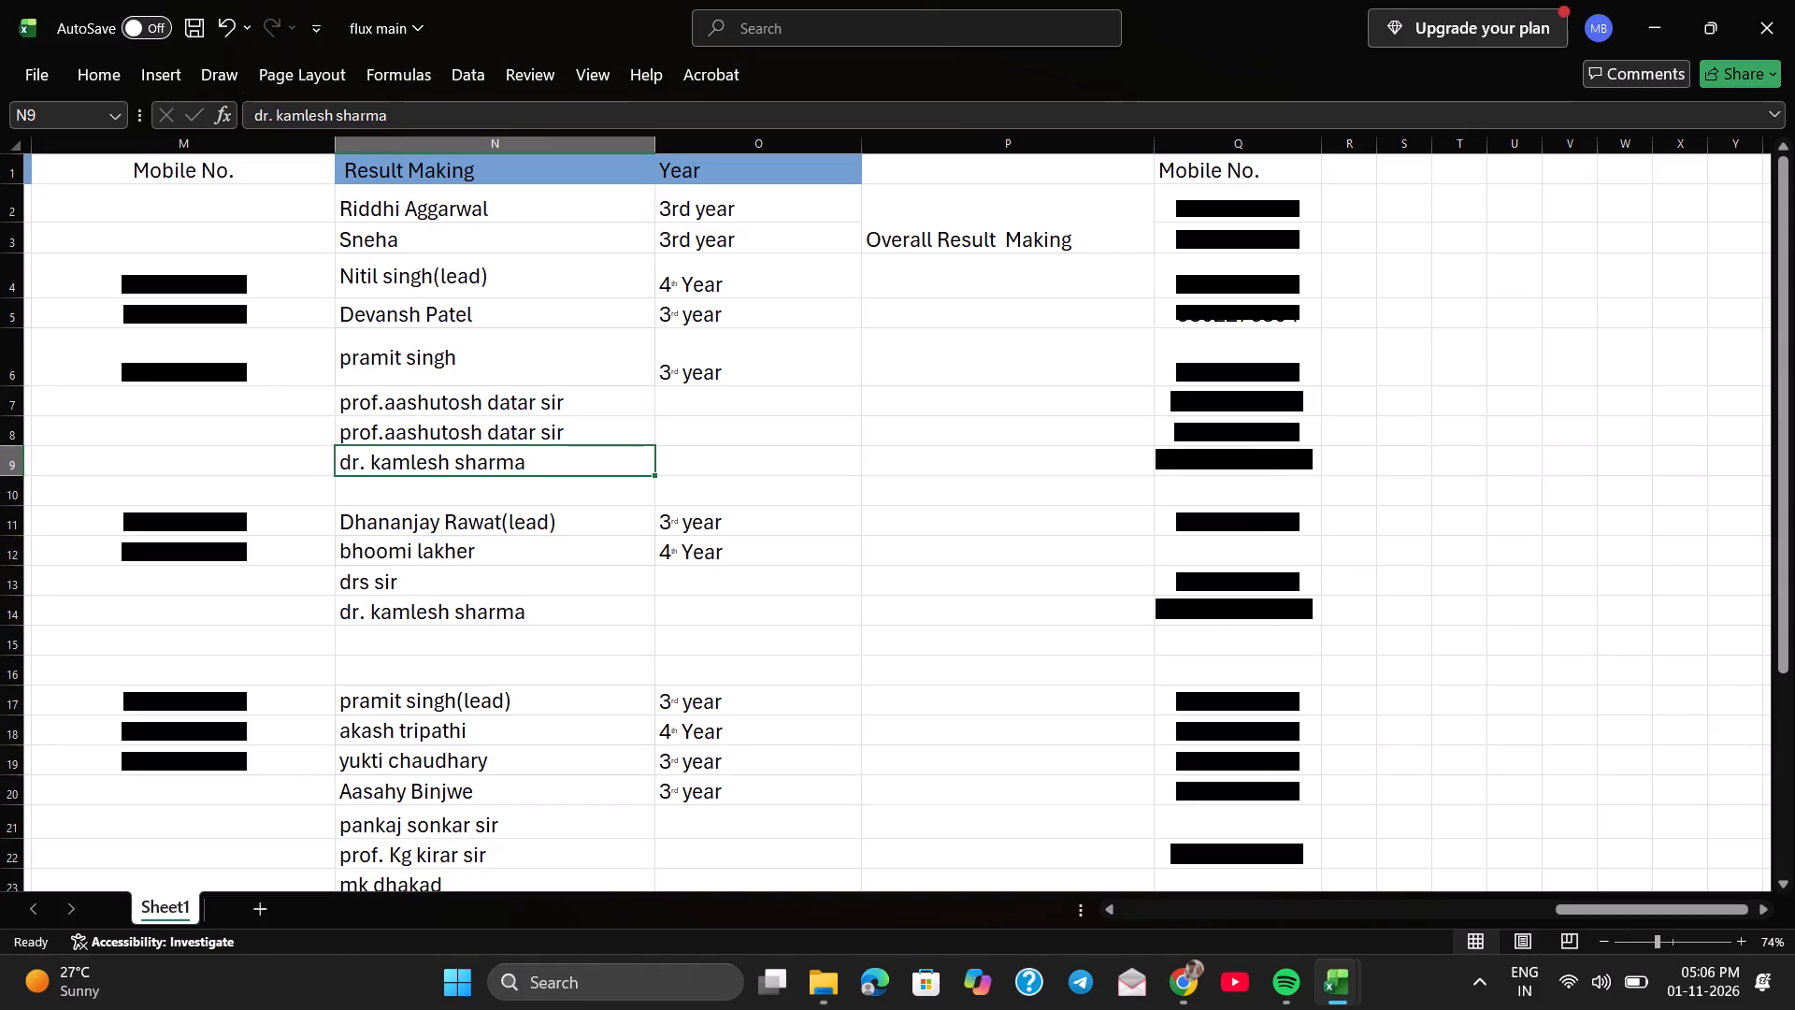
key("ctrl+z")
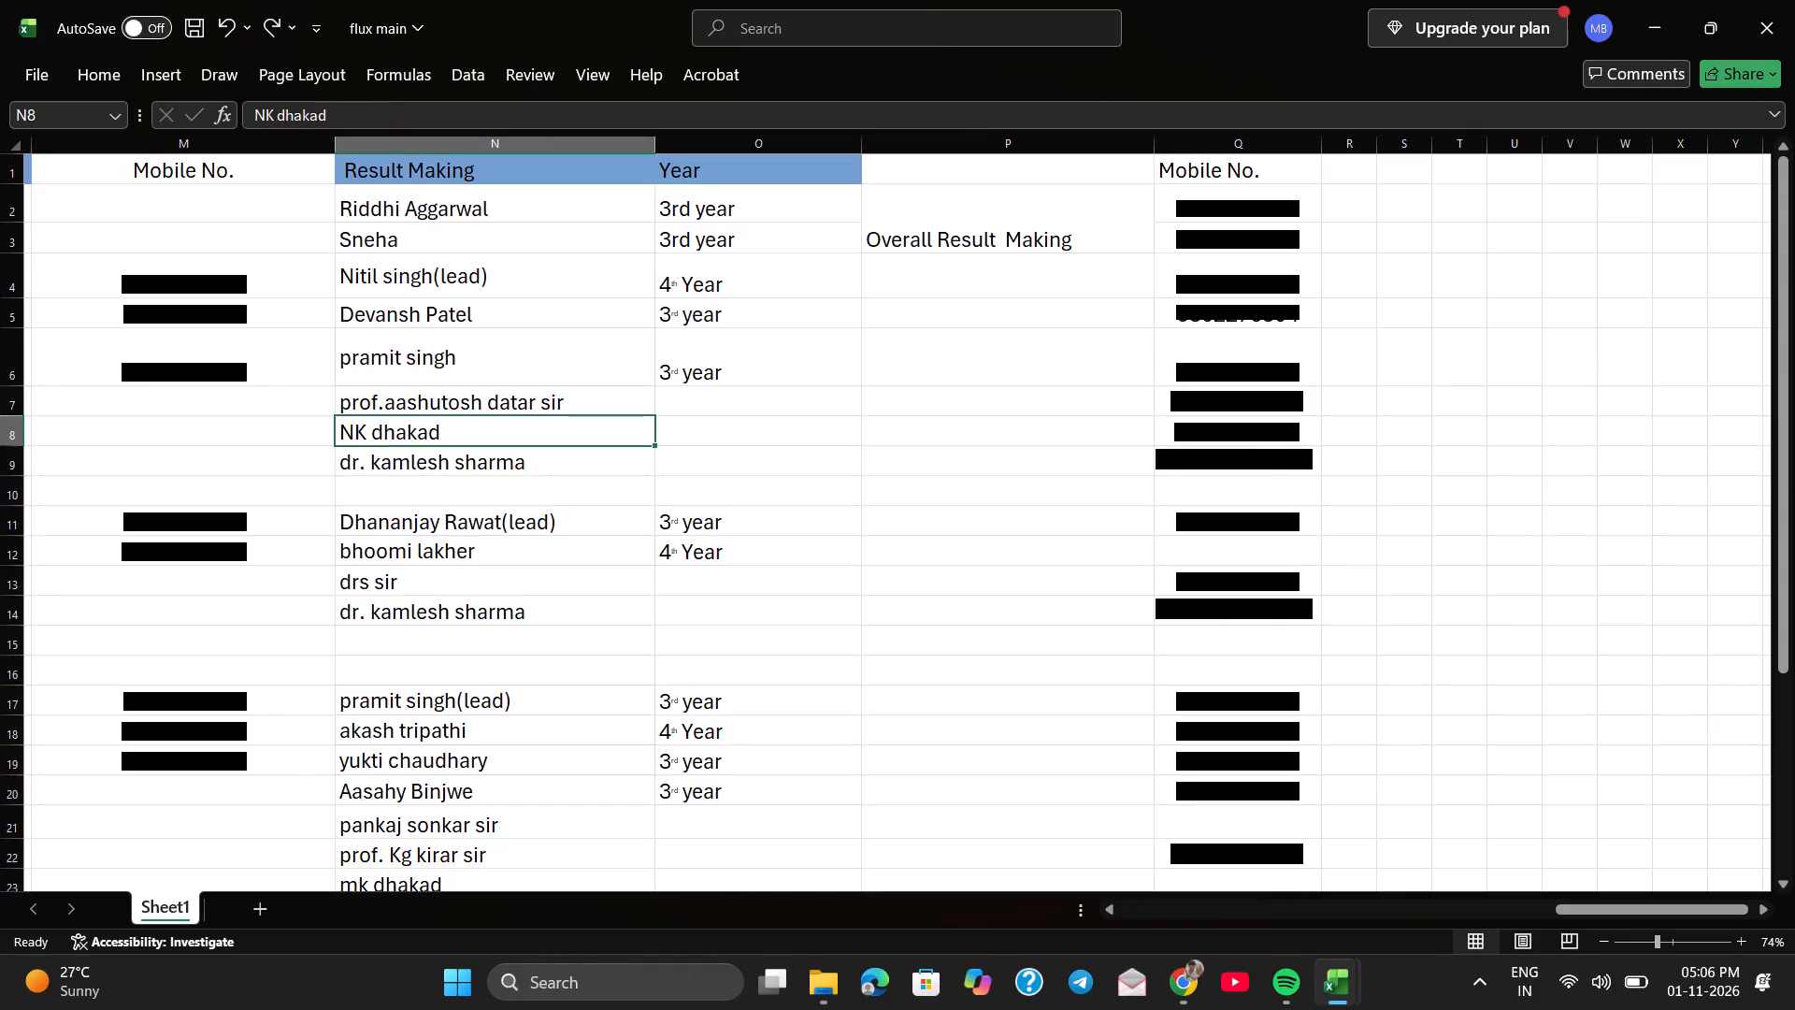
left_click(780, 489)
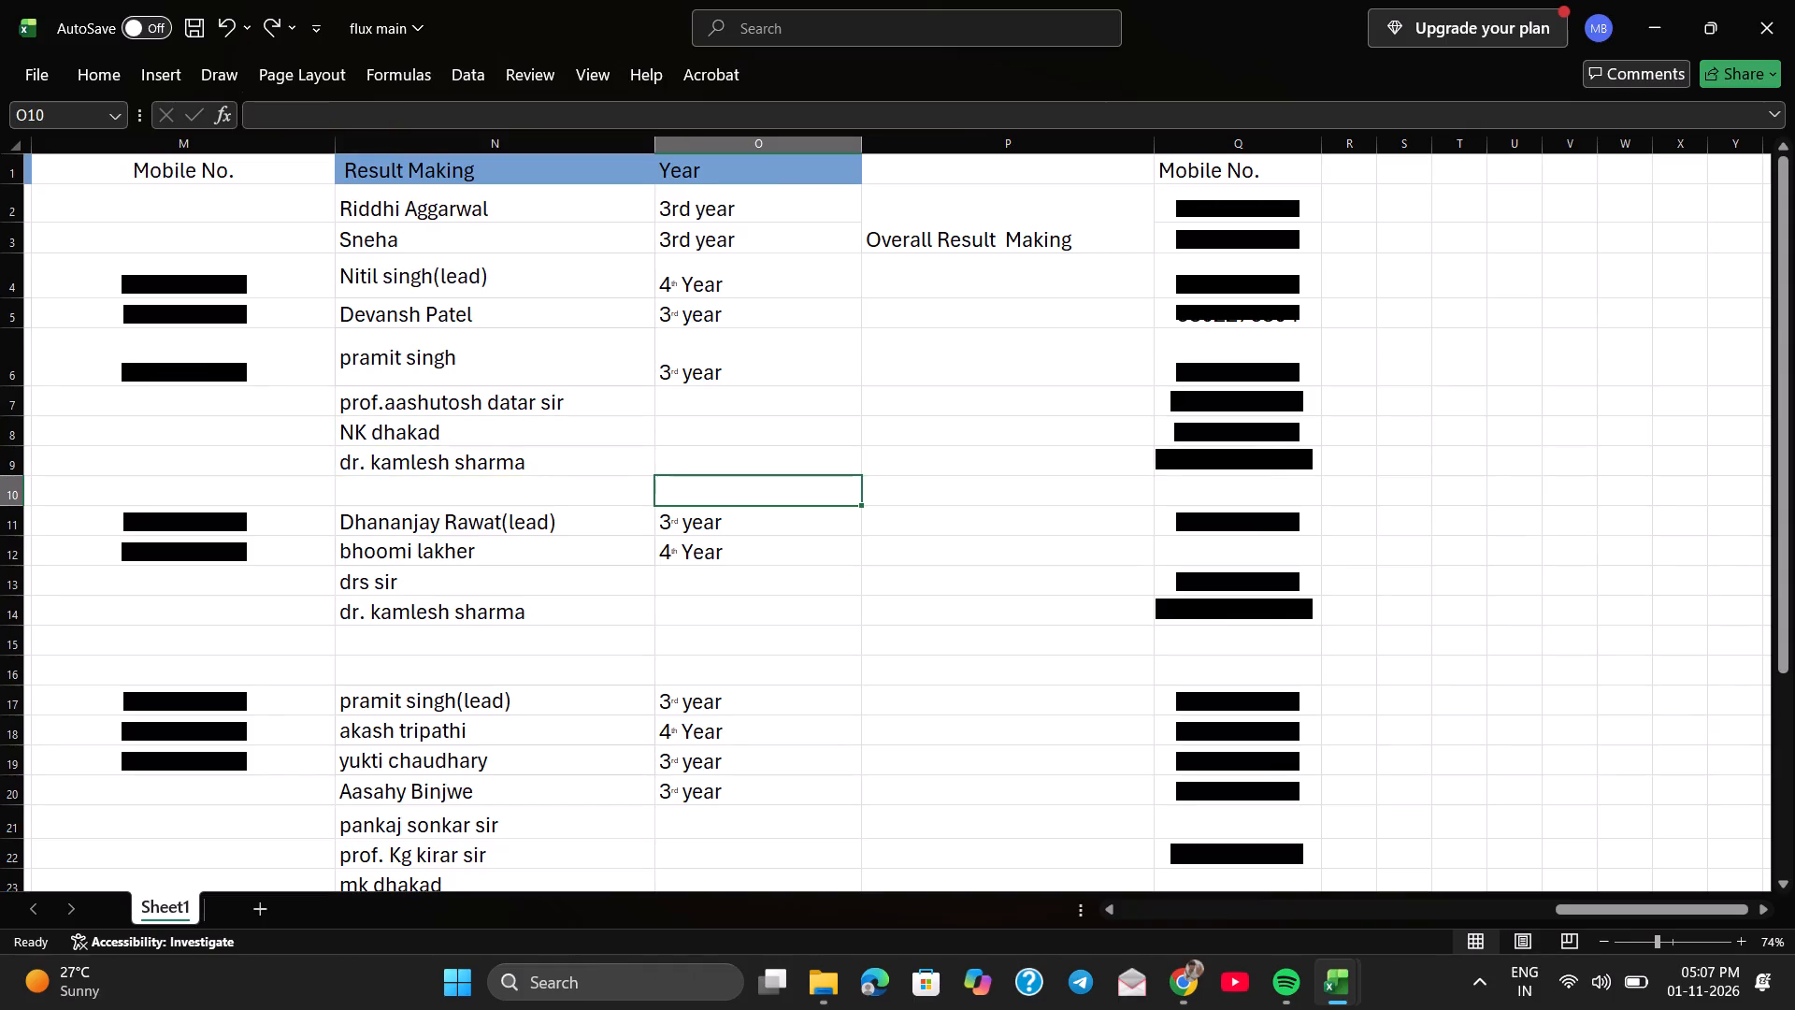
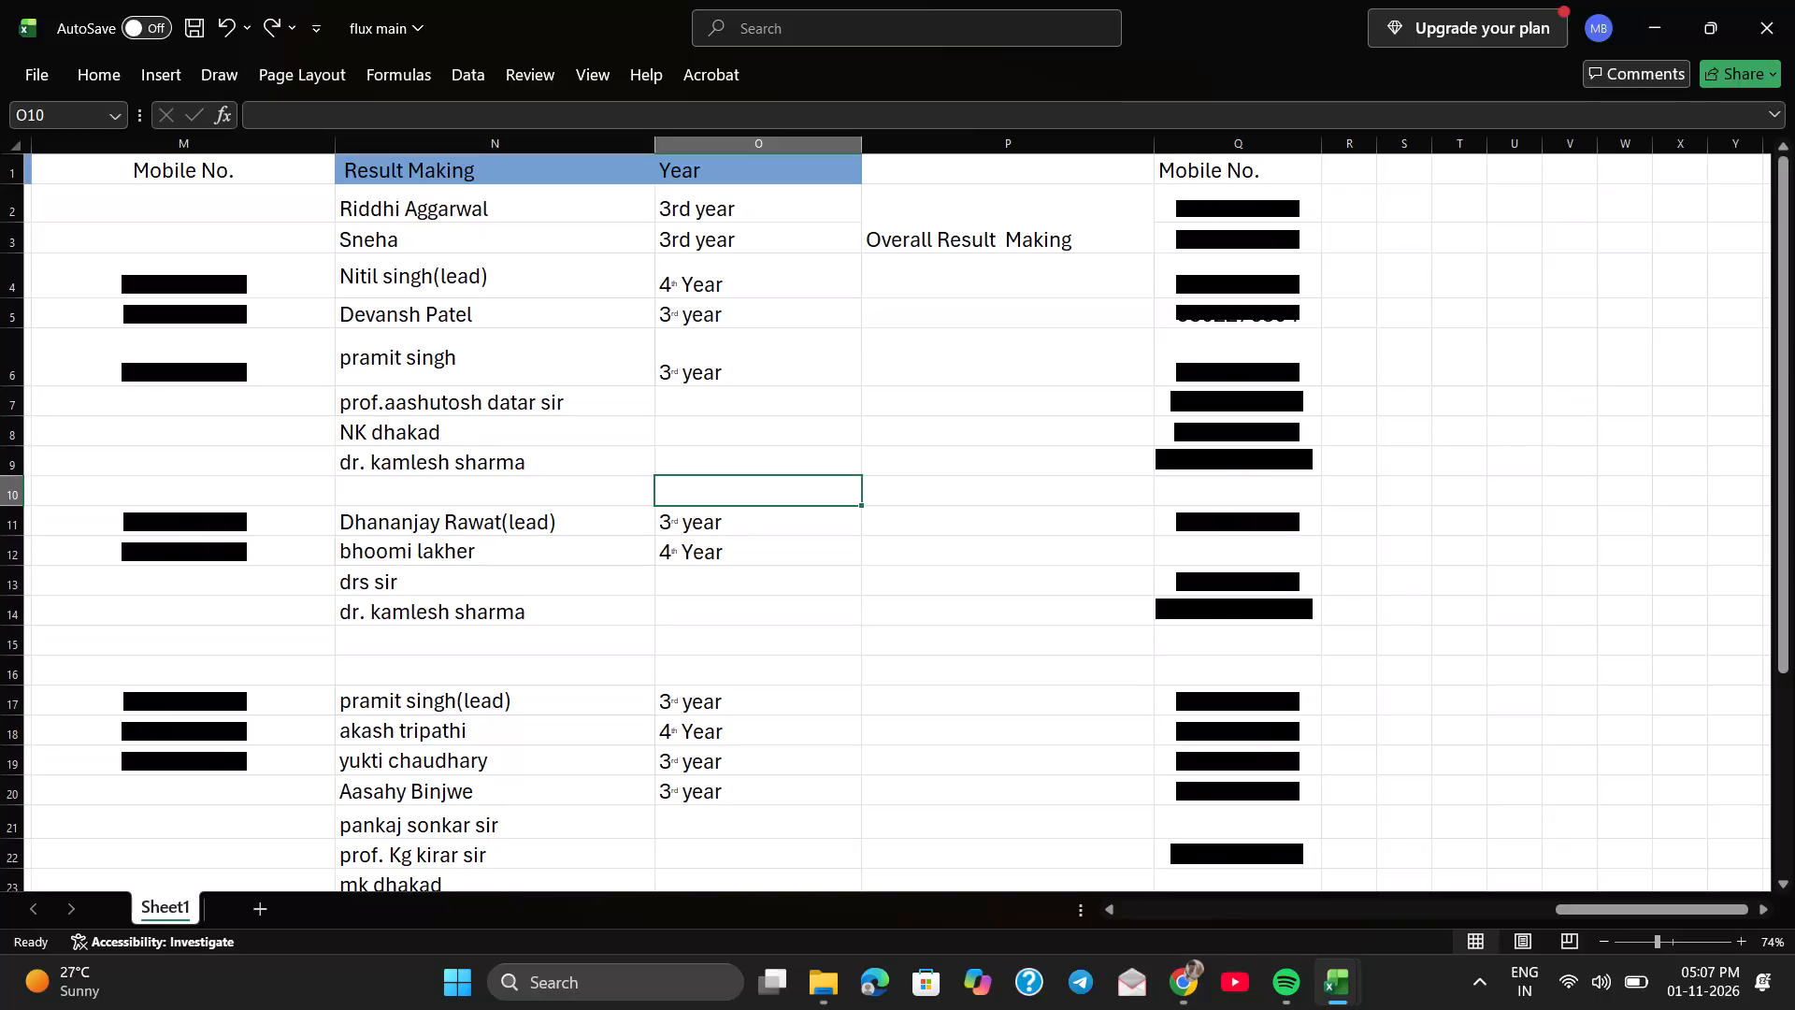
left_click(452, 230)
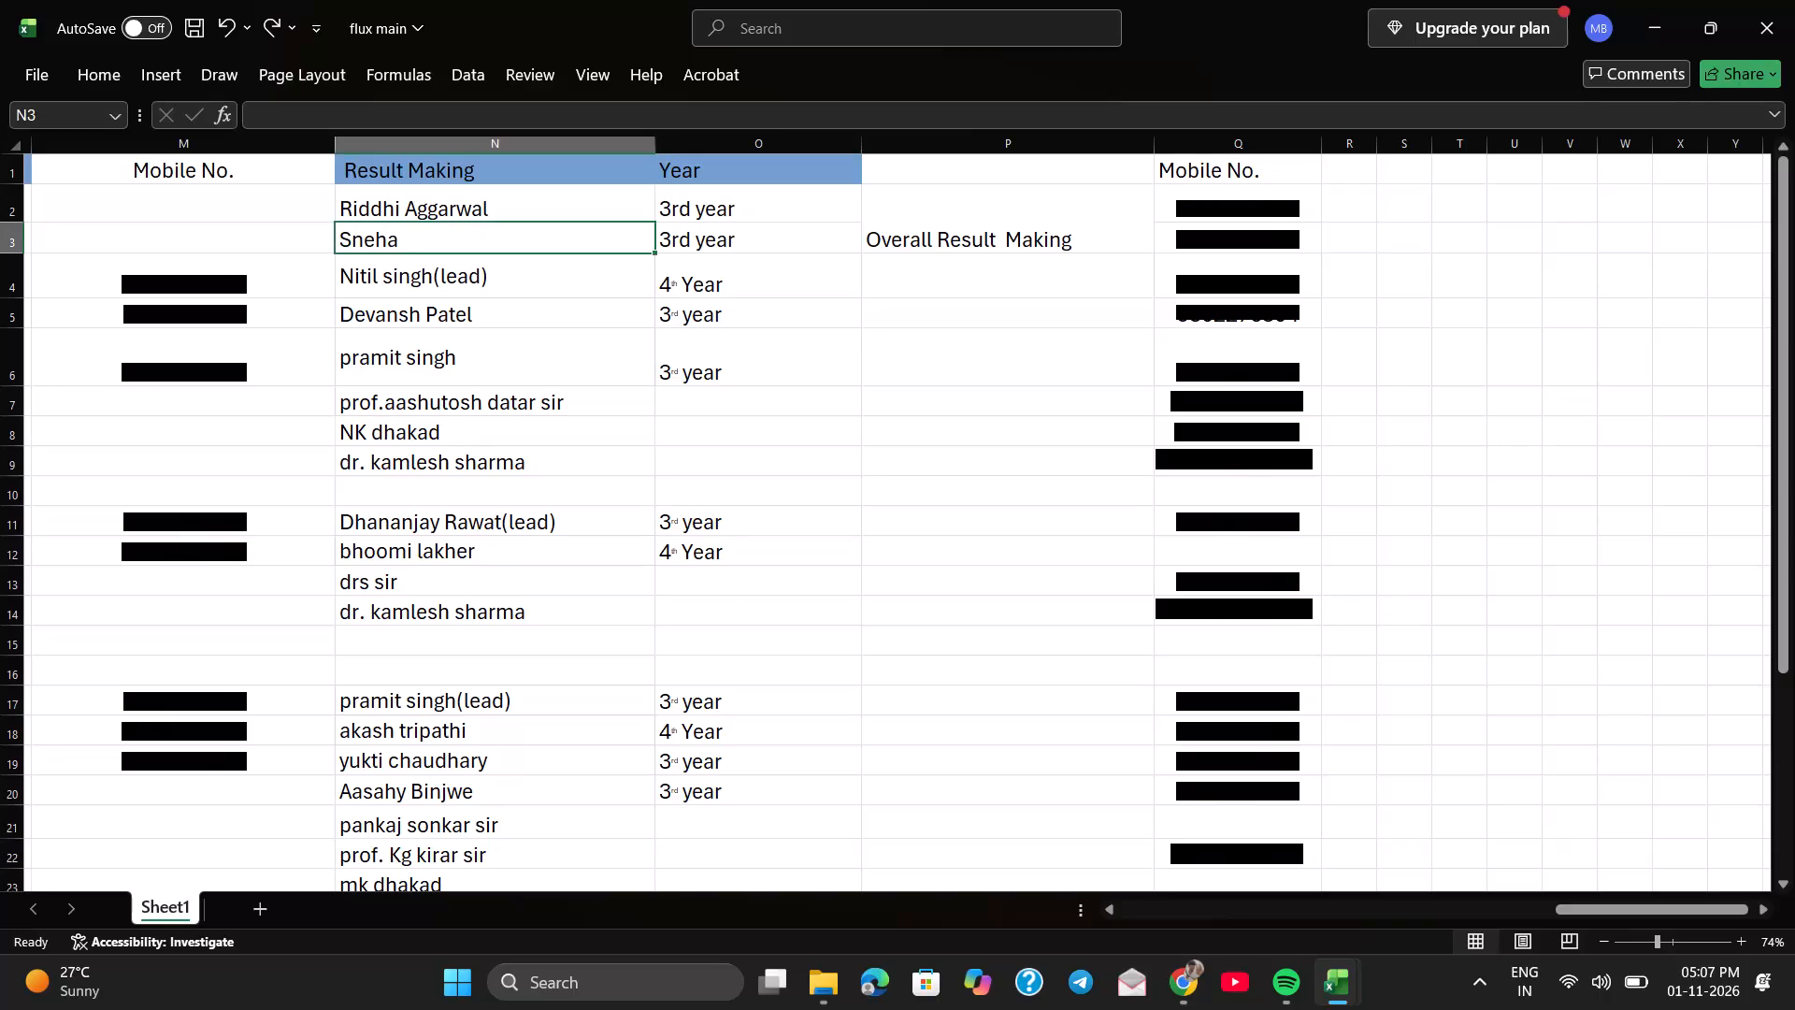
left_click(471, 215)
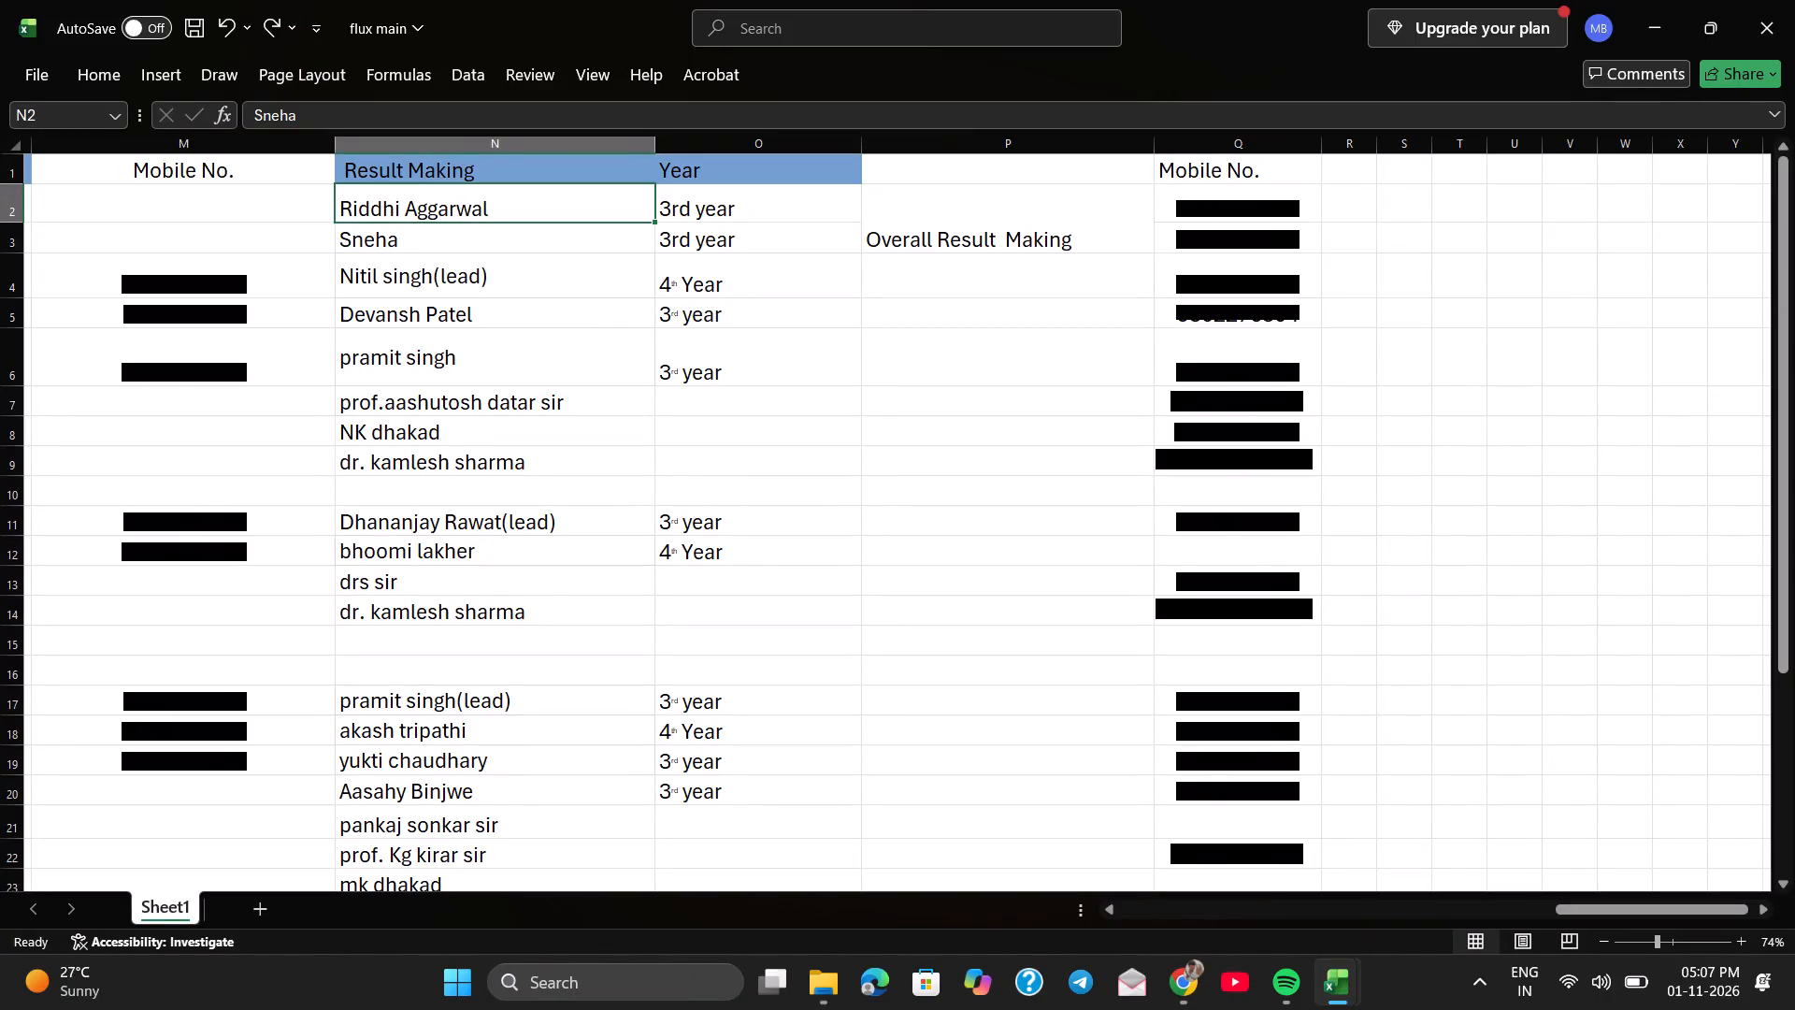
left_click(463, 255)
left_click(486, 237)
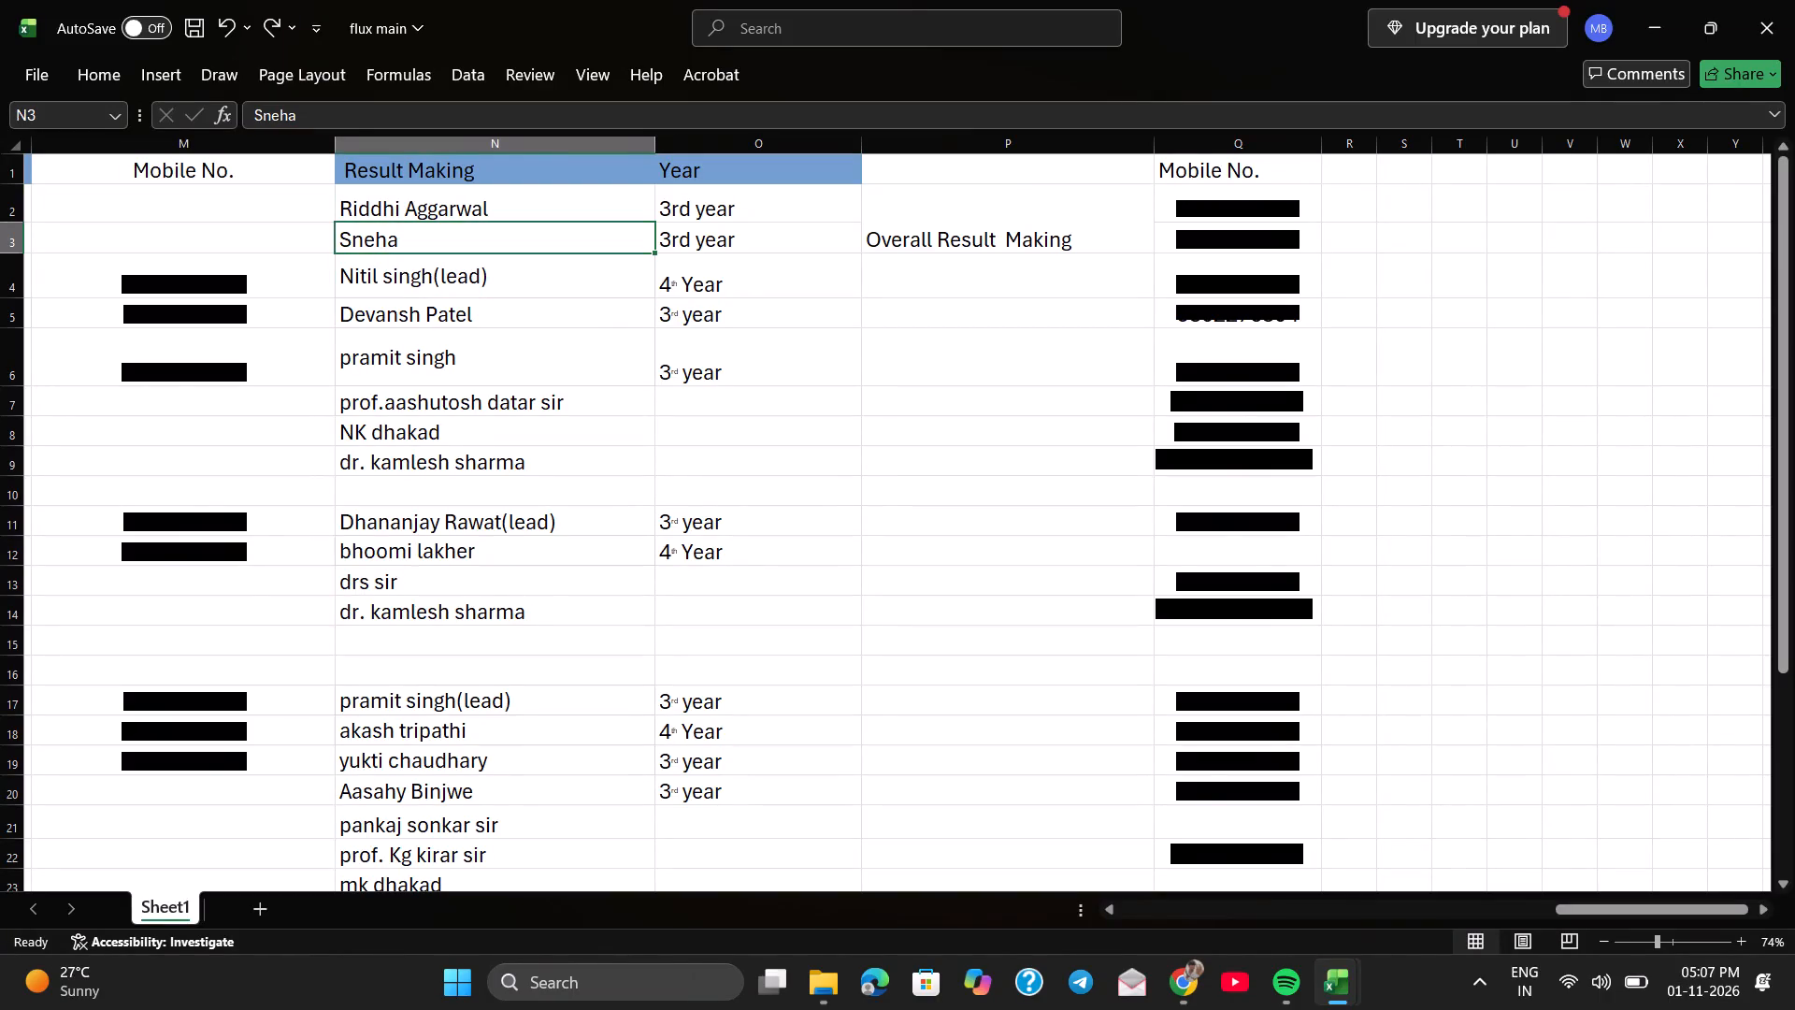
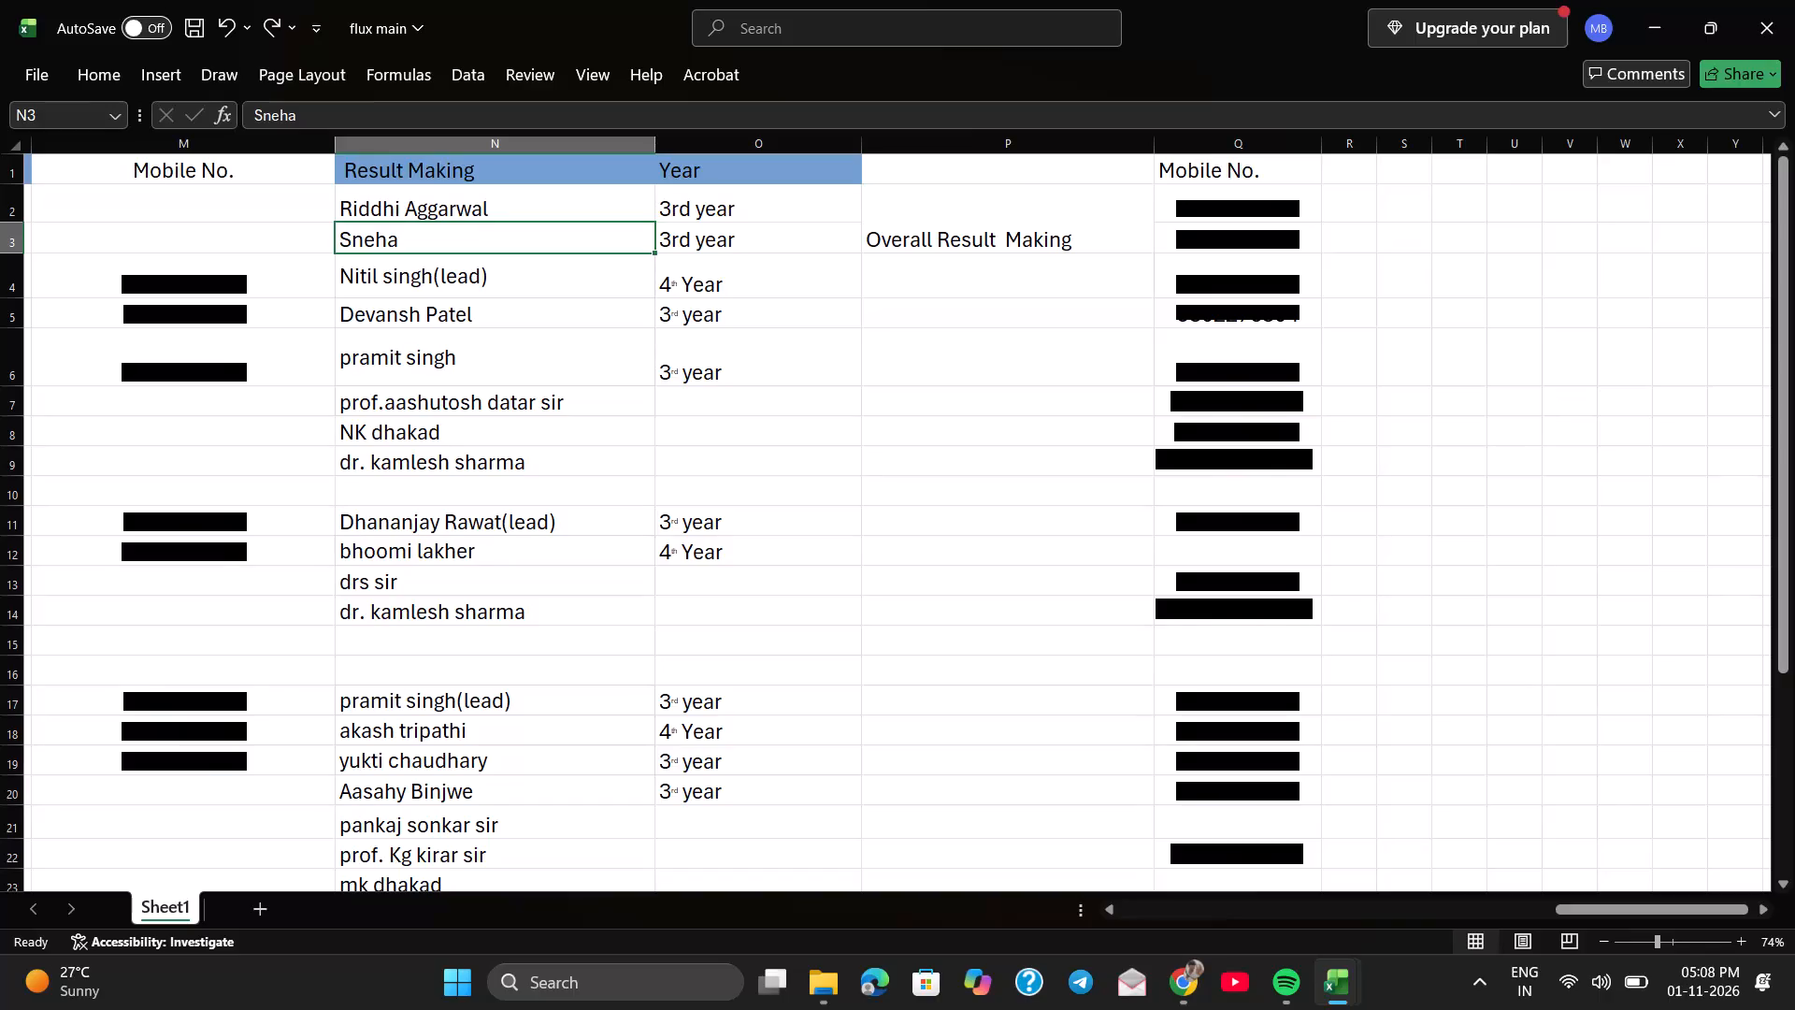
Review the Result Making section of the duty roster, checking its names, years and mobile number entries down to the last row.
scroll(448, 458, "right", 1)
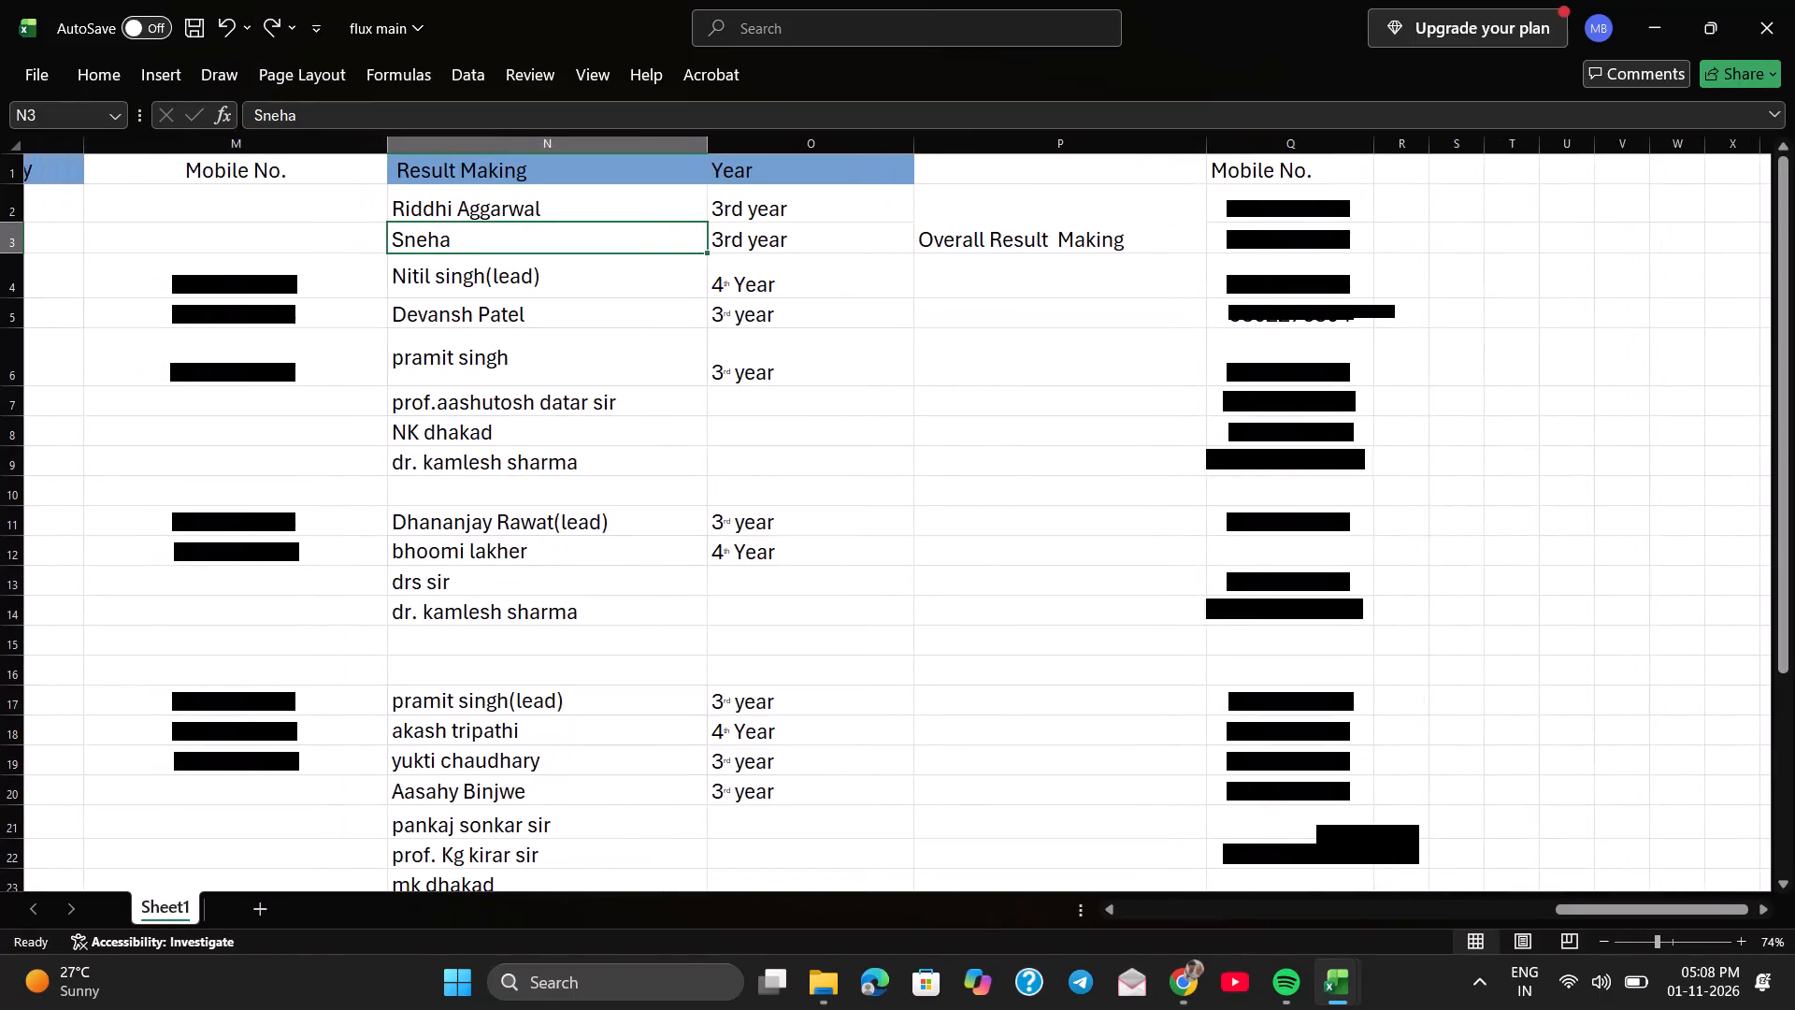
scroll(448, 458, "down", 1)
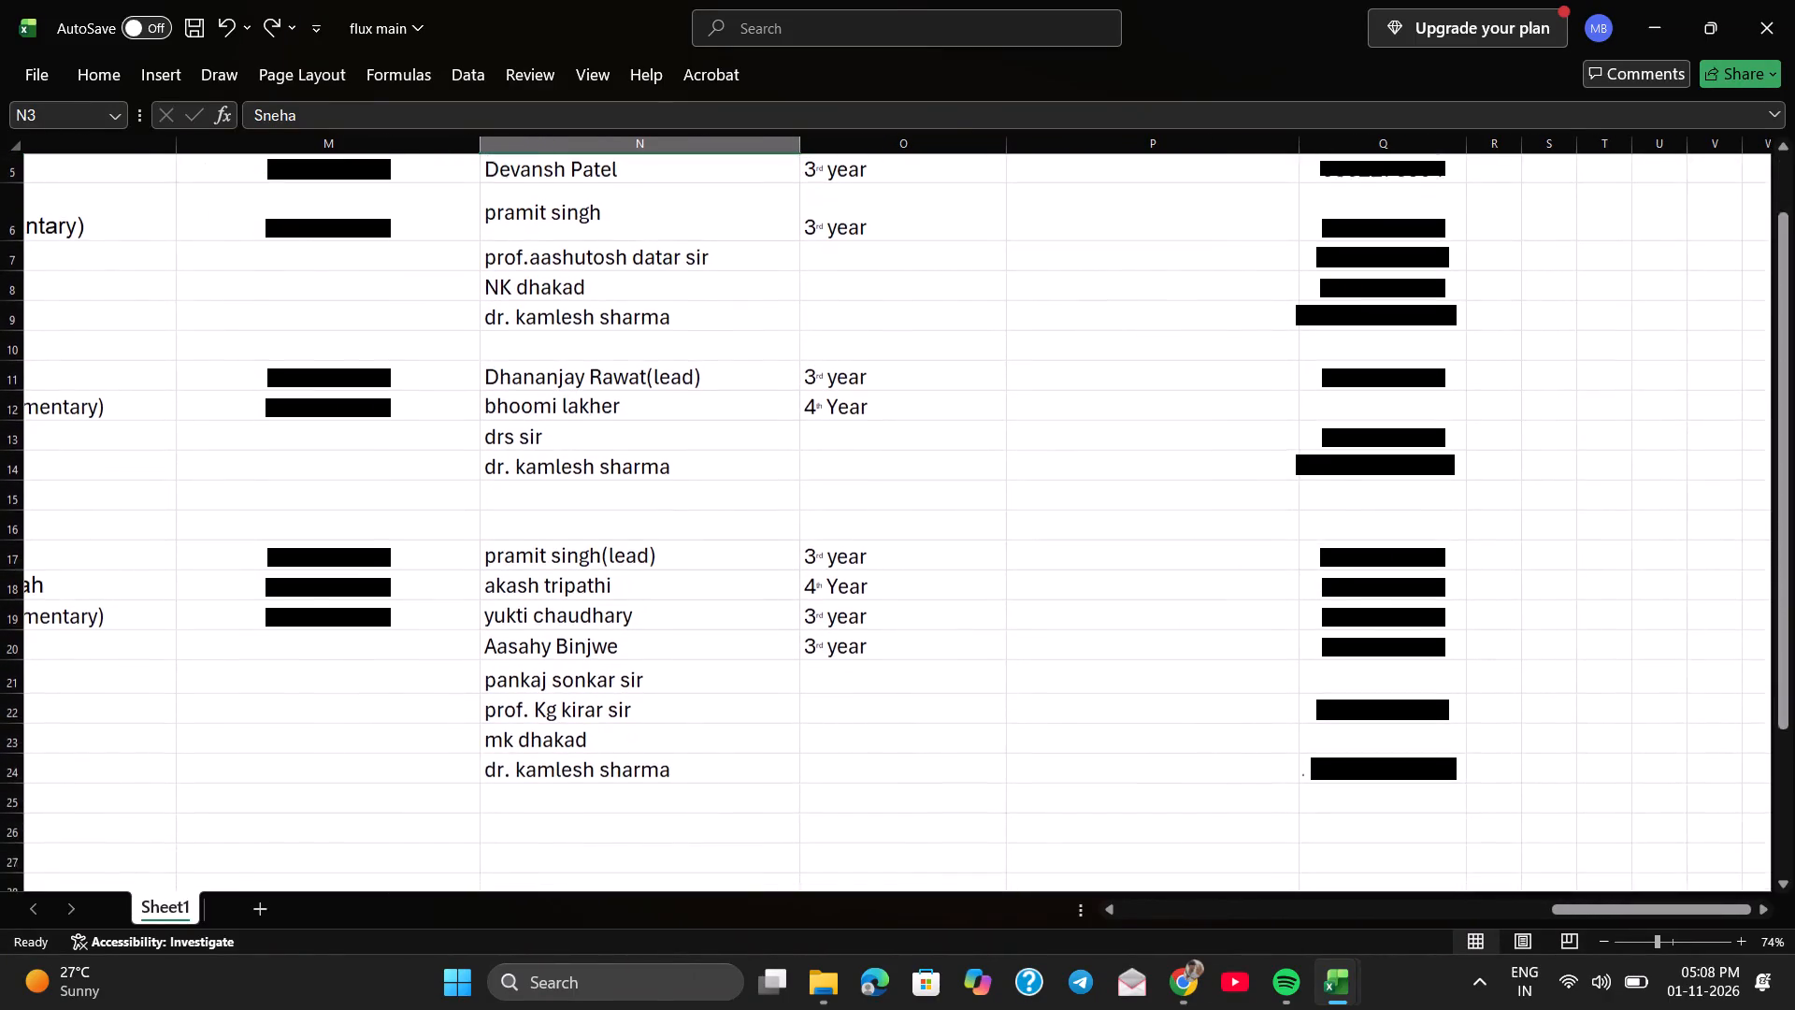
scroll(448, 458, "up", 1)
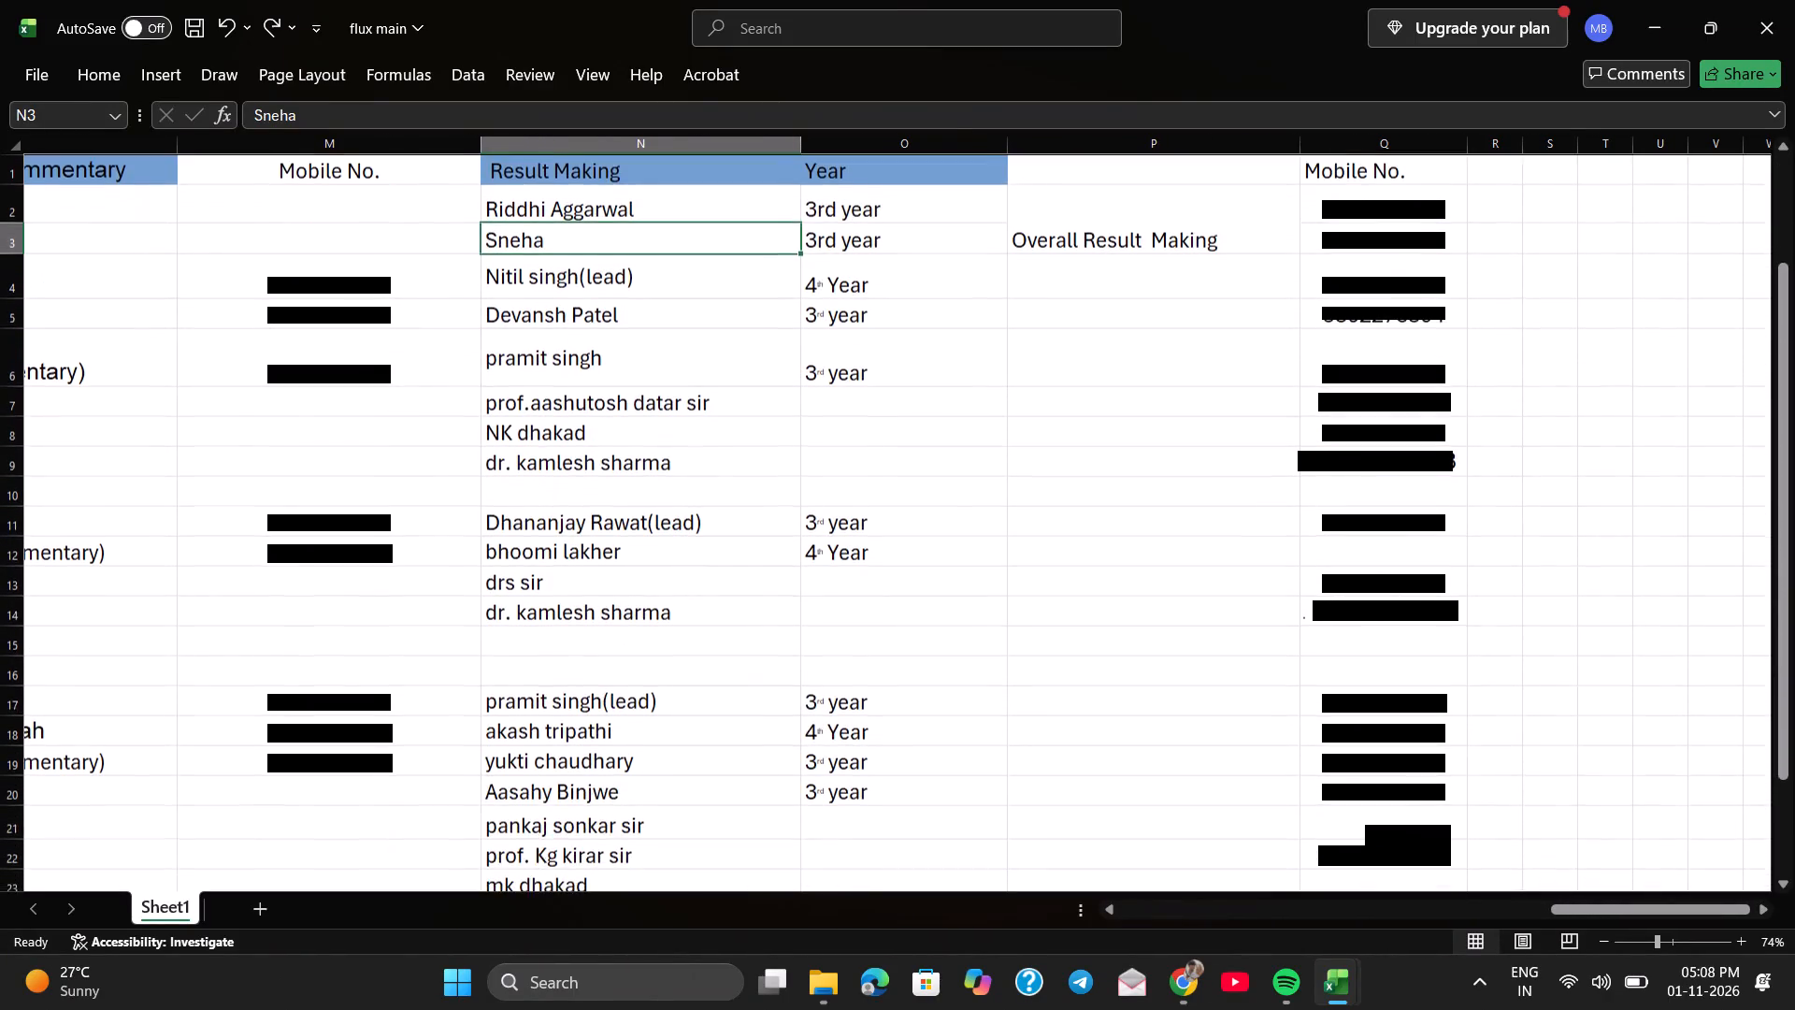
scroll(485, 484, "down", 2)
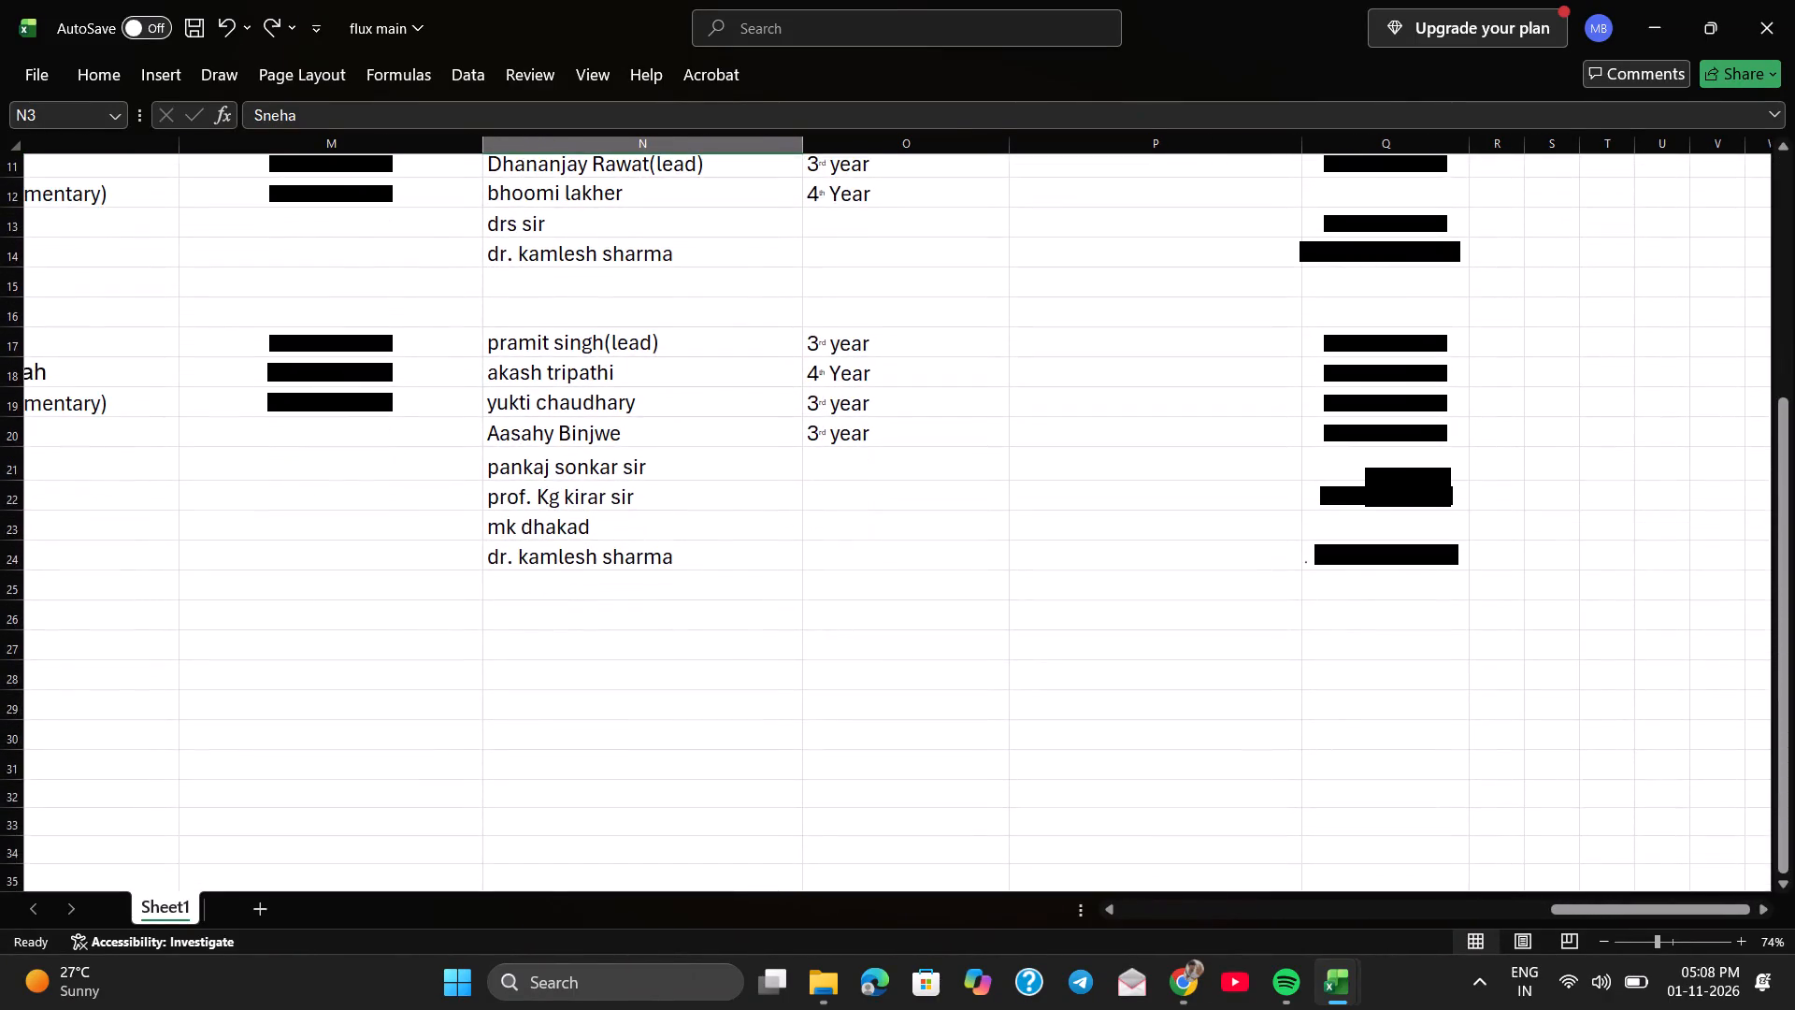
scroll(485, 484, "up", 1)
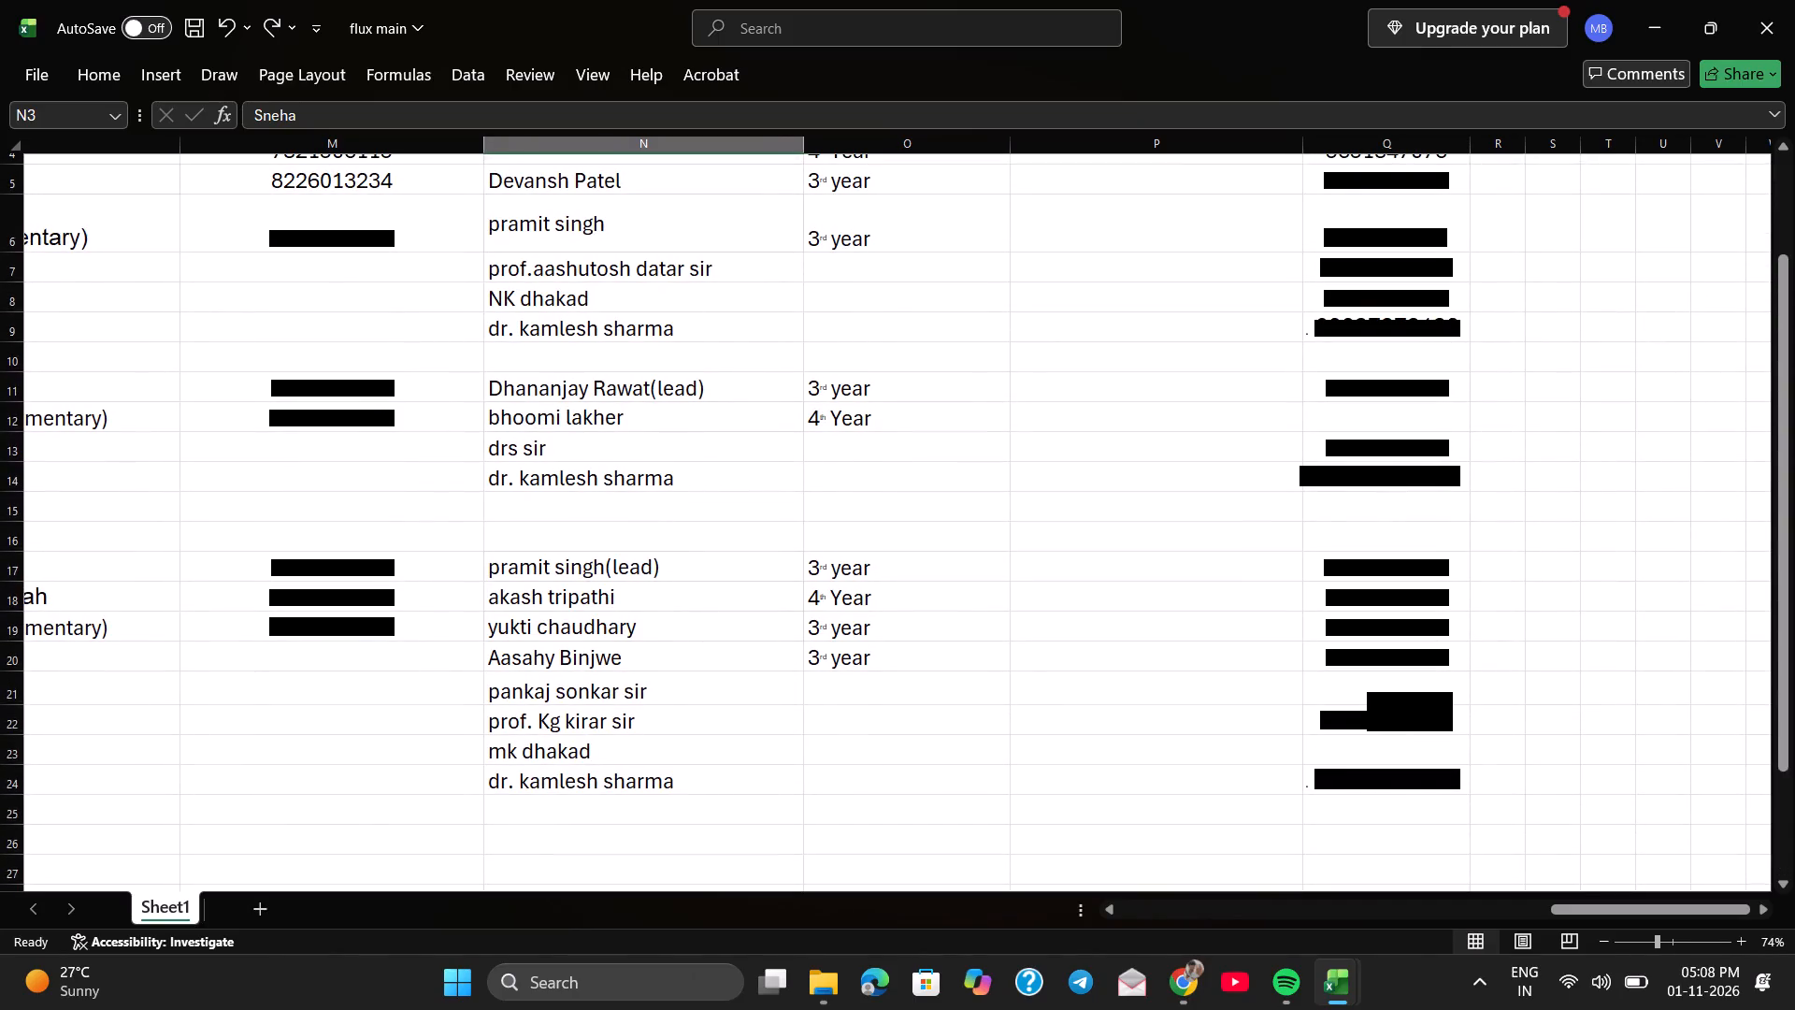
scroll(604, 578, "down", 1)
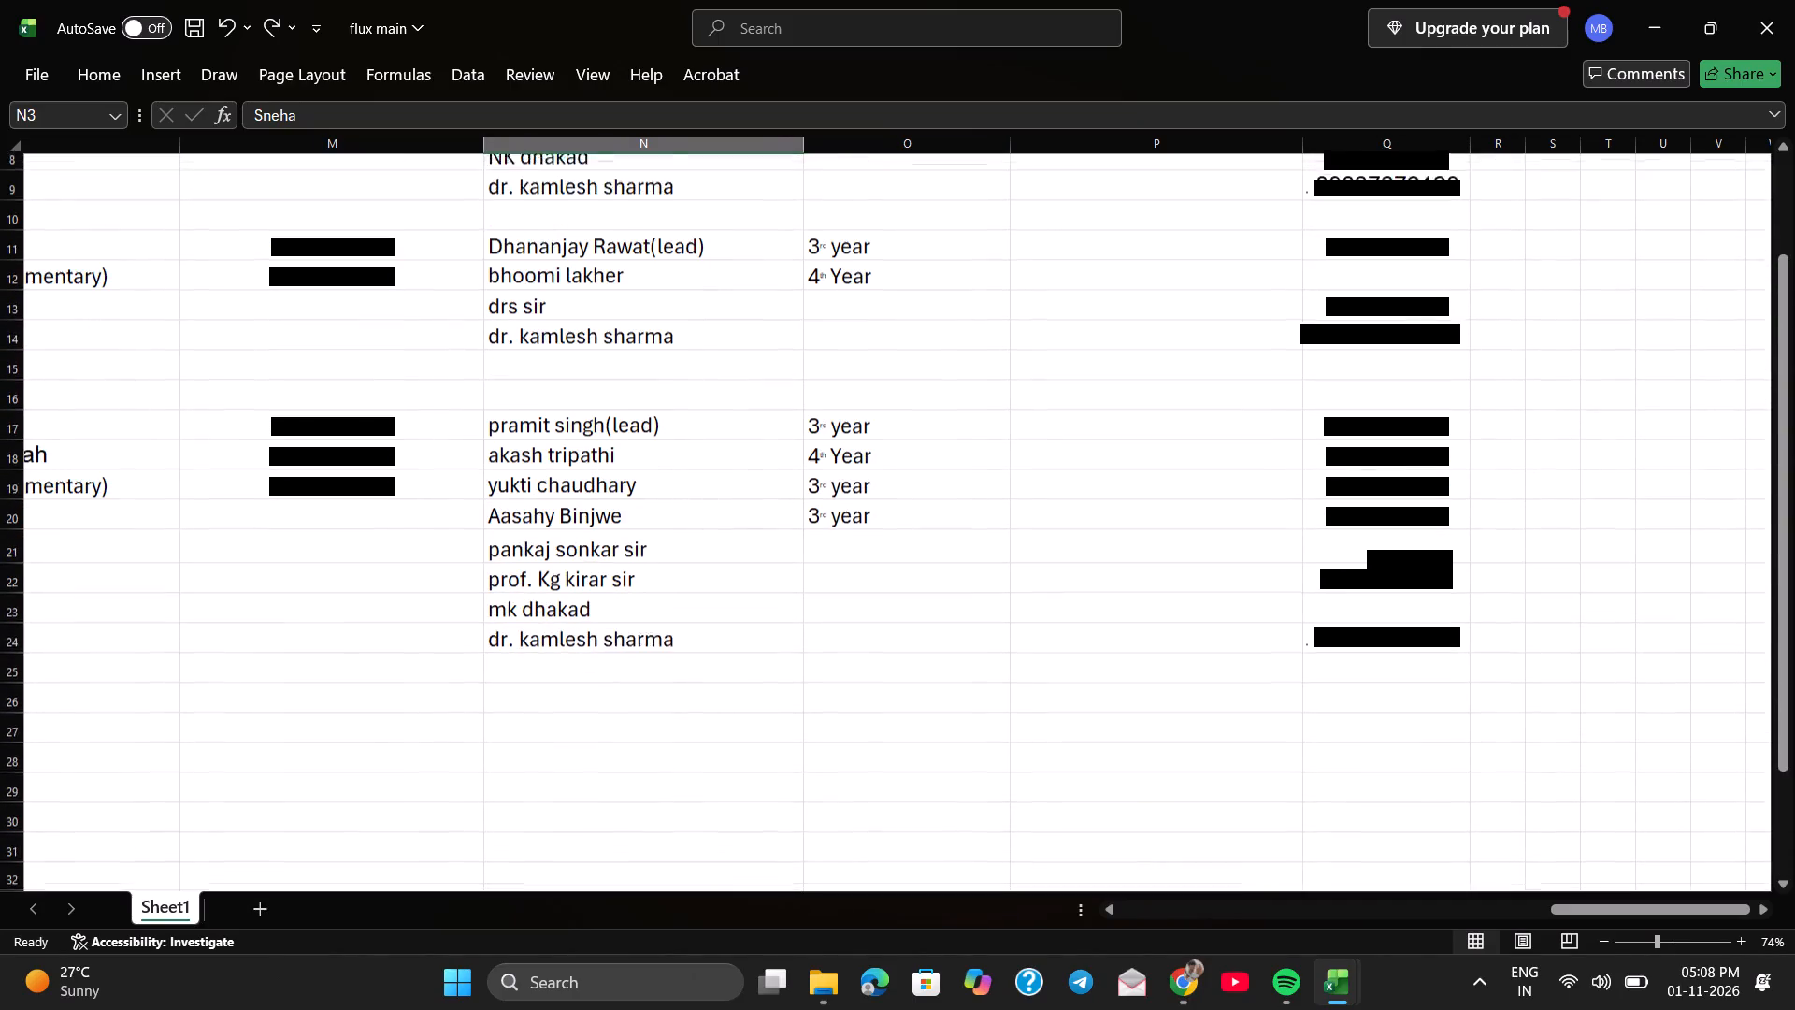
scroll(604, 578, "down", 1)
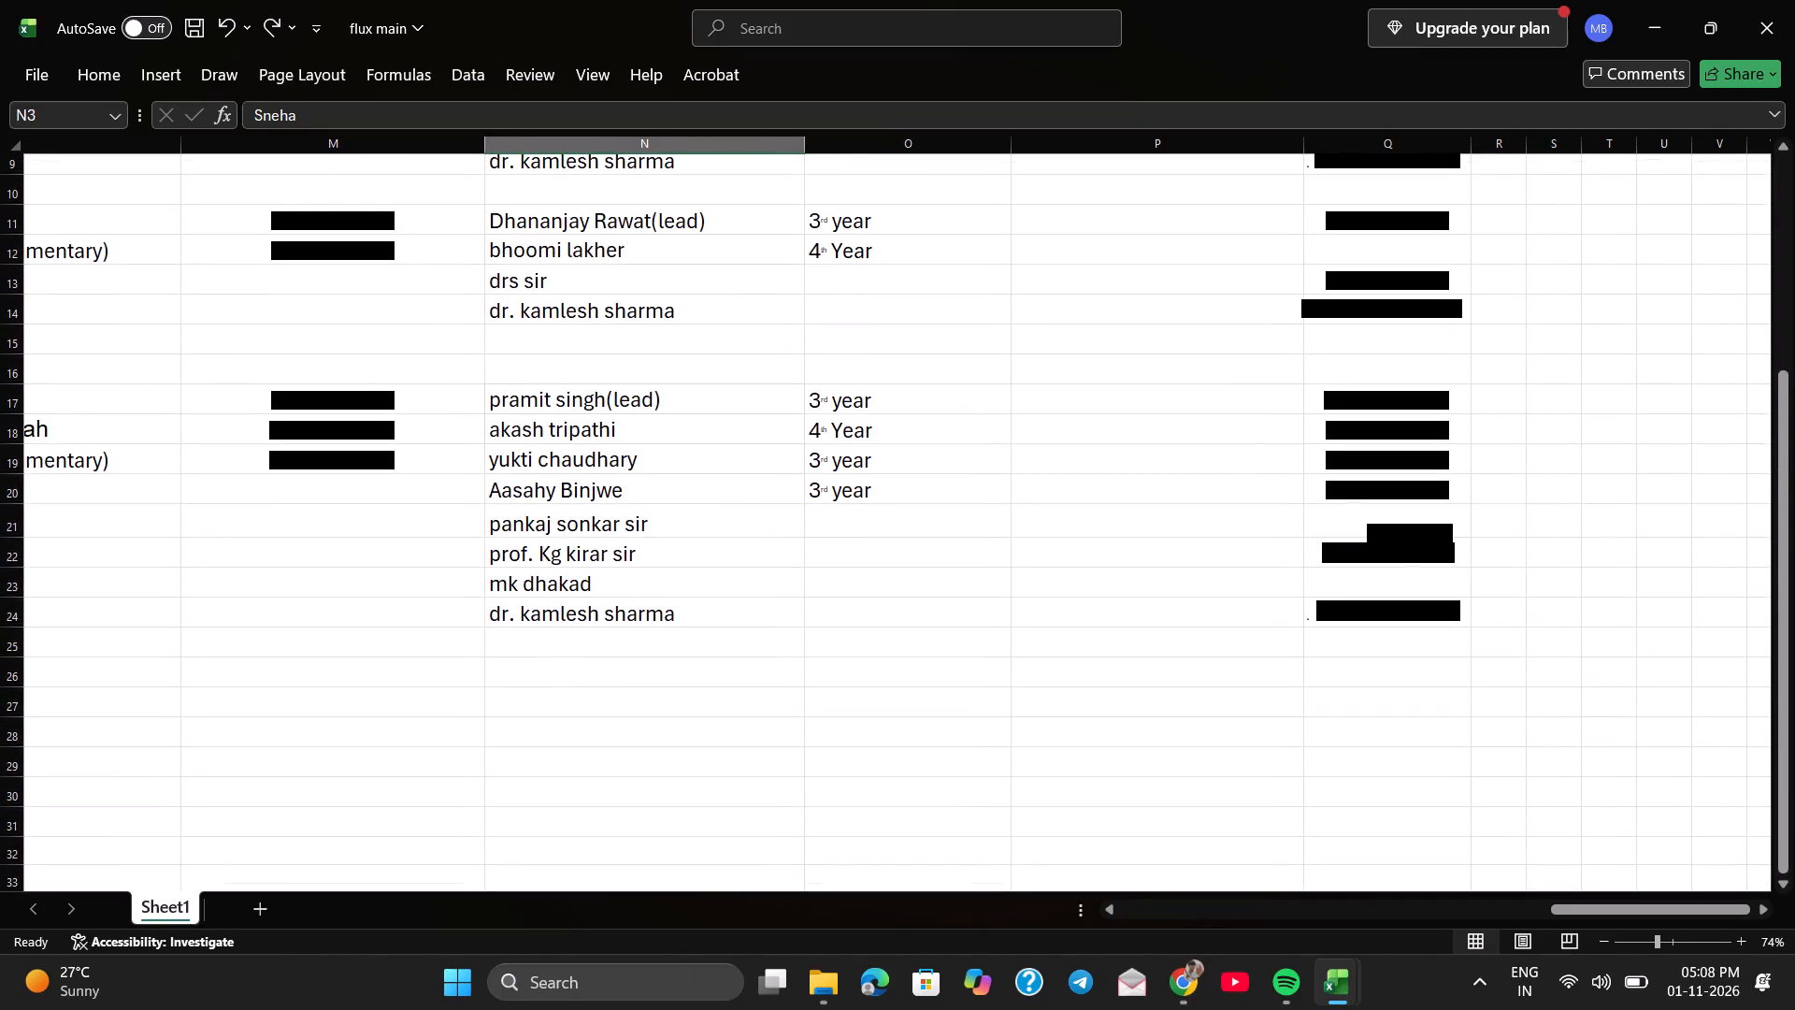
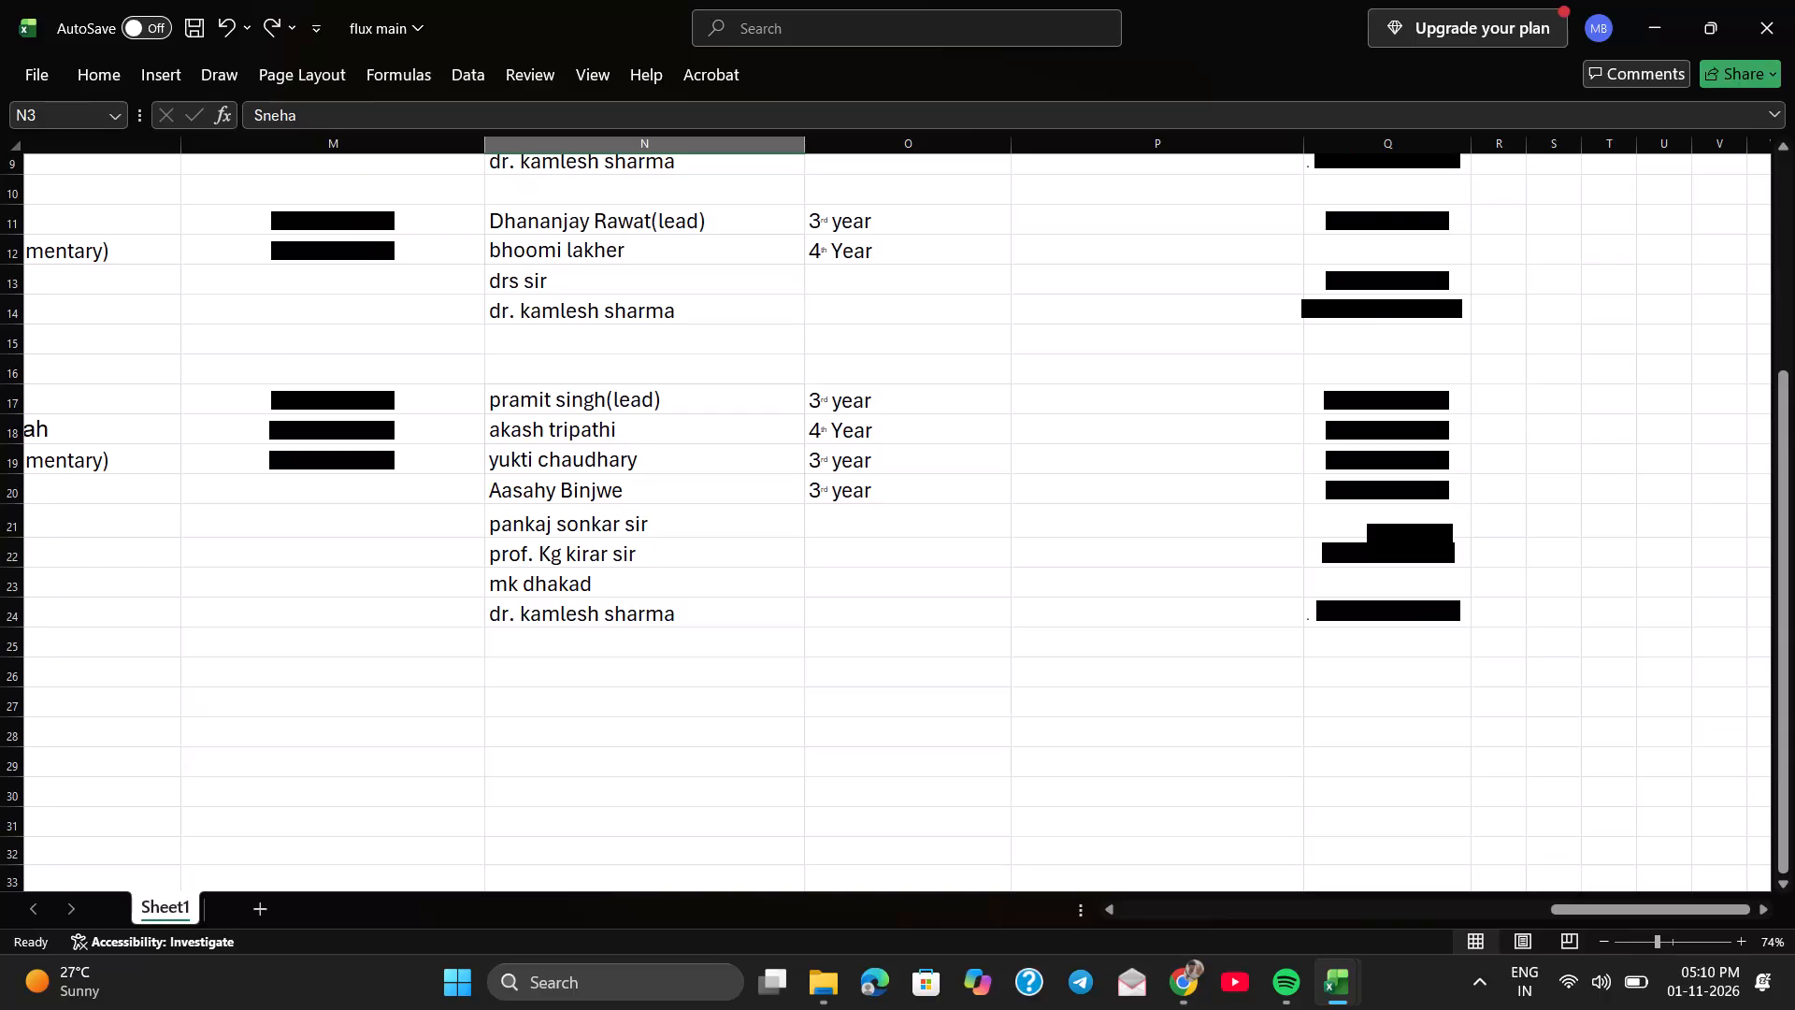
Review the duty roster from the Result Making section back to the Registration section, checking names, years and mobile number entries.
scroll(1174, 369, "up", 2)
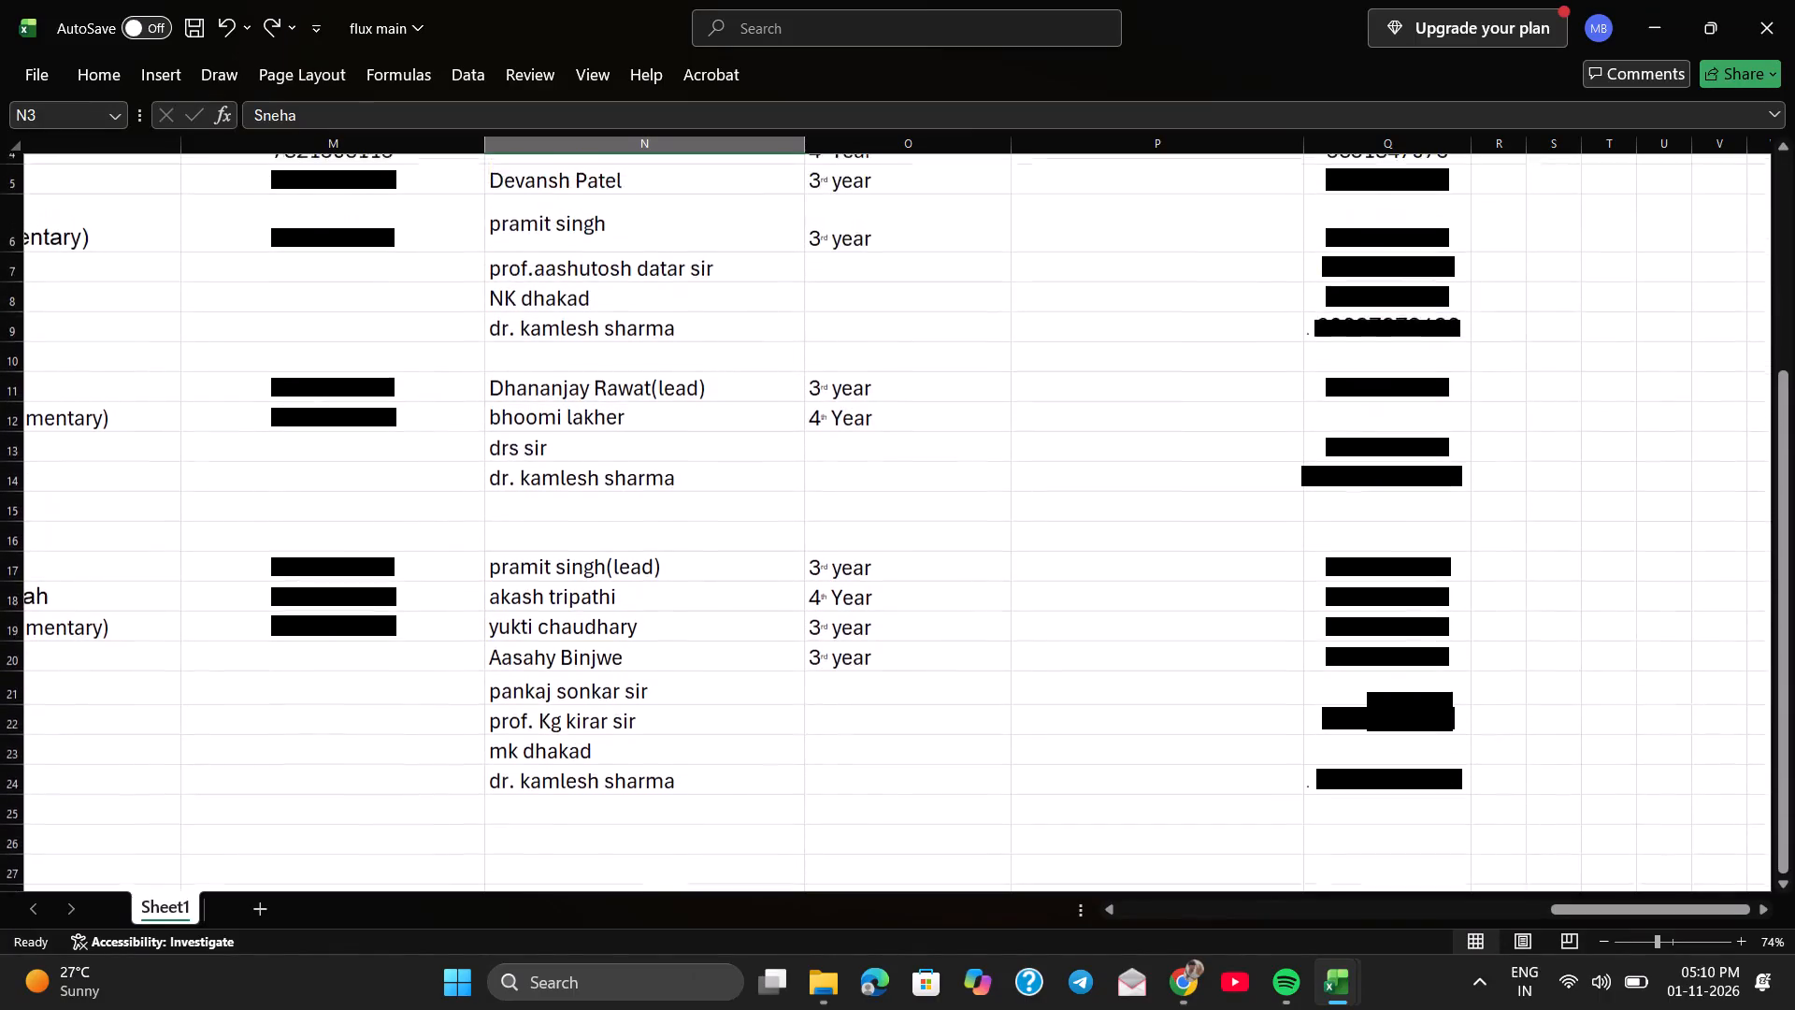
scroll(1174, 369, "up", 1)
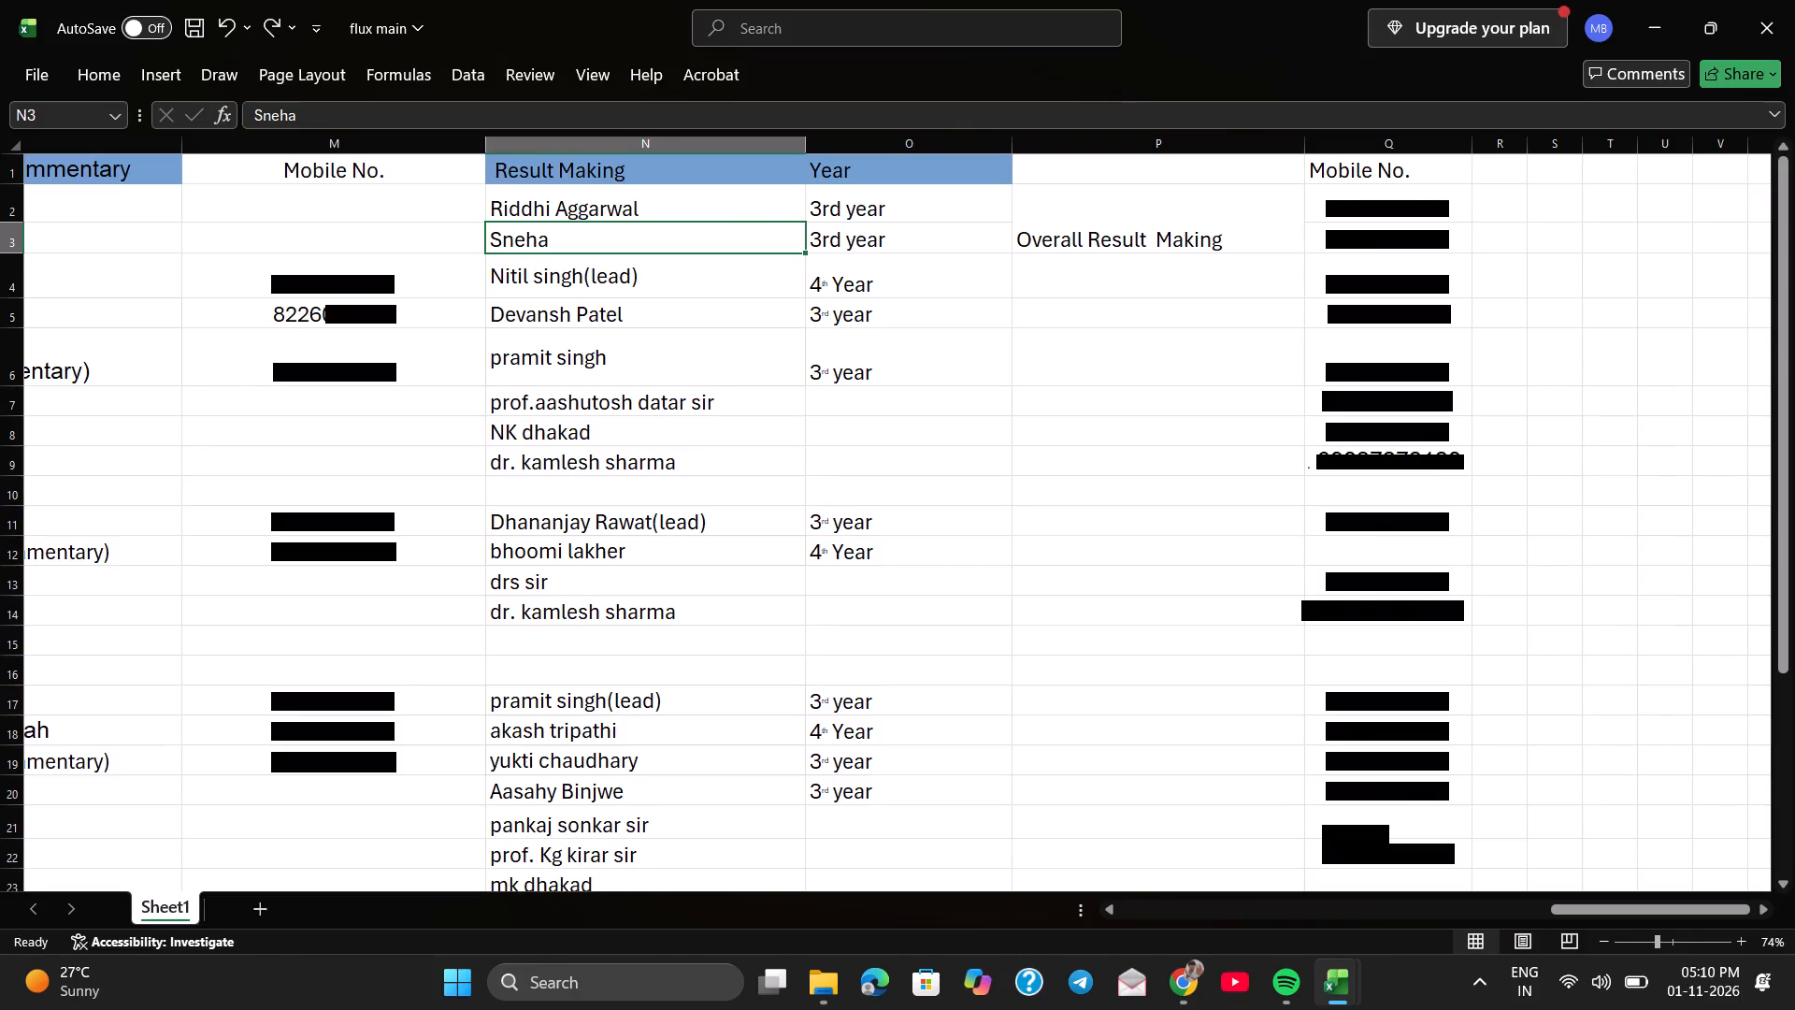
scroll(1174, 369, "right", 5)
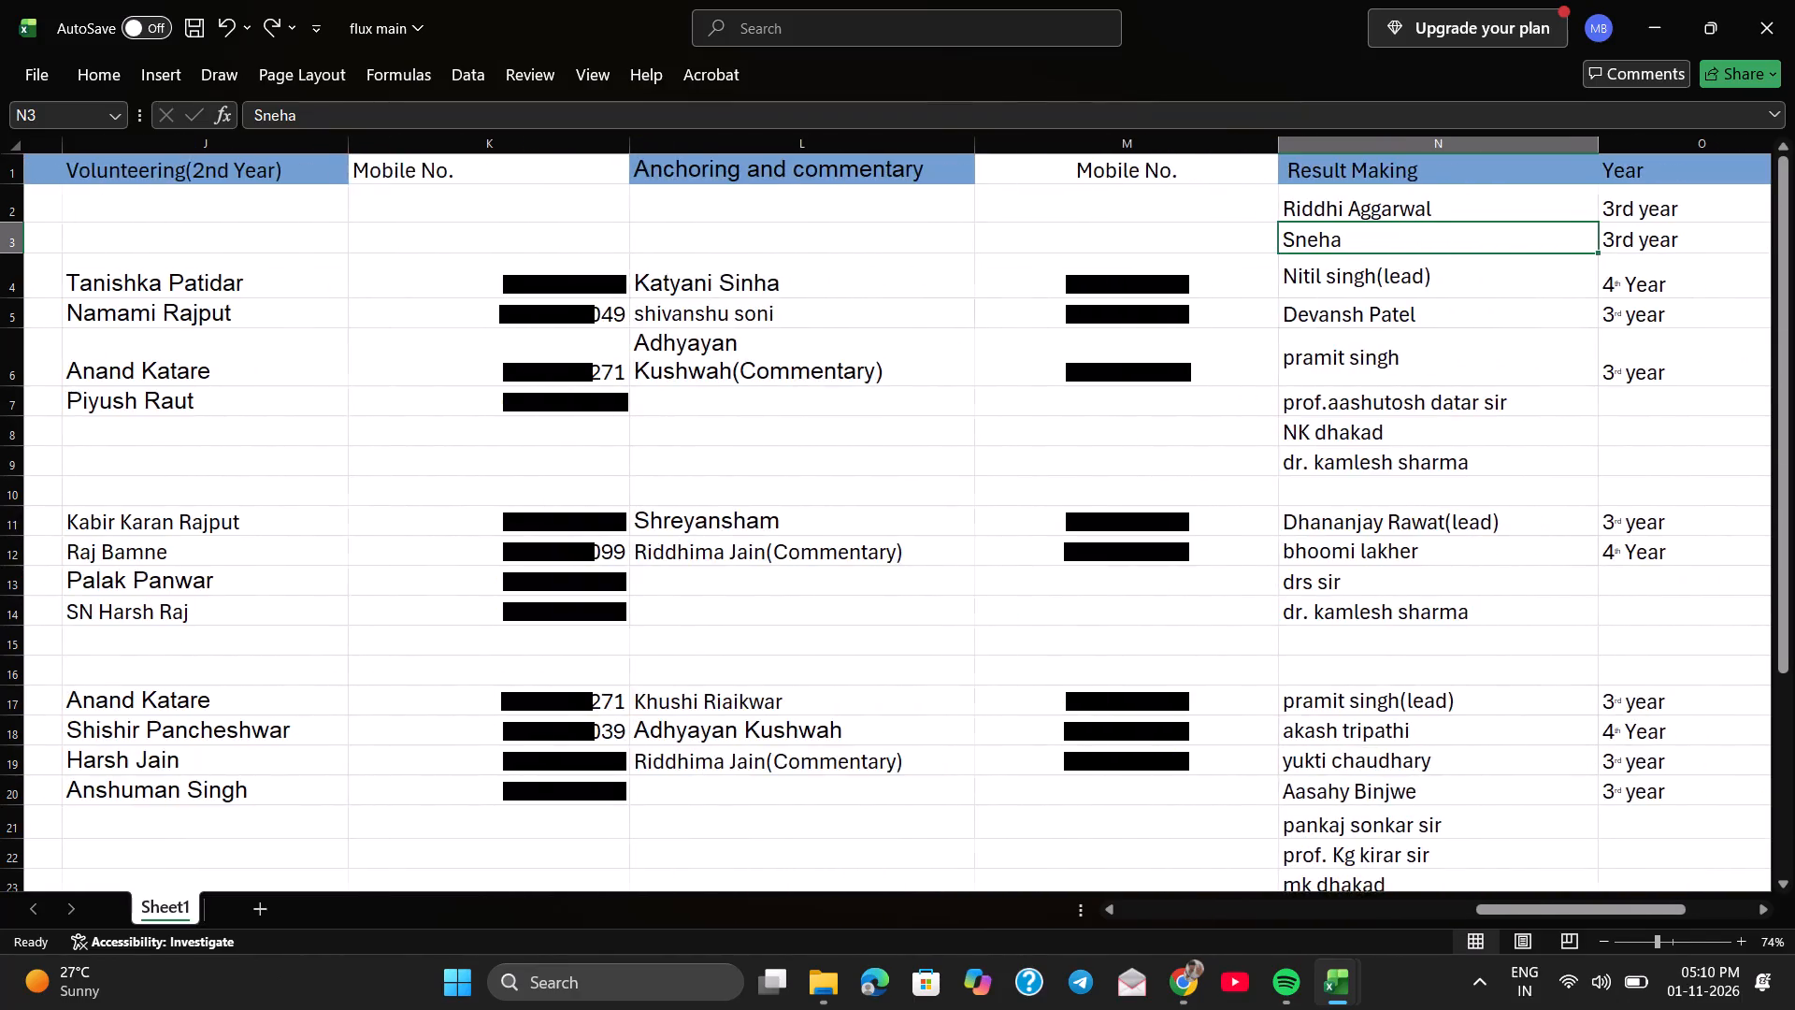
scroll(1174, 369, "right", 8)
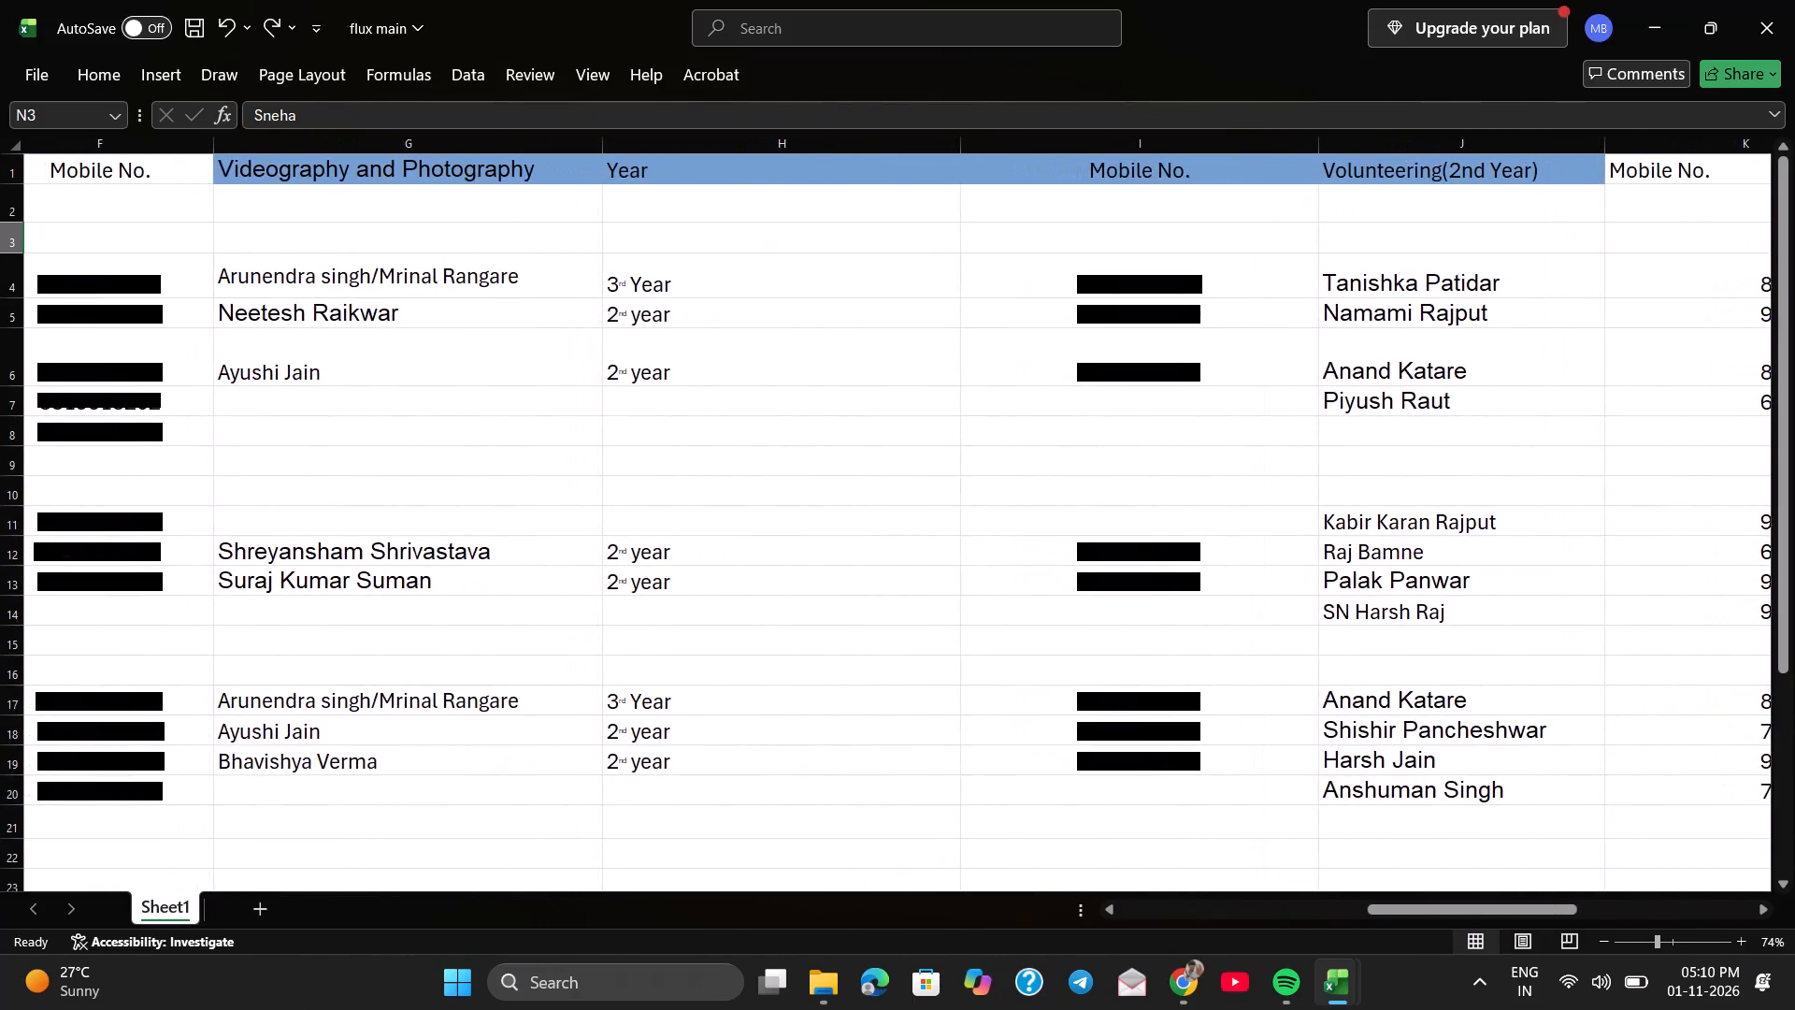
scroll(1174, 369, "right", 6)
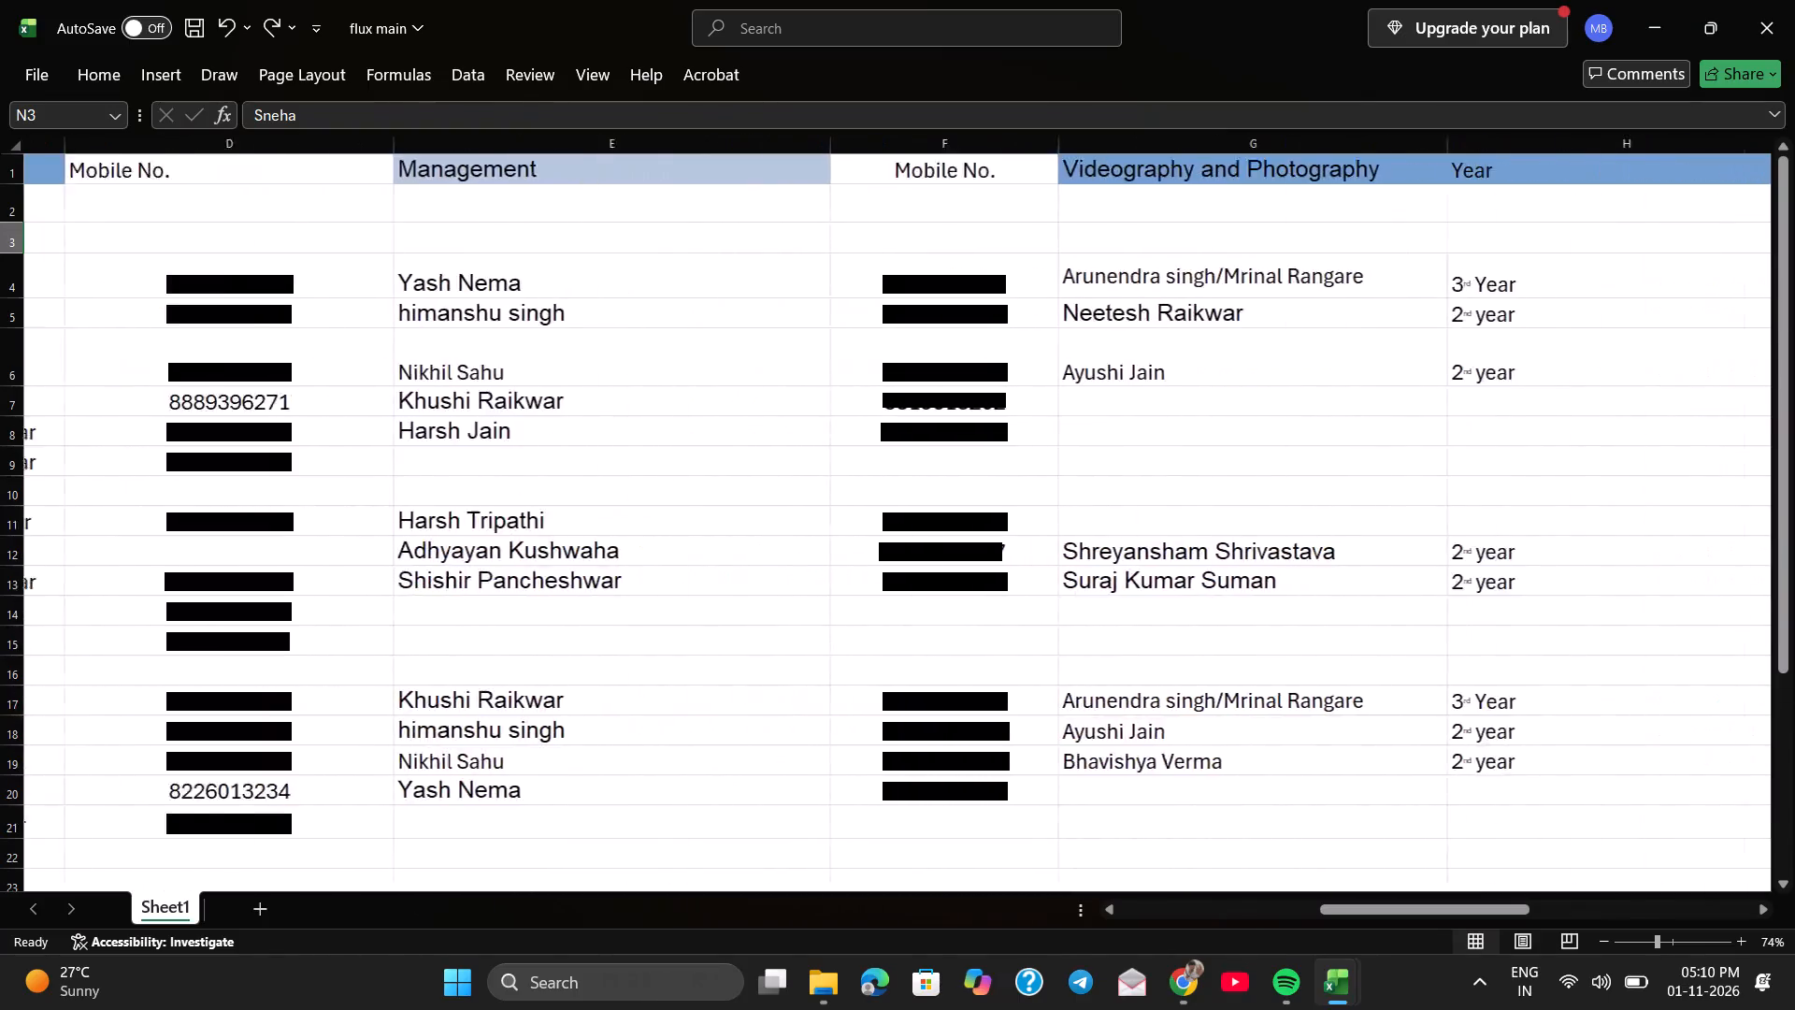
scroll(1174, 369, "right", 1)
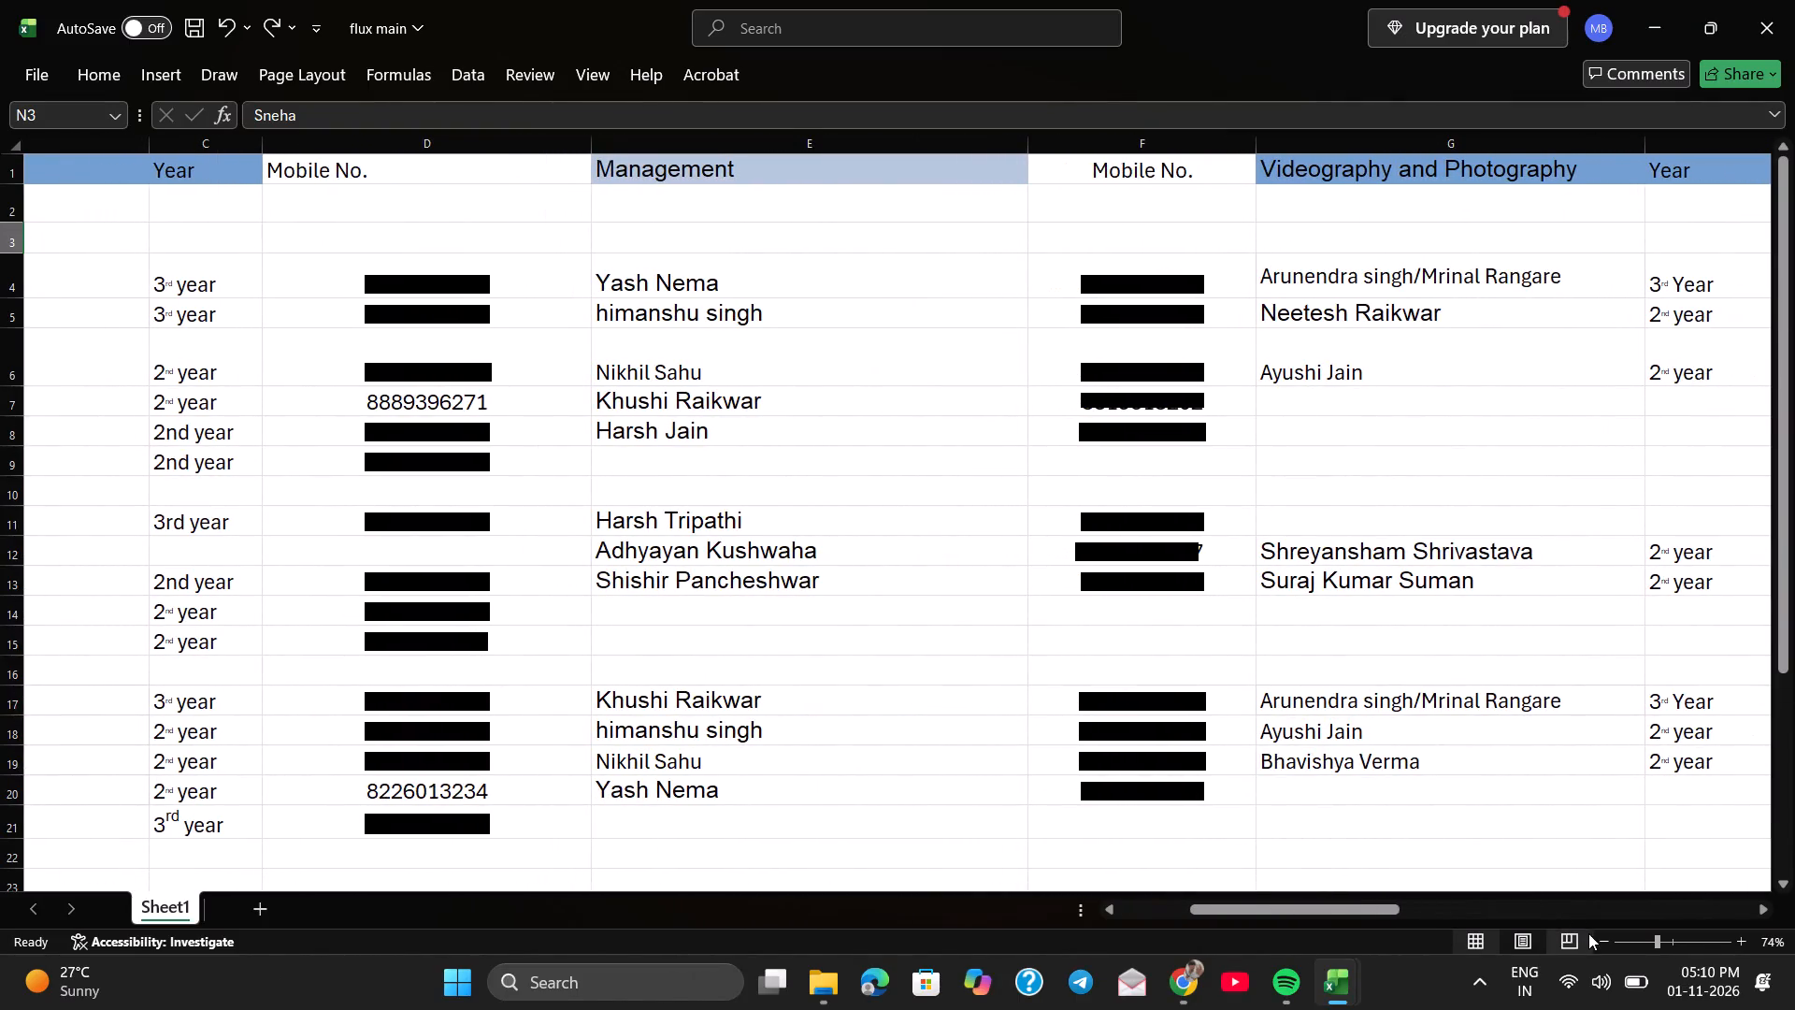
Review the roster's sections in a wider overview, from Registration across to Anchoring and commentary, for all three events.
left_click(1599, 939)
left_click(1599, 939)
left_click(1599, 939)
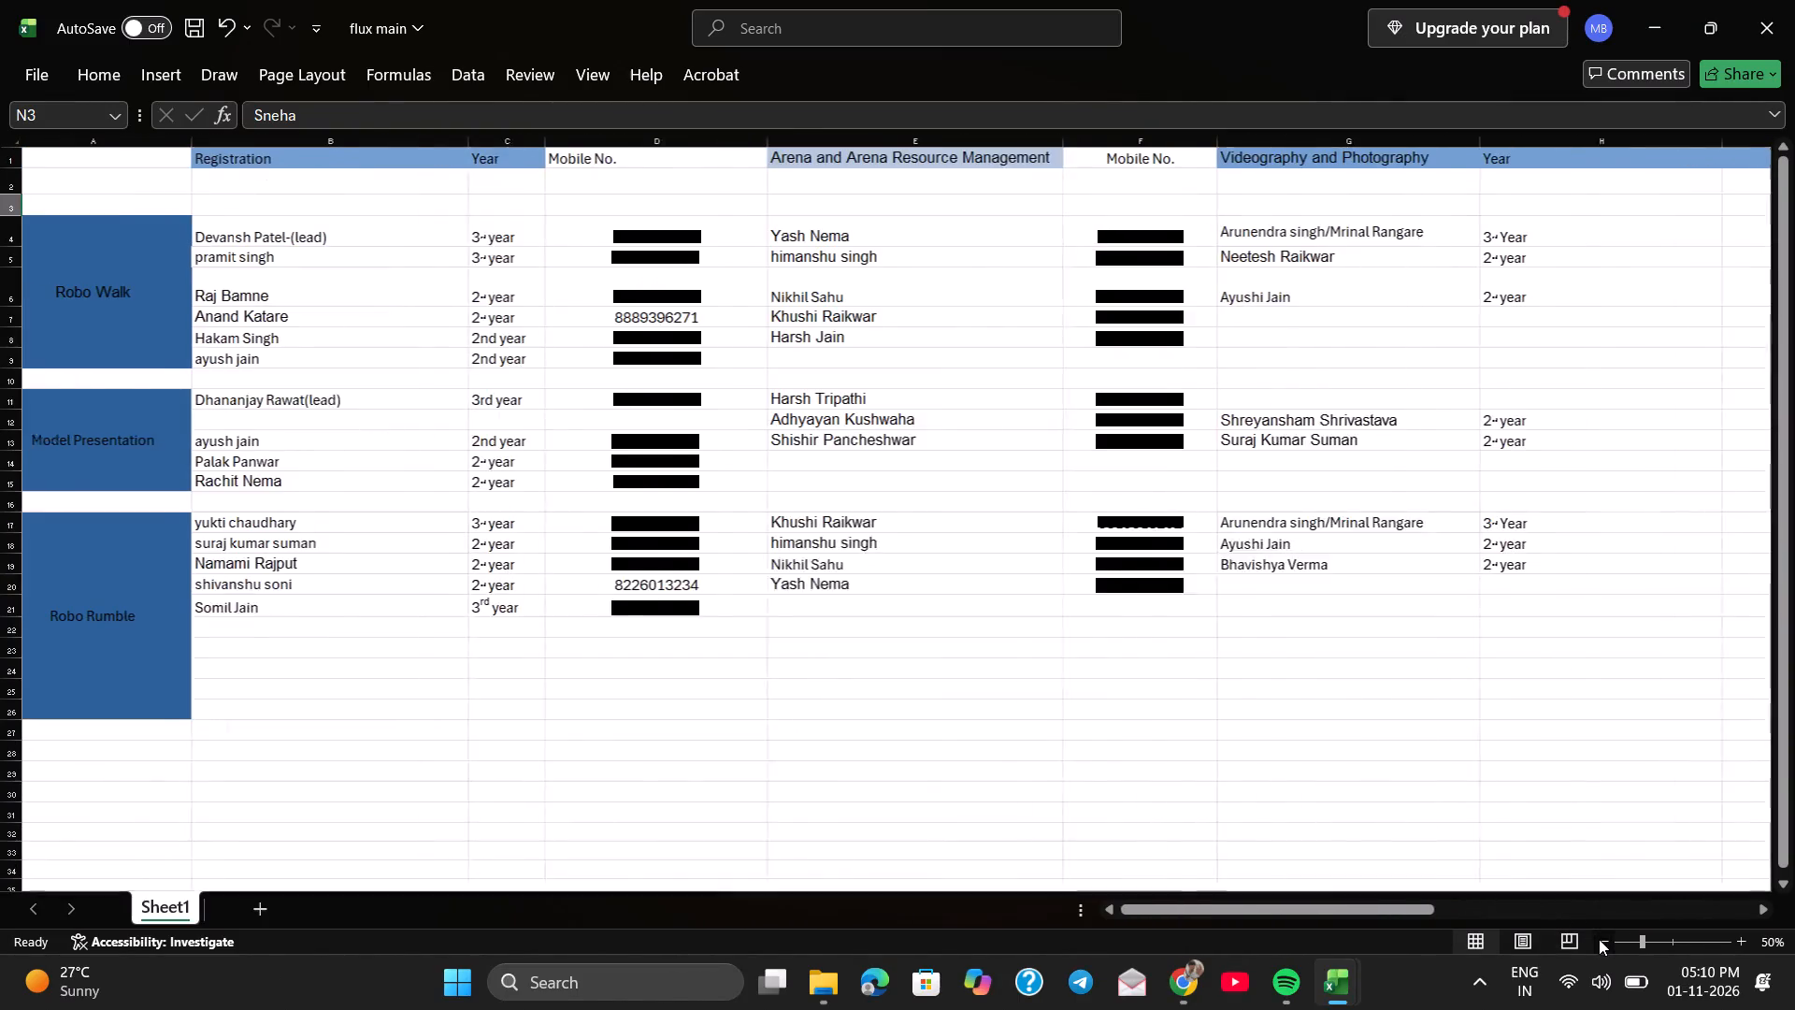
scroll(1432, 794, "left", 1)
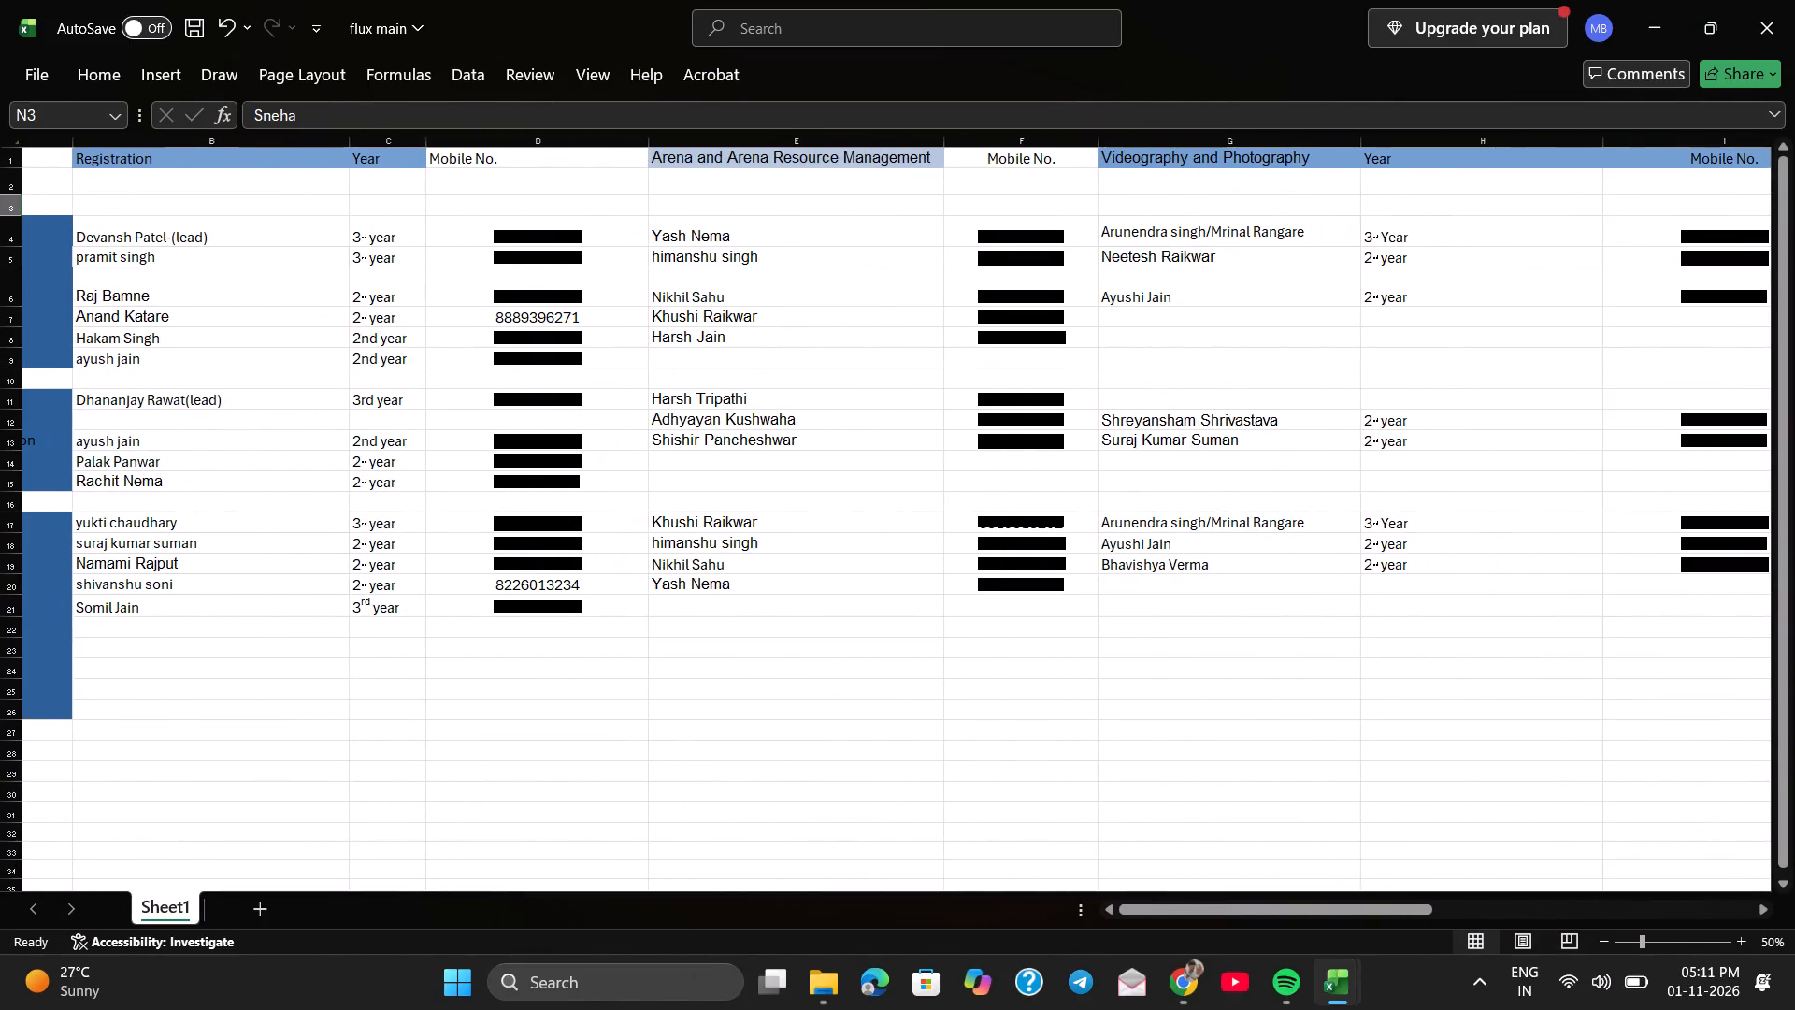
scroll(1432, 794, "left", 1)
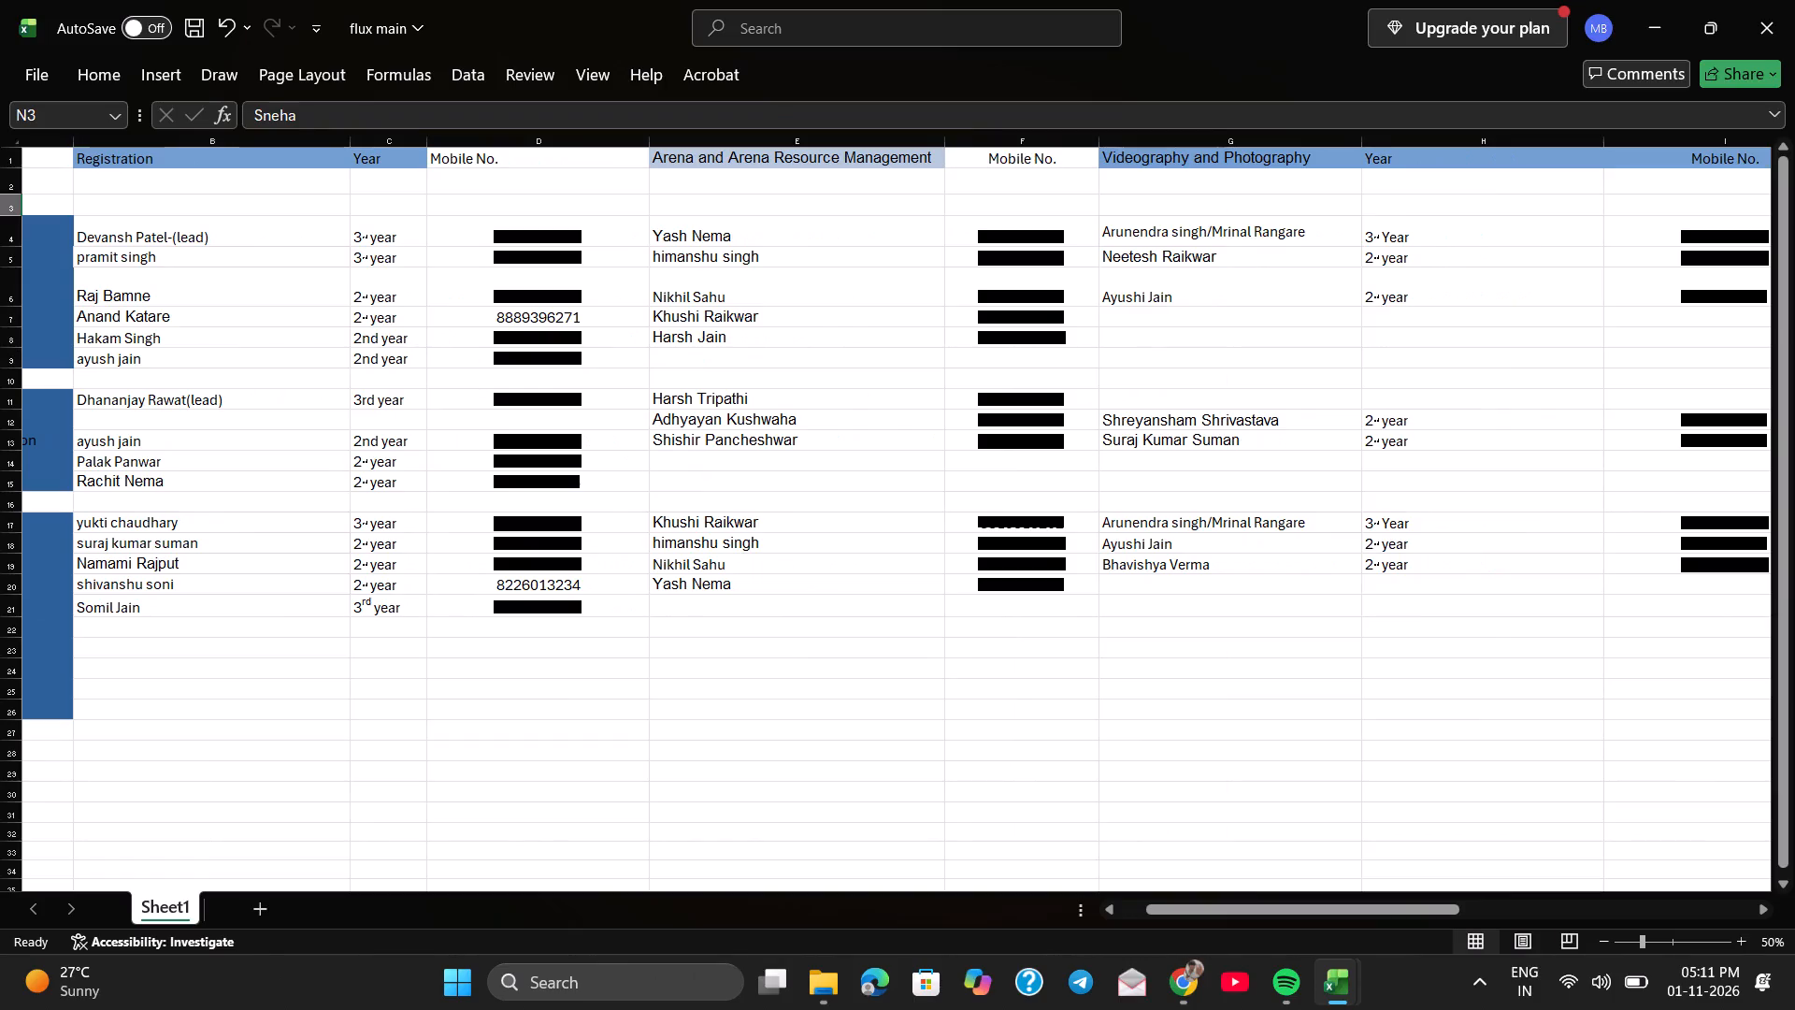
scroll(1432, 794, "left", 6)
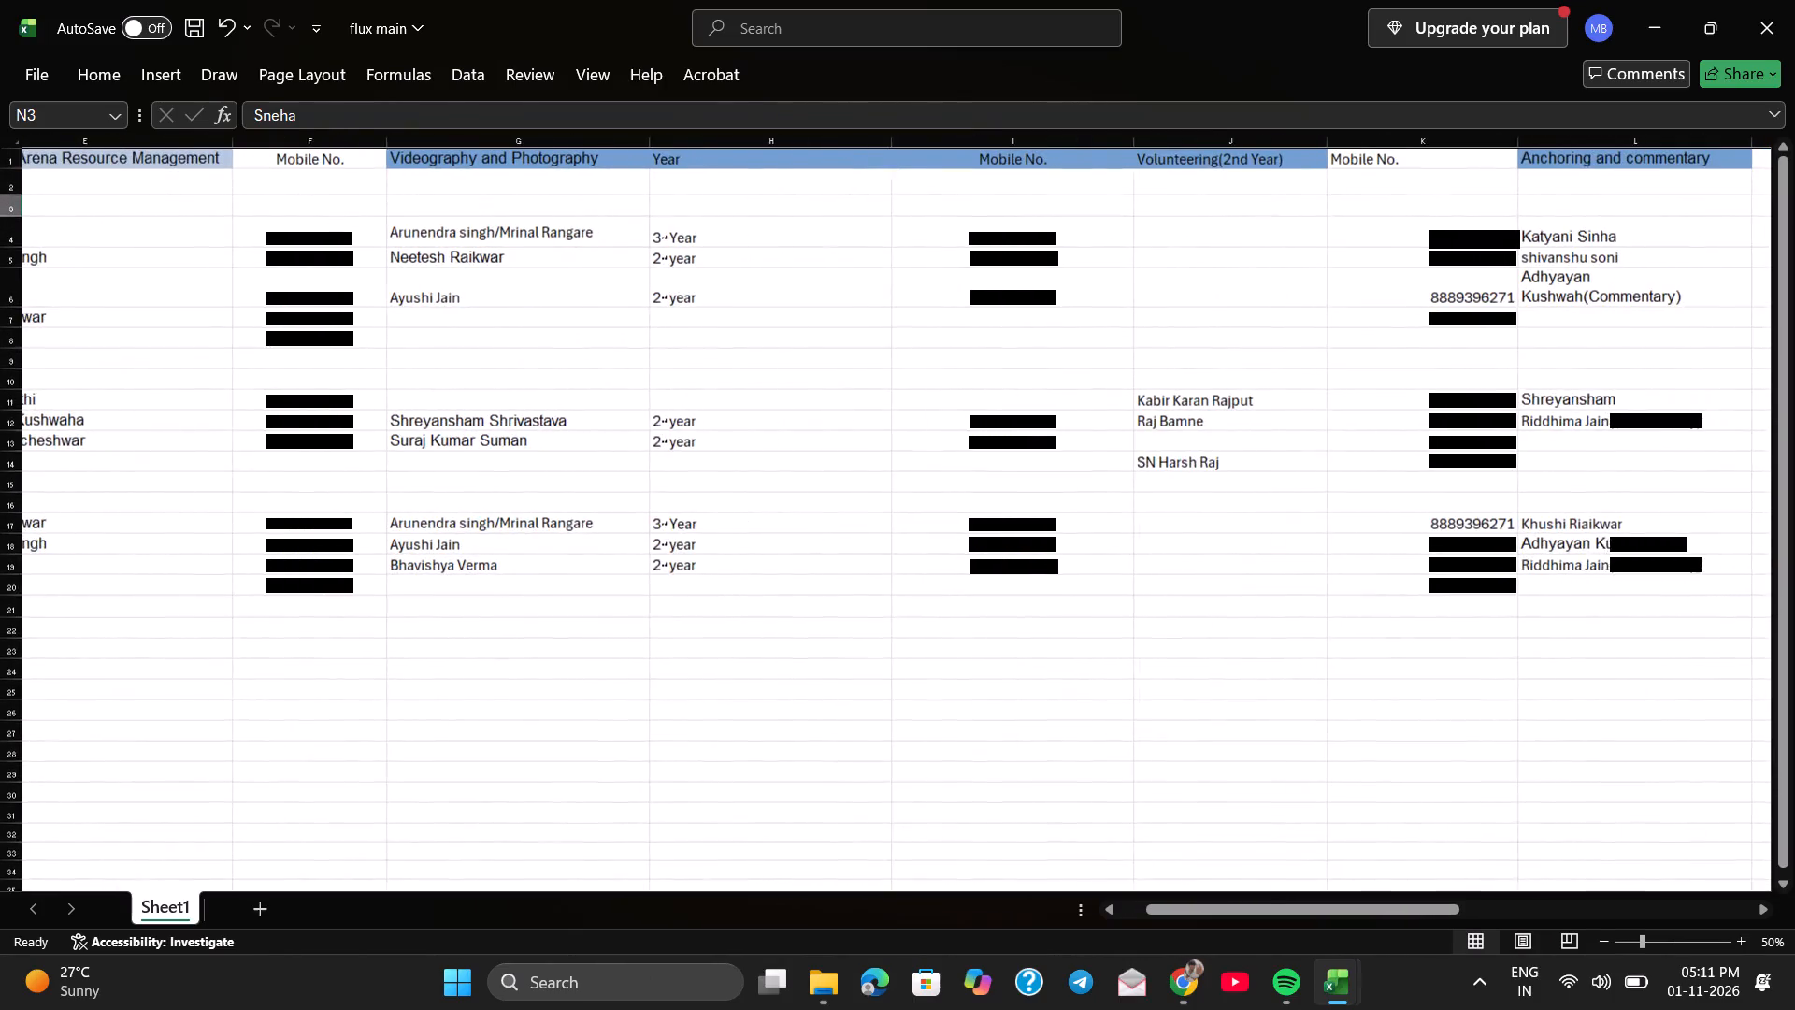
scroll(1432, 794, "left", 3)
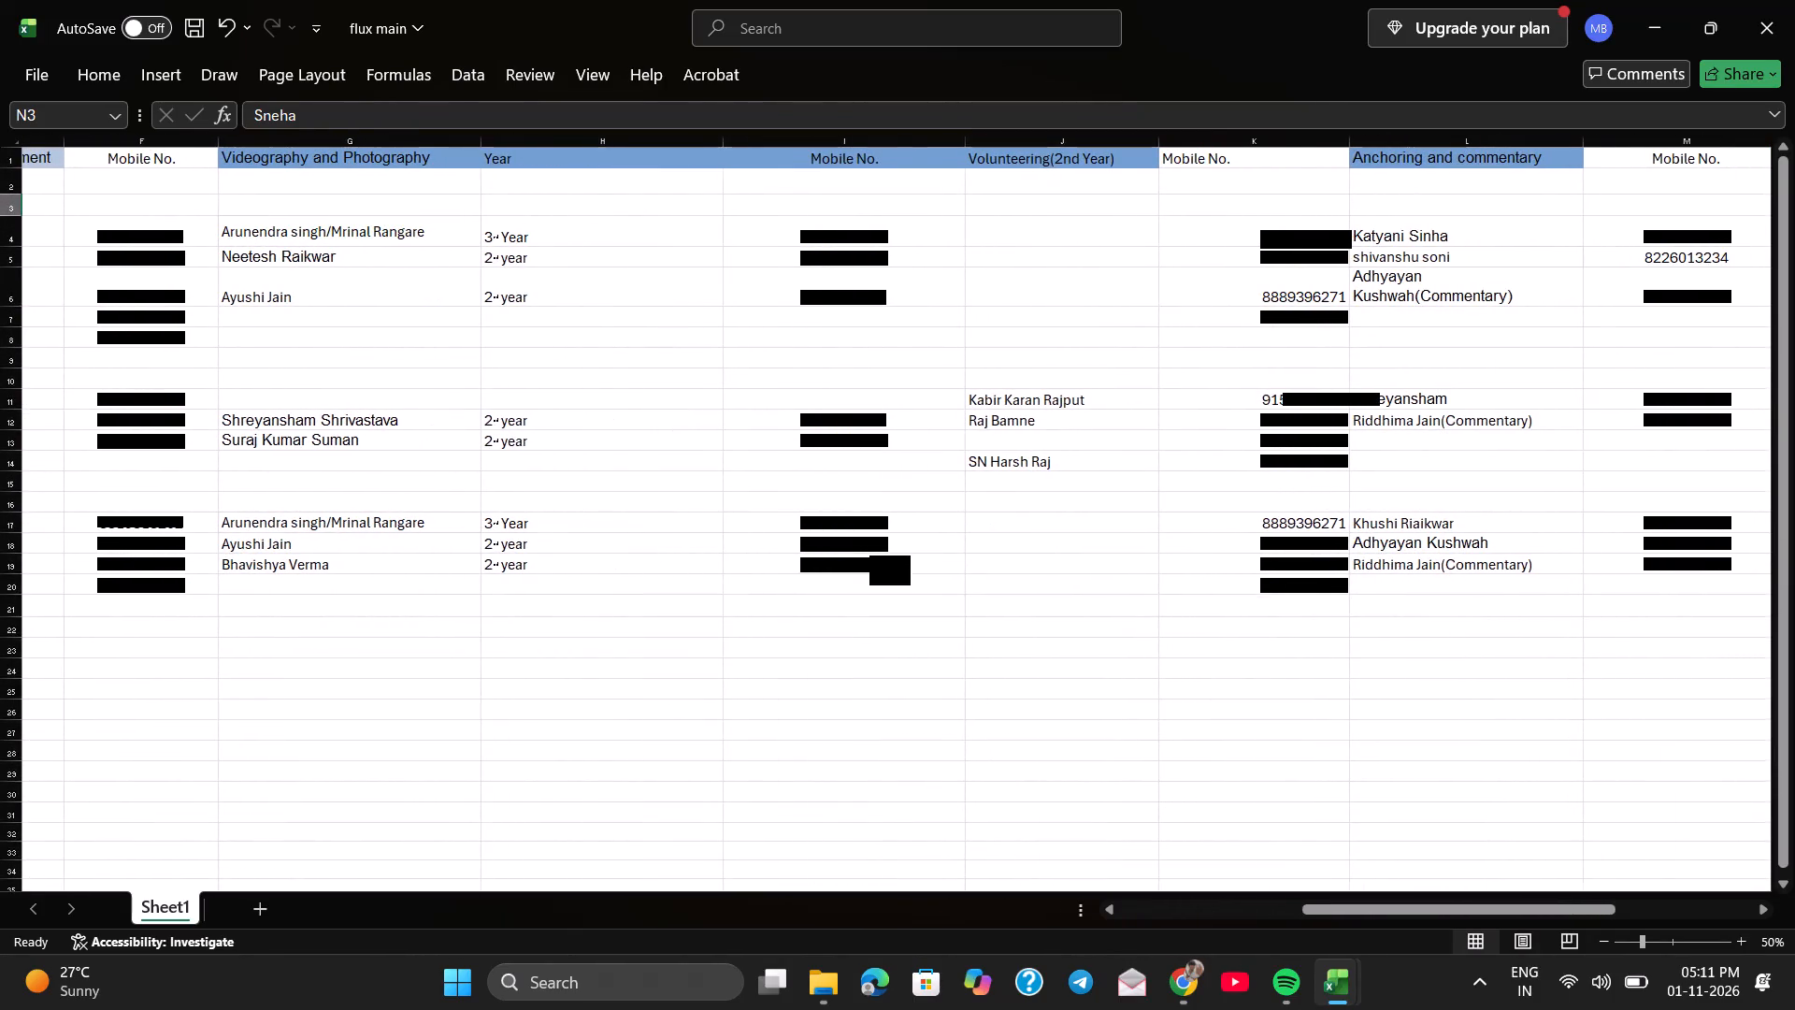
scroll(1432, 794, "left", 1)
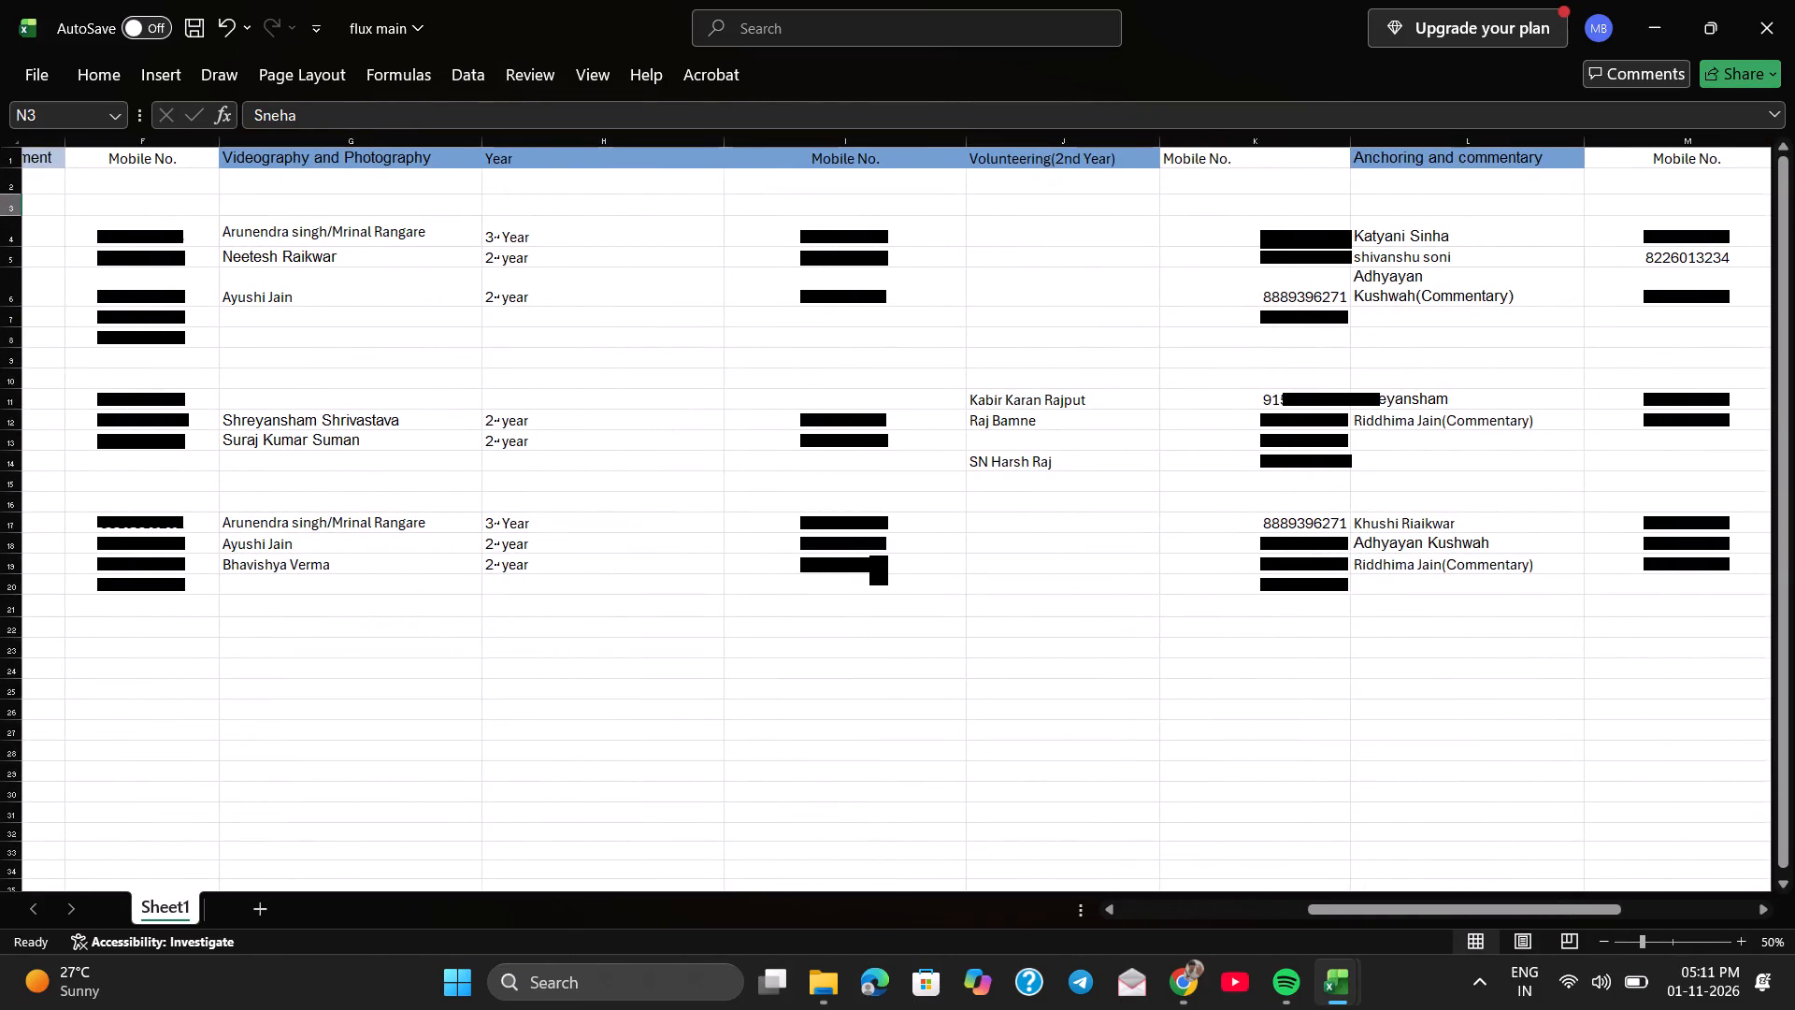